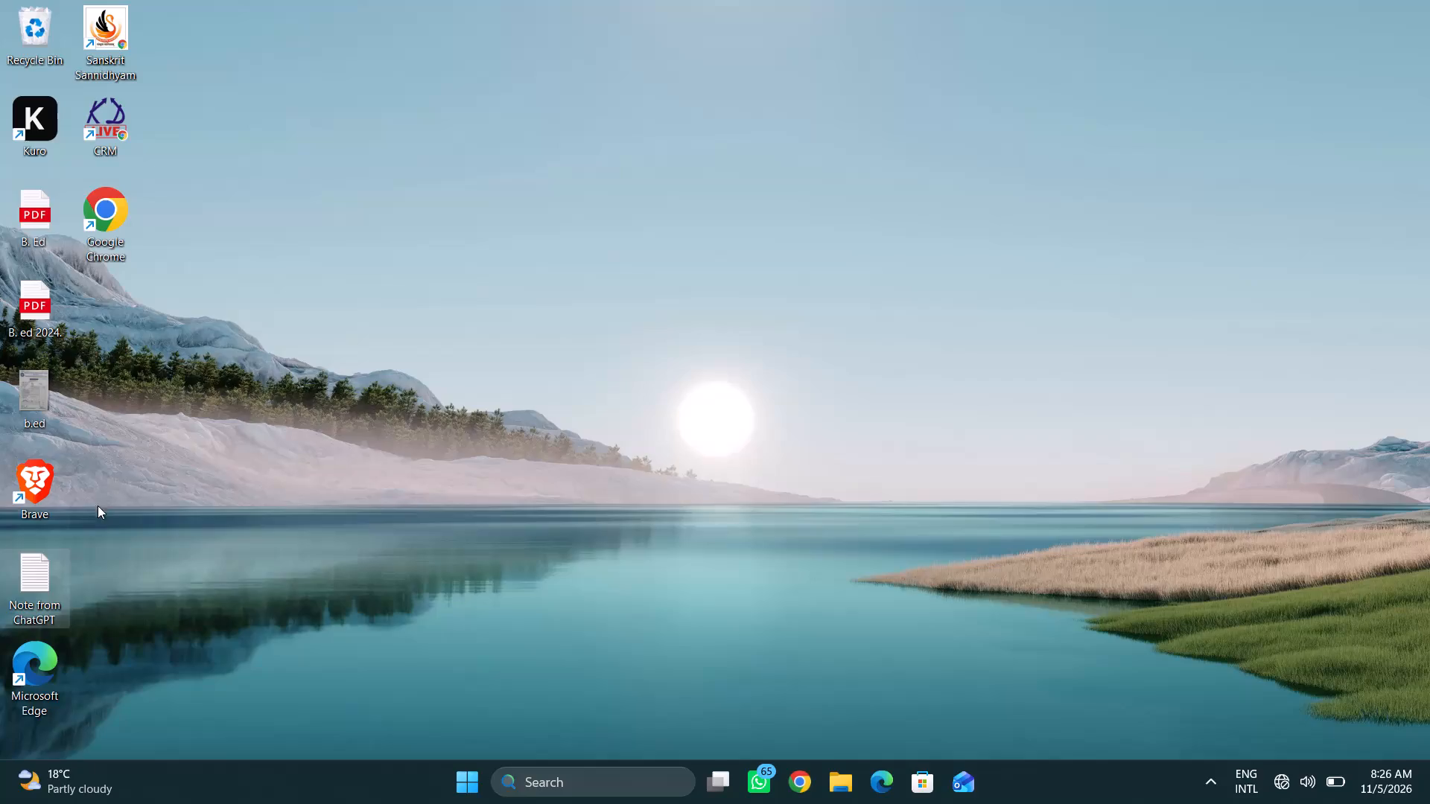
# Open the recent document ikai-2 skt in Word to review its question paper, and close it.
pyautogui.click(620, 770)
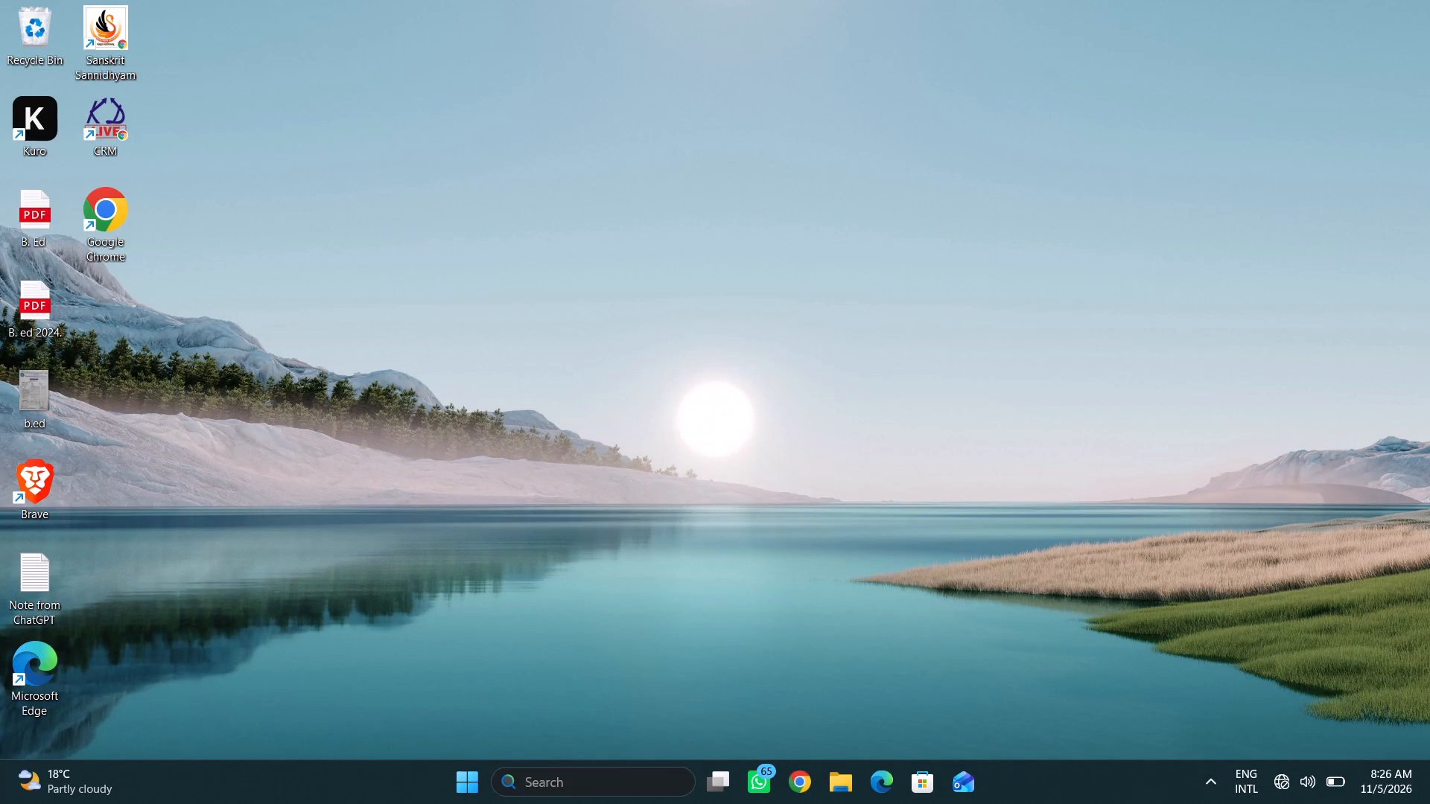
pyautogui.click(600, 161)
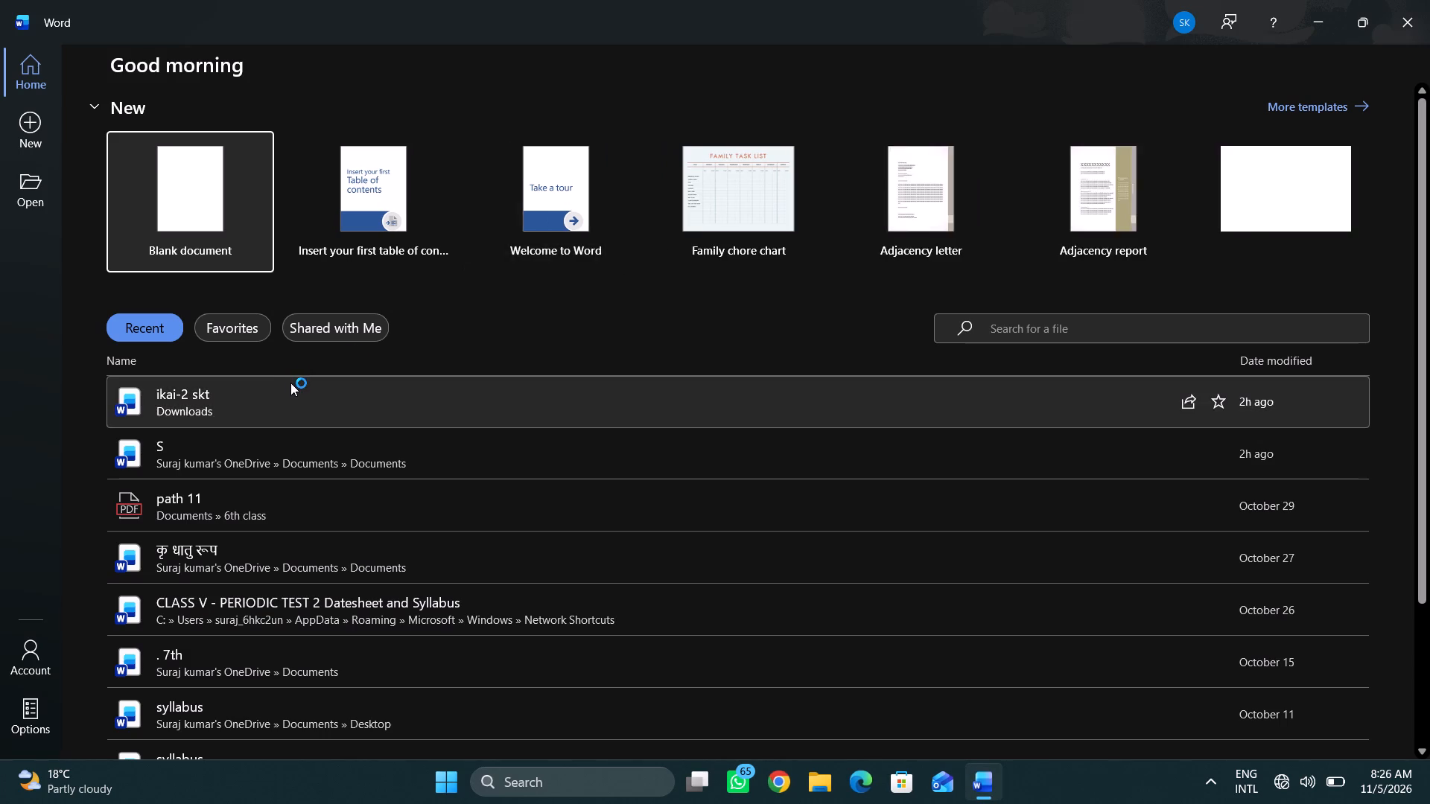
pyautogui.click(290, 383)
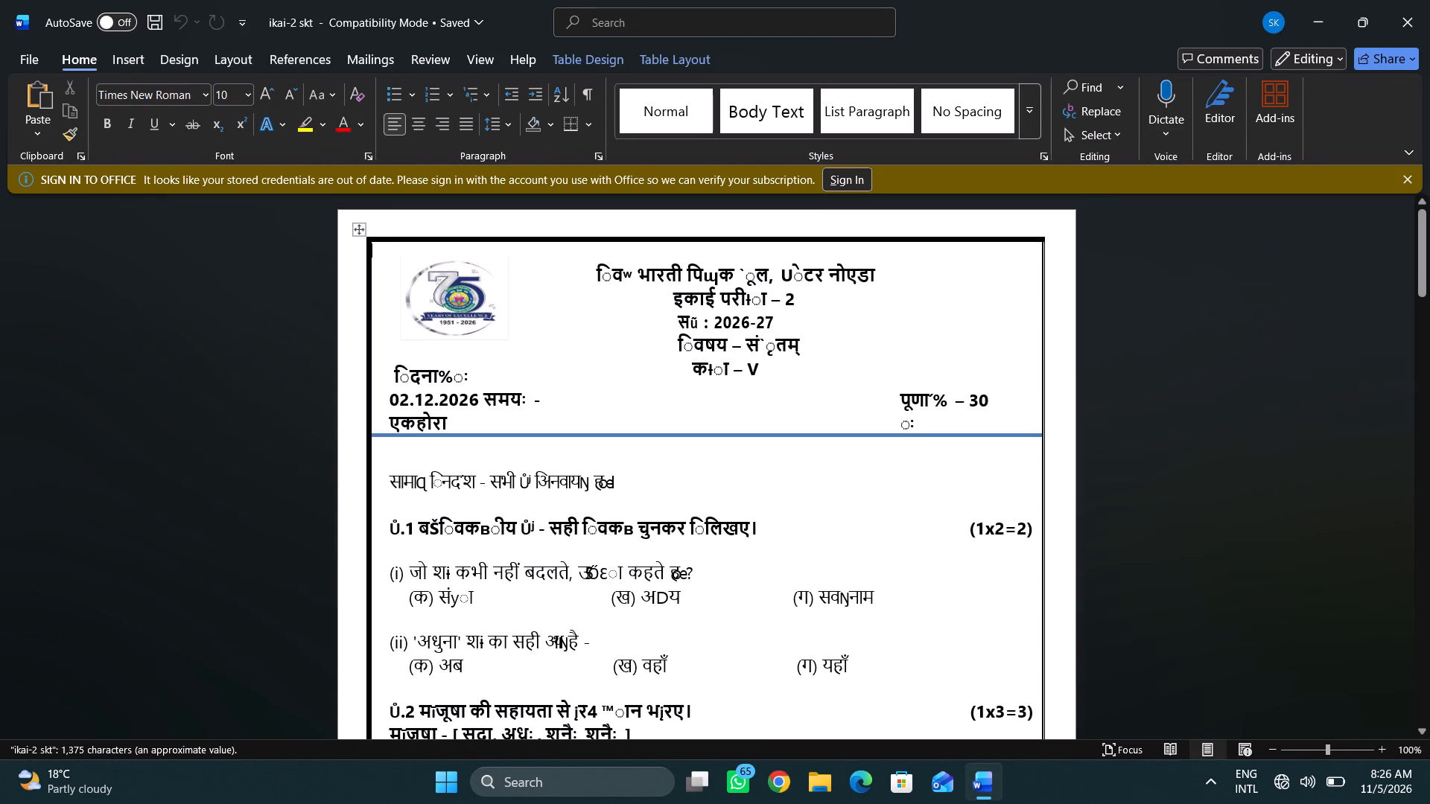
pyautogui.click(1415, 182)
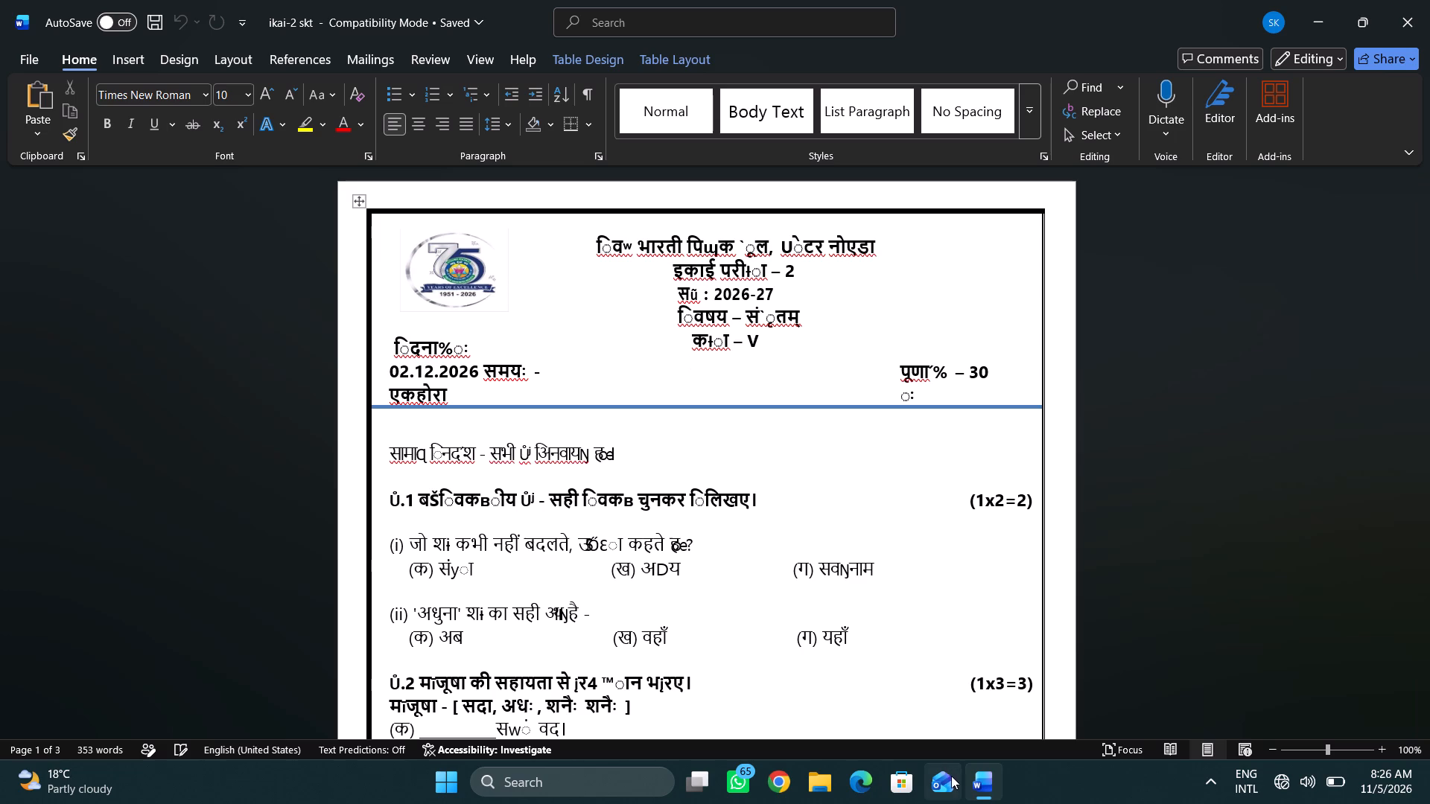
pyautogui.scroll(-3, 697, 406)
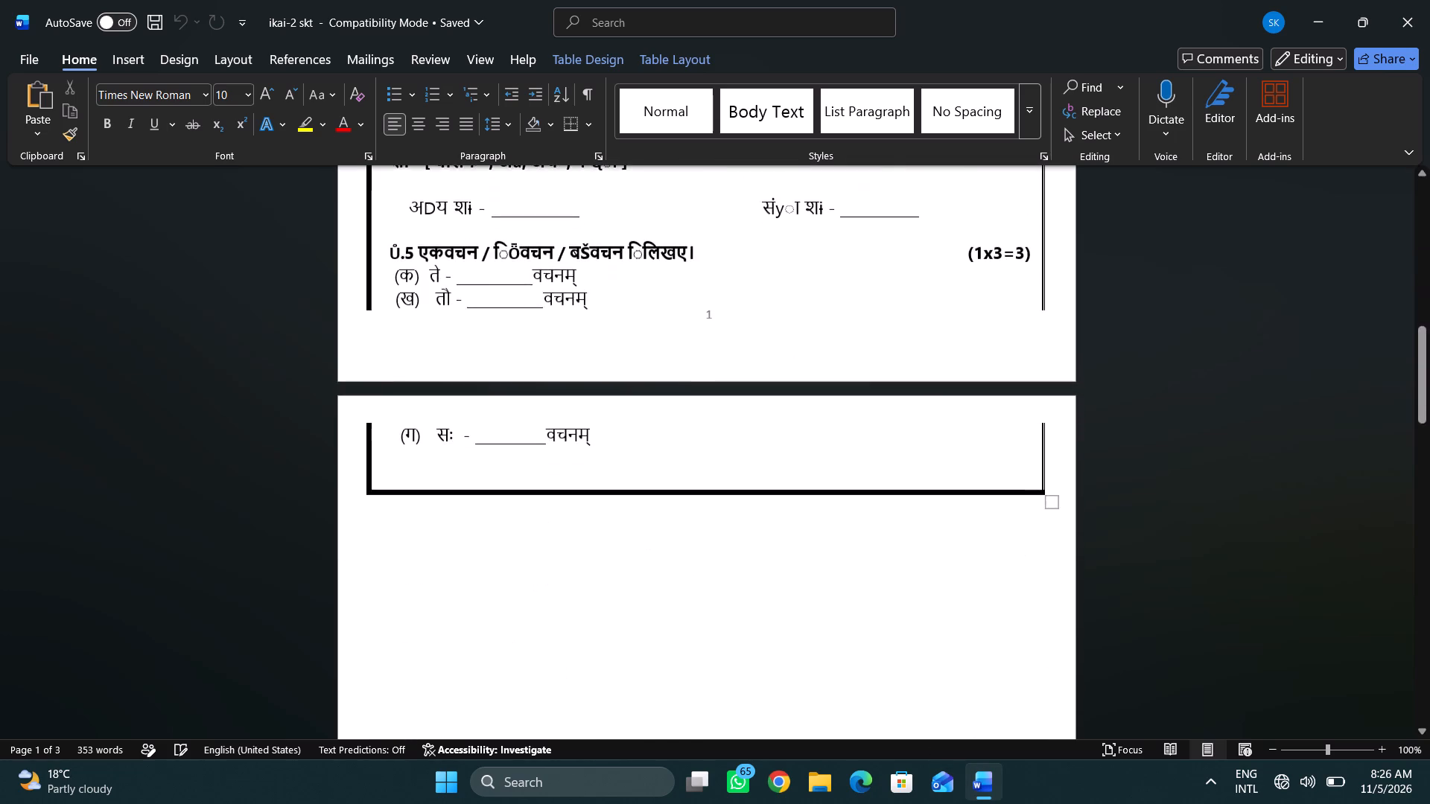
pyautogui.hscroll(1, 697, 406)
pyautogui.scroll(2, 697, 406)
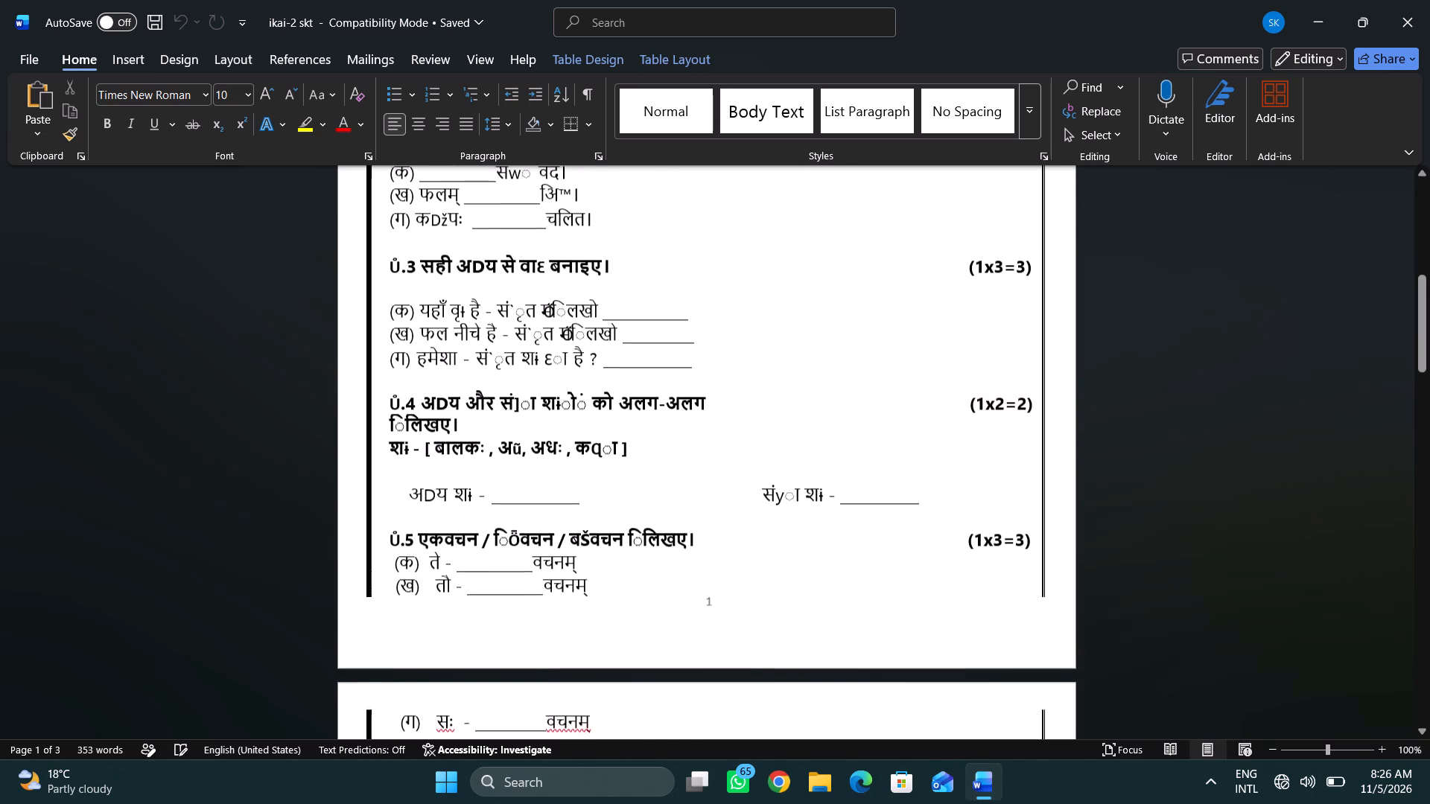
pyautogui.scroll(2, 697, 406)
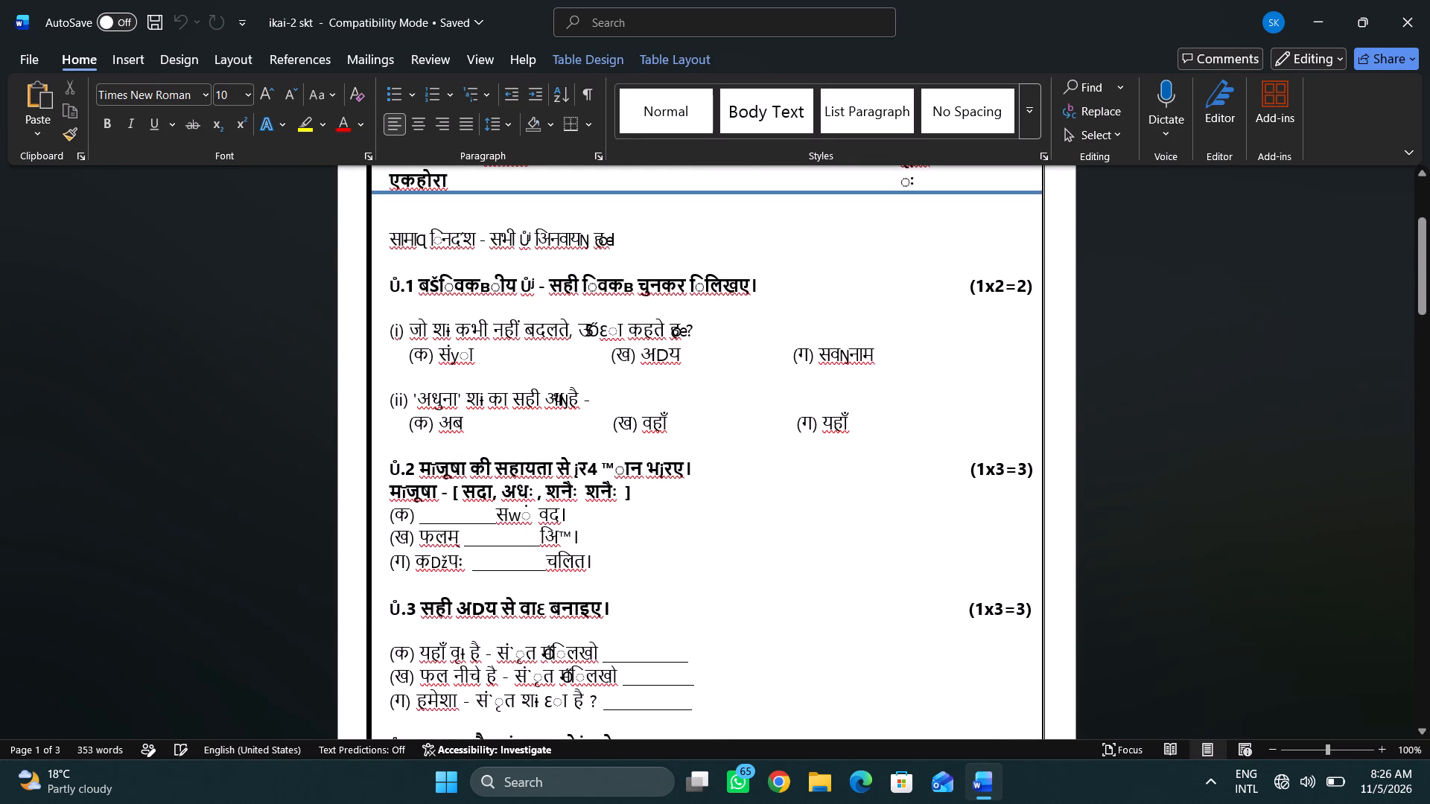
pyautogui.click(1405, 23)
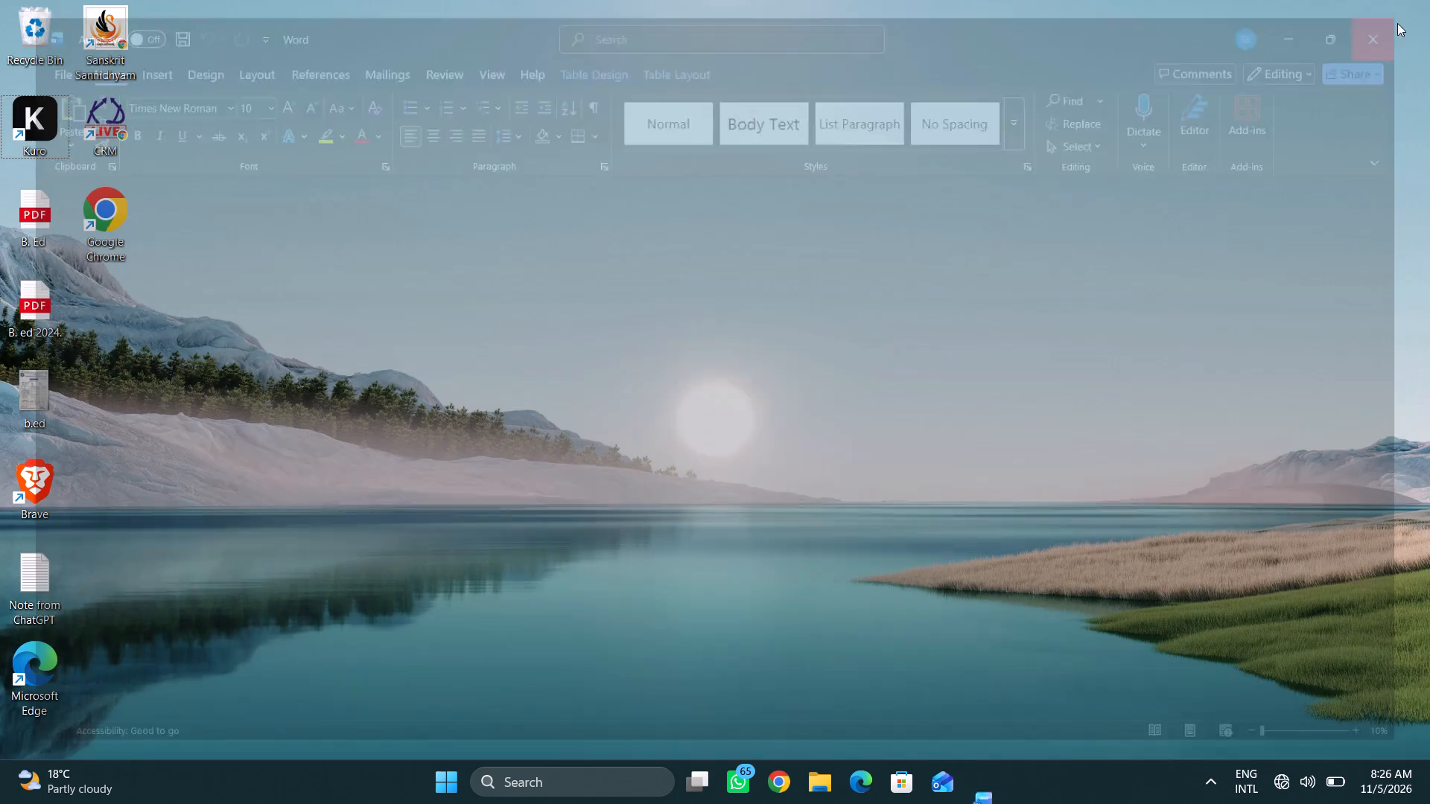
# Search for Word, start it again and open the recent document S, leaving its window minimised.
pyautogui.click(620, 764)
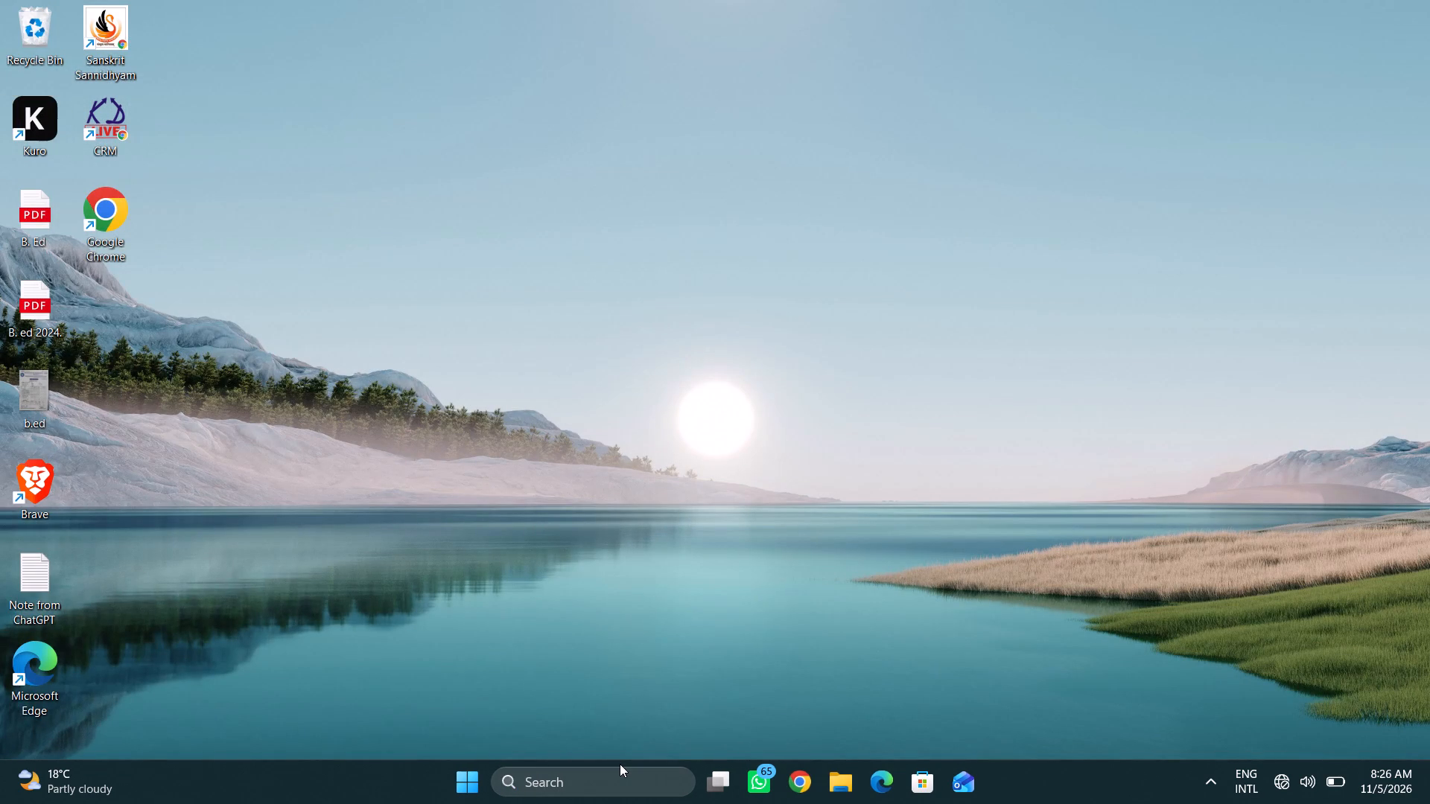
pyautogui.click(602, 785)
pyautogui.click(602, 785)
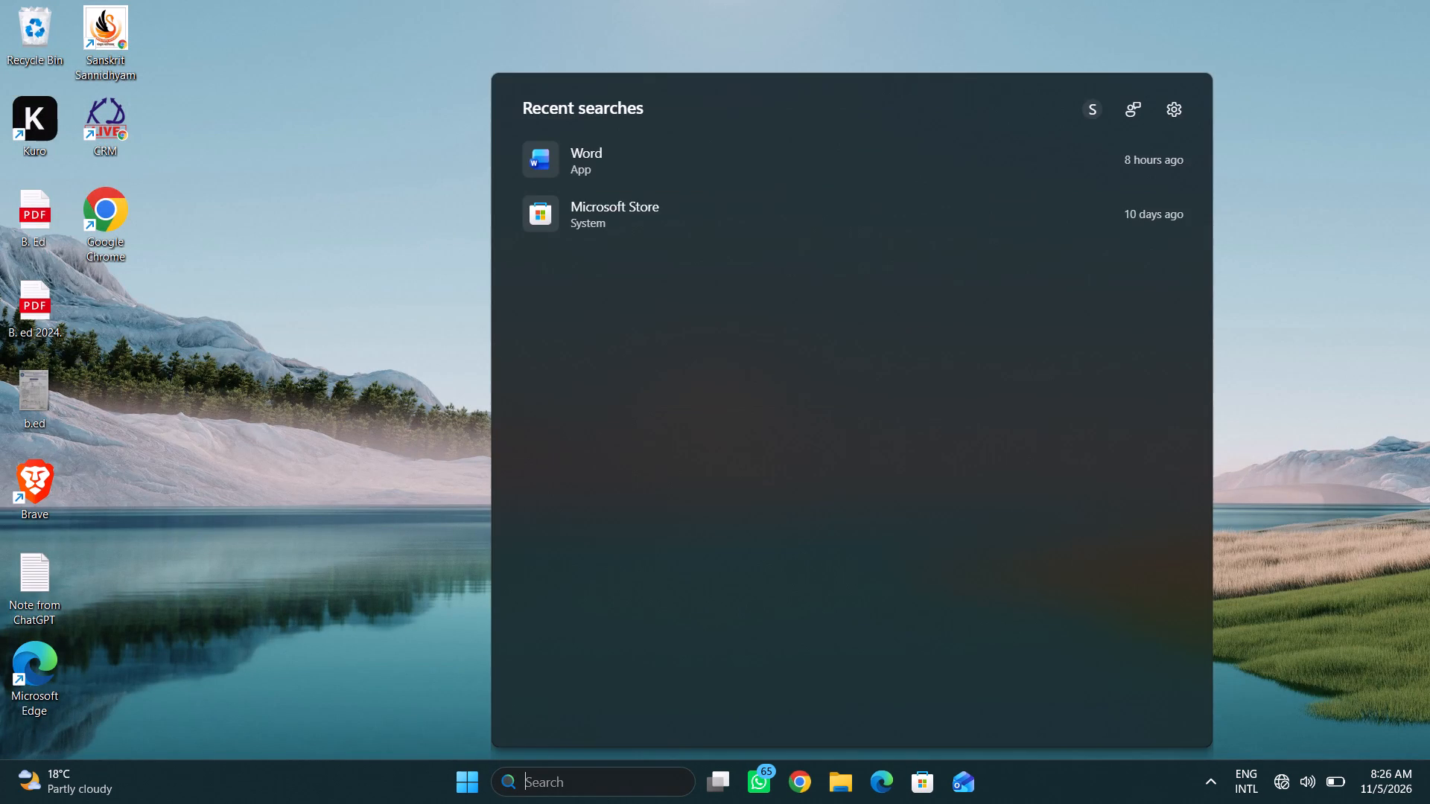
pyautogui.write('word')
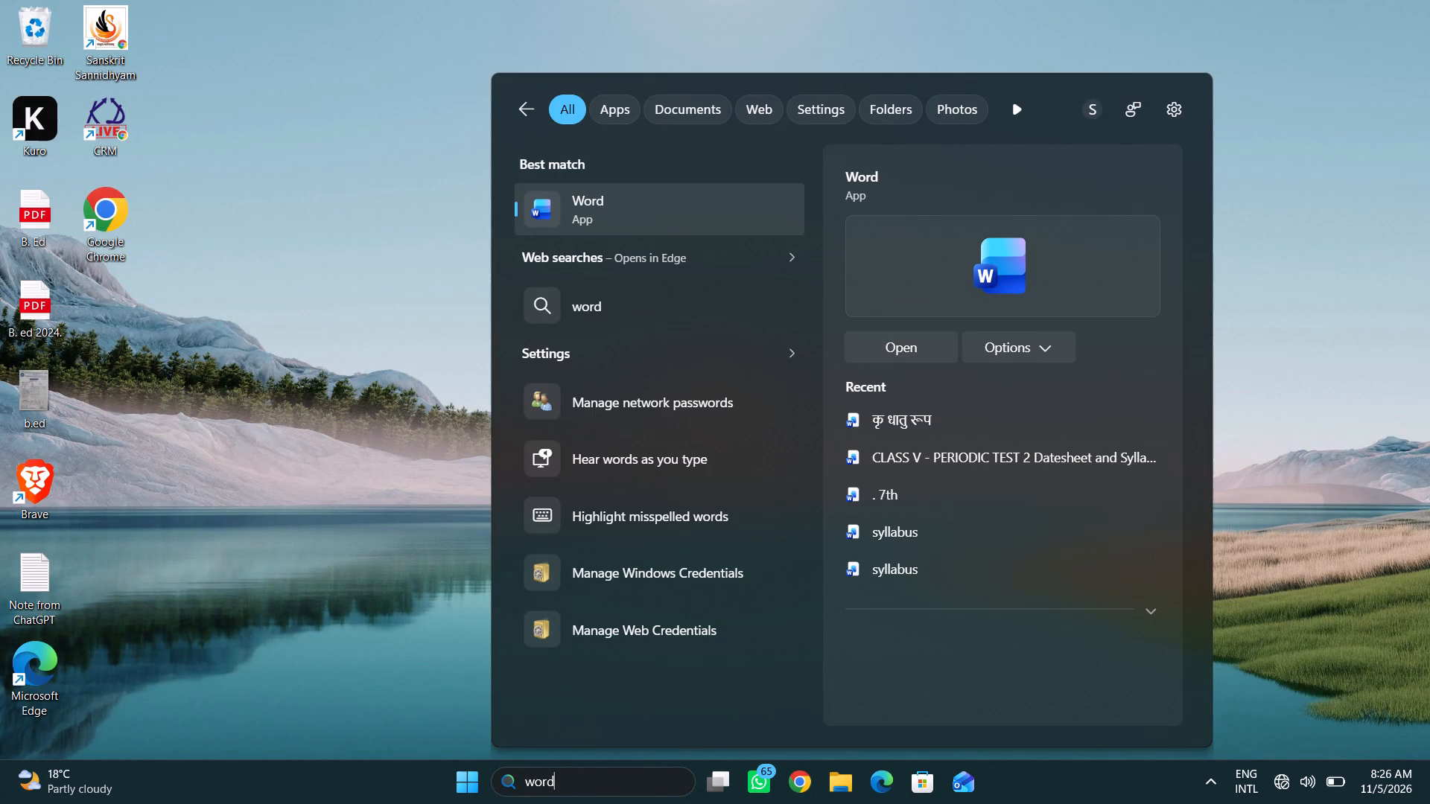
pyautogui.click(643, 216)
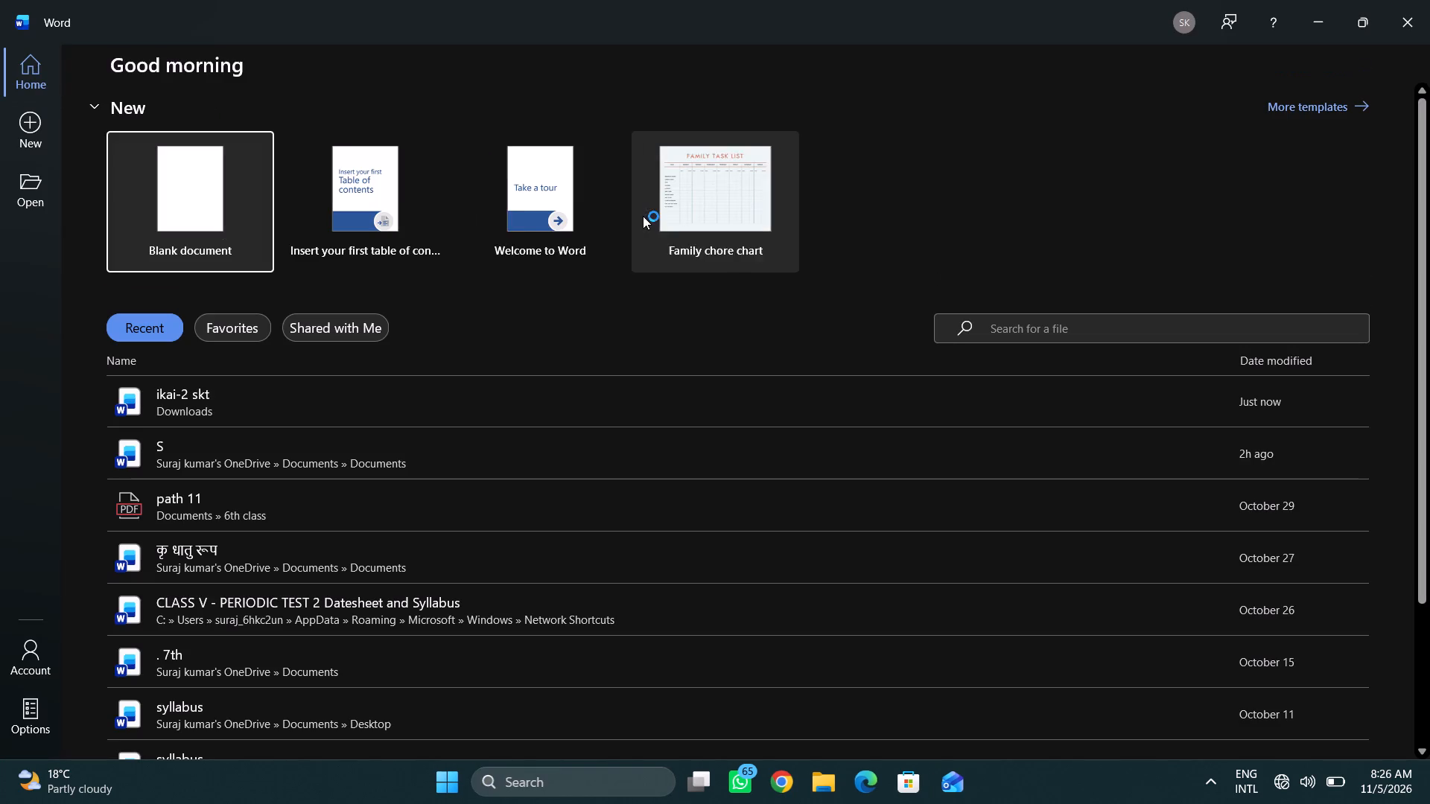
pyautogui.click(311, 445)
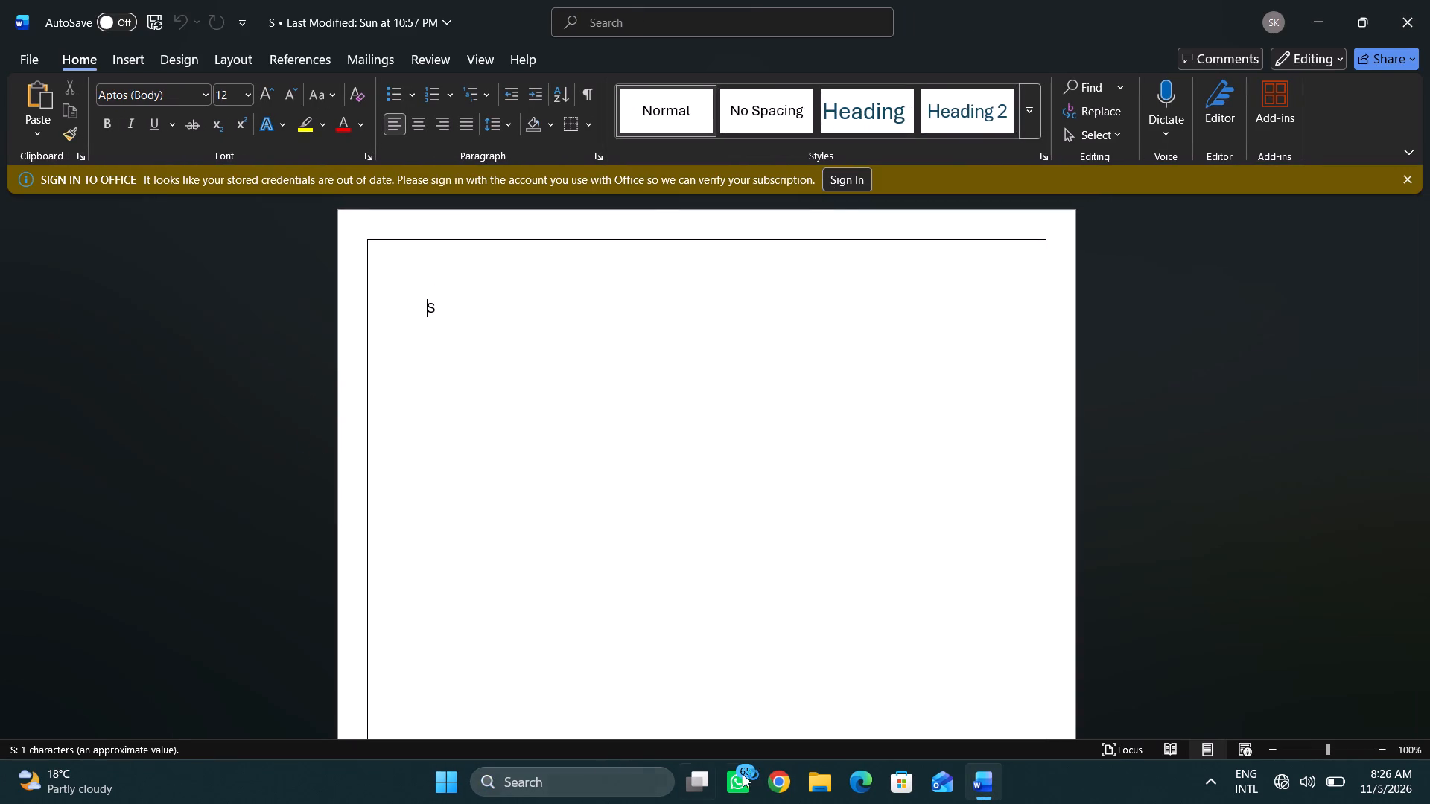
pyautogui.click(970, 791)
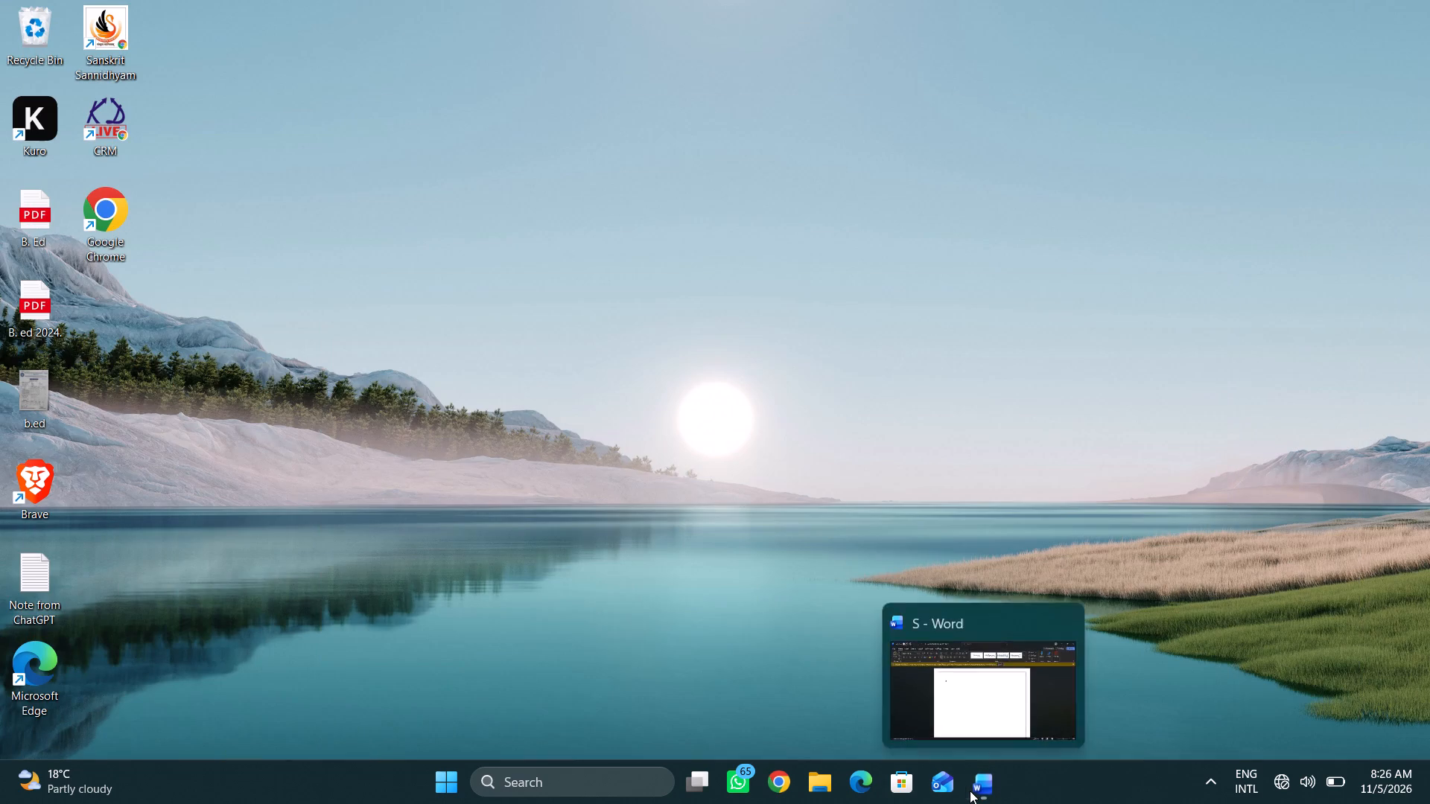
# Open the recent document ikai-2 skt in another Word window and look through its question paper.
pyautogui.click(538, 792)
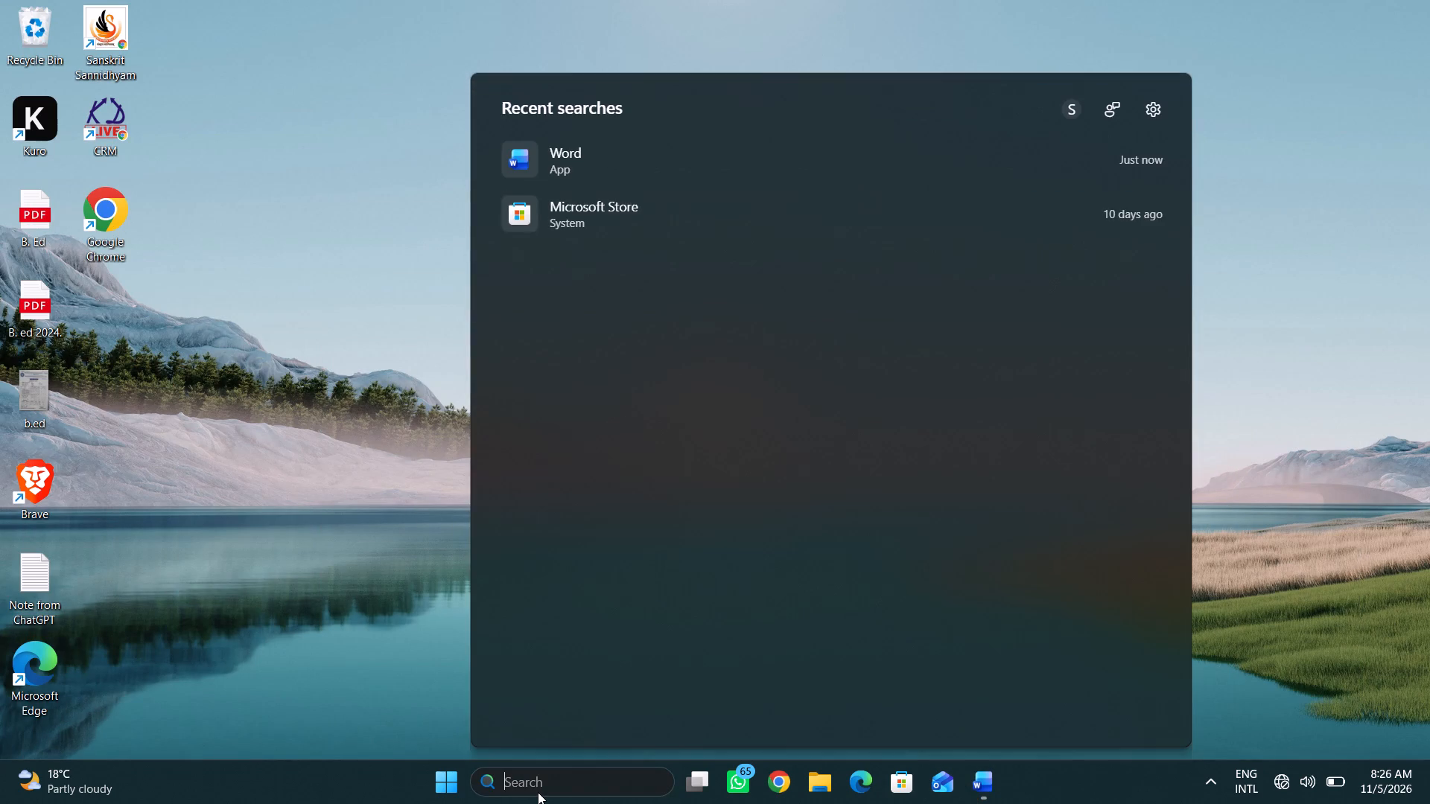
pyautogui.click(673, 139)
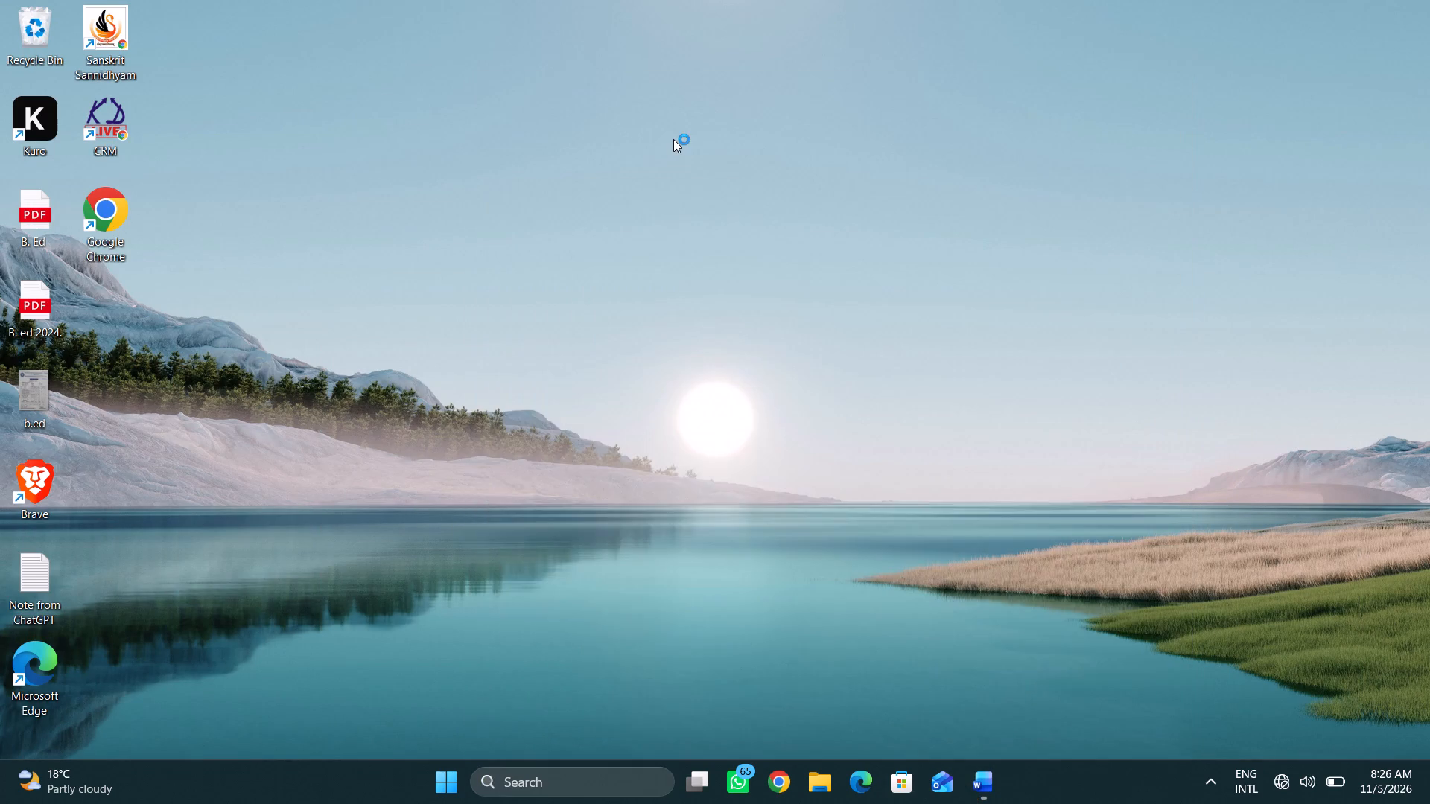
pyautogui.moveTo(673, 139); pyautogui.dragTo(530, 443)
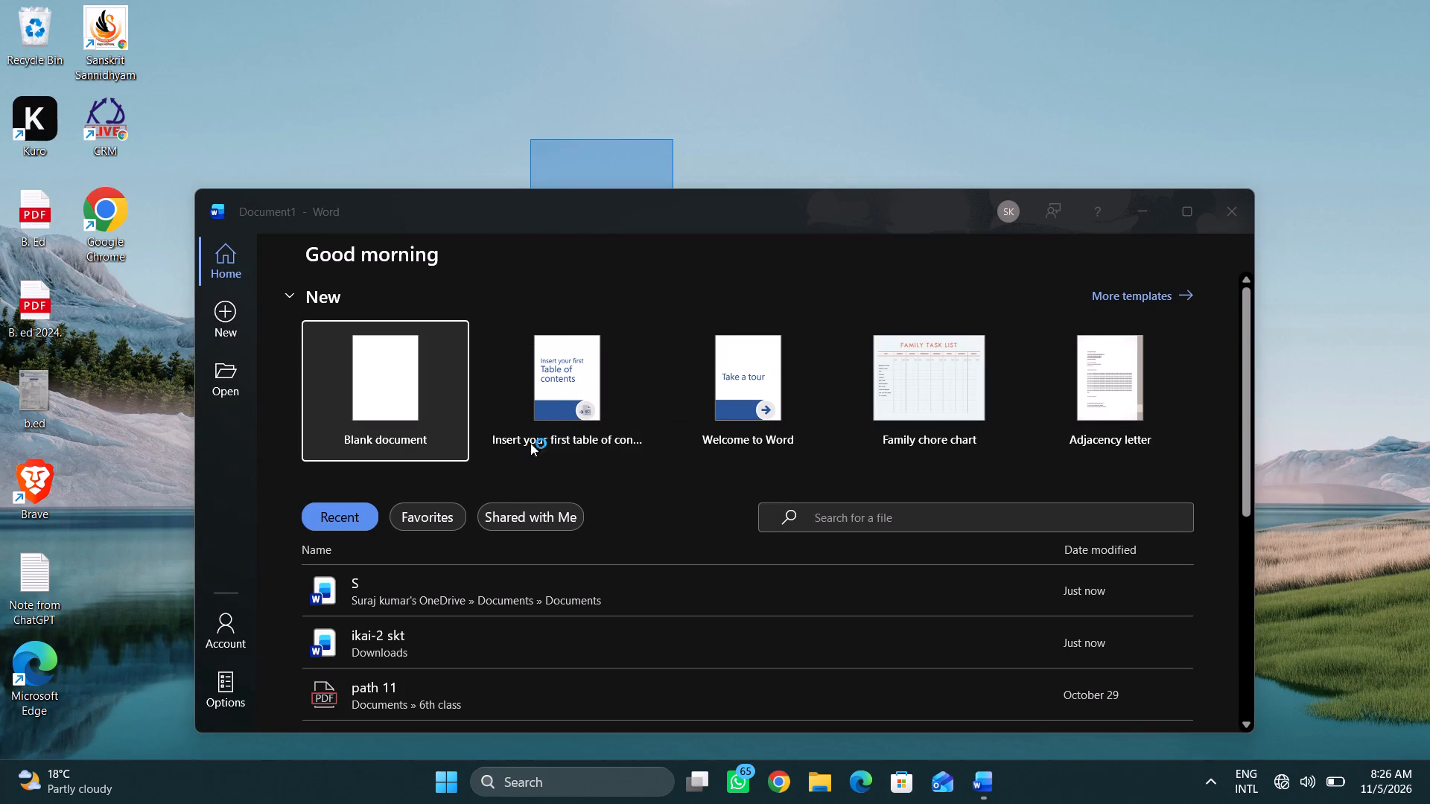
pyautogui.moveTo(530, 443); pyautogui.dragTo(457, 667)
pyautogui.scroll(-1, 457, 667)
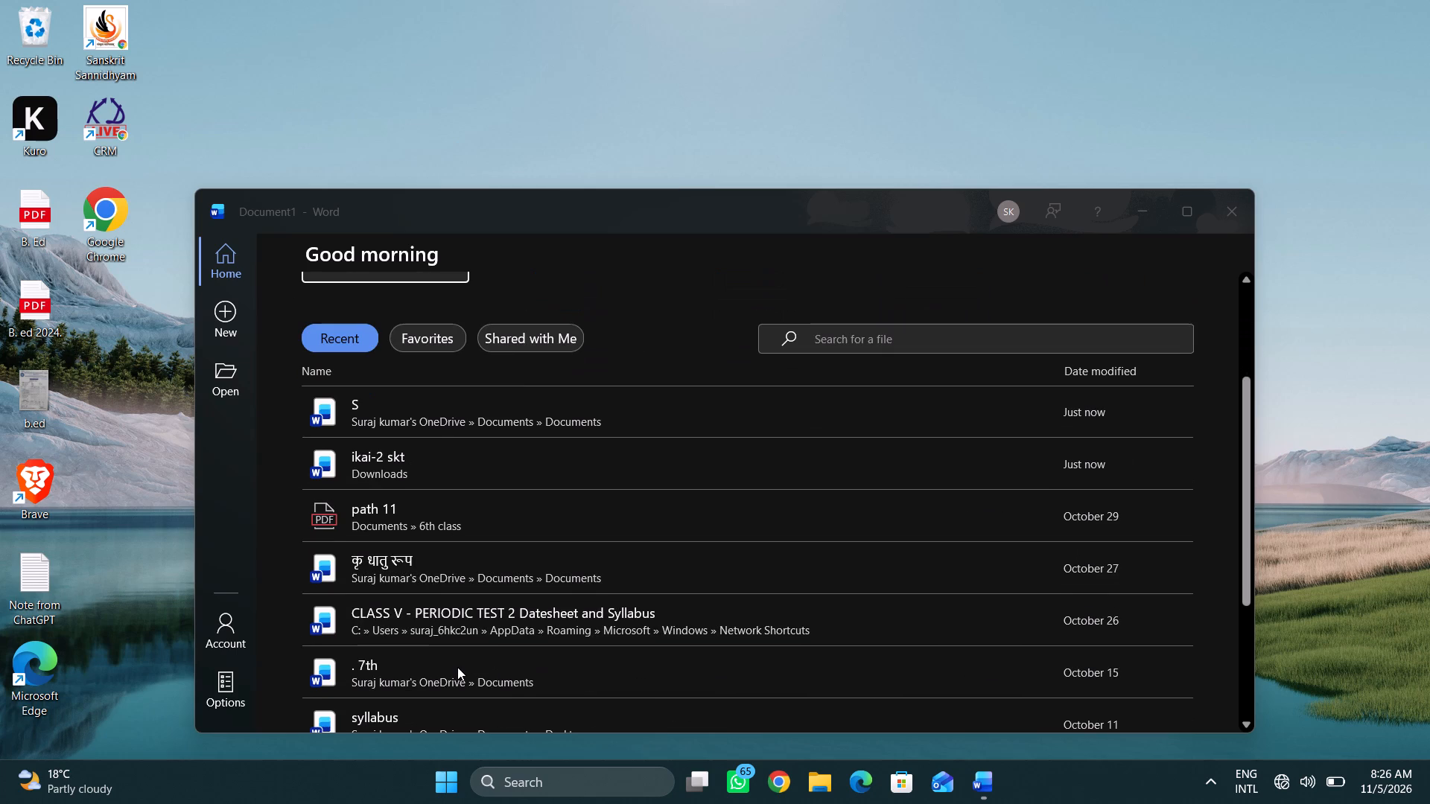
pyautogui.scroll(-1, 457, 667)
pyautogui.scroll(2, 499, 501)
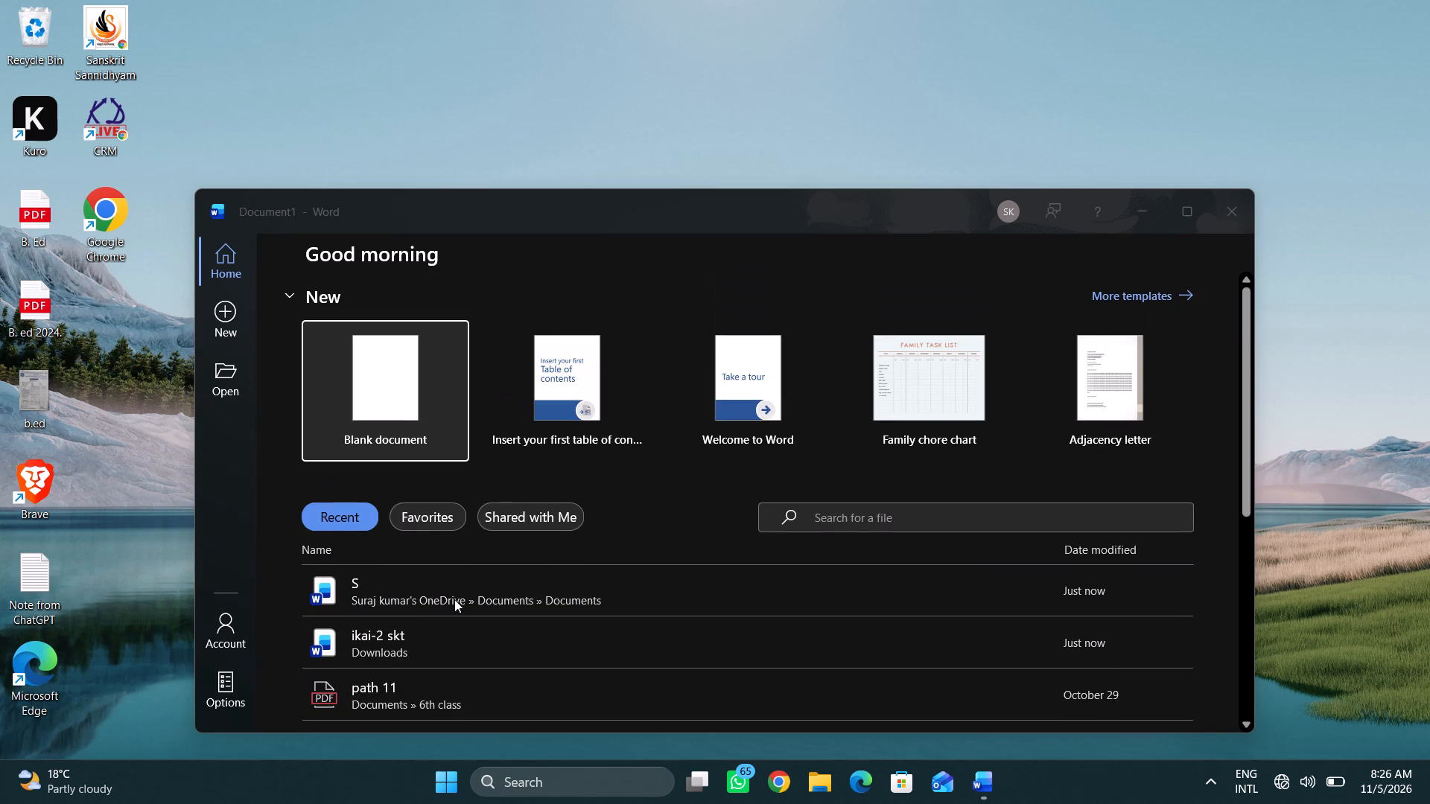
pyautogui.scroll(-1, 519, 618)
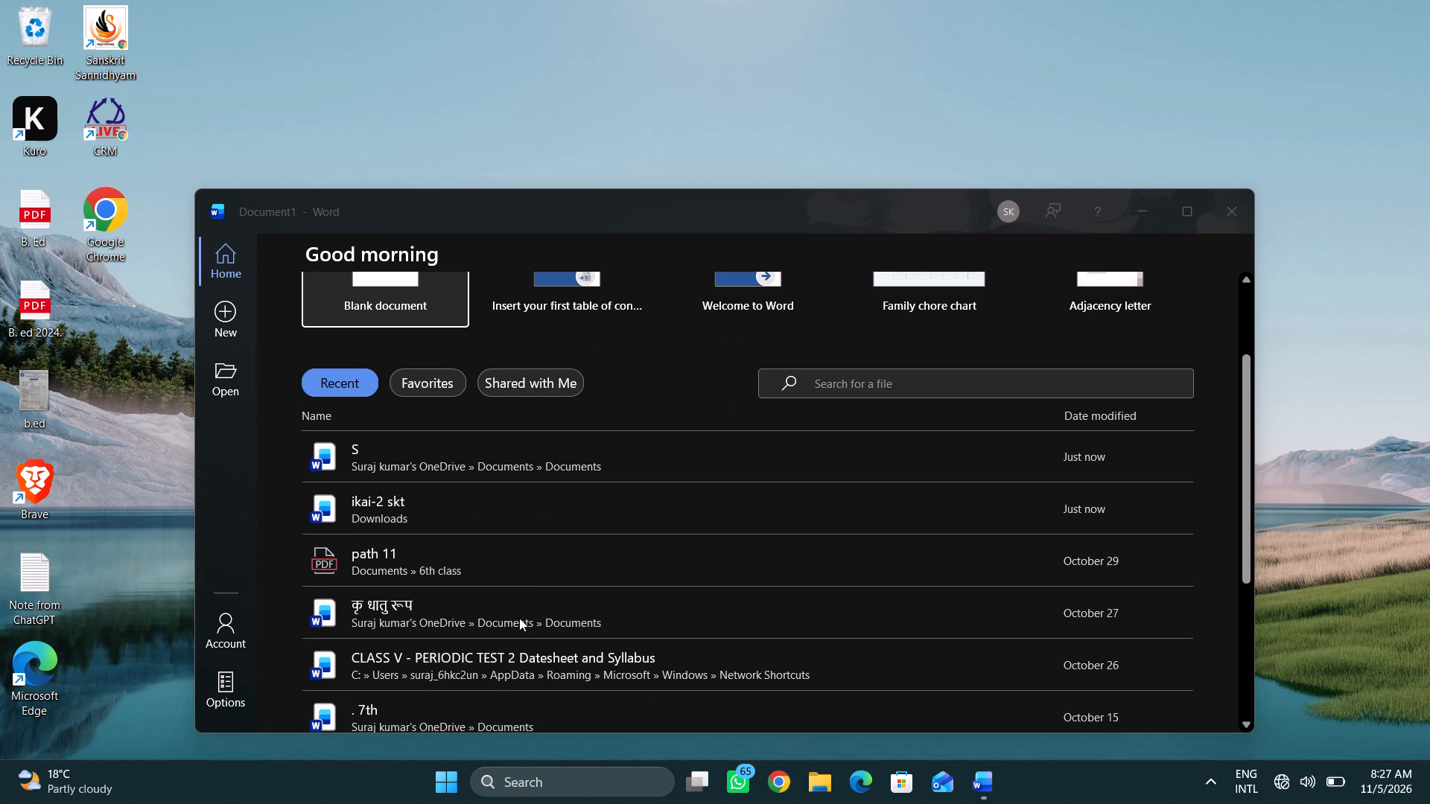
pyautogui.scroll(-2, 519, 618)
pyautogui.scroll(1, 519, 618)
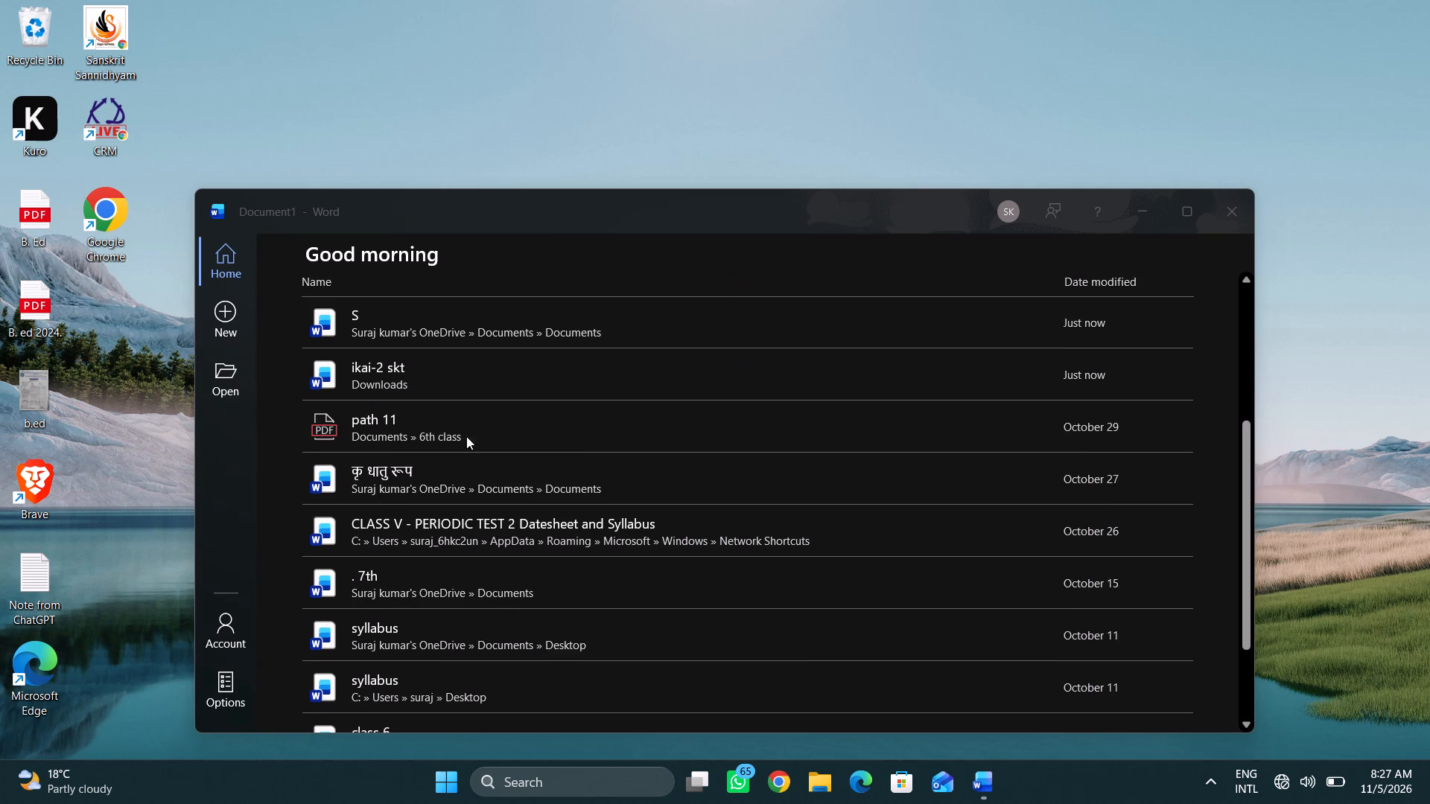
pyautogui.click(470, 369)
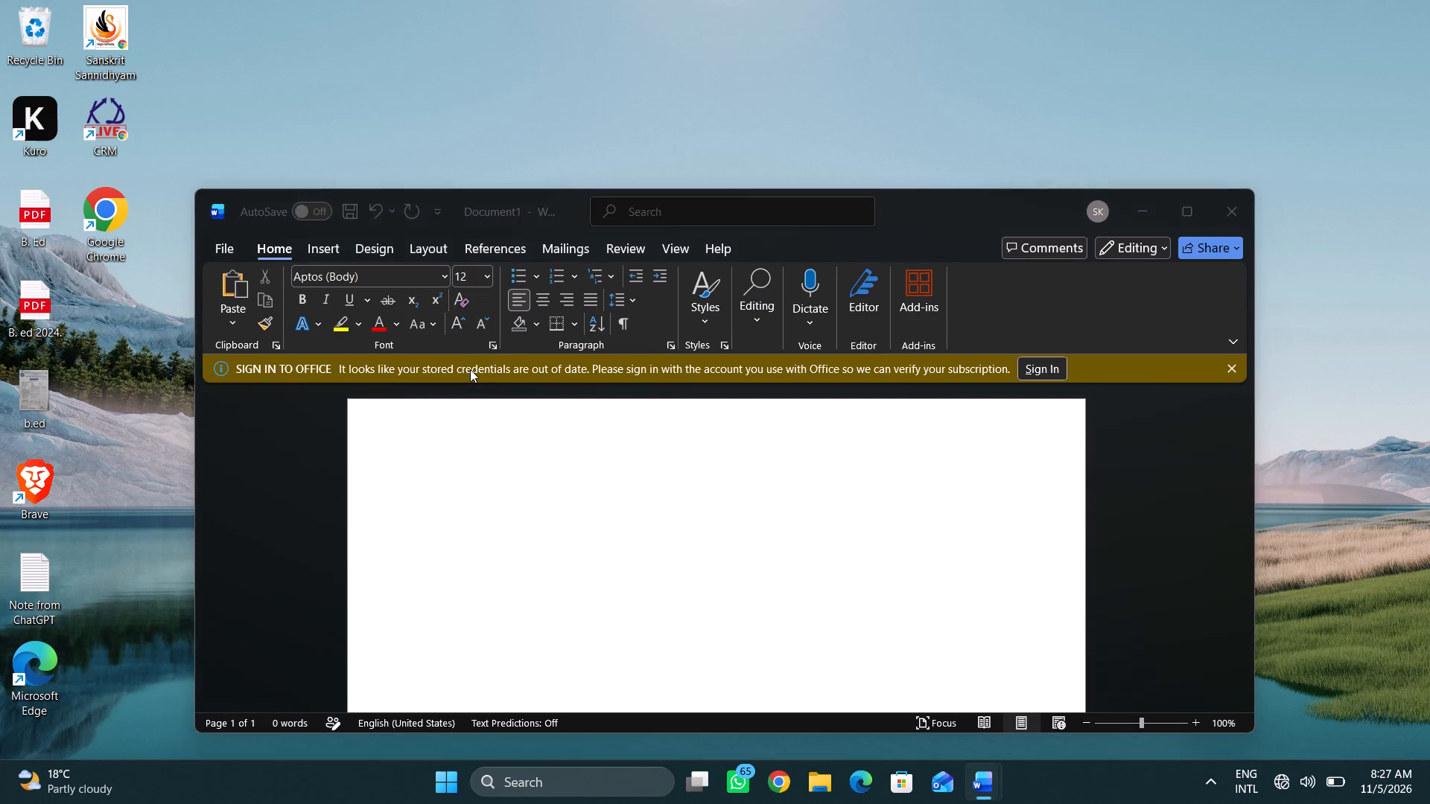
pyautogui.scroll(2, 531, 494)
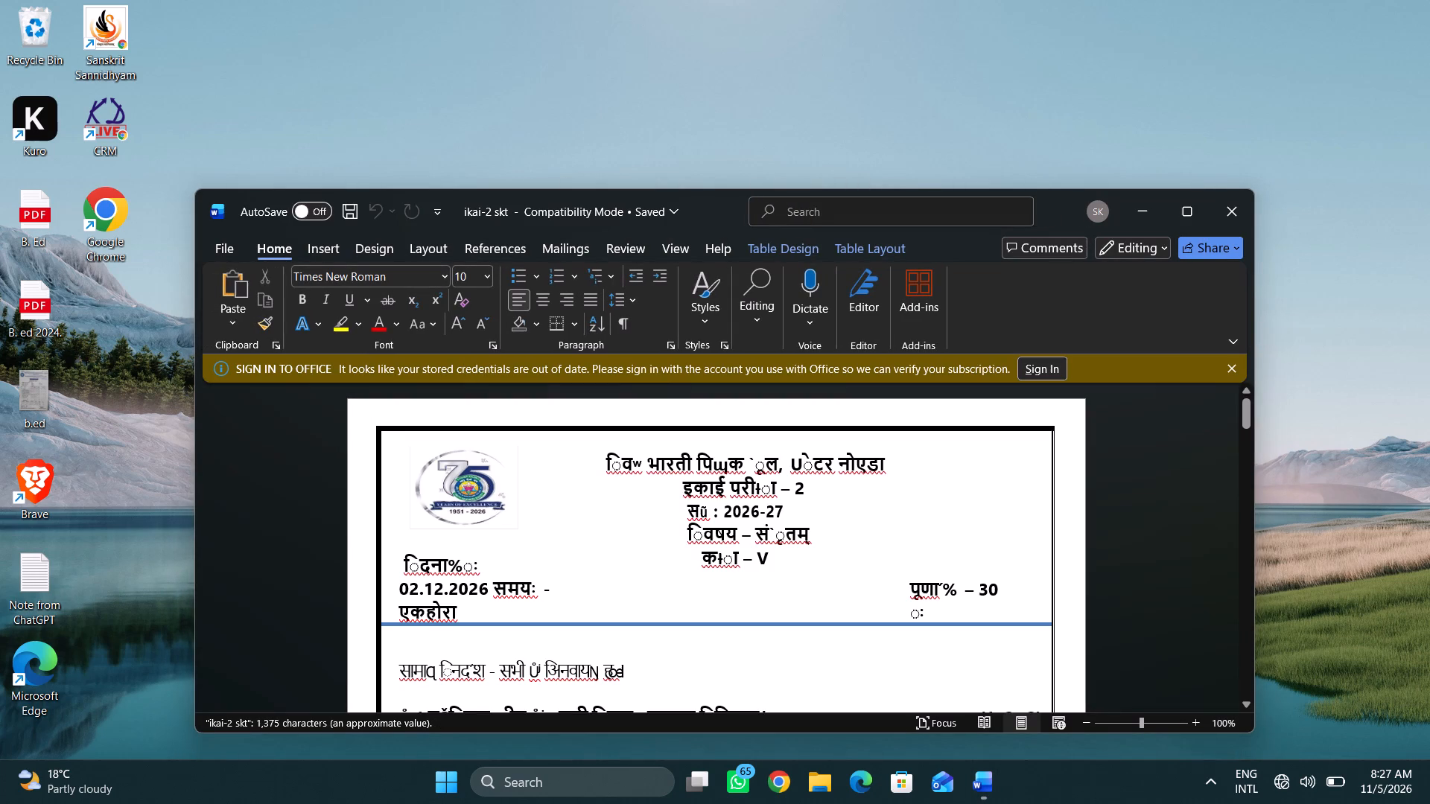
pyautogui.scroll(-3, 531, 494)
pyautogui.scroll(1, 531, 494)
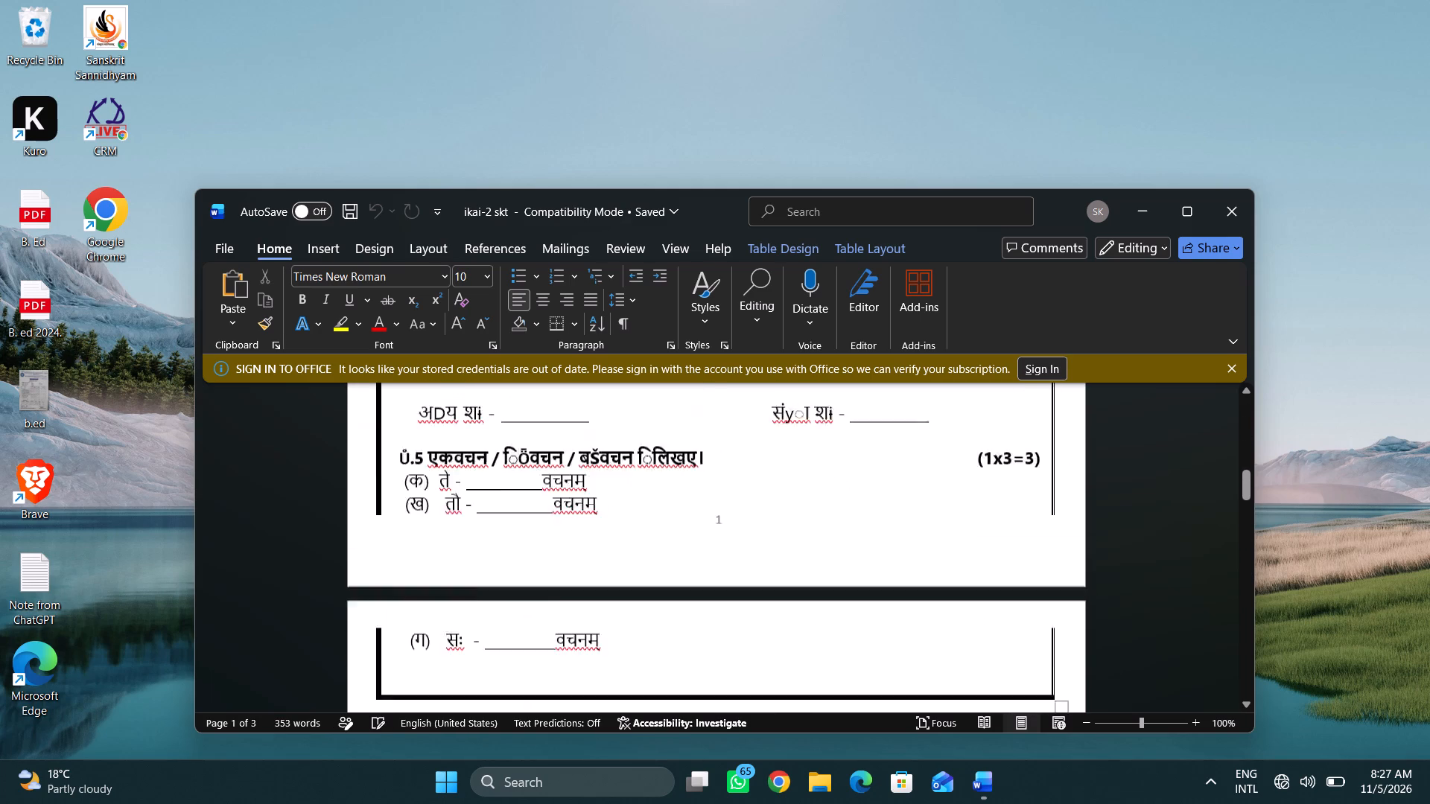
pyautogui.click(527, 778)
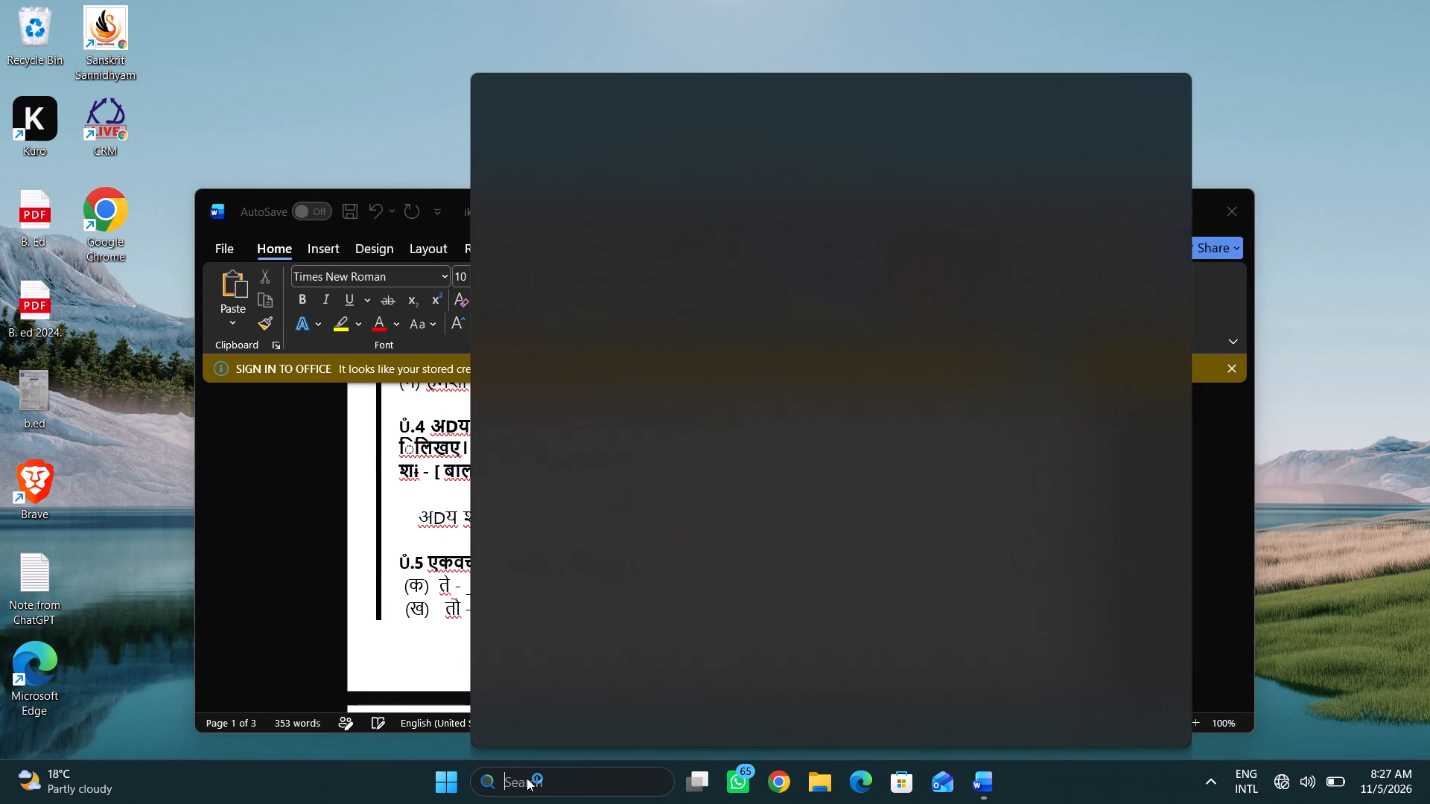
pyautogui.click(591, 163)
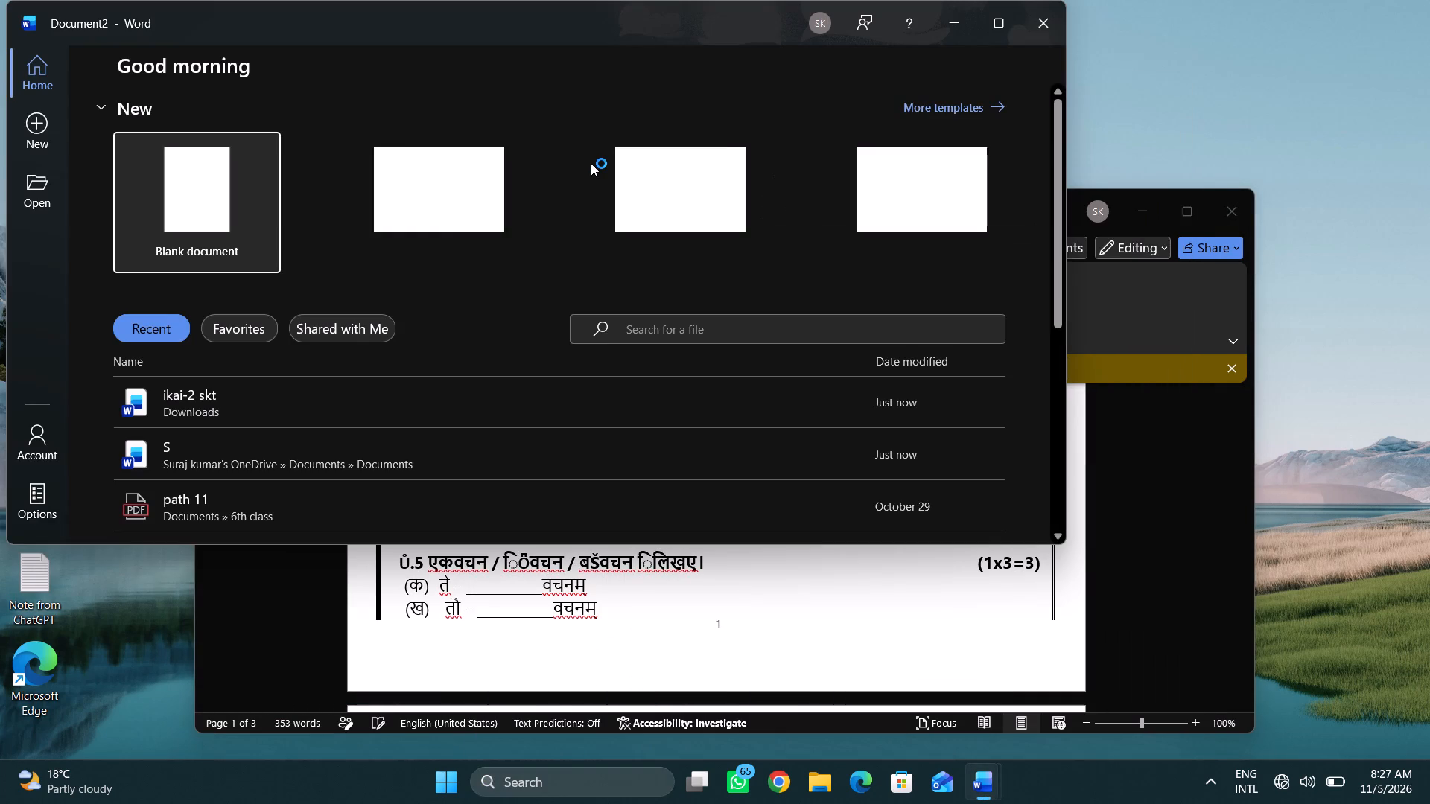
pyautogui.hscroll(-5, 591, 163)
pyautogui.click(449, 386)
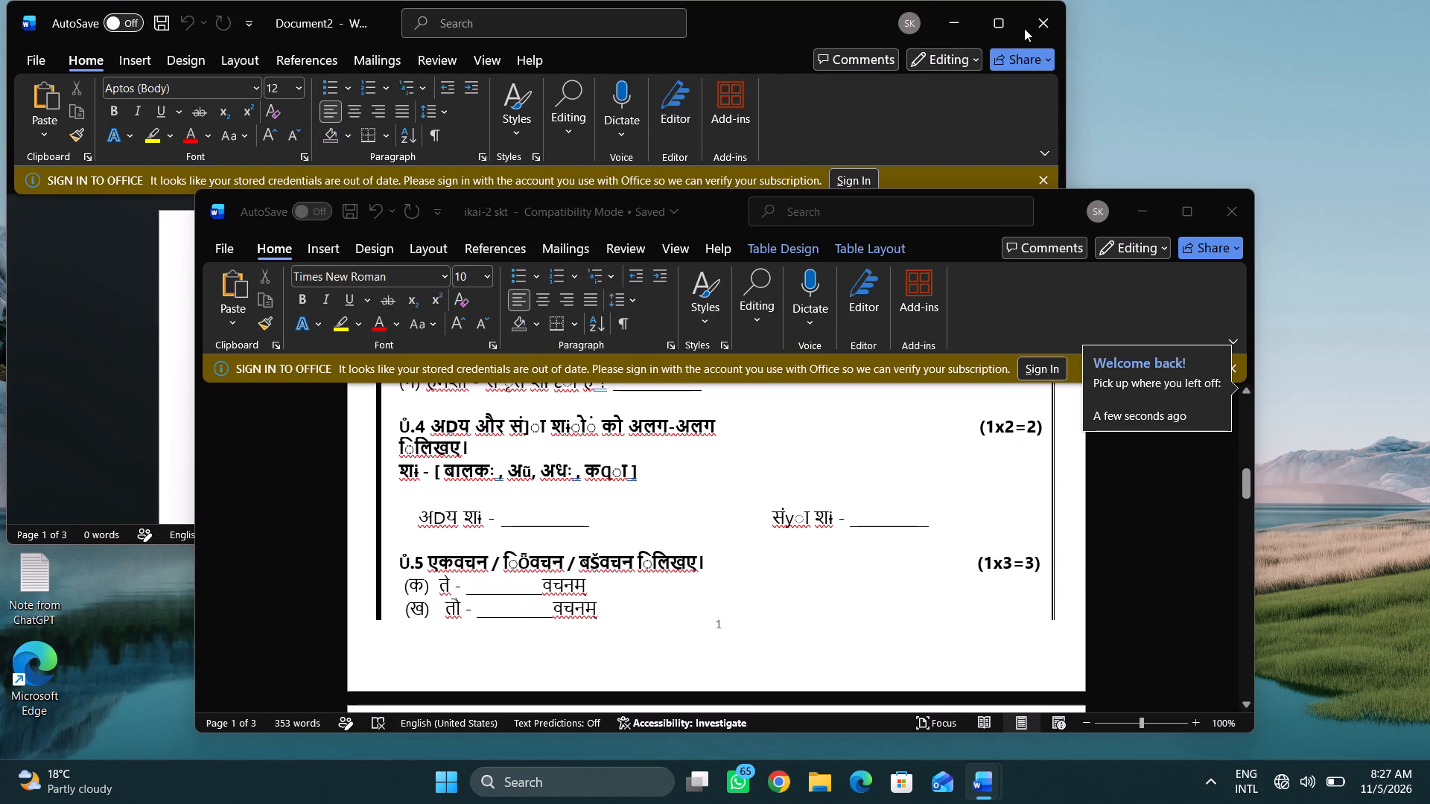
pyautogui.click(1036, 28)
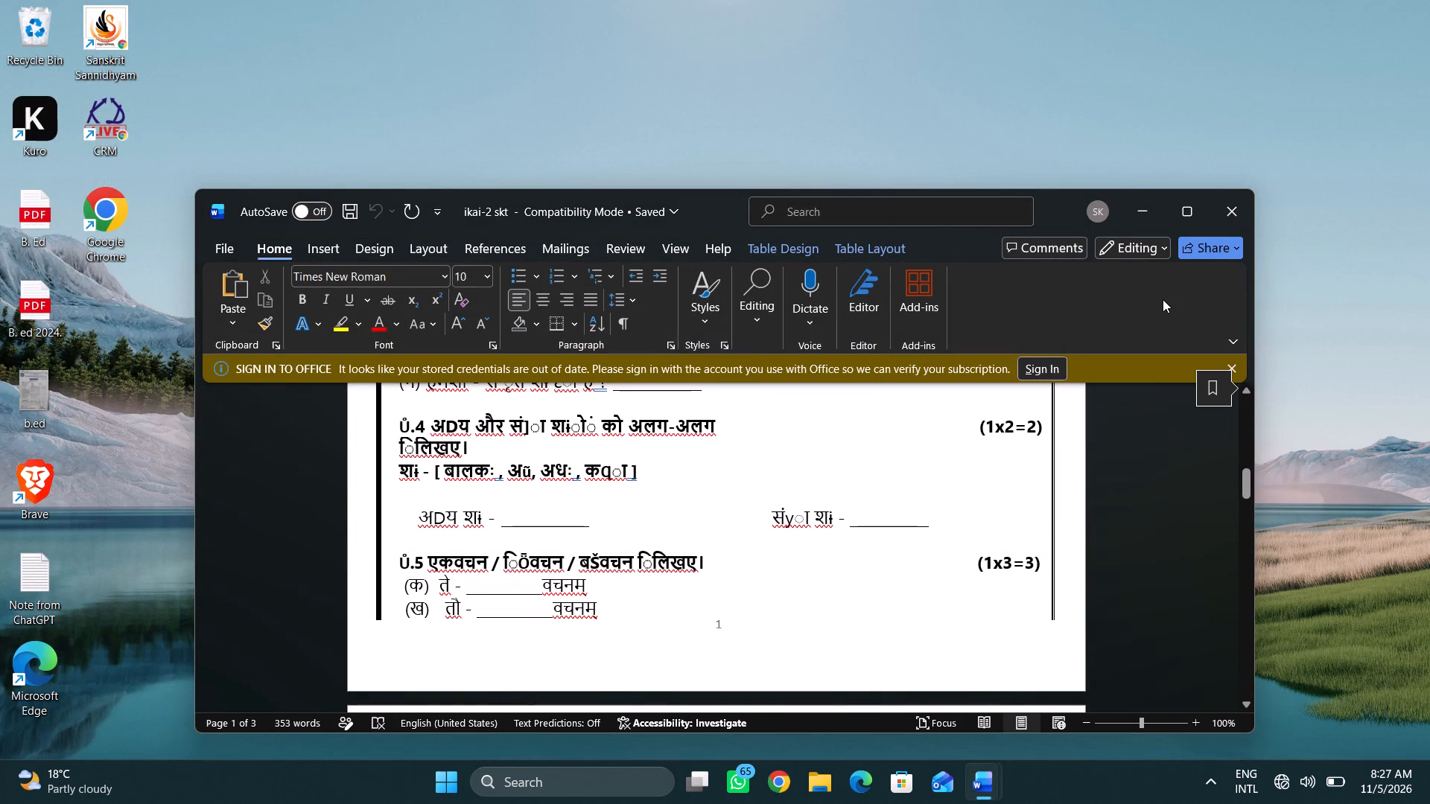
# Close the ikai-2 skt document window.
pyautogui.click(1228, 208)
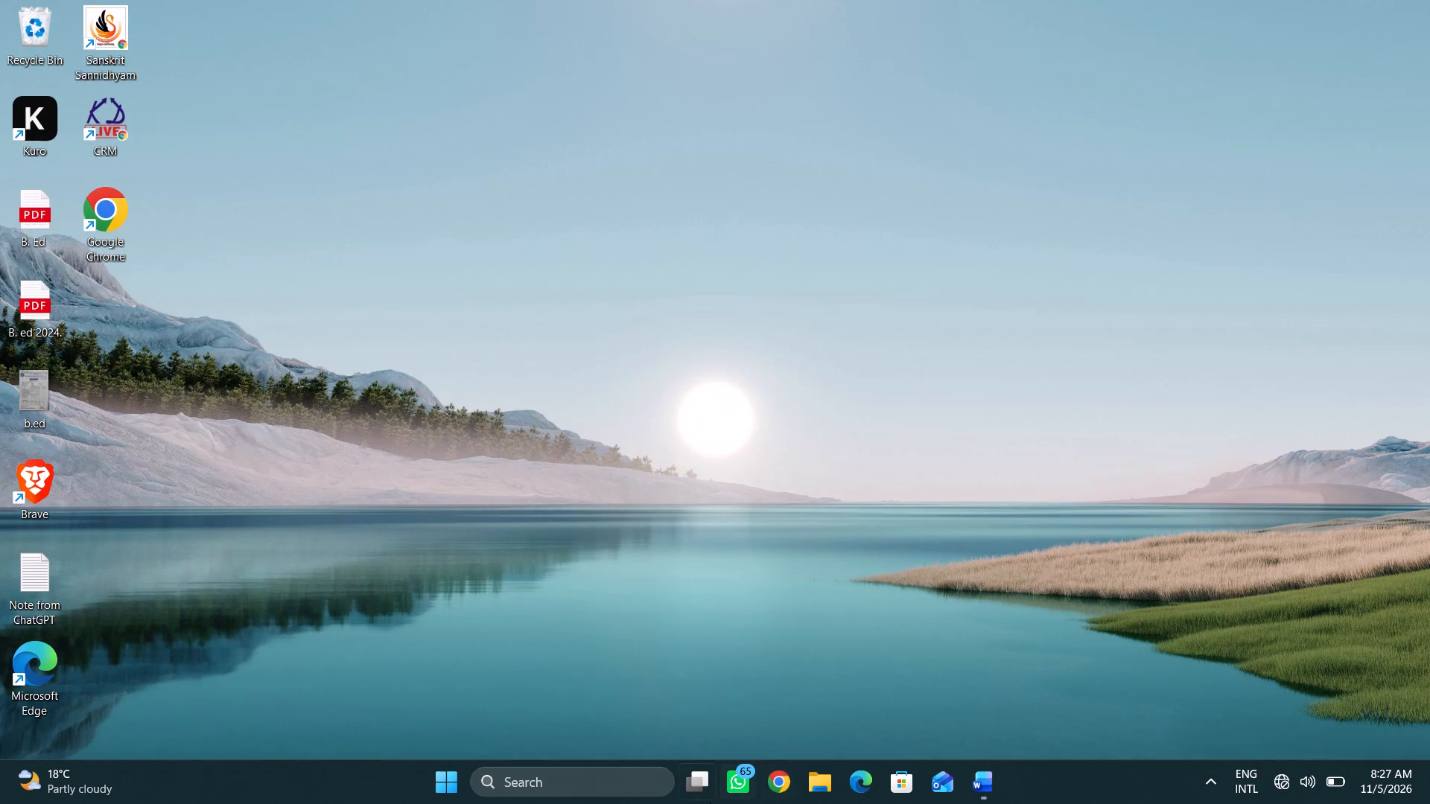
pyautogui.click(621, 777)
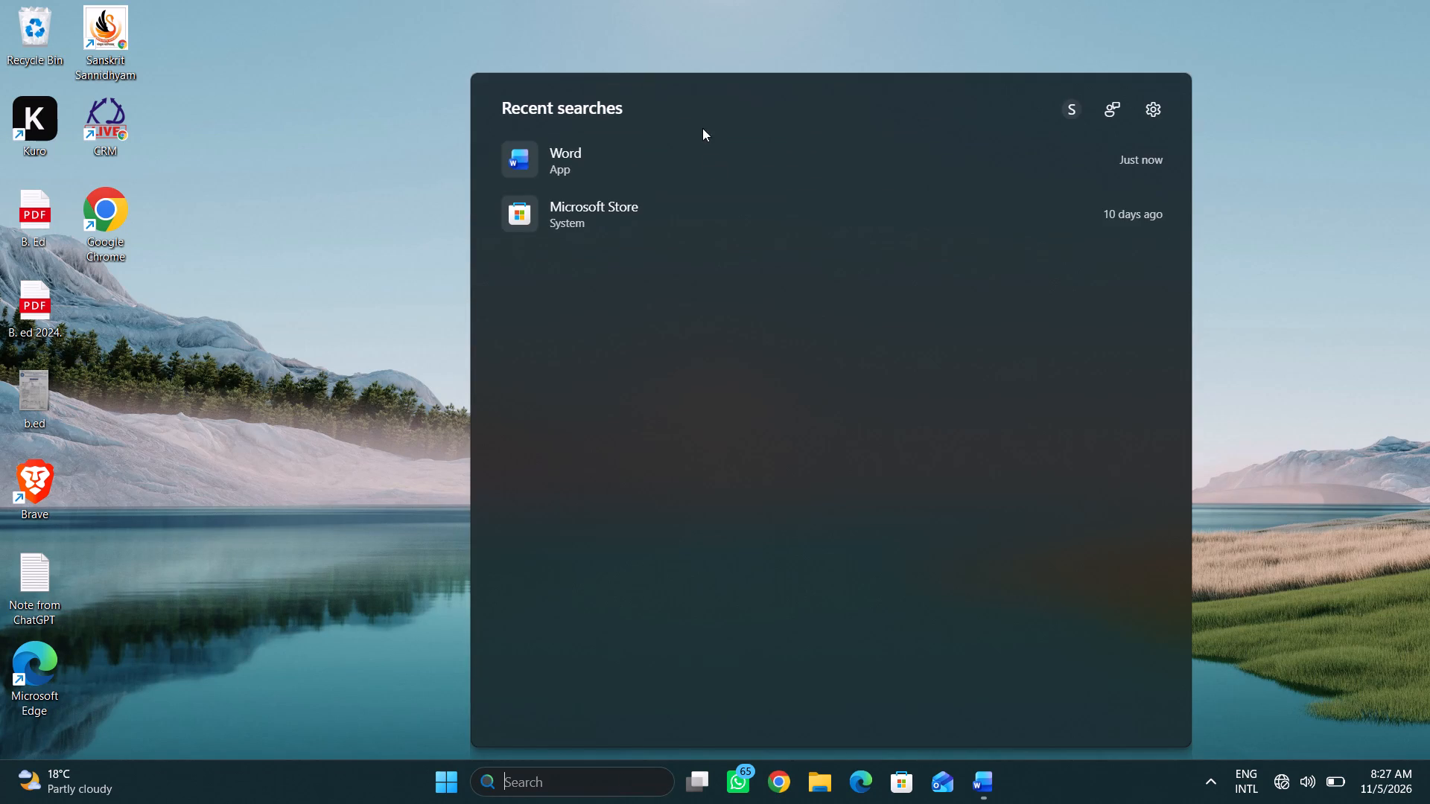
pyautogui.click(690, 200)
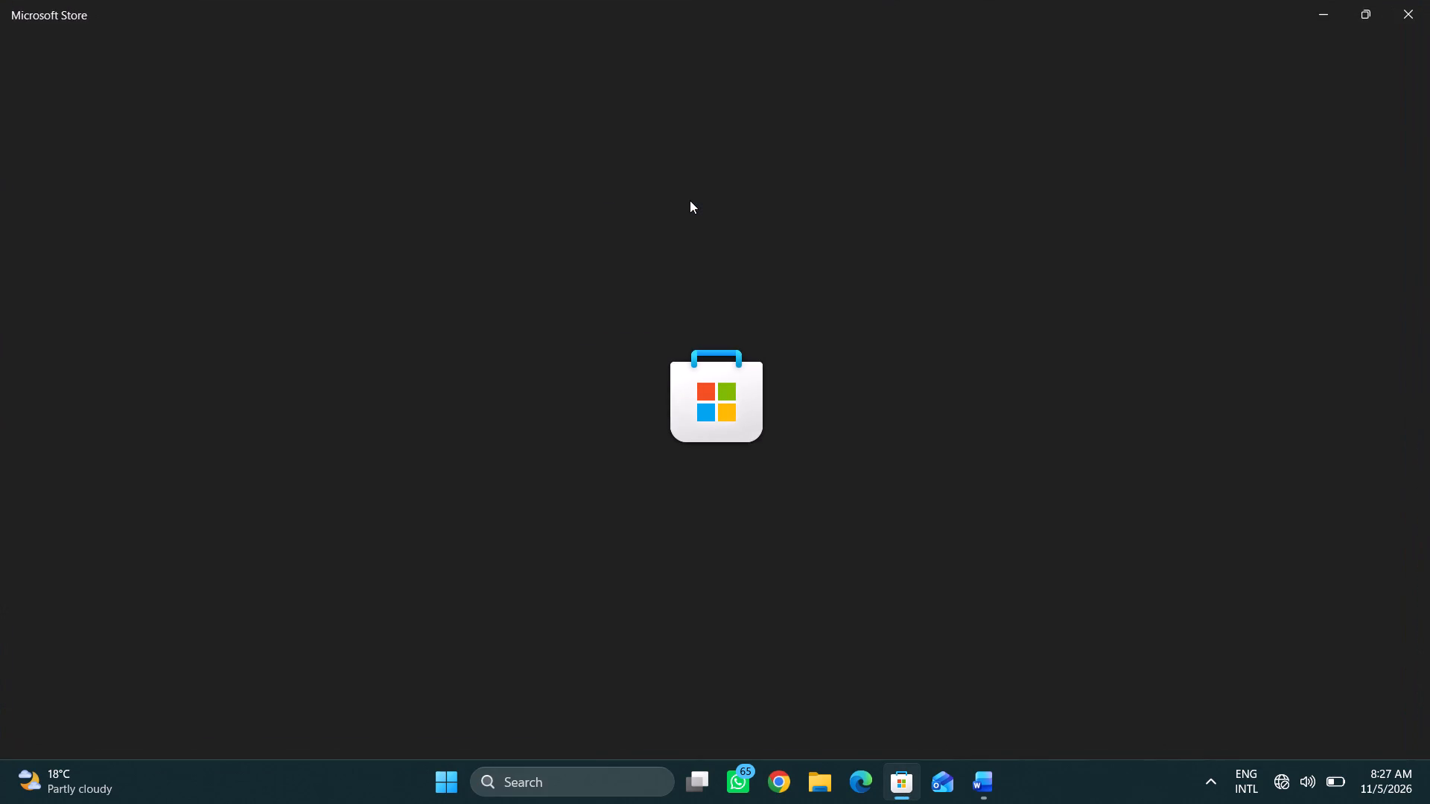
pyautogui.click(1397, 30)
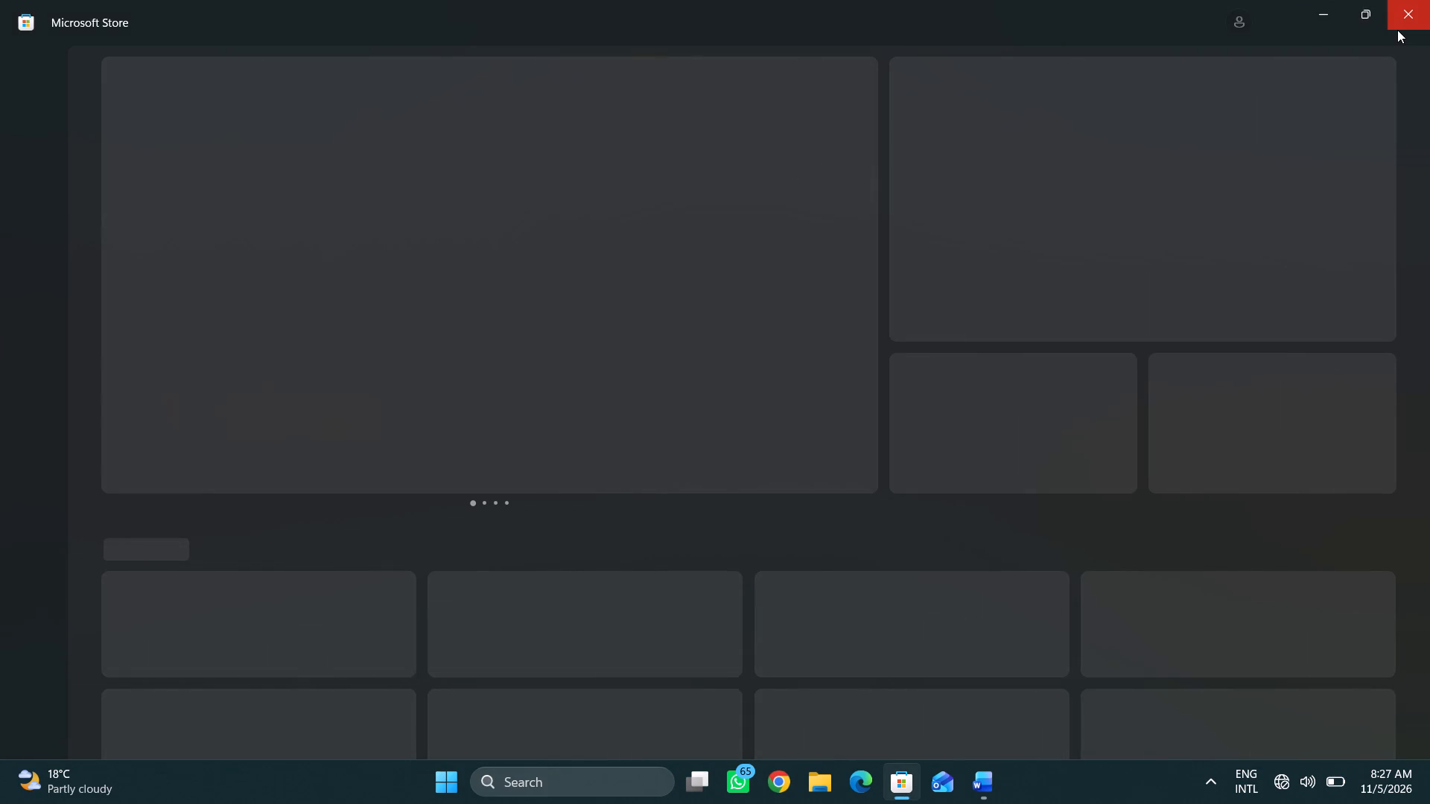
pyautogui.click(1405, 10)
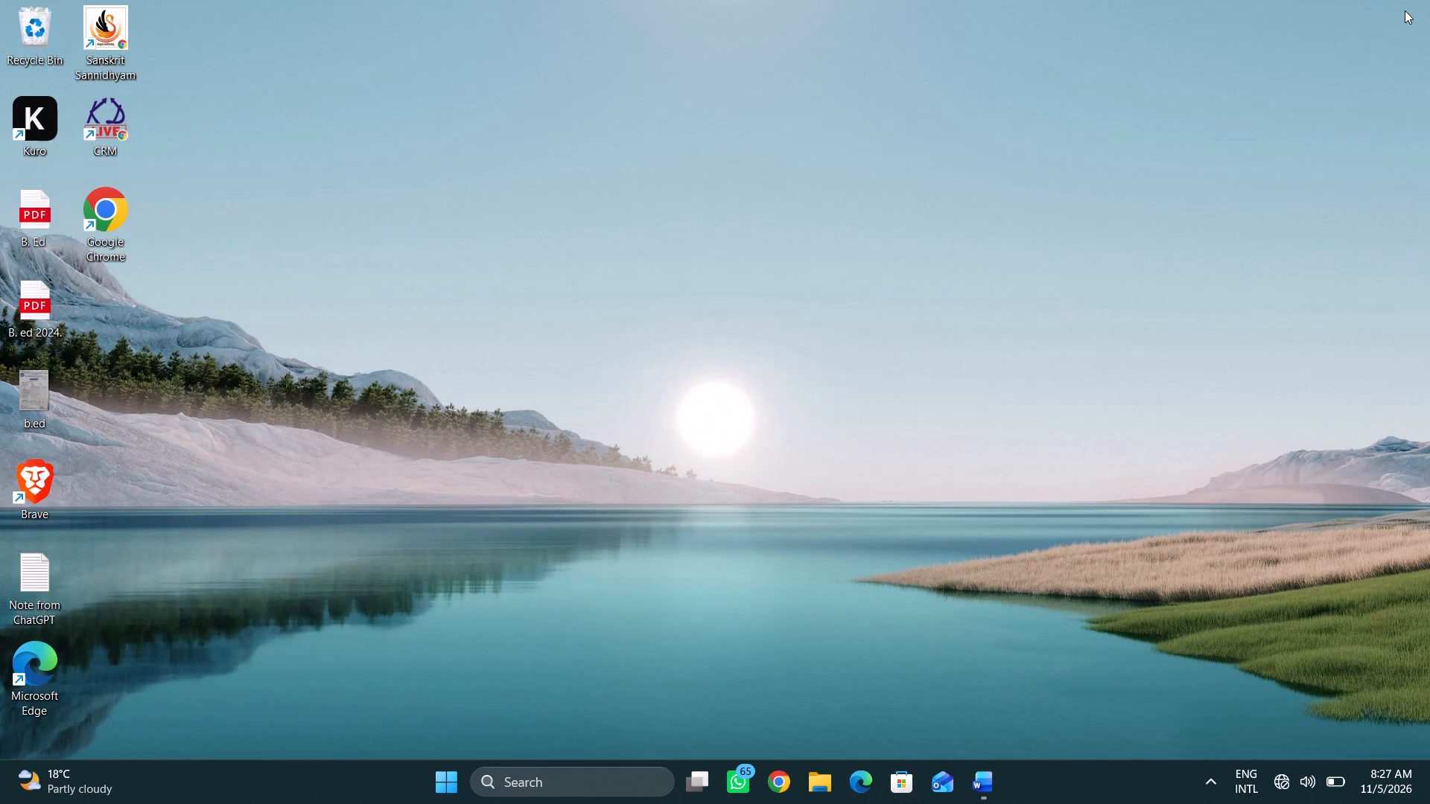
# Bring the minimised document S back up in Word and delete the single letter on its page.
pyautogui.click(982, 799)
pyautogui.scroll(6, 495, 383)
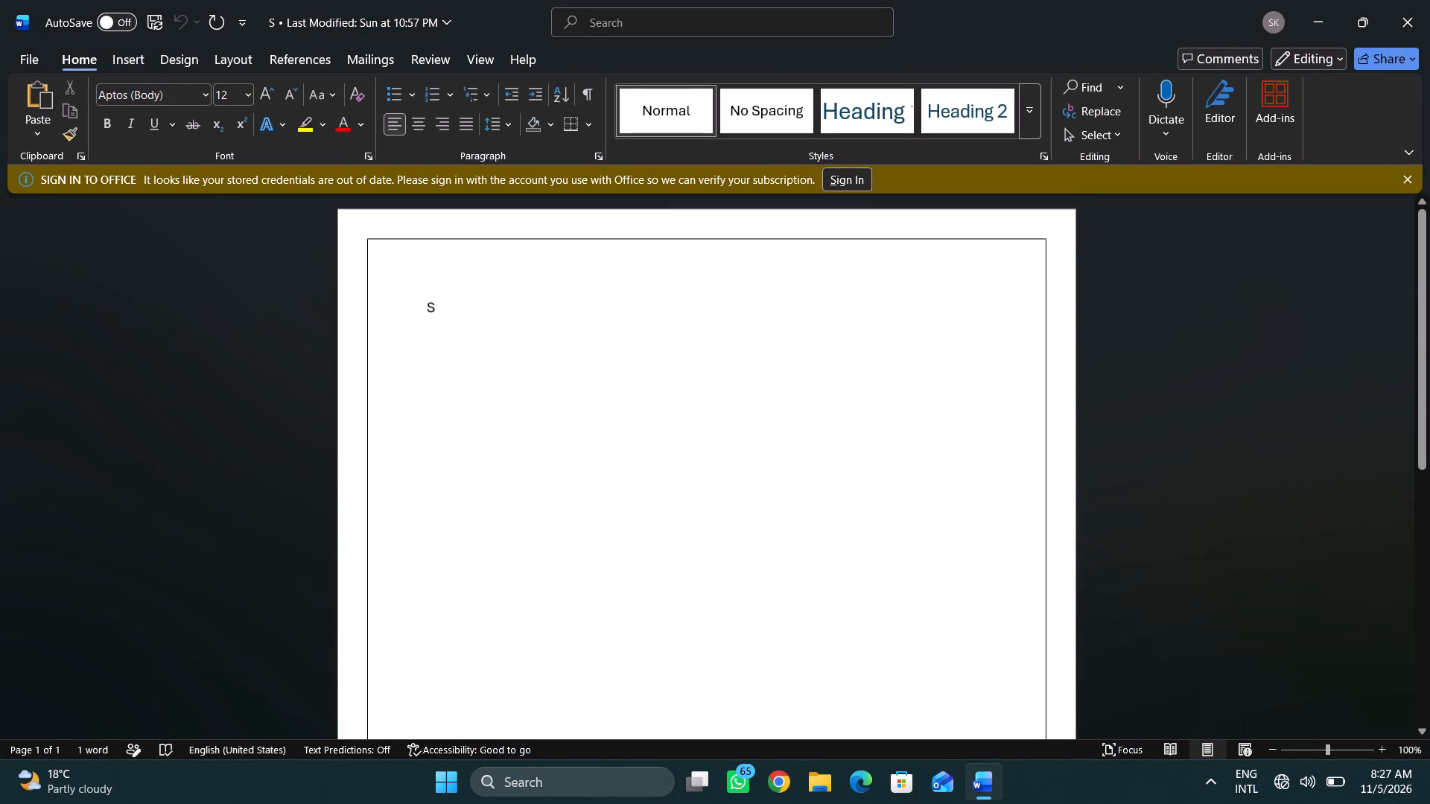
pyautogui.press('BackSpace')
pyautogui.press('BackSpace')
pyautogui.press('BackSpace')
pyautogui.press('BackSpace')
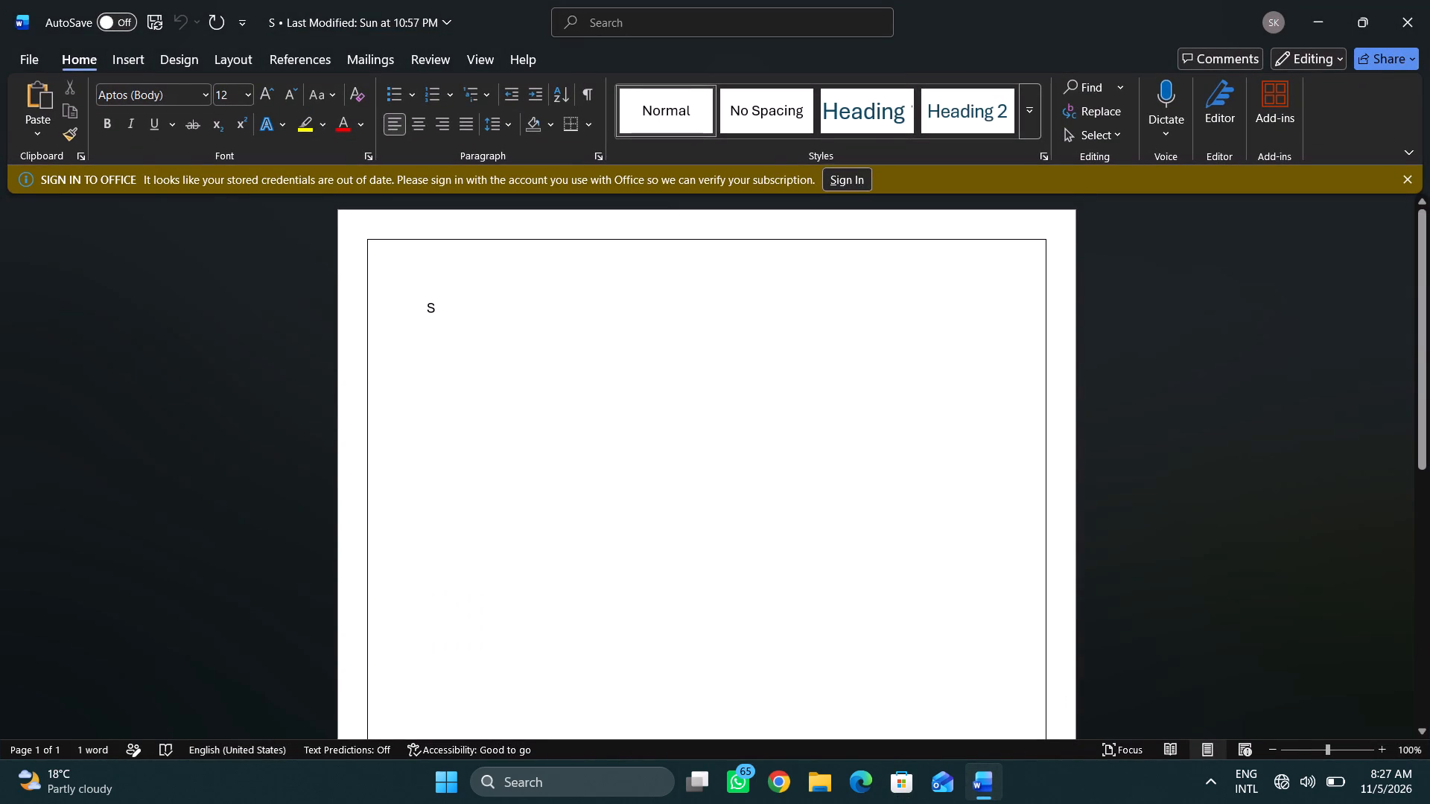
pyautogui.click(443, 306)
pyautogui.press('BackSpace')
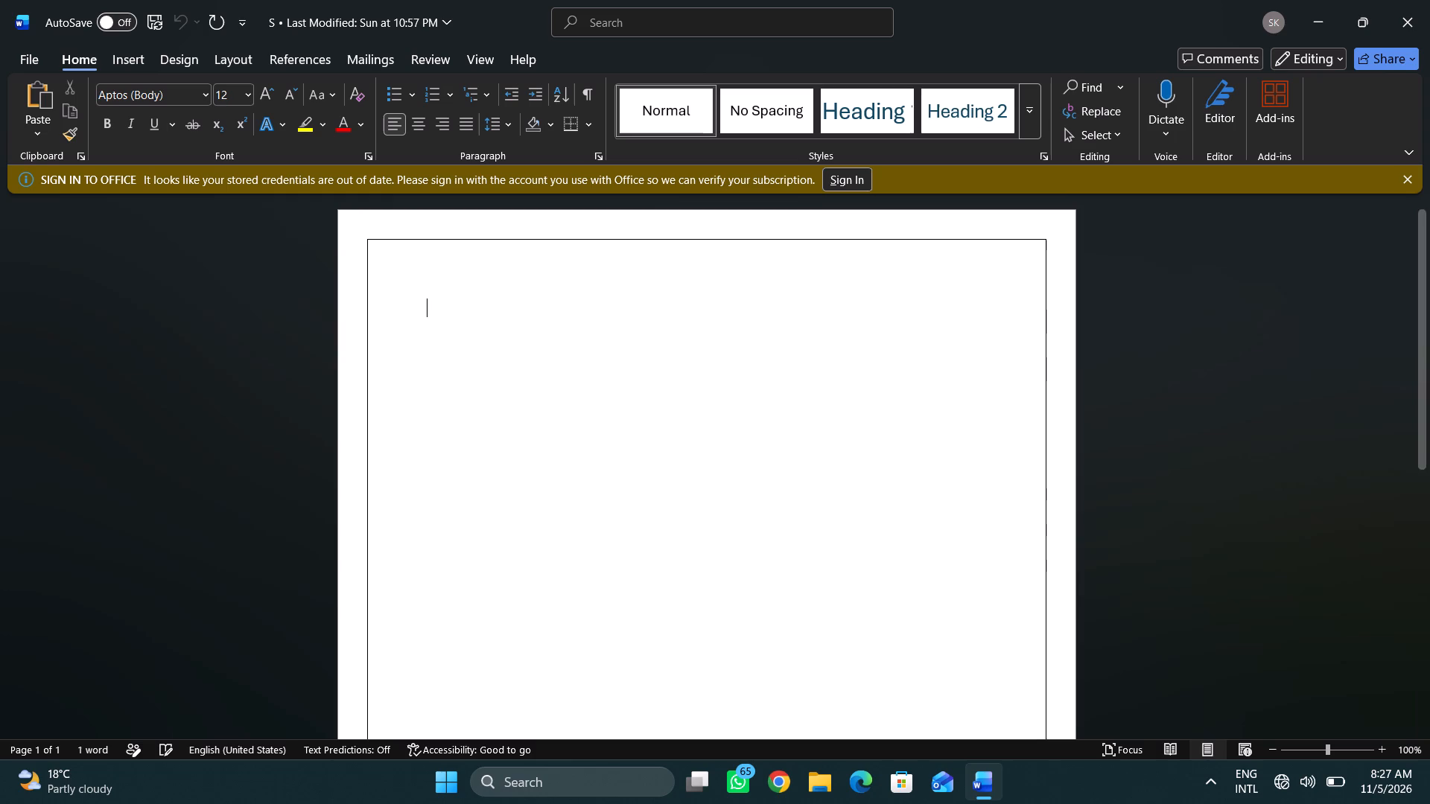
pyautogui.press('BackSpace')
# Close the document S.
pyautogui.click(1393, 32)
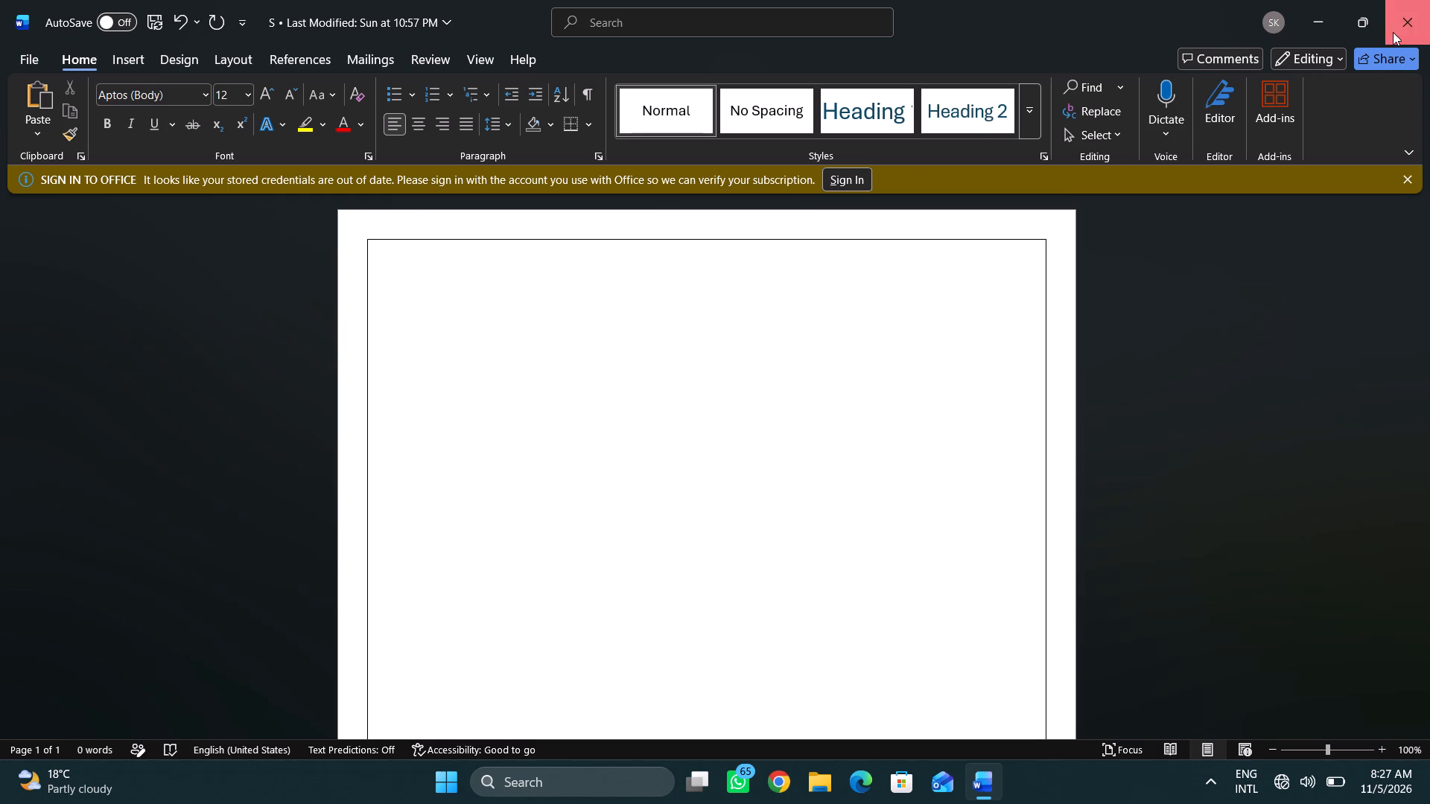
pyautogui.click(751, 420)
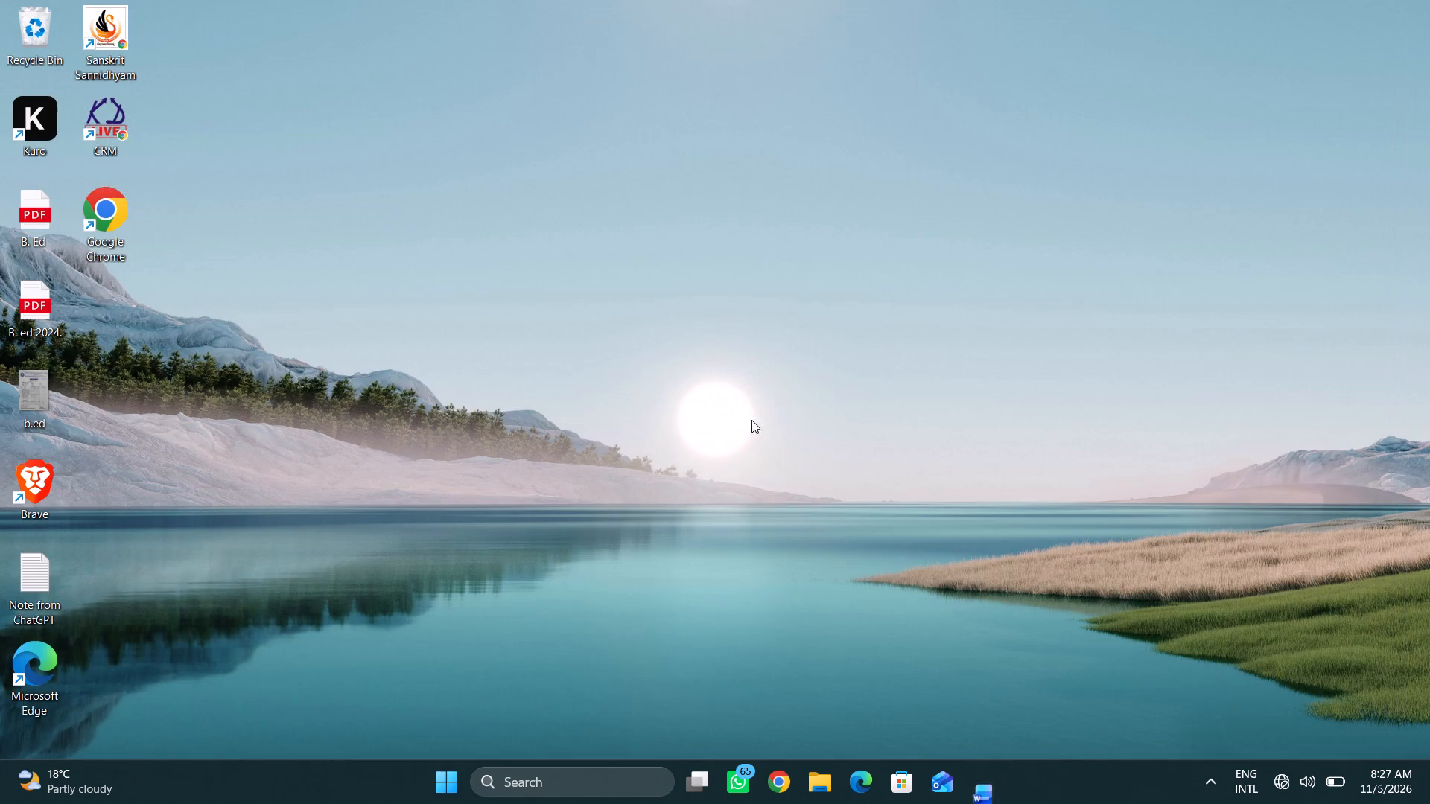
# Start Word again from the recent searches.
pyautogui.click(606, 780)
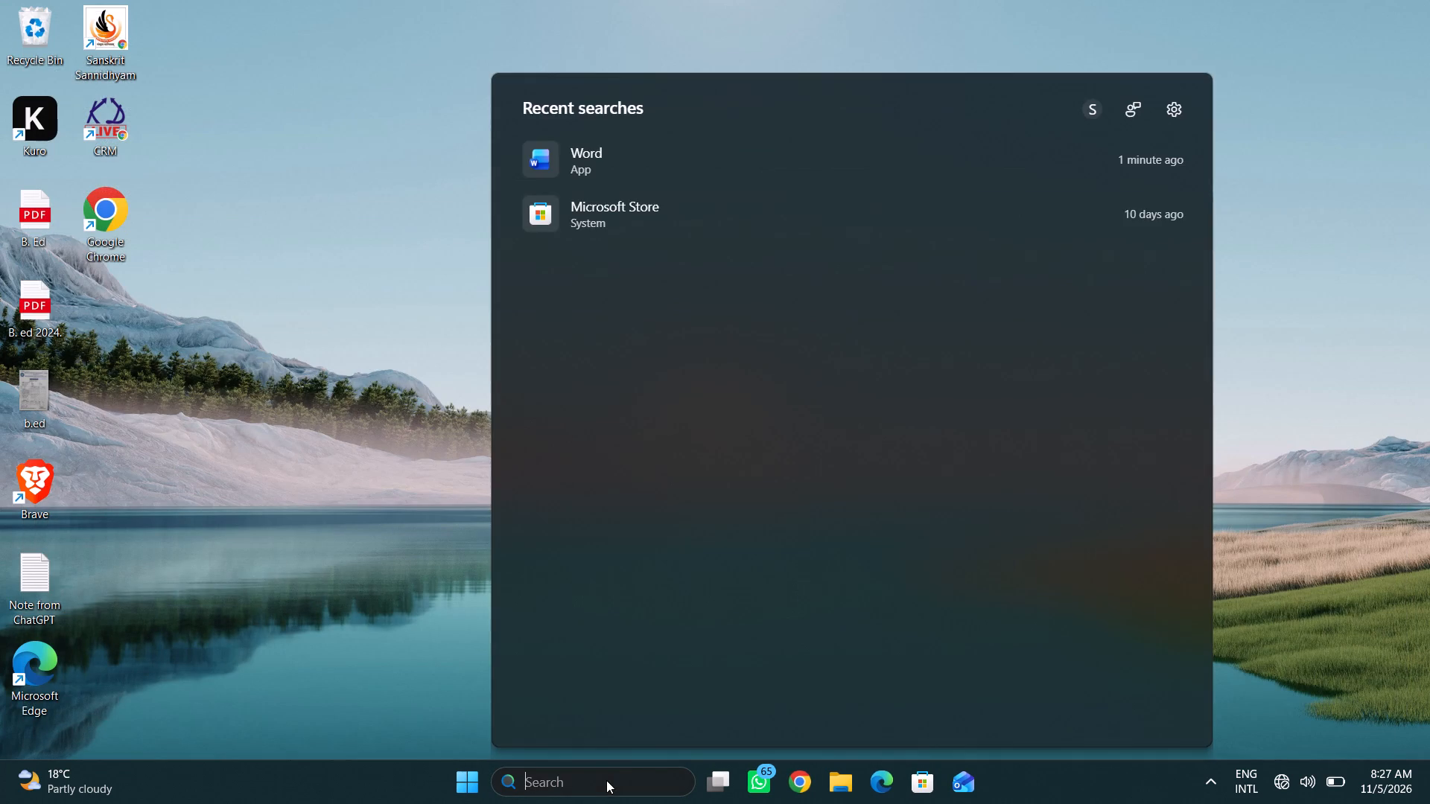
pyautogui.click(644, 166)
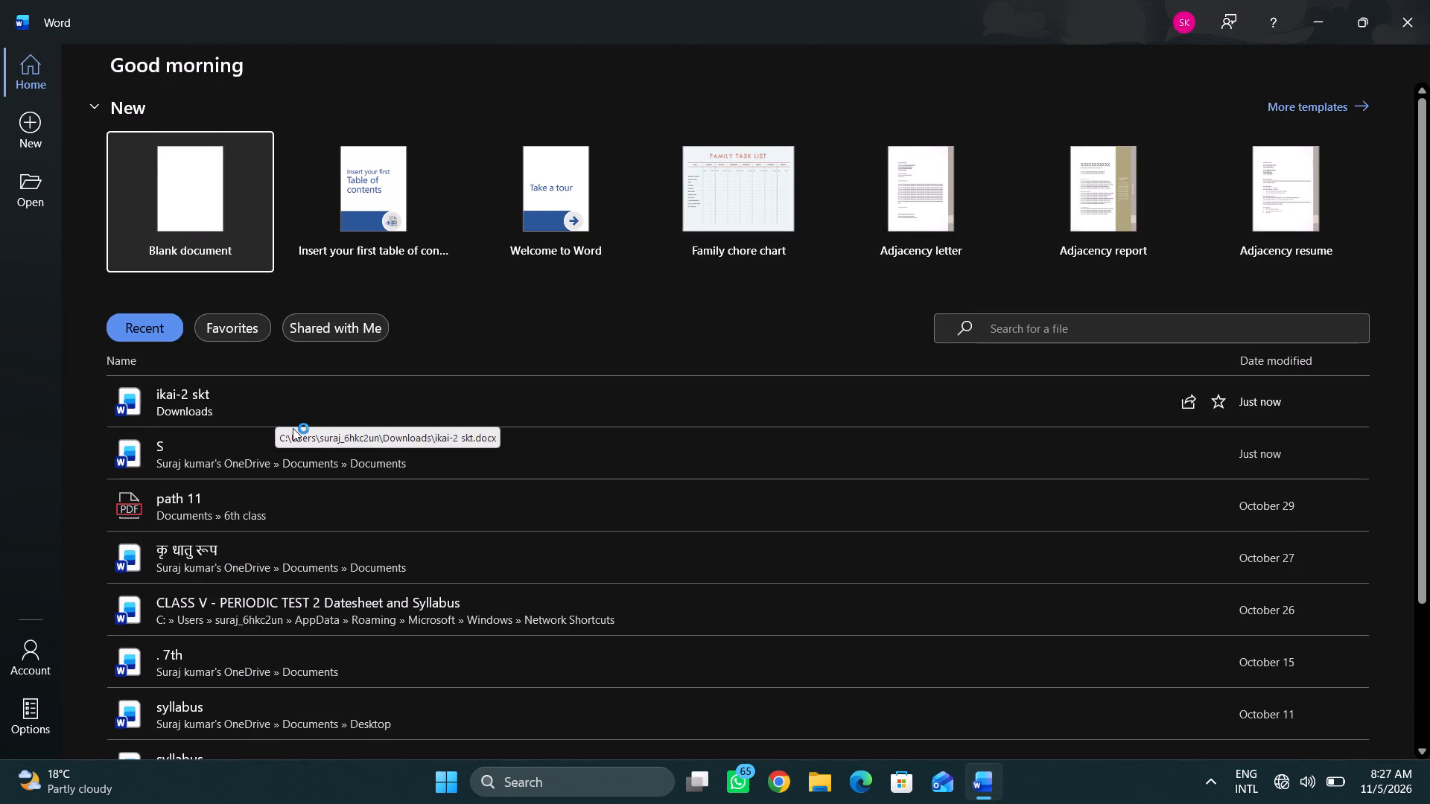
# Look through the recent documents list on Word's start page for a file to work with.
pyautogui.scroll(-1, 286, 504)
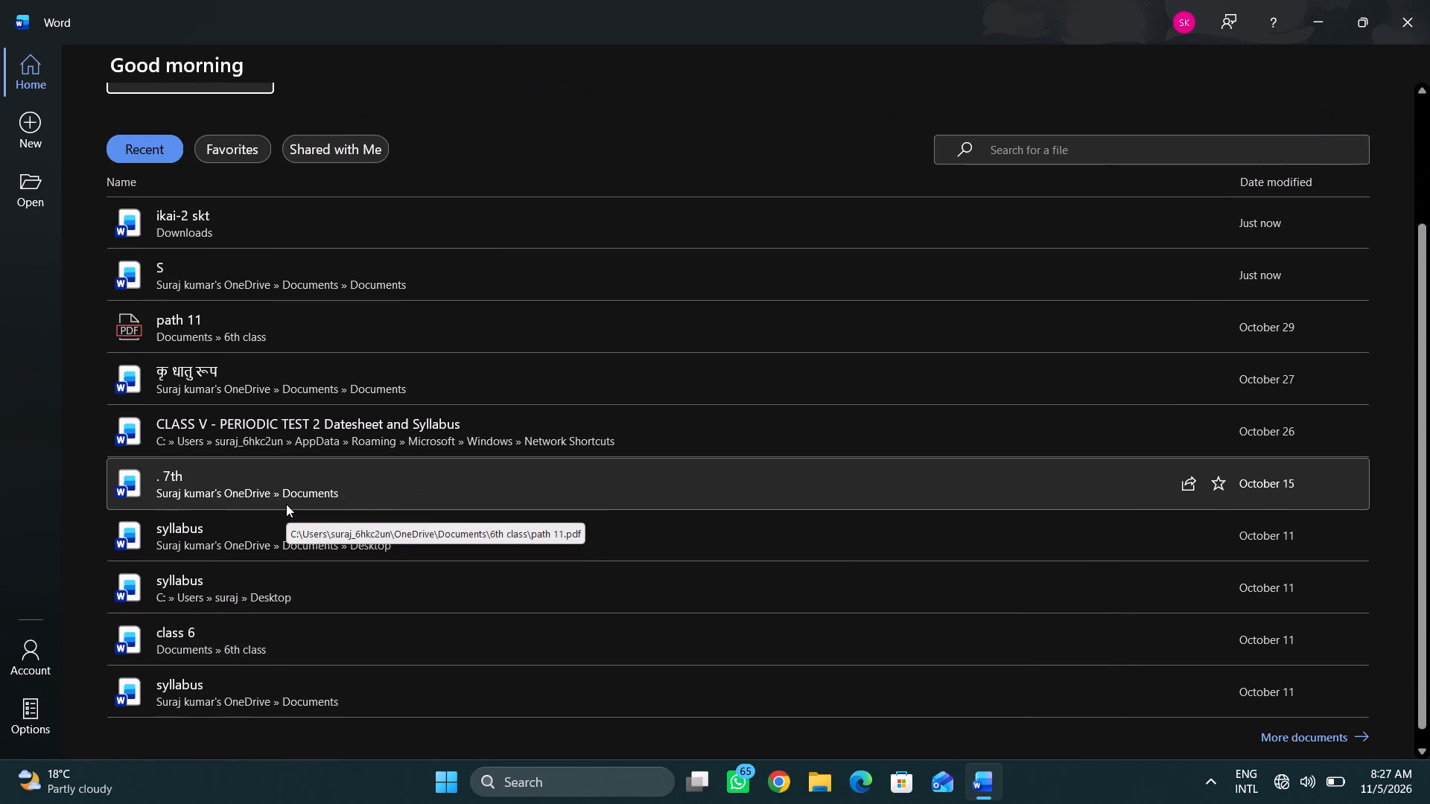
pyautogui.scroll(-3, 286, 504)
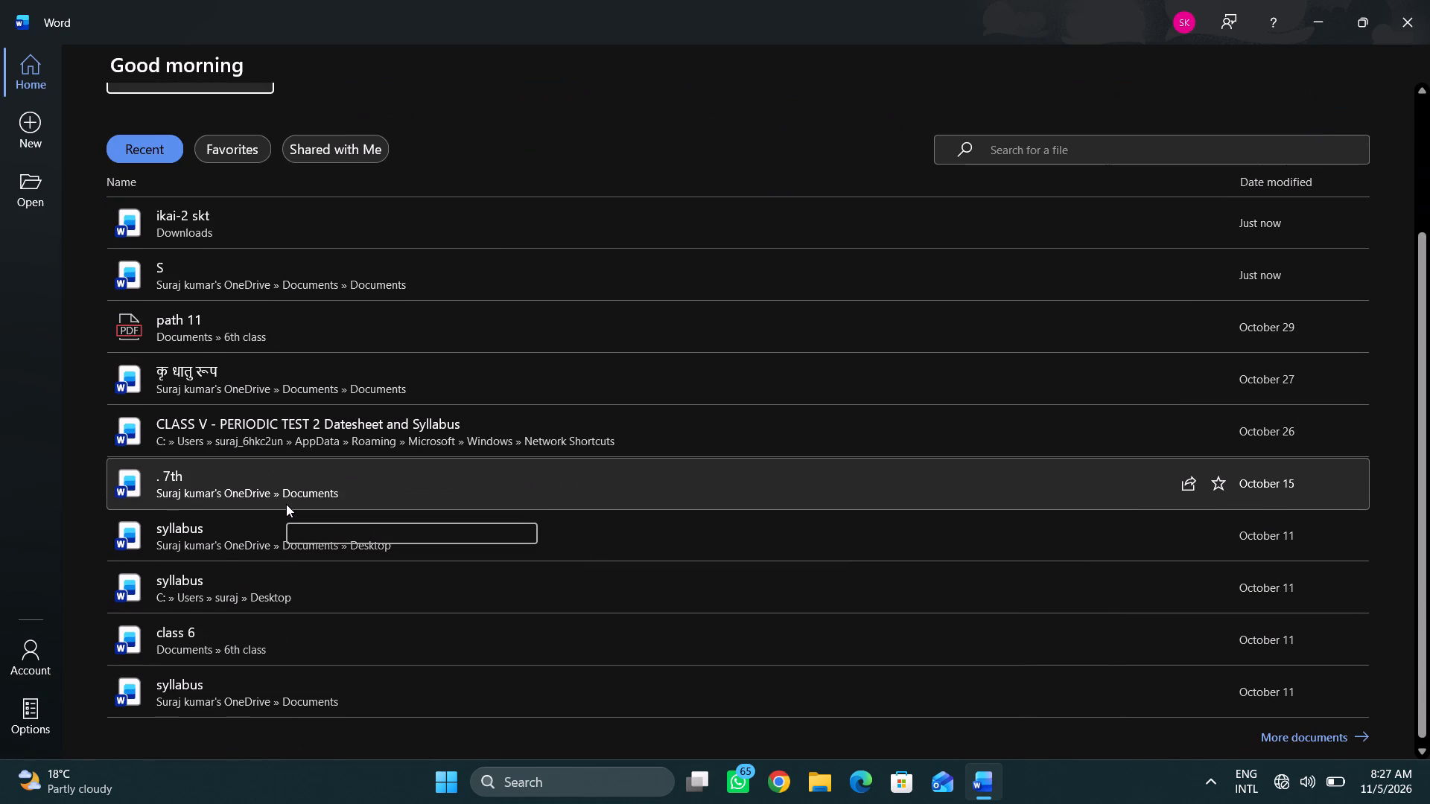
pyautogui.scroll(-1, 286, 504)
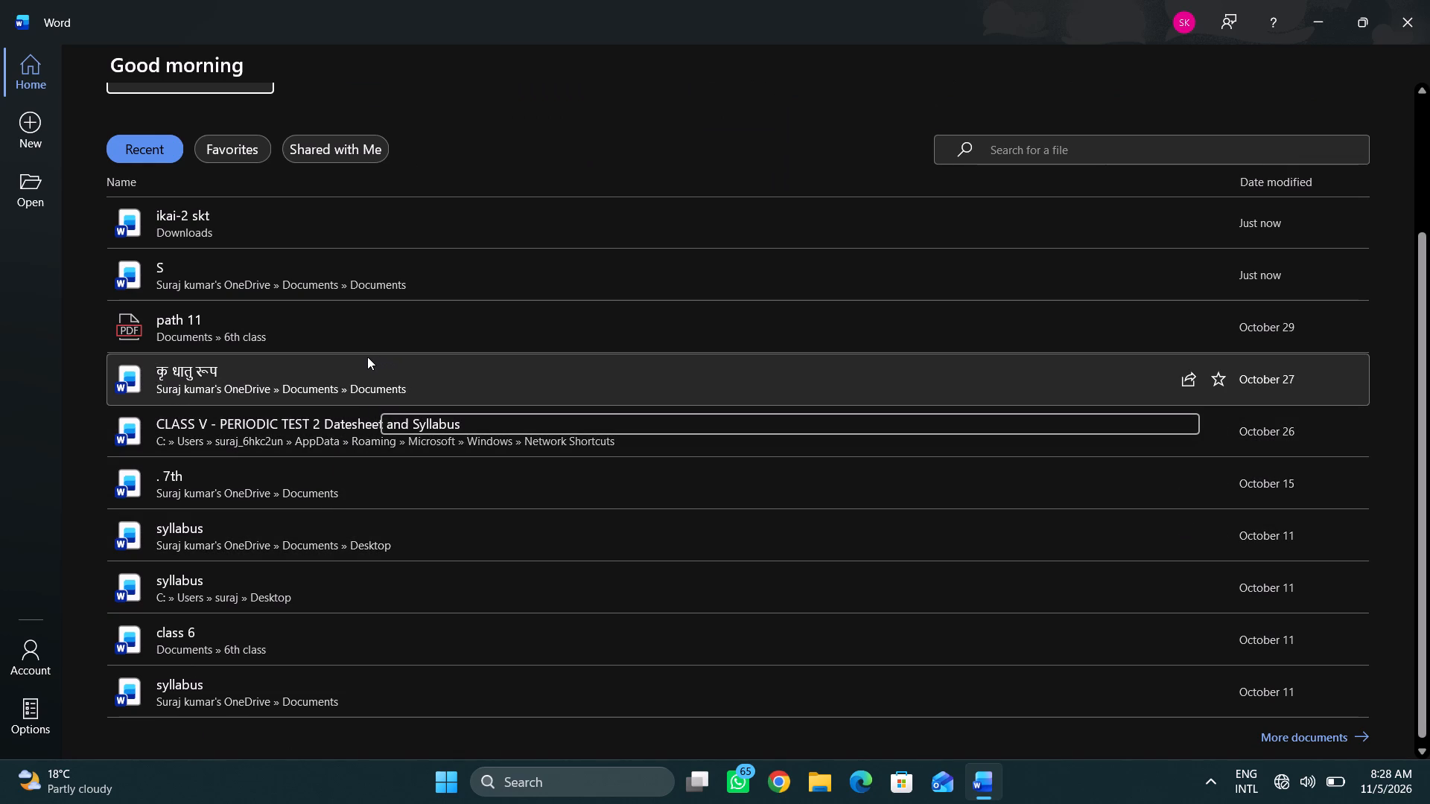
pyautogui.scroll(2, 328, 339)
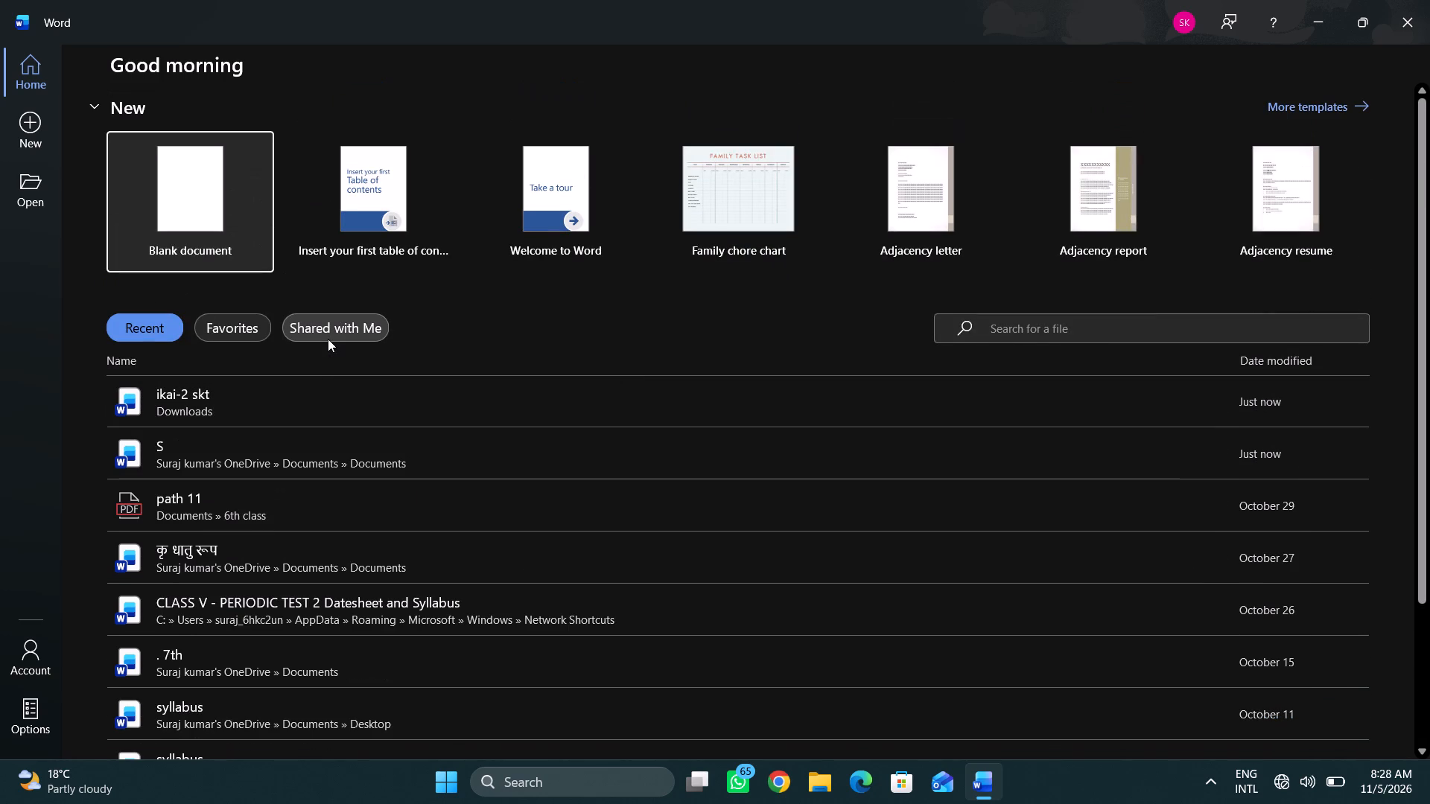
pyautogui.scroll(3, 328, 339)
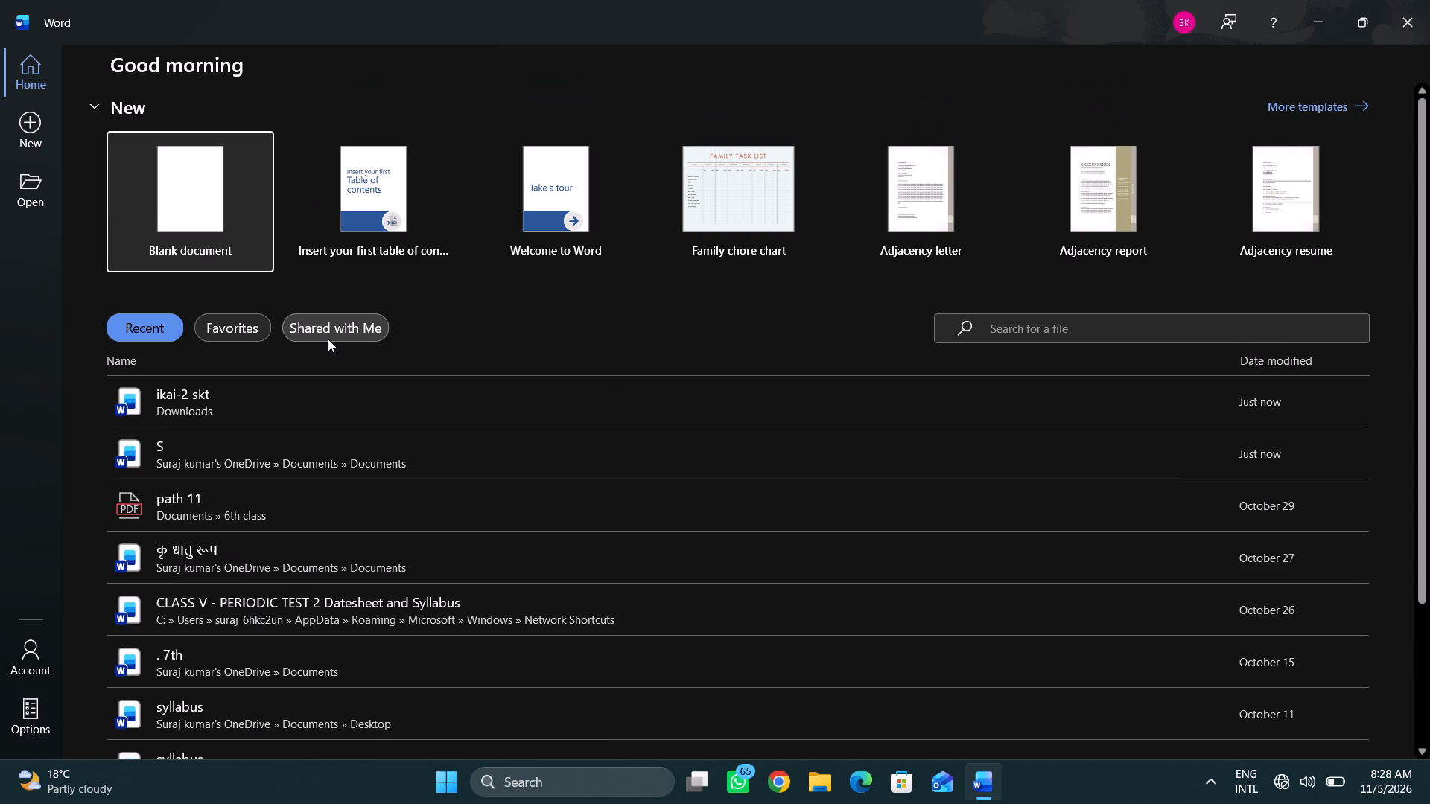
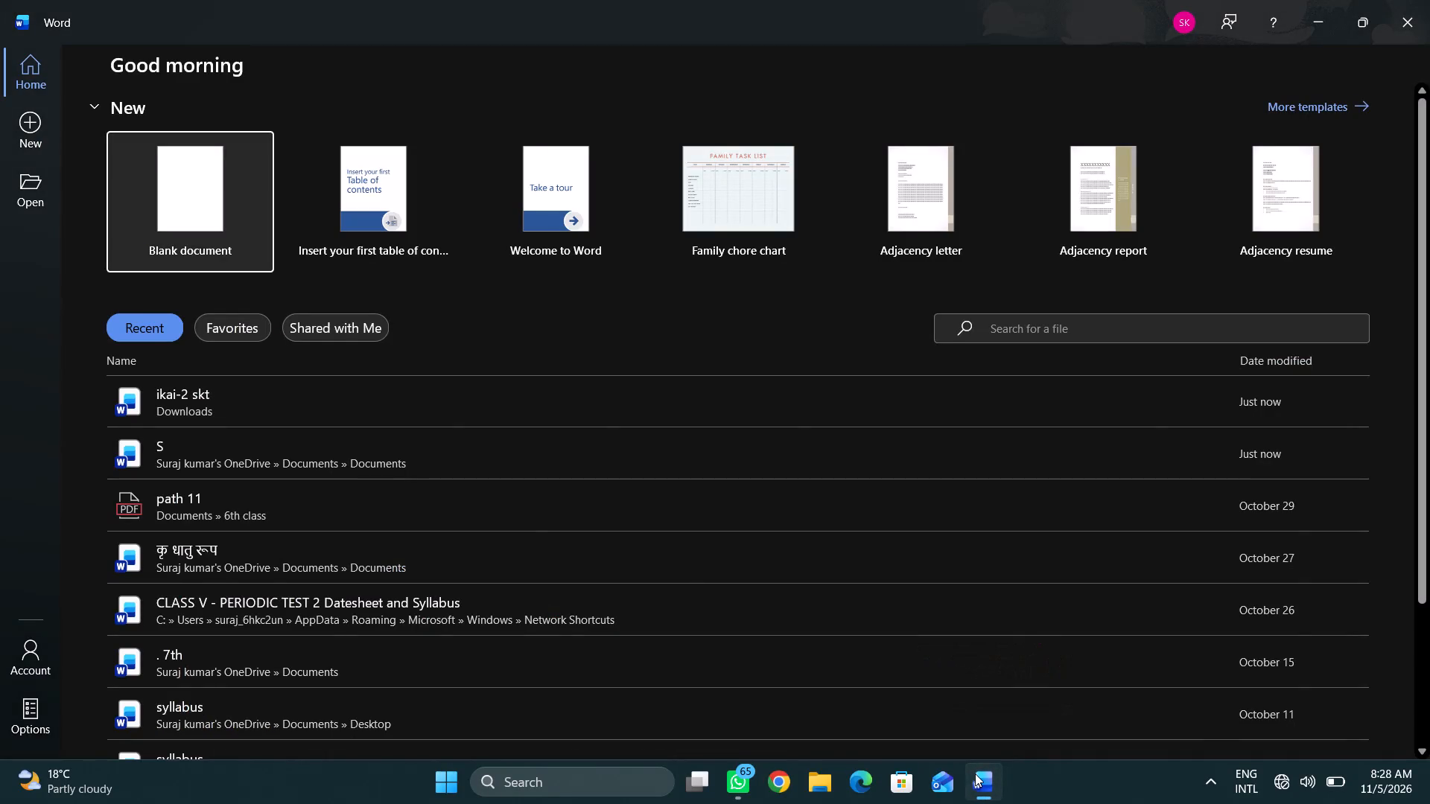
# Create a new blank document.
pyautogui.click(211, 188)
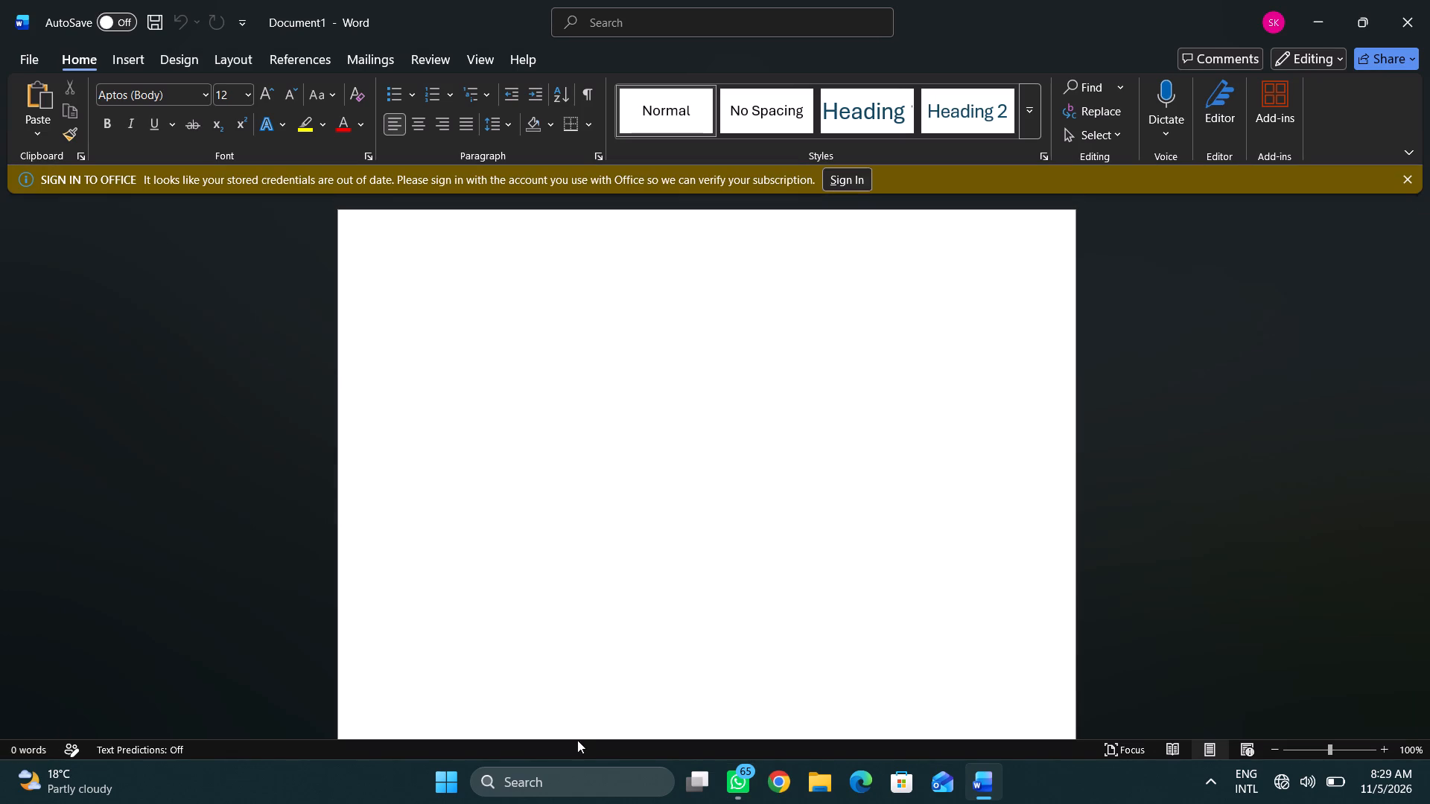
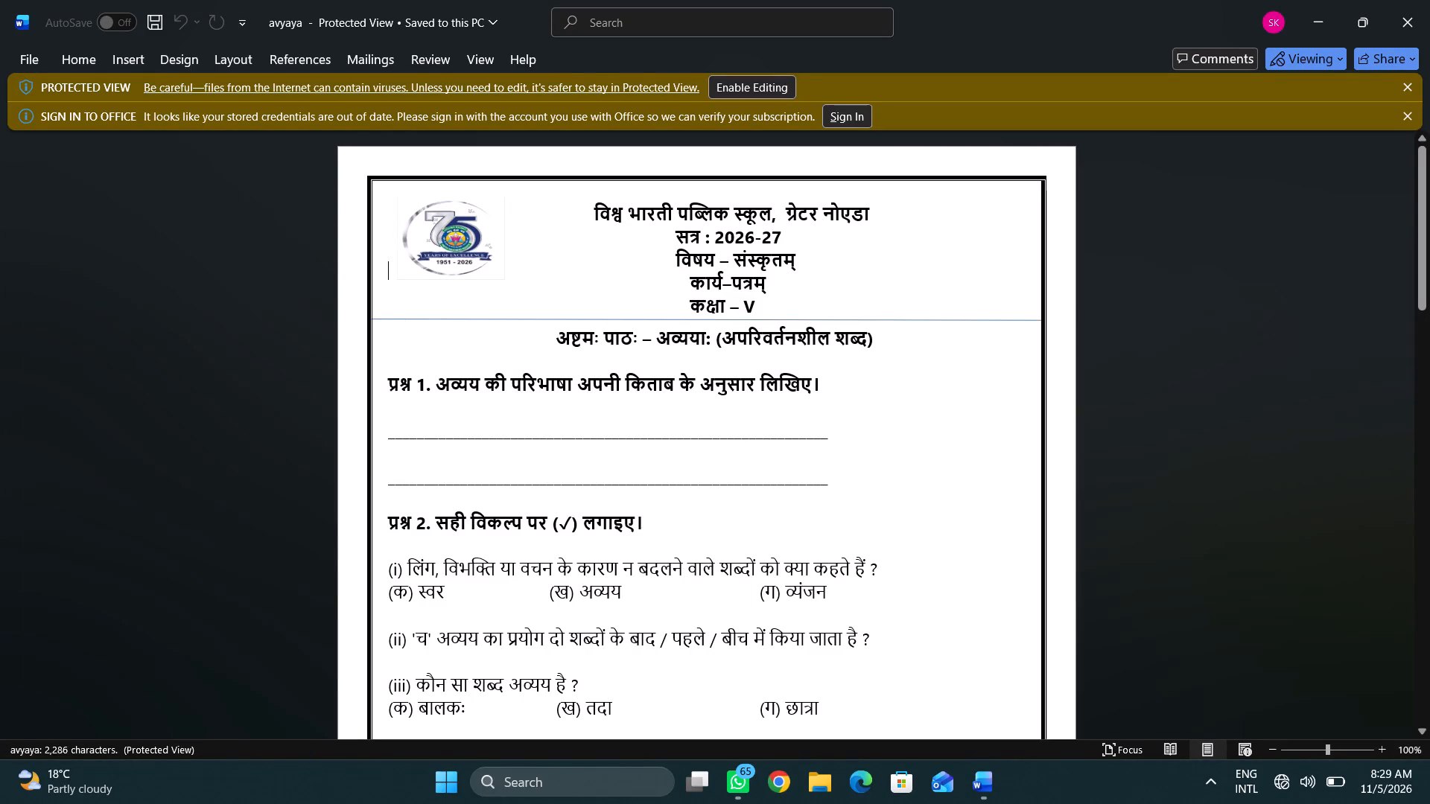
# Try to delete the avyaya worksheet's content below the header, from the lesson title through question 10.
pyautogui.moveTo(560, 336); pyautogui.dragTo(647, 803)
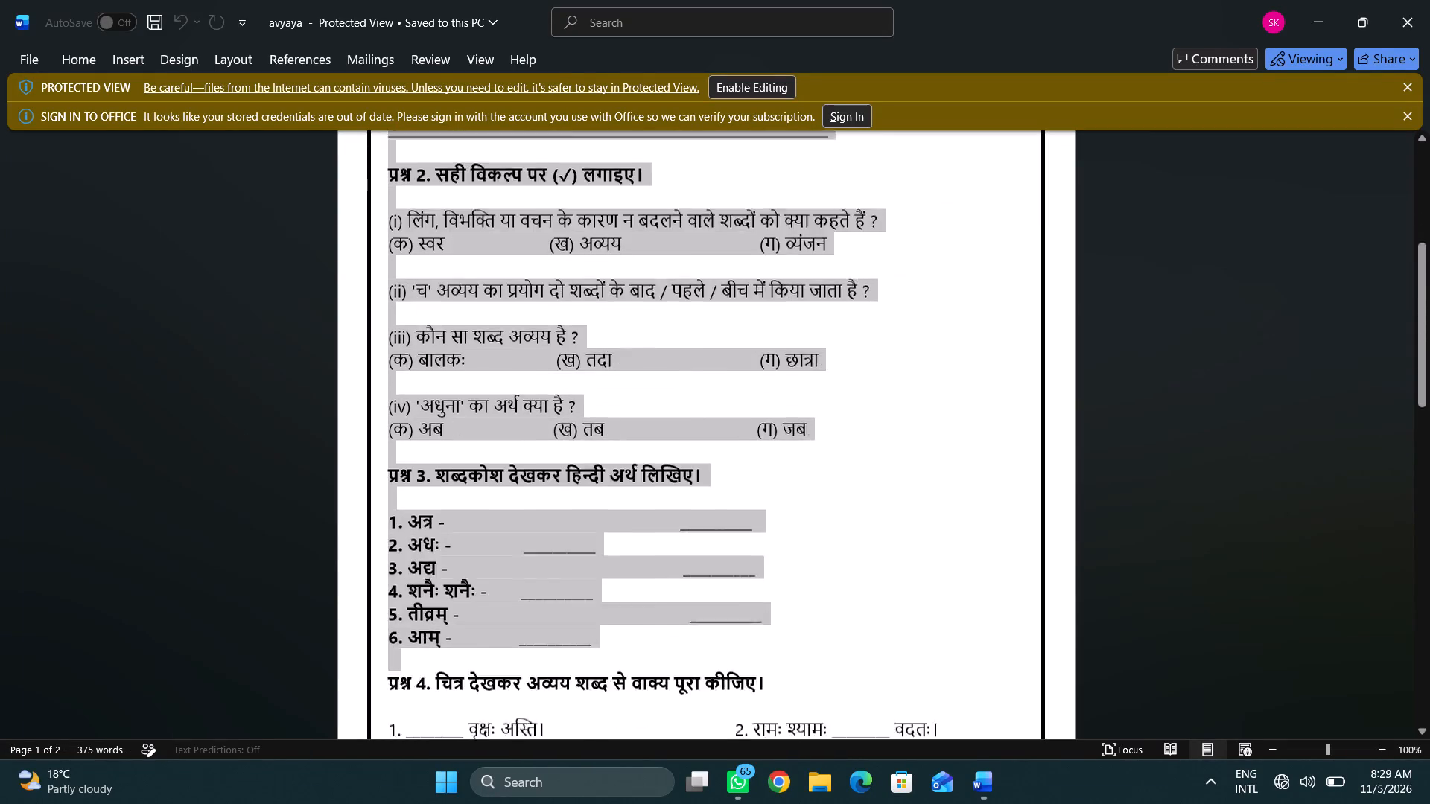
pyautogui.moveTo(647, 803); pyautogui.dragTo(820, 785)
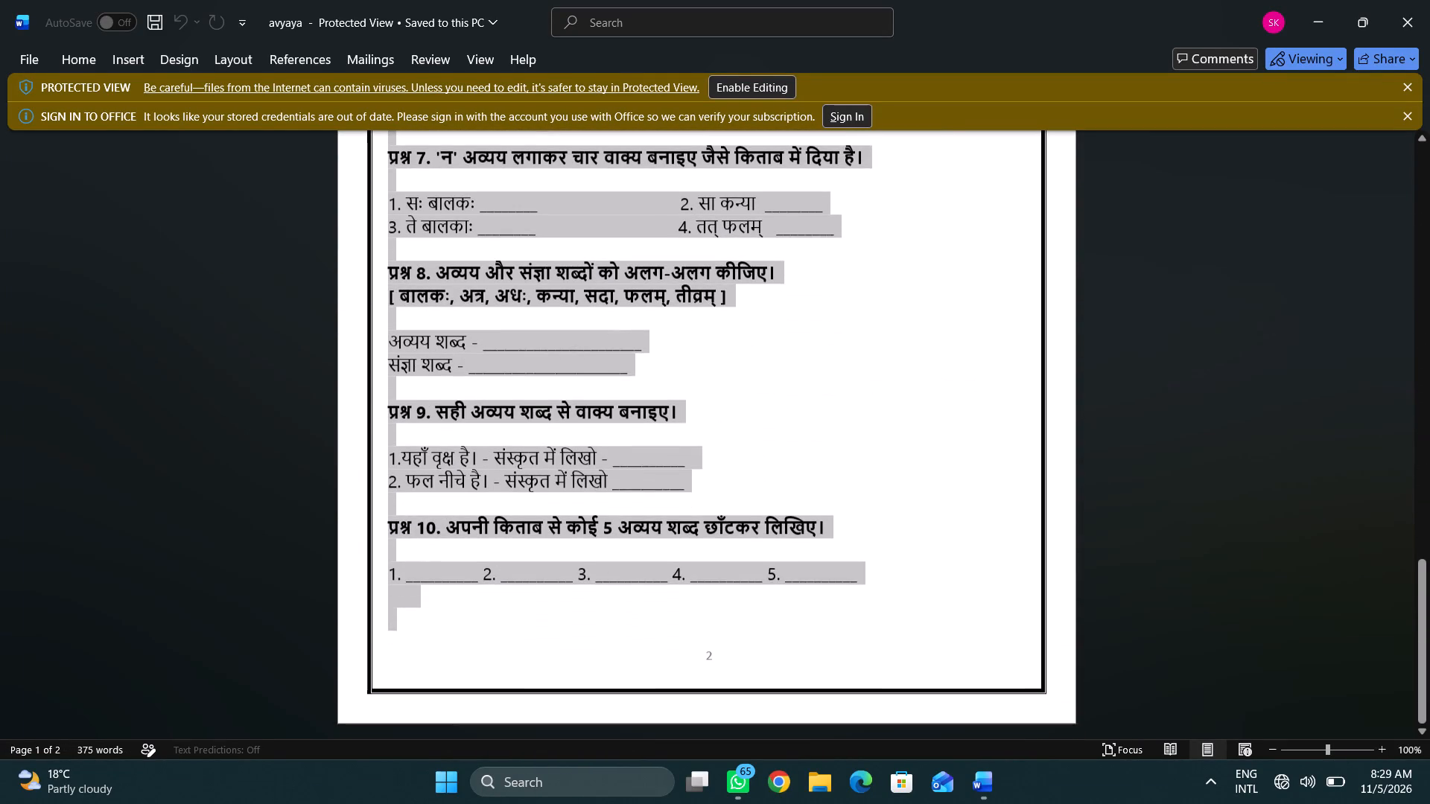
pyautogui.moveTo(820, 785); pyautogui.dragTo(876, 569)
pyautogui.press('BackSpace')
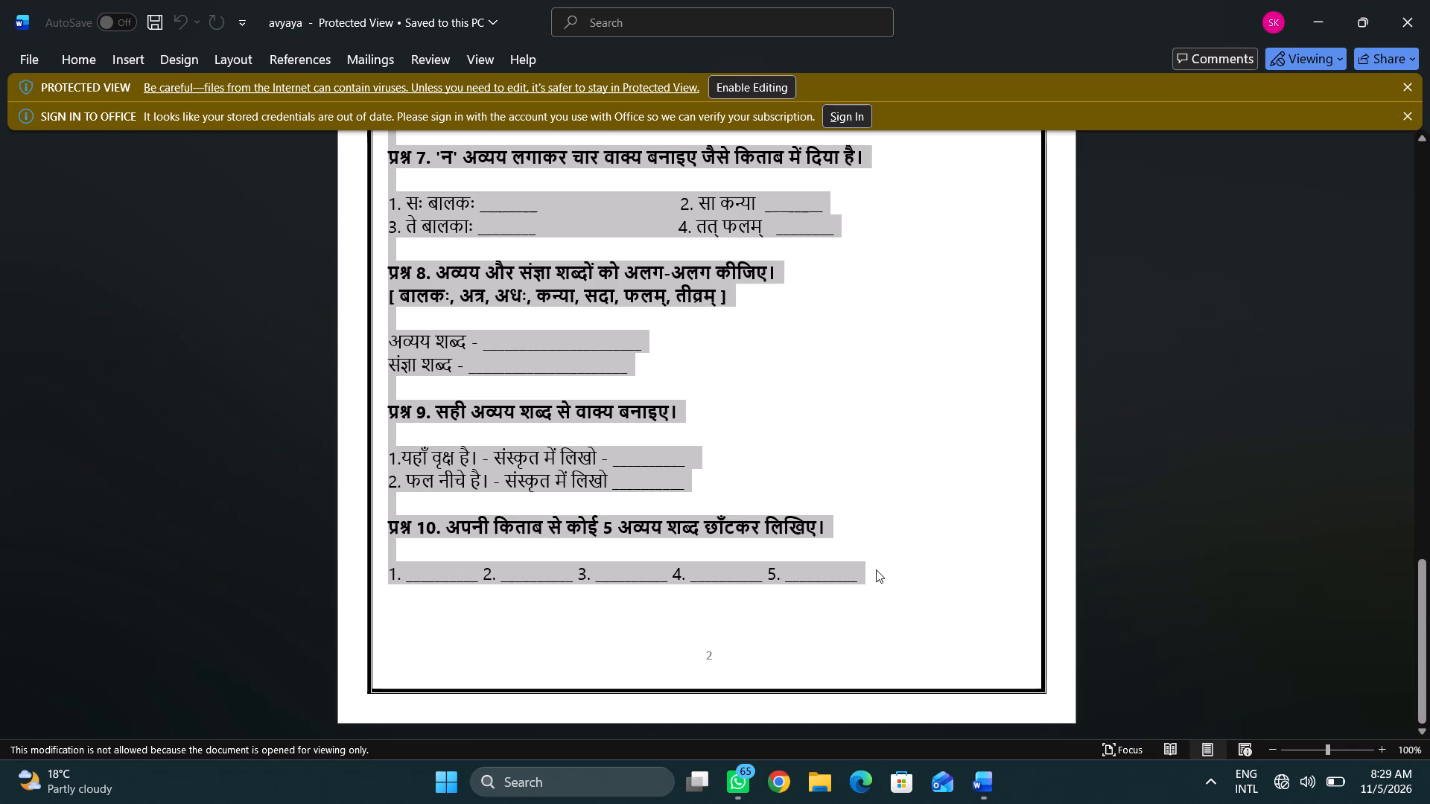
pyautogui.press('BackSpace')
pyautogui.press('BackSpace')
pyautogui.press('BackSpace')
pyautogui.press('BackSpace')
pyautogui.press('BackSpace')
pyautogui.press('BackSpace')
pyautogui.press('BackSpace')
# Dismiss the Office sign-in request and enable editing for the protected avyaya document.
pyautogui.click(846, 120)
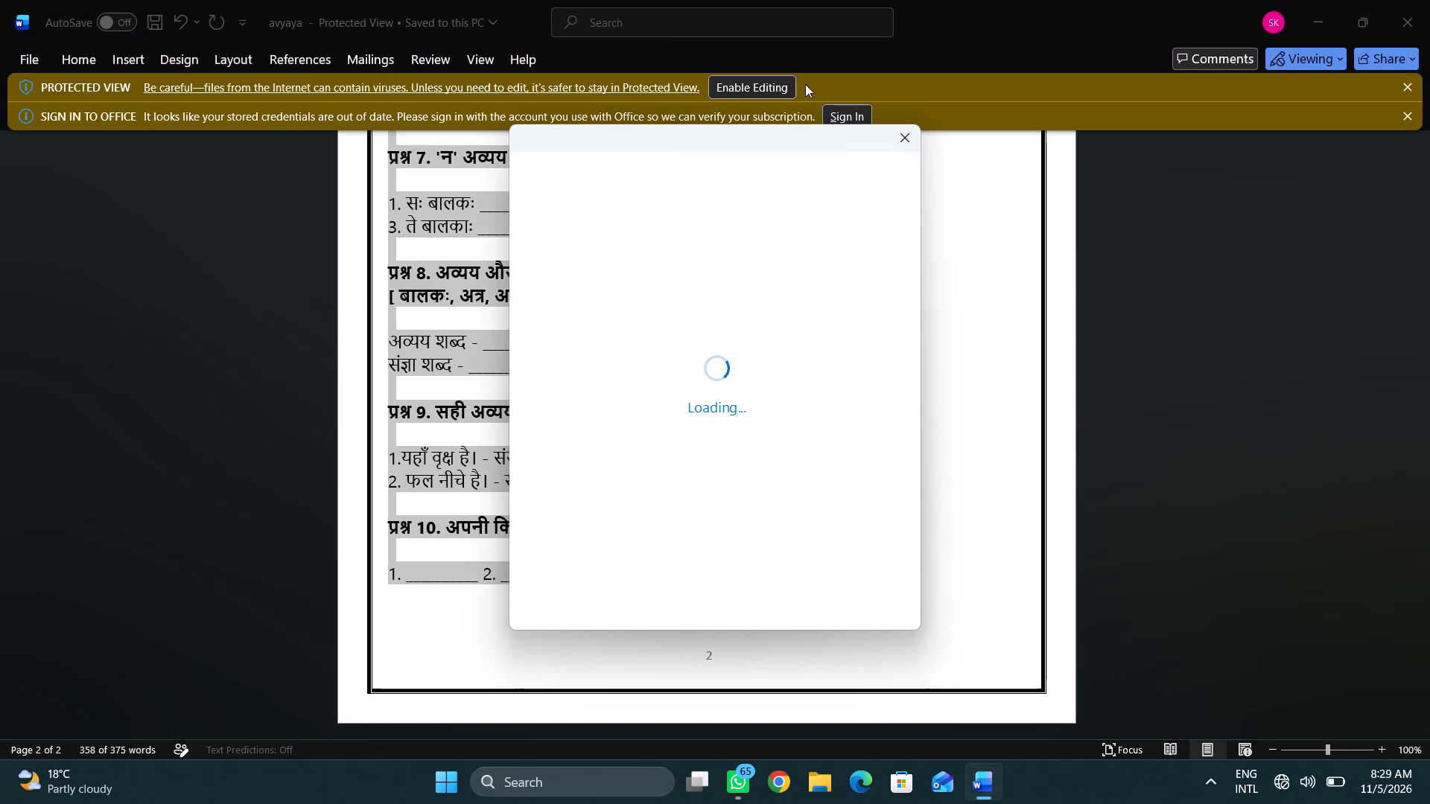
pyautogui.click(906, 127)
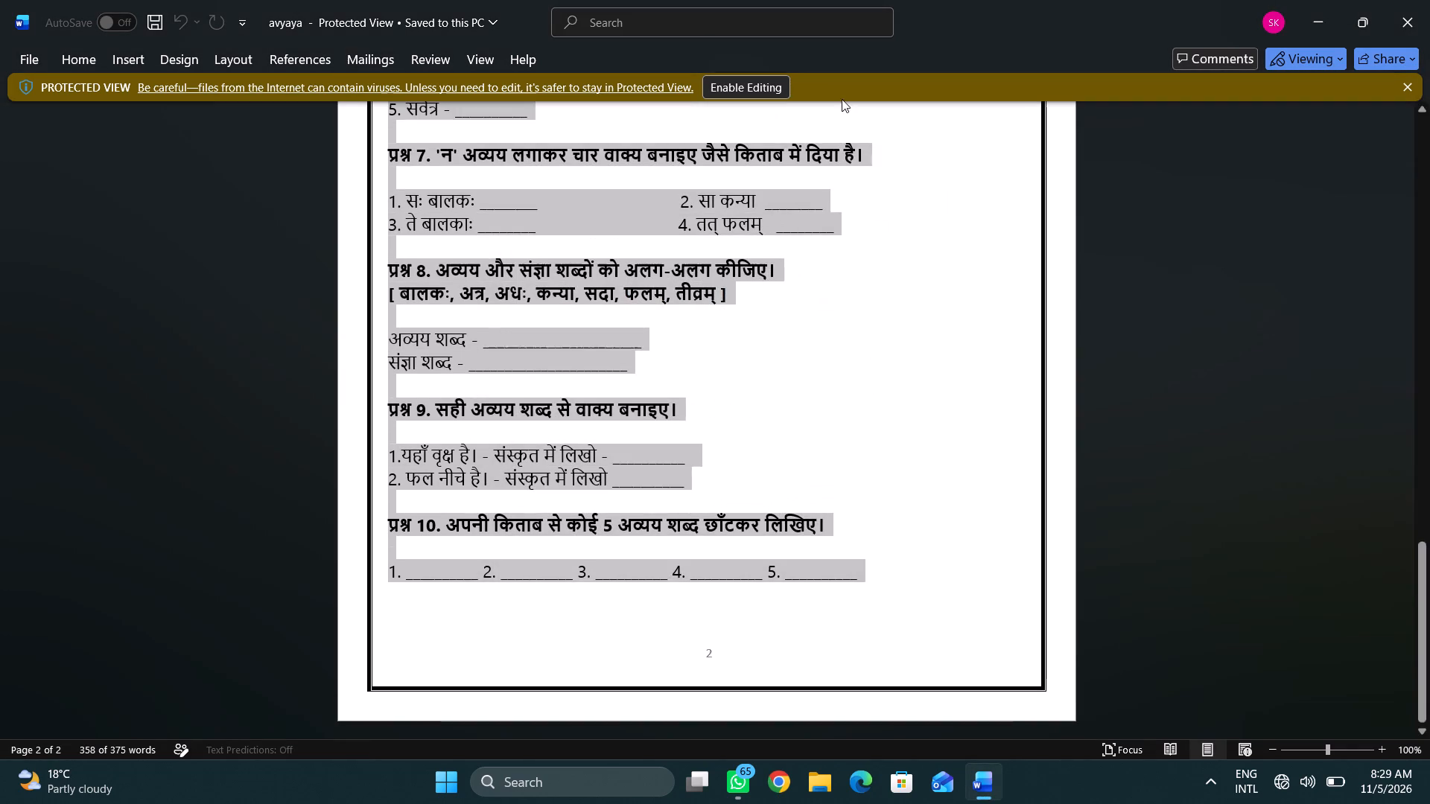
pyautogui.click(752, 85)
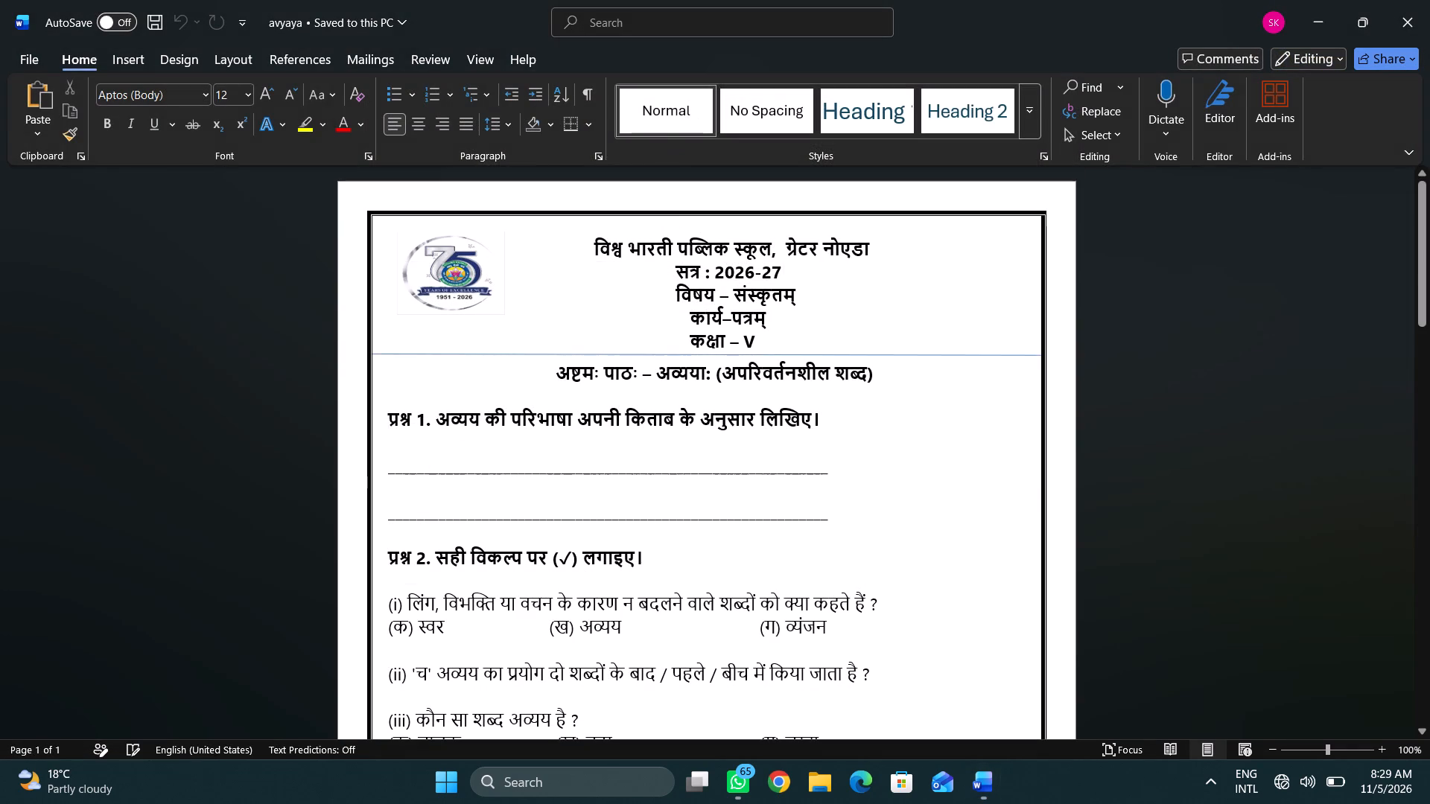
# Delete the worksheet body from the अष्टमः पाठः lesson title through question 10, keeping the school header.
pyautogui.moveTo(554, 365); pyautogui.dragTo(632, 588)
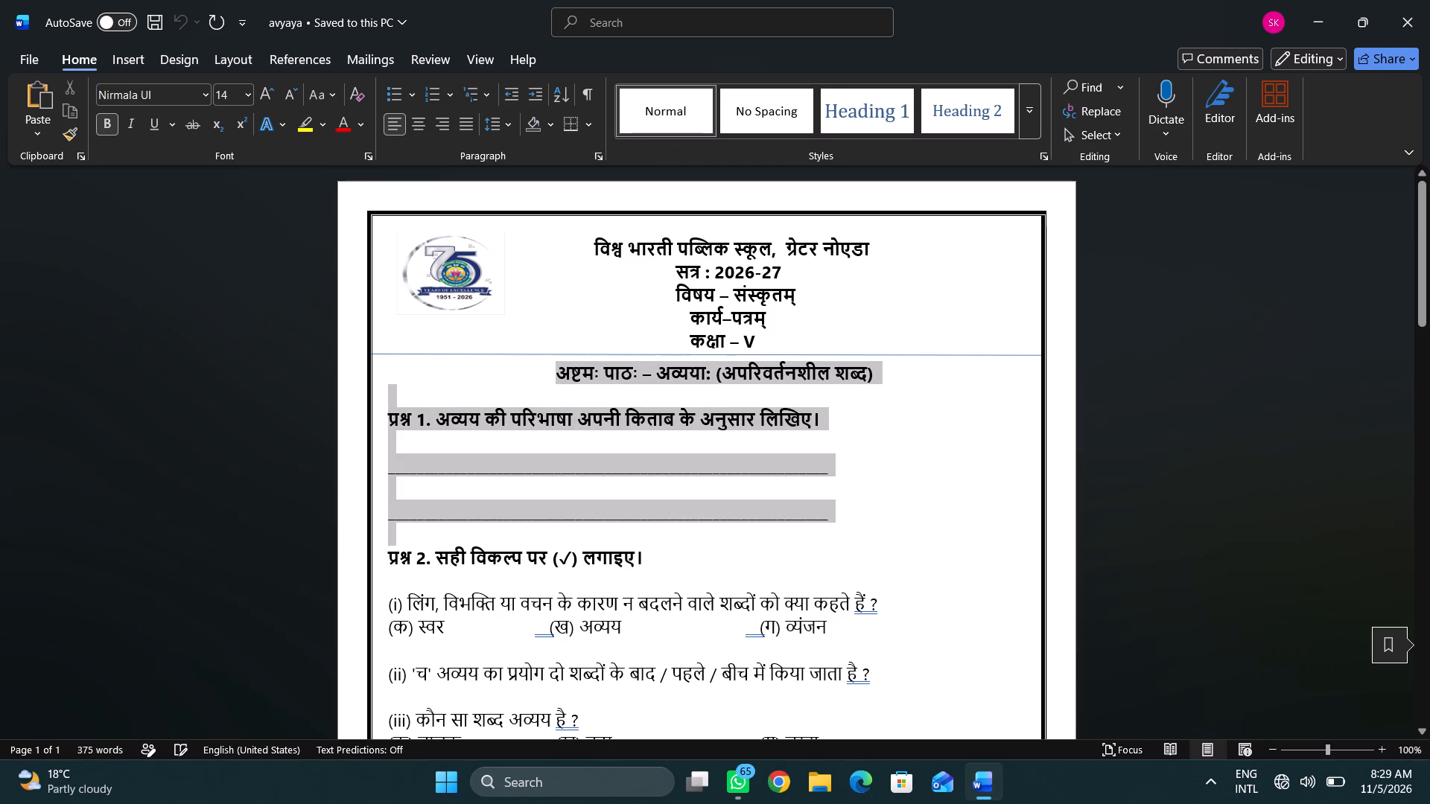
pyautogui.moveTo(632, 588); pyautogui.dragTo(632, 803)
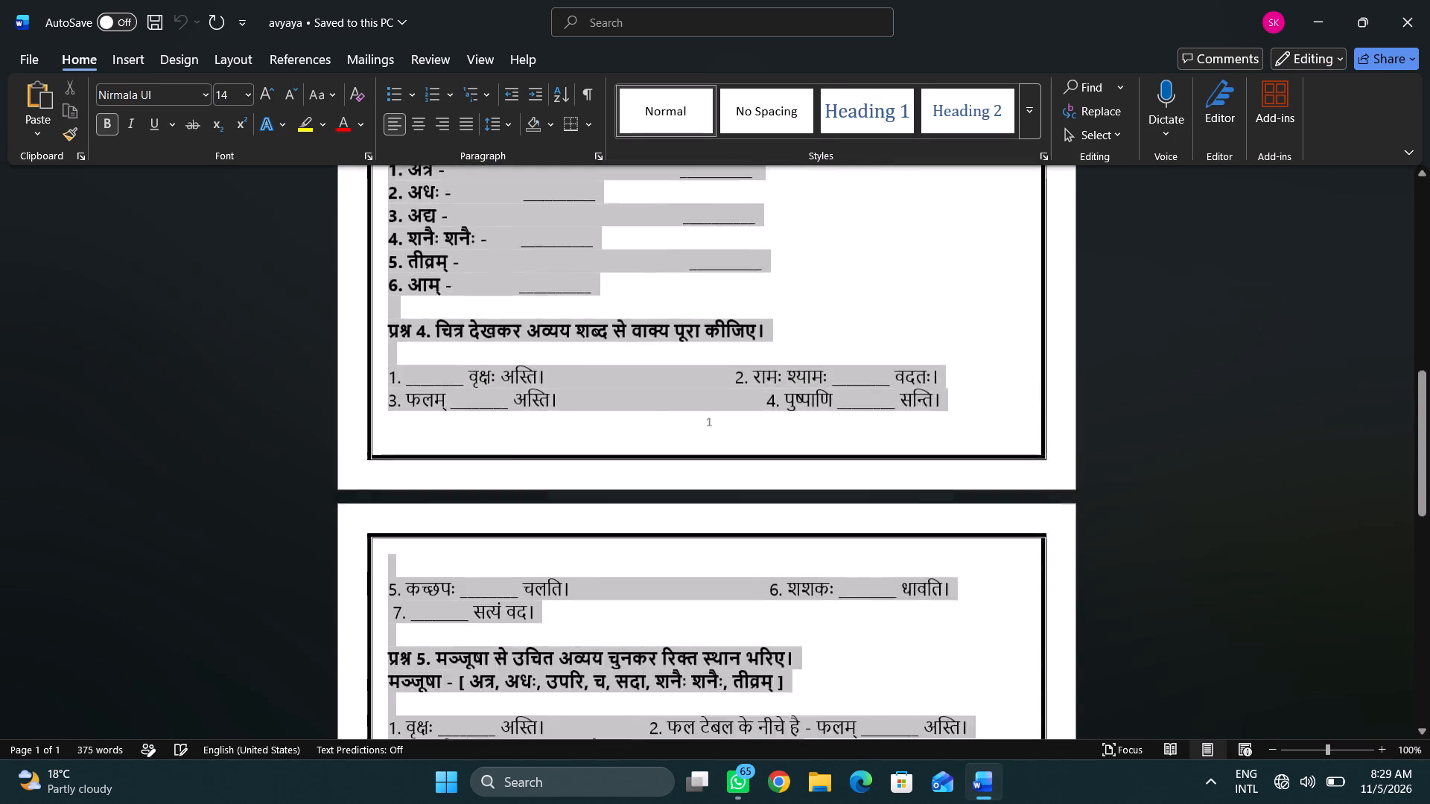
pyautogui.moveTo(632, 803); pyautogui.dragTo(785, 689)
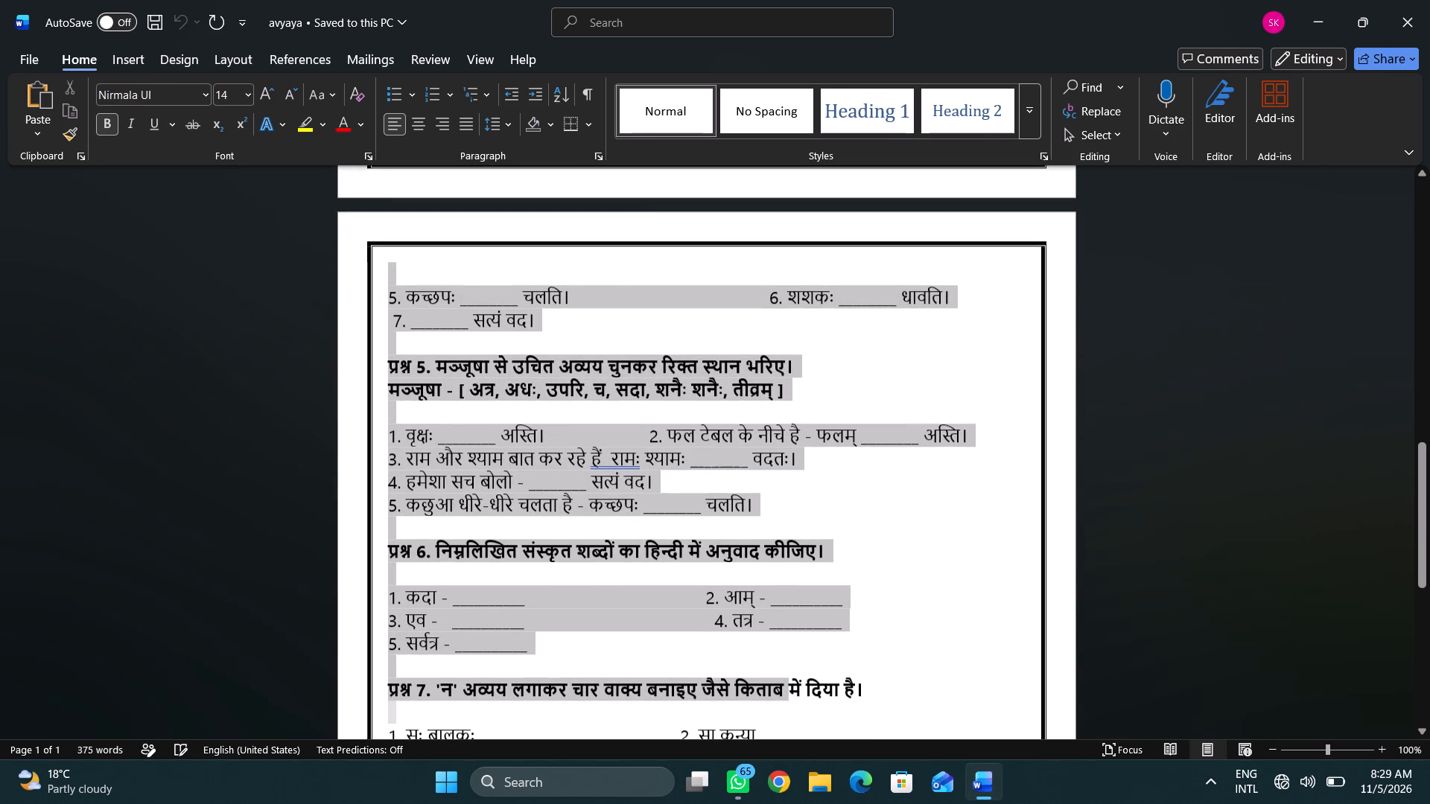
pyautogui.moveTo(785, 689); pyautogui.dragTo(807, 730)
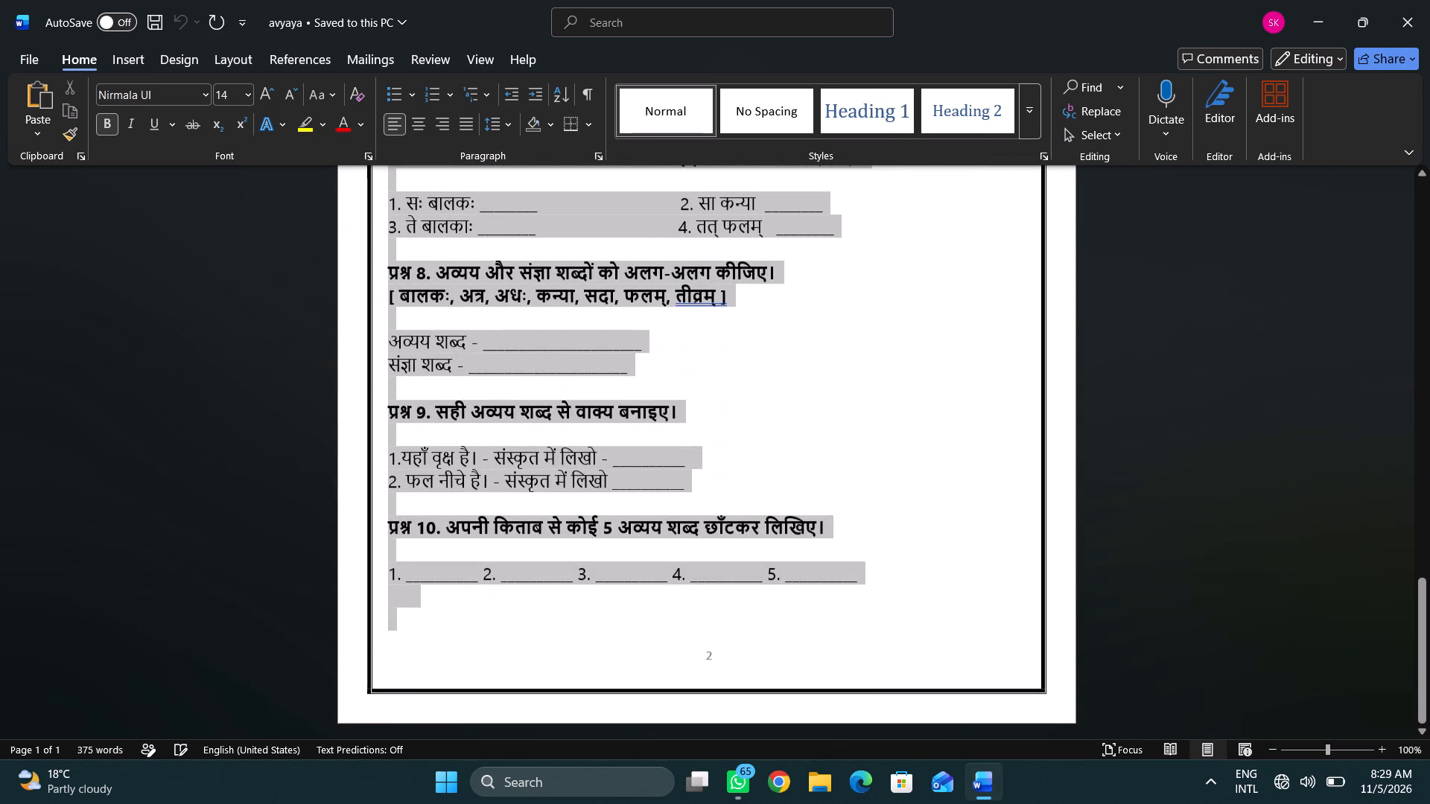
pyautogui.moveTo(807, 730); pyautogui.dragTo(855, 650)
pyautogui.press('BackSpace')
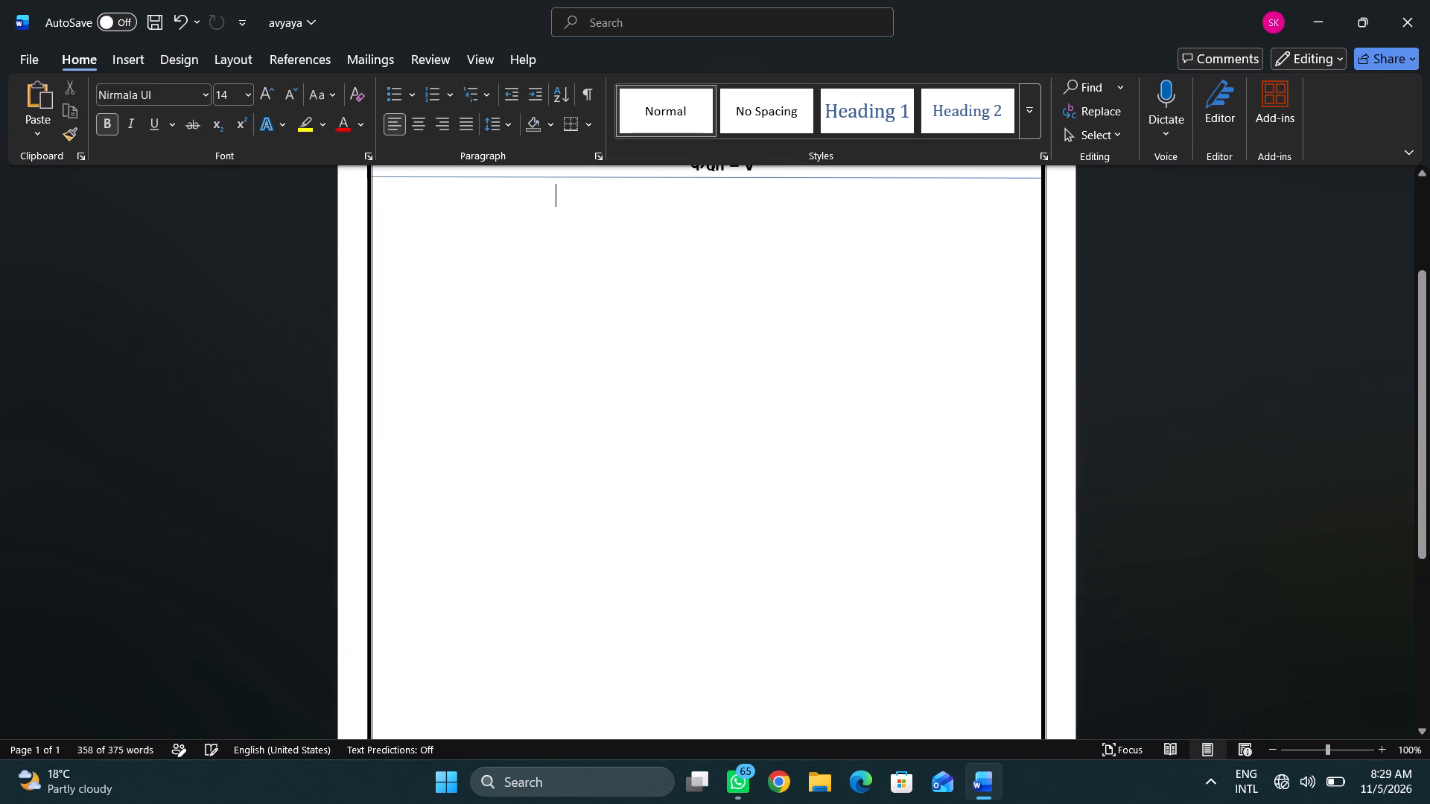
# Delete the subject name संस्कृतम् after the dash on the विषय line of the school header text box.
pyautogui.scroll(1, 855, 650)
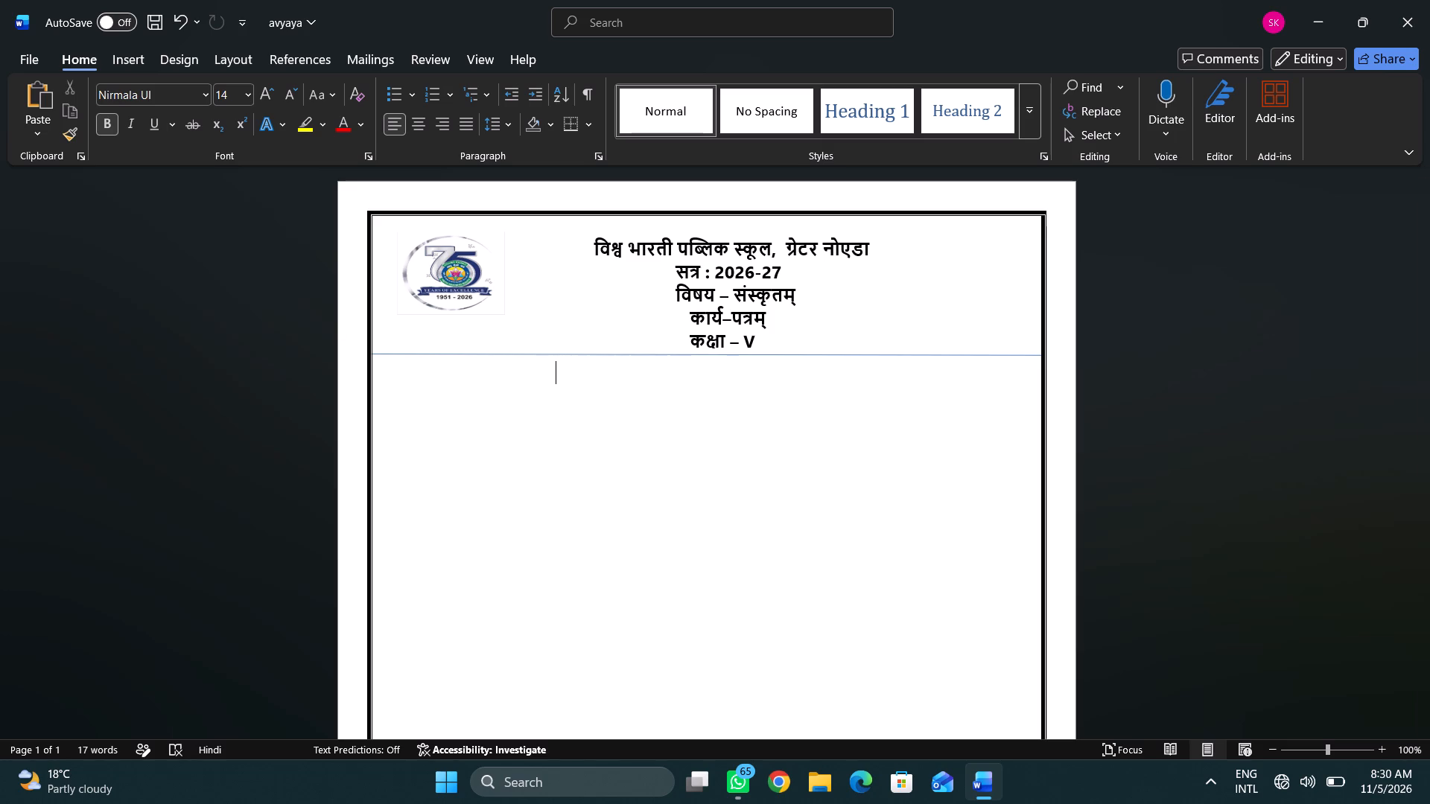
pyautogui.click(795, 288)
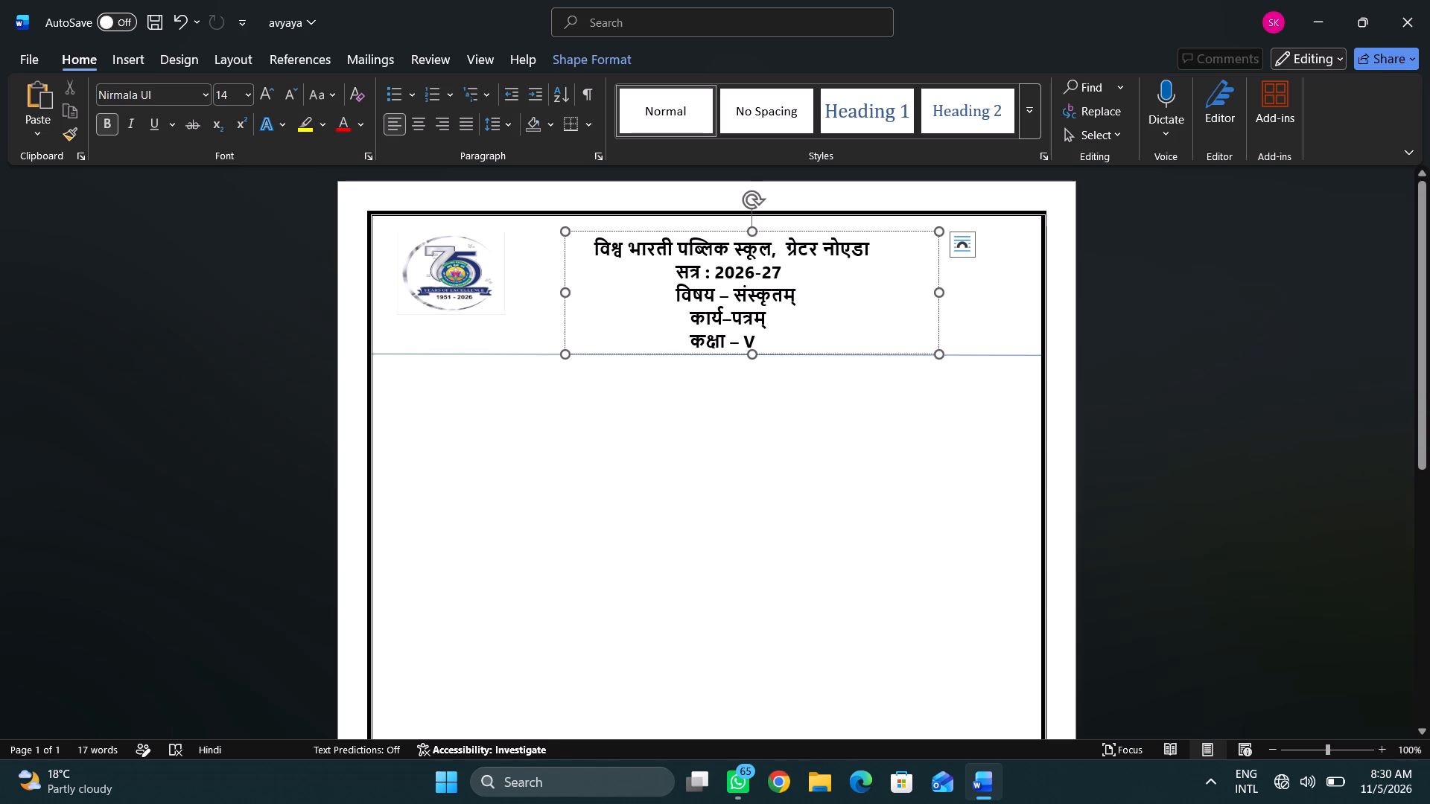
pyautogui.click(602, 284)
pyautogui.click(793, 295)
pyautogui.press('BackSpace')
pyautogui.press('BackSpace')
pyautogui.press('BackSpace')
pyautogui.press('BackSpace')
pyautogui.press('BackSpace')
pyautogui.press('BackSpace')
pyautogui.press('BackSpace')
pyautogui.press('BackSpace')
pyautogui.press('BackSpace')
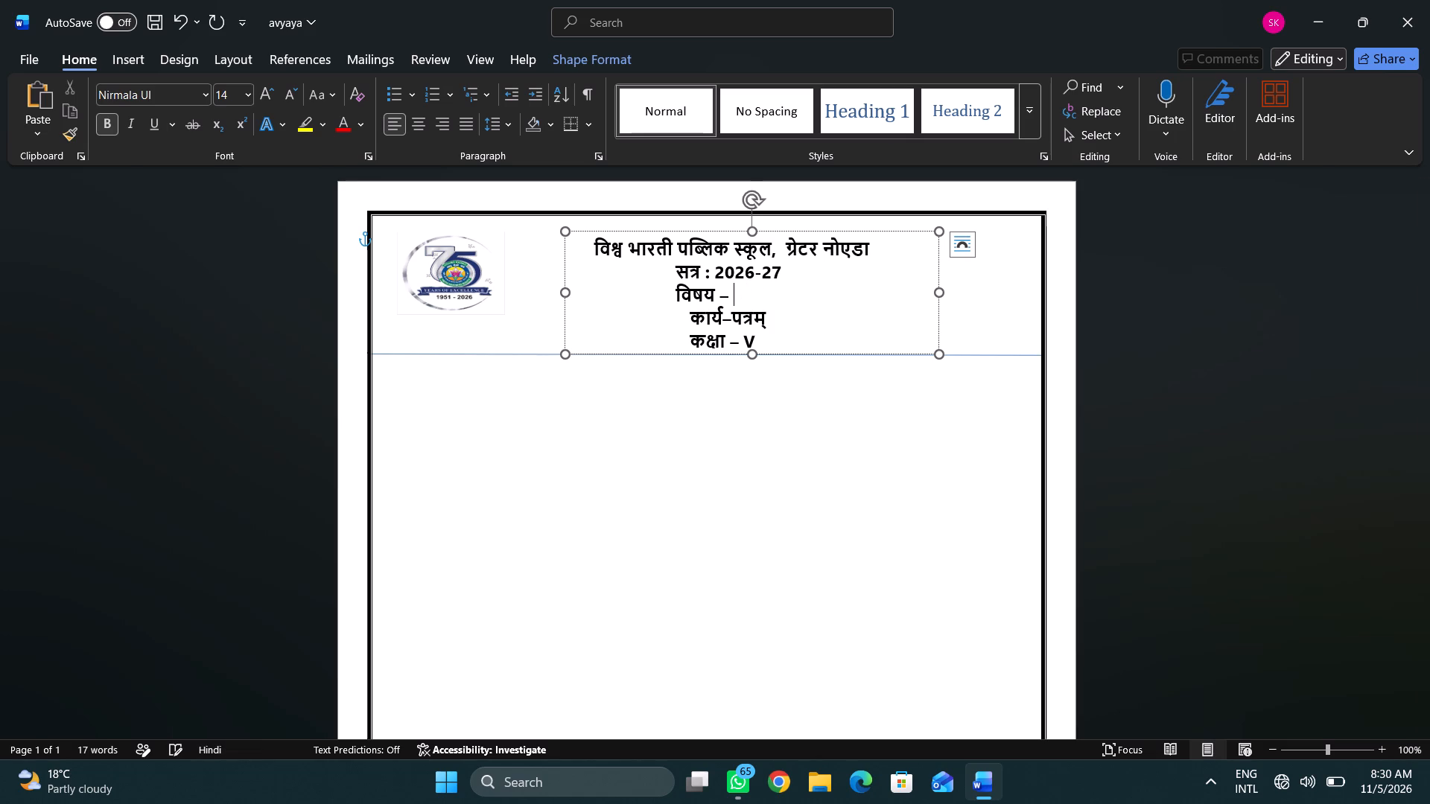
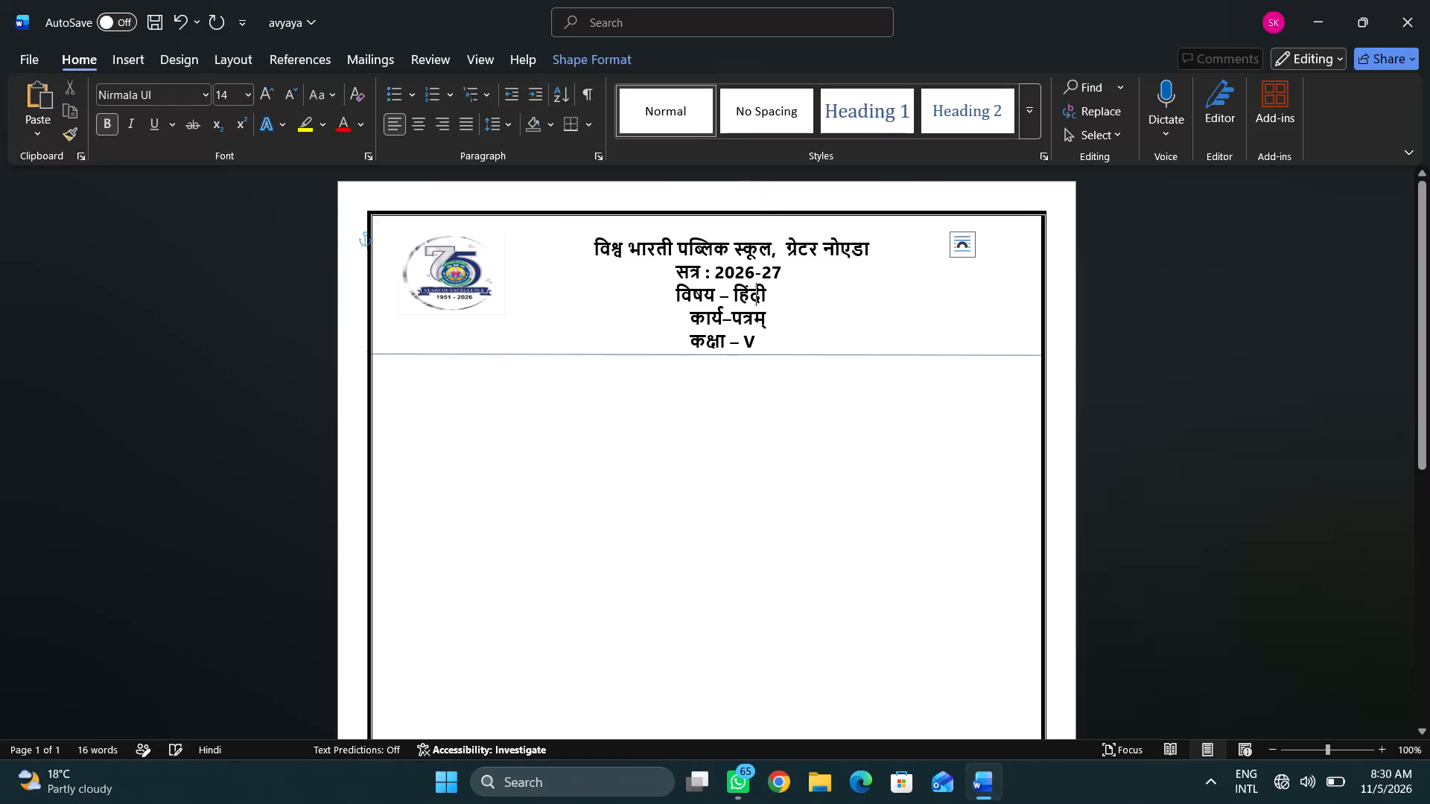
# Delete the कार्य–पत्रम् text from the school header, between the subject and class lines.
pyautogui.click(775, 321)
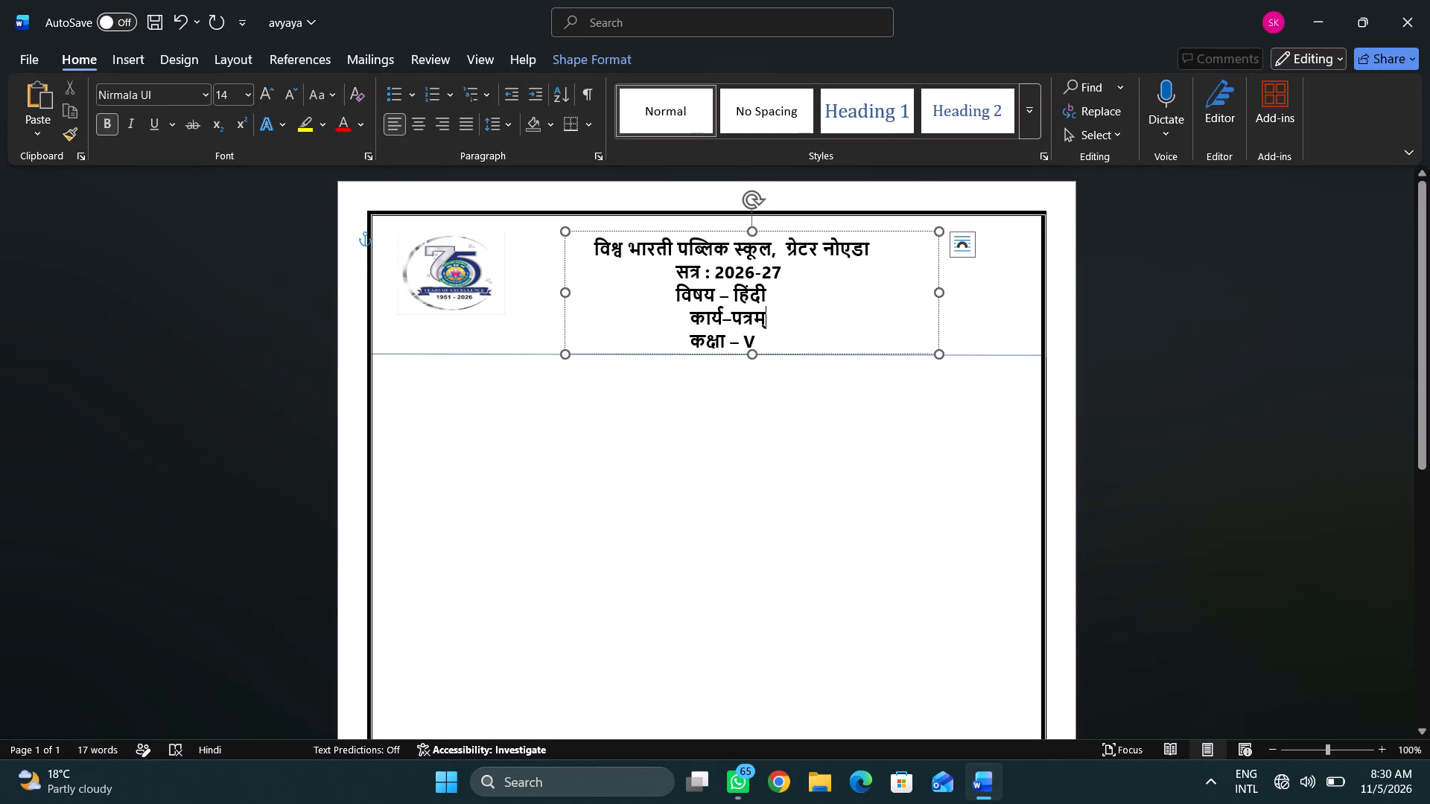
pyautogui.press('BackSpace')
pyautogui.press('BackSpace')
pyautogui.press('BackSpace')
pyautogui.press('BackSpace')
pyautogui.press('BackSpace')
pyautogui.press('BackSpace')
pyautogui.press('BackSpace')
pyautogui.press('BackSpace')
pyautogui.press('BackSpace')
pyautogui.press('BackSpace')
pyautogui.press('BackSpace')
pyautogui.press('BackSpace')
pyautogui.press('BackSpace')
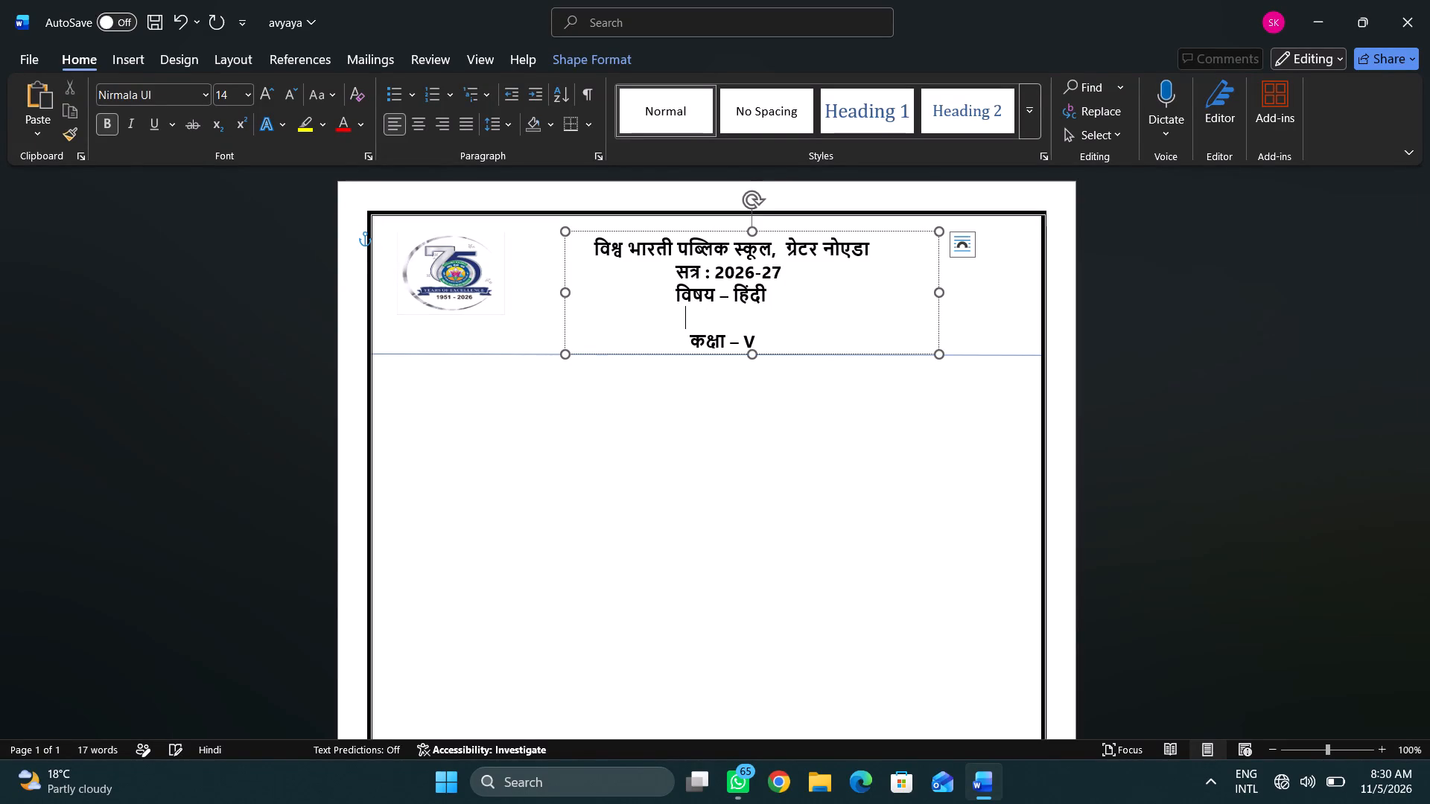
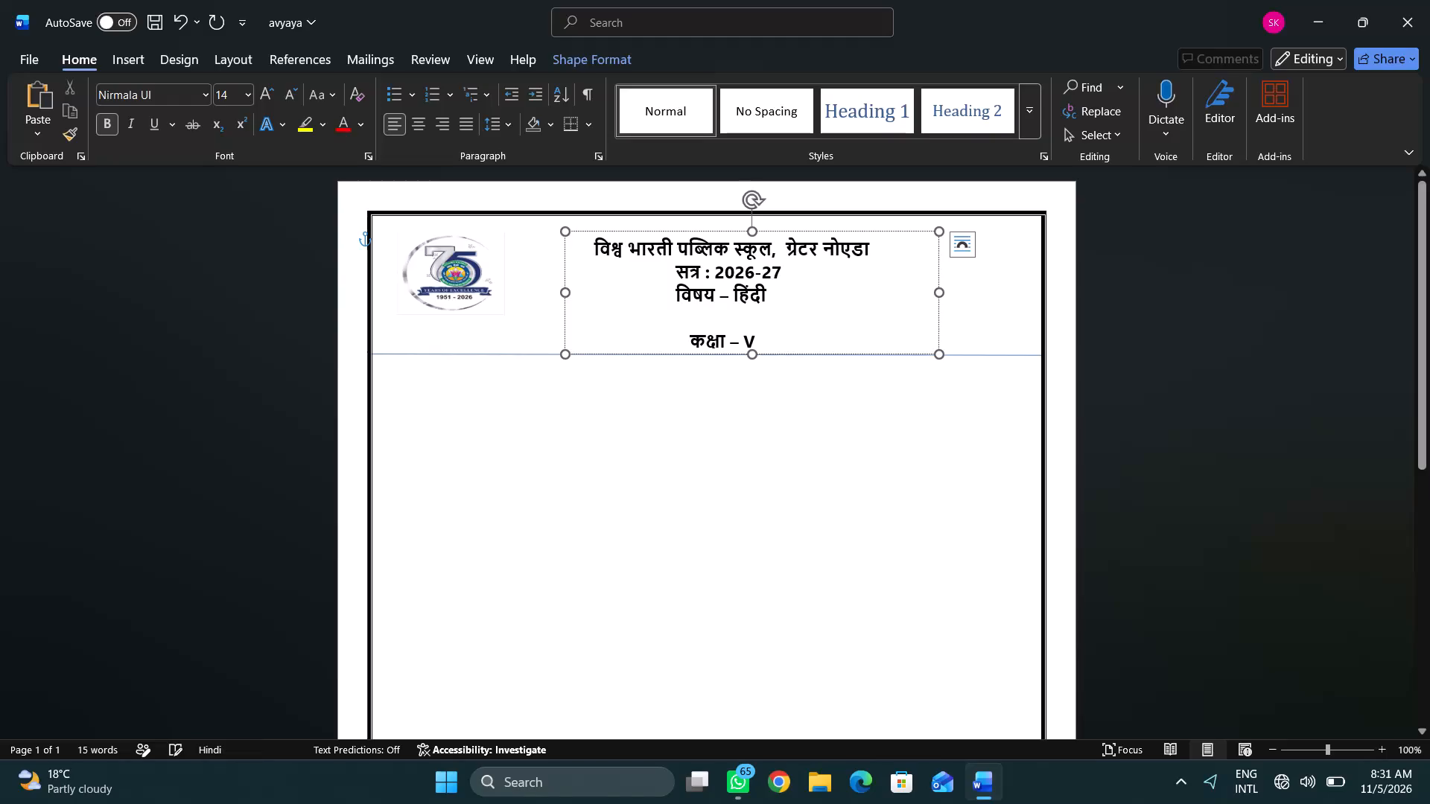
# Add an indented line reading इकाई परीक्षा – 2 below the school name in the header, pasting the copied text.
pyautogui.click(877, 249)
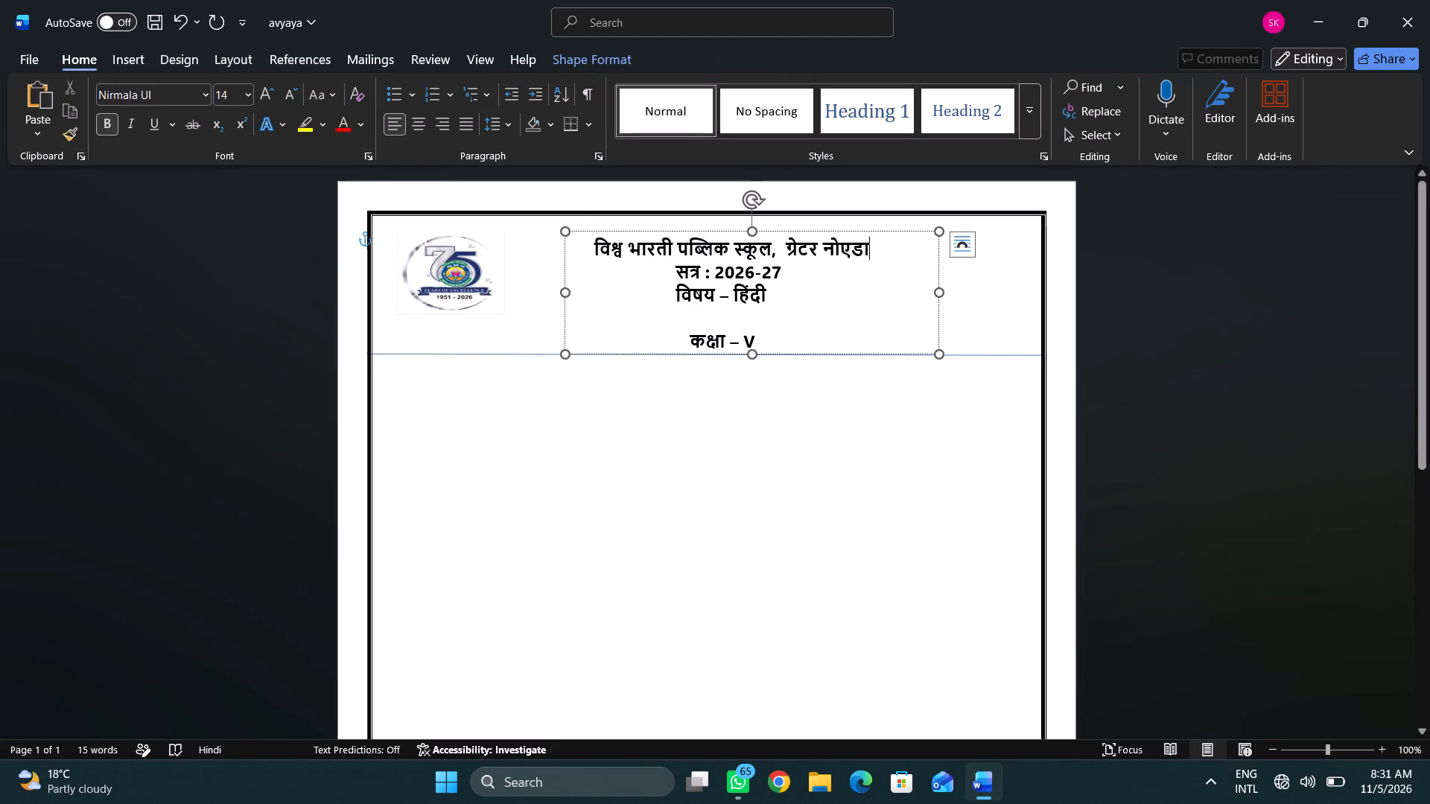
pyautogui.press('Return')
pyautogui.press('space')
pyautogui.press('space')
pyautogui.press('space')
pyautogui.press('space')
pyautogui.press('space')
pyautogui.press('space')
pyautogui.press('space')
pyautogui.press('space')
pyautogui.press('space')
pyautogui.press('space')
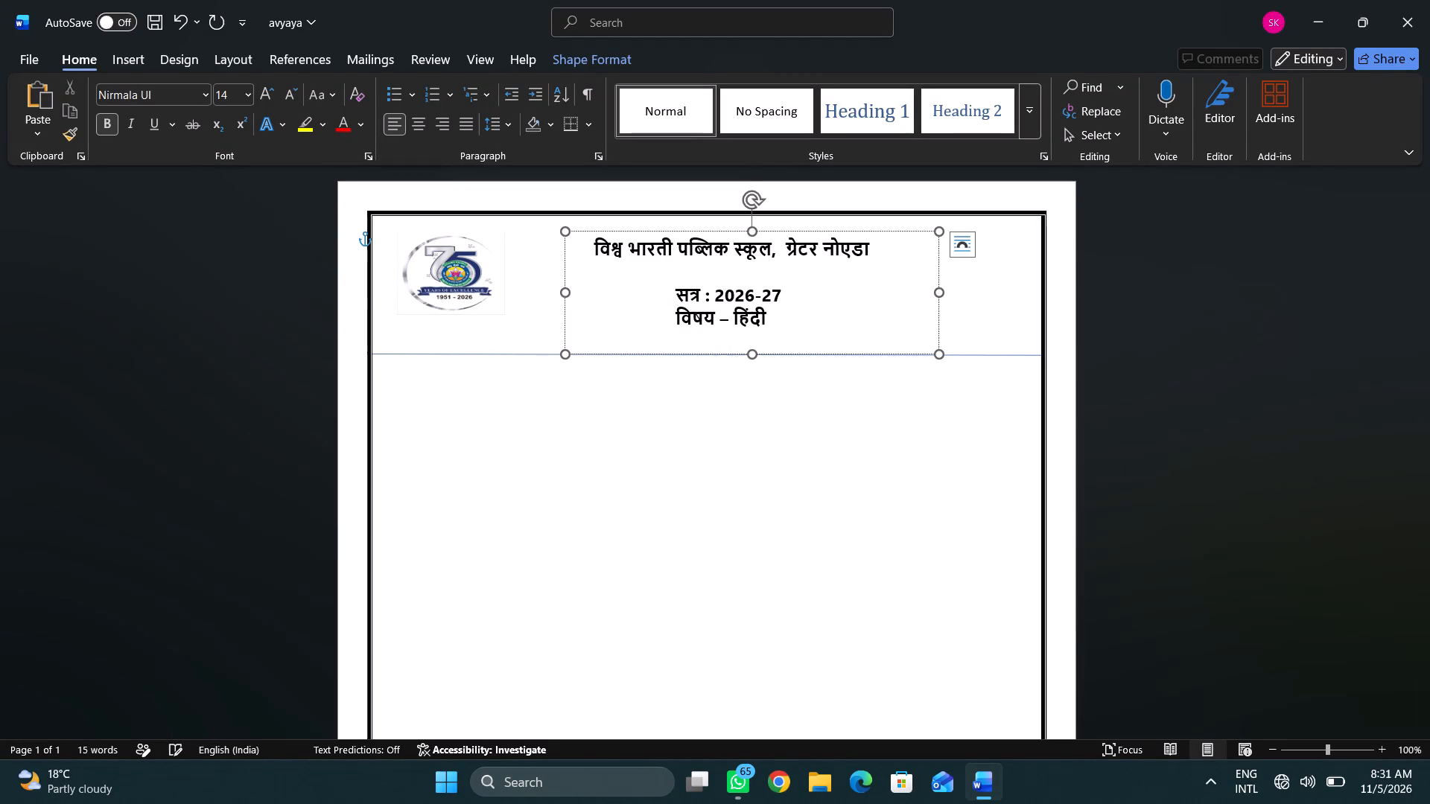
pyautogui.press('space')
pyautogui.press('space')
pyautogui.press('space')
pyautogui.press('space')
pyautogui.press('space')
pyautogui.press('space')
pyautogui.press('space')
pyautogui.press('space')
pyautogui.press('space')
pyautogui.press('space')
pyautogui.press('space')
pyautogui.hotkey('ctrl', 'v')
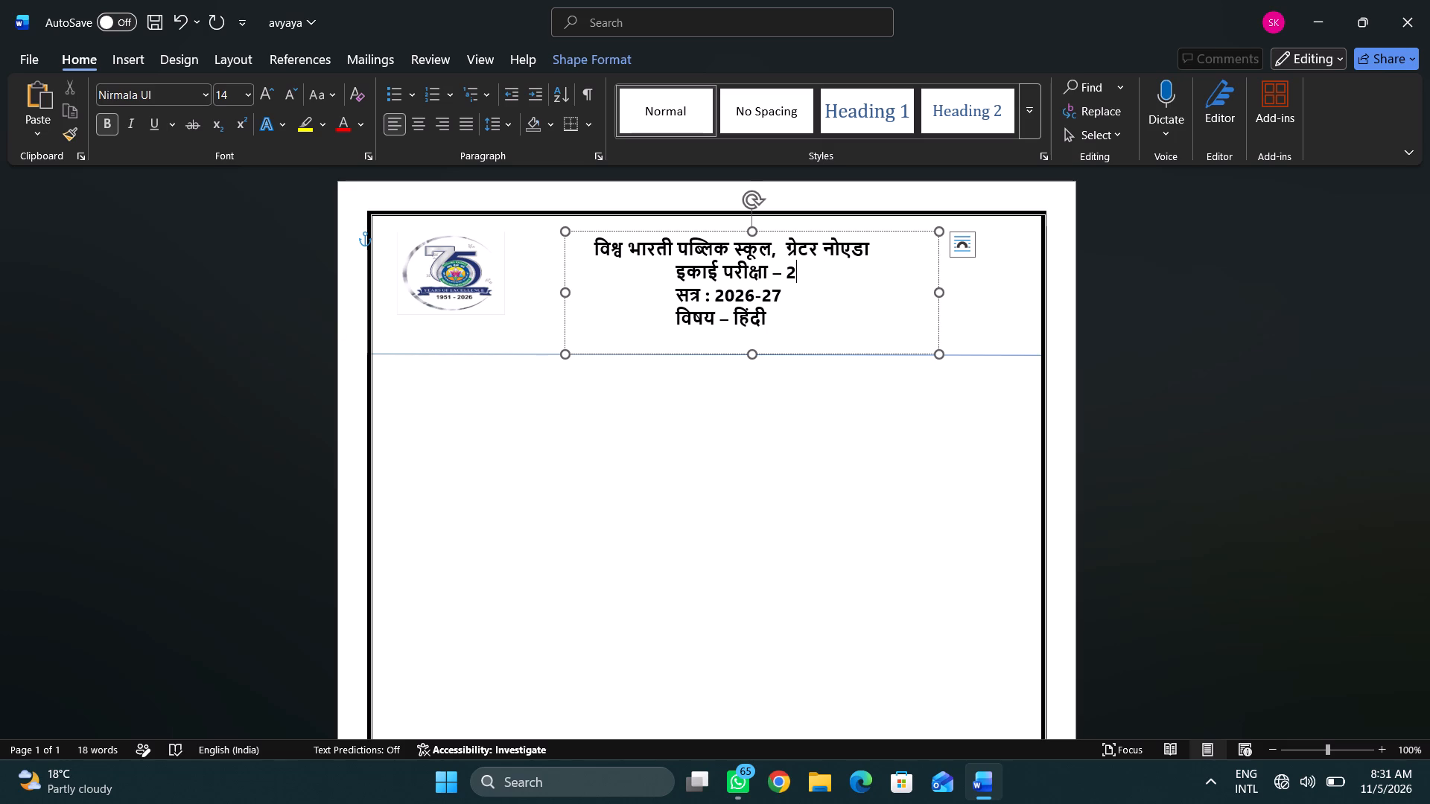
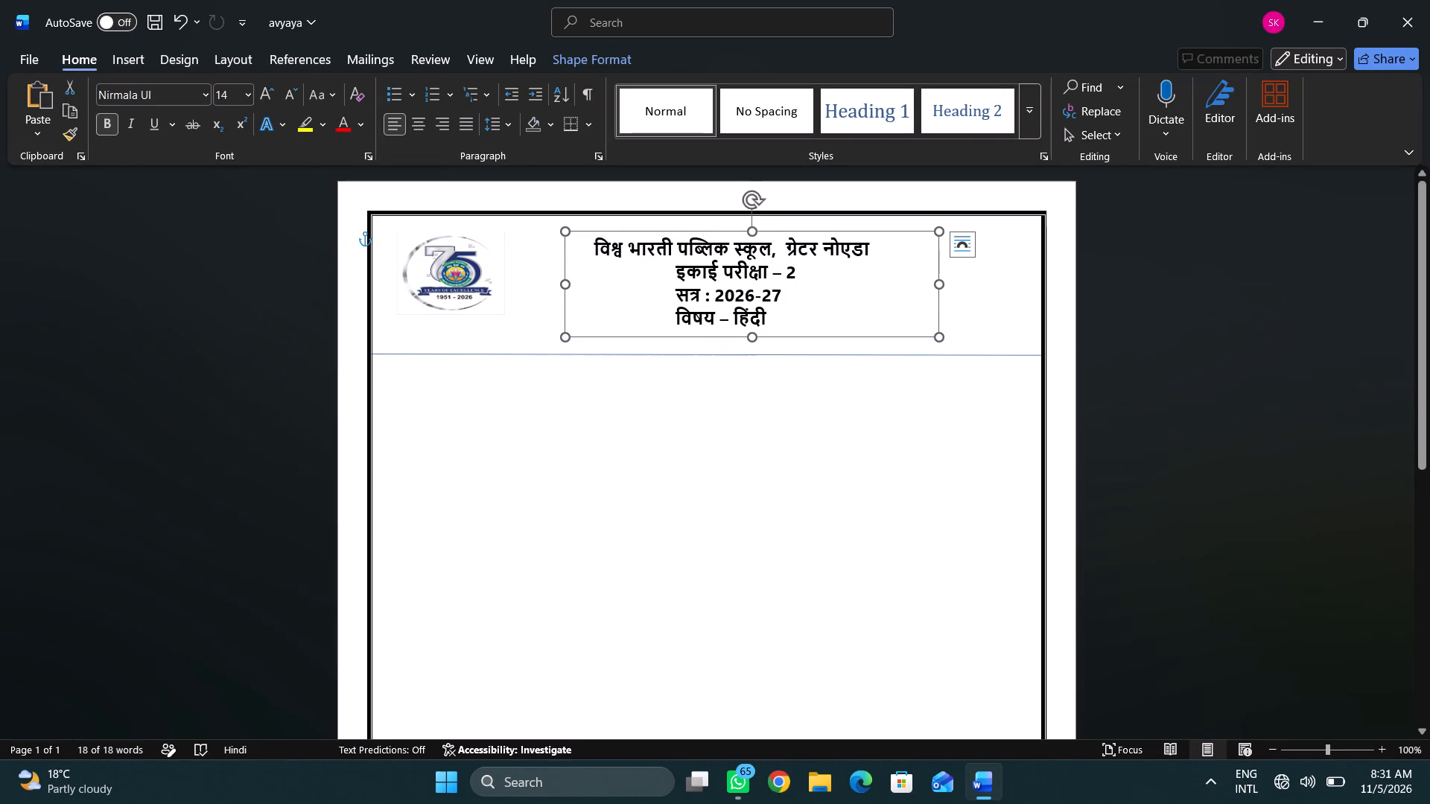
# Narrow the header text box from its right edge to just past the school name, keeping that name on one line.
pyautogui.moveTo(939, 281); pyautogui.dragTo(888, 285)
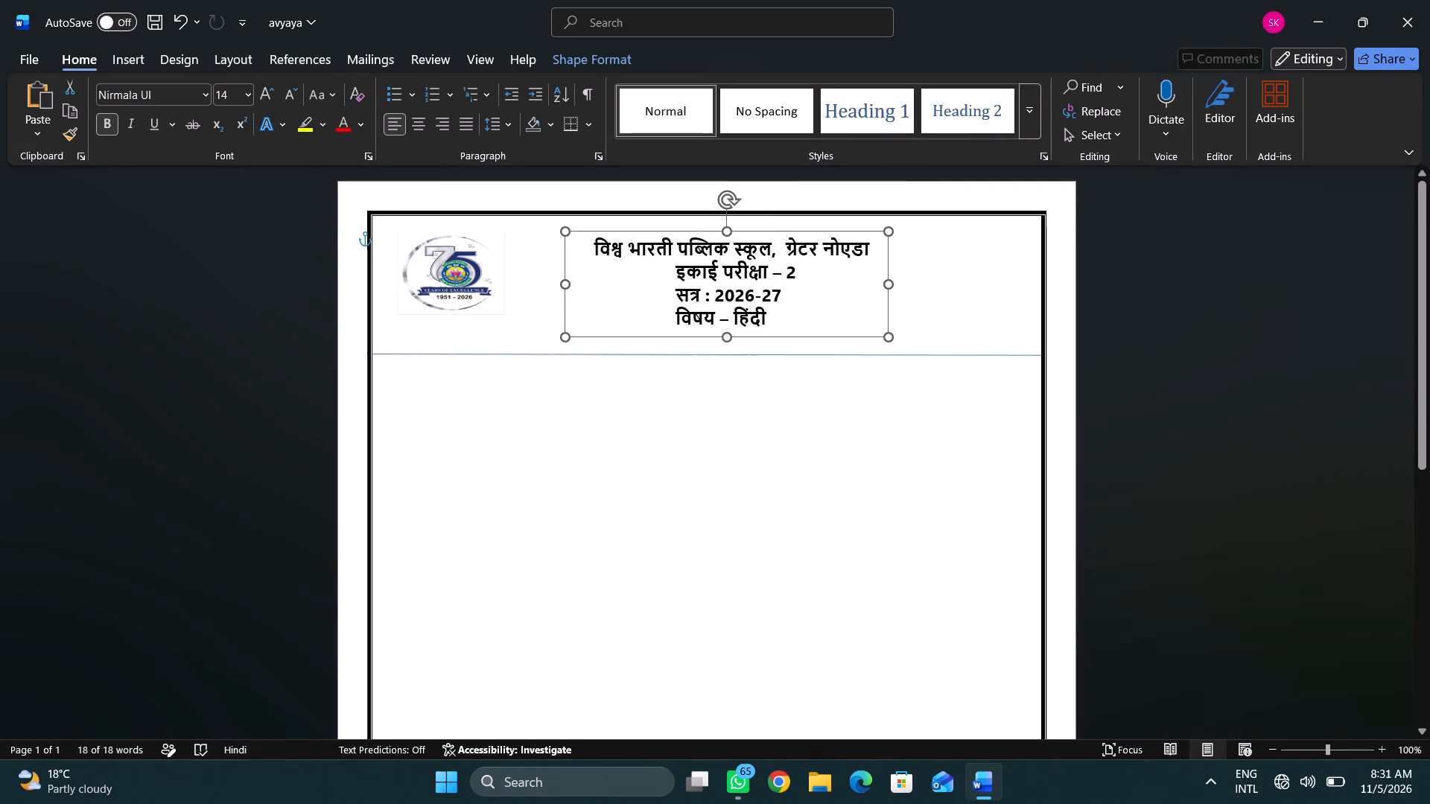
pyautogui.moveTo(888, 285); pyautogui.dragTo(877, 286)
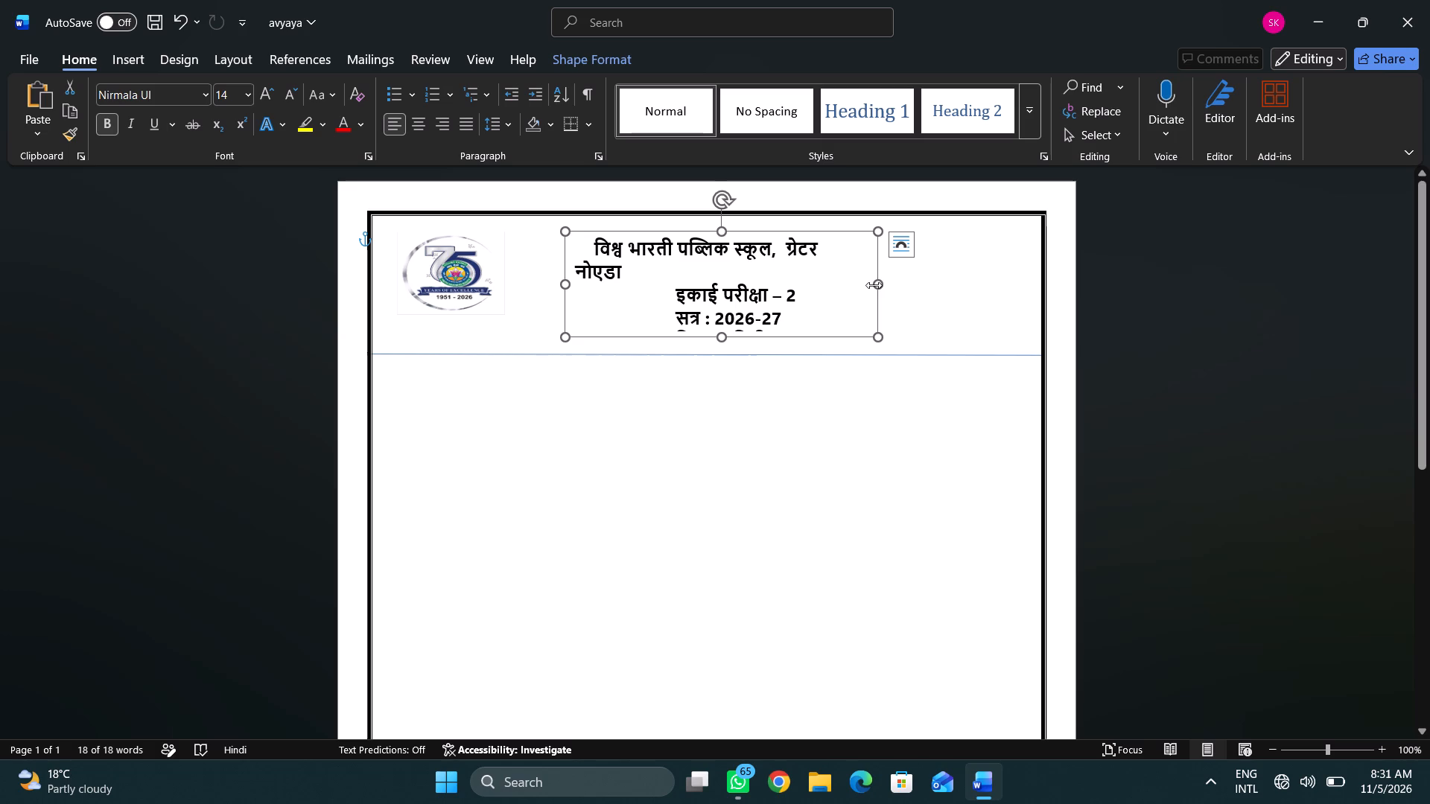
pyautogui.moveTo(874, 285); pyautogui.dragTo(887, 285)
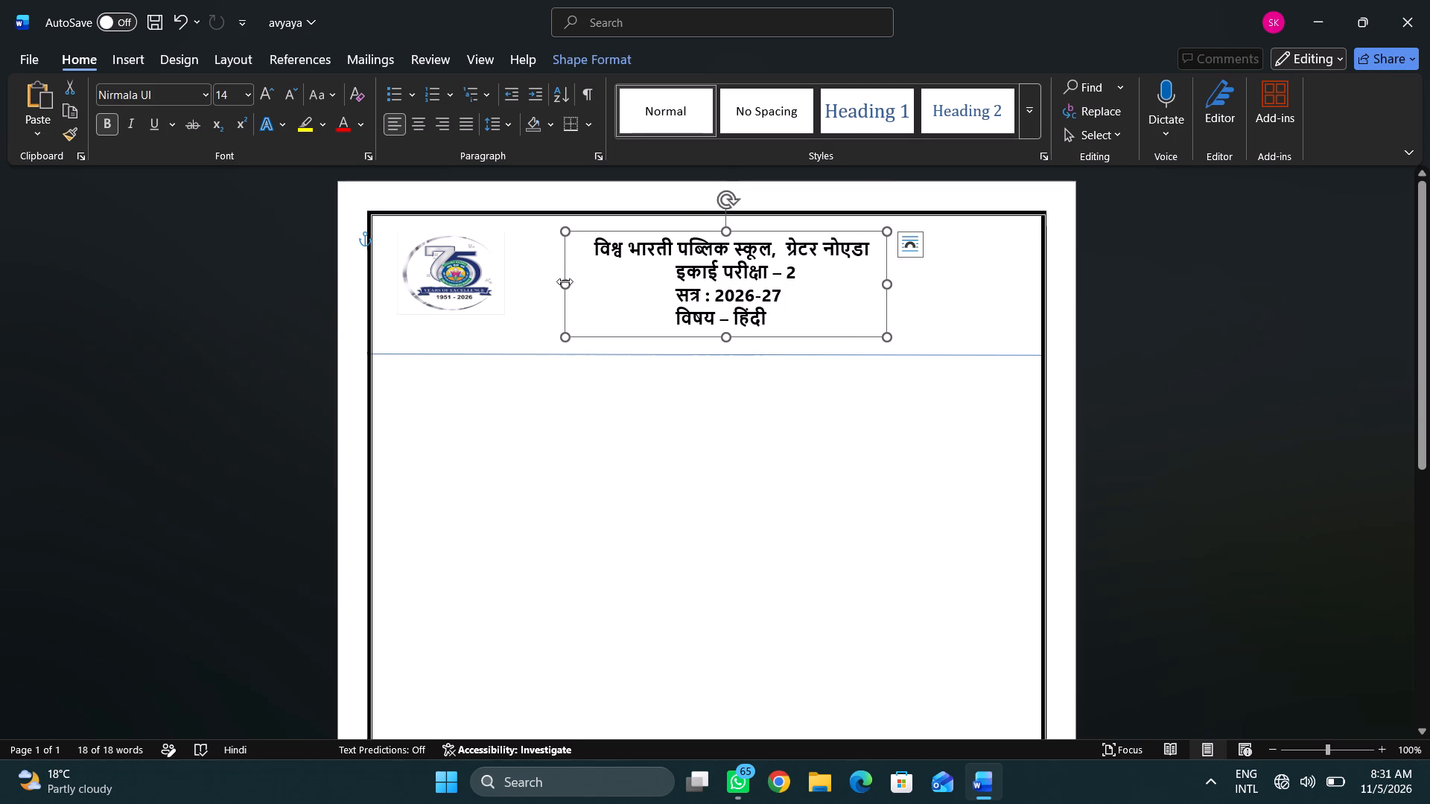
# Narrow the school header text box slightly from its left edge so its centred text shifts a little right.
pyautogui.moveTo(565, 281); pyautogui.dragTo(571, 281)
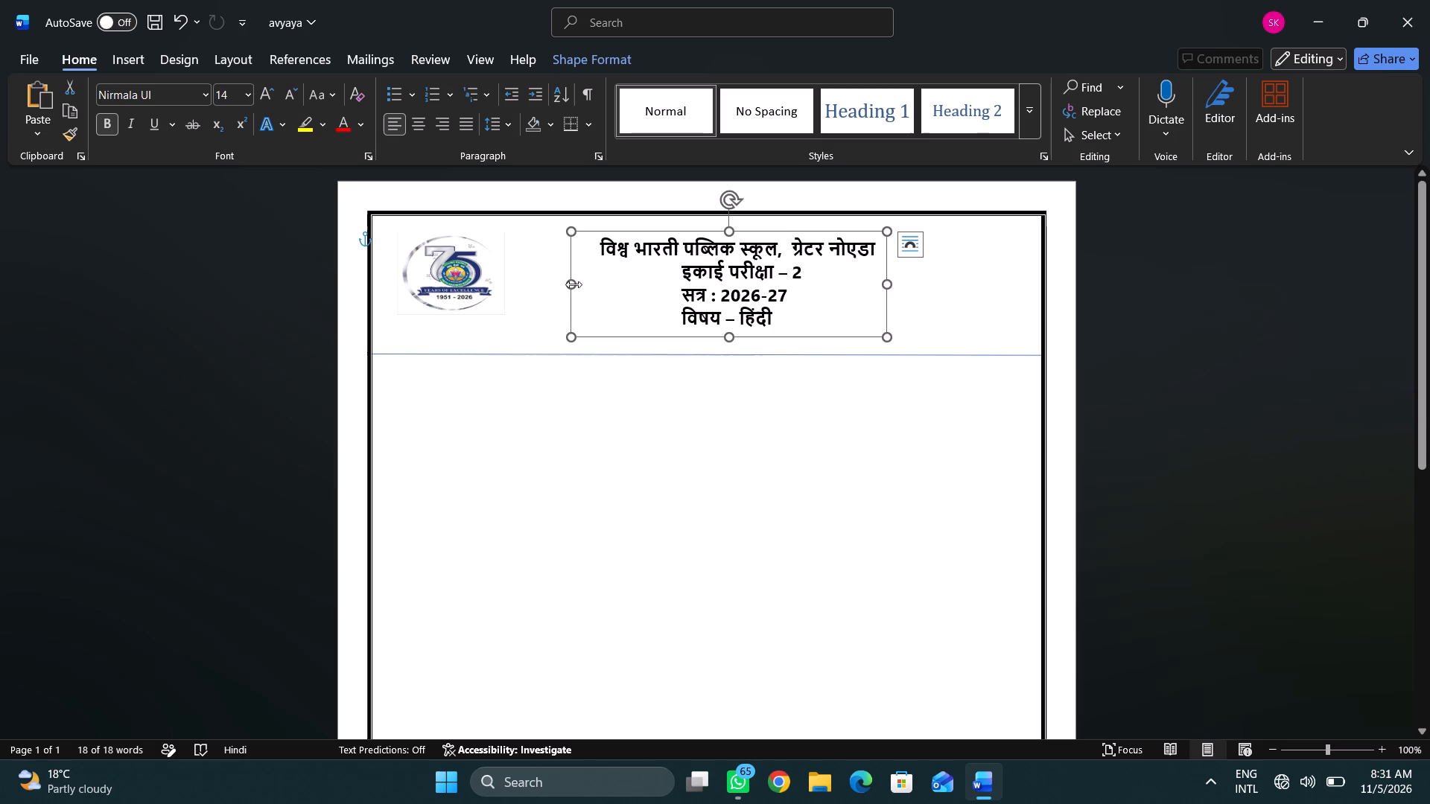
pyautogui.click(572, 282)
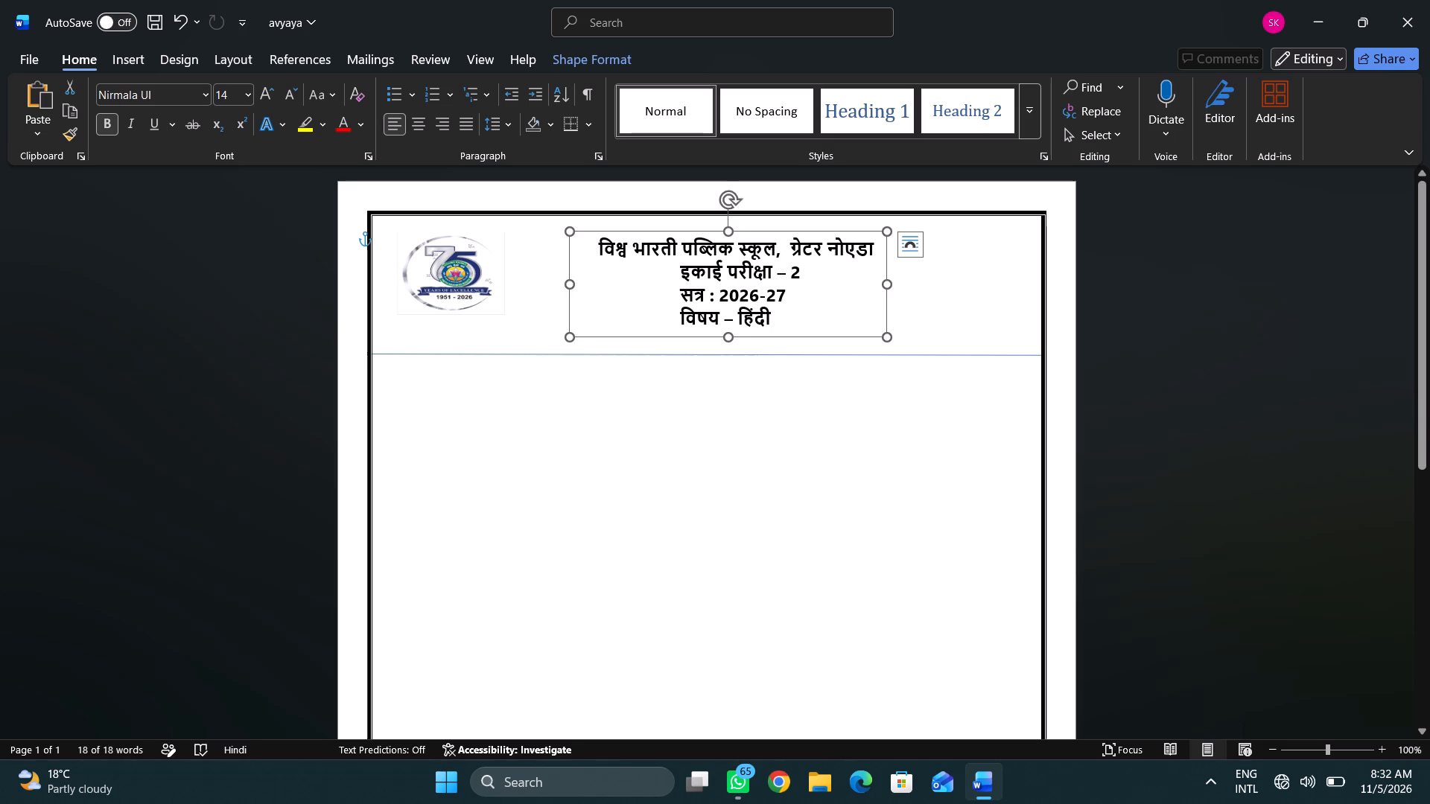
# Move the horizontal divider line slightly lower beneath the school header, keeping it spanning the page border.
pyautogui.moveTo(742, 357); pyautogui.dragTo(744, 378)
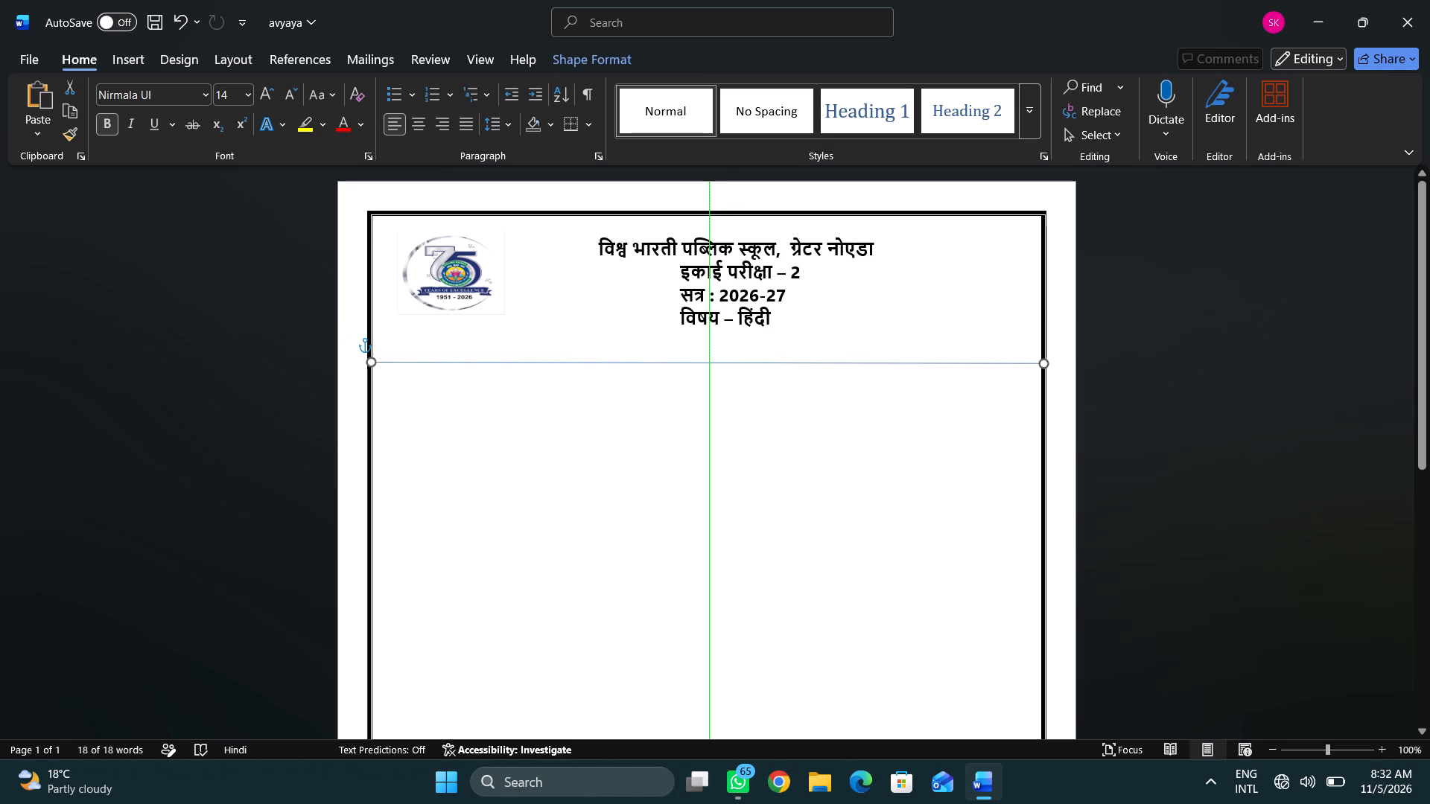
pyautogui.moveTo(744, 378); pyautogui.dragTo(742, 363)
pyautogui.moveTo(742, 363); pyautogui.dragTo(740, 386)
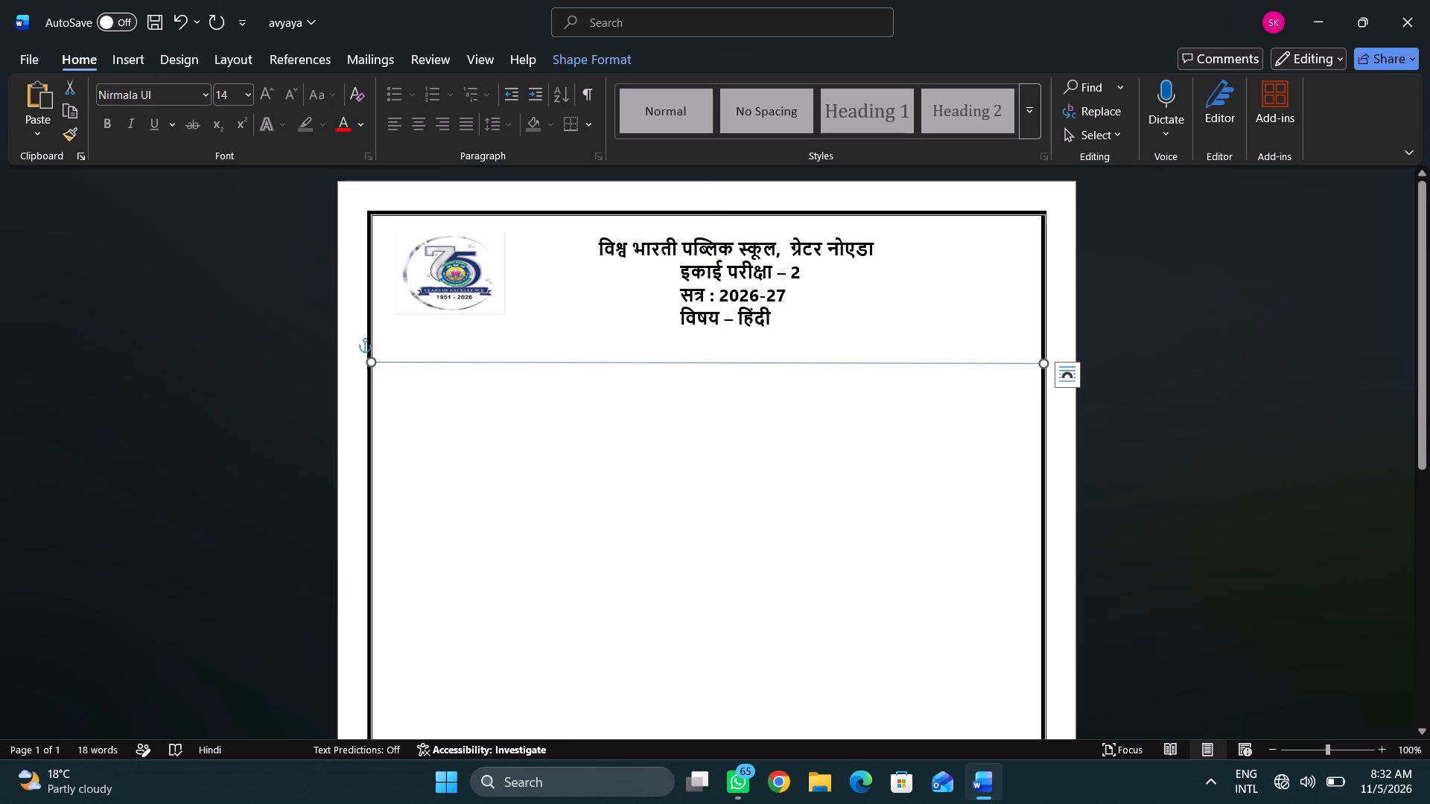
# Paste the copied date label दिनाङ्कः at the left of the header, beneath the school logo and above the divider line.
pyautogui.click(738, 363)
pyautogui.moveTo(738, 363); pyautogui.dragTo(790, 376)
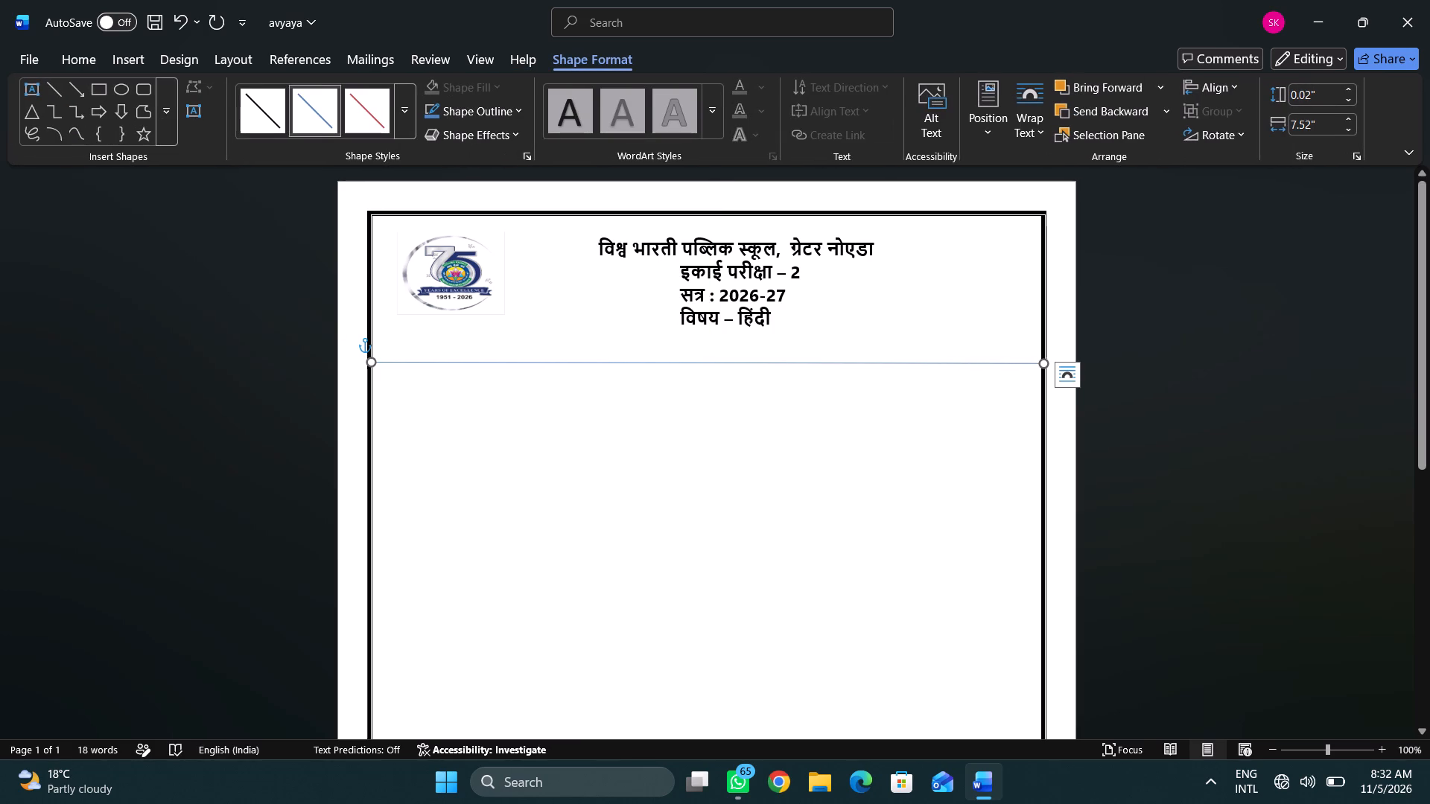
pyautogui.moveTo(790, 376); pyautogui.dragTo(399, 335)
pyautogui.click(399, 335)
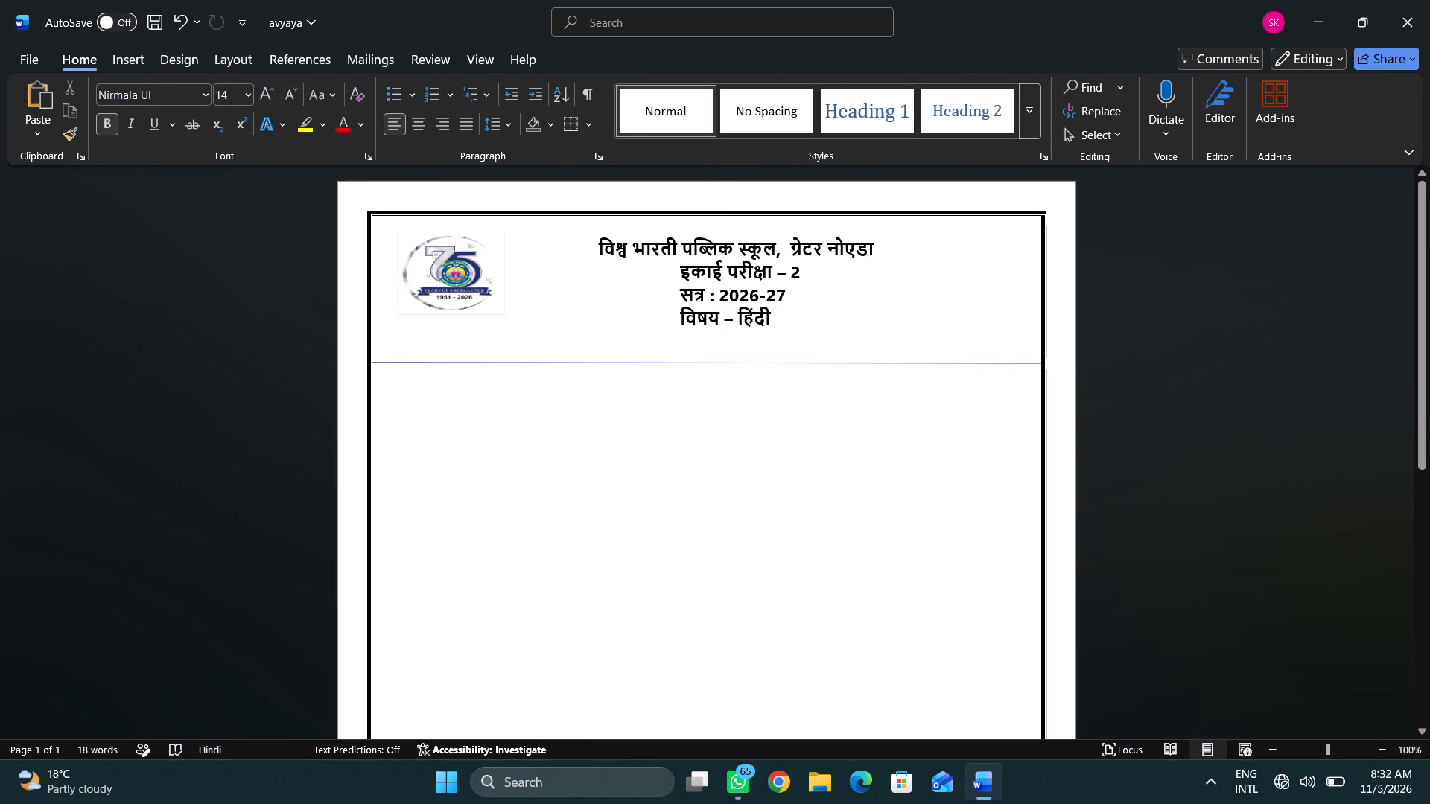
pyautogui.hotkey('ctrl', 'v')
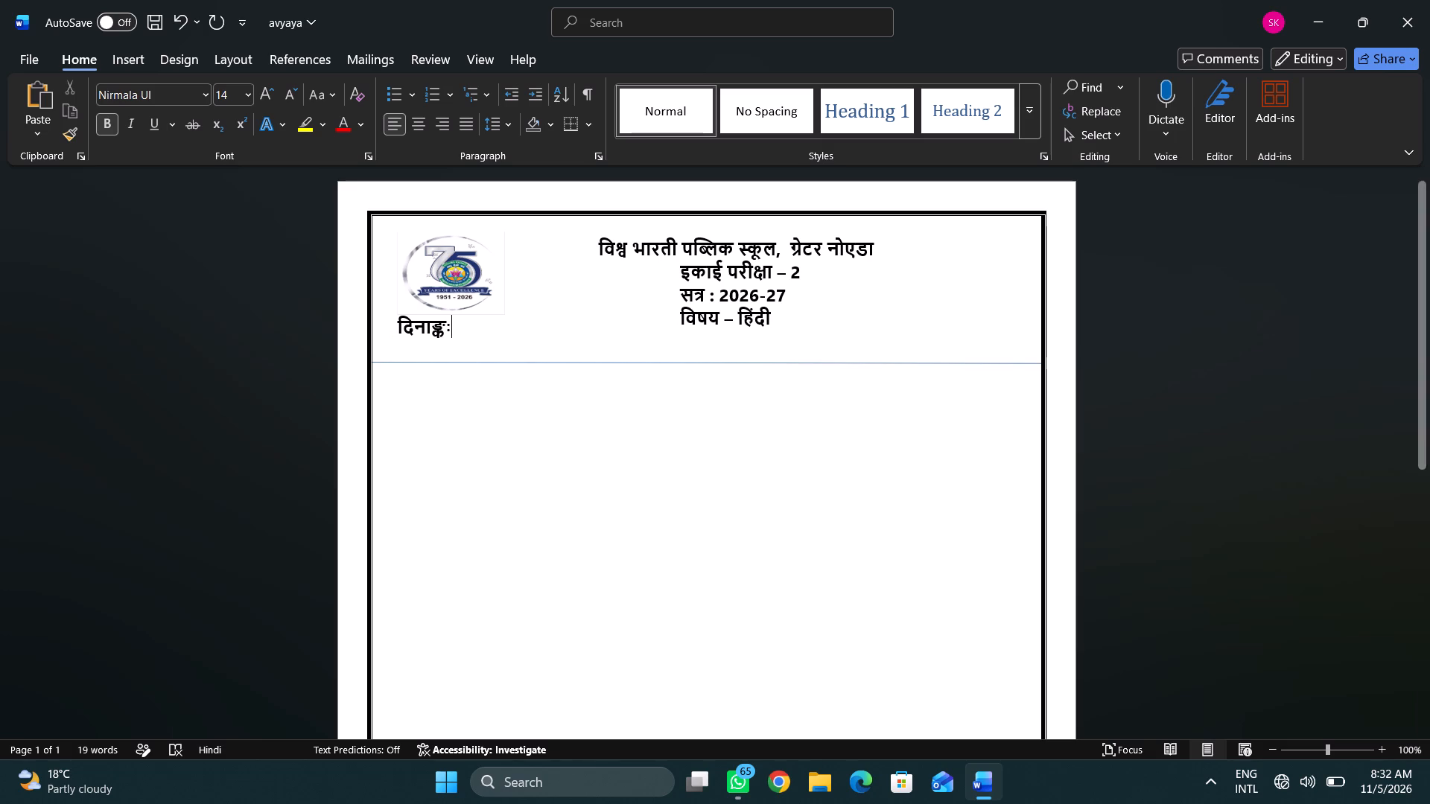
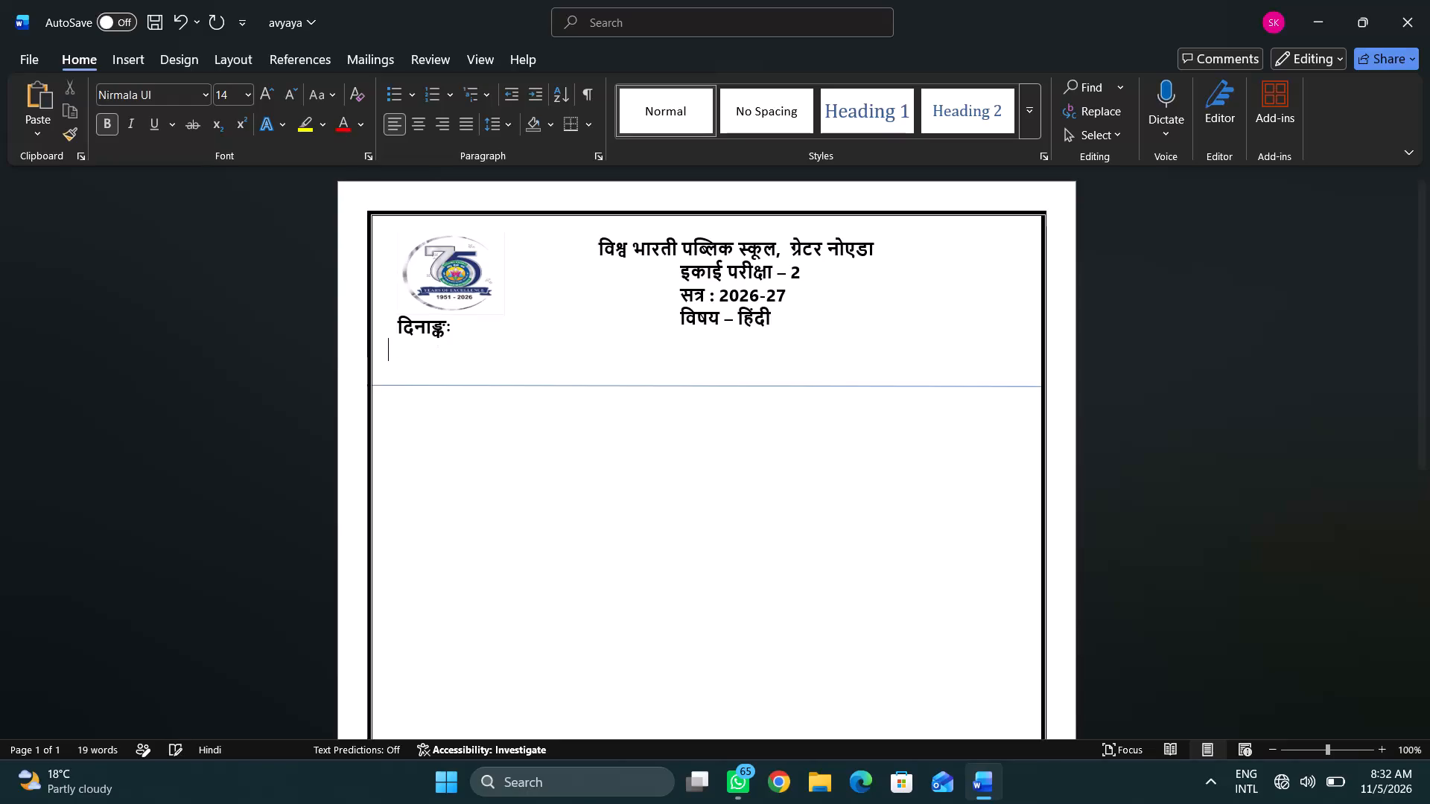
# Paste the line समय- 1 घंटा। below the दिनाङ्कः label and indent it with three leading spaces.
pyautogui.hotkey('ctrl', 'v')
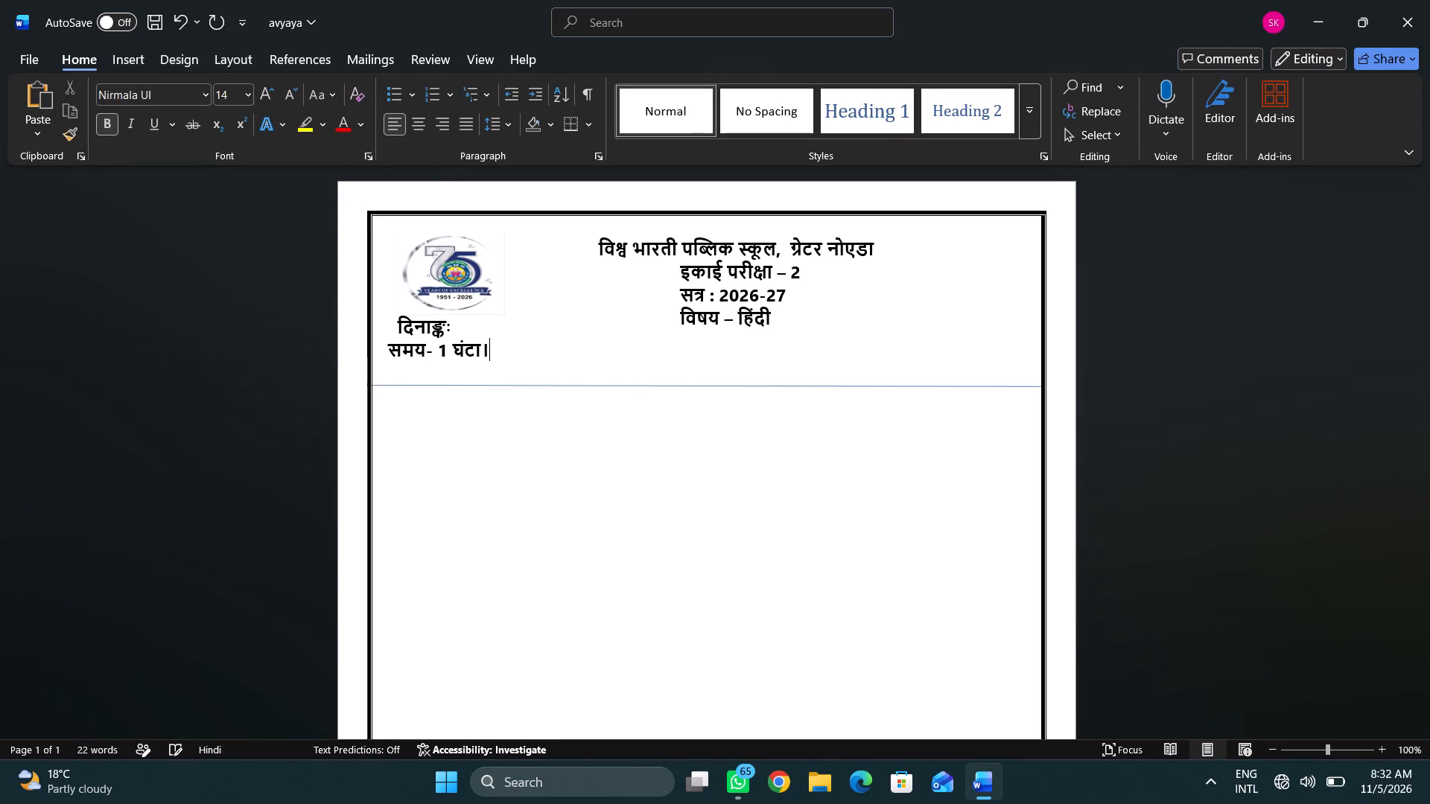
pyautogui.click(378, 354)
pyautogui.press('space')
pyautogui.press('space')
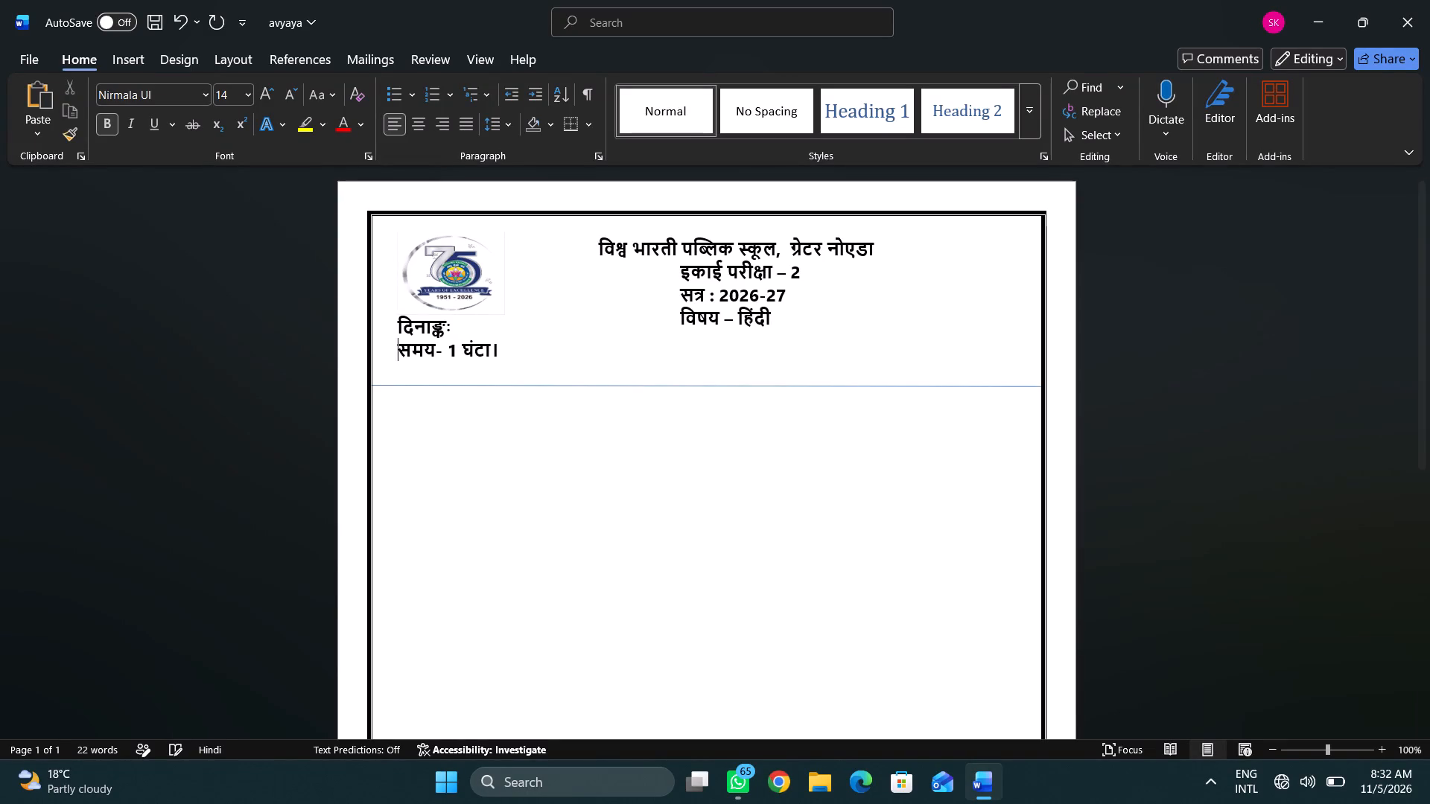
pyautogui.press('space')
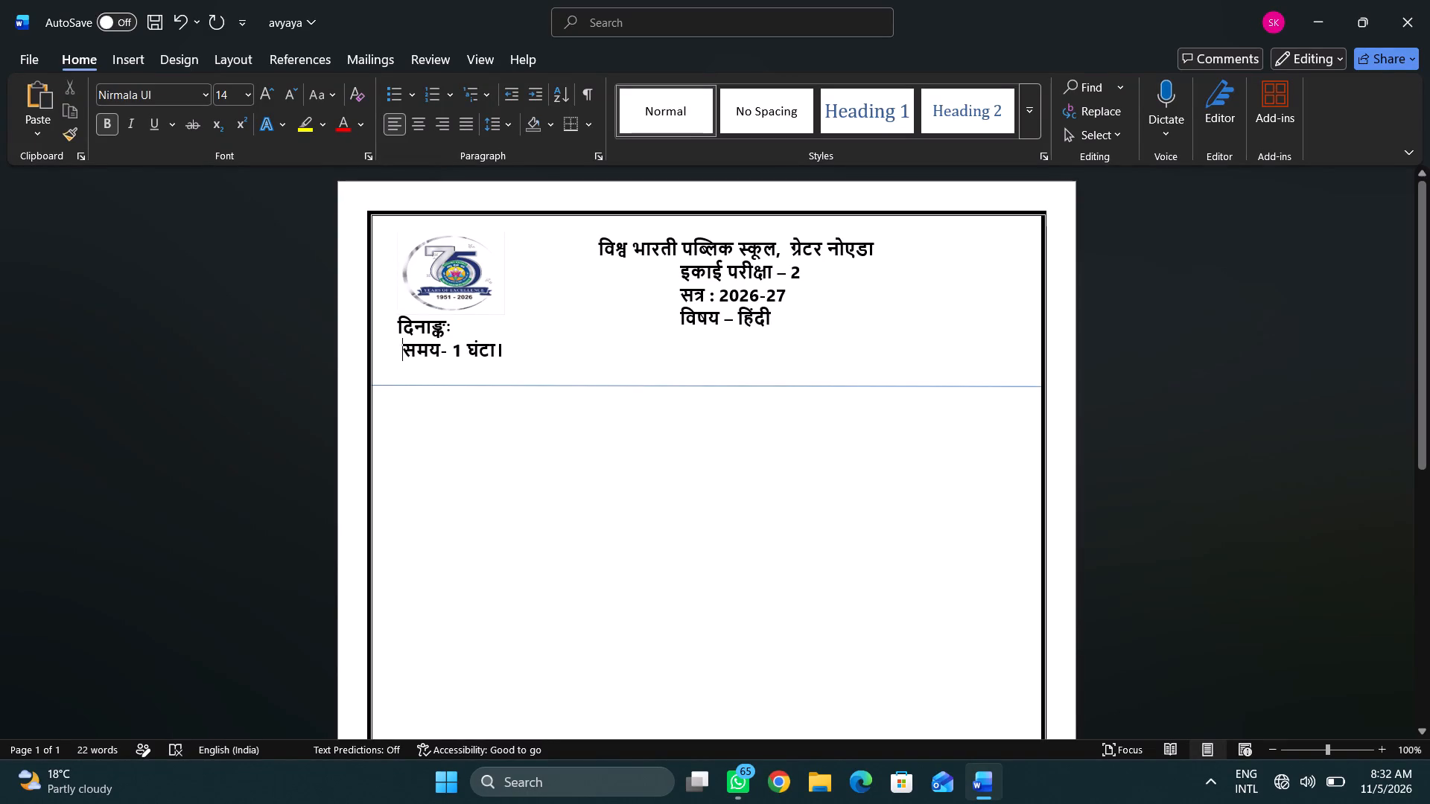
# Delete the hyphen after समय in the exam duration line.
pyautogui.click(448, 348)
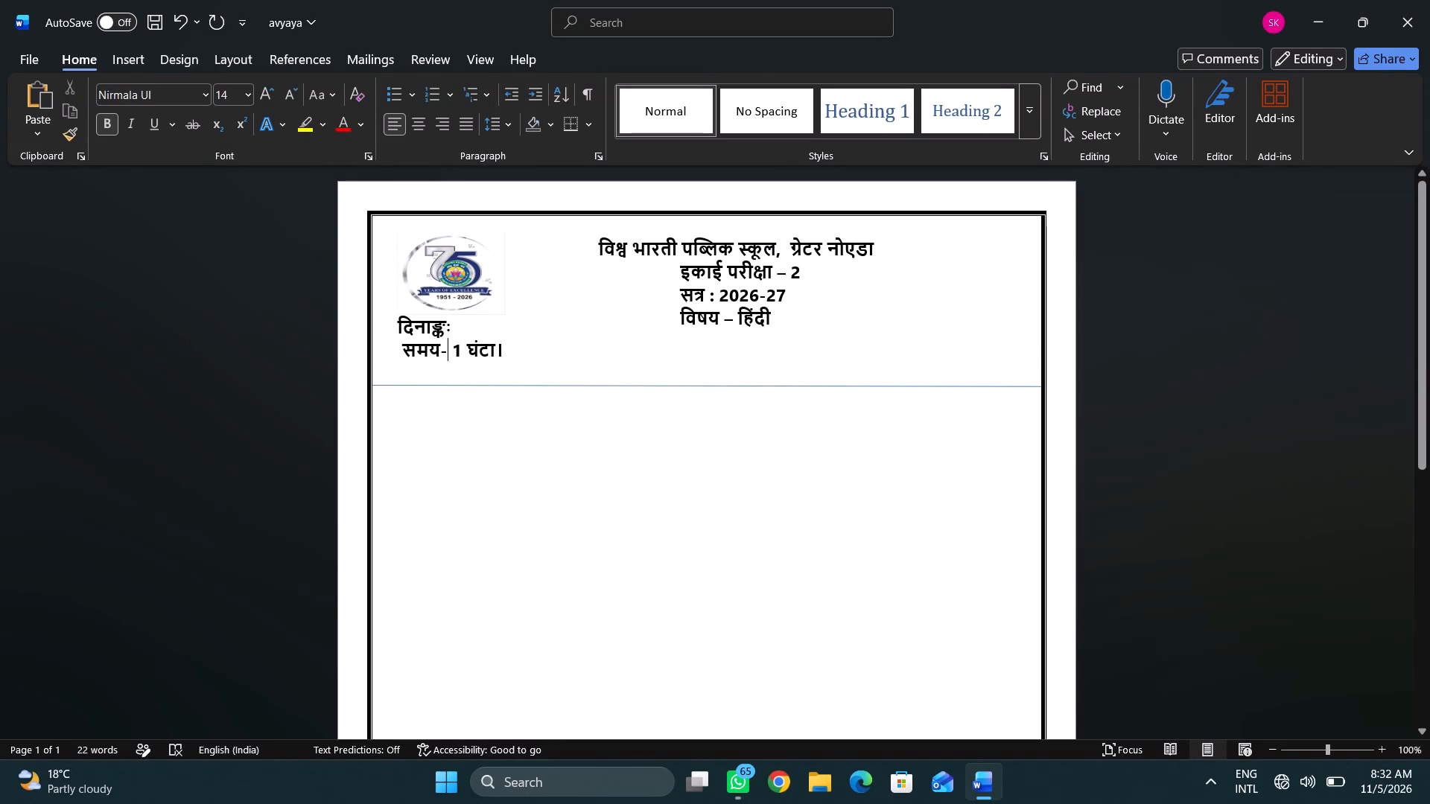
pyautogui.press('BackSpace')
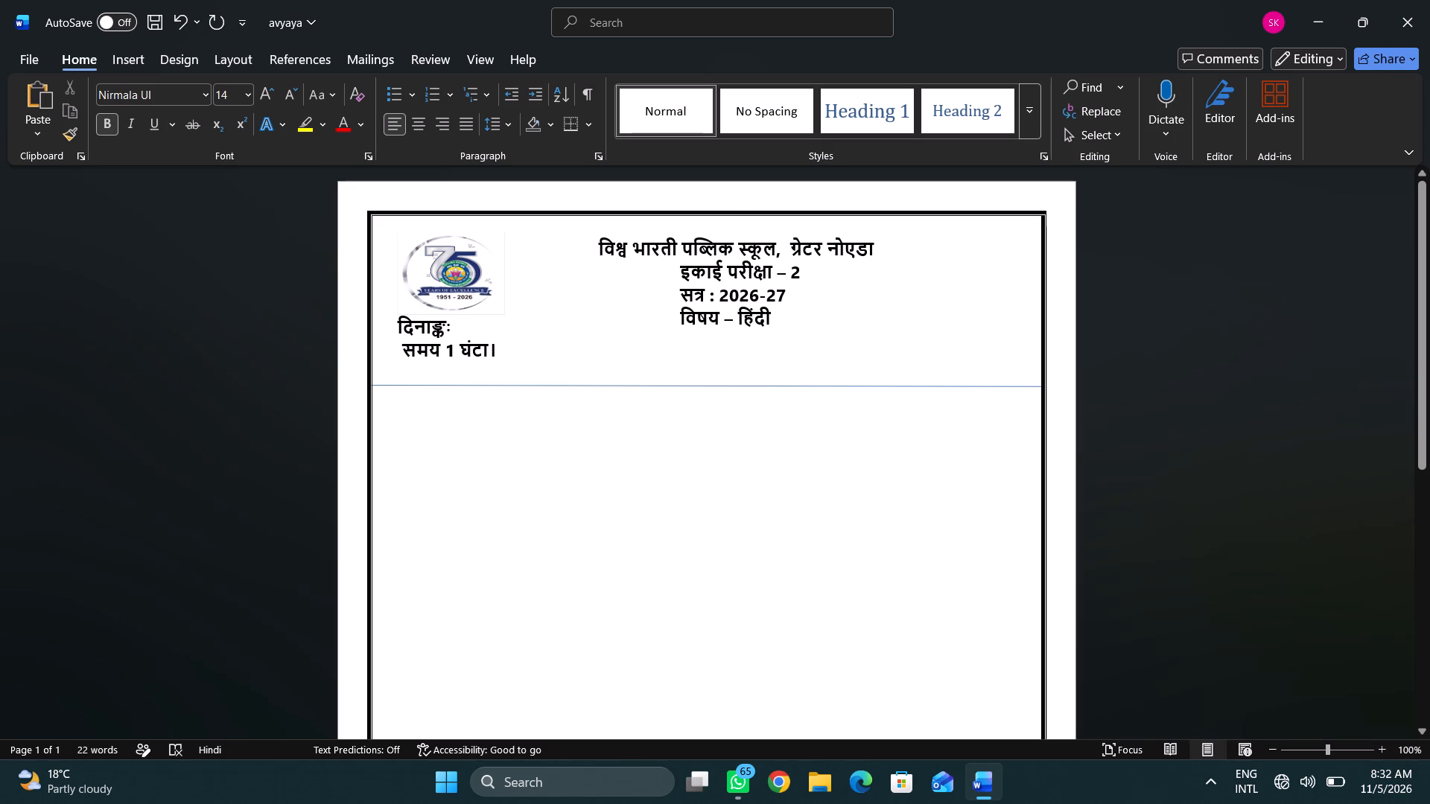
# Select the header text from the dash in इकाई परीक्षा – 2 through the सत्र : 2026-27 line.
pyautogui.click(784, 274)
pyautogui.moveTo(784, 274); pyautogui.dragTo(786, 285)
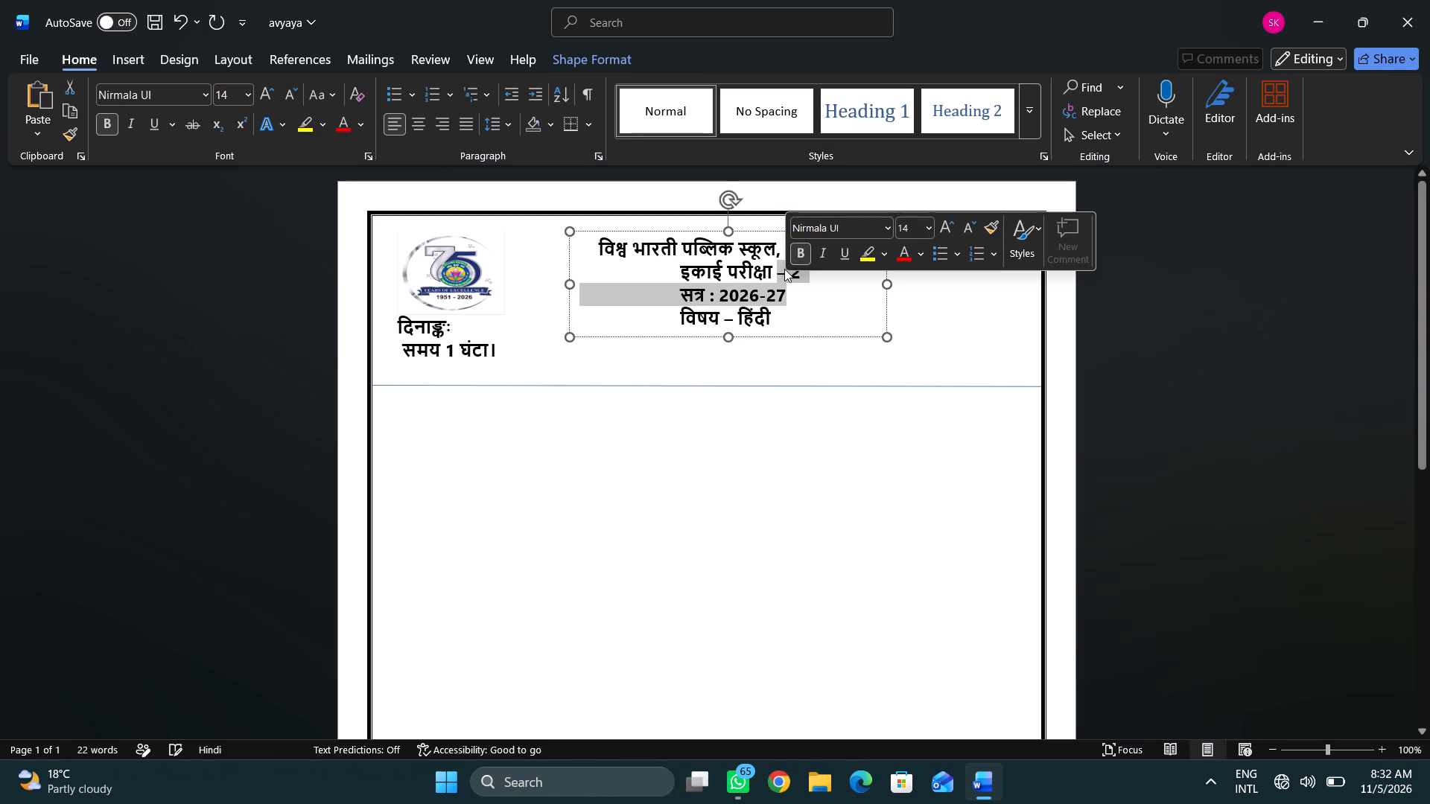
# Copy the dash from the “इकाई परीक्षा – 2” line into the time line between “समय” and “1 घंटा।”, followed by a space.
pyautogui.click(784, 269)
pyautogui.tripleClick(784, 269)
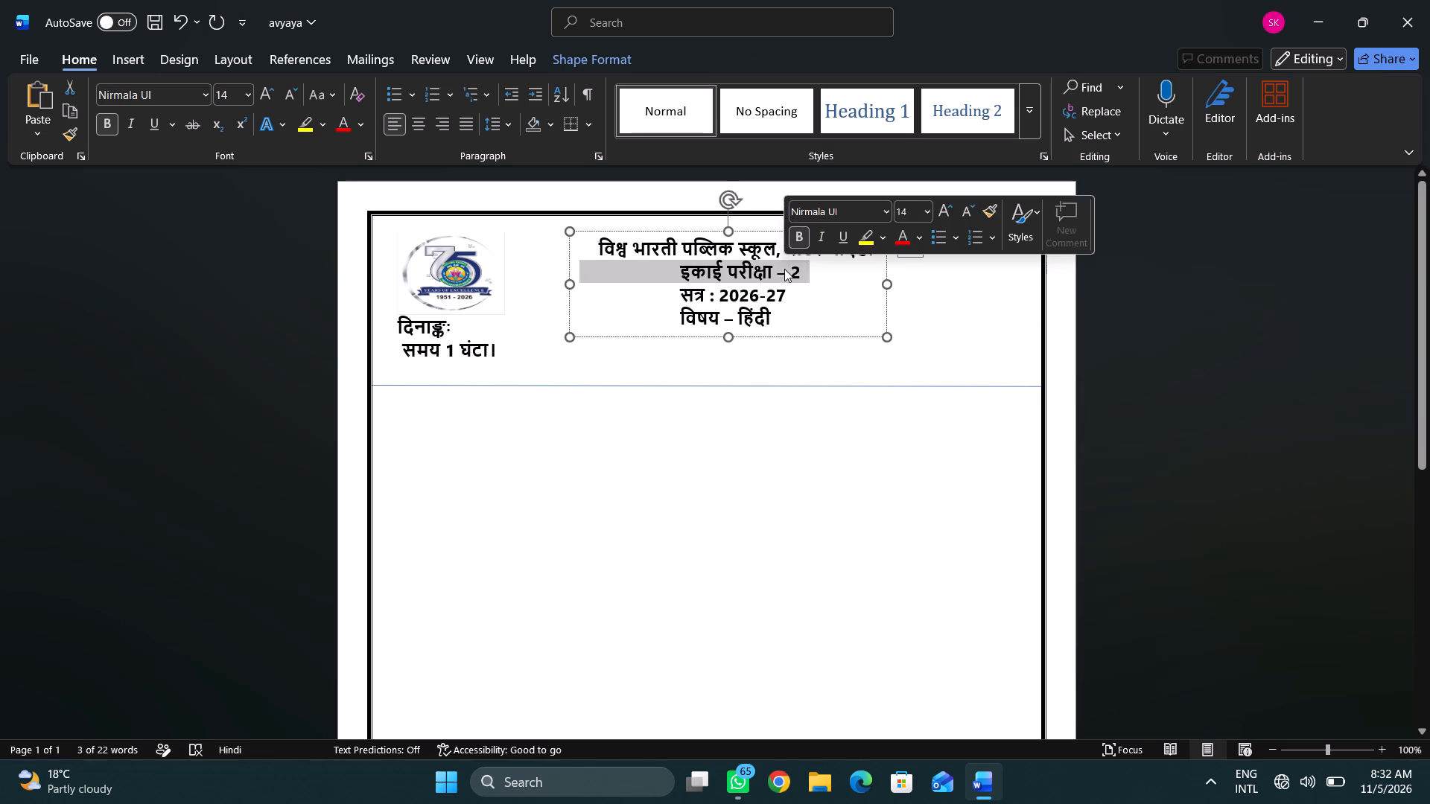
pyautogui.click(784, 269)
pyautogui.click(784, 269)
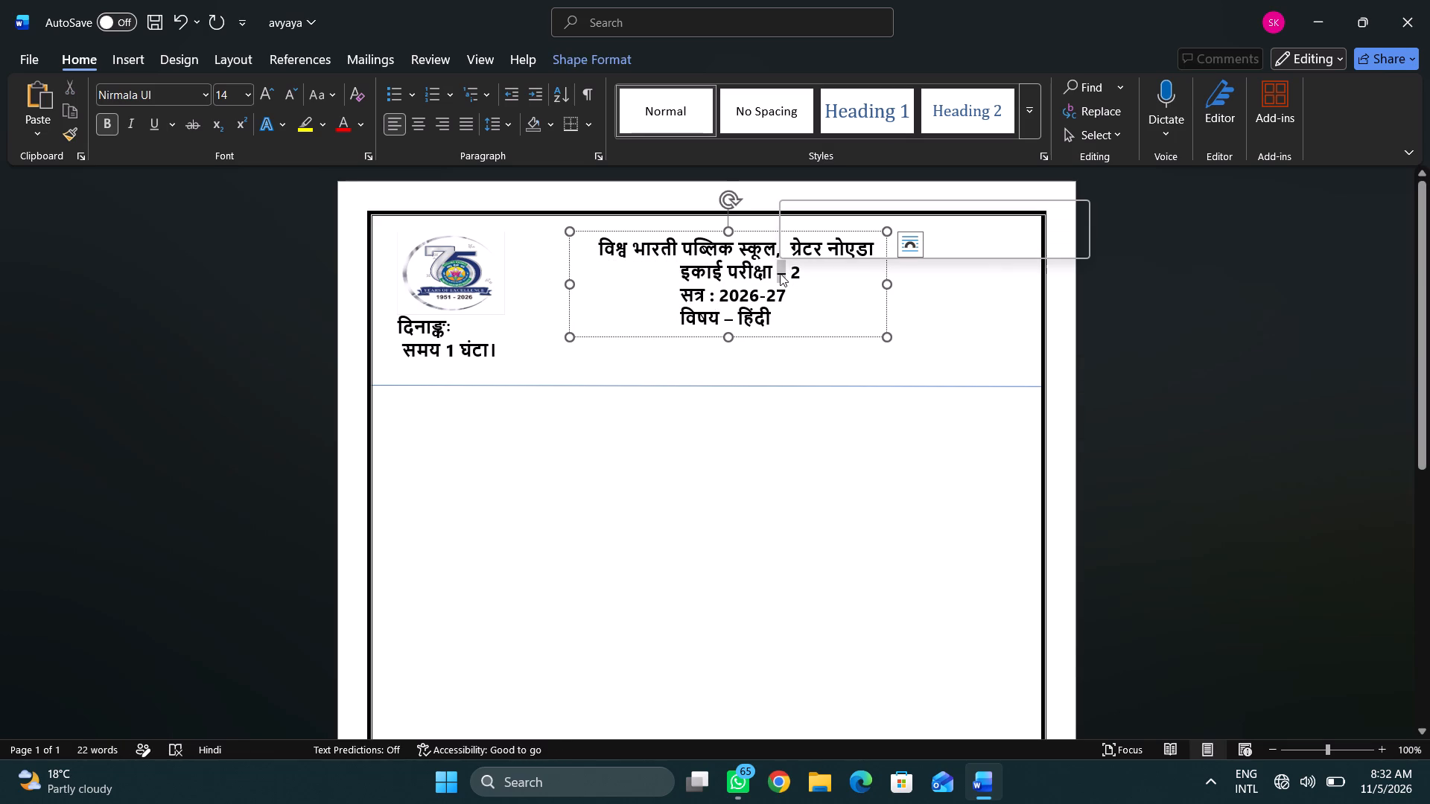
pyautogui.hotkey('ctrl', 'c')
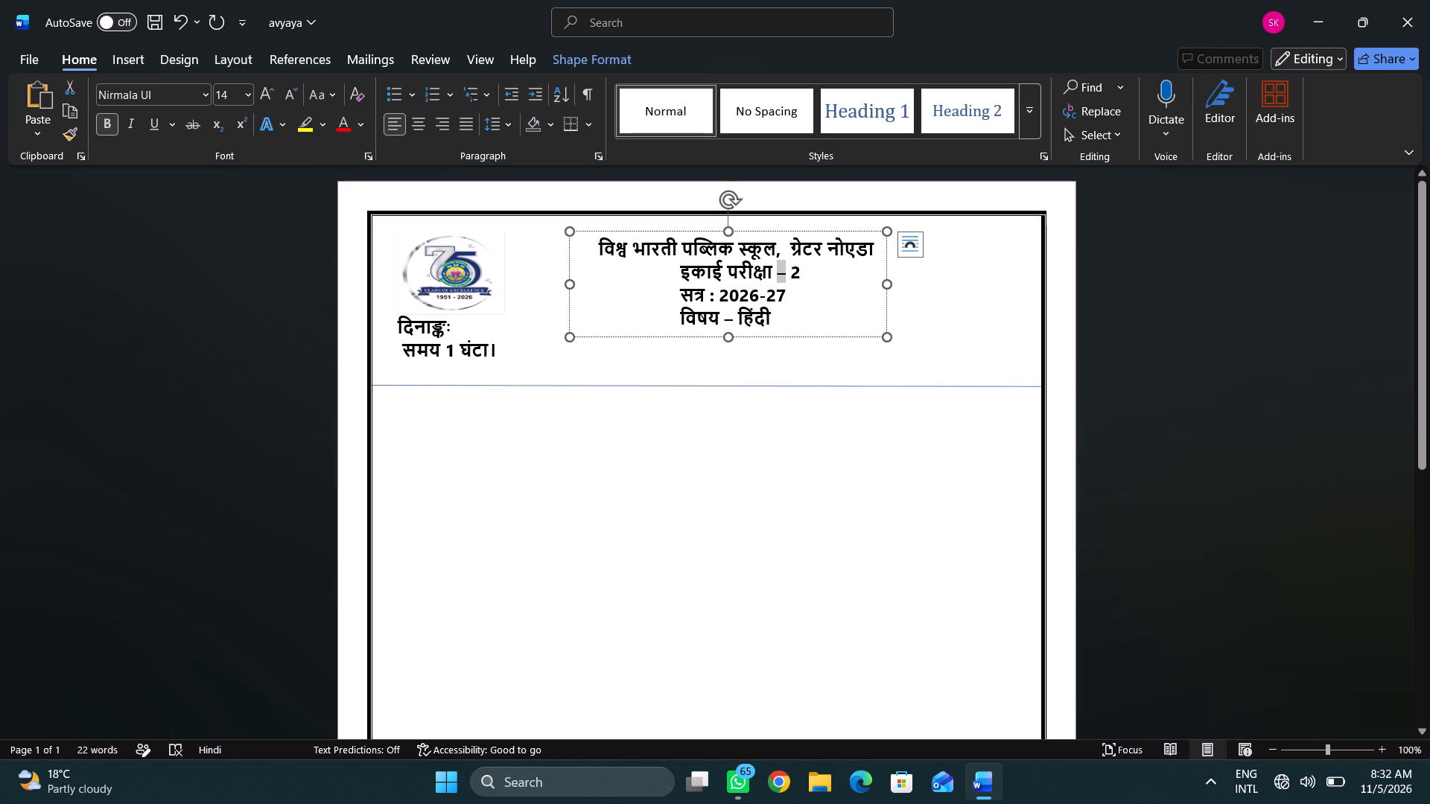
pyautogui.click(445, 349)
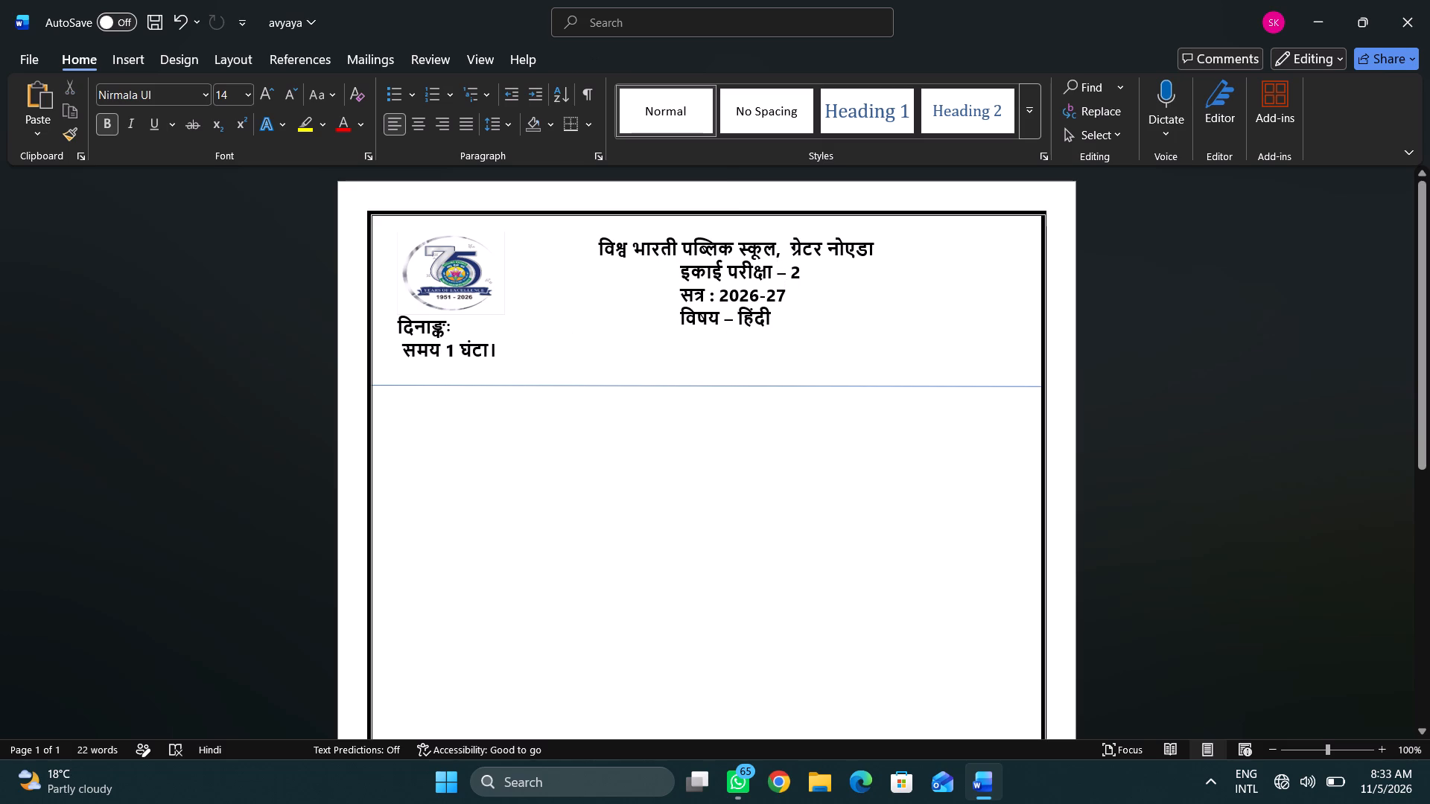
pyautogui.hotkey('ctrl', 'v')
pyautogui.click(455, 349)
pyautogui.press('space')
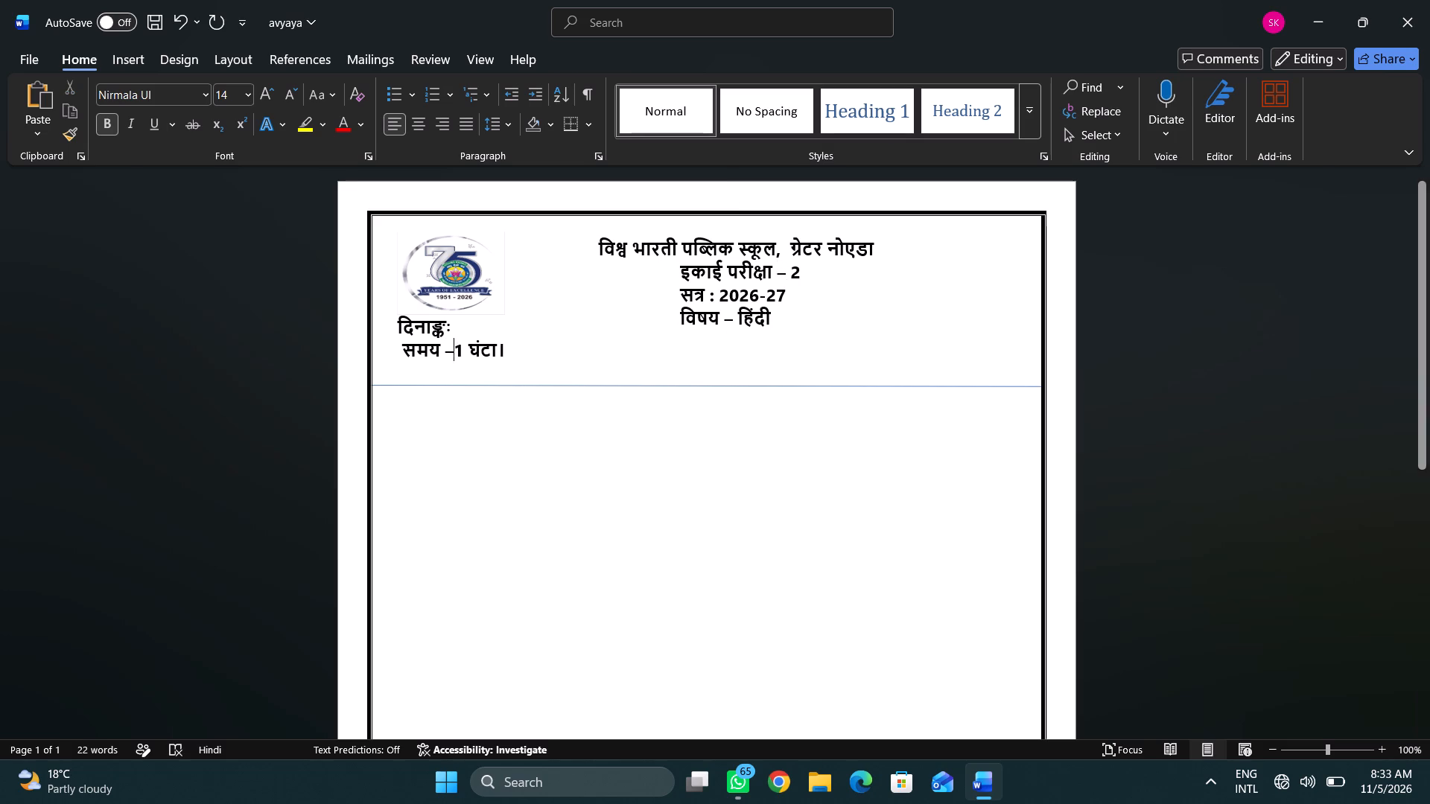
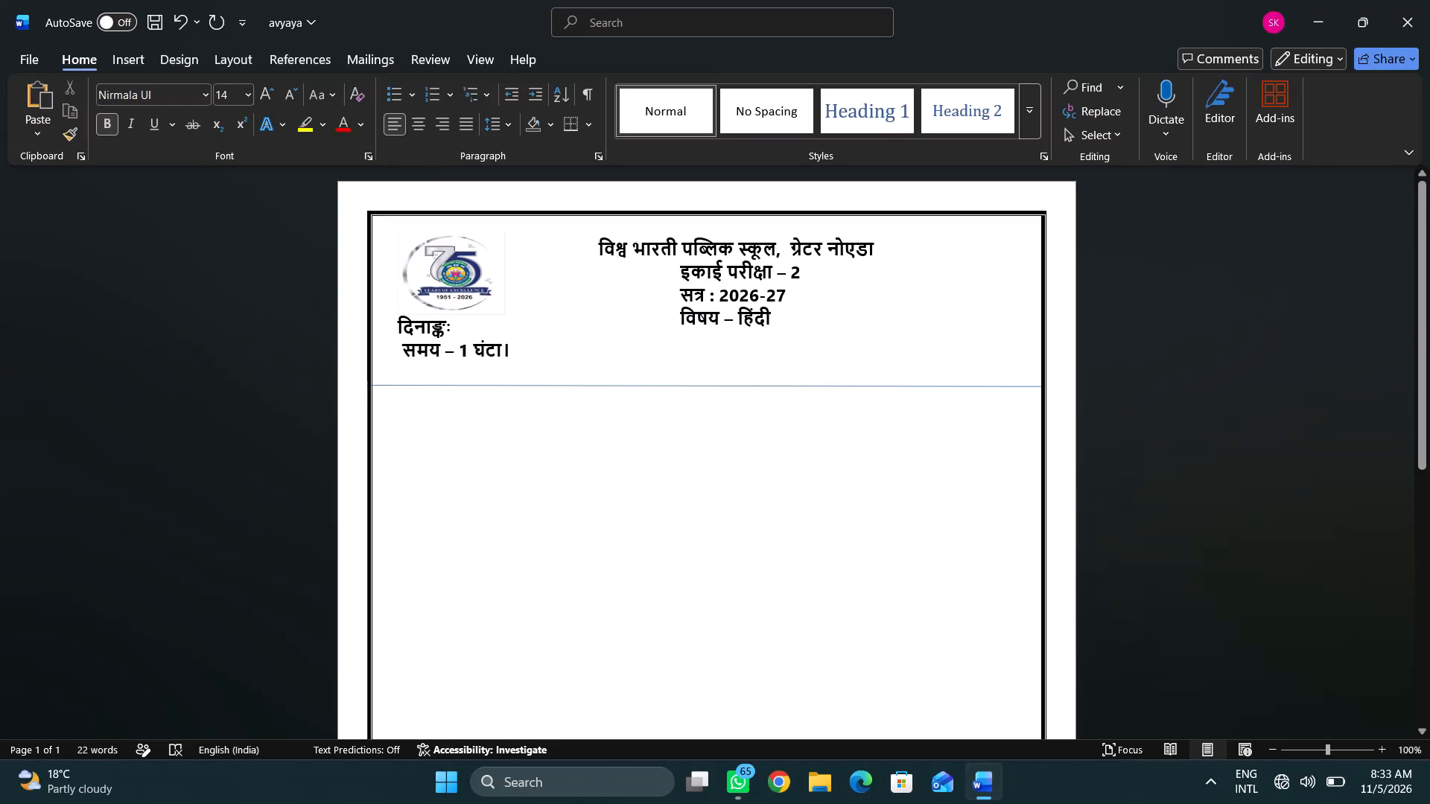
# Paste the “पूर्णाङ्कः” label at the far end of the time line and add 30 after it, separated by a space.
pyautogui.click(794, 334)
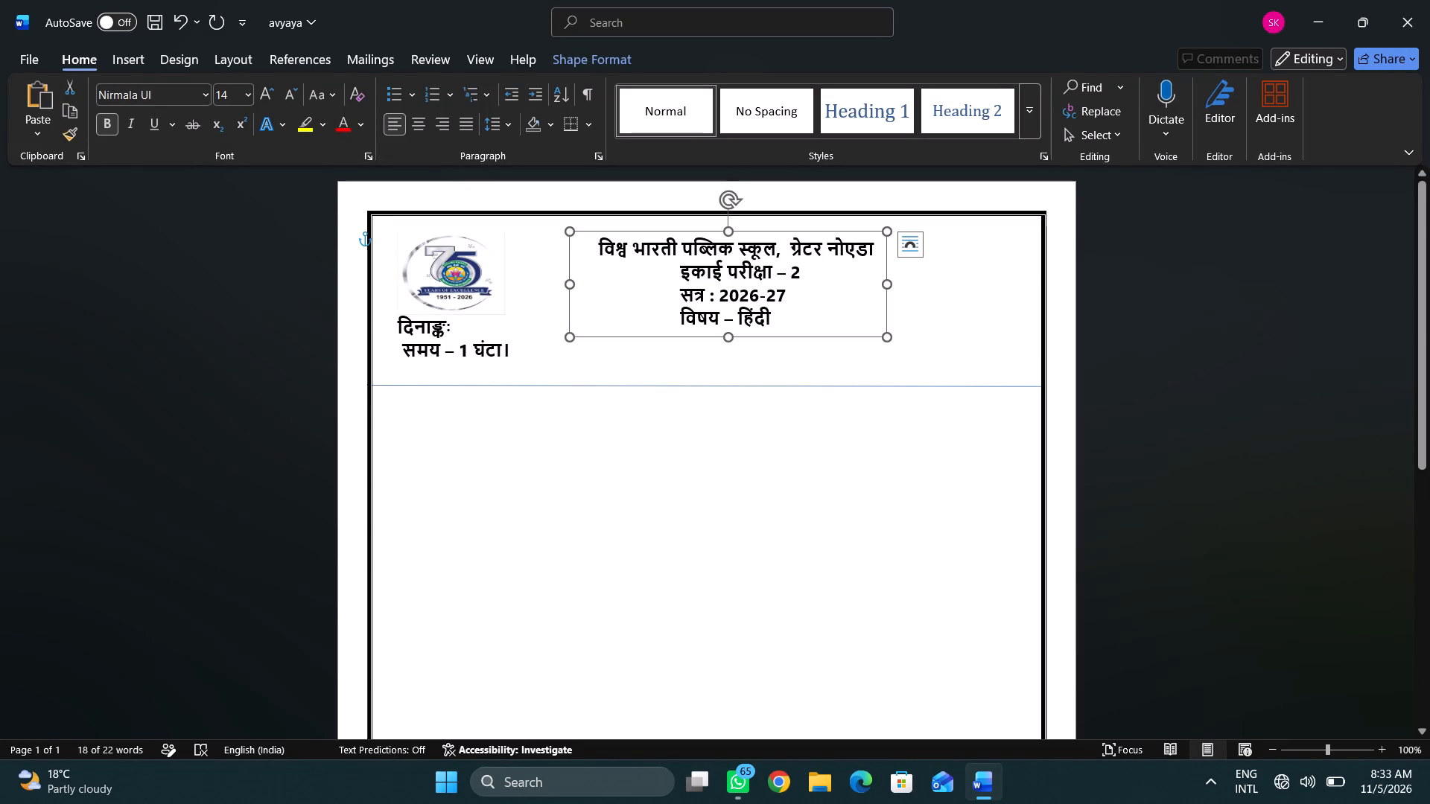
pyautogui.click(929, 359)
pyautogui.click(925, 354)
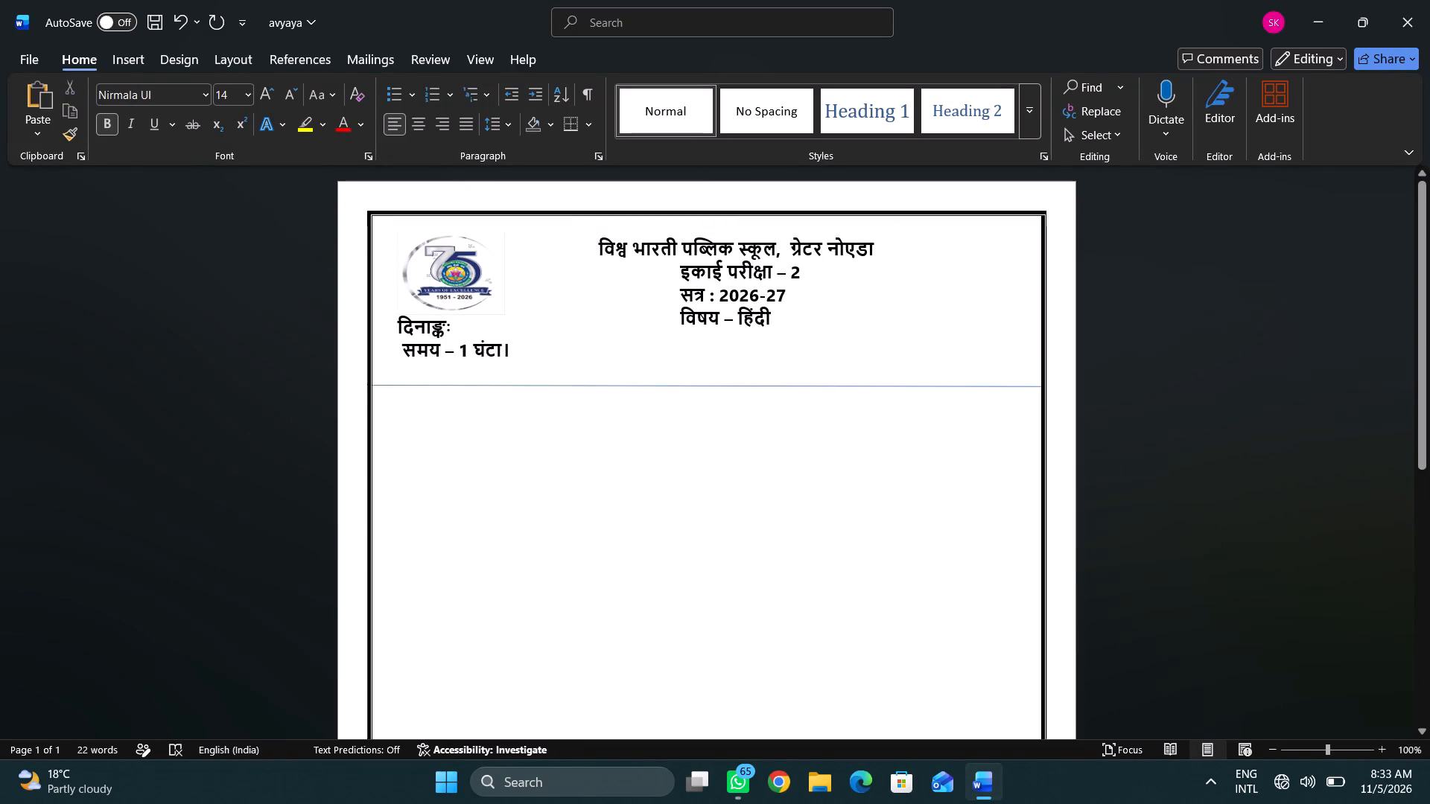
pyautogui.hotkey('ctrl', 'v')
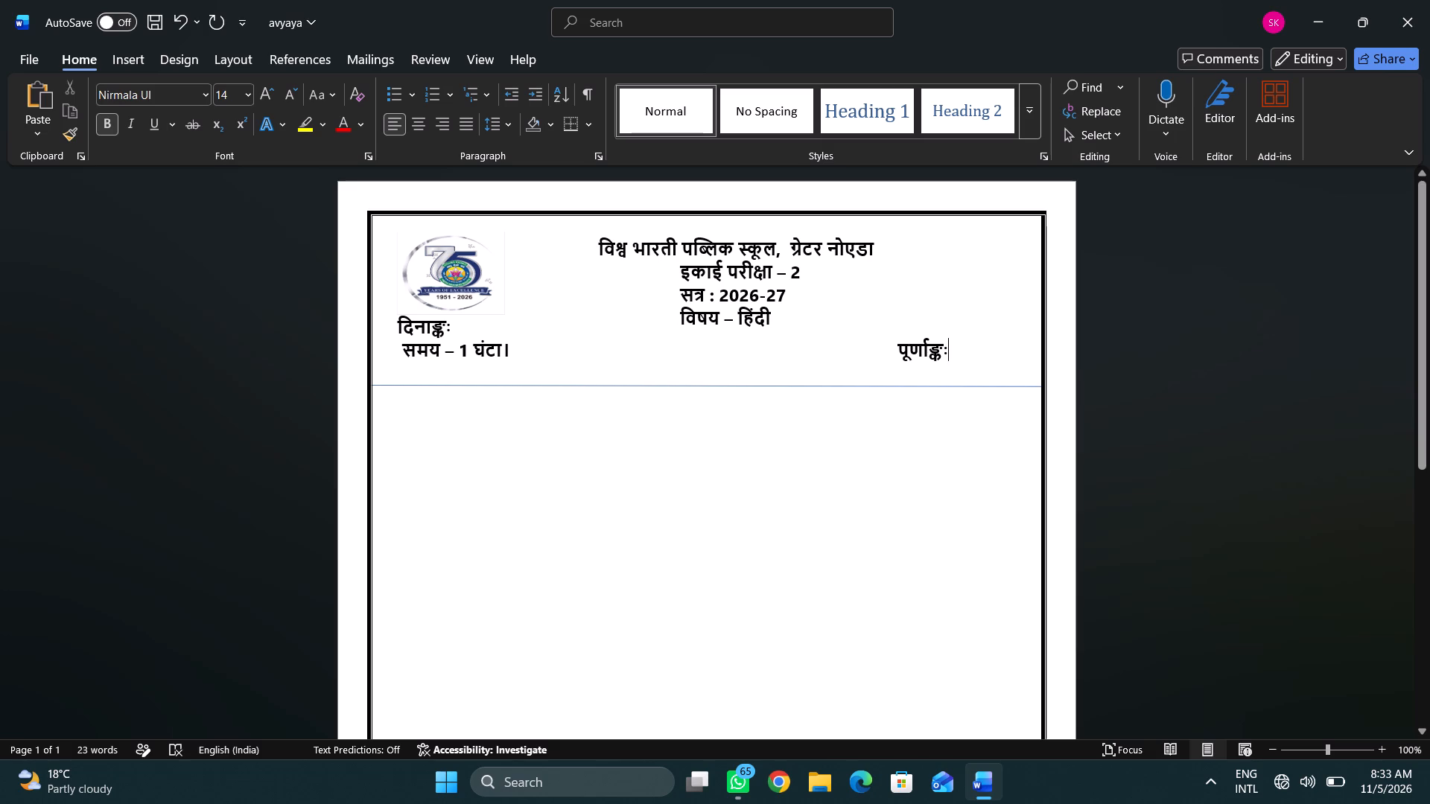
pyautogui.press('space')
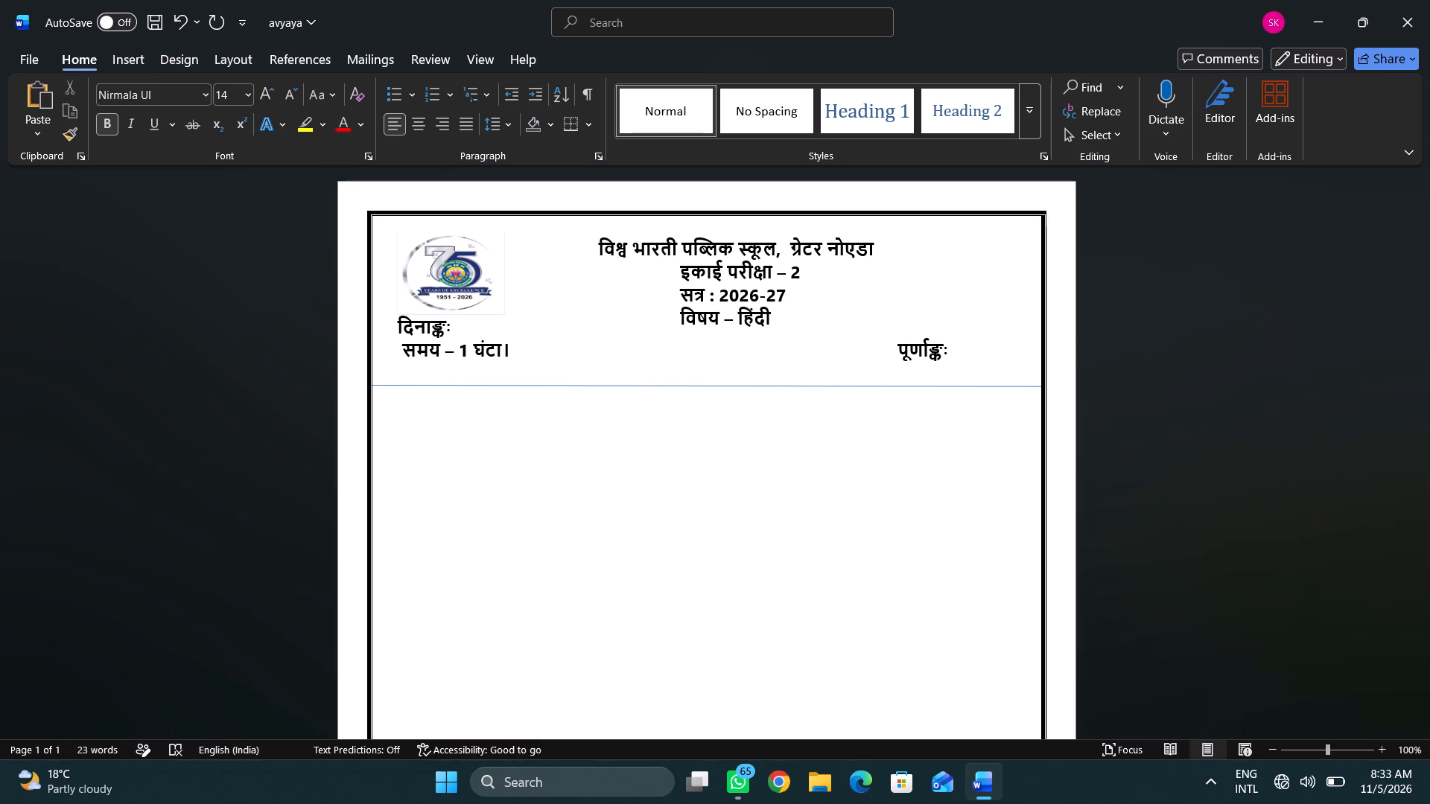
pyautogui.write('30')
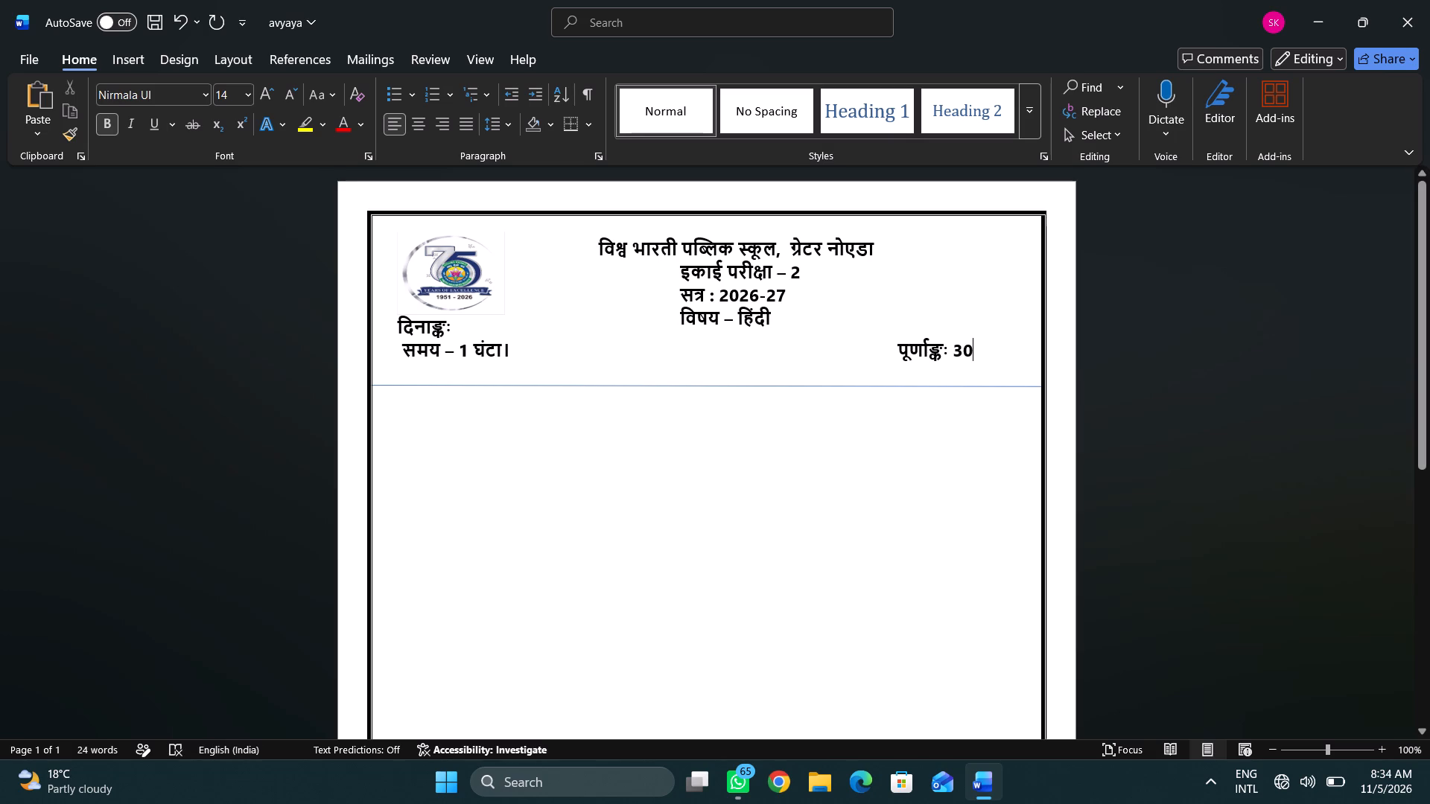
# Copy the dash from the time line into the marks entry between “पूर्णाङ्कः” and “30”, followed by a space.
pyautogui.moveTo(449, 352); pyautogui.dragTo(449, 360)
pyautogui.click(449, 360)
pyautogui.moveTo(448, 347); pyautogui.dragTo(448, 360)
pyautogui.moveTo(448, 354); pyautogui.dragTo(451, 342)
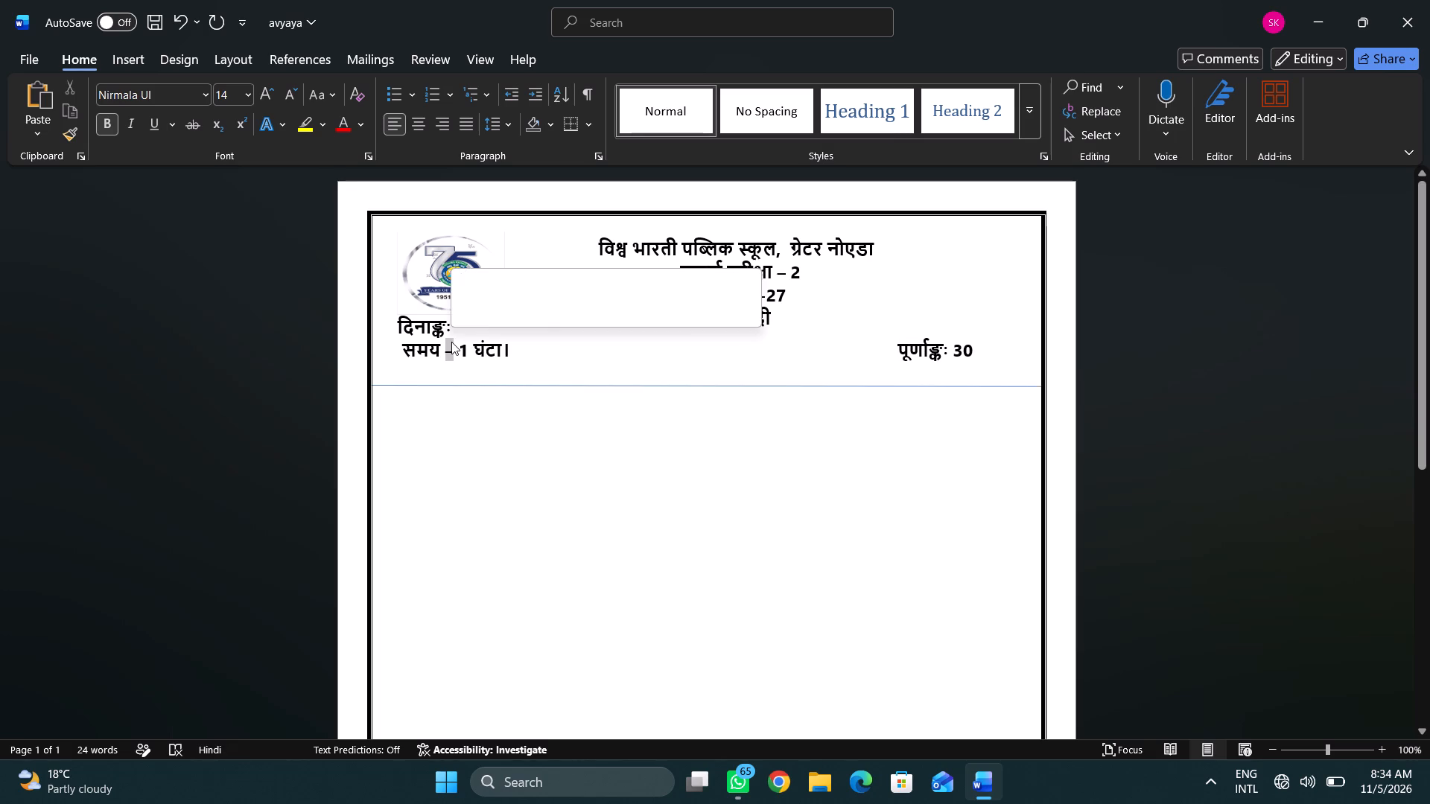
pyautogui.hotkey('ctrl', 'c')
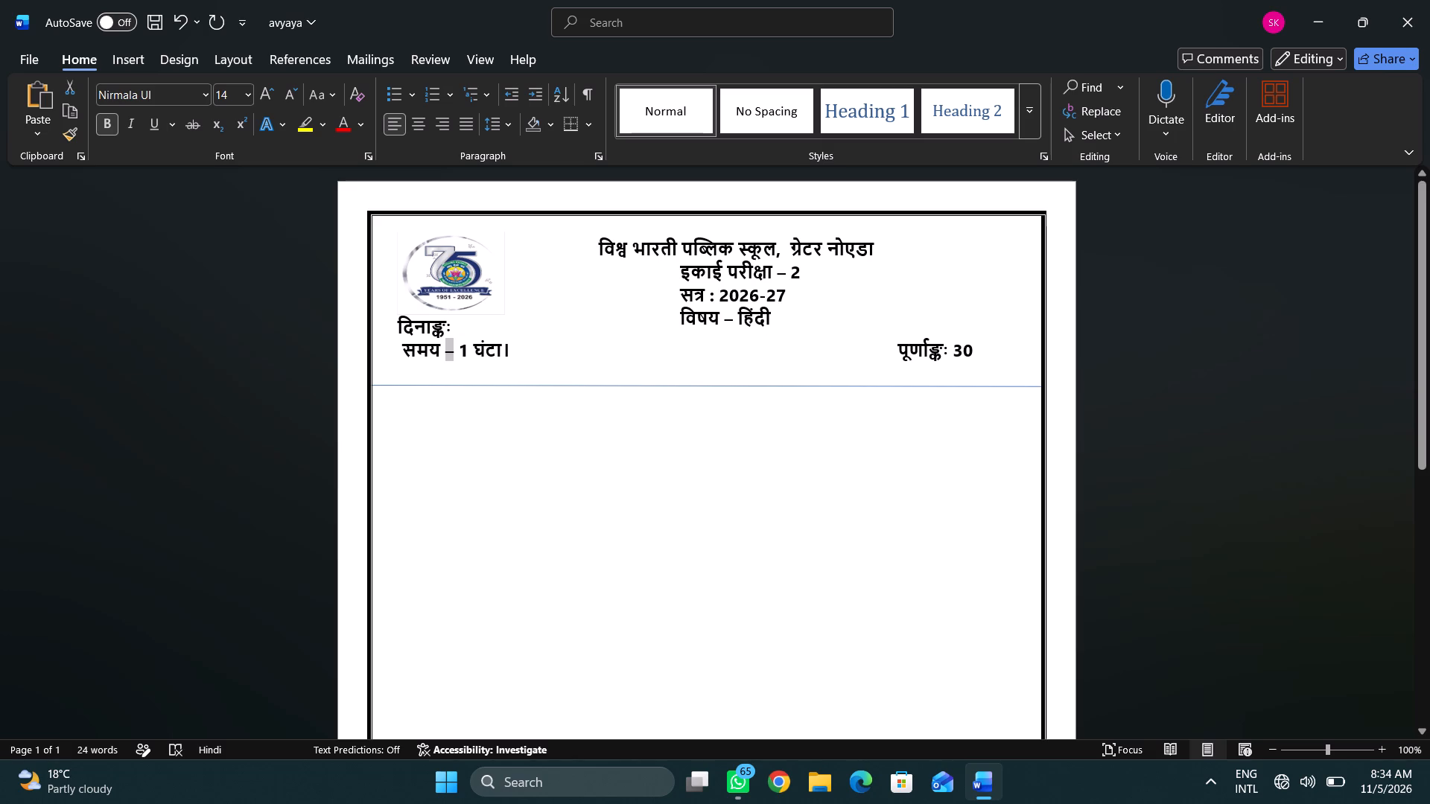
pyautogui.click(950, 345)
pyautogui.hotkey('ctrl', 'v')
pyautogui.press('space')
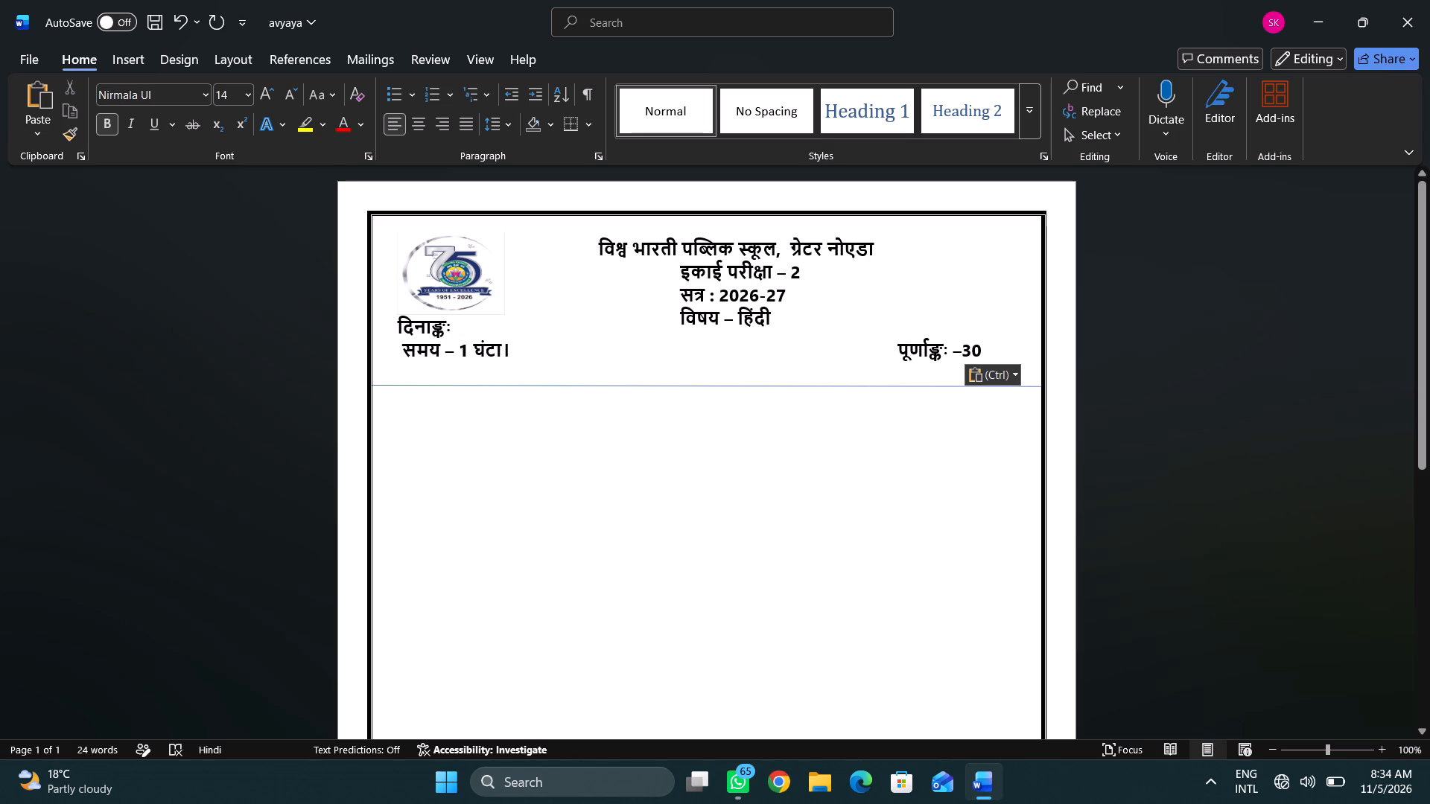
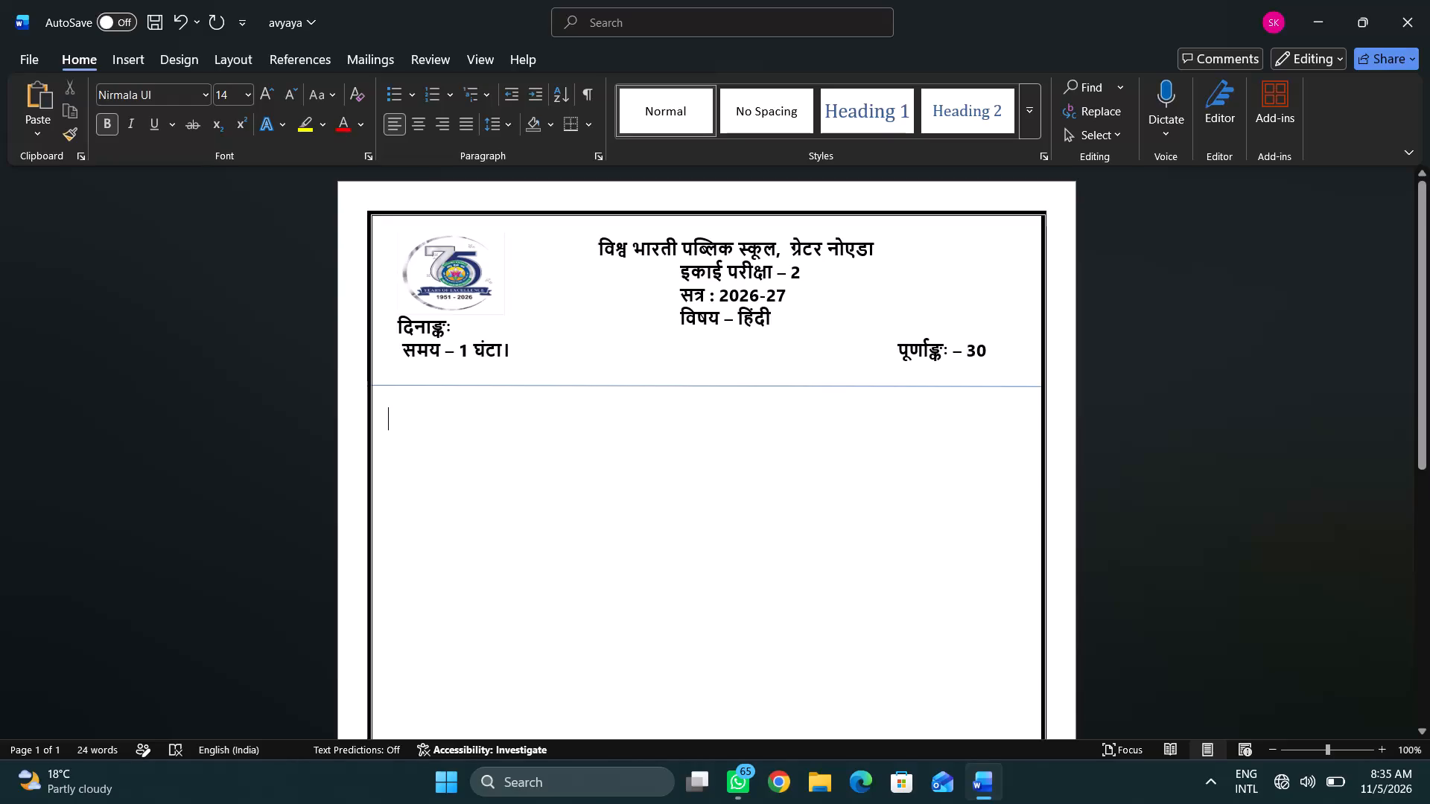
# Place the text cursor at the end of the “दिनाङ्कः” line in the school header.
pyautogui.click(461, 326)
# Enter the date 25.11.26 after the “दिनाङ्कः” label in the school header.
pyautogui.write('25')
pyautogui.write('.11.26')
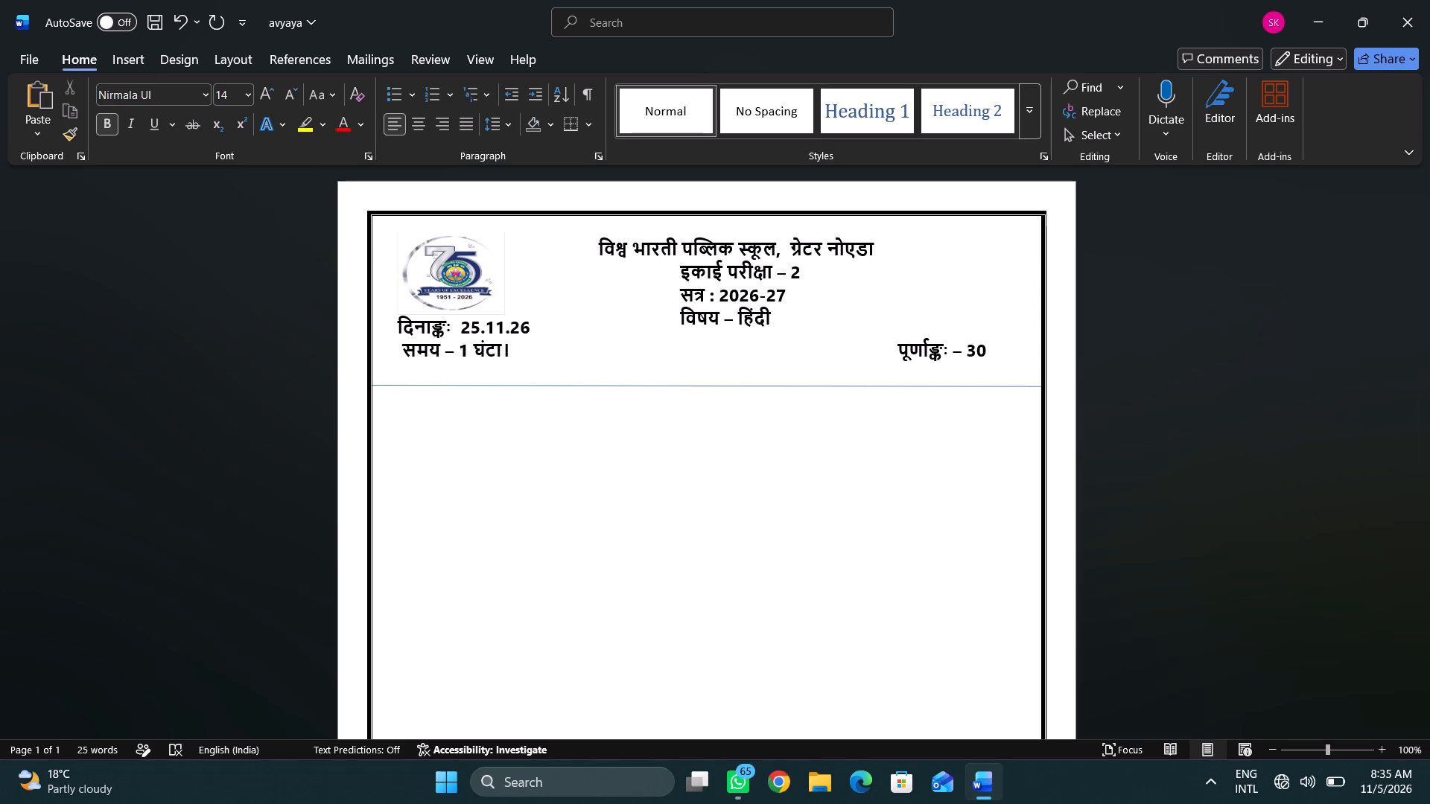
# Extend the lower edge of the centred school title text box to make room for another line below “विषय – हिंदी”.
pyautogui.click(702, 347)
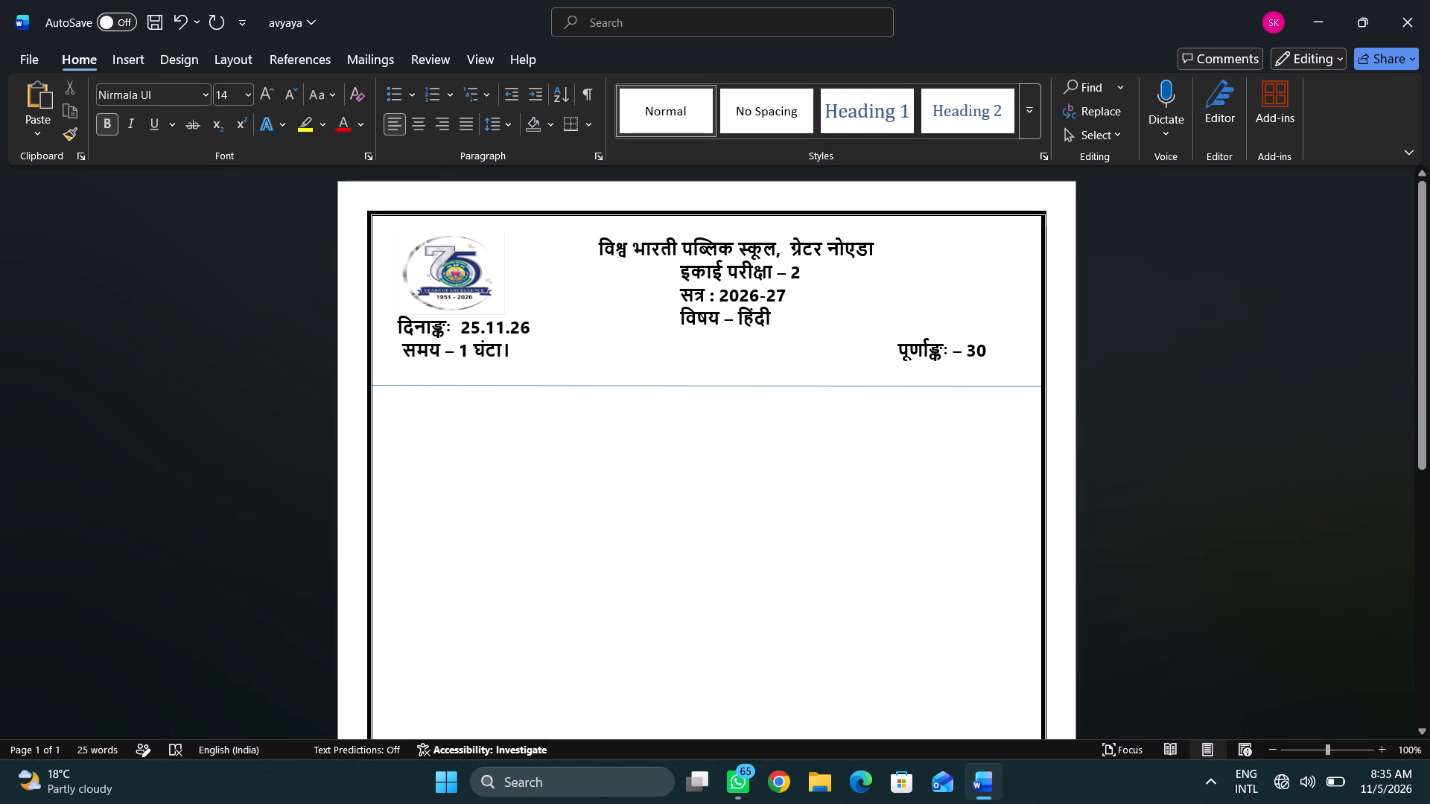
pyautogui.click(691, 334)
pyautogui.click(726, 339)
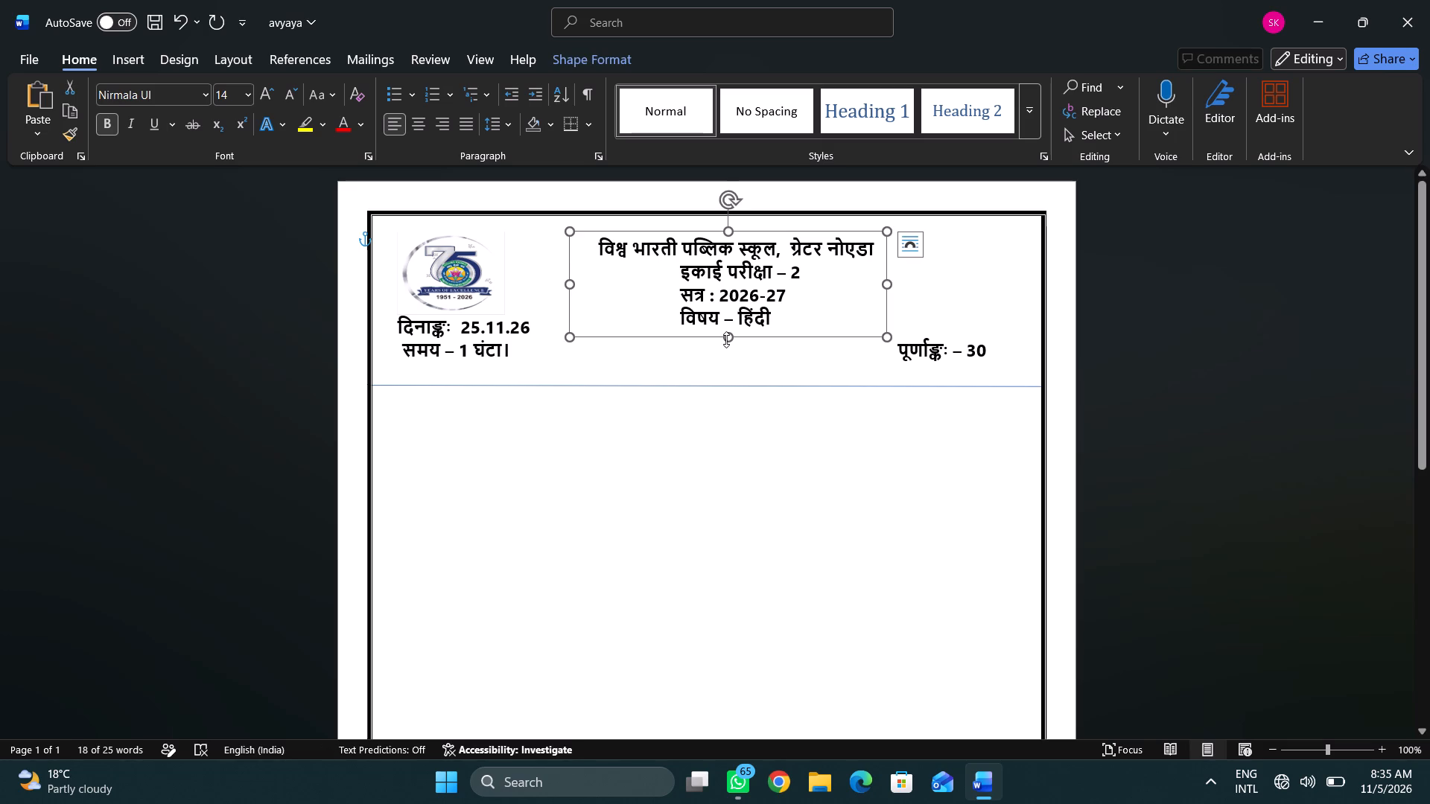
pyautogui.moveTo(726, 339); pyautogui.dragTo(727, 351)
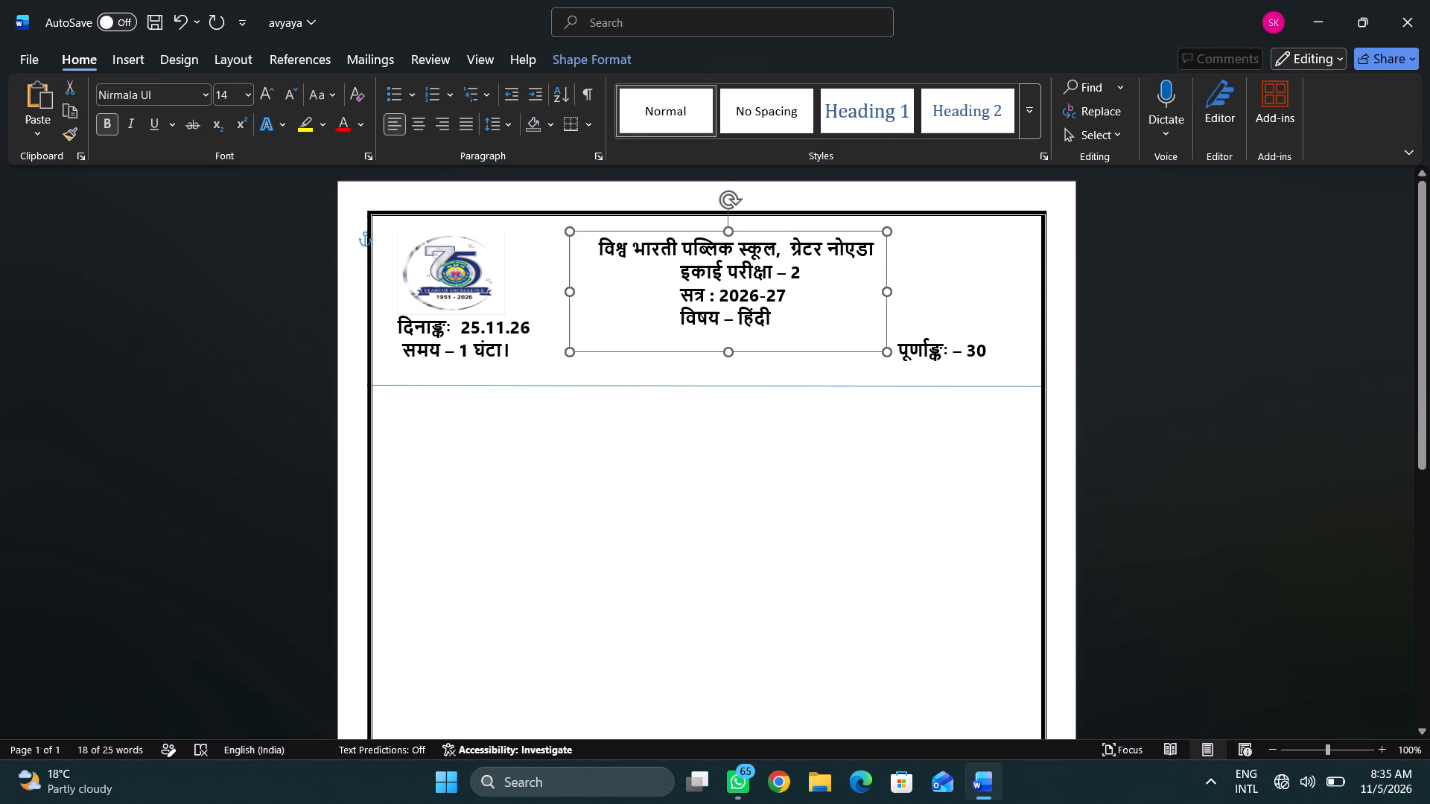
pyautogui.moveTo(727, 351); pyautogui.dragTo(730, 356)
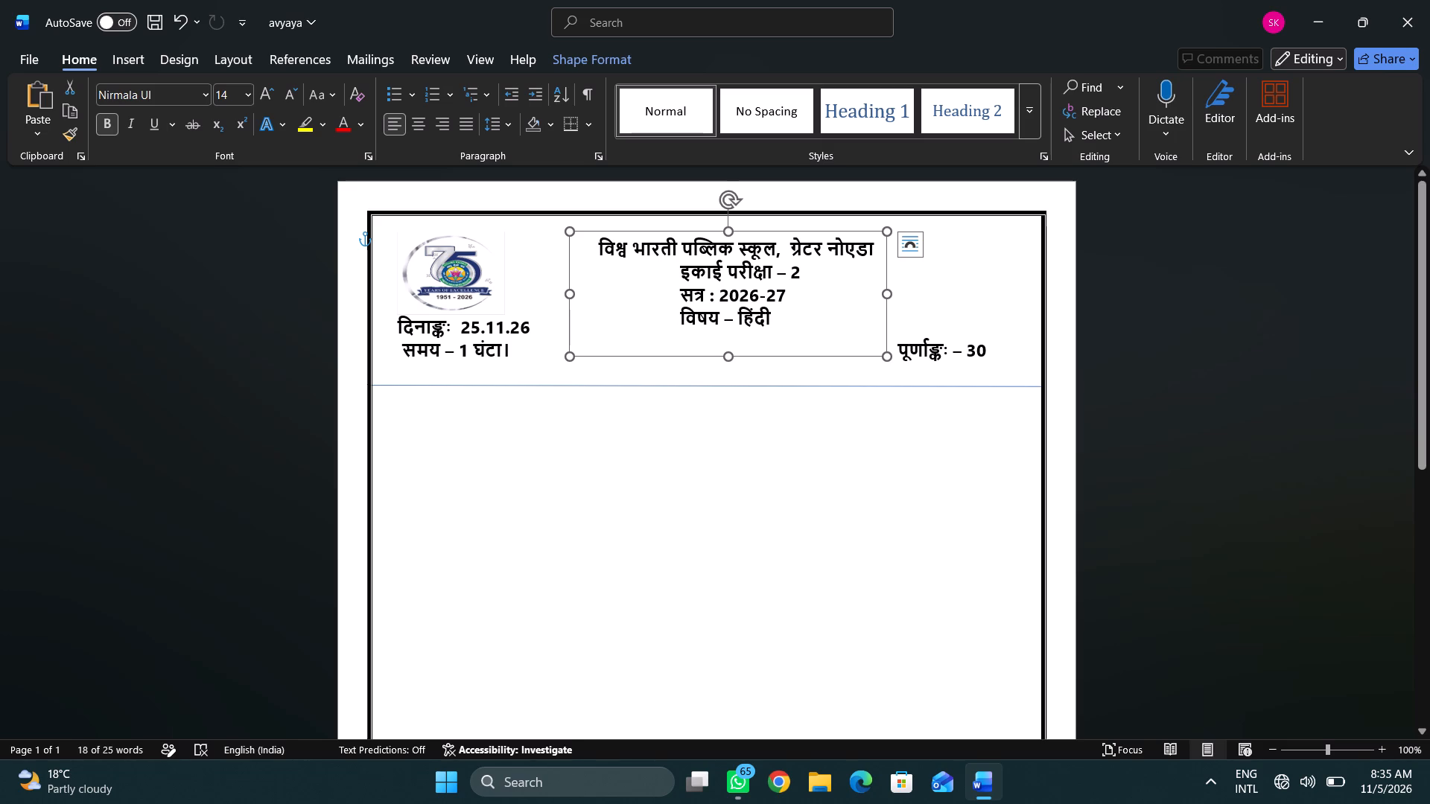
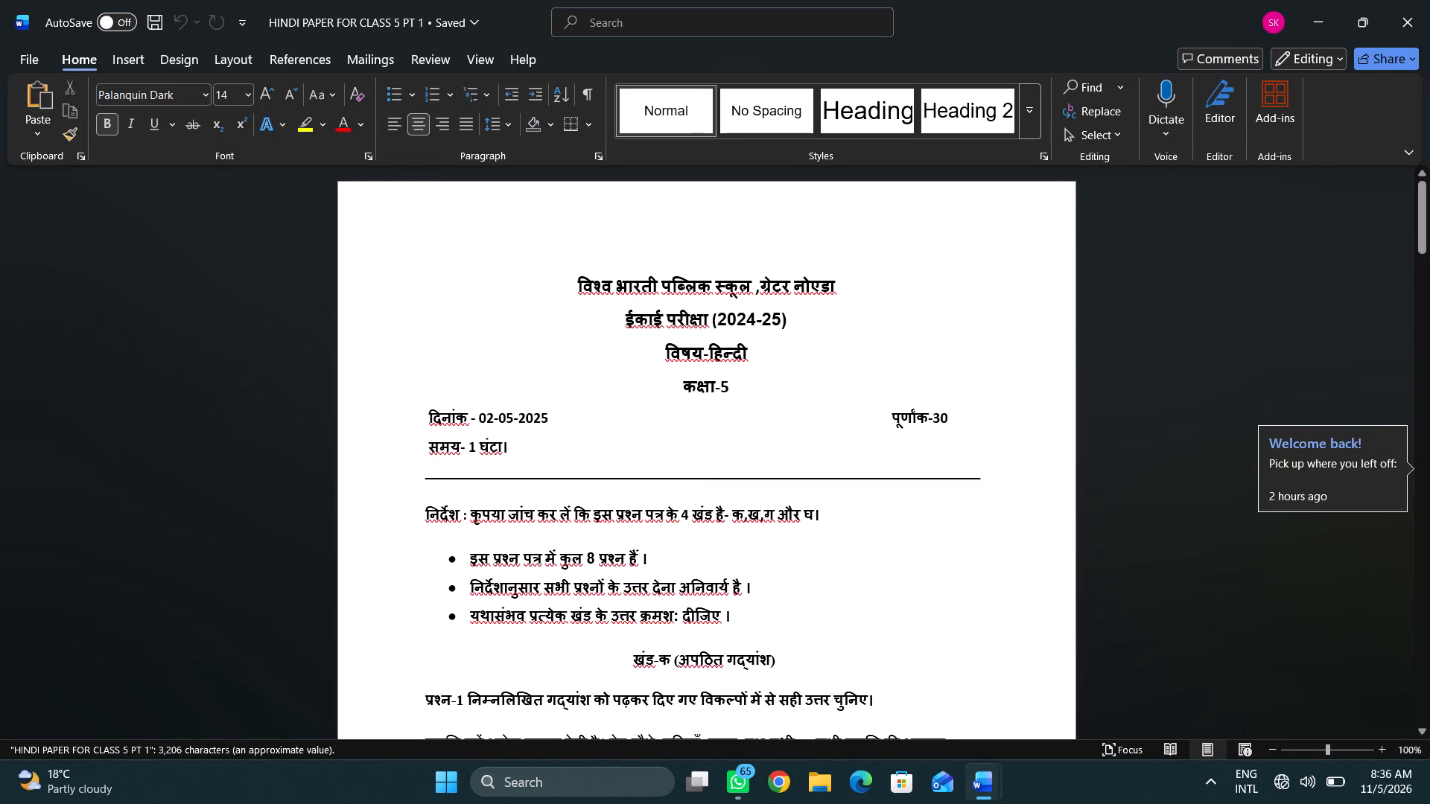
# Copy the word “कक्षा” from the class line of the HINDI PAPER FOR CLASS 5 PT 1 document and return to the avyaya document.
pyautogui.moveTo(711, 384); pyautogui.dragTo(711, 384)
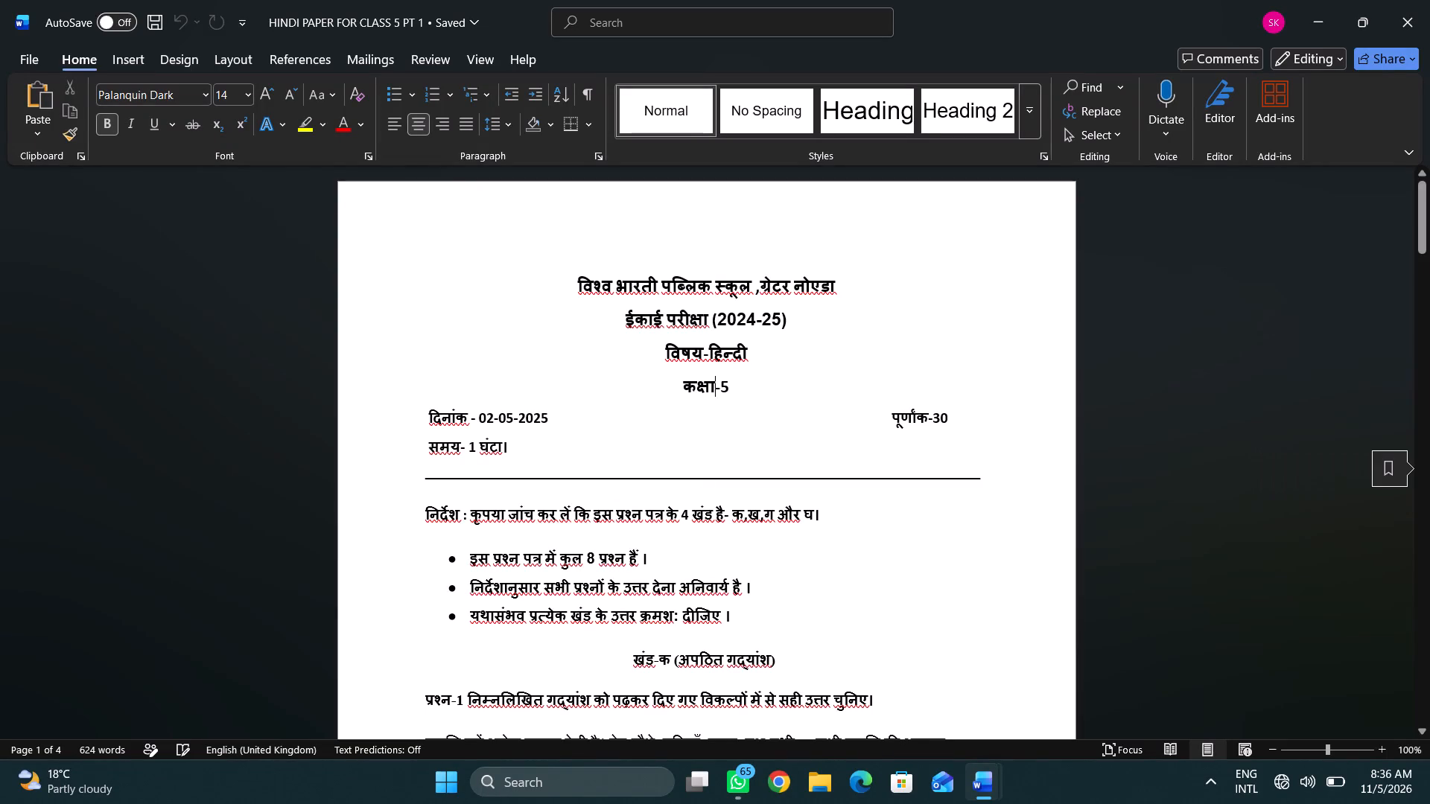
pyautogui.moveTo(711, 384); pyautogui.dragTo(687, 390)
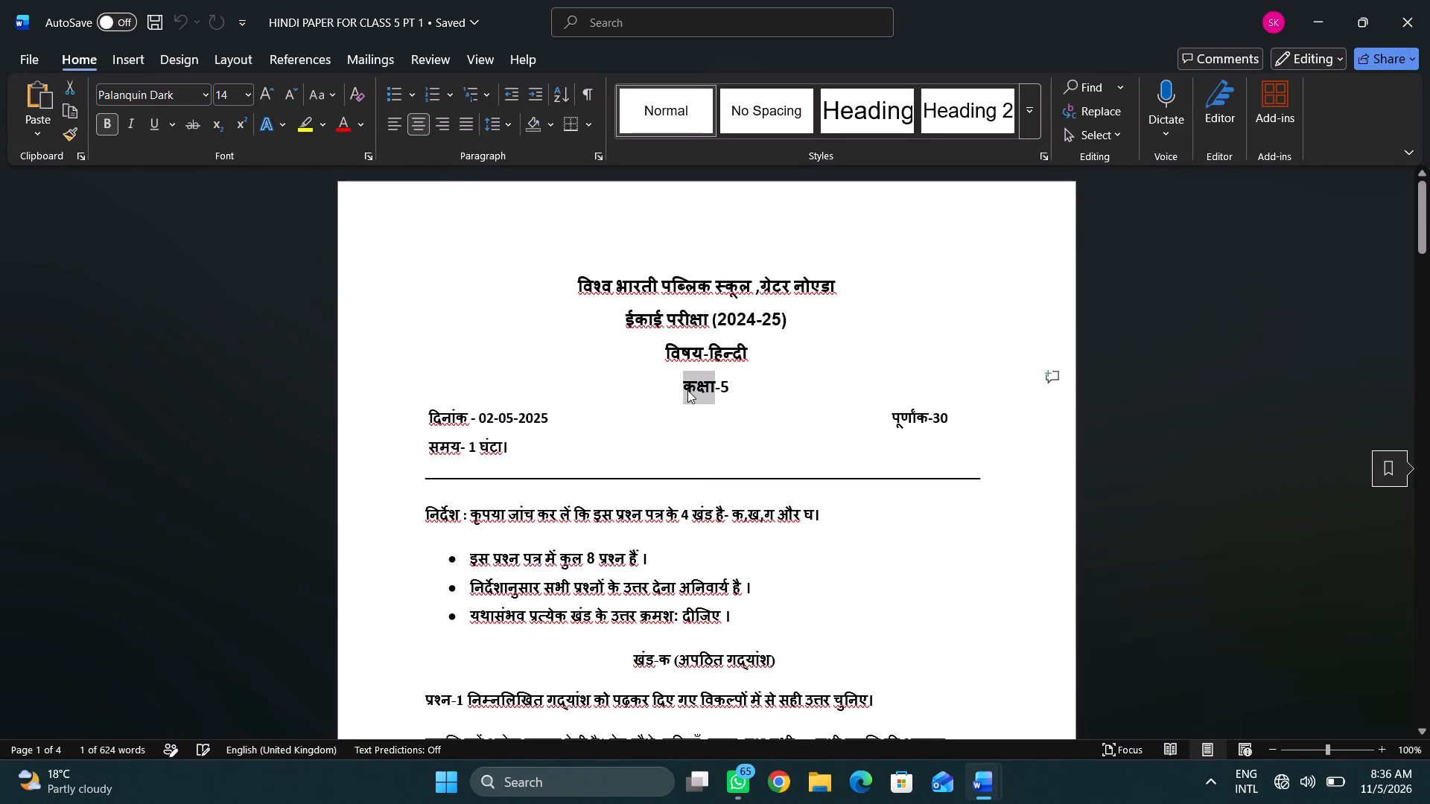
pyautogui.hotkey('ctrl', 'c')
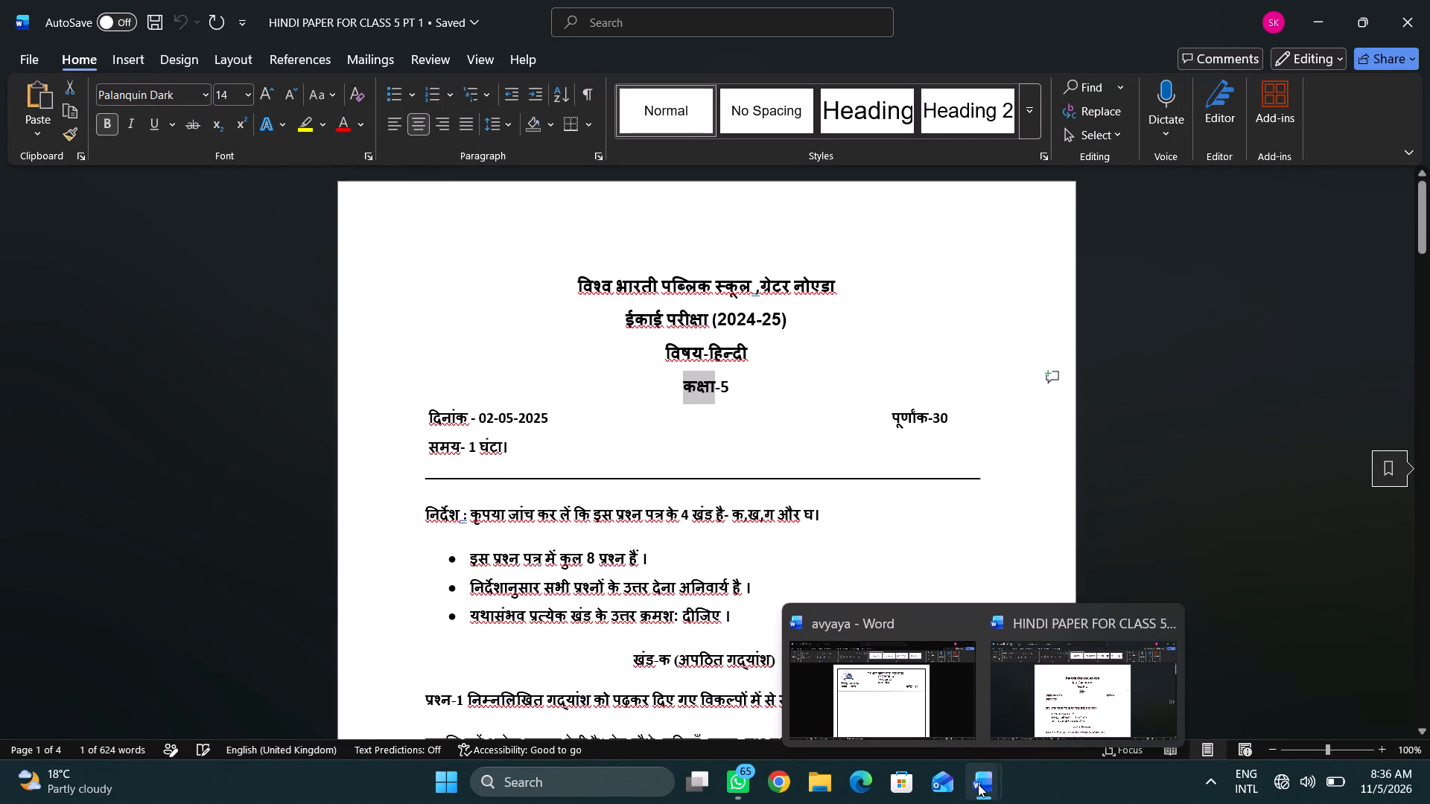
pyautogui.click(978, 784)
pyautogui.click(917, 744)
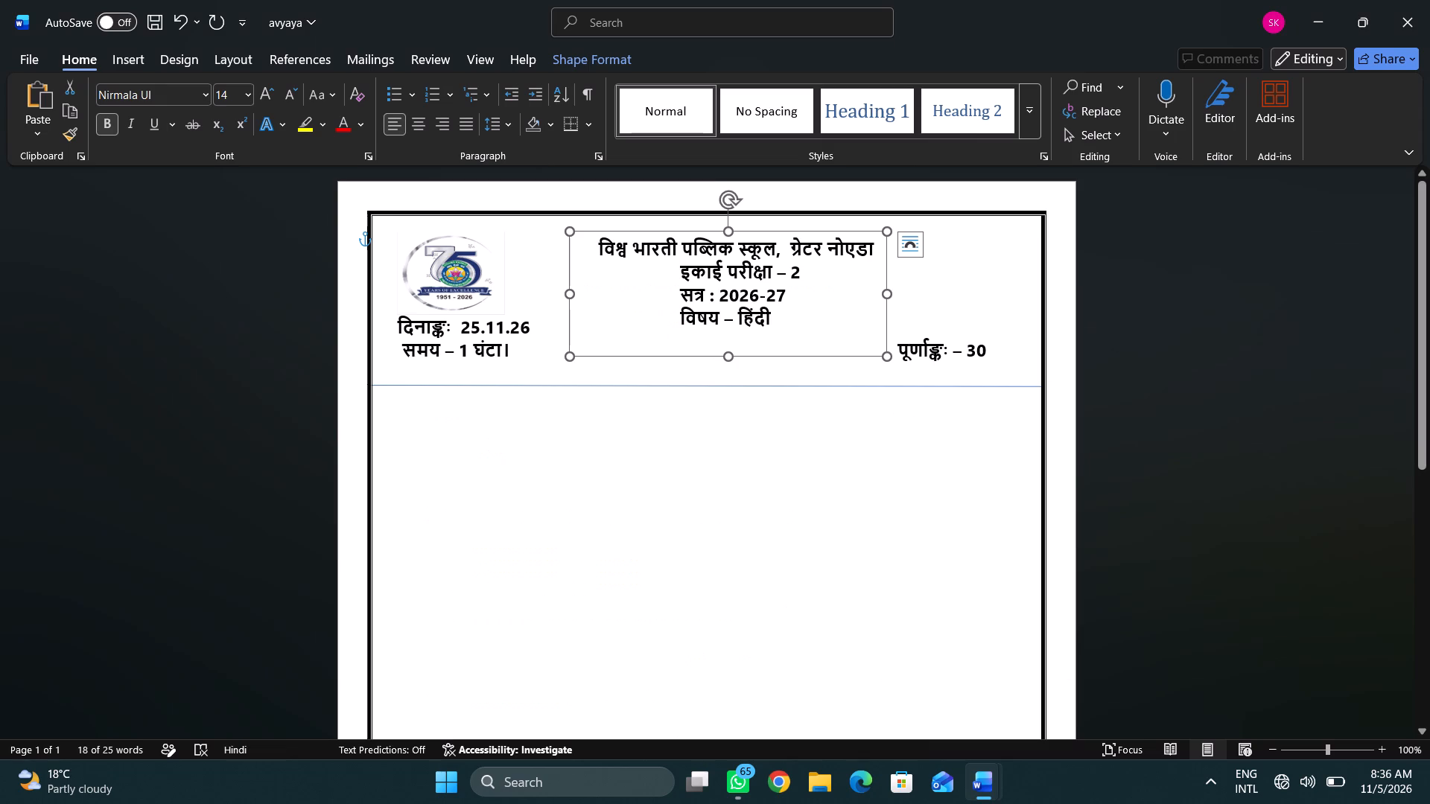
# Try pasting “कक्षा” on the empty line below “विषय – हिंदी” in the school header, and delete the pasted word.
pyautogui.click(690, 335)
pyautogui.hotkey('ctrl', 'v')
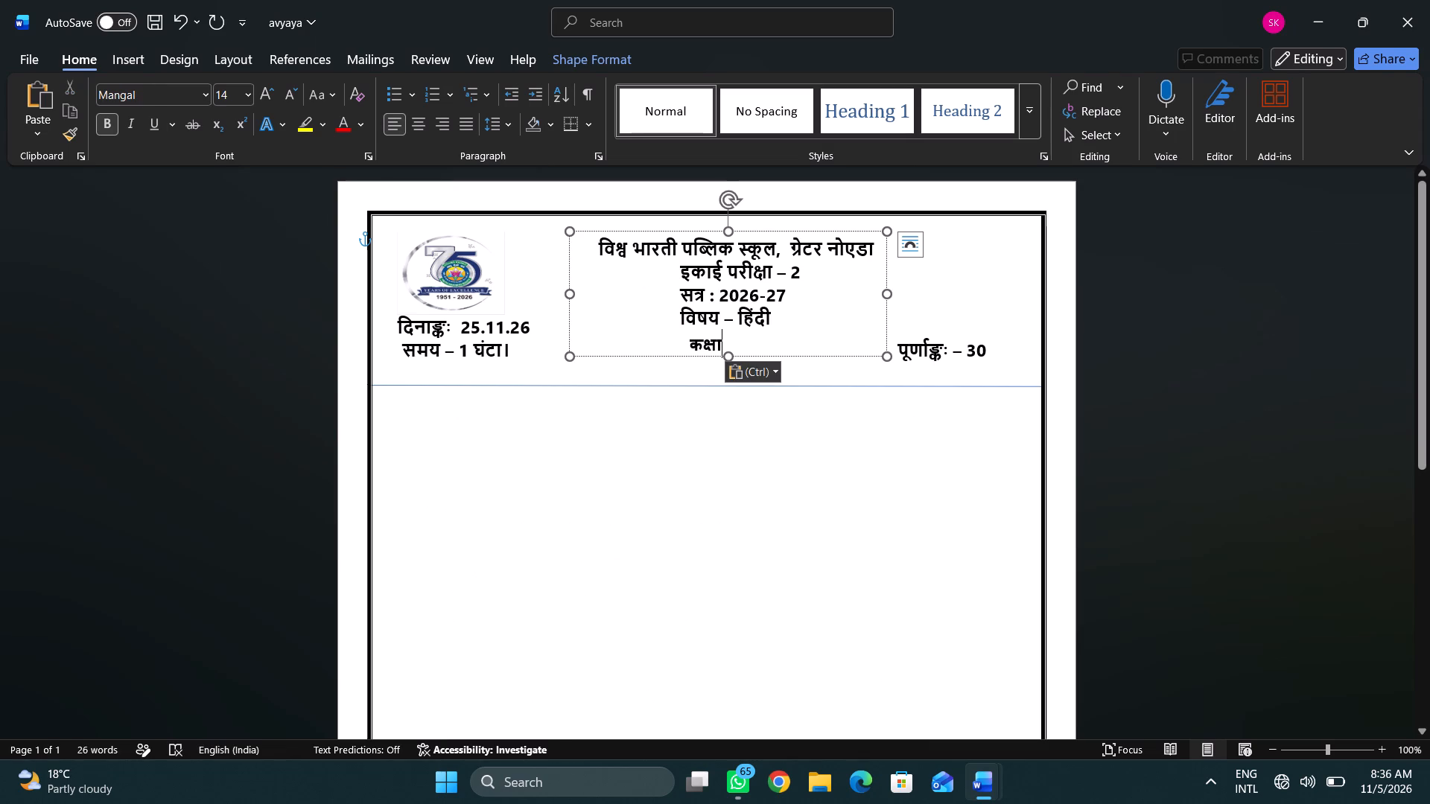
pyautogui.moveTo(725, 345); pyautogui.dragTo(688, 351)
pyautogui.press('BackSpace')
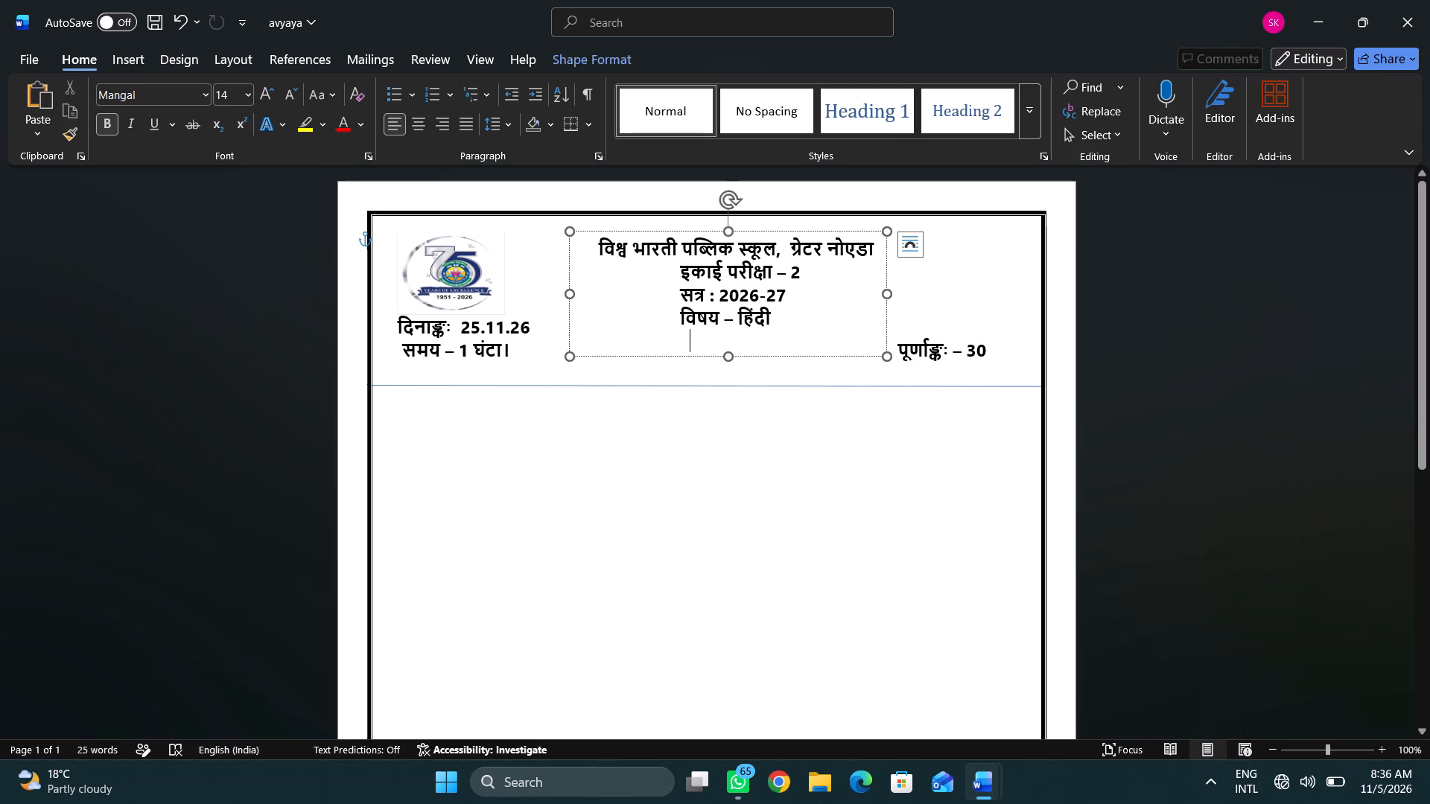
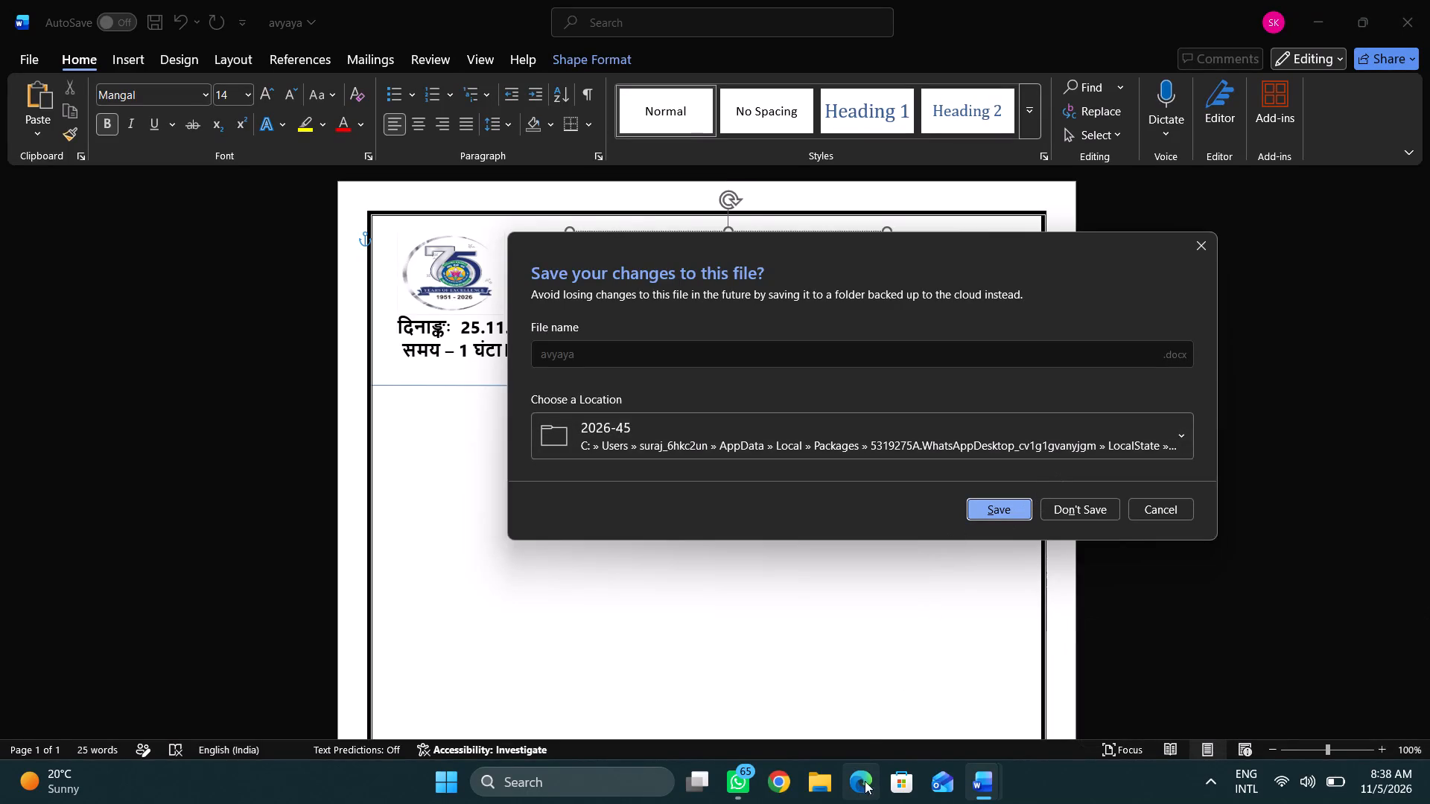
# Dismiss the save prompt without saving, keeping the avyaya document open.
pyautogui.click(863, 705)
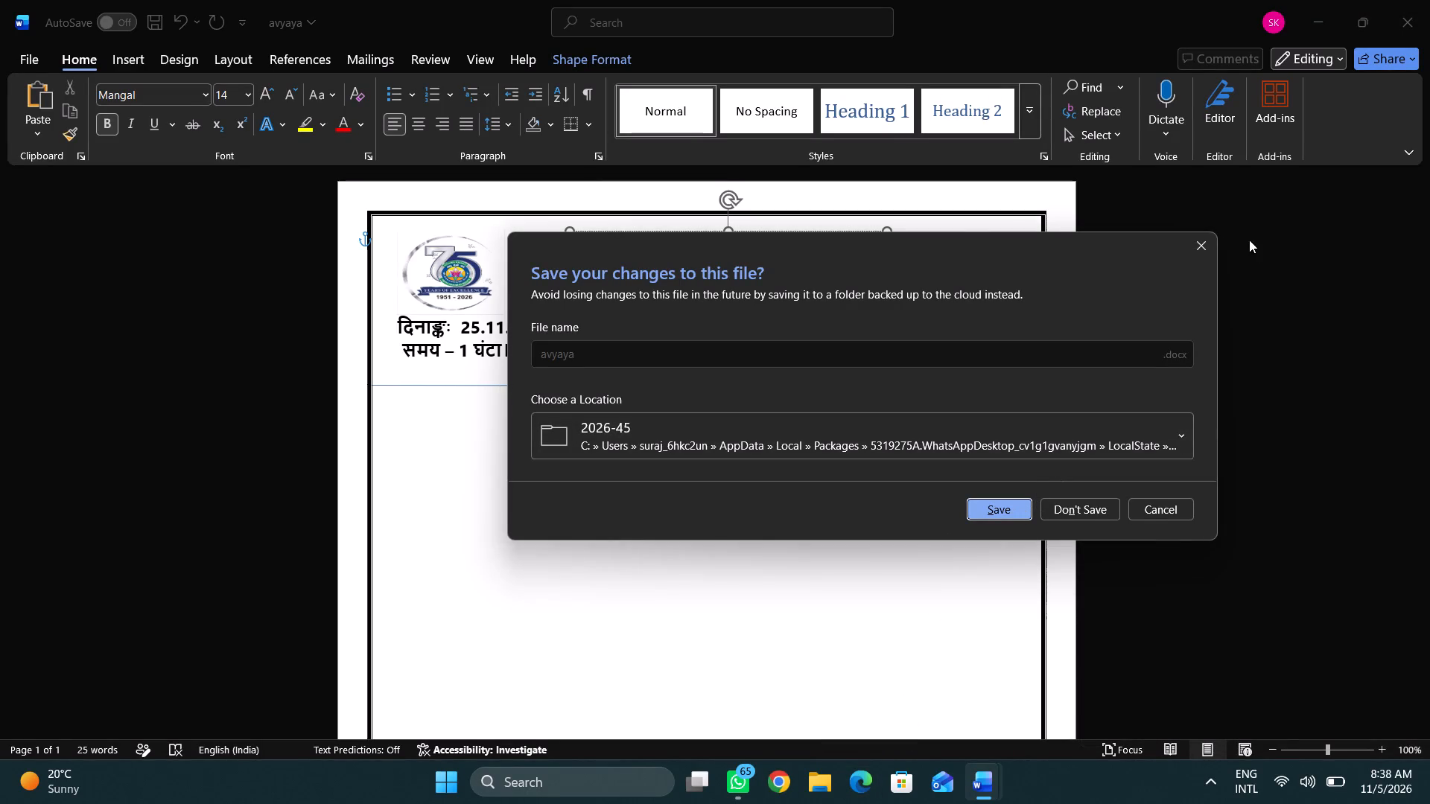
pyautogui.click(1199, 246)
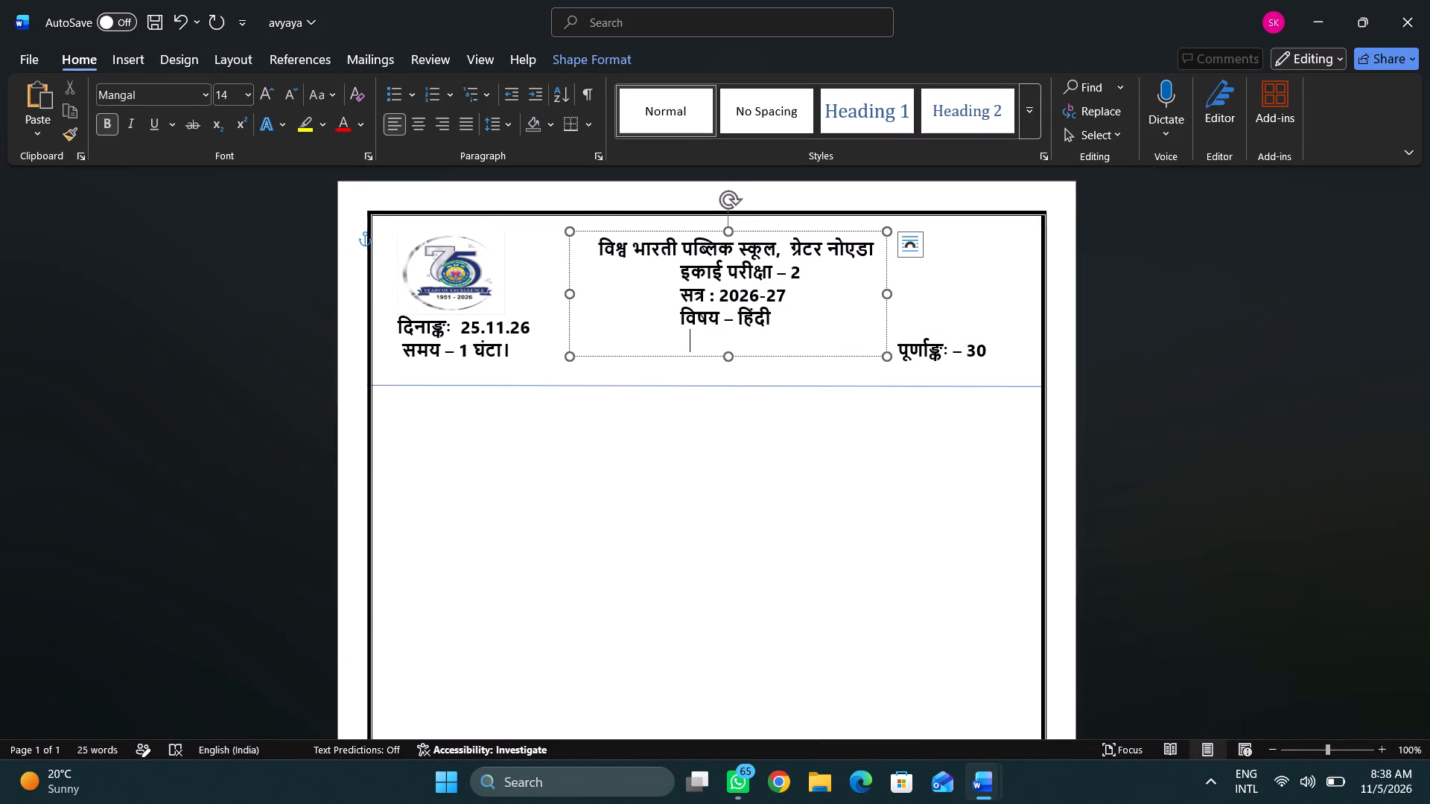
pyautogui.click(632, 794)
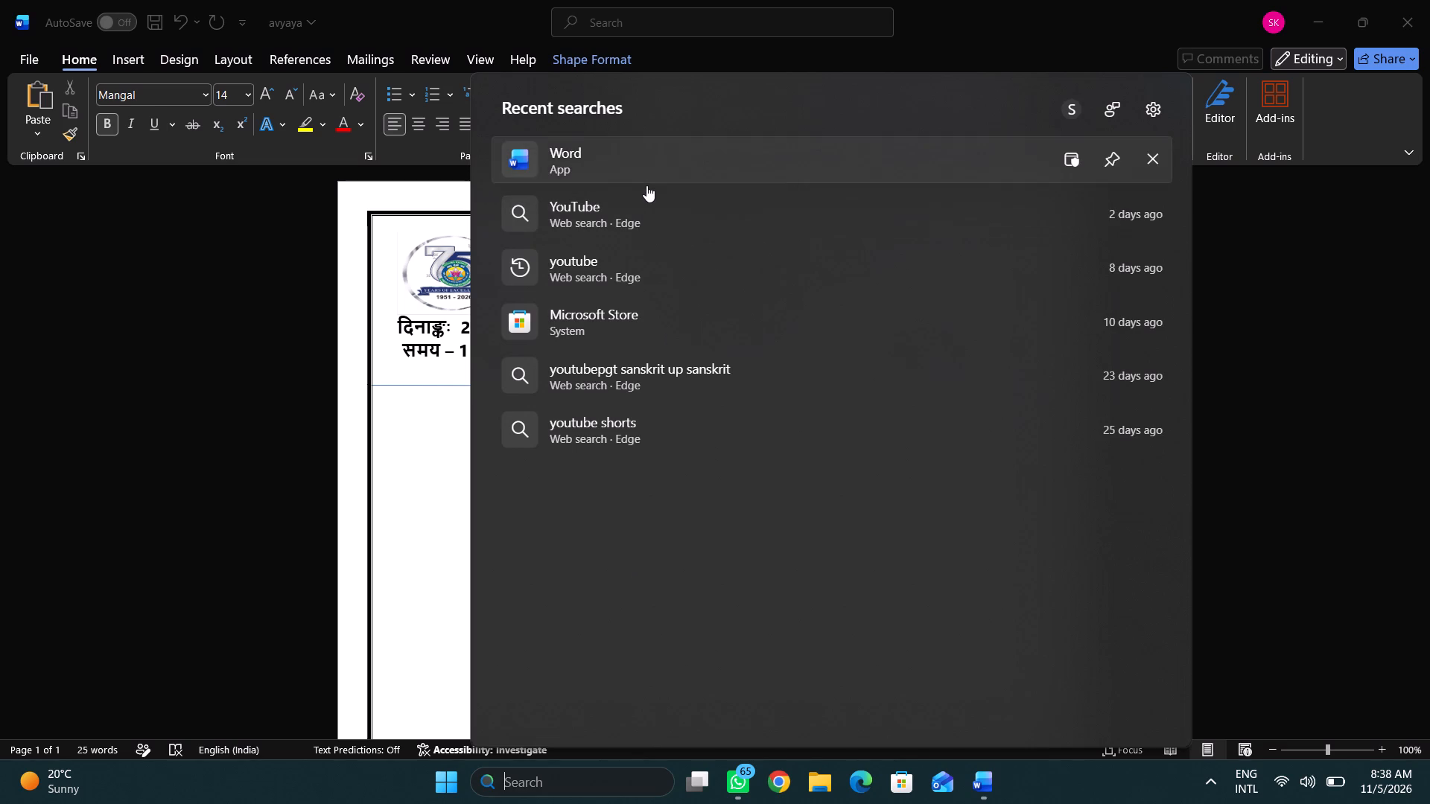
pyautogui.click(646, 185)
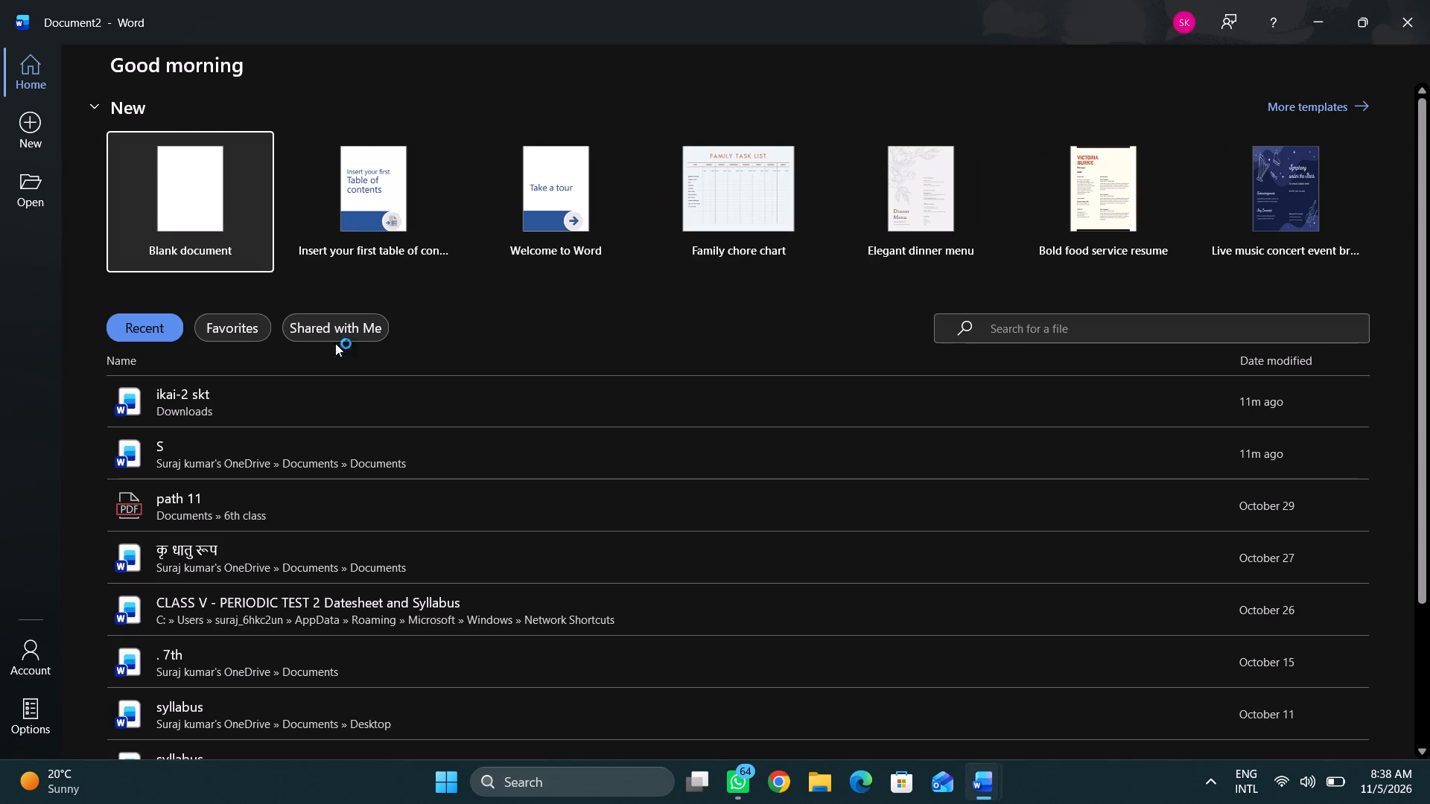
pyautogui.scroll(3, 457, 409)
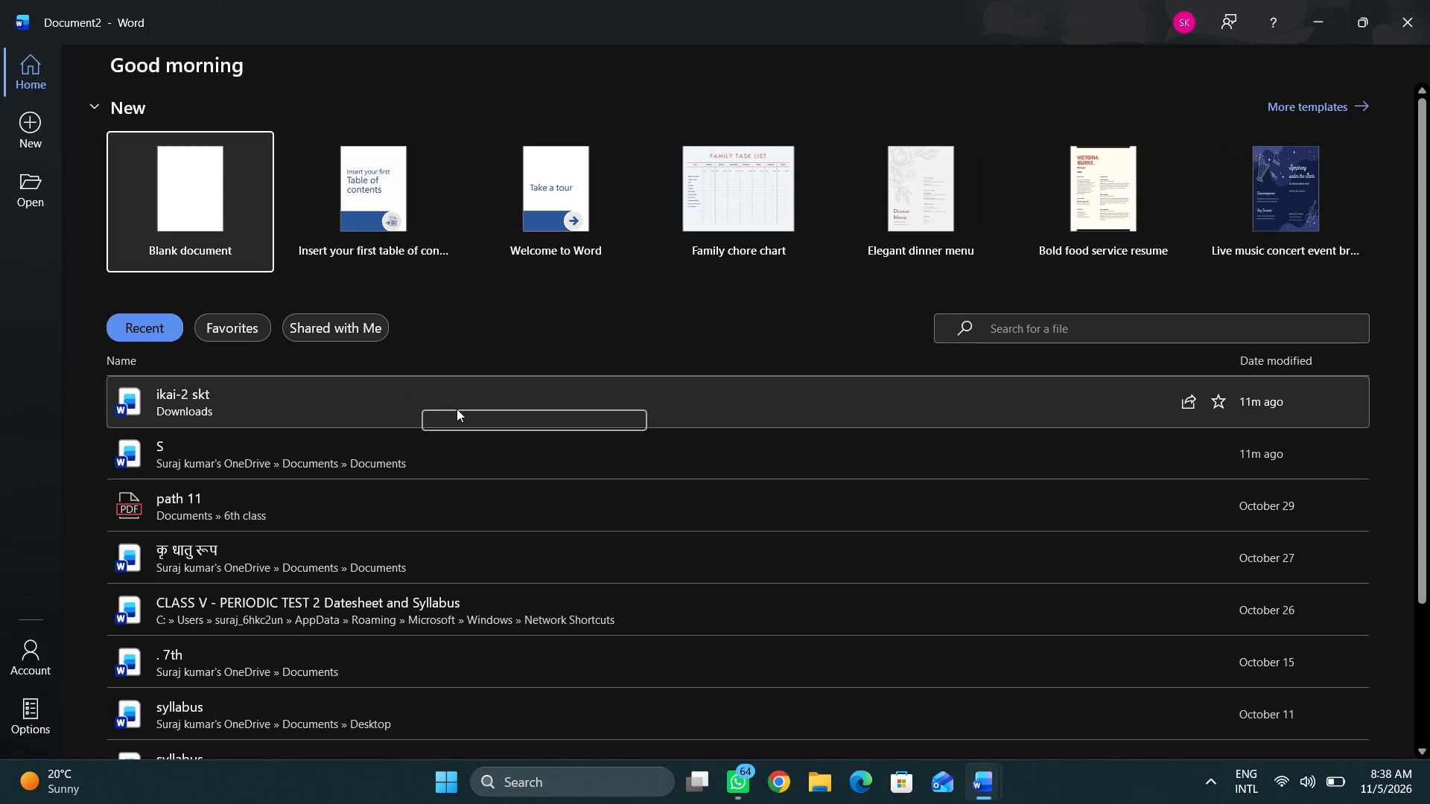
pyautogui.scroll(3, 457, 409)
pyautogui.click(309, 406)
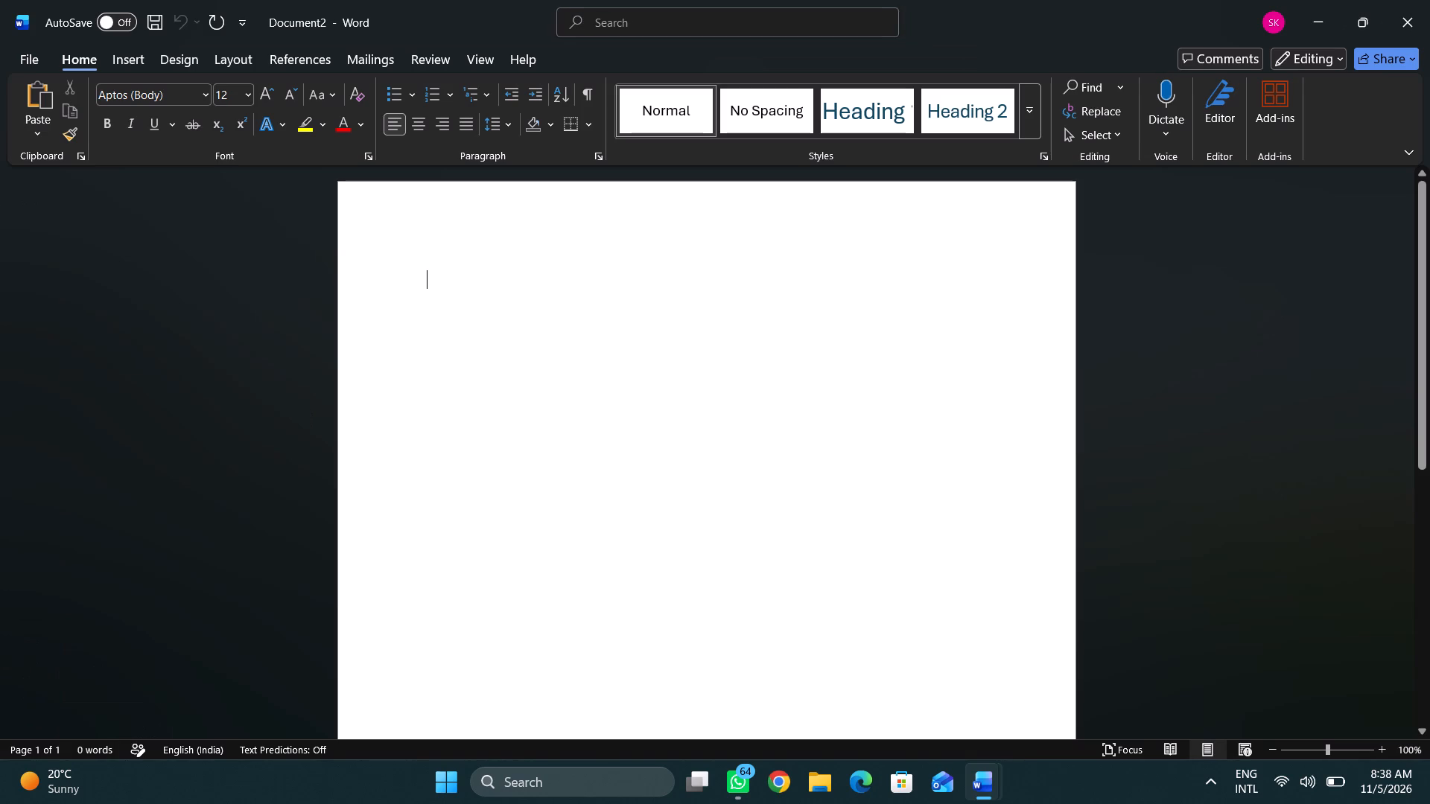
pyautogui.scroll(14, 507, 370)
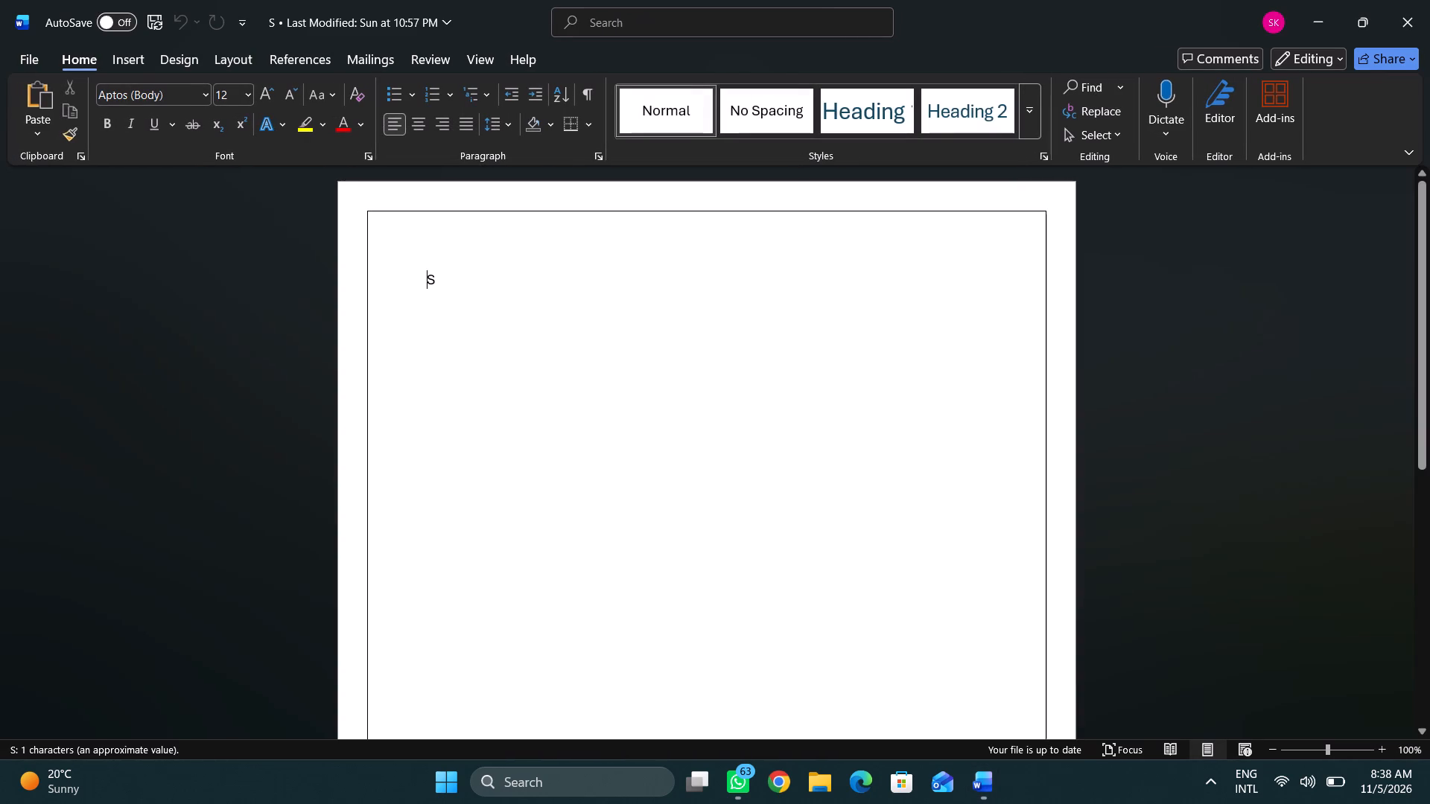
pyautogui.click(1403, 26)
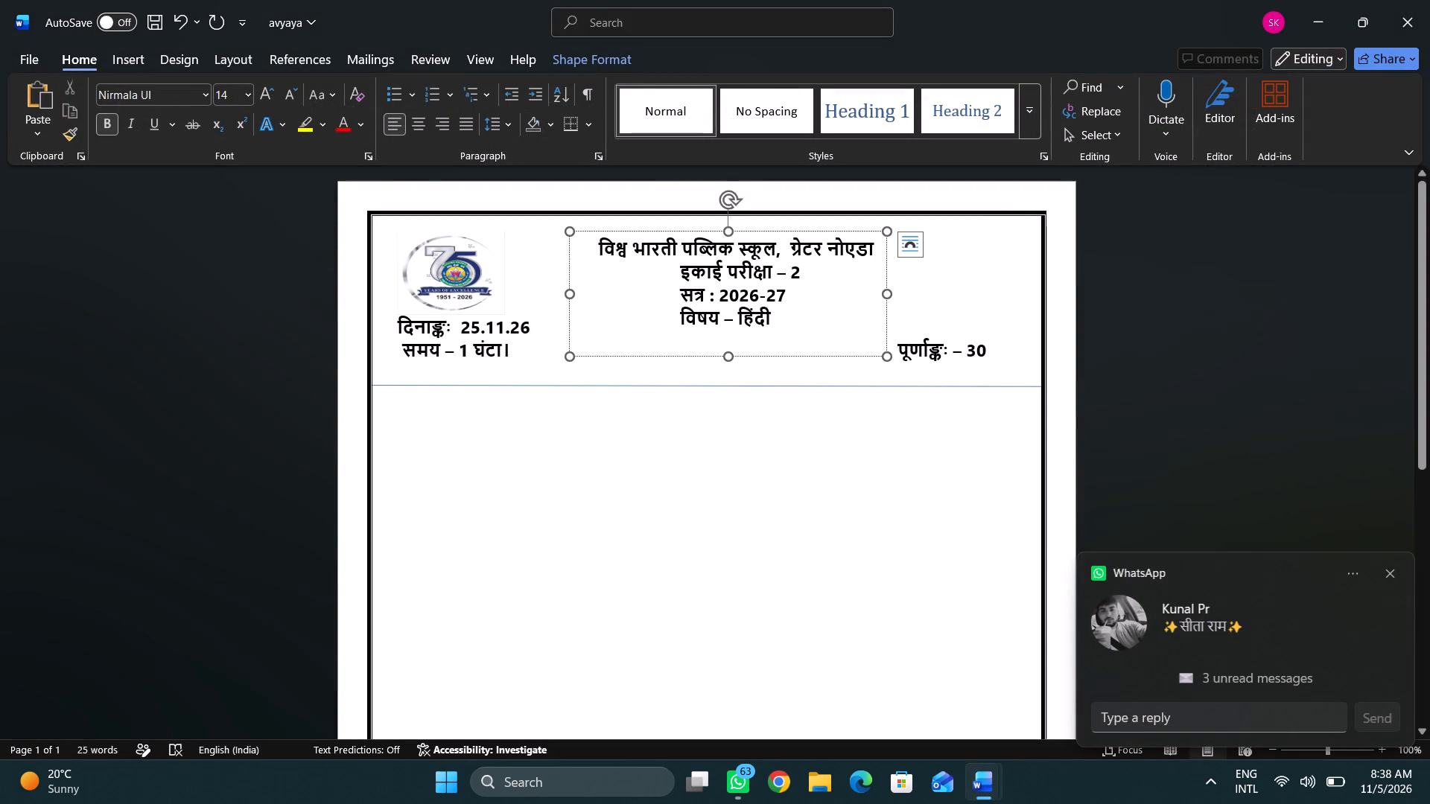
# Launch another Word window and open the recent document “ikai-2 skt” from Downloads.
pyautogui.click(590, 785)
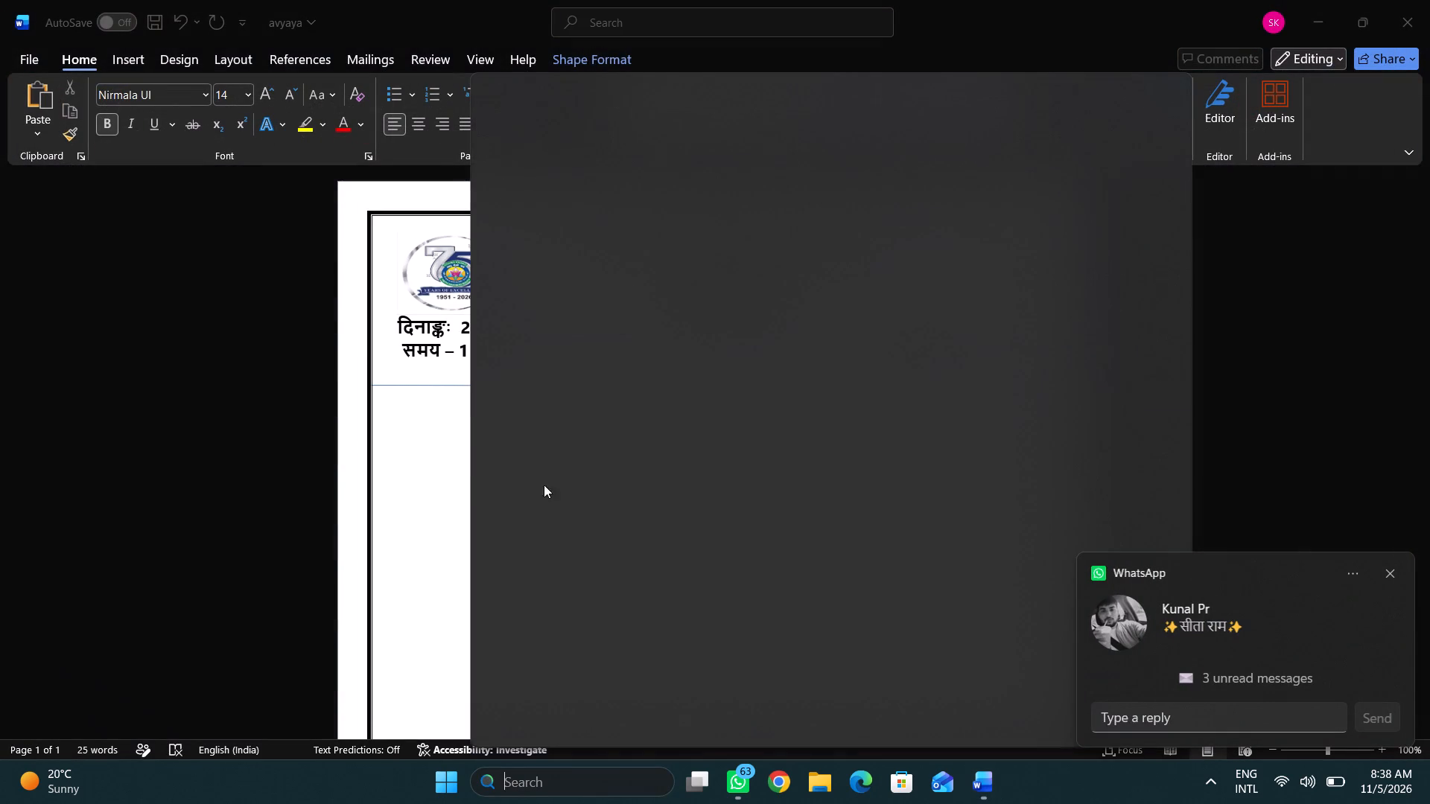
pyautogui.click(609, 153)
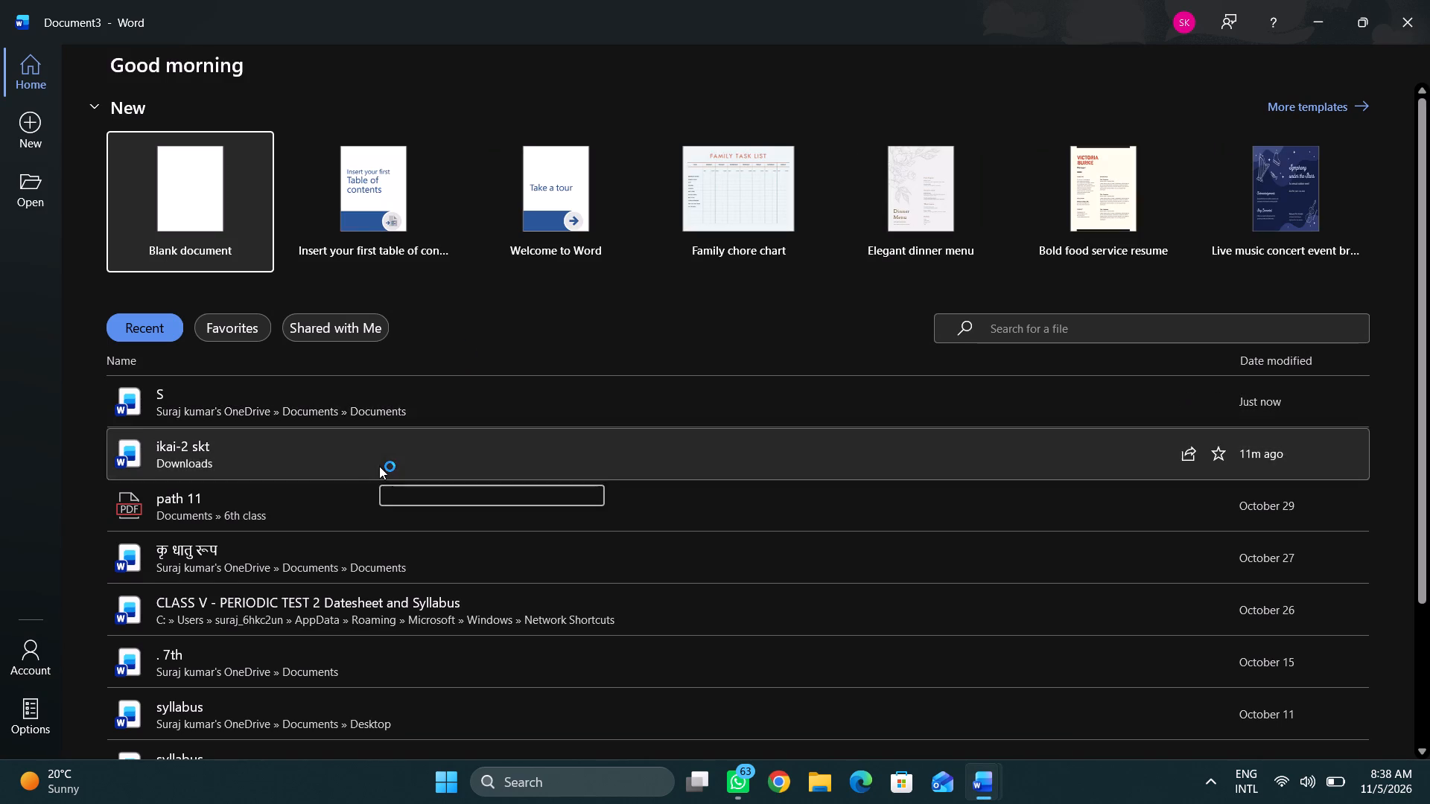
pyautogui.click(379, 466)
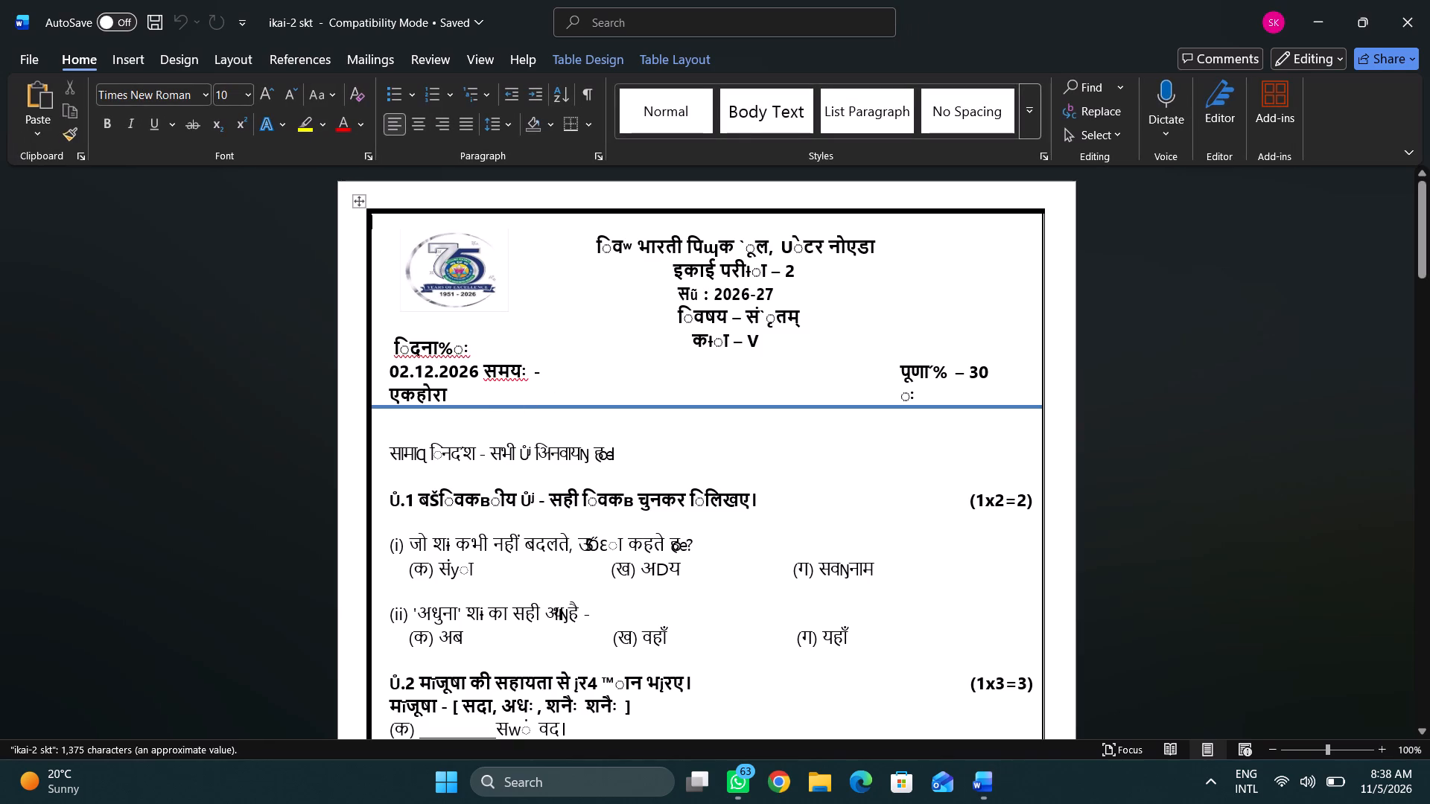
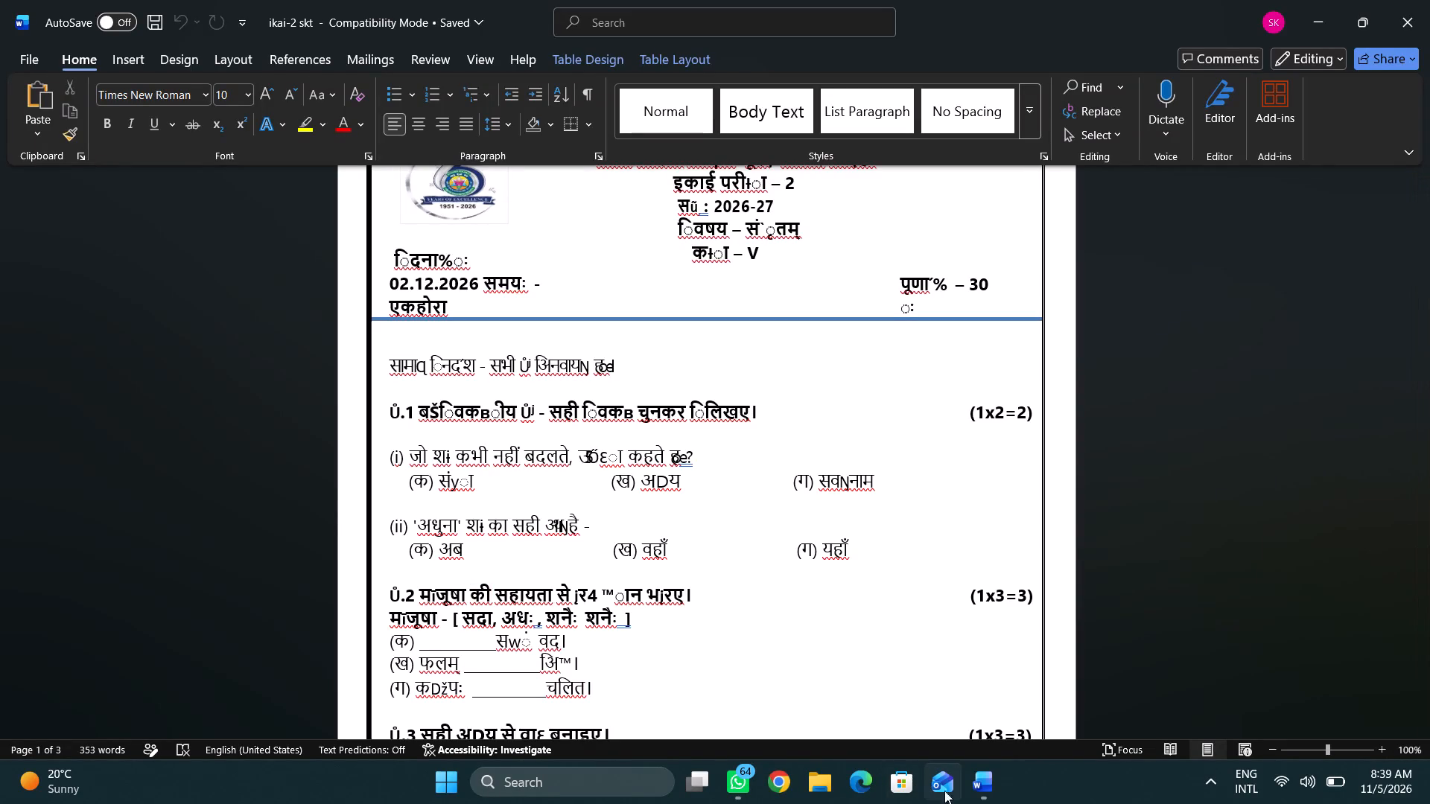
# Switch from the ikai-2 skt paper back to the open avyaya document.
pyautogui.click(987, 787)
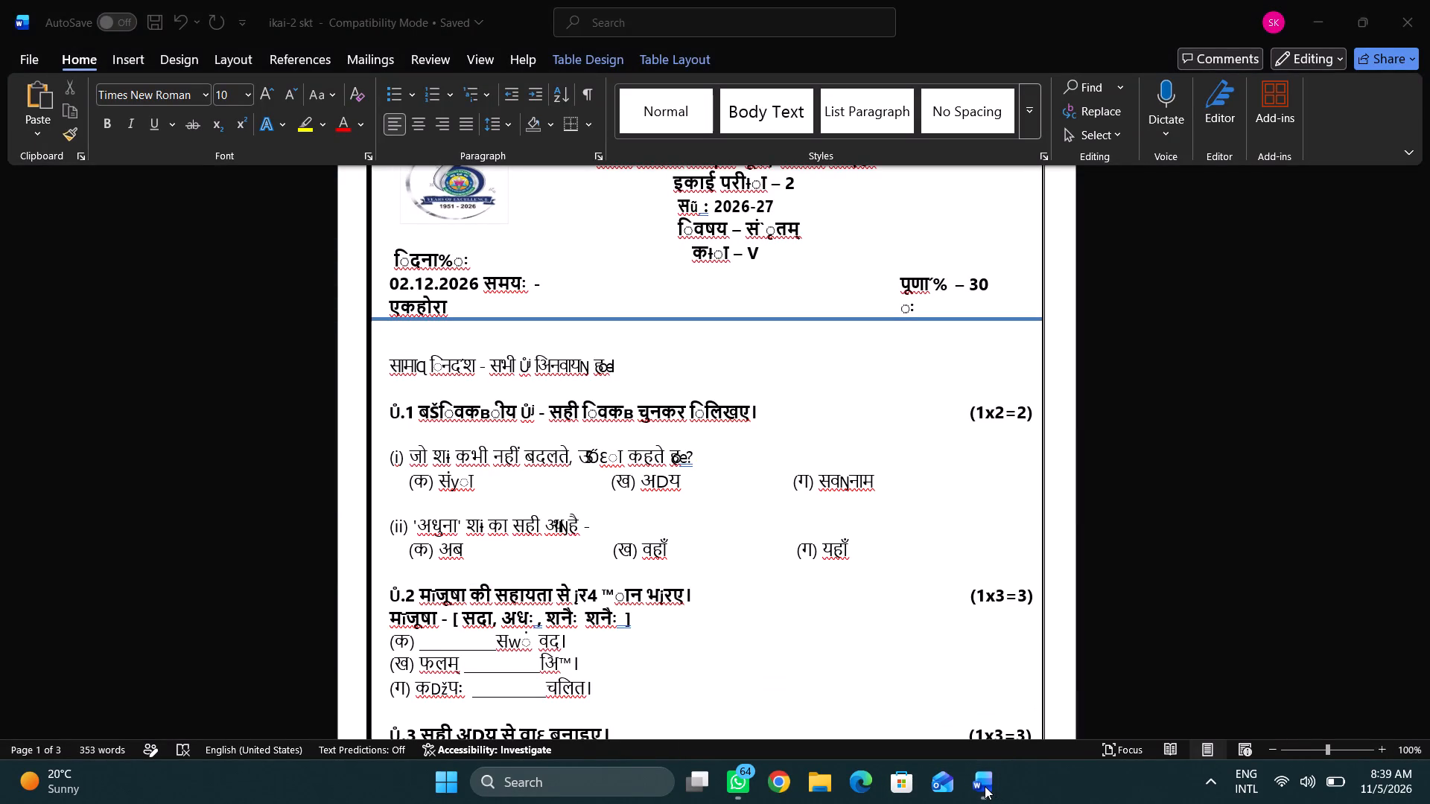
pyautogui.click(985, 786)
pyautogui.click(836, 682)
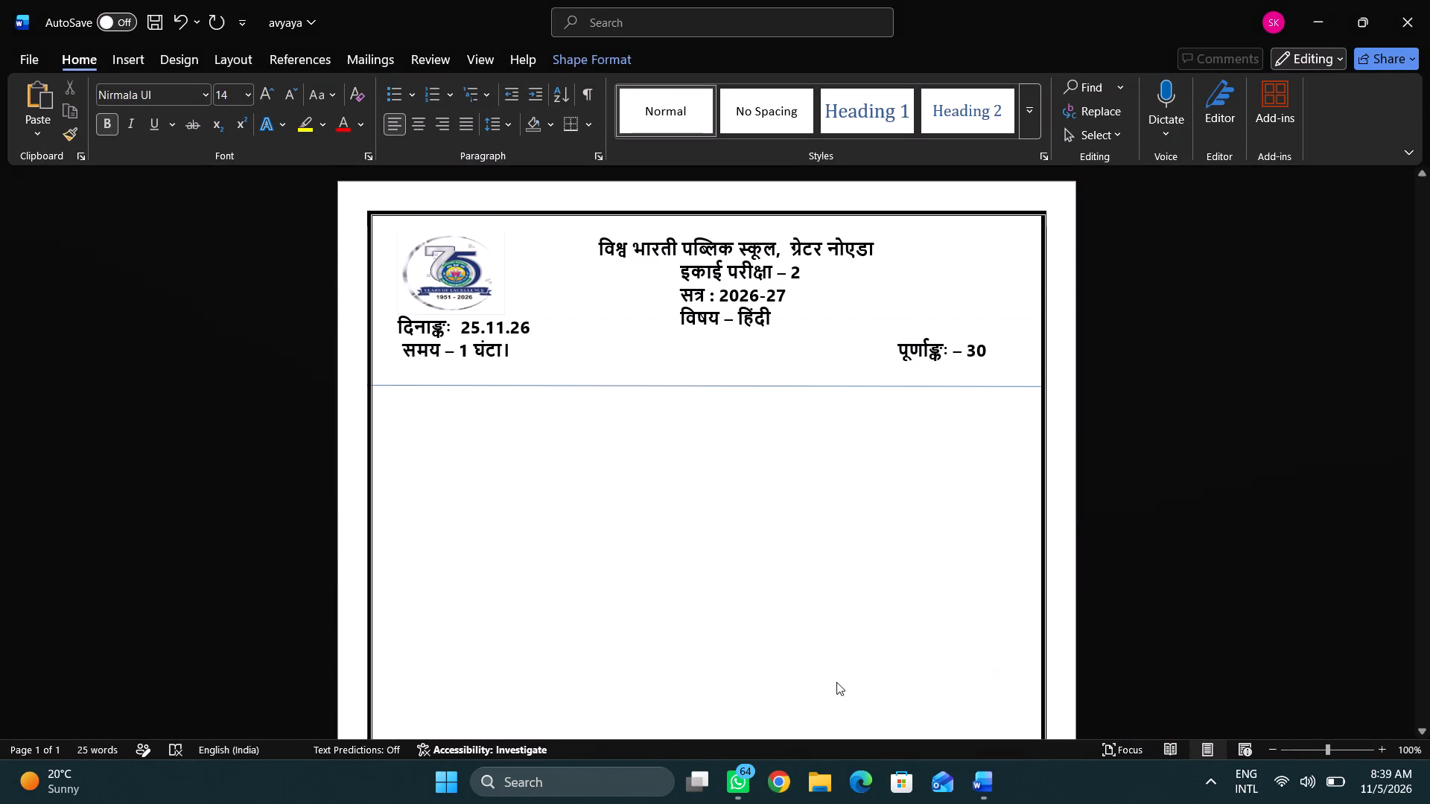
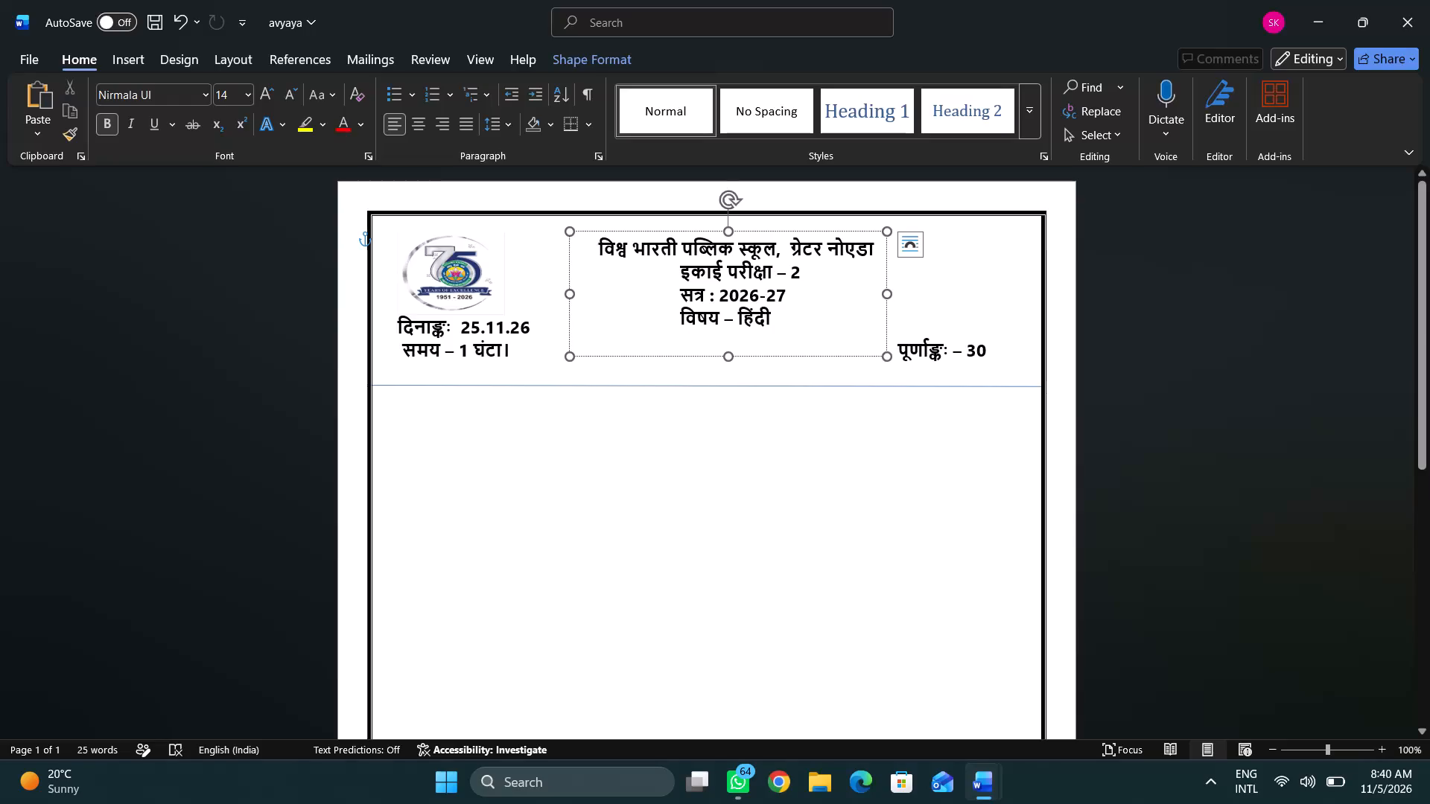
# Paste the class line “कक्षा V” below the subject line in the header text box, adding spaces before V.
pyautogui.hotkey('ctrl', 'v')
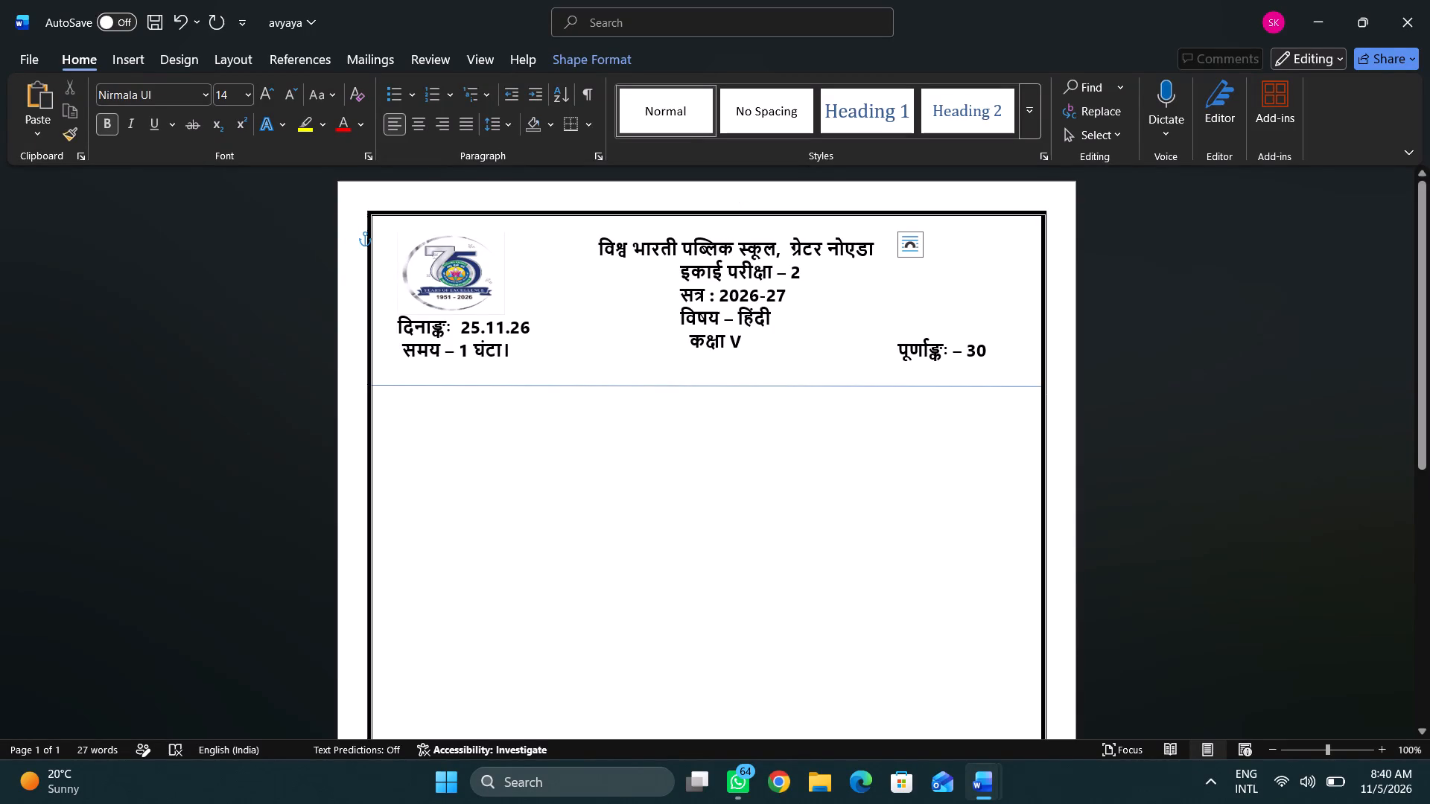
pyautogui.click(726, 343)
pyautogui.press('space')
pyautogui.press('space')
pyautogui.press('space')
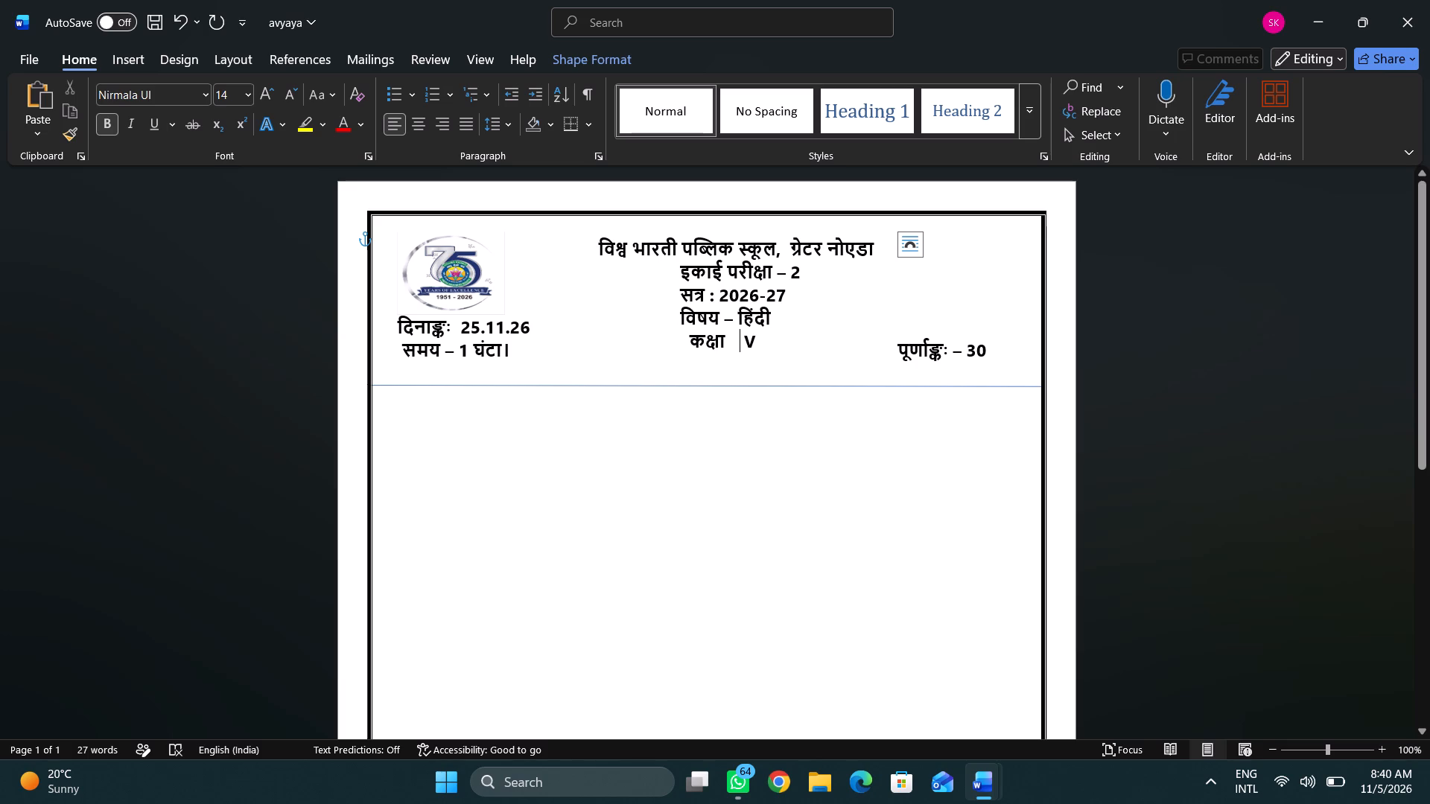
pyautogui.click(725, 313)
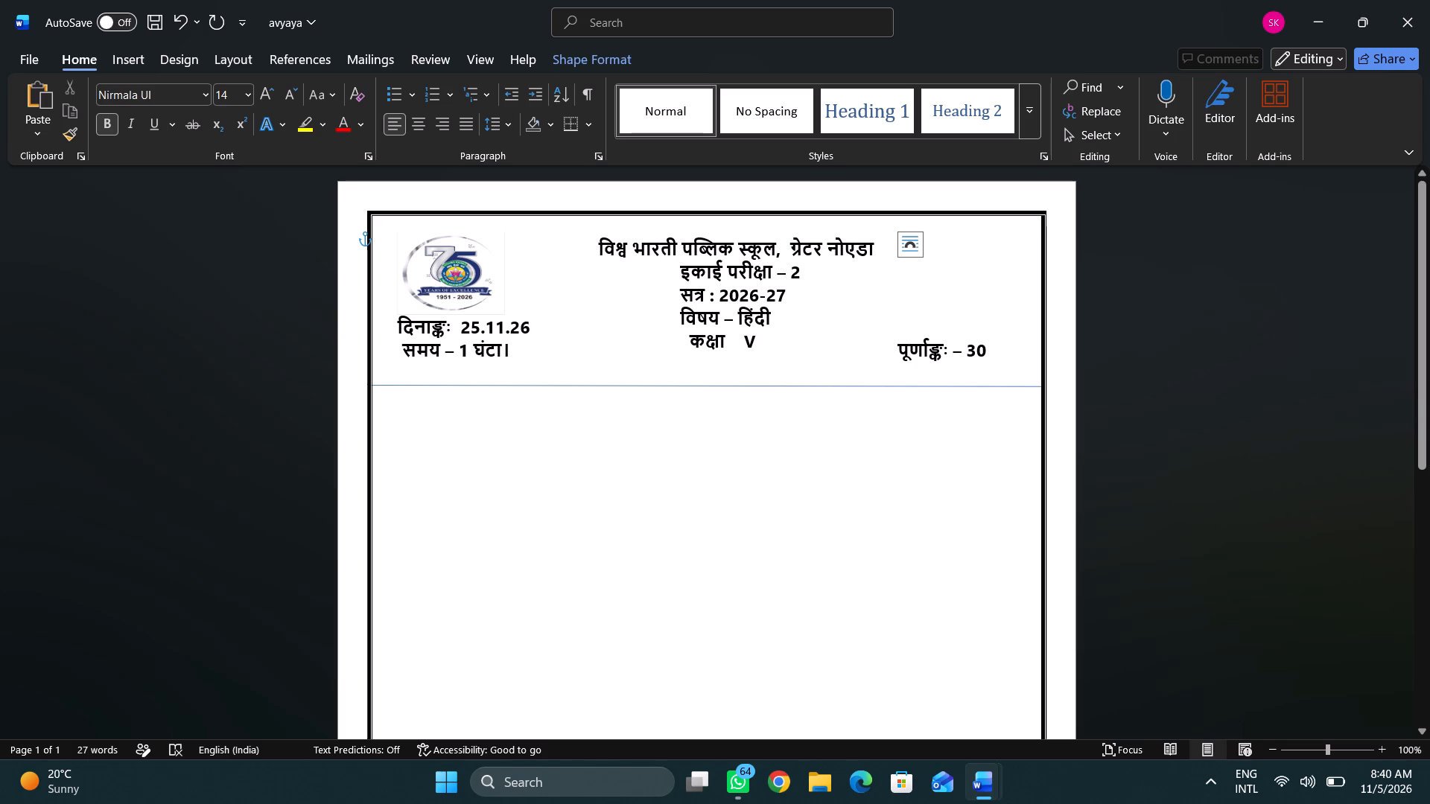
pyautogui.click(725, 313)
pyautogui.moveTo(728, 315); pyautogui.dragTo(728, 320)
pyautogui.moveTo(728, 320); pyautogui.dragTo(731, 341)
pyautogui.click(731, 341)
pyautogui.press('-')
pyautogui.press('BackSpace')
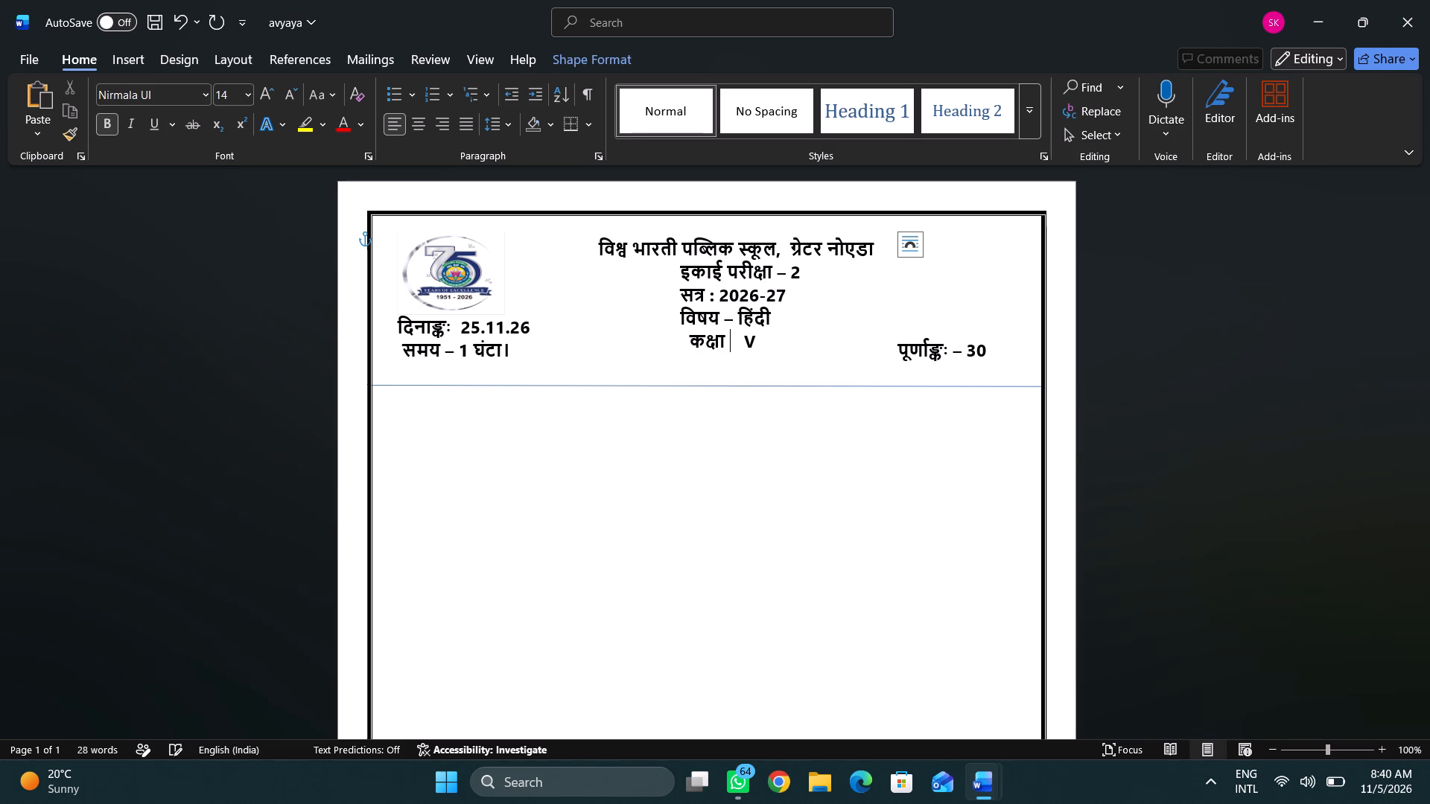
# Copy the dash from the “इकाई परीक्षा – 2” line into the class line and trim the extra spaces, making it “कक्षा – V”.
pyautogui.click(781, 269)
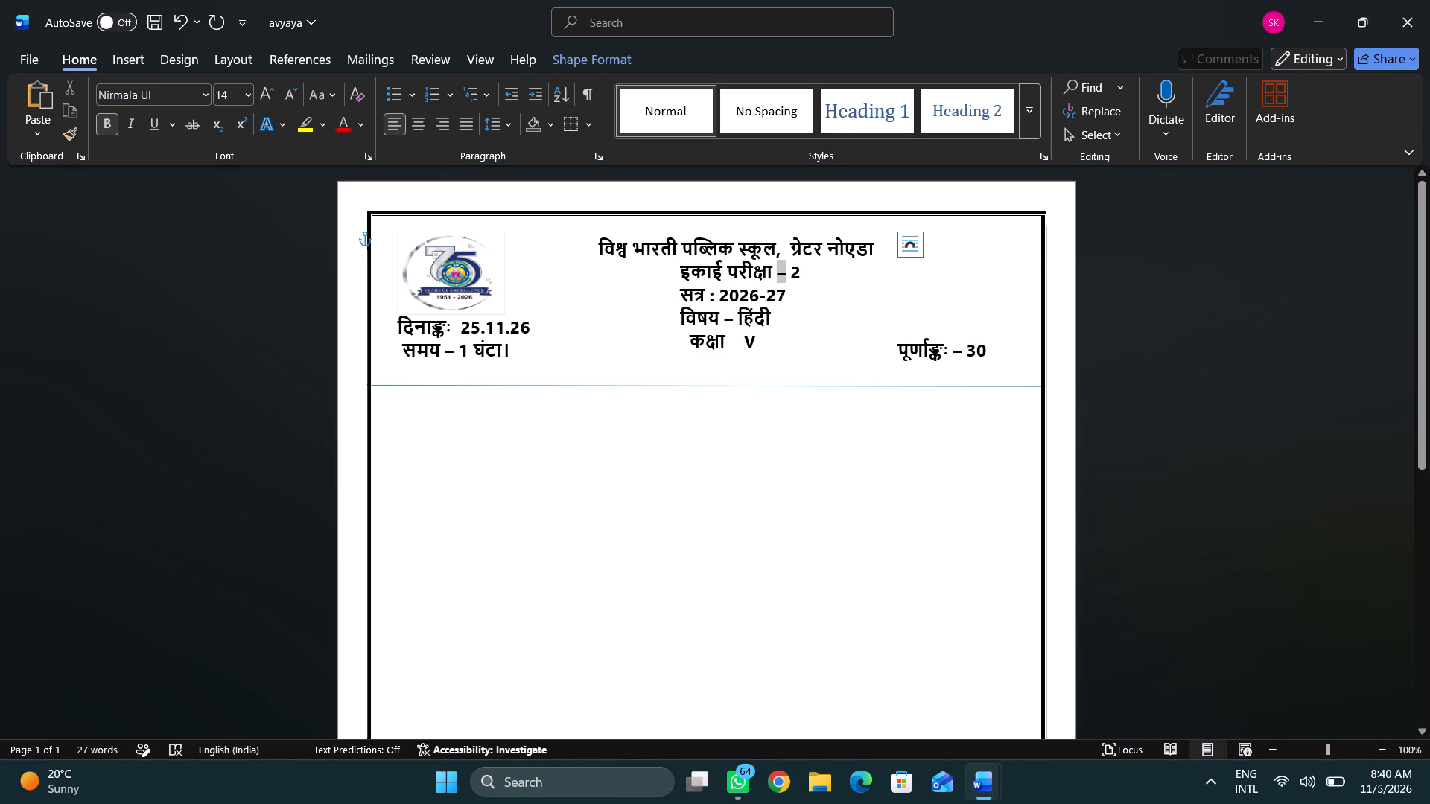
pyautogui.hotkey('ctrl', 'c')
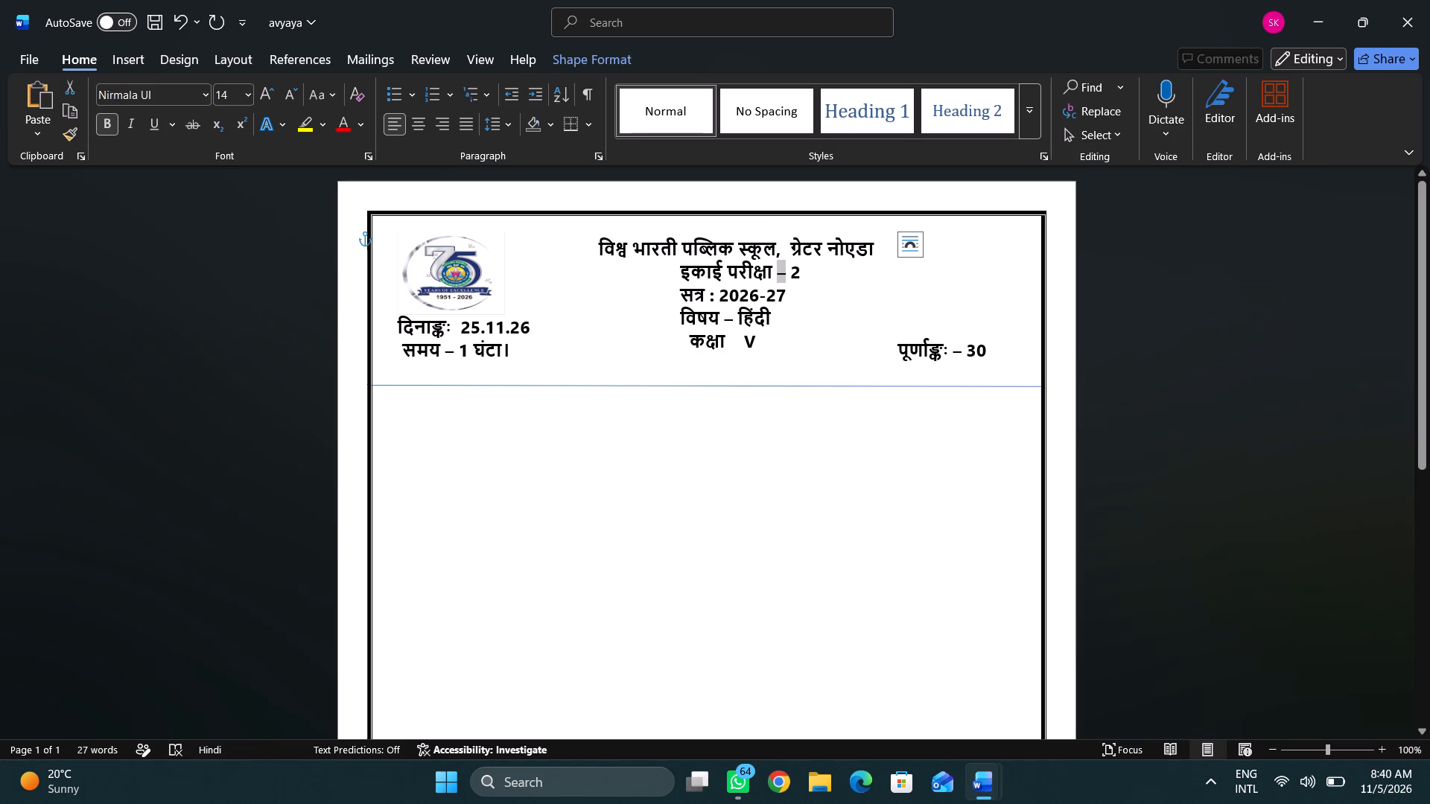
pyautogui.click(725, 337)
pyautogui.press('space')
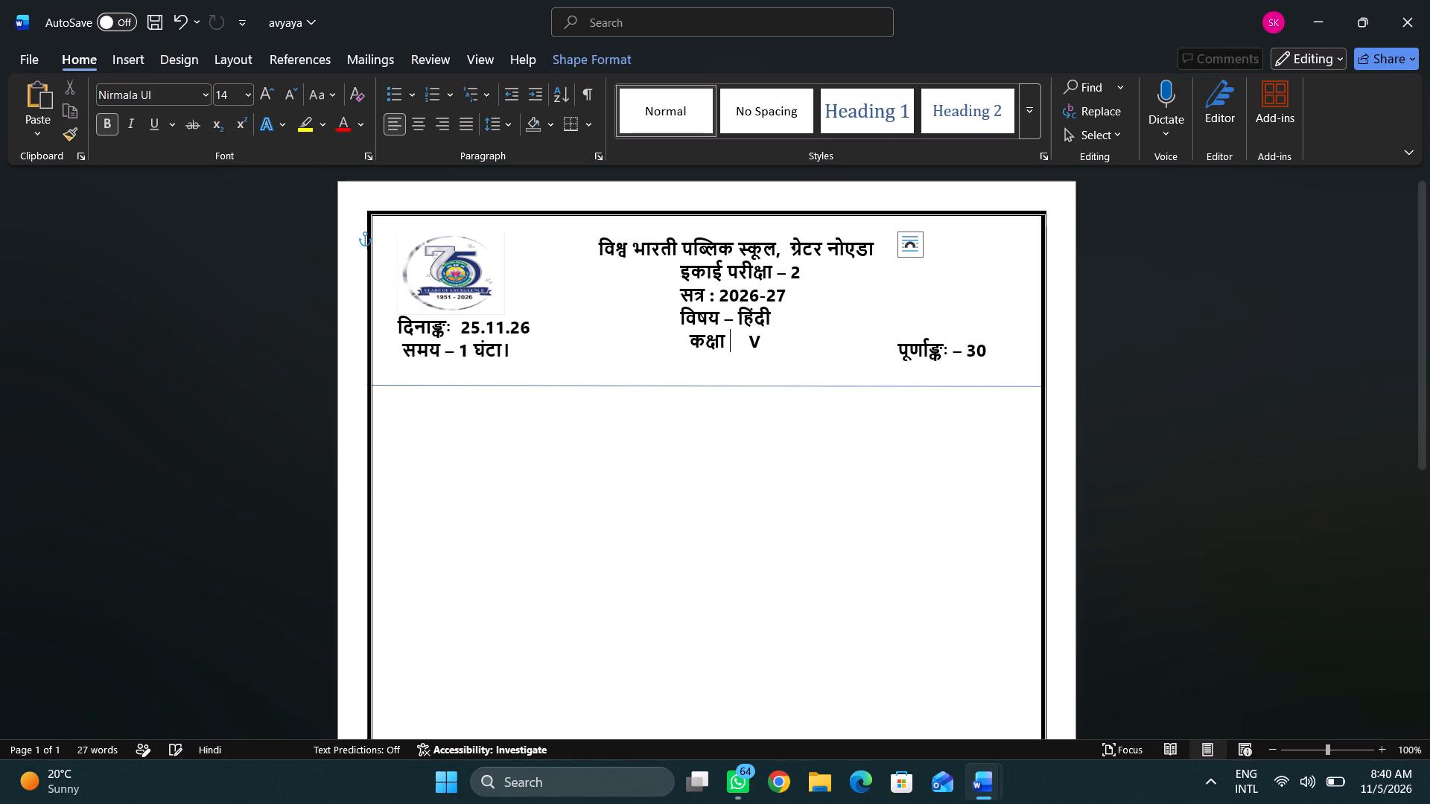
pyautogui.hotkey('ctrl', 'v')
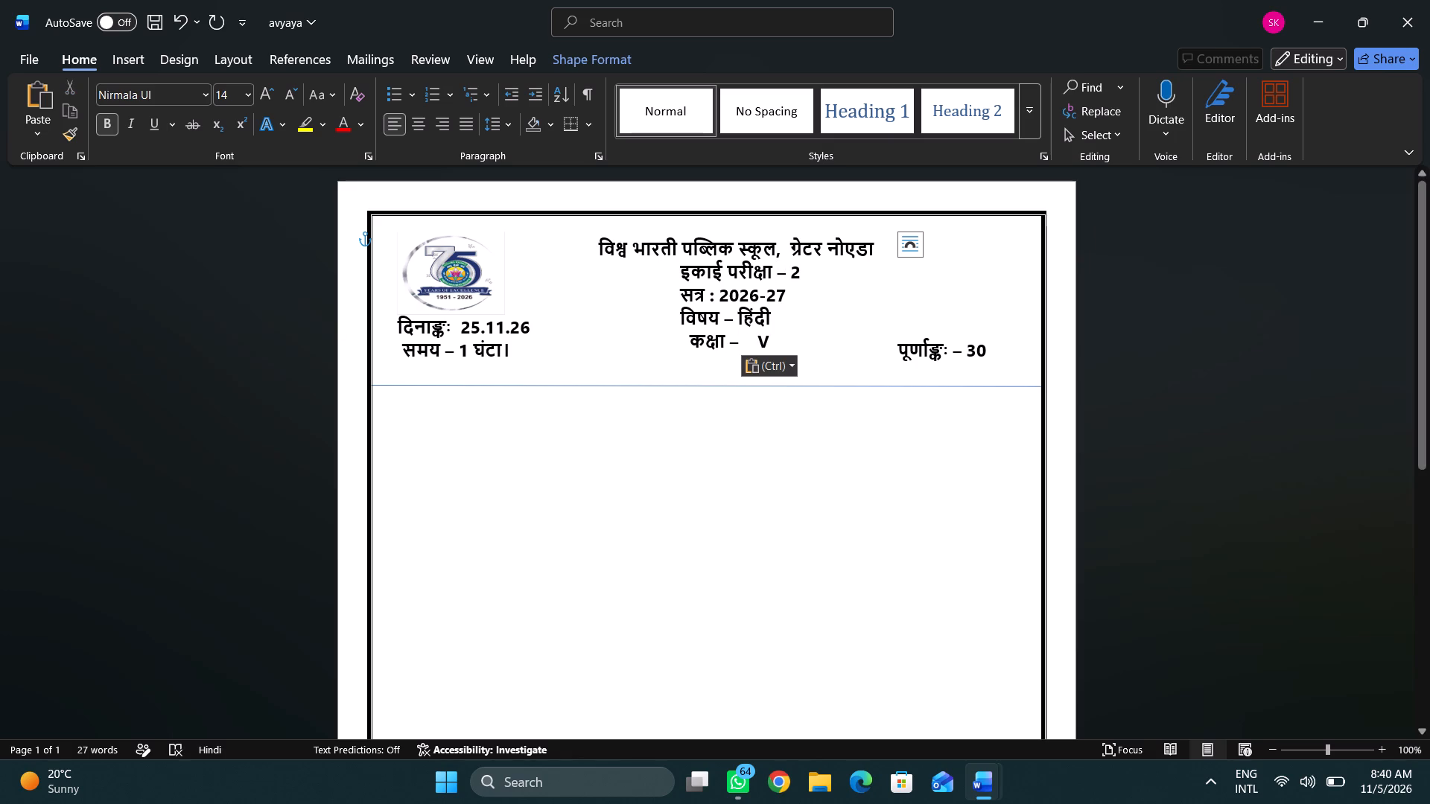
pyautogui.click(760, 338)
pyautogui.press('BackSpace')
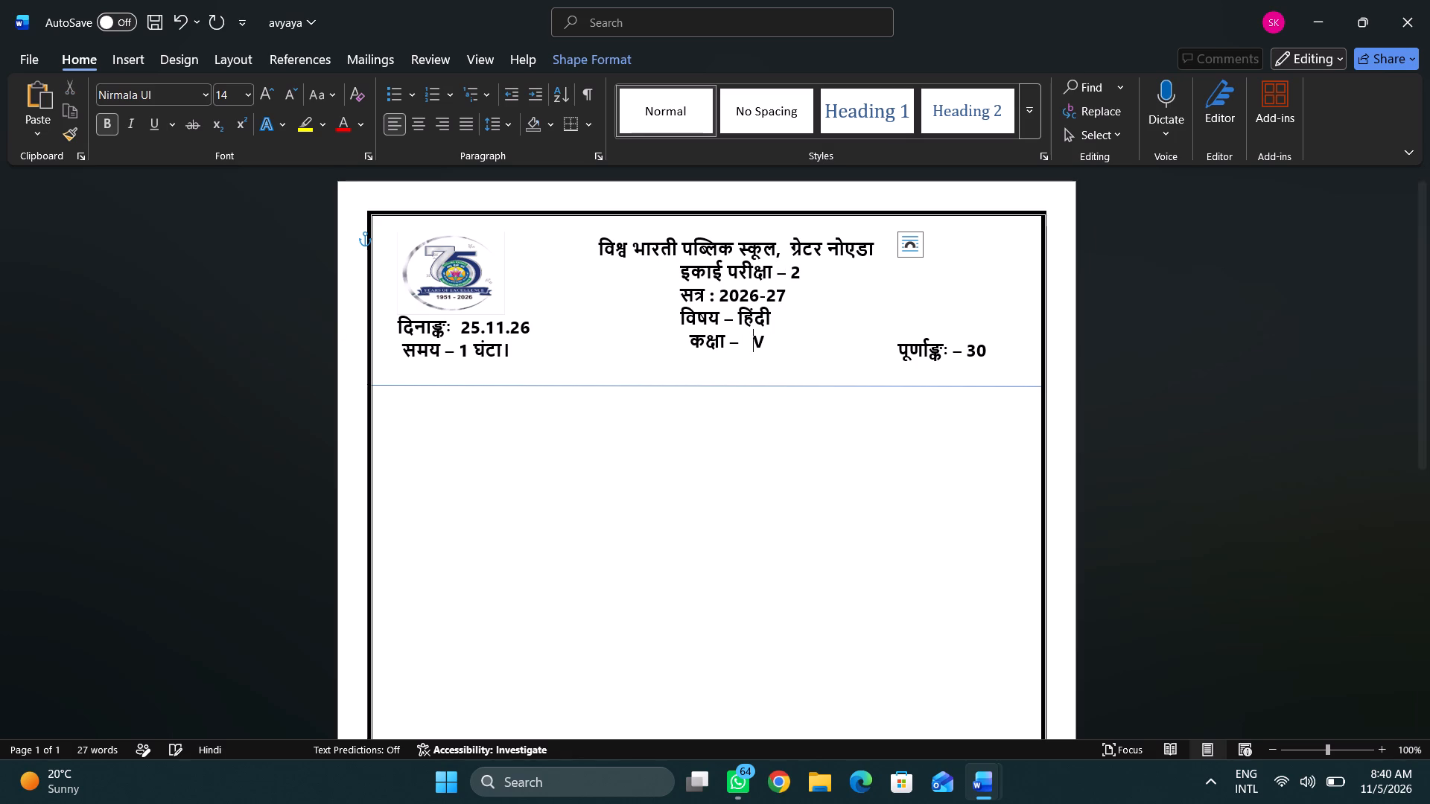
pyautogui.press('BackSpace')
pyautogui.press('BackSpace')
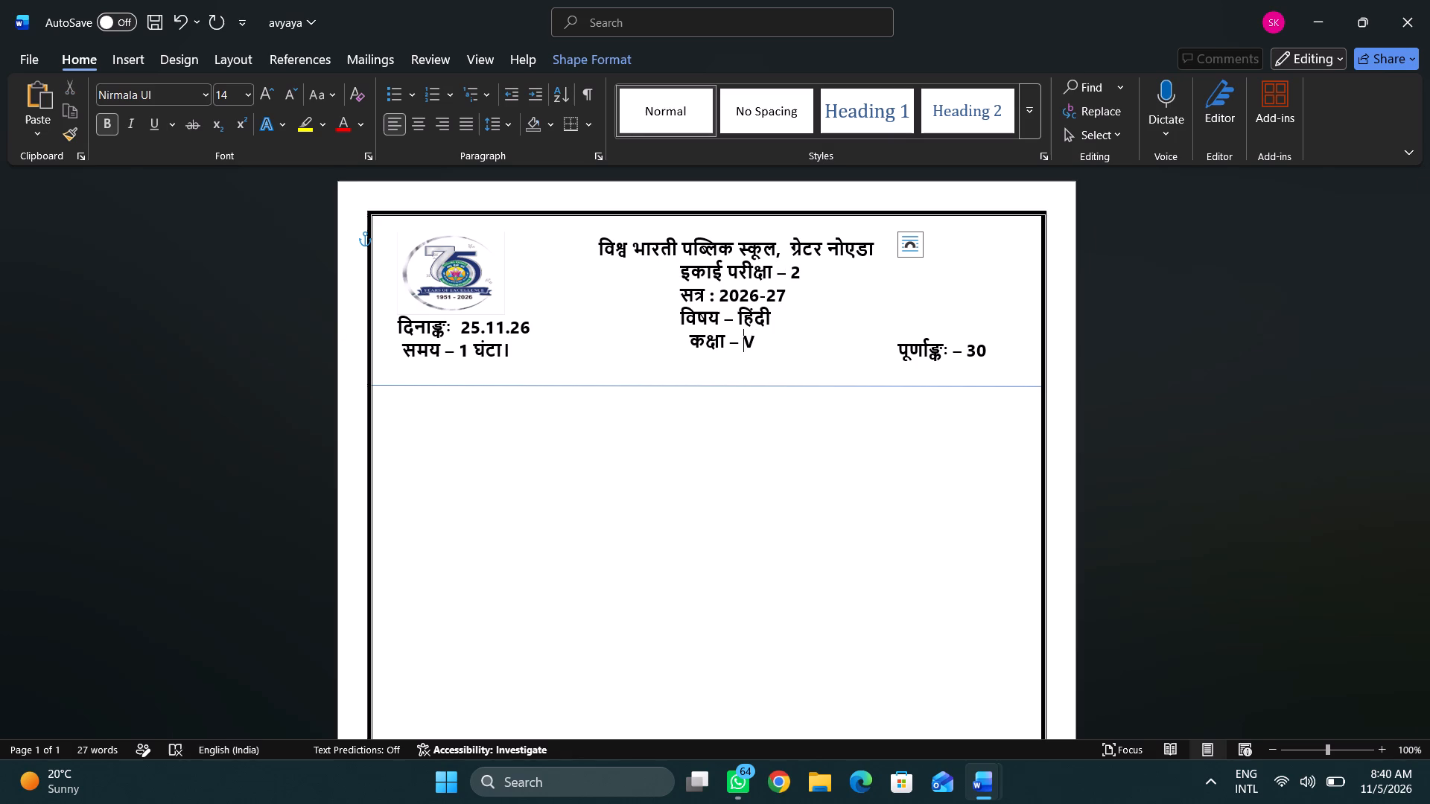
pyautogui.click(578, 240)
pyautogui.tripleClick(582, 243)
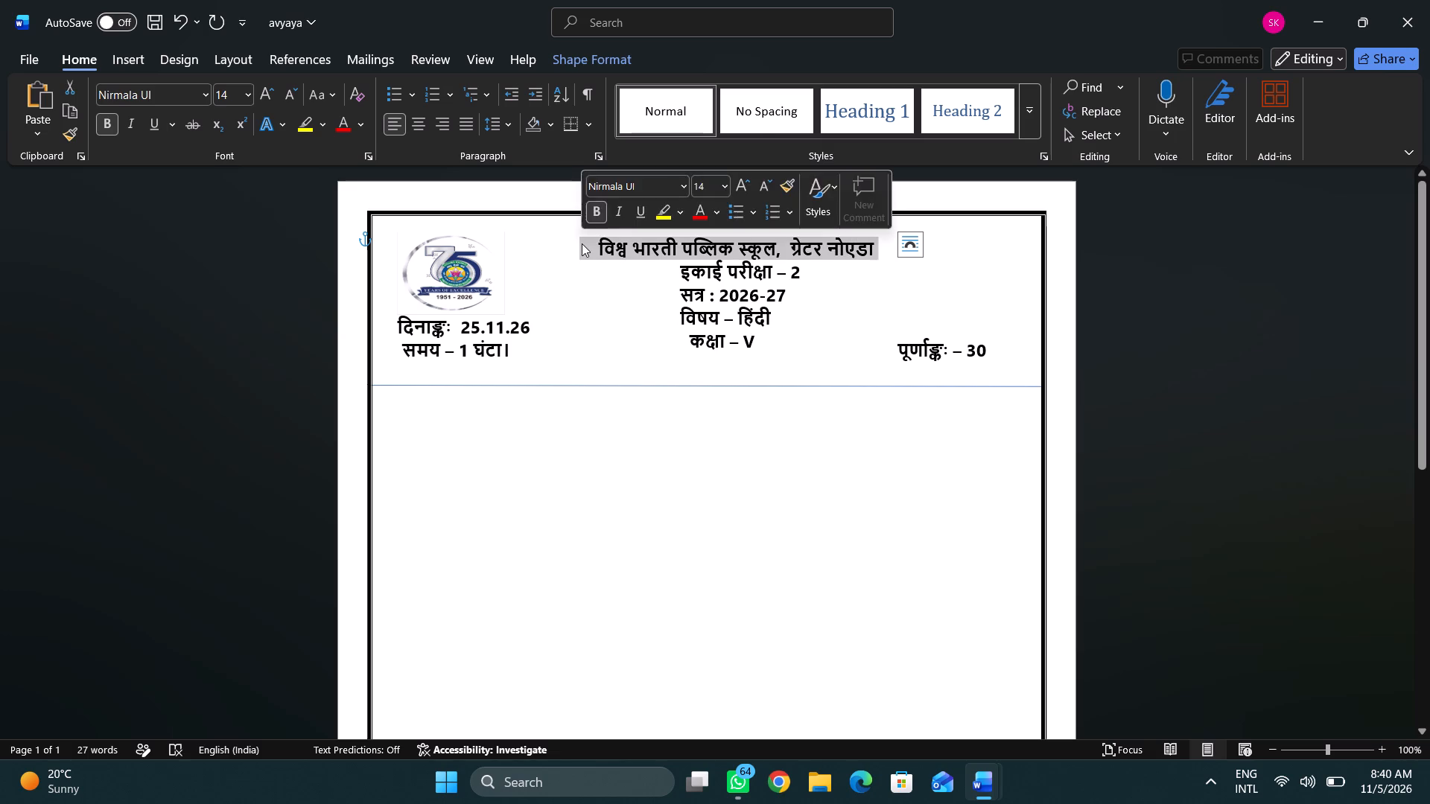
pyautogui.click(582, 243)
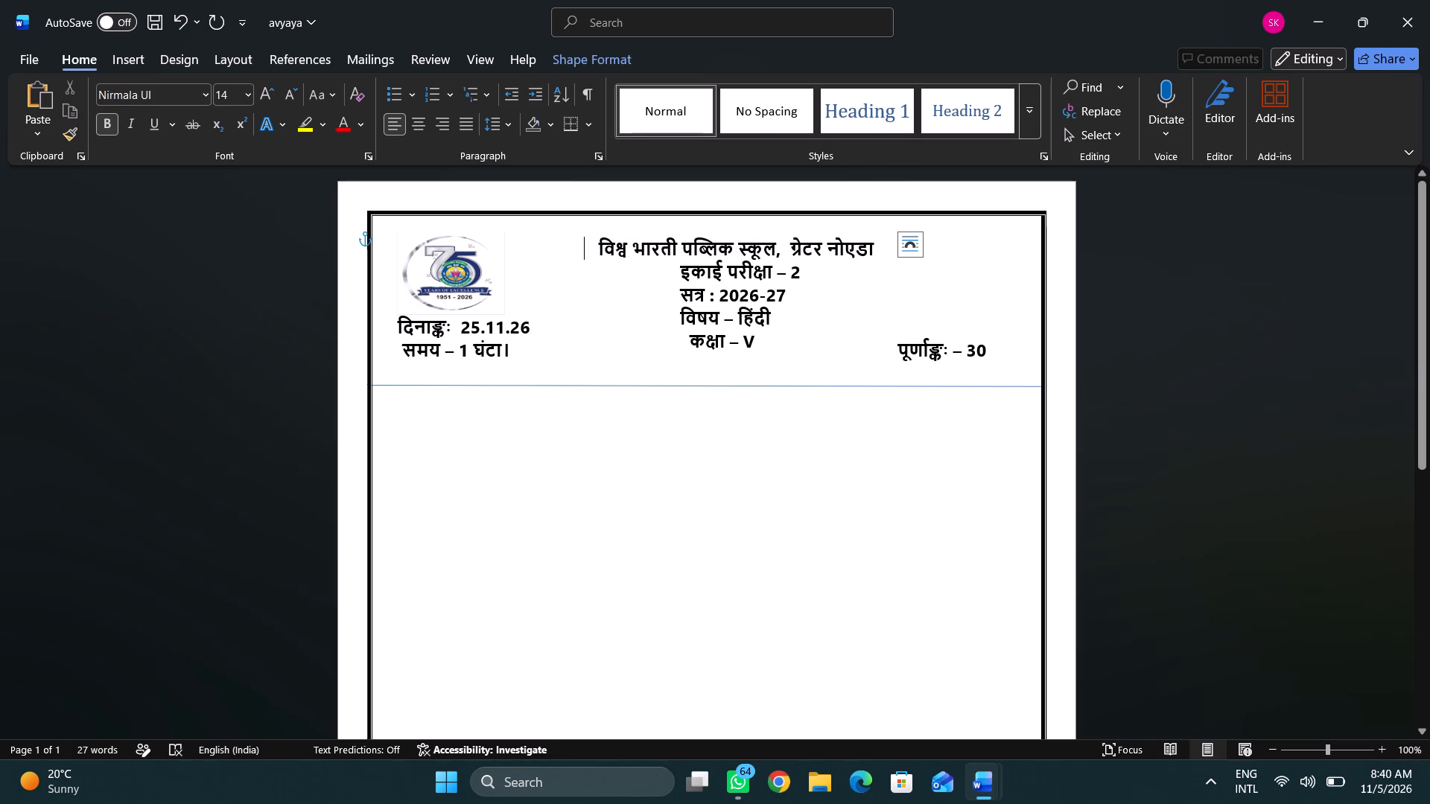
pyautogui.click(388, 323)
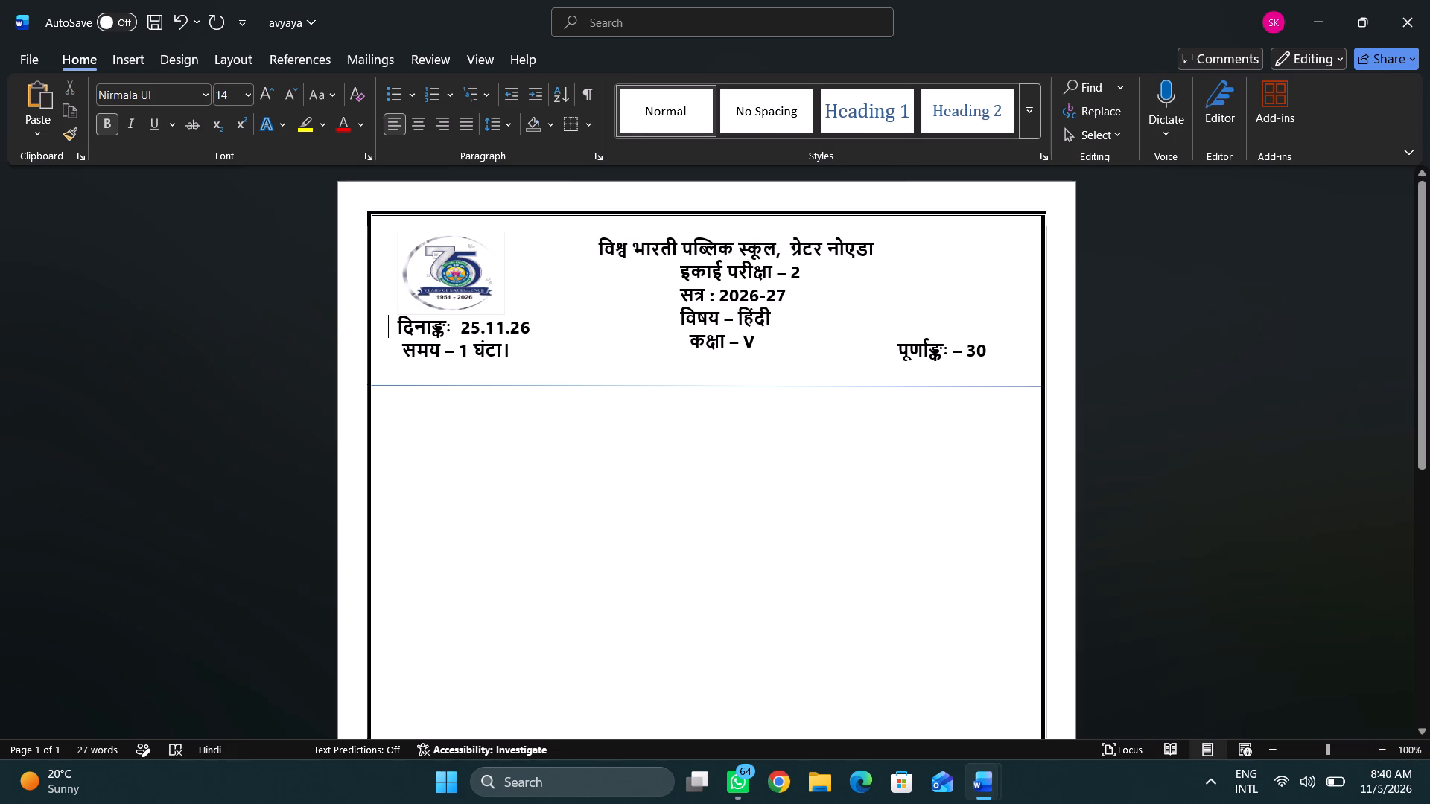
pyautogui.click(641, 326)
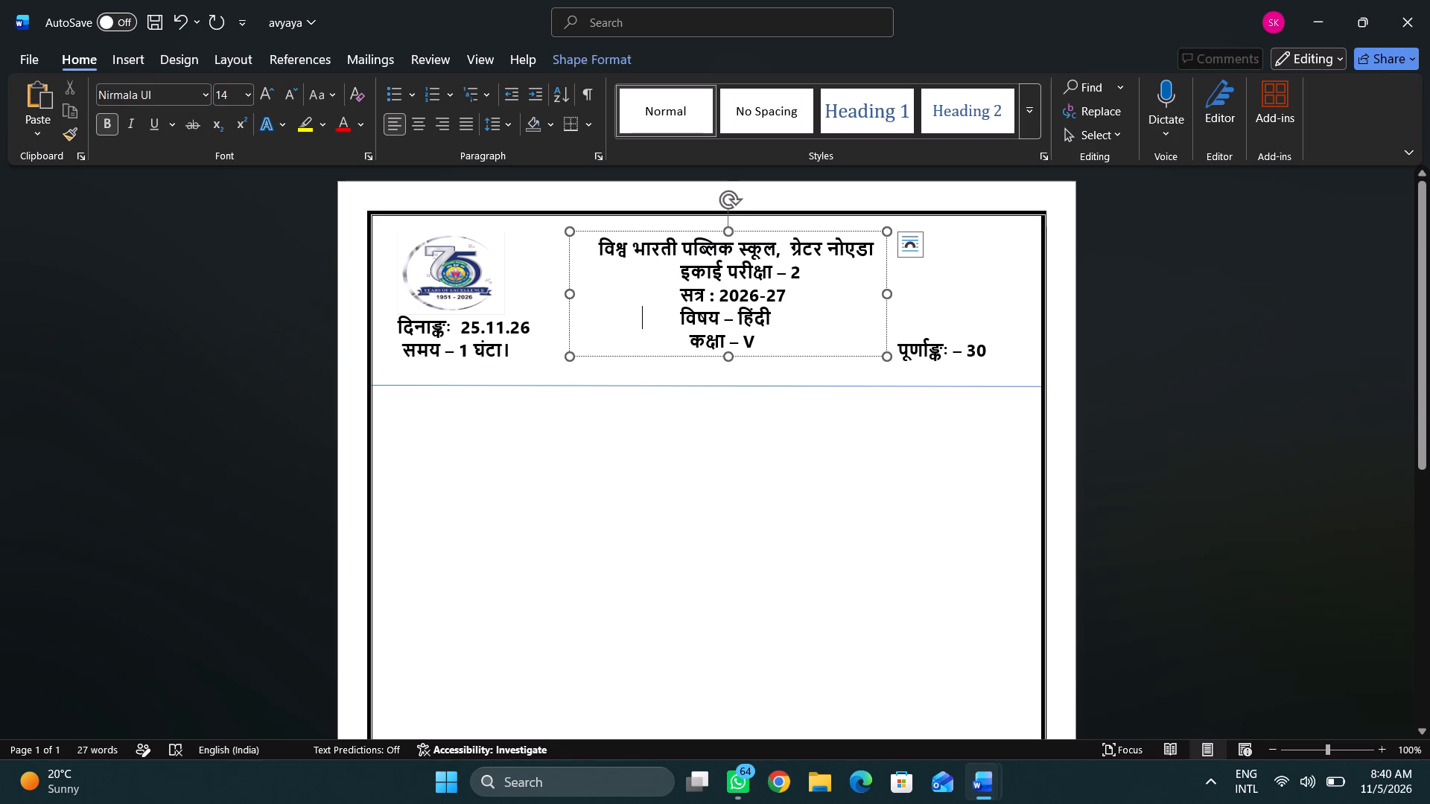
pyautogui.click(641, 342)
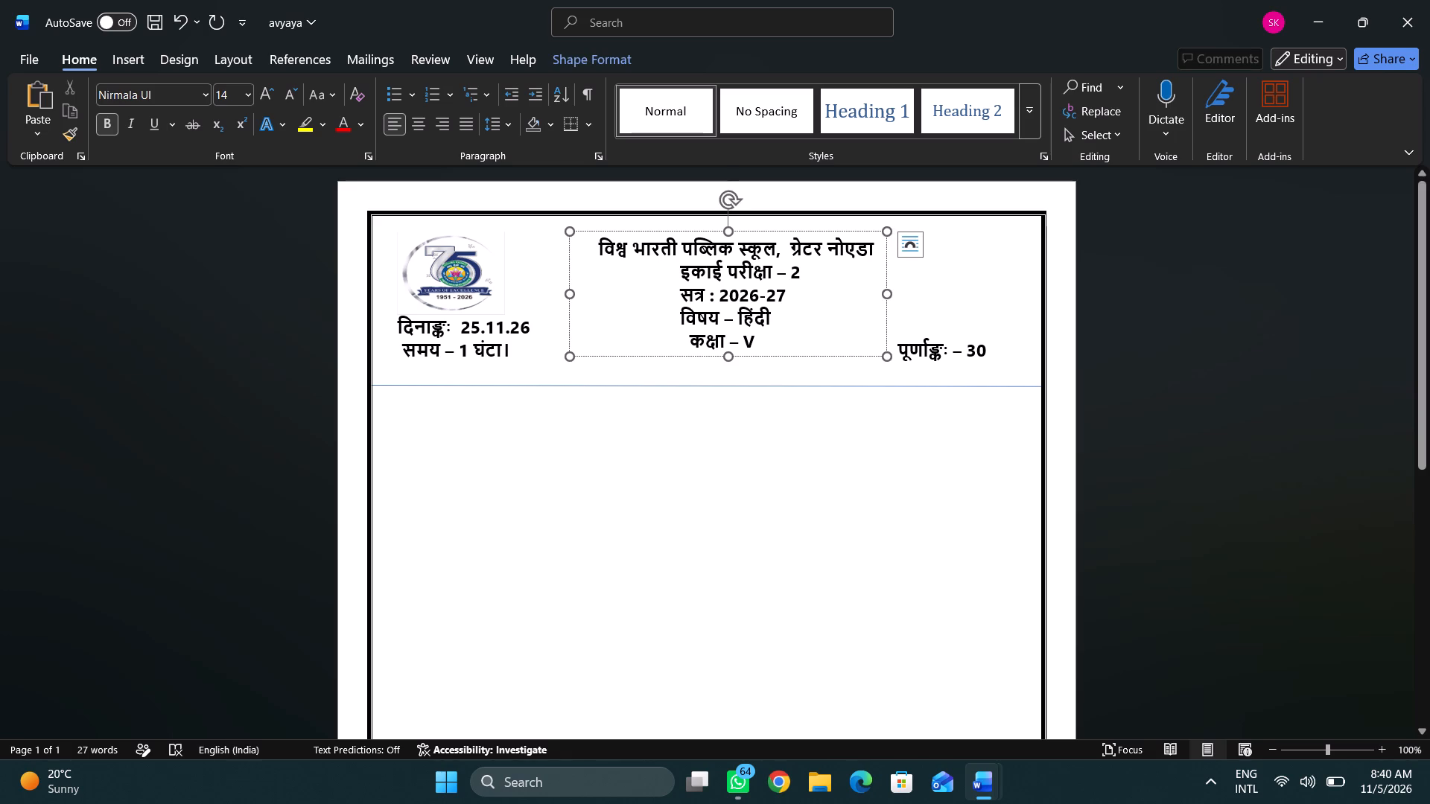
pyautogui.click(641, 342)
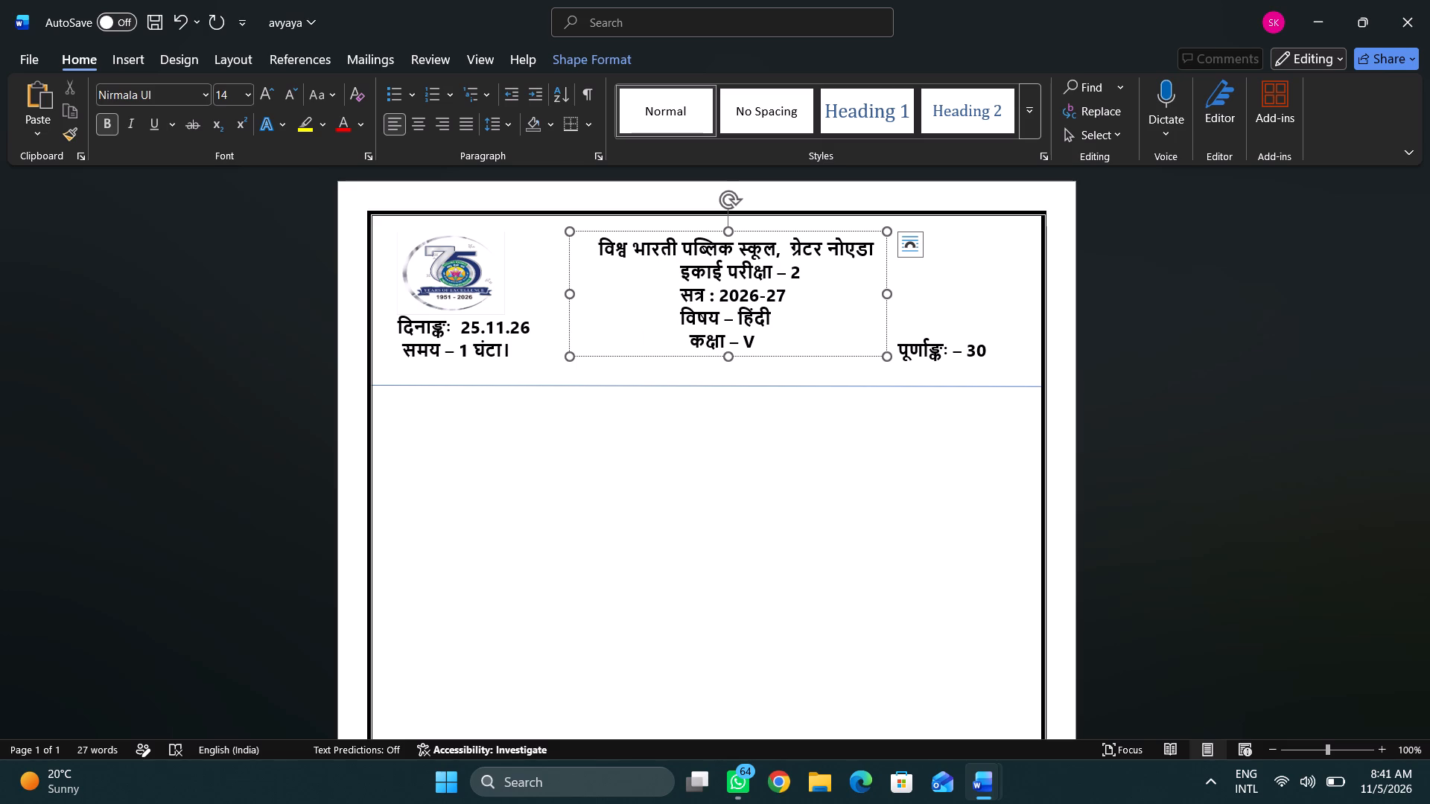
# Place the insertion point in the blank space before “कक्षा – V” in the header text box.
pyautogui.click(641, 342)
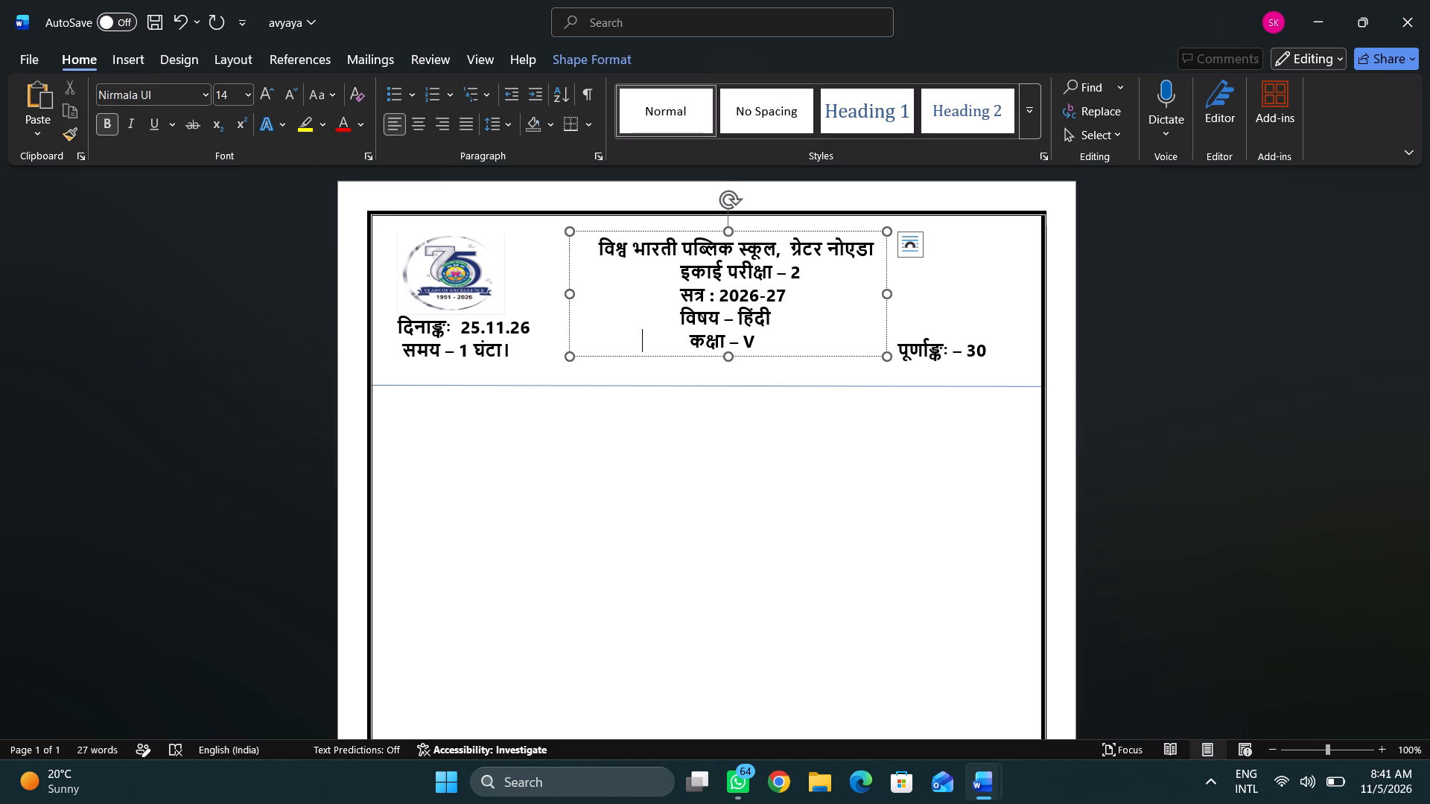
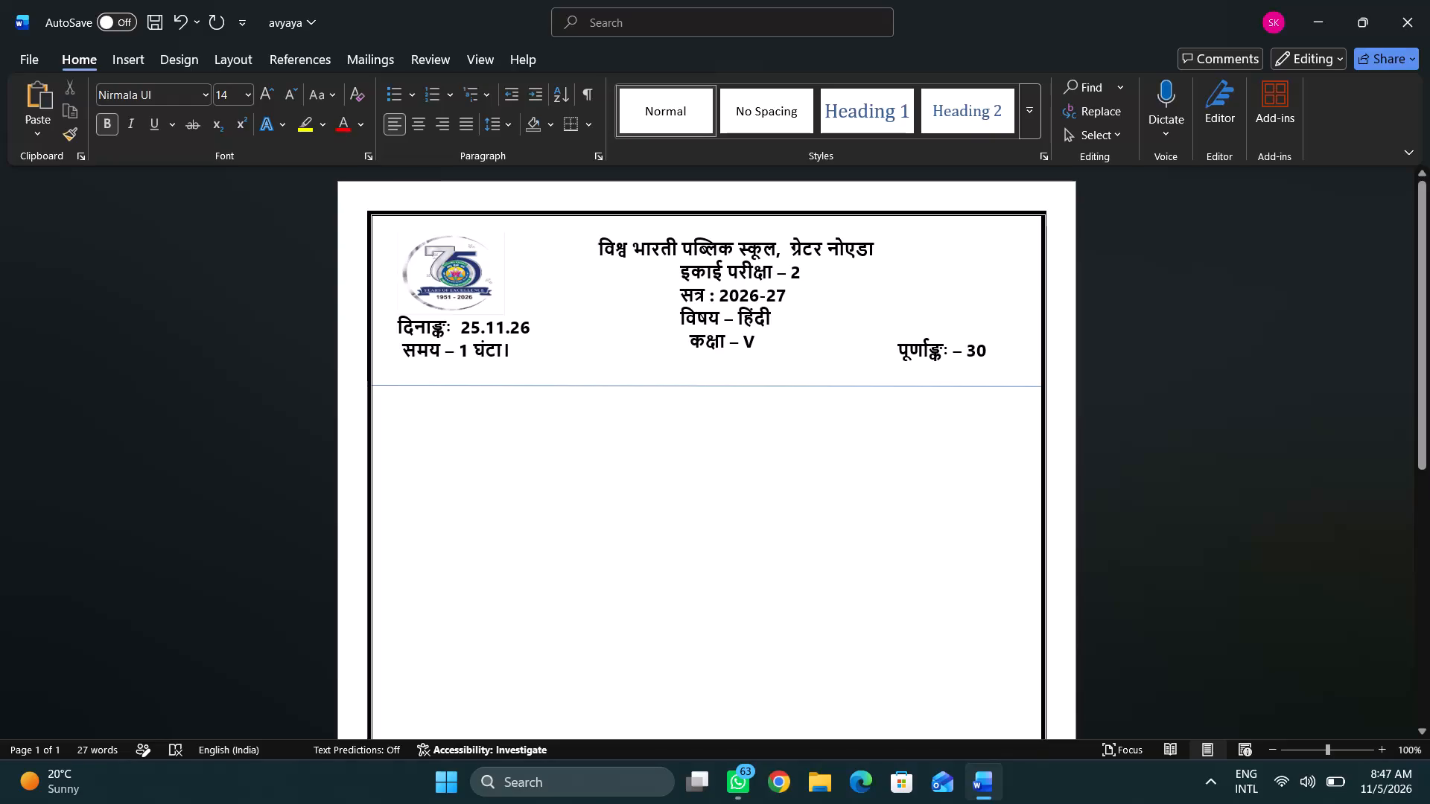
# Paste the copied काव्यांश question paper with its answer key below the school header.
pyautogui.hotkey('ctrl', 'v')
# Delete the answer key's (ङ) entry on page 2 and the explanation after “यह” in the (घ) entry.
pyautogui.scroll(-2, 398, 403)
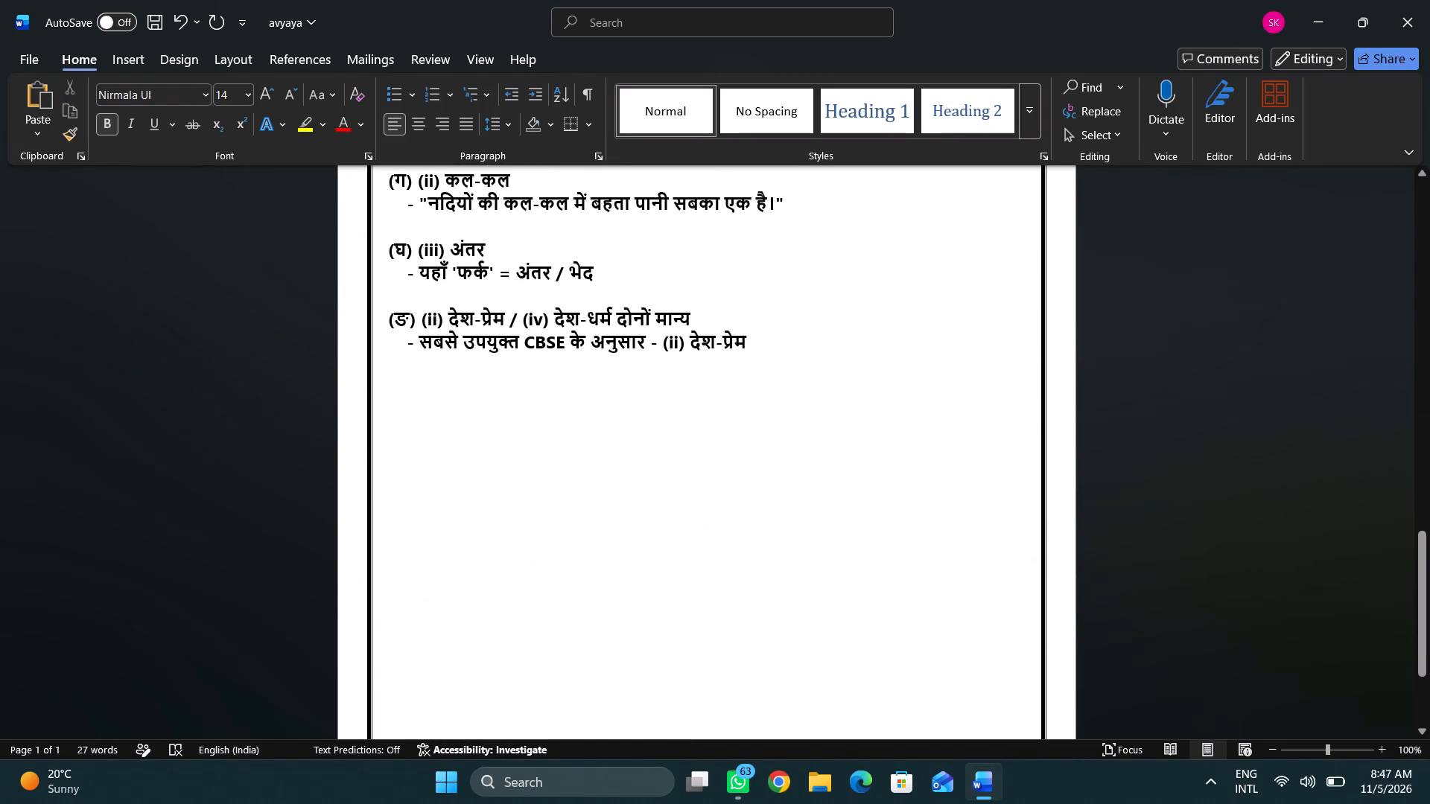
pyautogui.doubleClick(755, 320)
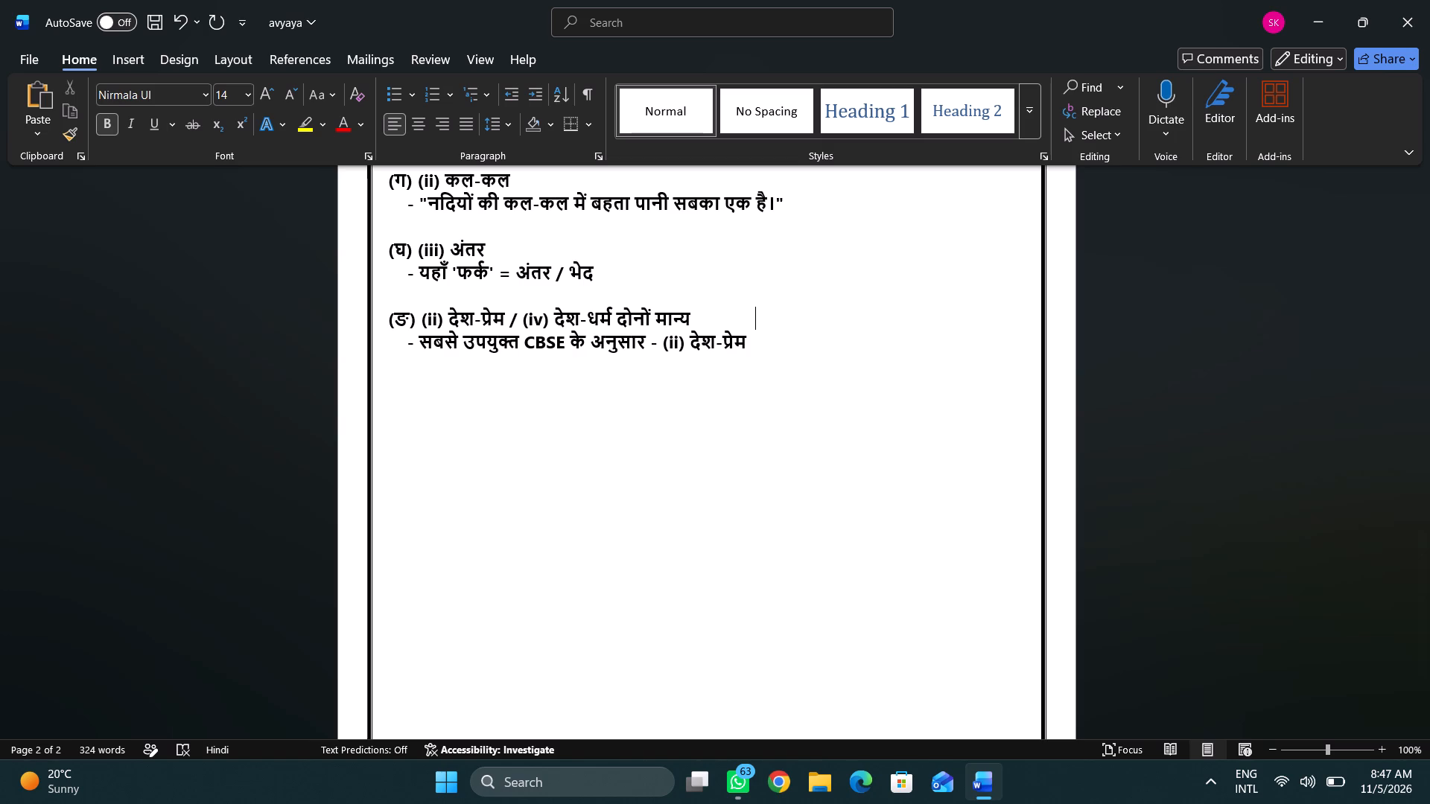
pyautogui.press('BackSpace')
pyautogui.press('BackSpace')
pyautogui.press('BackSpace')
pyautogui.press('BackSpace')
pyautogui.press('BackSpace')
pyautogui.press('BackSpace')
pyautogui.press('BackSpace')
pyautogui.press('BackSpace')
pyautogui.press('BackSpace')
pyautogui.press('BackSpace')
pyautogui.press('BackSpace')
pyautogui.press('BackSpace')
pyautogui.press('BackSpace')
pyautogui.press('BackSpace')
pyautogui.press('BackSpace')
pyautogui.press('BackSpace')
pyautogui.press('BackSpace')
pyautogui.press('BackSpace')
pyautogui.press('BackSpace')
pyautogui.press('BackSpace')
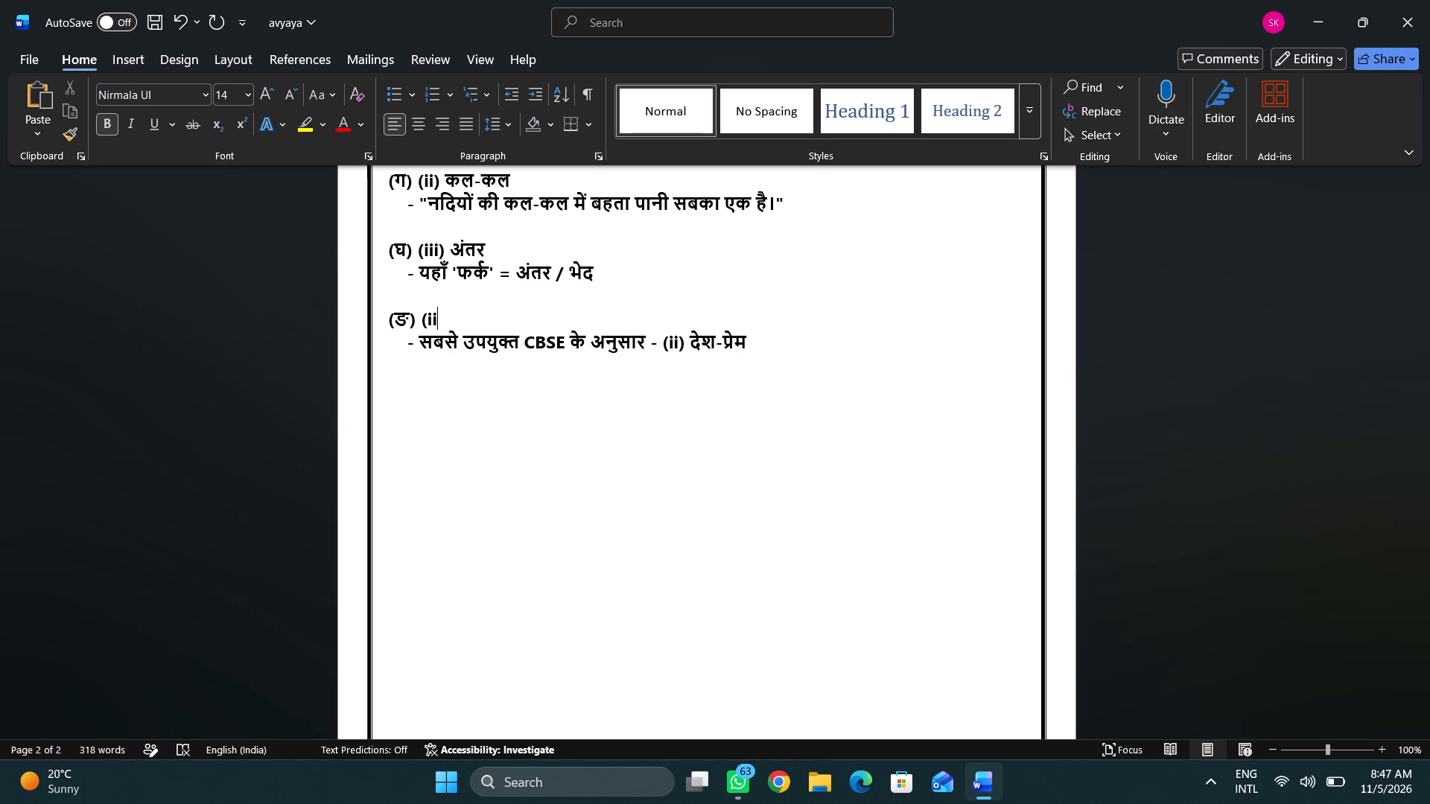
pyautogui.click(776, 334)
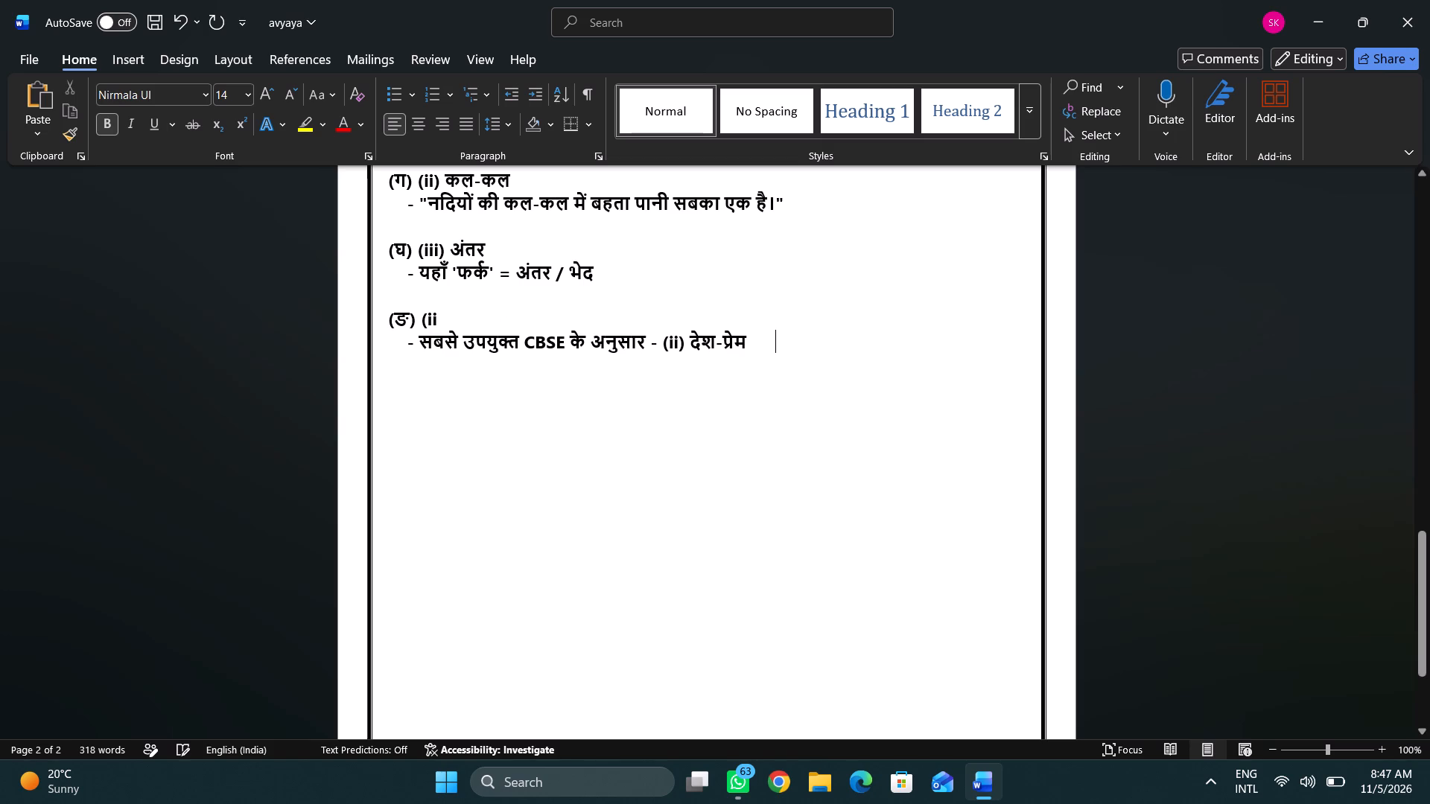
pyautogui.press('BackSpace')
pyautogui.press('BackSpace')
pyautogui.press('BackSpace')
pyautogui.press('BackSpace')
pyautogui.press('BackSpace')
pyautogui.press('BackSpace')
pyautogui.press('BackSpace')
pyautogui.press('BackSpace')
pyautogui.press('BackSpace')
pyautogui.press('BackSpace')
pyautogui.press('BackSpace')
pyautogui.press('BackSpace')
pyautogui.press('BackSpace')
pyautogui.press('BackSpace')
pyautogui.press('BackSpace')
pyautogui.press('BackSpace')
pyautogui.press('BackSpace')
pyautogui.press('BackSpace')
pyautogui.press('BackSpace')
pyautogui.press('BackSpace')
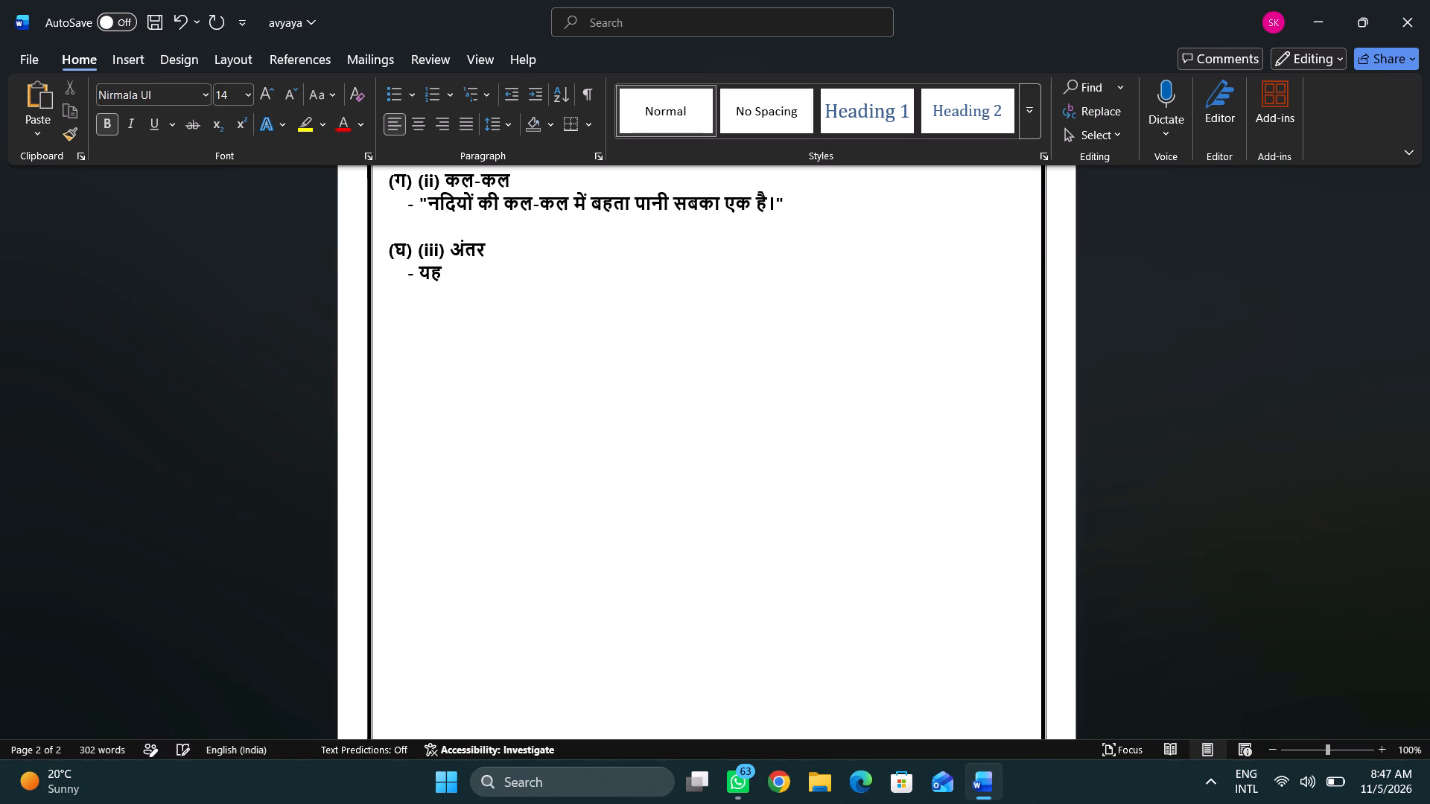
# Delete the rest of the answer key on page 2, from the asterisk line above “पेज - 2” through the (घ) entry.
pyautogui.scroll(1, 776, 334)
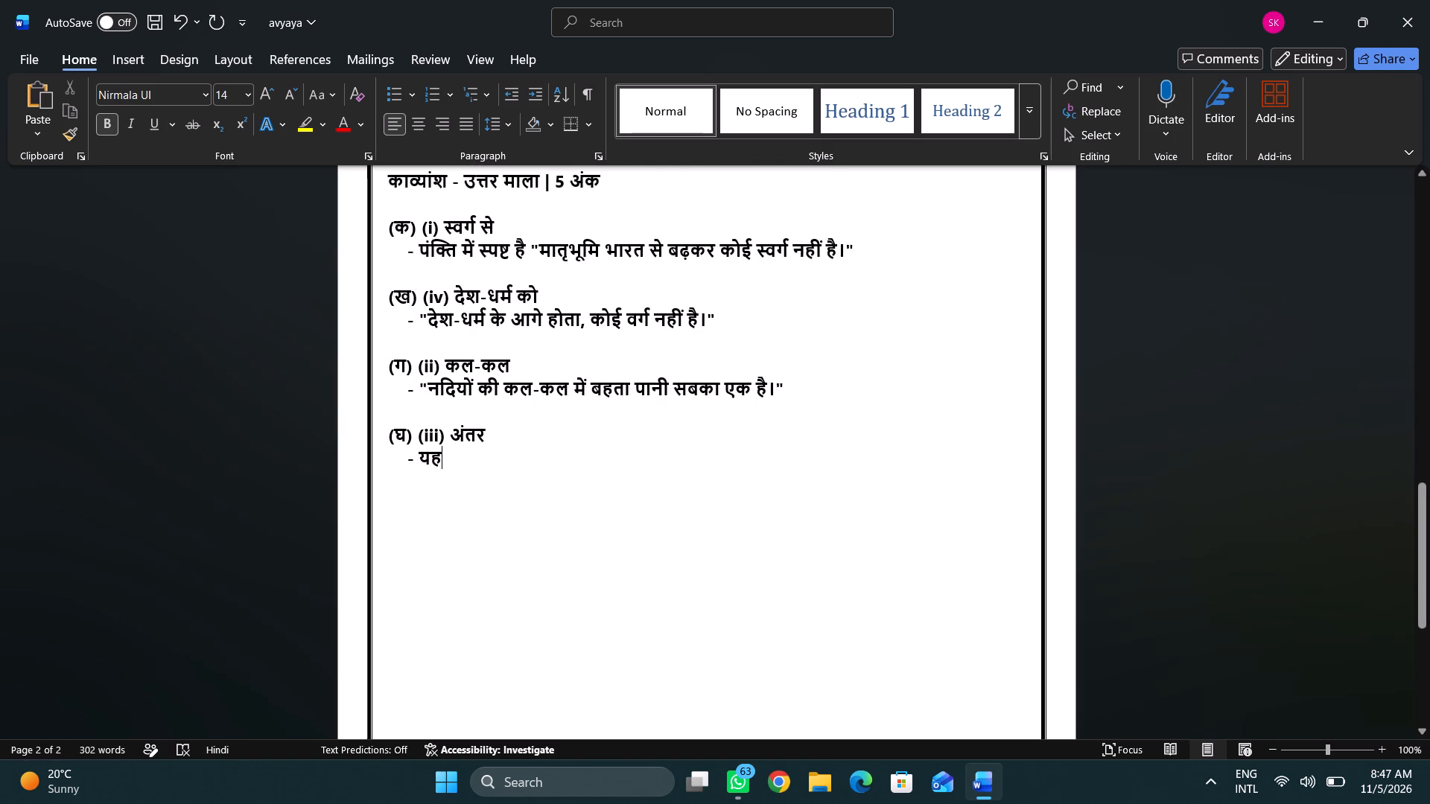
pyautogui.scroll(1, 776, 334)
pyautogui.scroll(1, 520, 511)
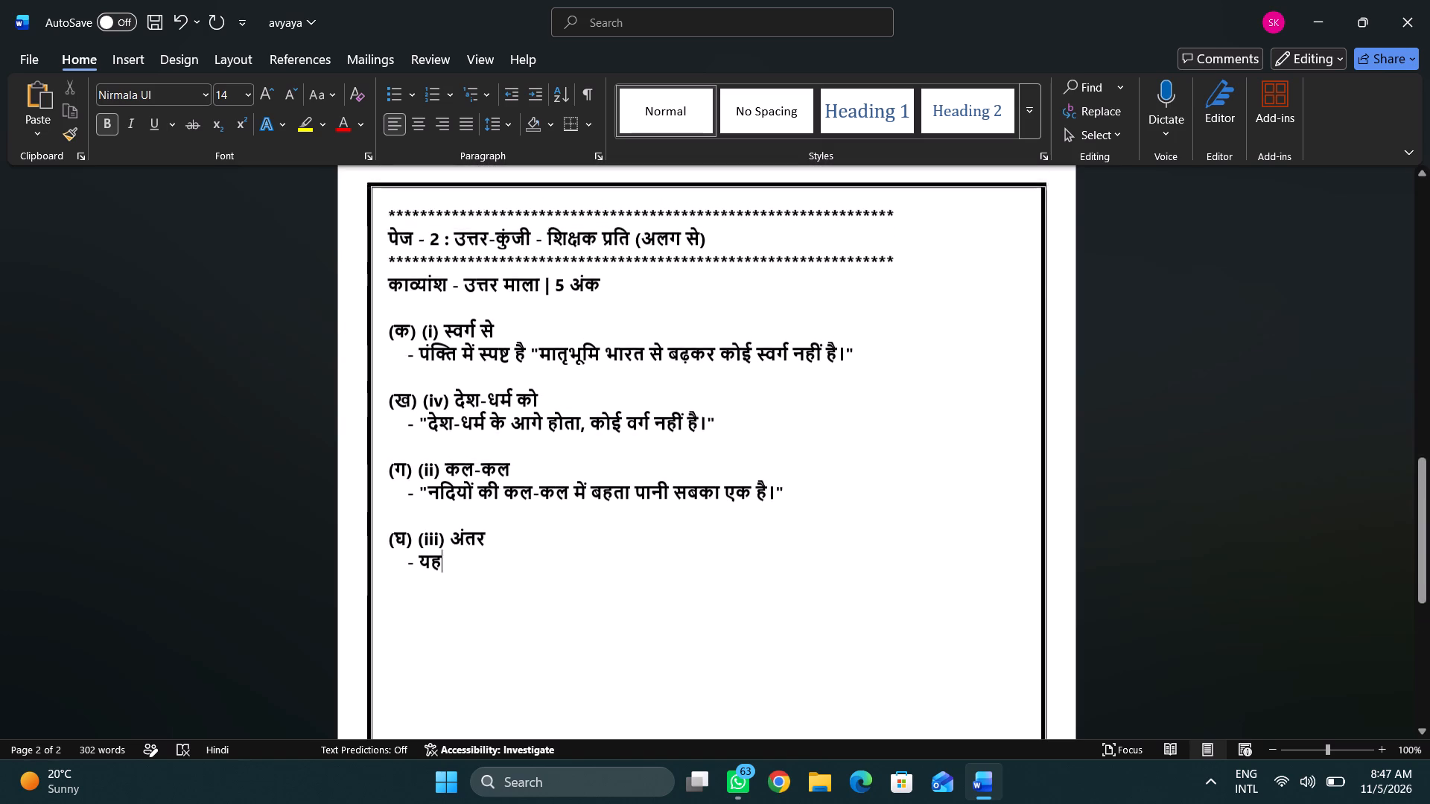
pyautogui.scroll(1, 520, 511)
pyautogui.moveTo(390, 406); pyautogui.dragTo(489, 704)
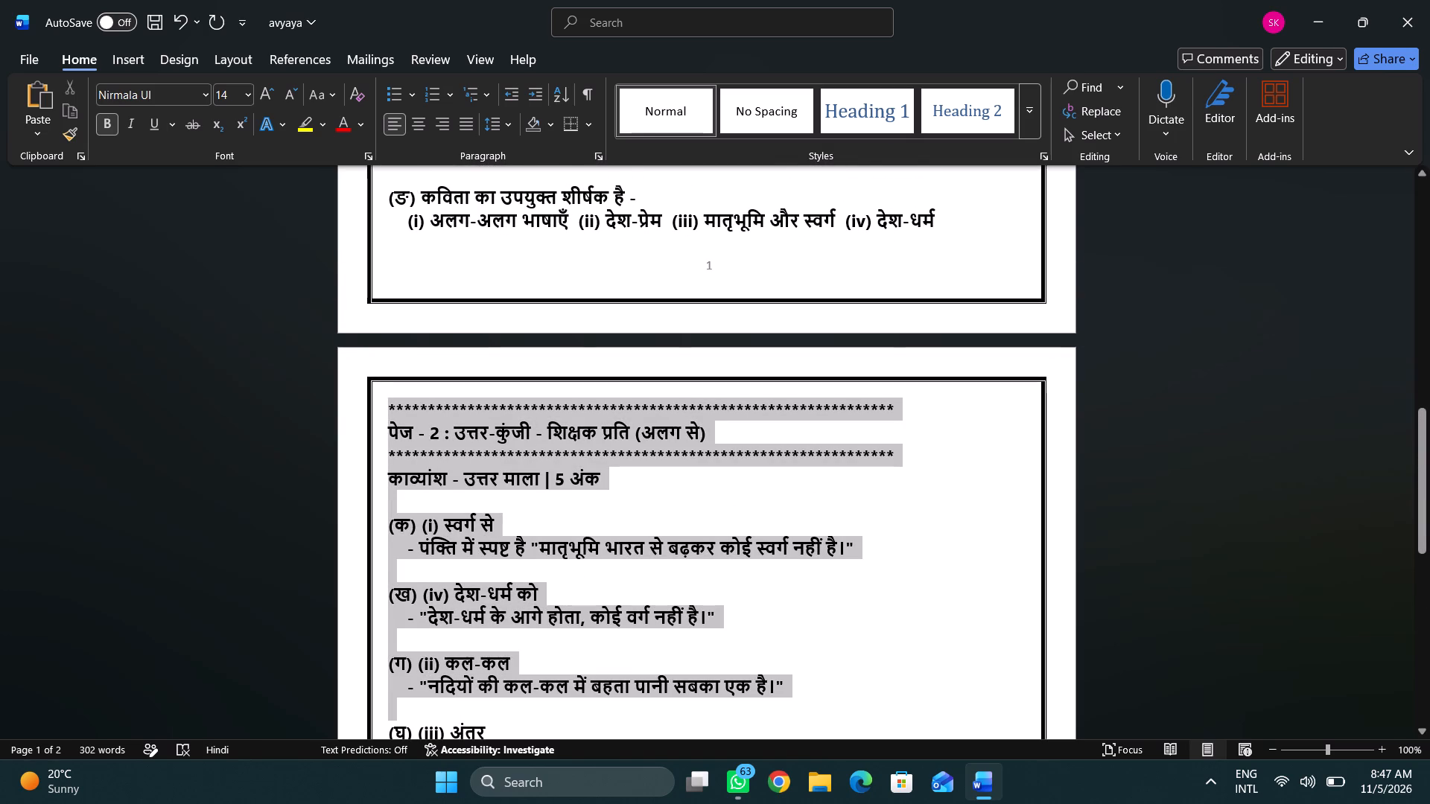
pyautogui.moveTo(489, 704); pyautogui.dragTo(549, 465)
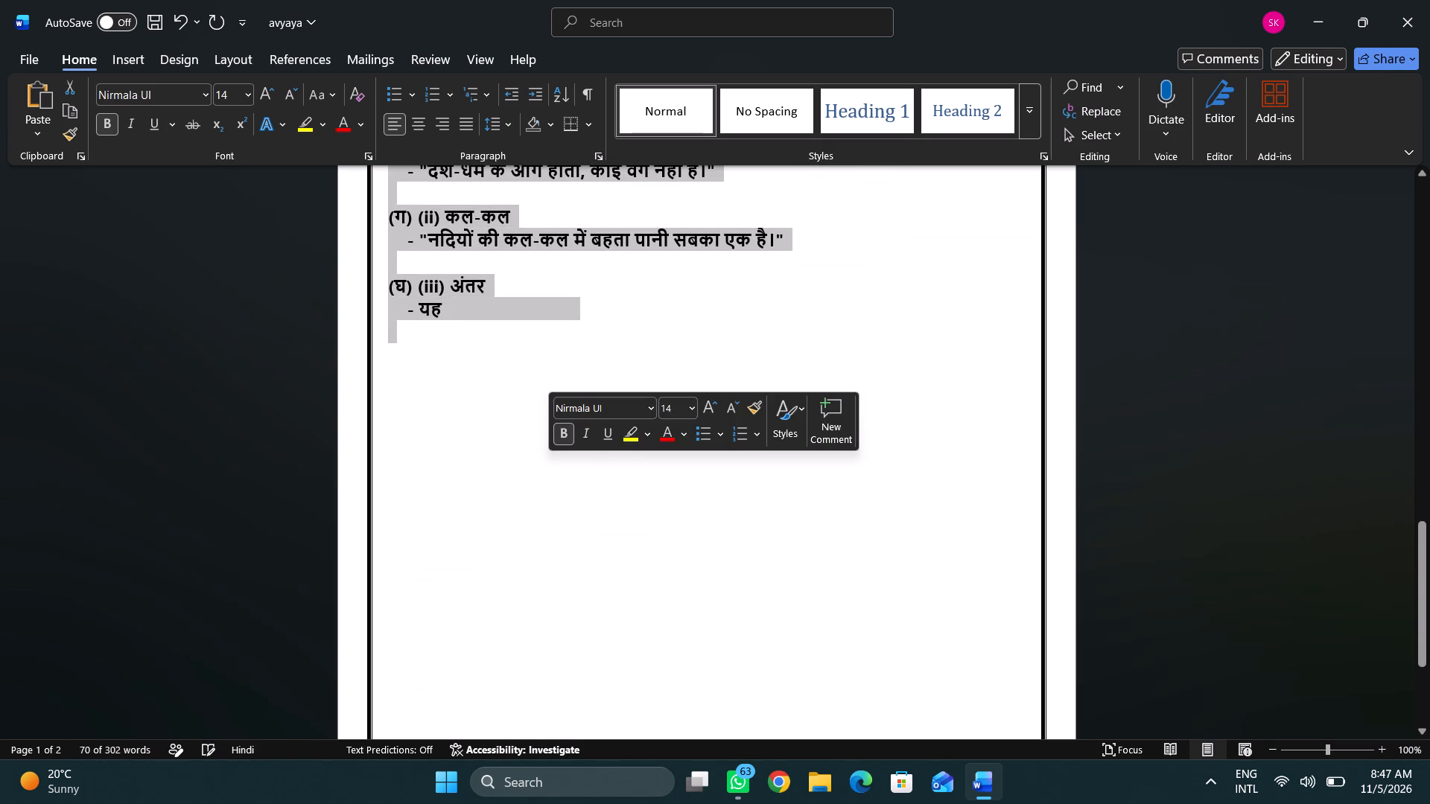
pyautogui.press('BackSpace')
# Indent the “काव्यांश -” heading above the poem with spaces so it sits toward the middle of the line.
pyautogui.scroll(2, 549, 465)
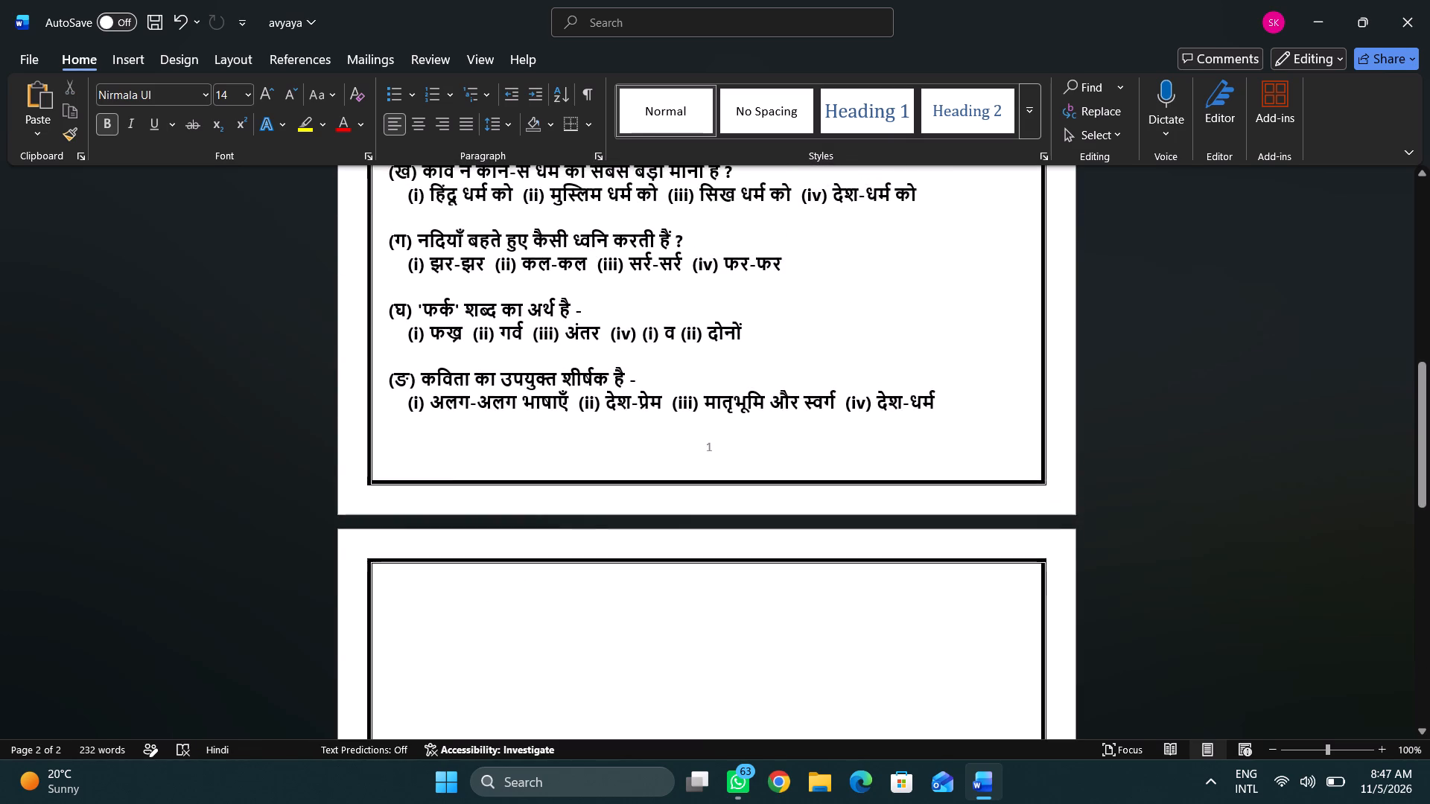
pyautogui.scroll(1, 525, 517)
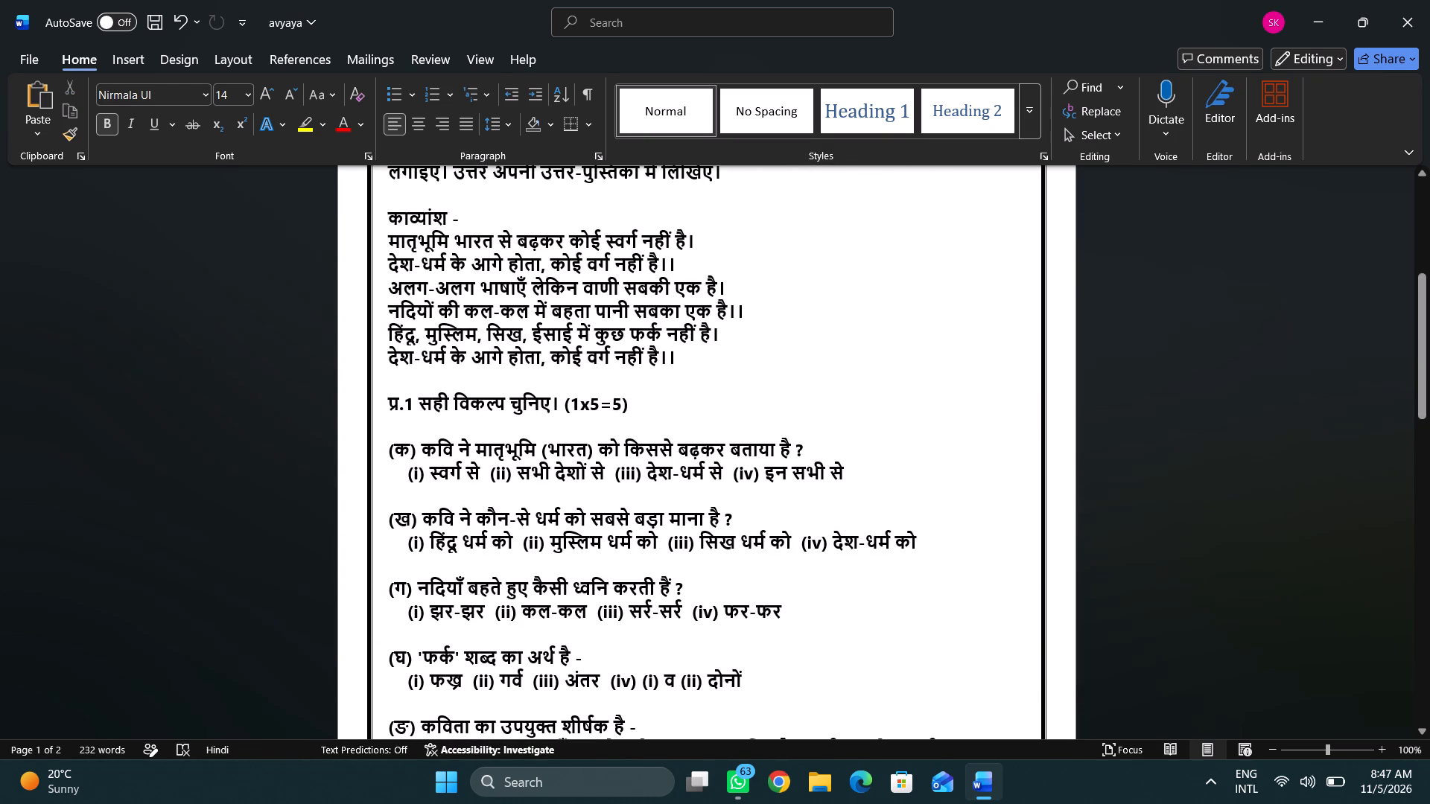
pyautogui.click(381, 212)
pyautogui.press('space')
pyautogui.press('space')
pyautogui.press('space')
pyautogui.press('space')
pyautogui.press('space')
pyautogui.press('space')
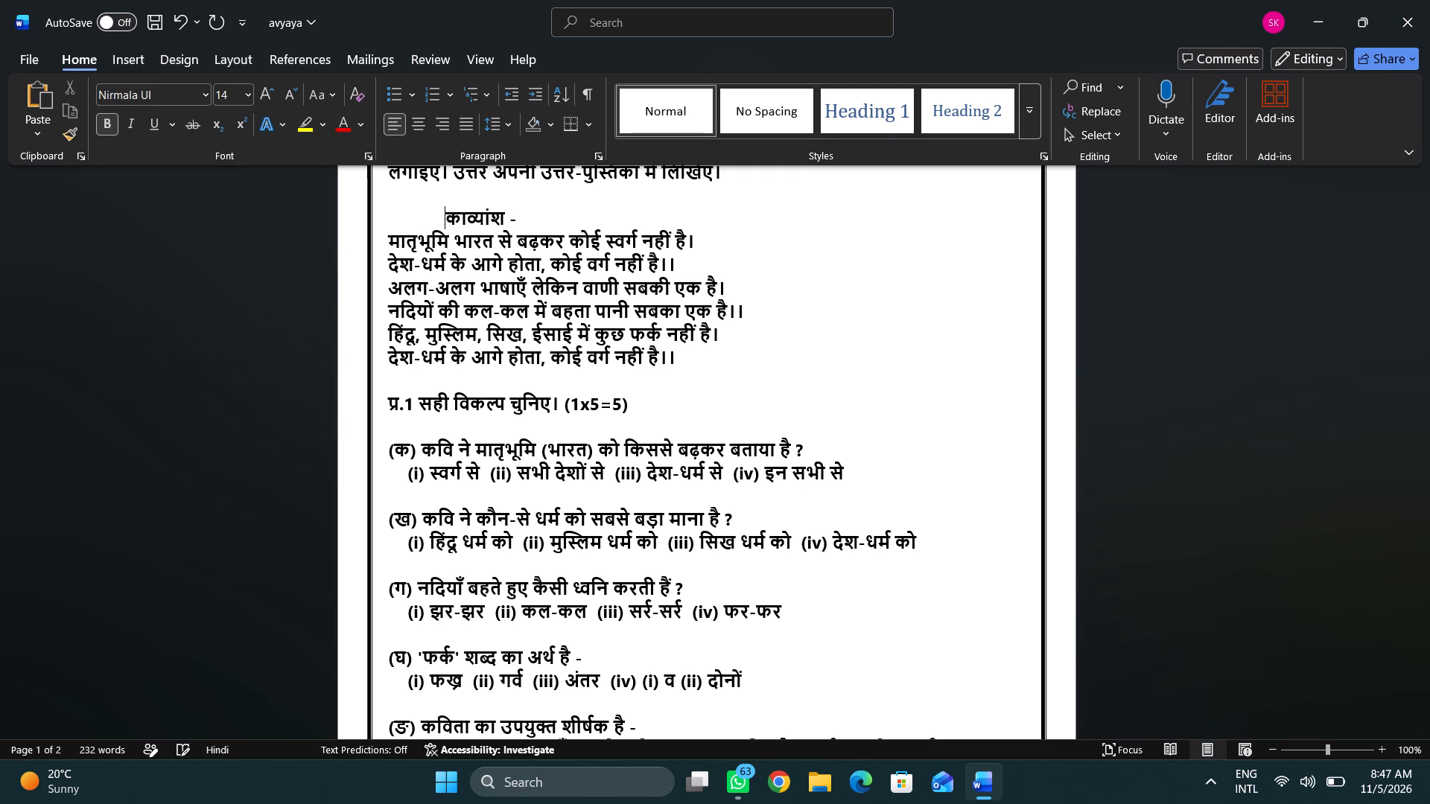
pyautogui.press('space')
pyautogui.press('space')
pyautogui.press('space')
pyautogui.press('space')
pyautogui.press('space')
pyautogui.press('space')
pyautogui.press('space')
pyautogui.press('space')
pyautogui.press('space')
pyautogui.press('space')
pyautogui.press('space')
pyautogui.press('space')
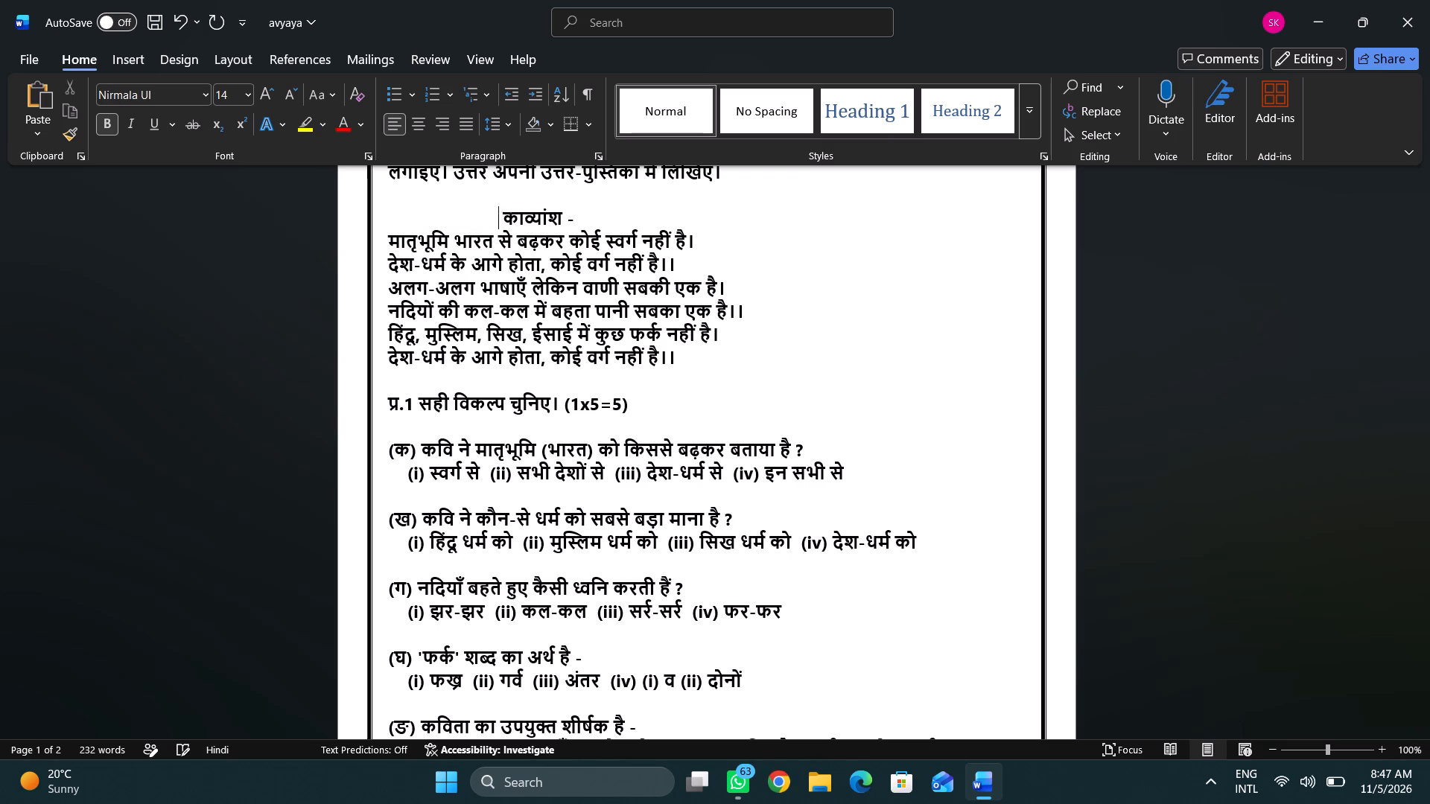
pyautogui.press('space')
pyautogui.press('space')
pyautogui.press('space')
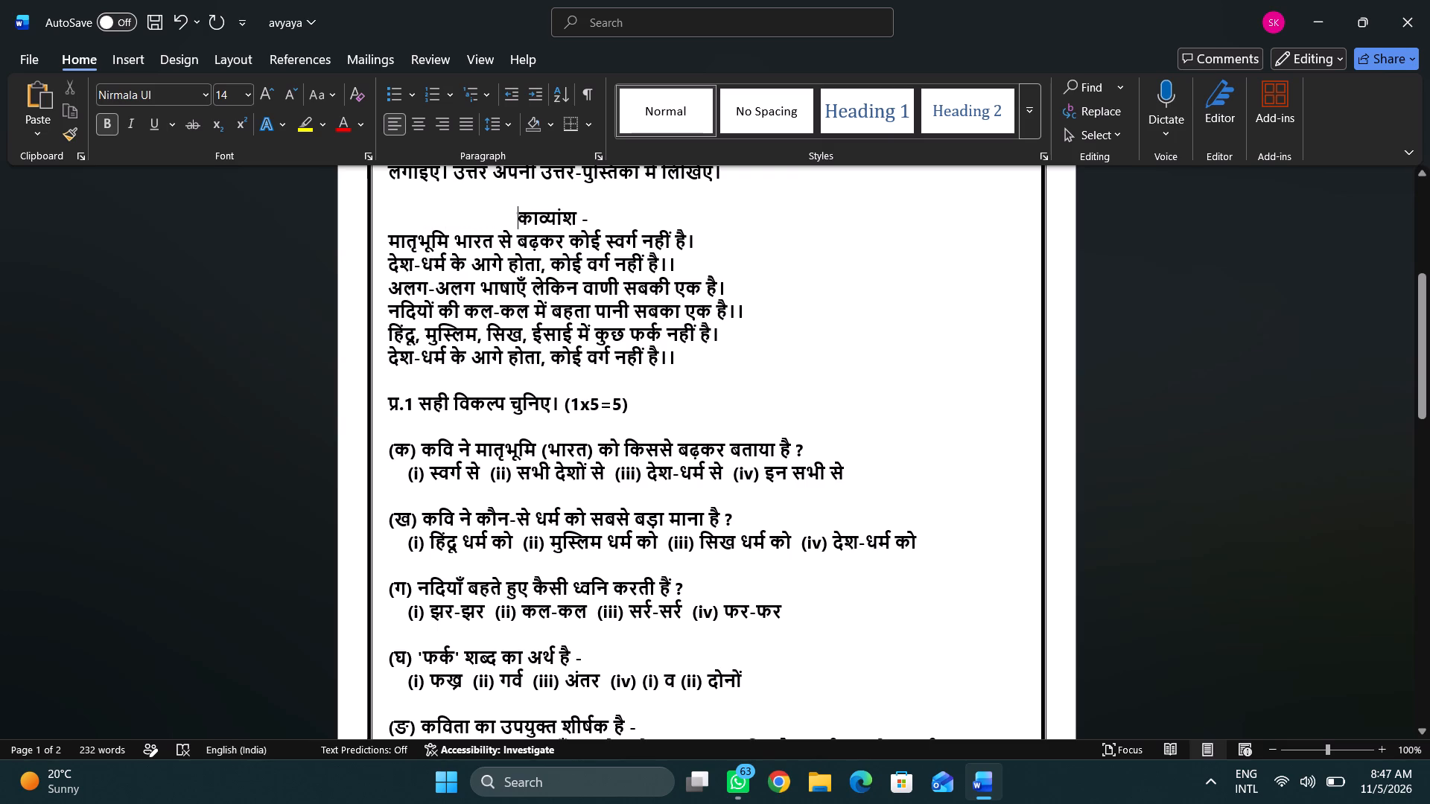
pyautogui.press('space')
# Delete the “कक्षा - V | विषय - हिंदी | काव्यांश | अंक - 5” line and the asterisk line above it.
pyautogui.scroll(1, 476, 239)
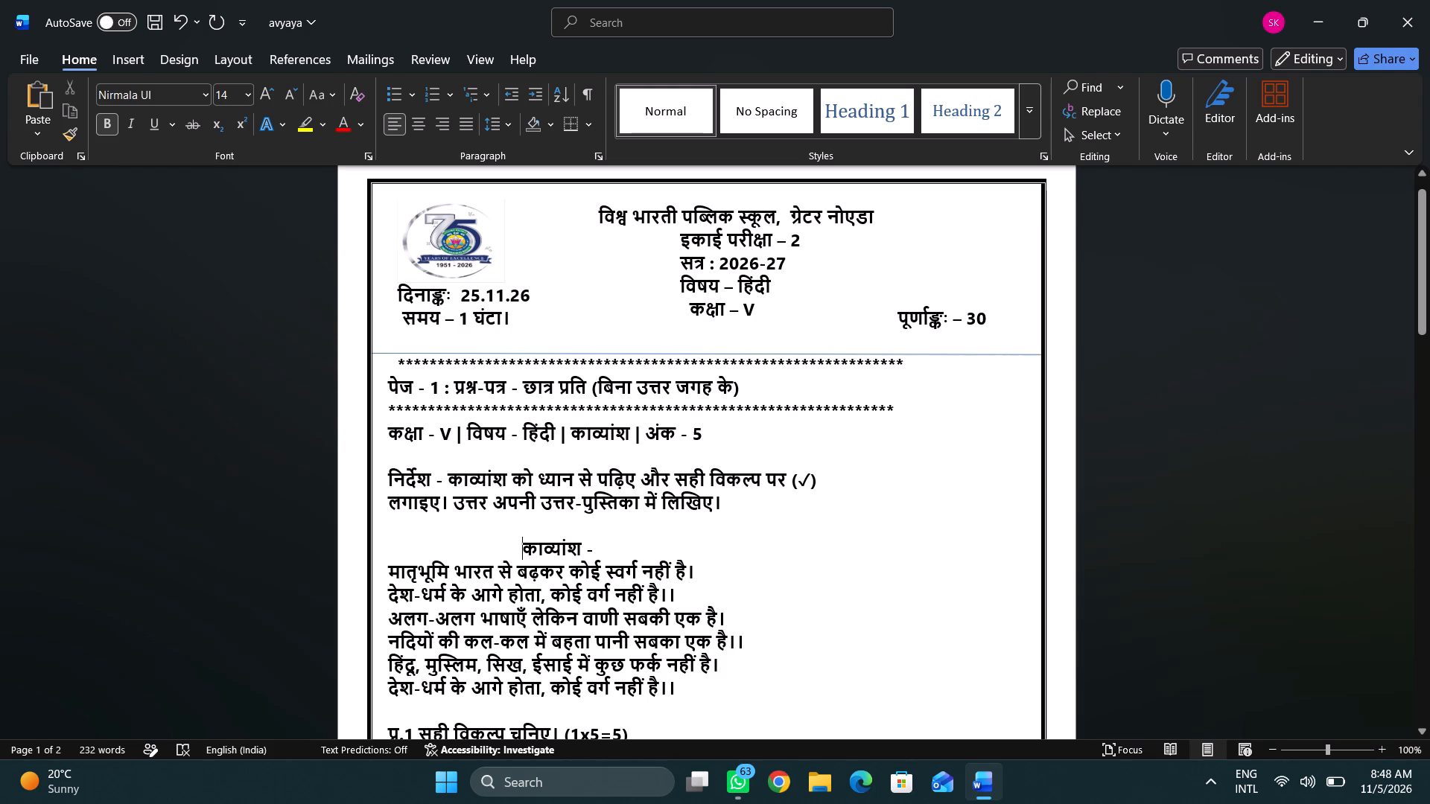
pyautogui.moveTo(388, 427); pyautogui.dragTo(733, 454)
pyautogui.press('BackSpace')
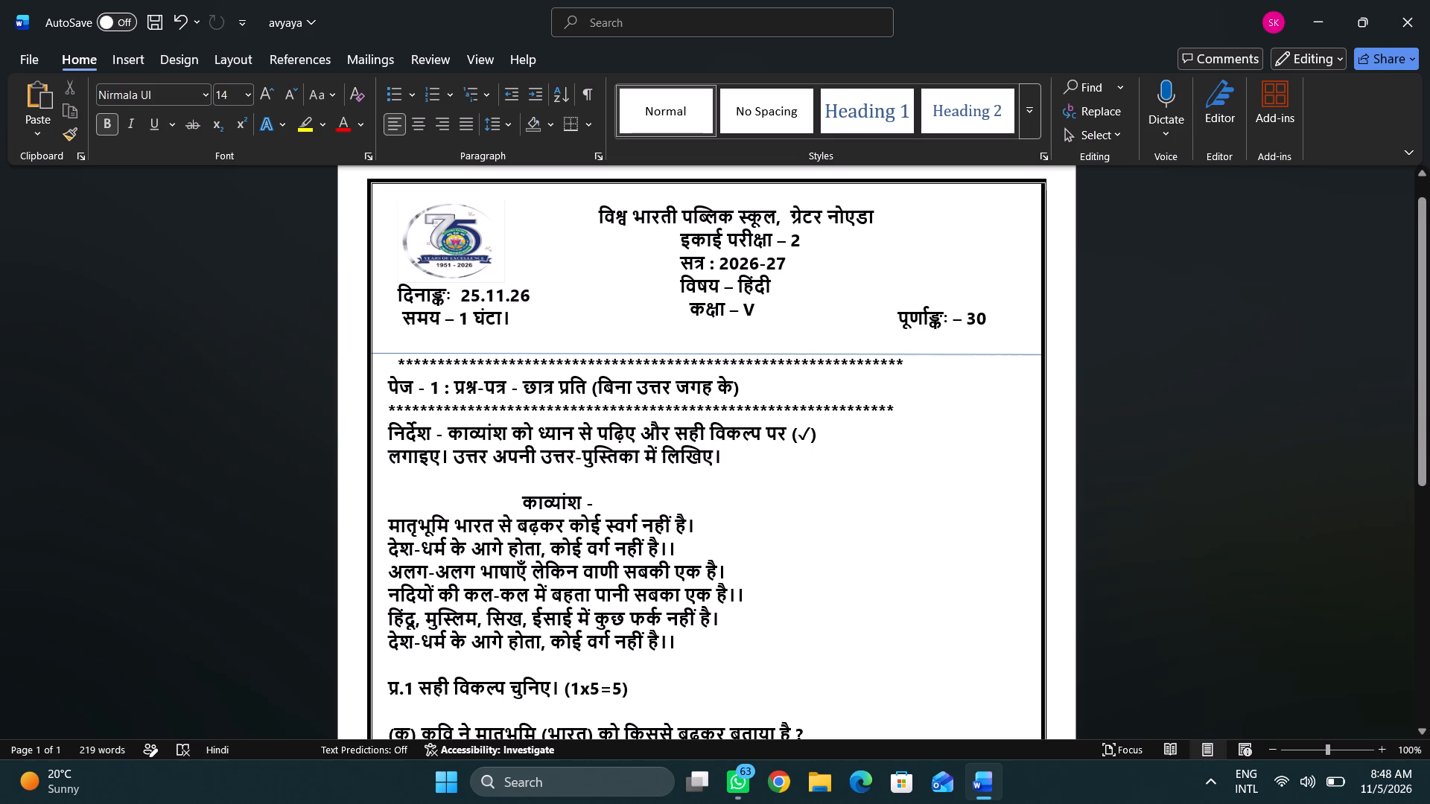
pyautogui.moveTo(387, 408); pyautogui.dragTo(844, 425)
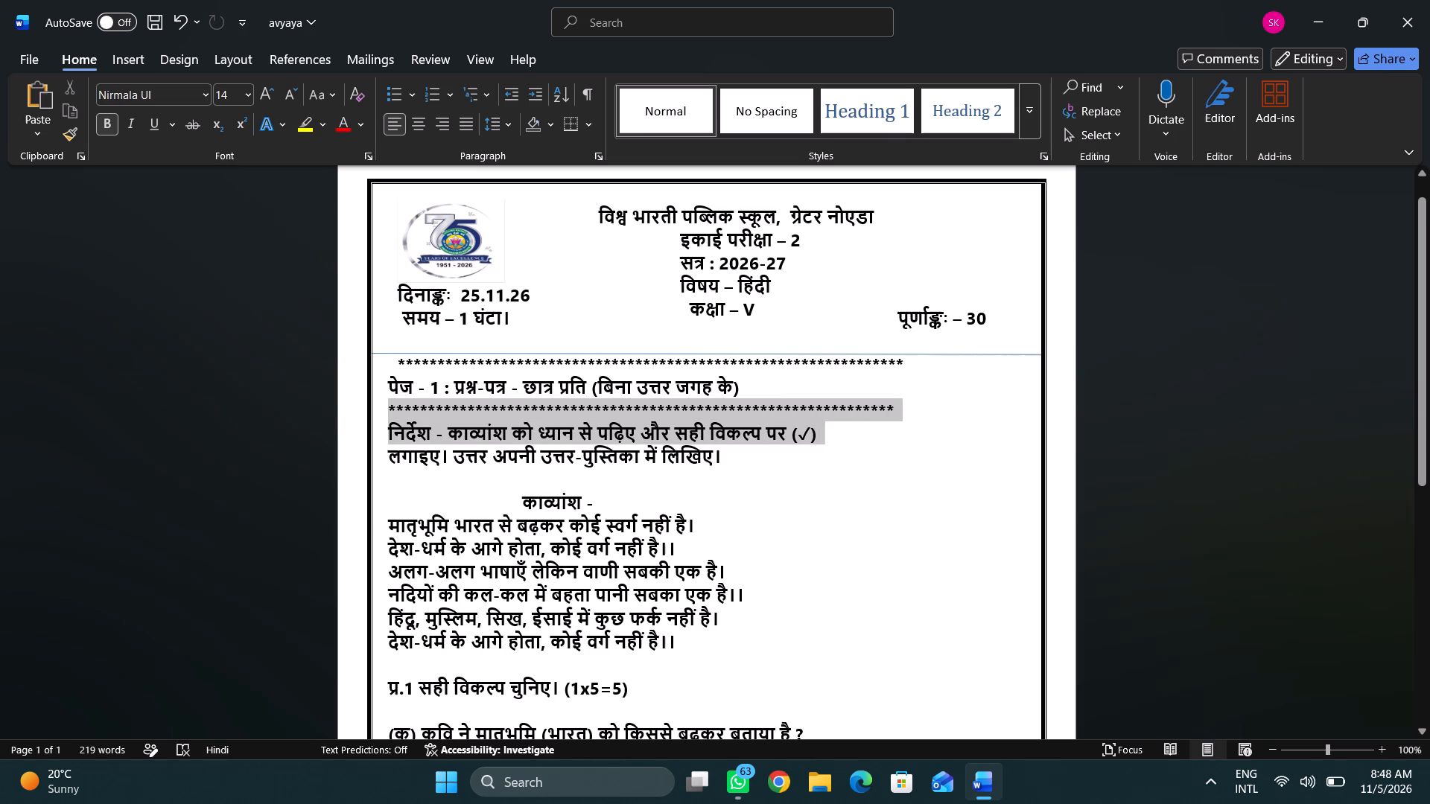
pyautogui.moveTo(844, 425); pyautogui.dragTo(900, 406)
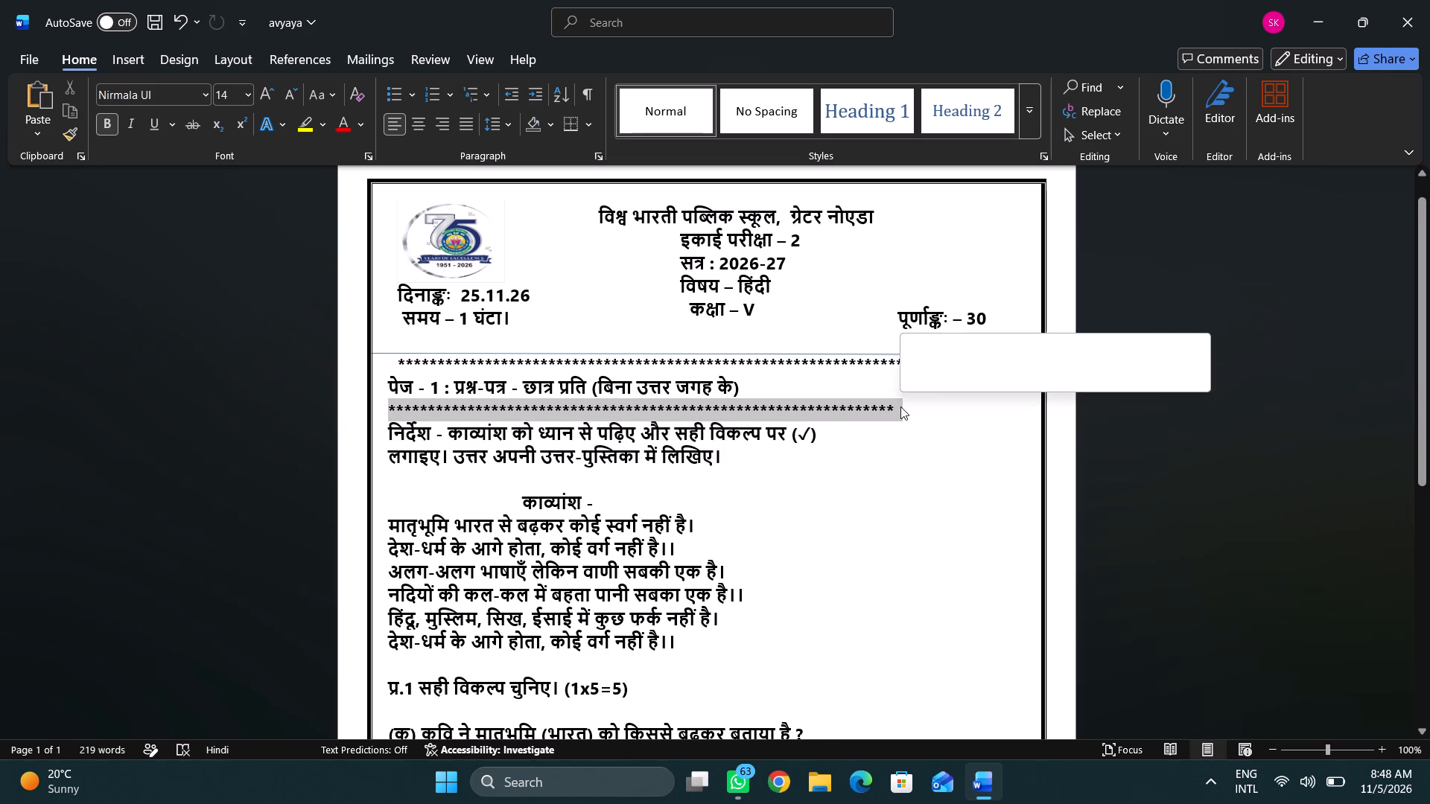
pyautogui.press('BackSpace')
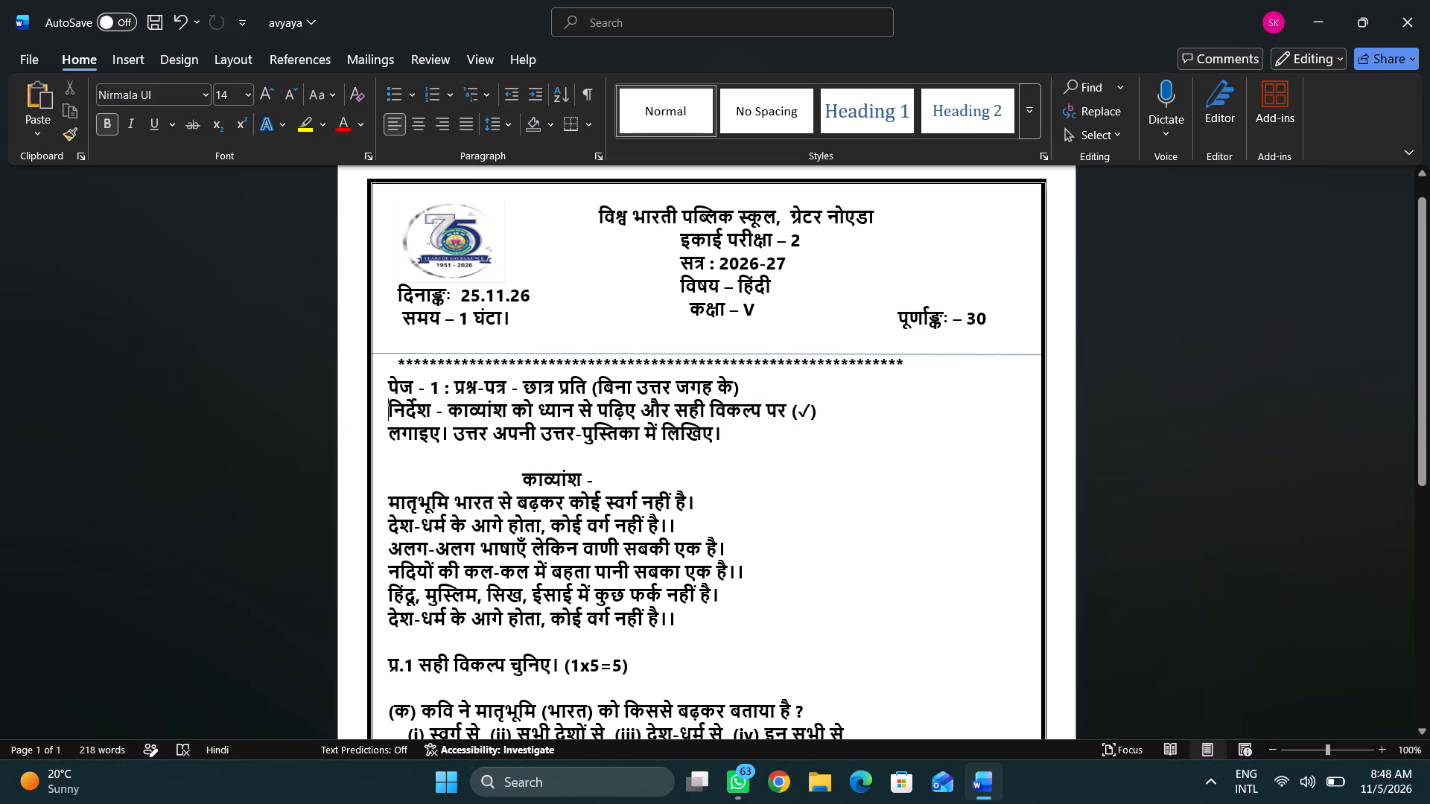
# Delete the asterisk line just below the header and the “पेज - 1 : प्रश्न-पत्र - छात्र प्रति (बिना उत्तर जगह के)” line.
pyautogui.scroll(1, 900, 406)
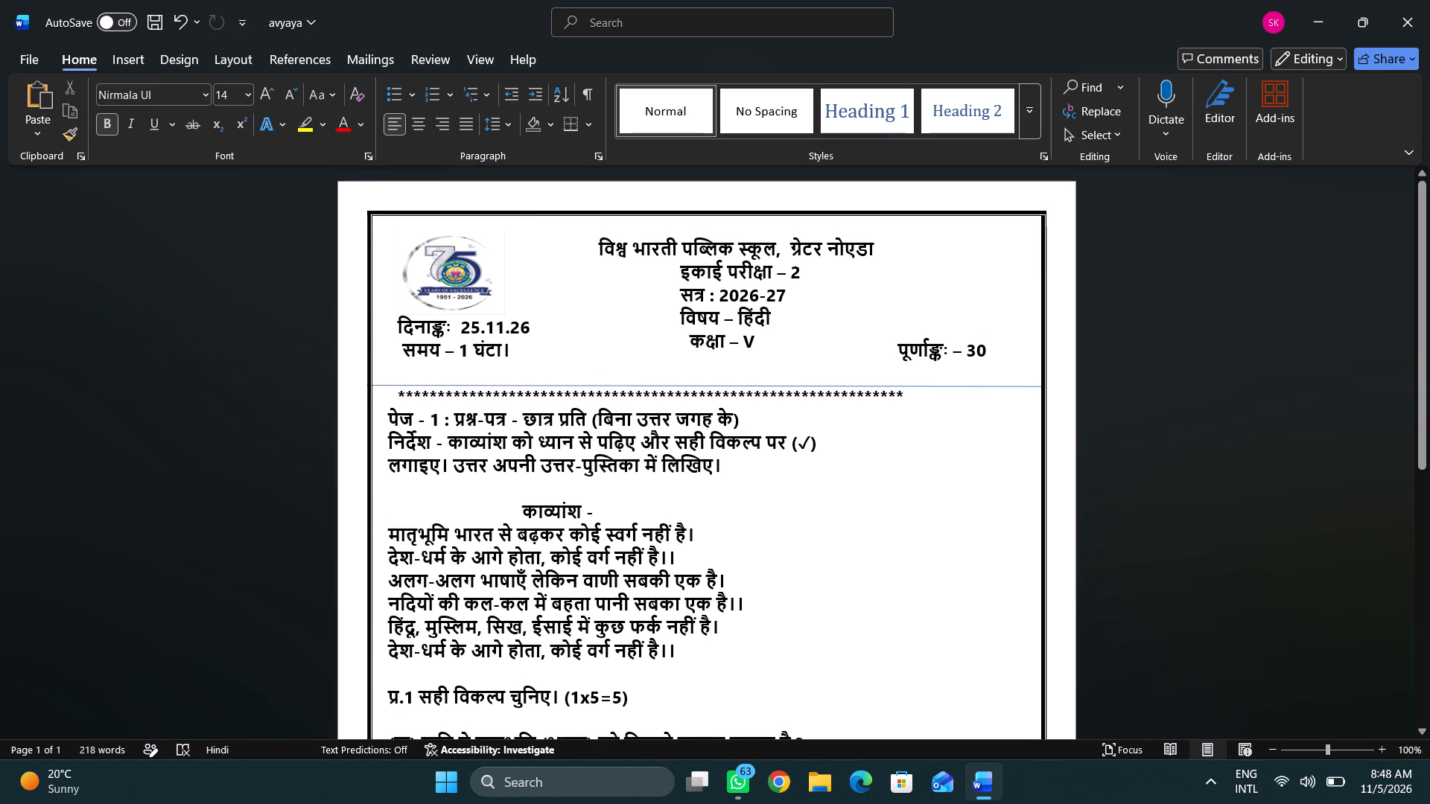
pyautogui.moveTo(393, 394); pyautogui.dragTo(892, 404)
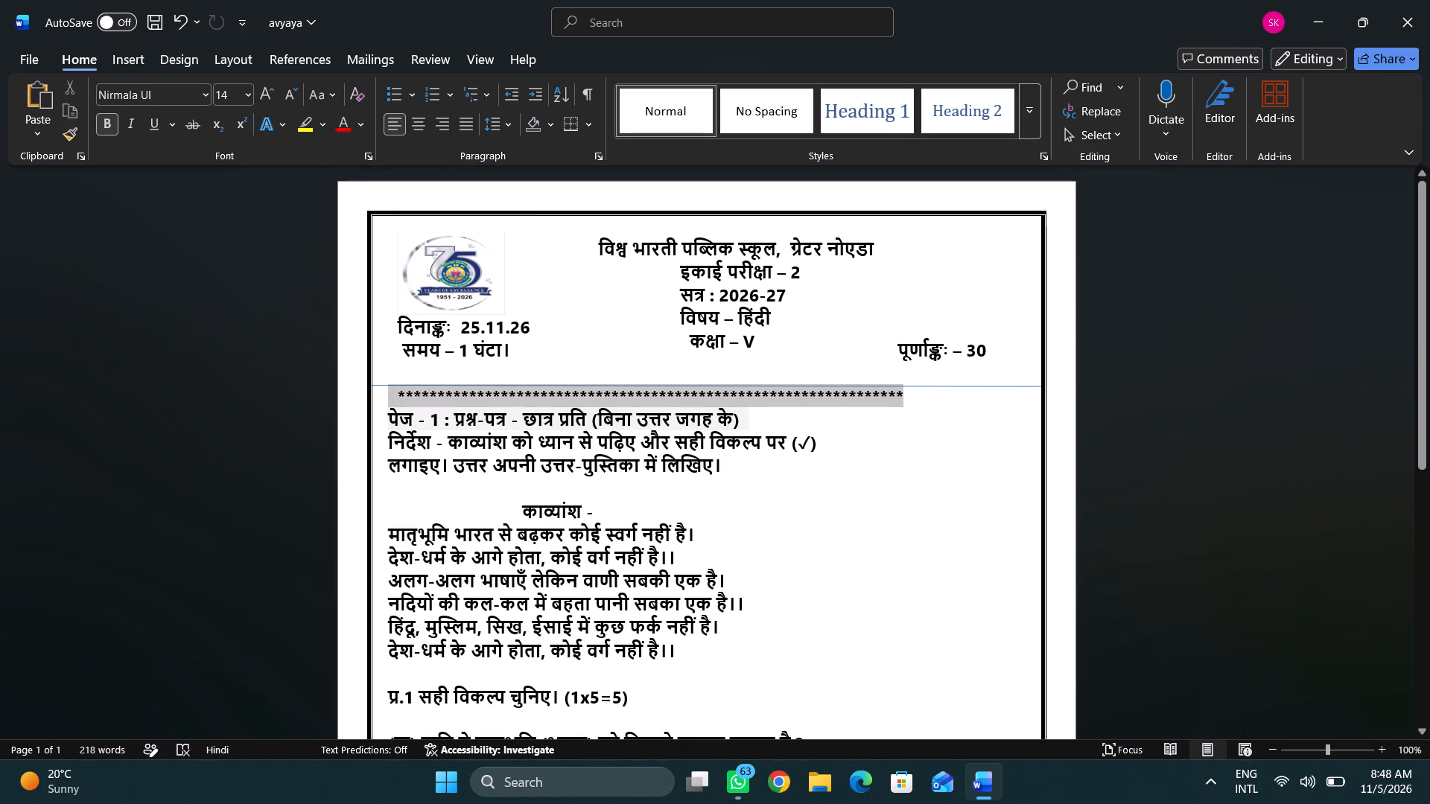
pyautogui.moveTo(892, 404); pyautogui.dragTo(900, 401)
pyautogui.click(904, 393)
pyautogui.press('BackSpace')
pyautogui.press('BackSpace')
pyautogui.press('BackSpace')
pyautogui.press('BackSpace')
pyautogui.press('BackSpace')
pyautogui.press('BackSpace')
pyautogui.press('BackSpace')
pyautogui.press('BackSpace')
pyautogui.press('BackSpace')
pyautogui.press('BackSpace')
pyautogui.press('BackSpace')
pyautogui.press('BackSpace')
pyautogui.press('BackSpace')
pyautogui.press('BackSpace')
pyautogui.press('BackSpace')
pyautogui.press('BackSpace')
pyautogui.press('BackSpace')
pyautogui.press('BackSpace')
pyautogui.press('BackSpace')
pyautogui.press('BackSpace')
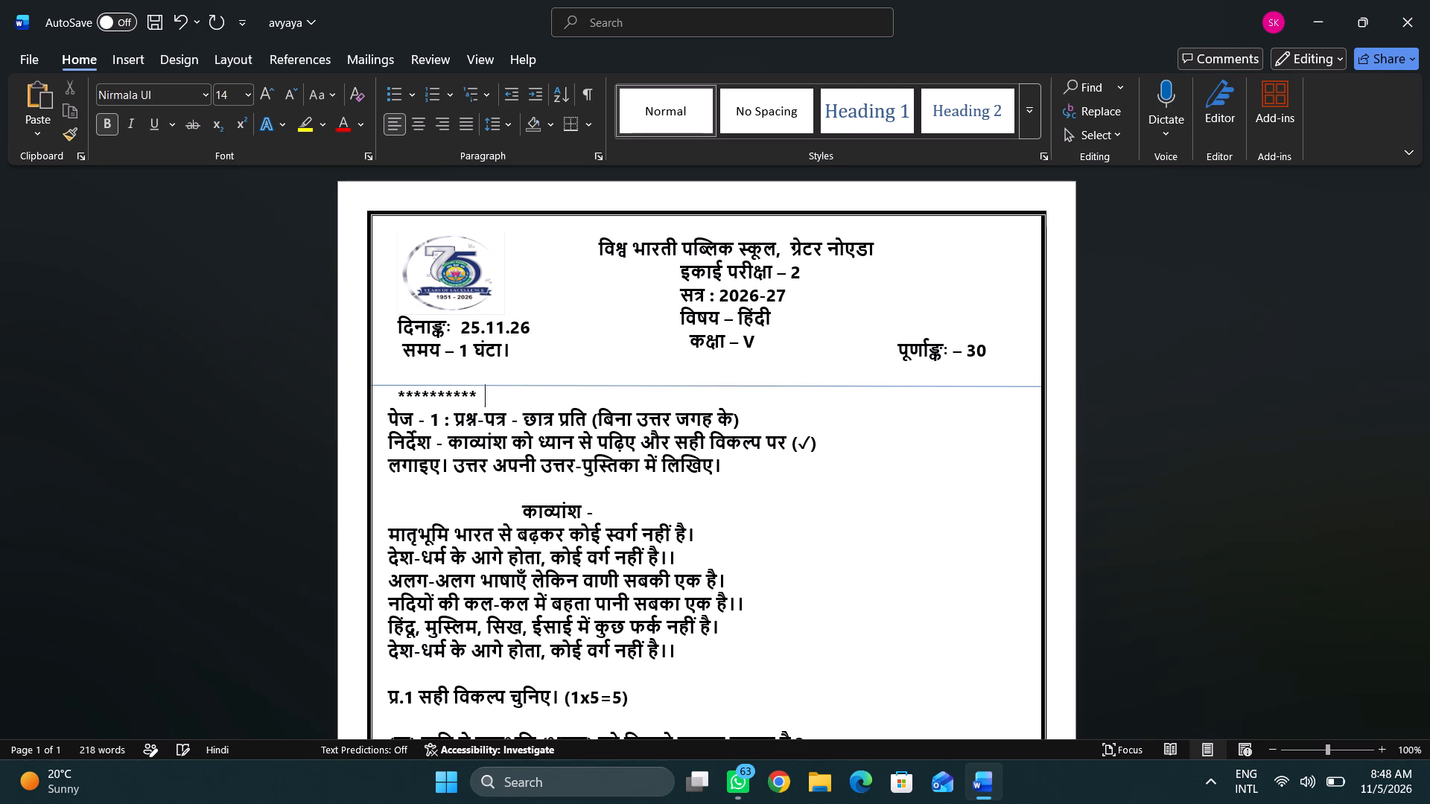
pyautogui.press('BackSpace')
pyautogui.press('BackSpace')
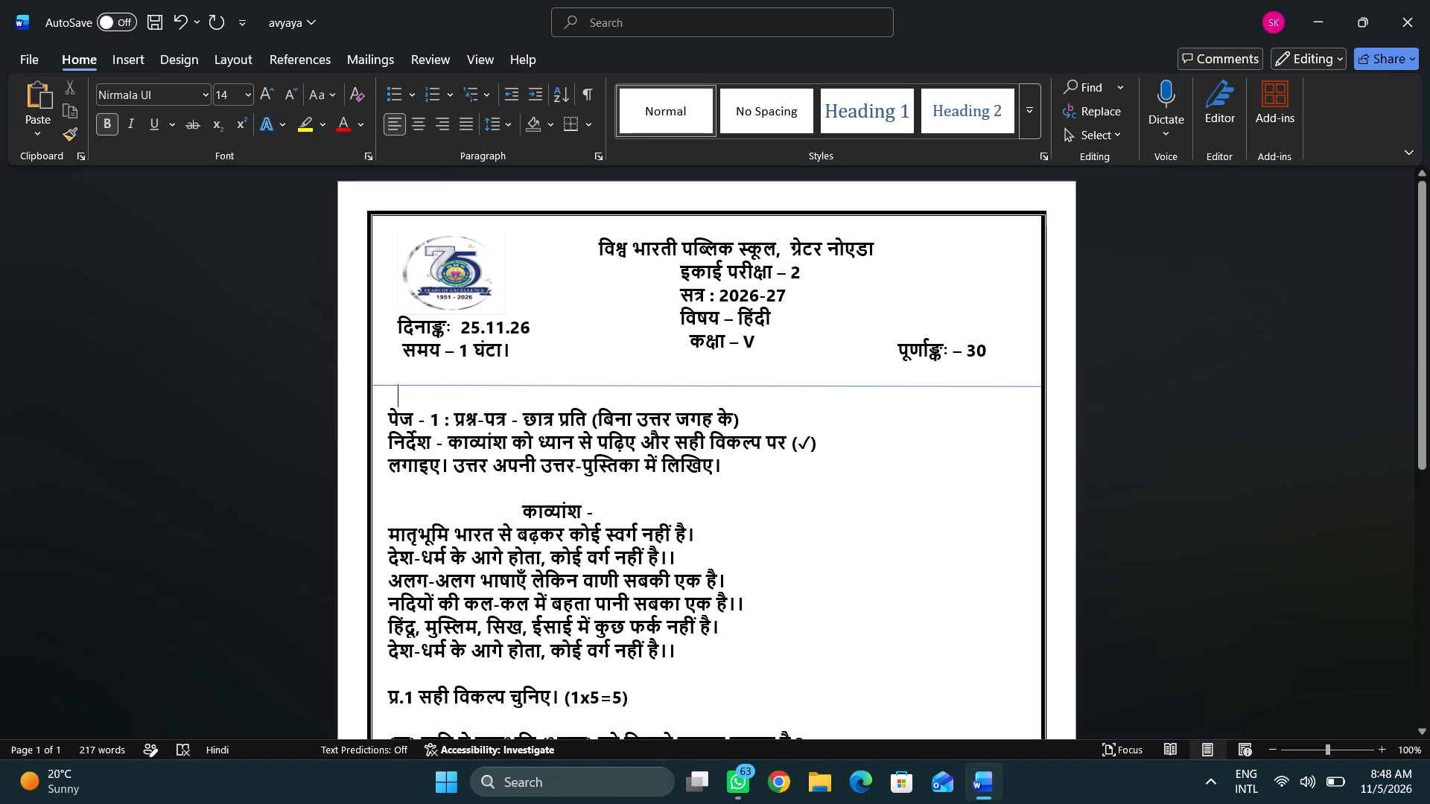
pyautogui.moveTo(381, 416); pyautogui.dragTo(753, 415)
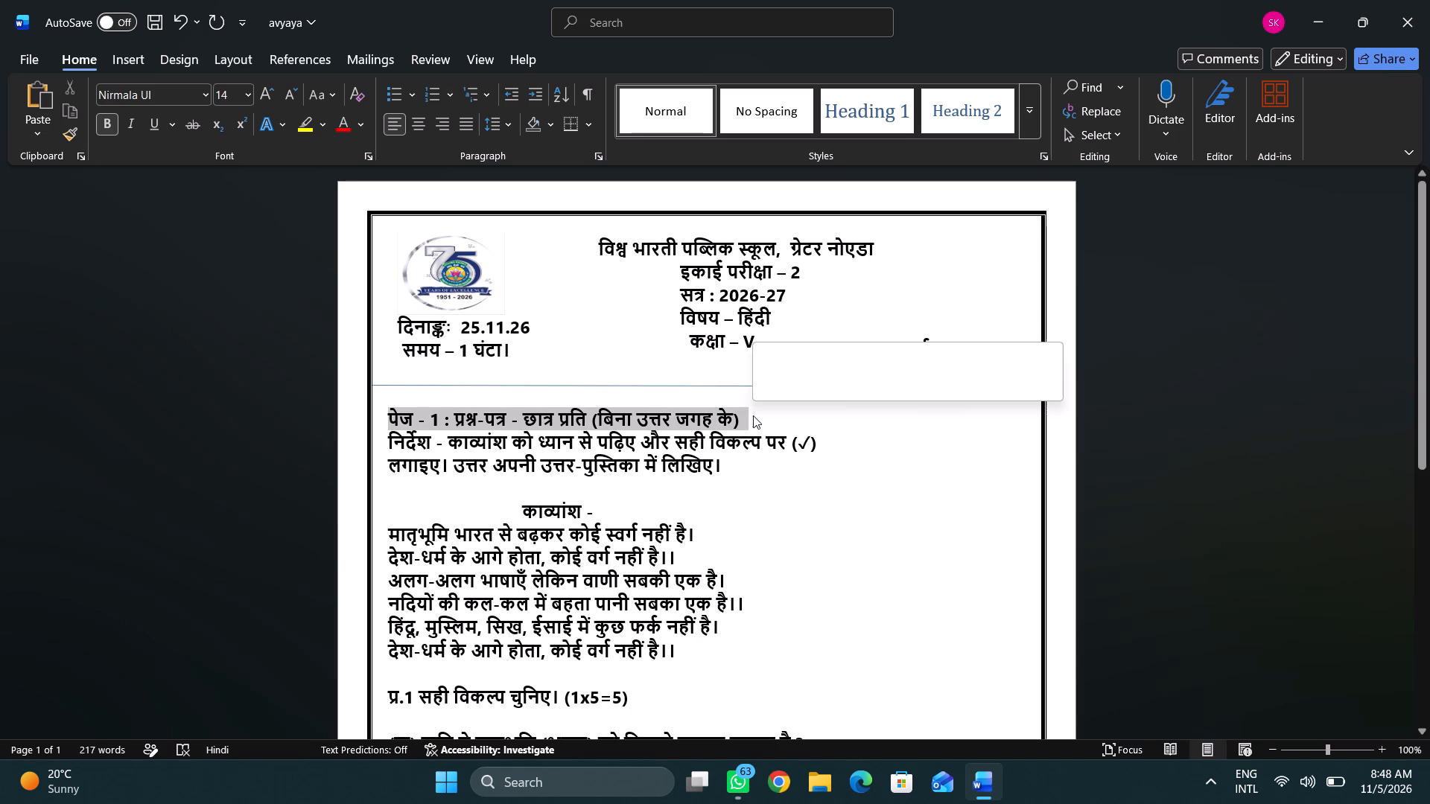
pyautogui.press('BackSpace')
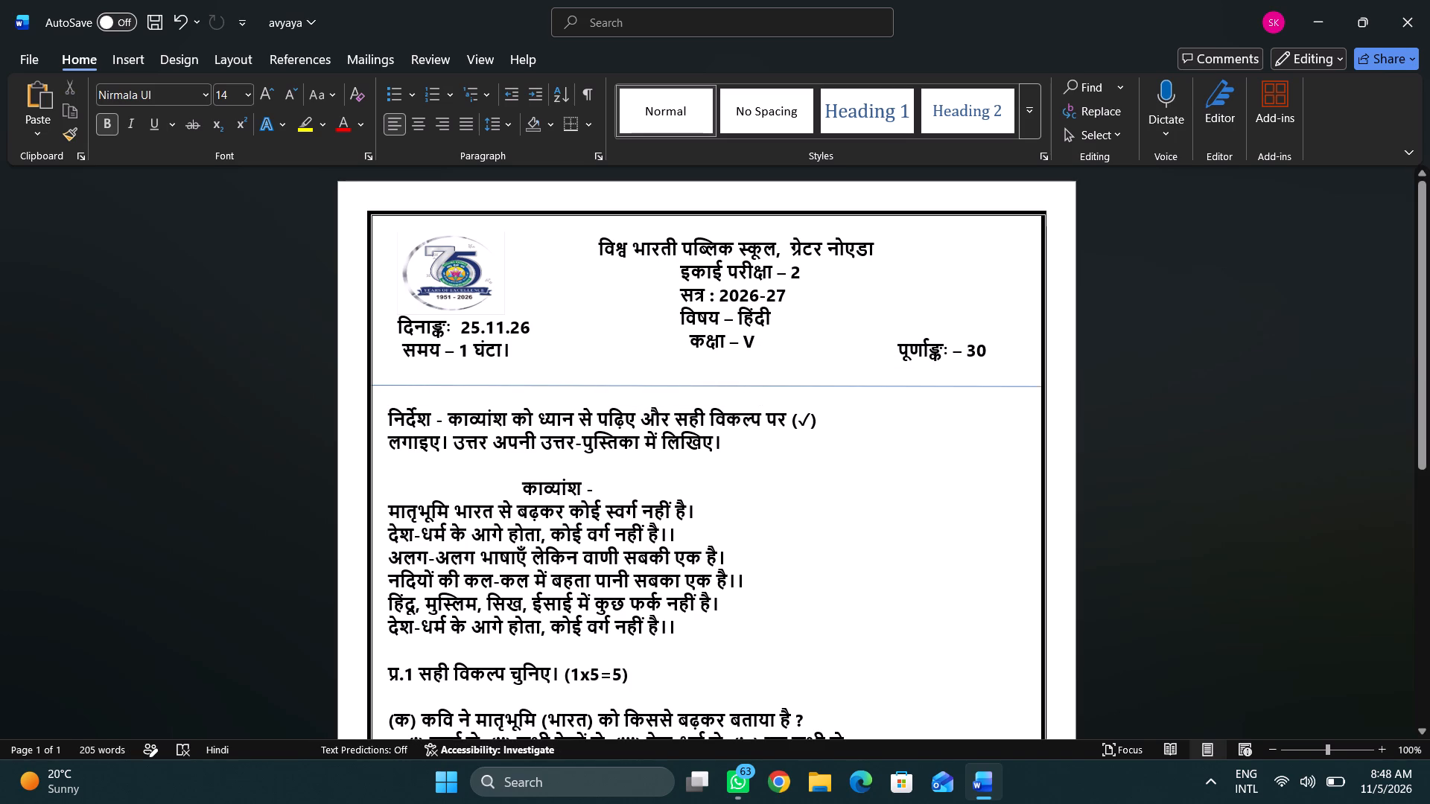
# Copy the “प्र.1 सही विकल्प चुनिए। (1x5=5)” line to the top of the paper, with a blank line before the निर्देश text.
pyautogui.moveTo(388, 675); pyautogui.dragTo(626, 669)
pyautogui.hotkey('ctrl', 'c')
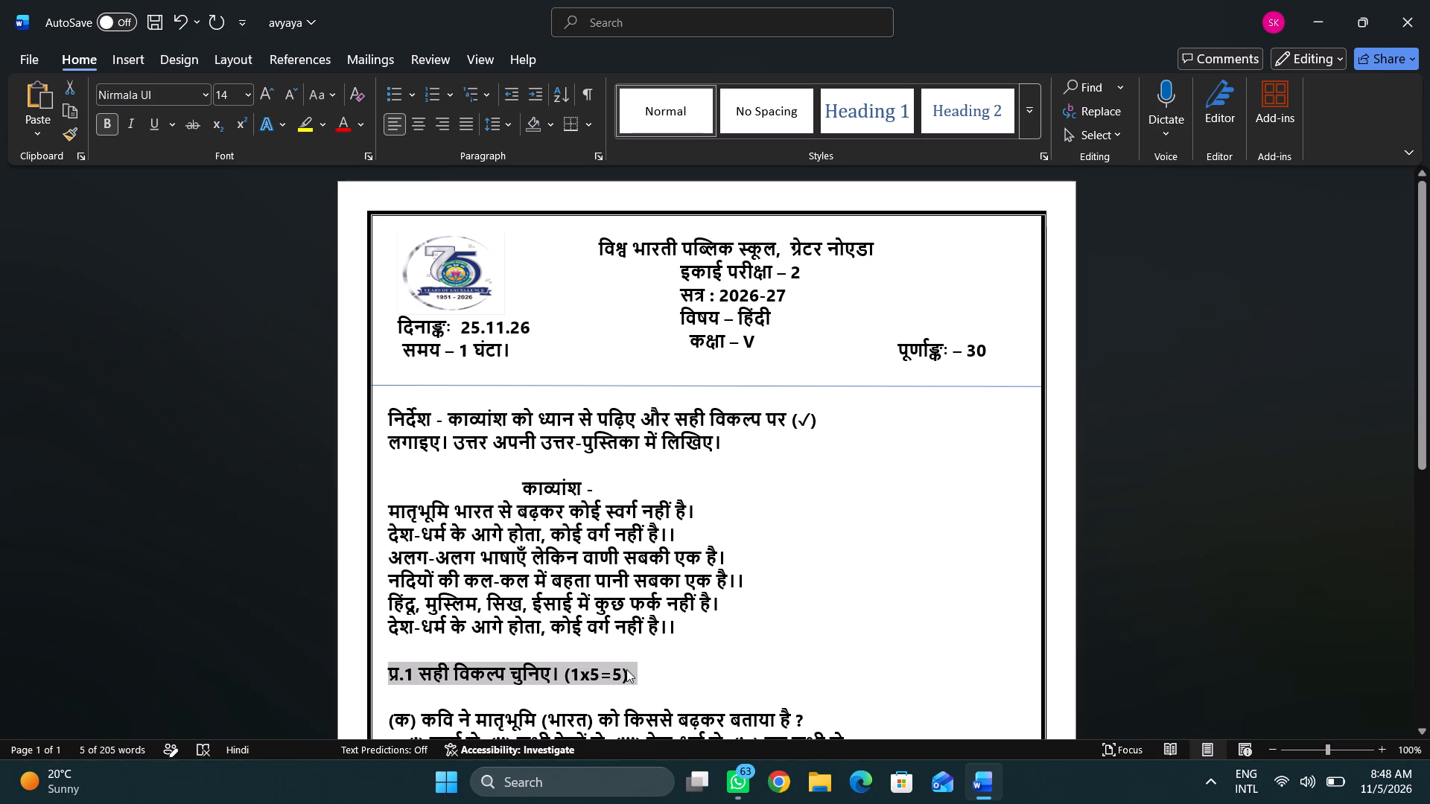
pyautogui.click(384, 410)
pyautogui.press('Return')
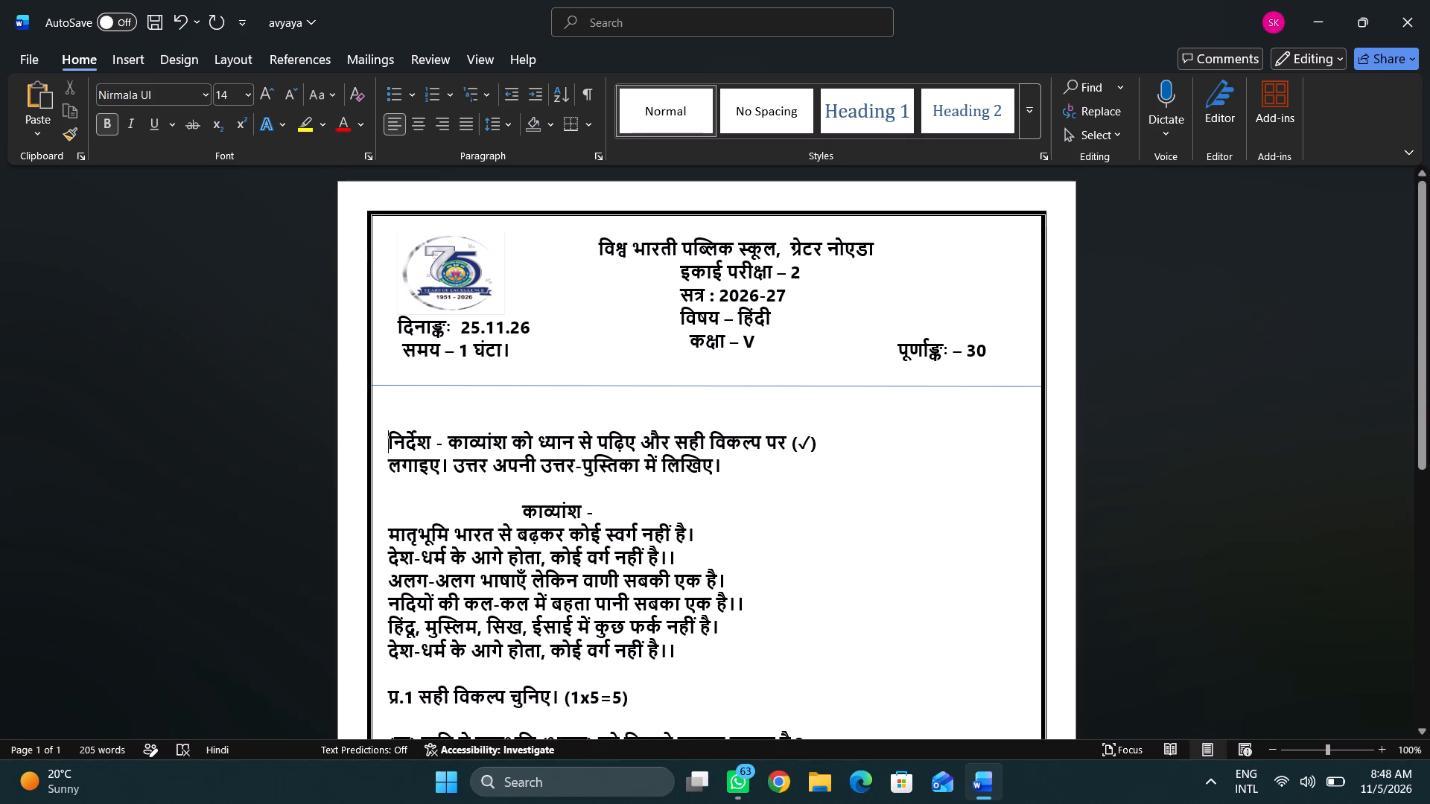
pyautogui.click(396, 400)
pyautogui.hotkey('ctrl', 'v')
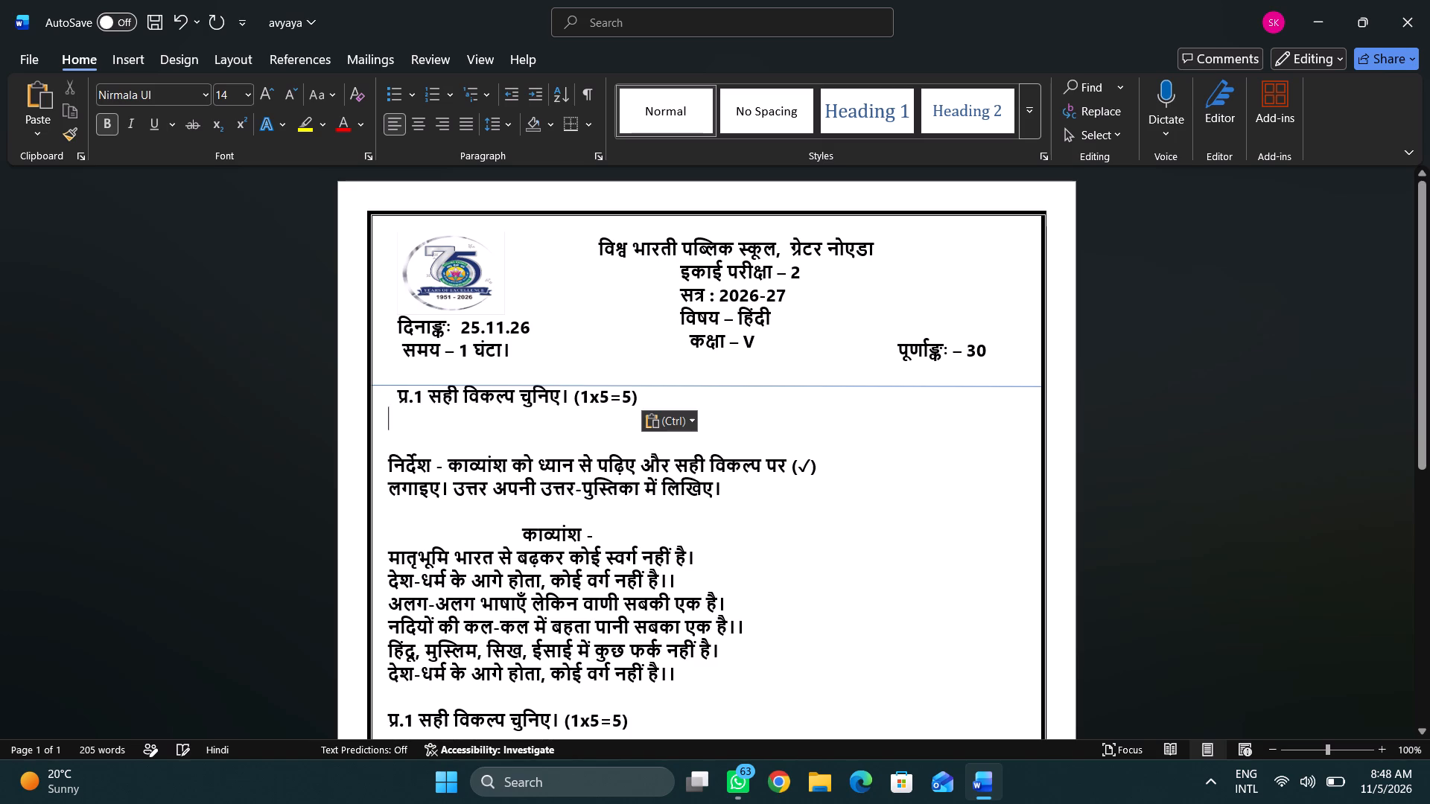
# Space out the top प्र.1 line so that its marks “(1x5=5)” sit at the far end of the line.
pyautogui.click(398, 390)
pyautogui.press('space')
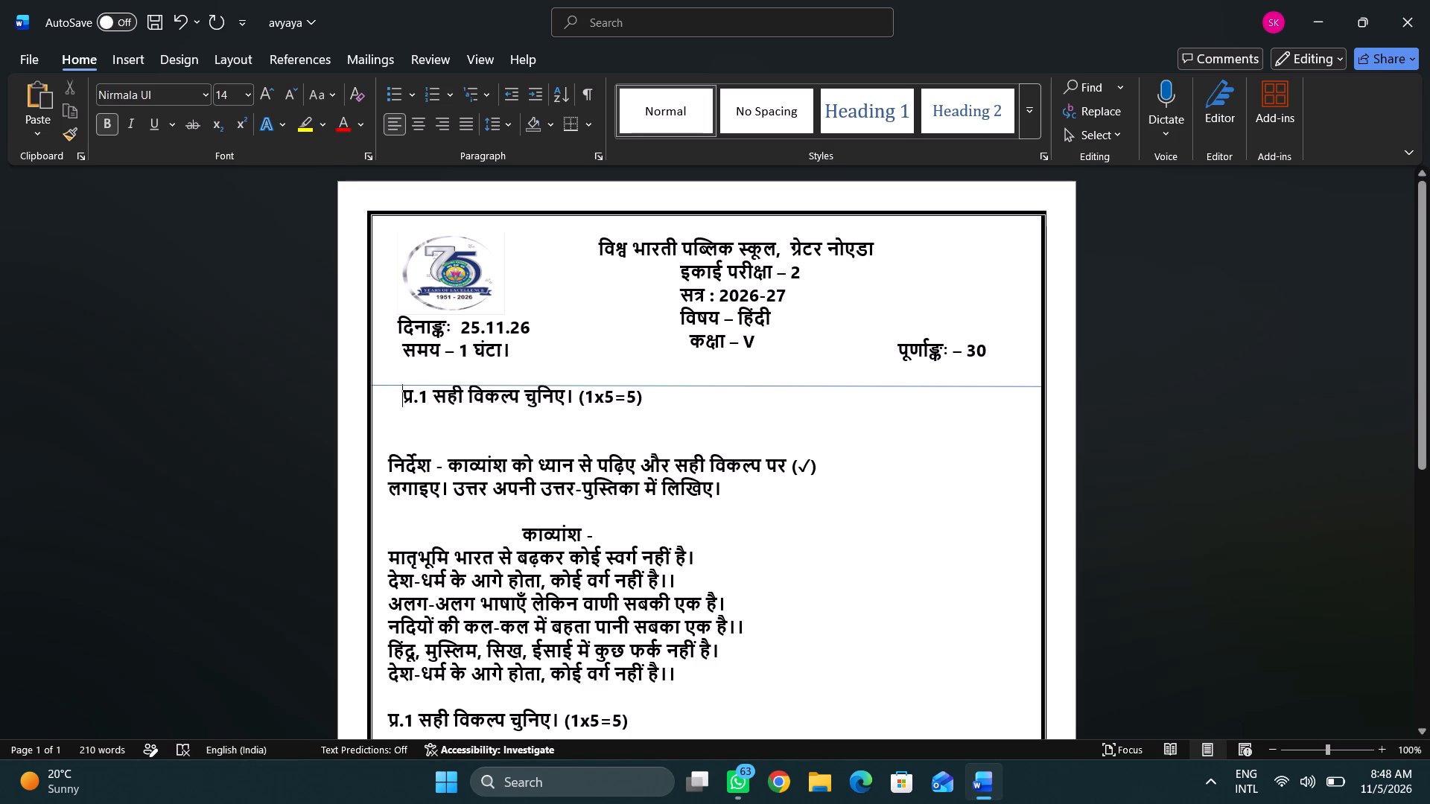
# Delete the repeated “प्र.1 सही विकल्प चुनिए। (1x5=5)” line below the काव्यांश, along with the blank line after it.
pyautogui.click(575, 391)
pyautogui.scroll(-1, 532, 558)
pyautogui.moveTo(386, 567); pyautogui.dragTo(709, 591)
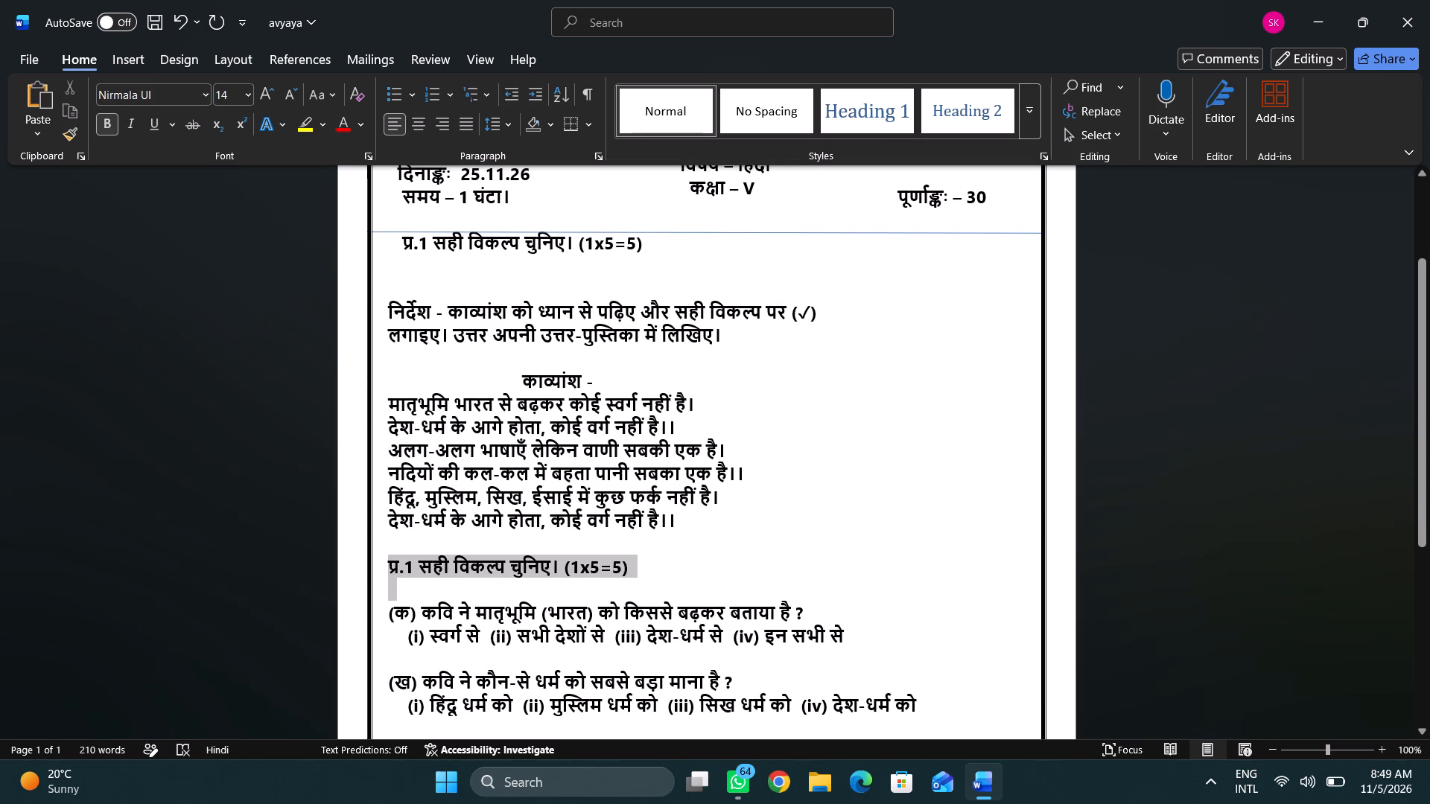
pyautogui.moveTo(709, 591); pyautogui.dragTo(705, 583)
pyautogui.press('BackSpace')
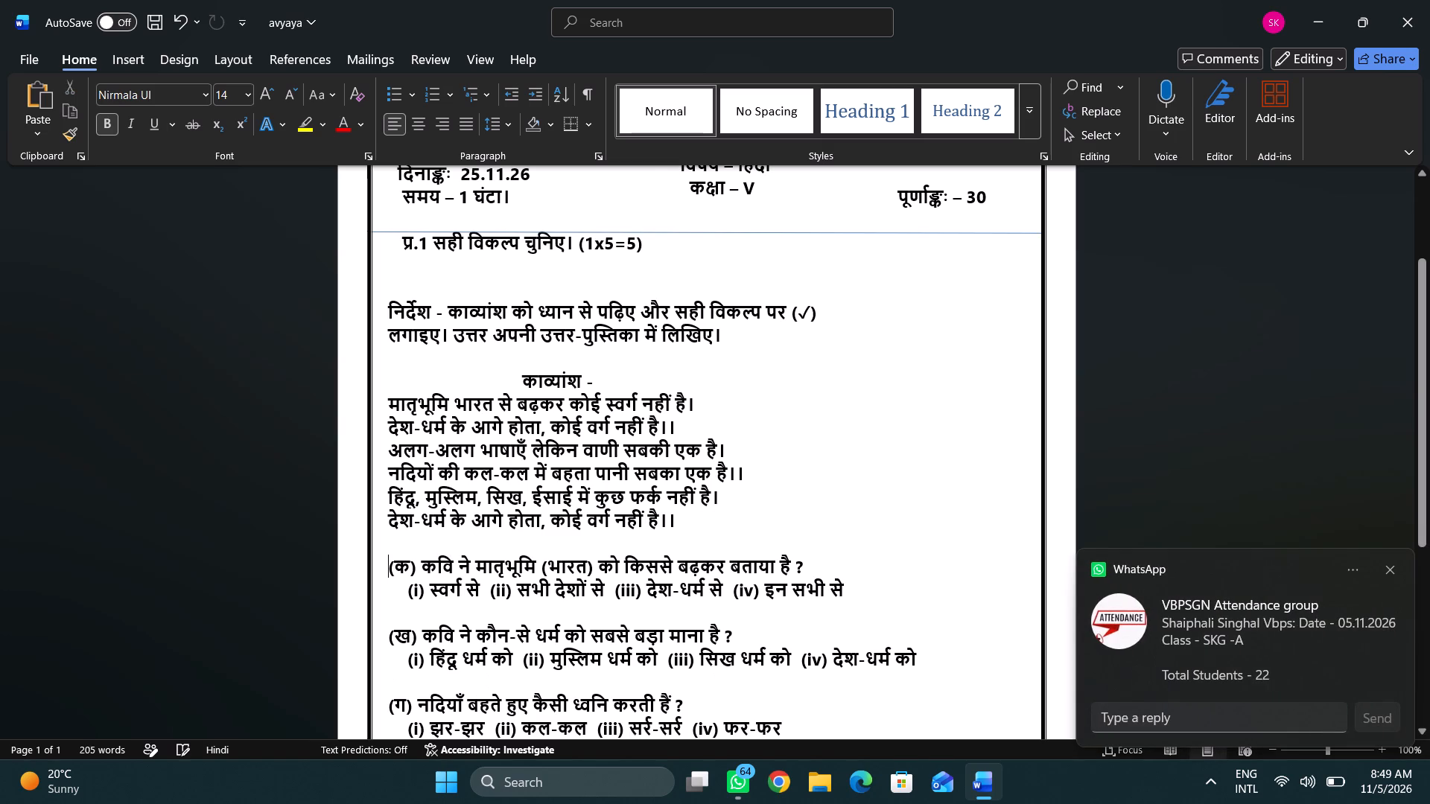
# Add a blank line between the header rule and the top प्र.1 line, and remove one blank line above the निर्देश text.
pyautogui.scroll(1, 705, 583)
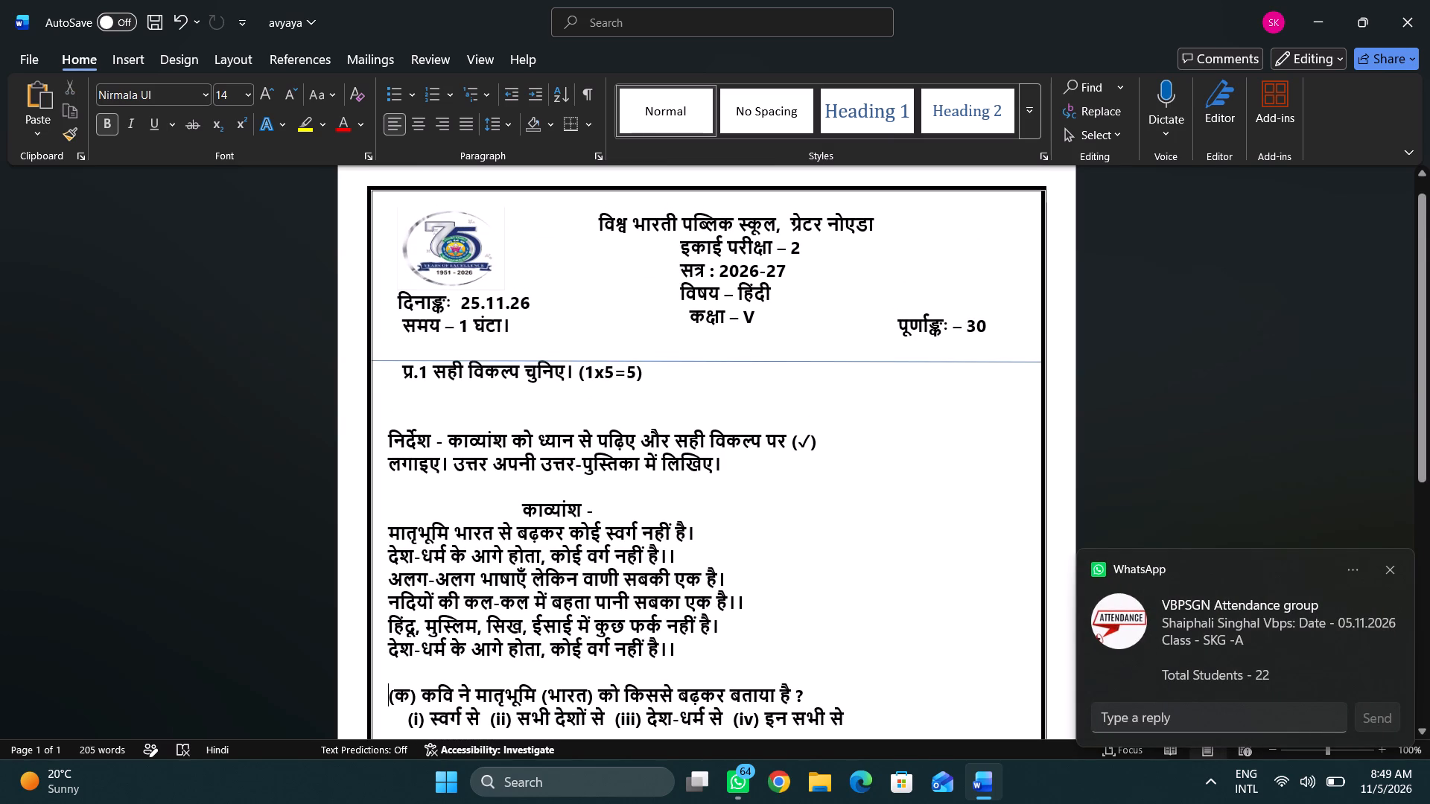
pyautogui.click(394, 364)
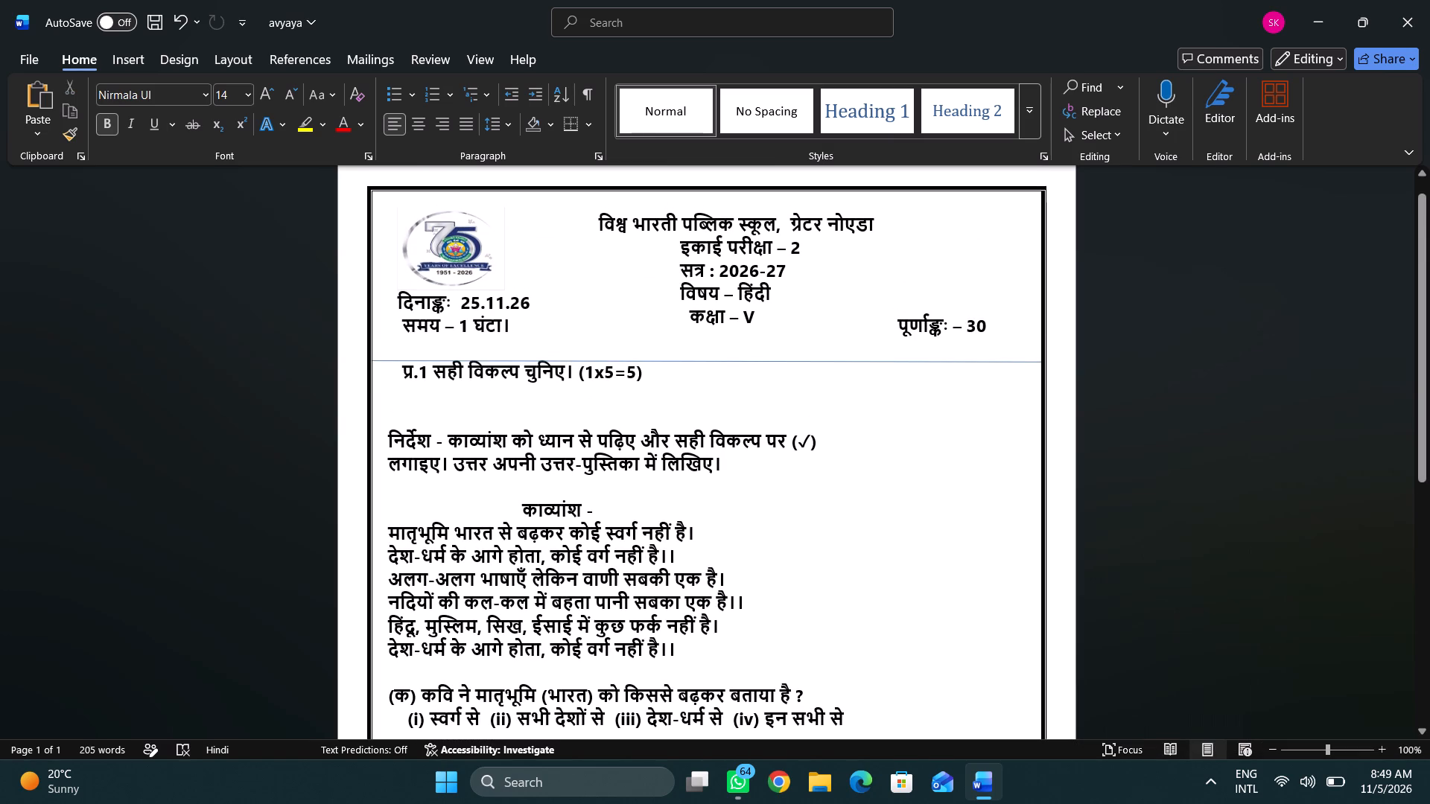
pyautogui.press('Return')
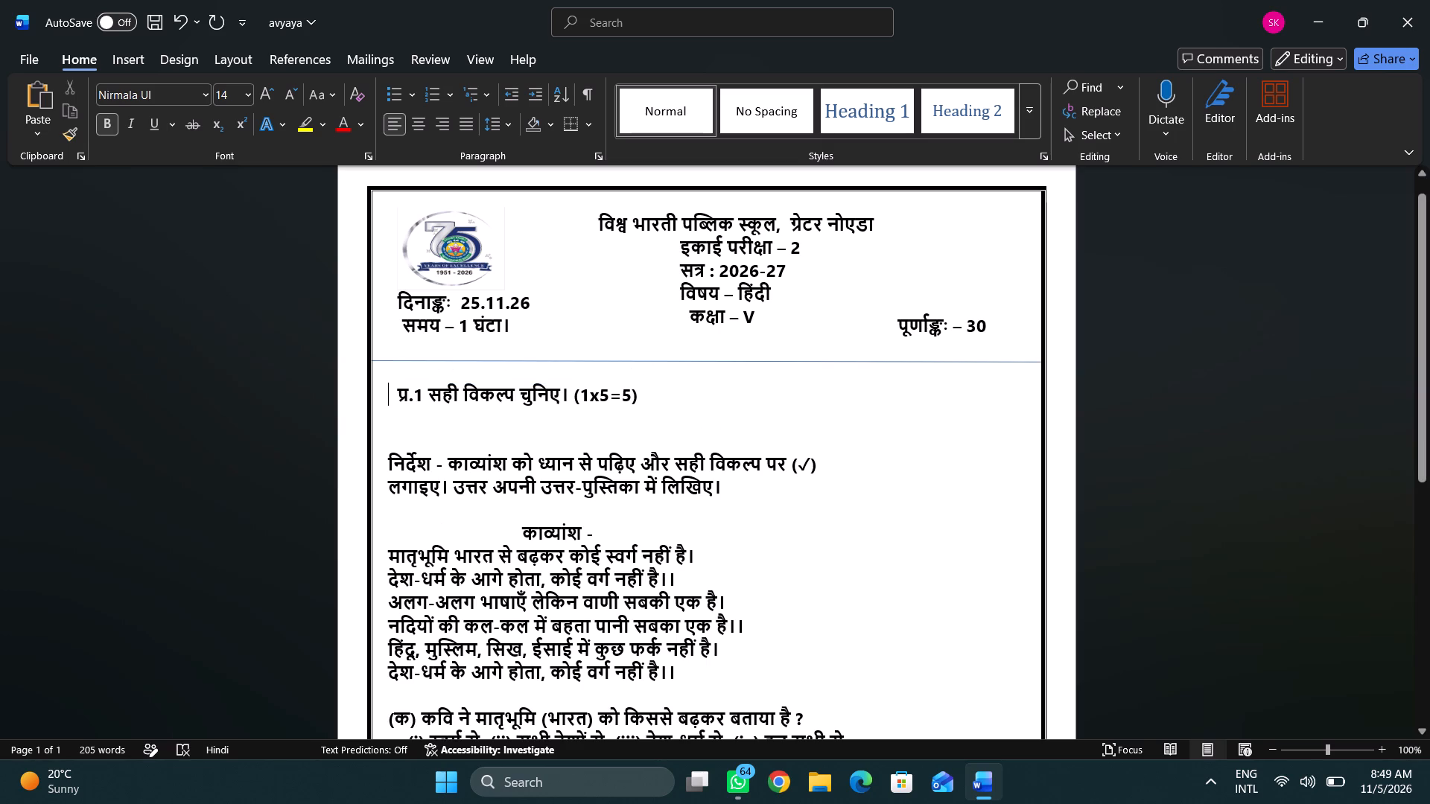
pyautogui.click(387, 457)
pyautogui.press('BackSpace')
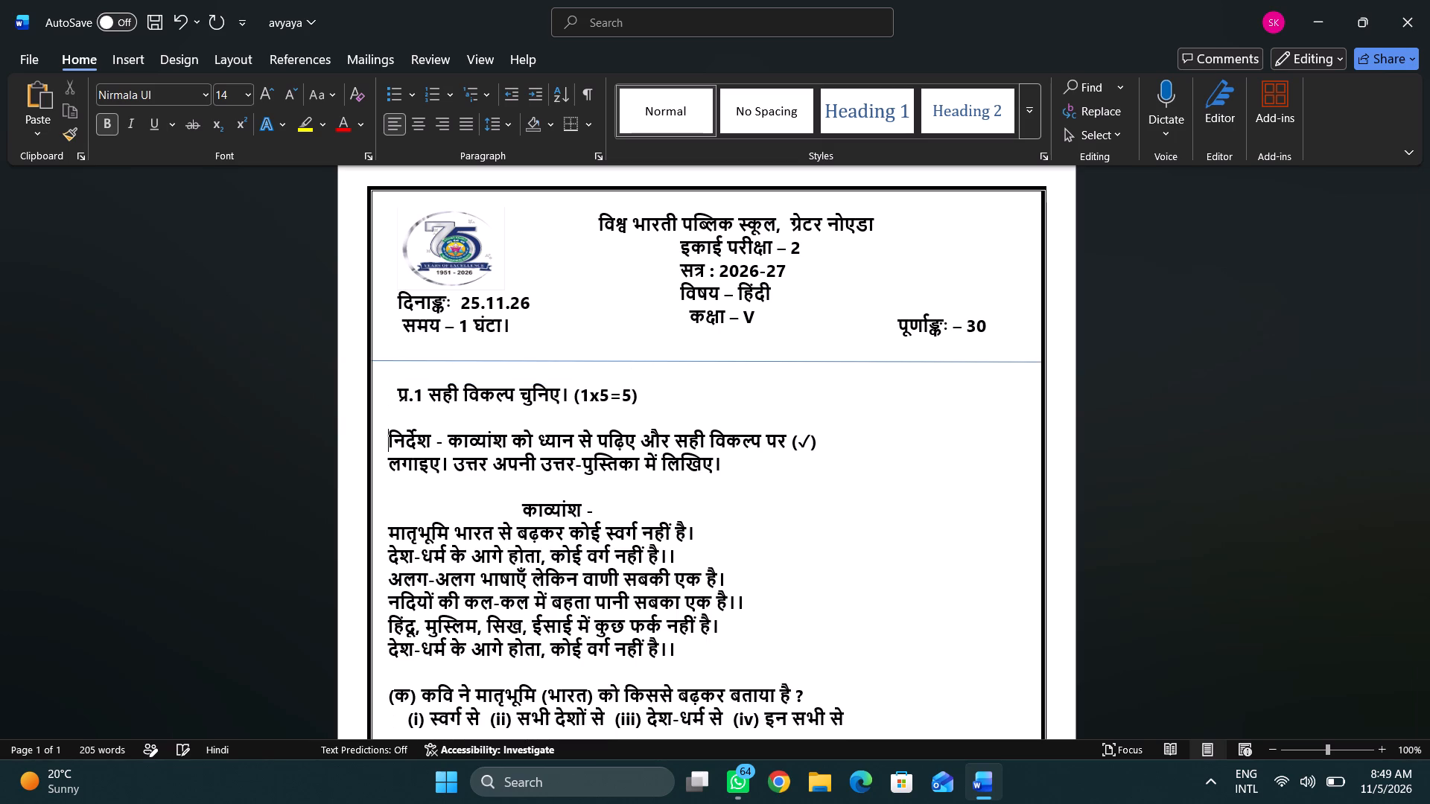
# Space out the top प्र.1 line so that its marks “(1x5=5)” sit at the far end of the same line.
pyautogui.click(571, 393)
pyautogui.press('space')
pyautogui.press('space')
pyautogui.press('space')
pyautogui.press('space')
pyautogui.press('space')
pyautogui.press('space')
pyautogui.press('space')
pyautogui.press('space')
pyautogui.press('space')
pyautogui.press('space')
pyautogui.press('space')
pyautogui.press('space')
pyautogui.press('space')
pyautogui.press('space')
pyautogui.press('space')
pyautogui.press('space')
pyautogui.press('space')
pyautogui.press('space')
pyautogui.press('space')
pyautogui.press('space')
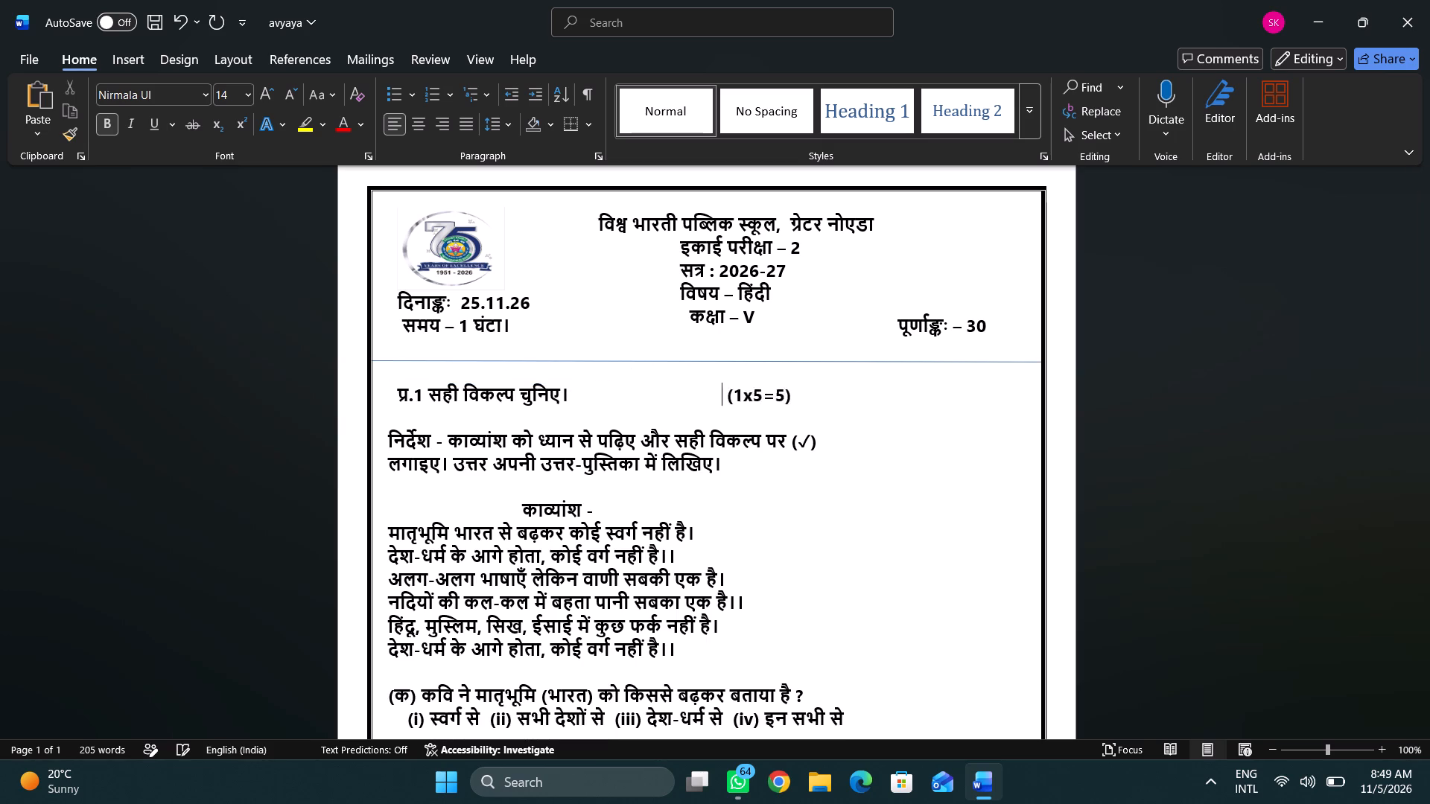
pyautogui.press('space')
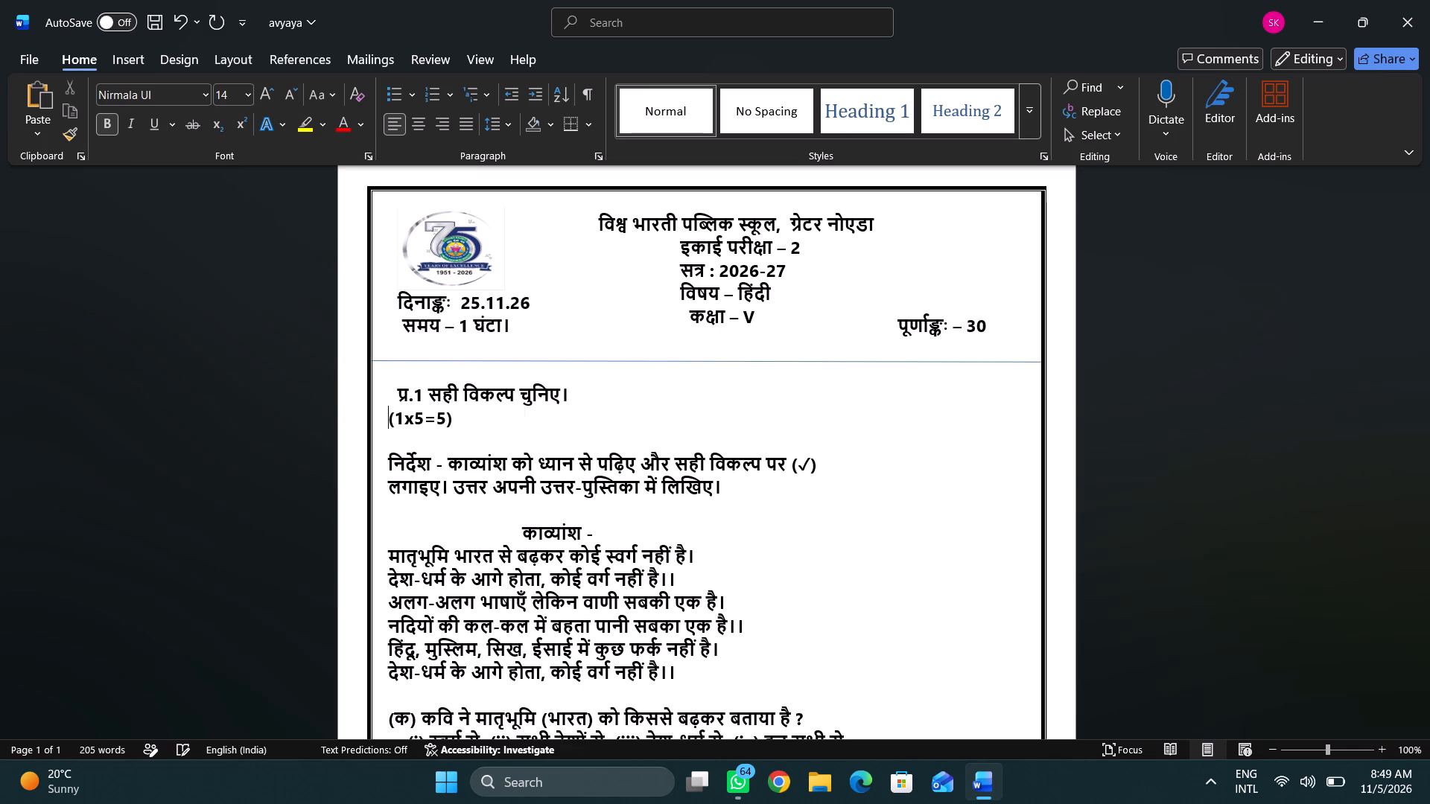
pyautogui.press('BackSpace')
pyautogui.scroll(-1, 571, 393)
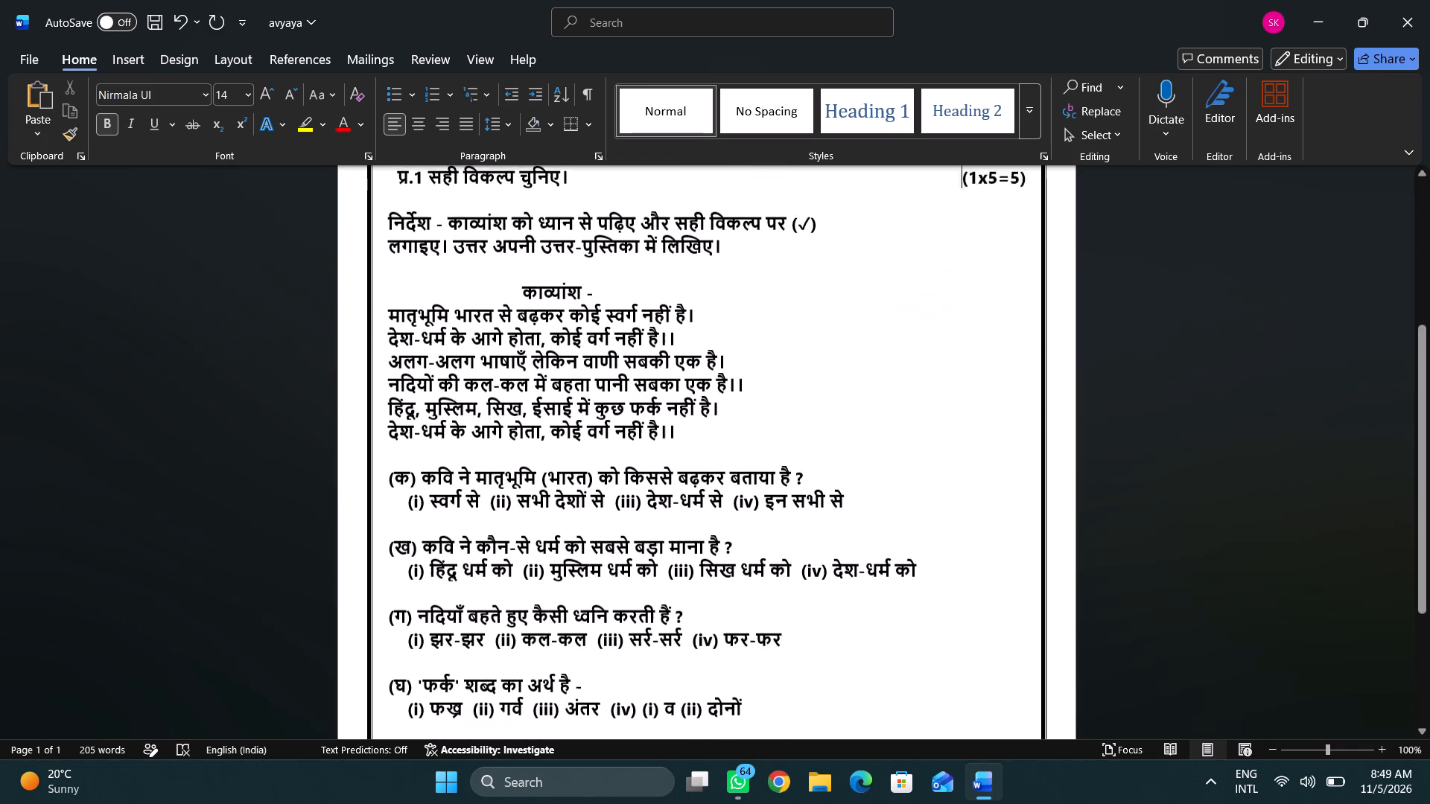
# Widen the gap between options (i) स्वर्ग से and (ii) सभी देशों से of question (क) with extra spaces.
pyautogui.scroll(-1, 571, 393)
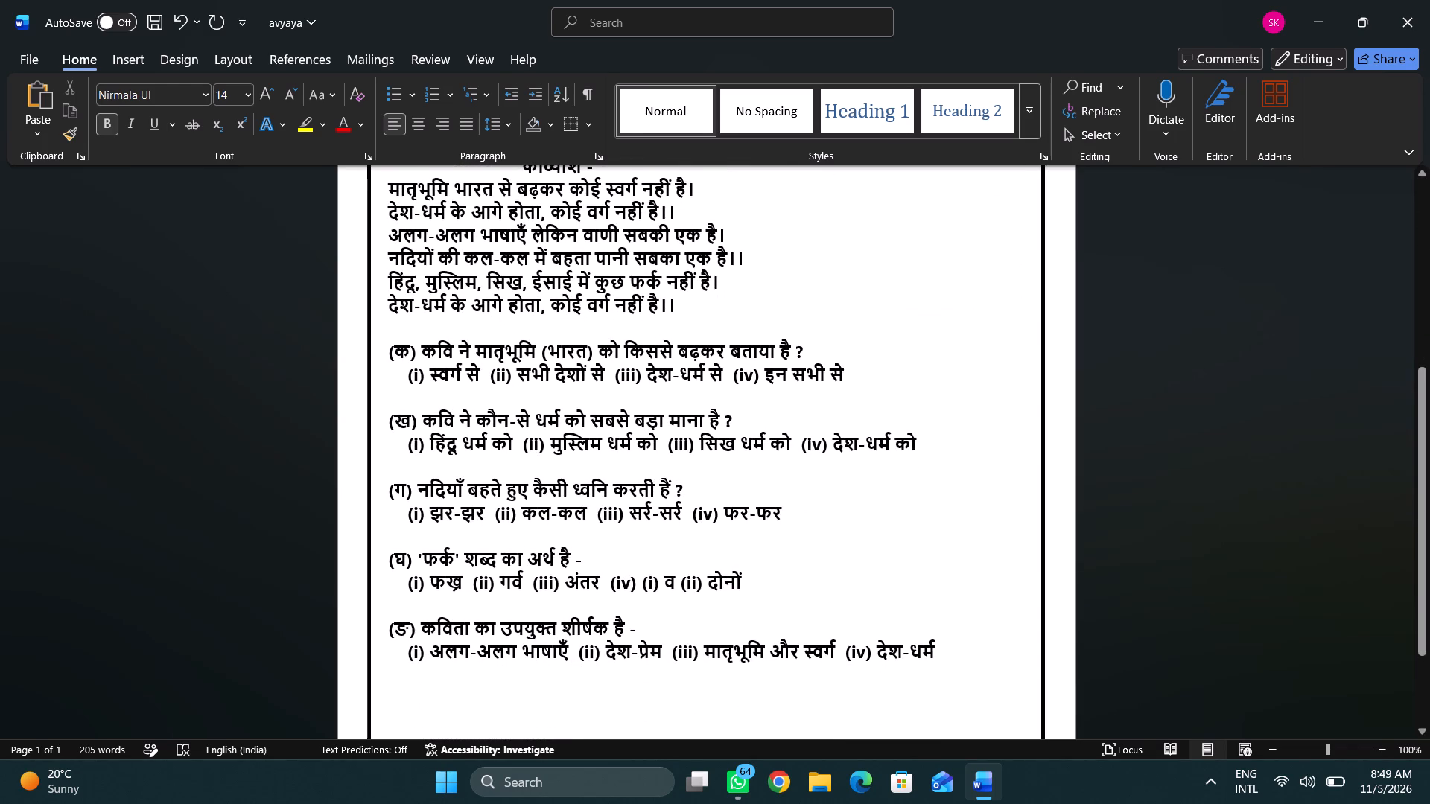
pyautogui.click(486, 372)
pyautogui.press('space')
pyautogui.press('space')
pyautogui.press('space')
pyautogui.press('space')
pyautogui.press('space')
pyautogui.press('space')
pyautogui.press('space')
pyautogui.press('space')
pyautogui.press('space')
pyautogui.press('space')
pyautogui.press('space')
pyautogui.press('space')
pyautogui.press('space')
pyautogui.press('space')
pyautogui.press('space')
pyautogui.press('space')
pyautogui.press('space')
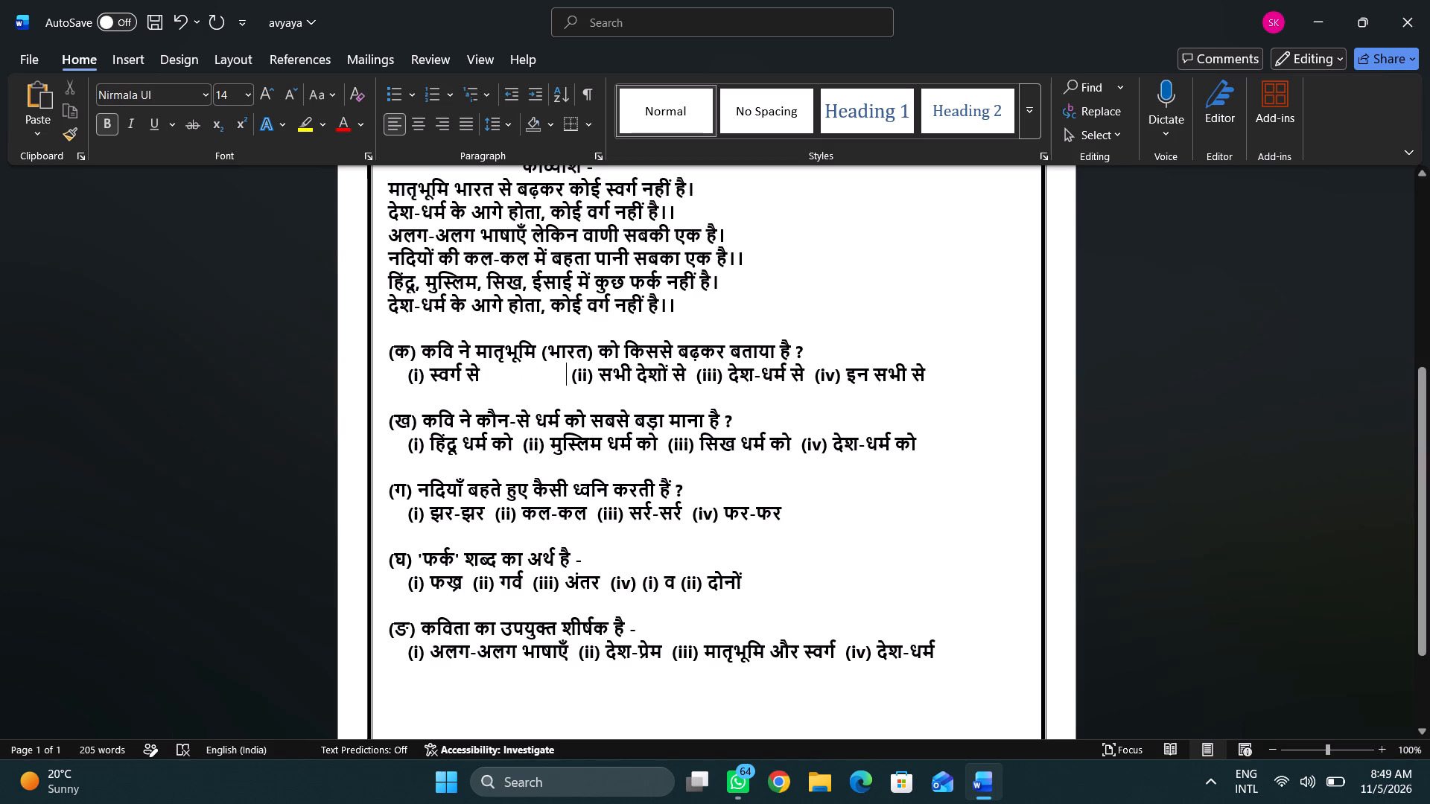
# Widen the gaps before options (iii) and (iv) of question (क) so its four options spread across the line.
pyautogui.click(685, 373)
pyautogui.press('space')
pyautogui.press('space')
pyautogui.press('space')
pyautogui.press('space')
pyautogui.press('space')
pyautogui.press('space')
pyautogui.press('space')
pyautogui.press('space')
pyautogui.press('space')
pyautogui.press('space')
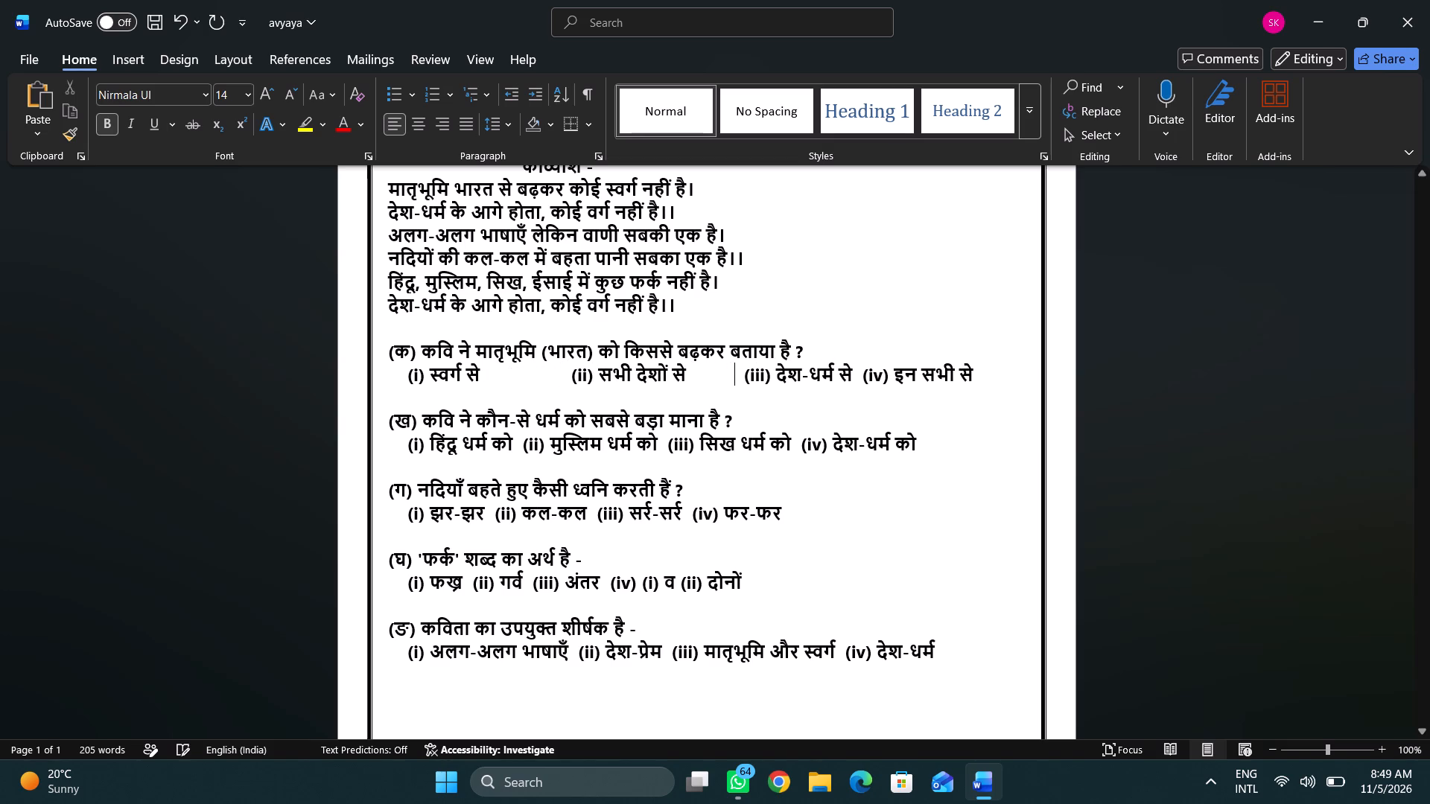
pyautogui.click(862, 371)
pyautogui.press('space')
pyautogui.press('space')
pyautogui.press('space')
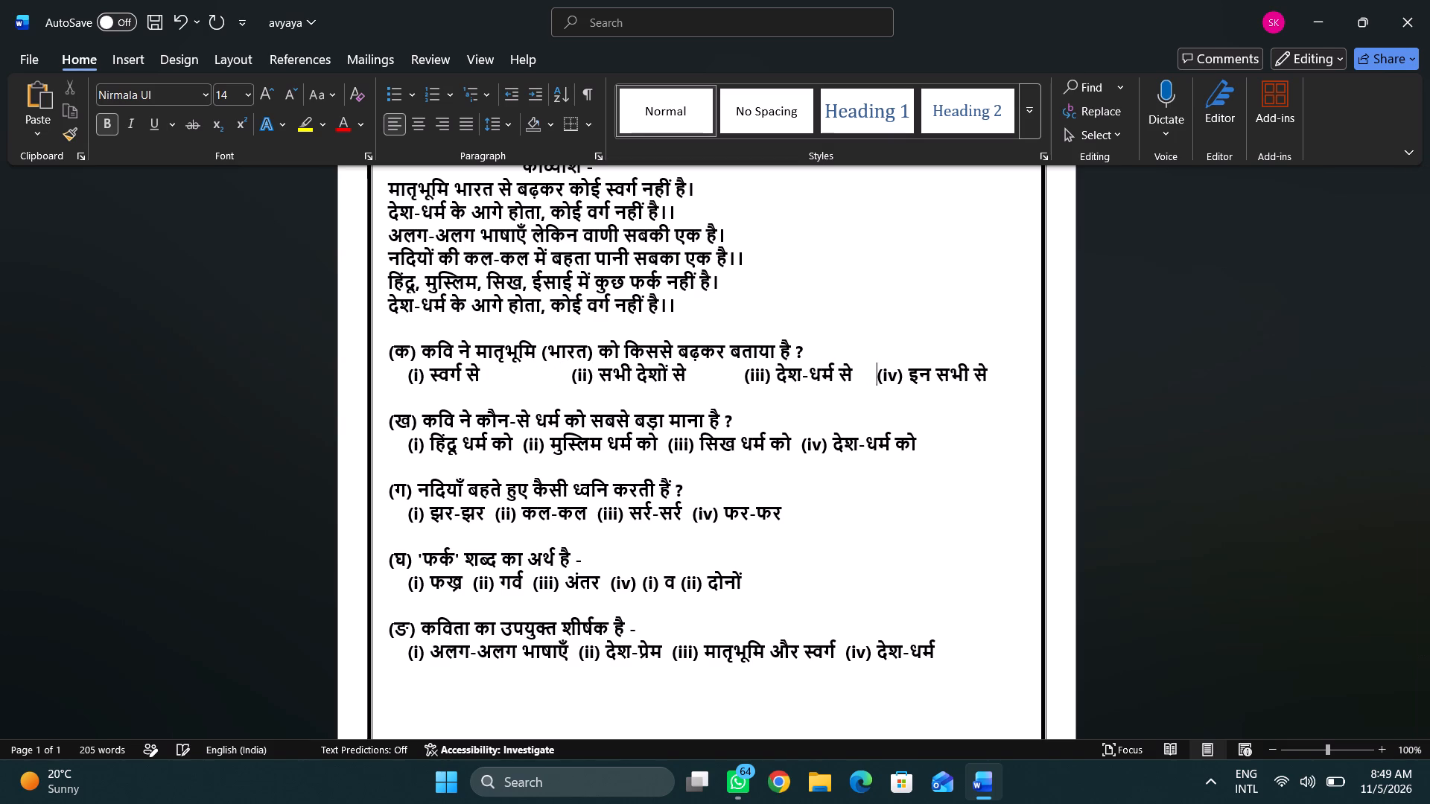
pyautogui.press('space')
pyautogui.press('space')
pyautogui.press('space')
pyautogui.press('space')
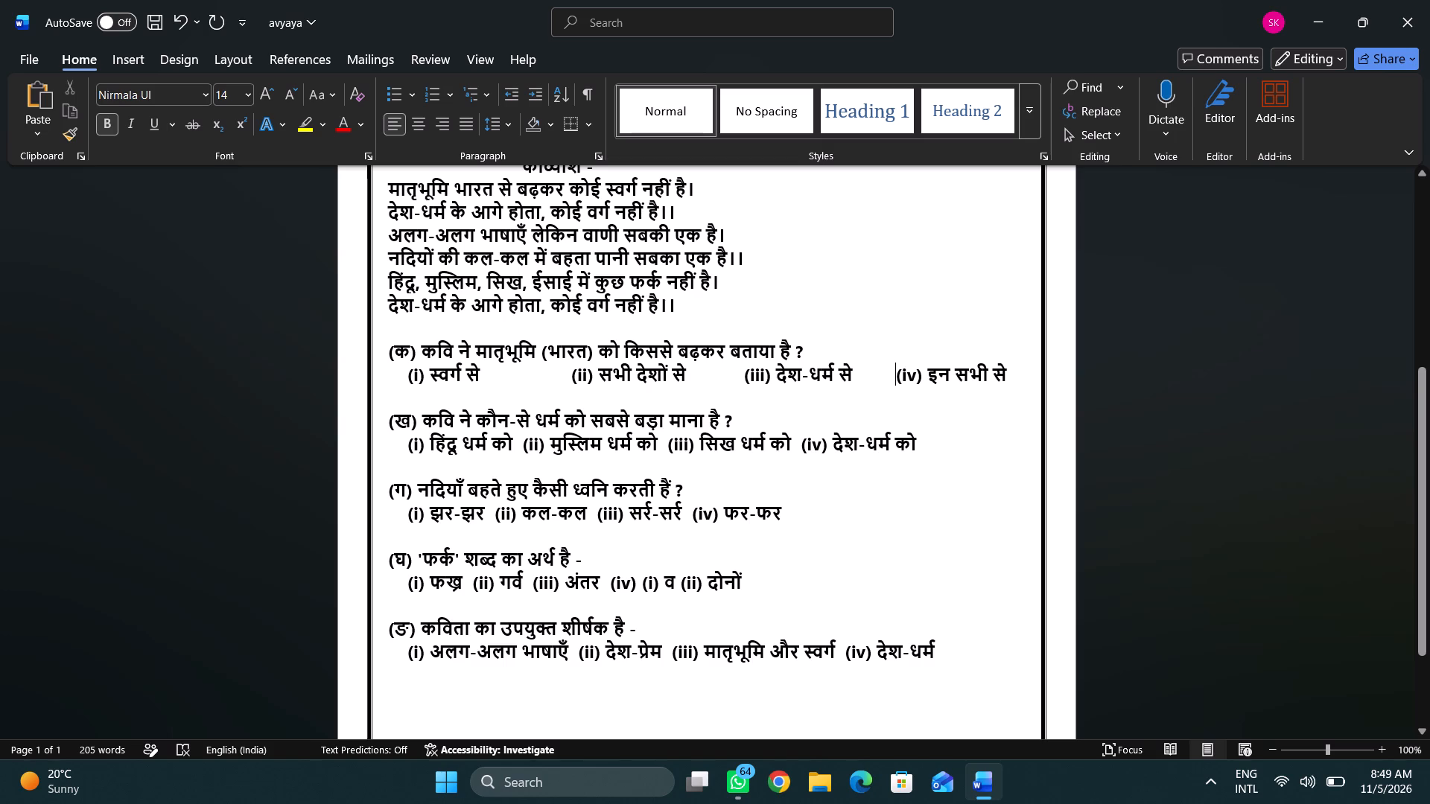
# Widen the gap between options (i) and (ii) of question (ख), replacing the को of option (i) with a space.
pyautogui.click(512, 444)
pyautogui.press('space')
pyautogui.press('space')
pyautogui.press('space')
pyautogui.press('space')
pyautogui.press('space')
pyautogui.press('space')
pyautogui.press('space')
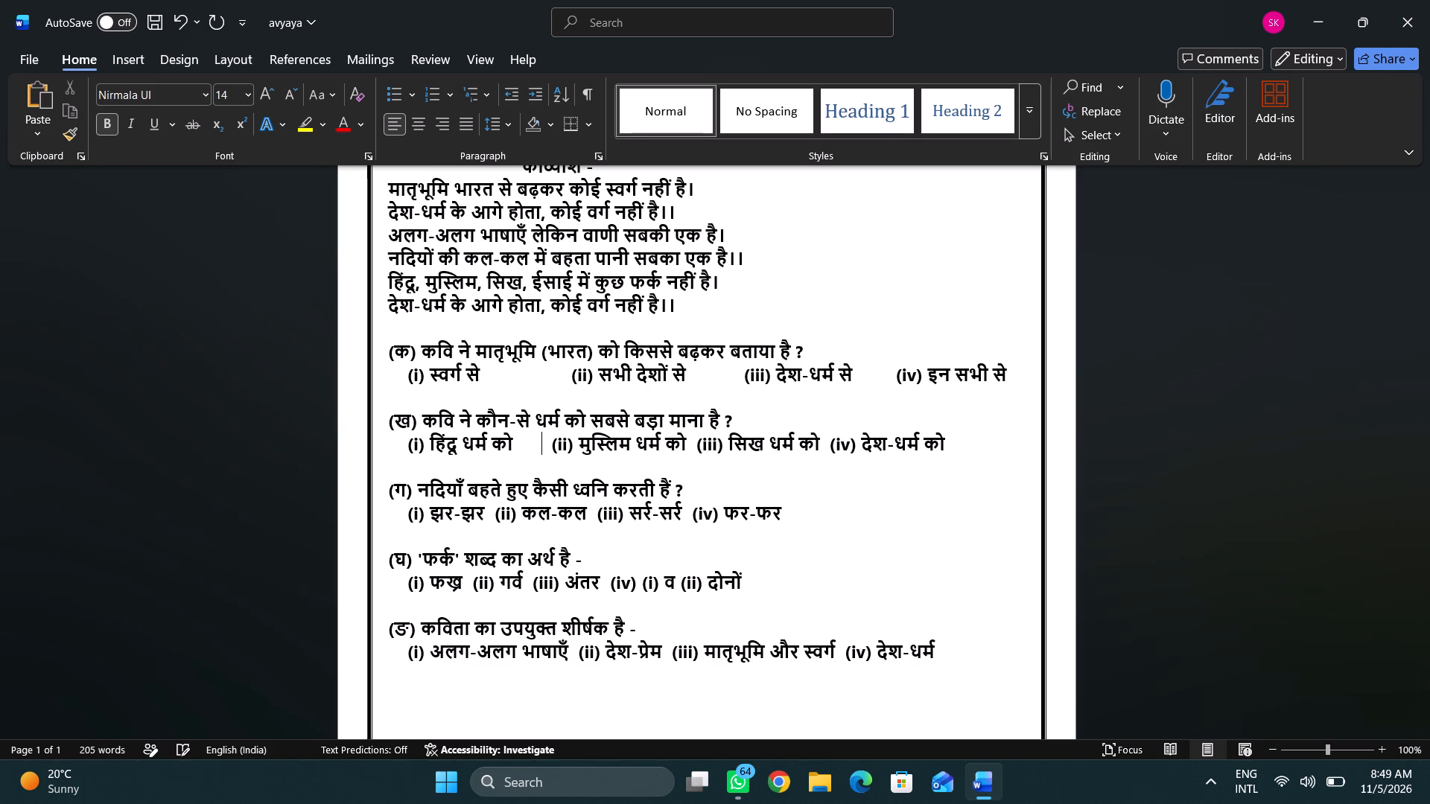
pyautogui.press('space')
pyautogui.press('space')
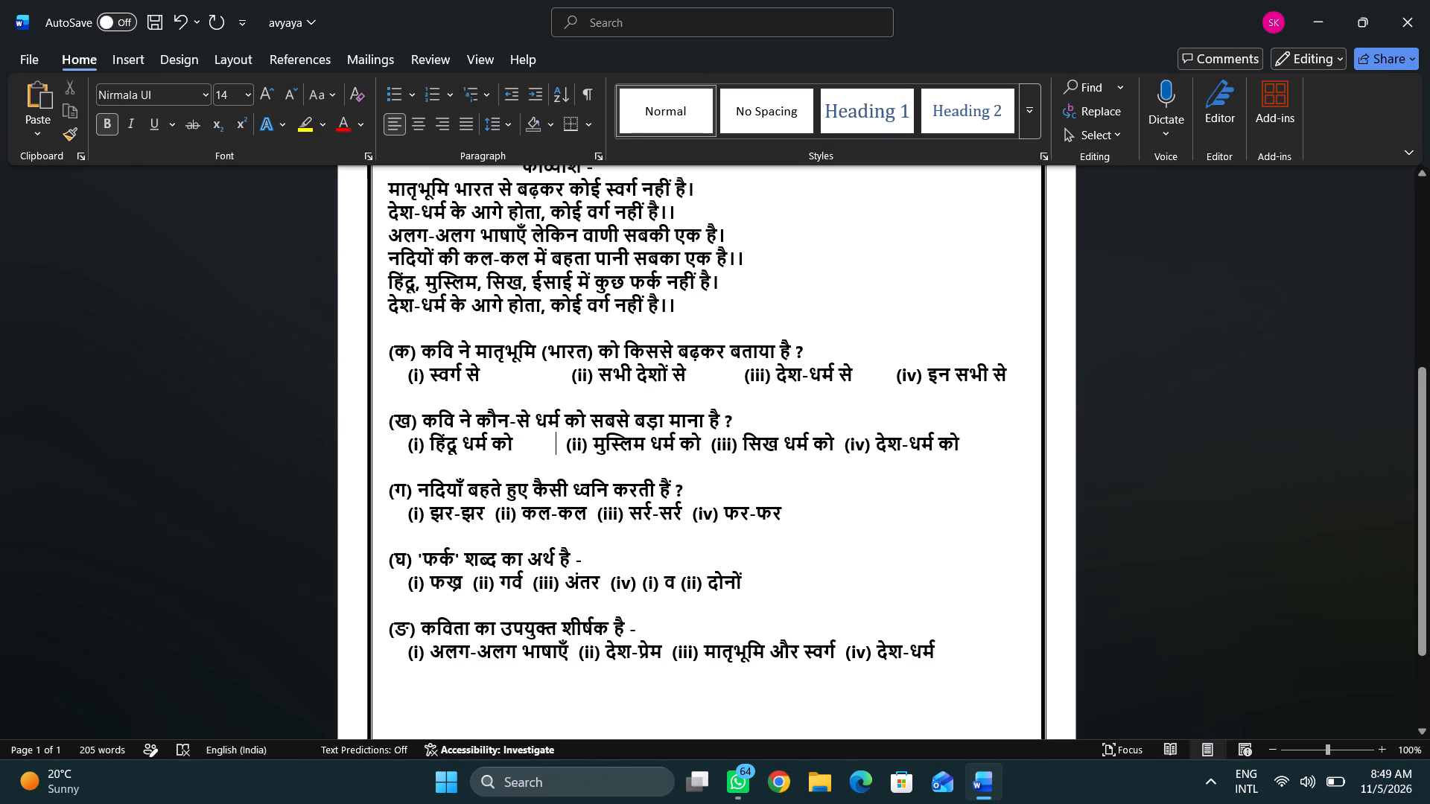
pyautogui.moveTo(573, 439); pyautogui.dragTo(562, 445)
pyautogui.doubleClick(562, 445)
pyautogui.press('space')
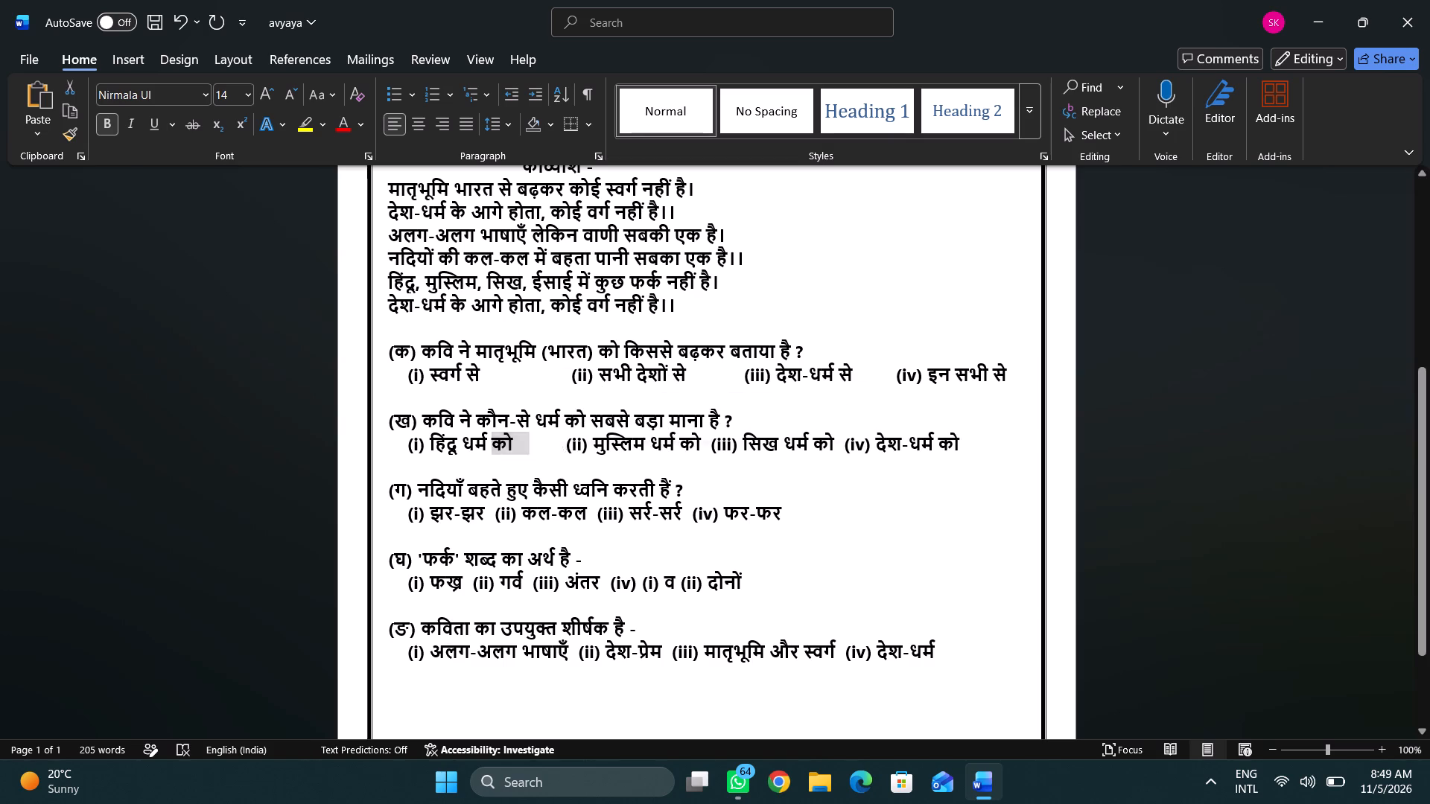
# Widen the gaps before options (iii) and (iv) of question (ख) so its options spread across the line.
pyautogui.click(687, 445)
pyautogui.press('space')
pyautogui.press('space')
pyautogui.press('space')
pyautogui.press('space')
pyautogui.press('space')
pyautogui.press('space')
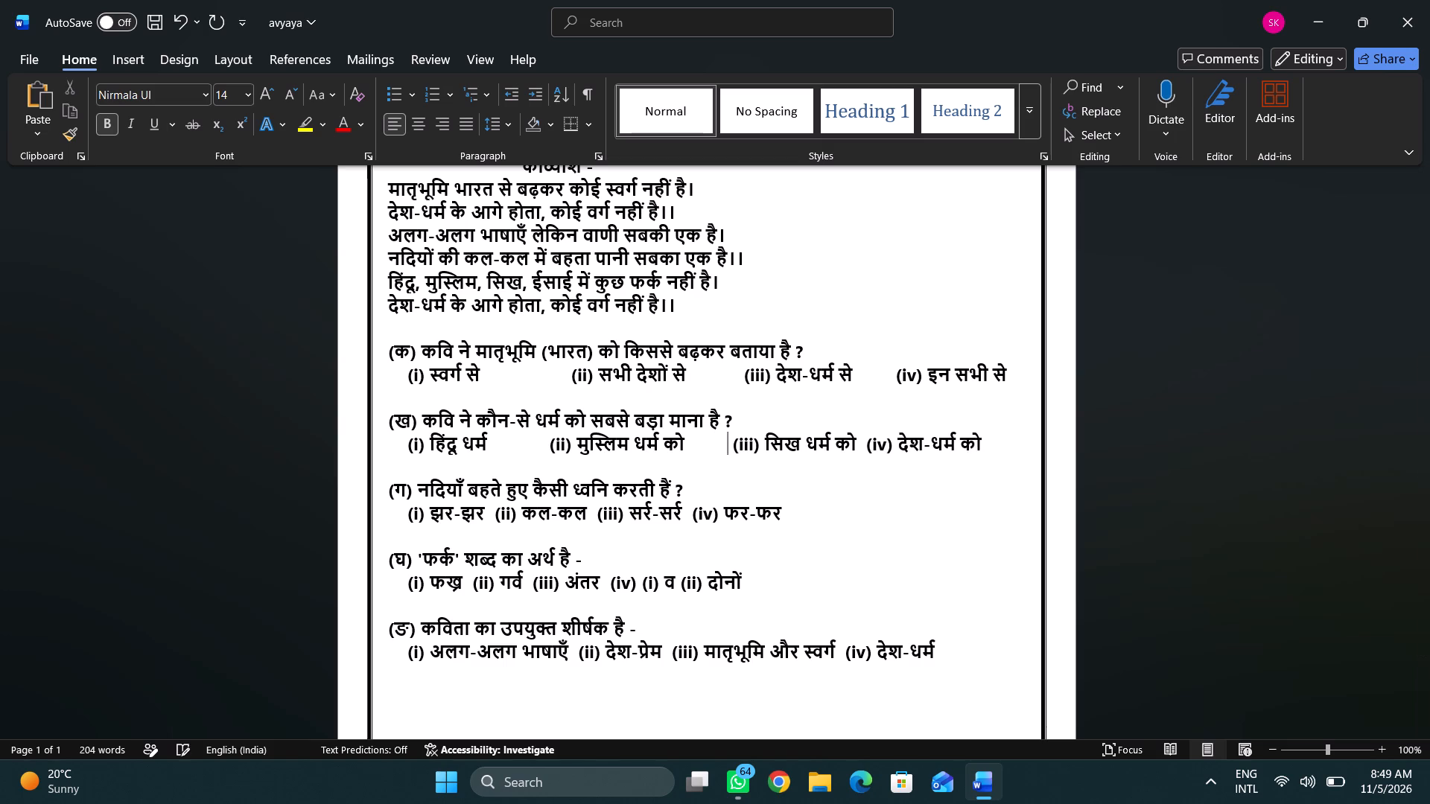
pyautogui.press('space')
pyautogui.press('space')
pyautogui.press('space')
pyautogui.press('space')
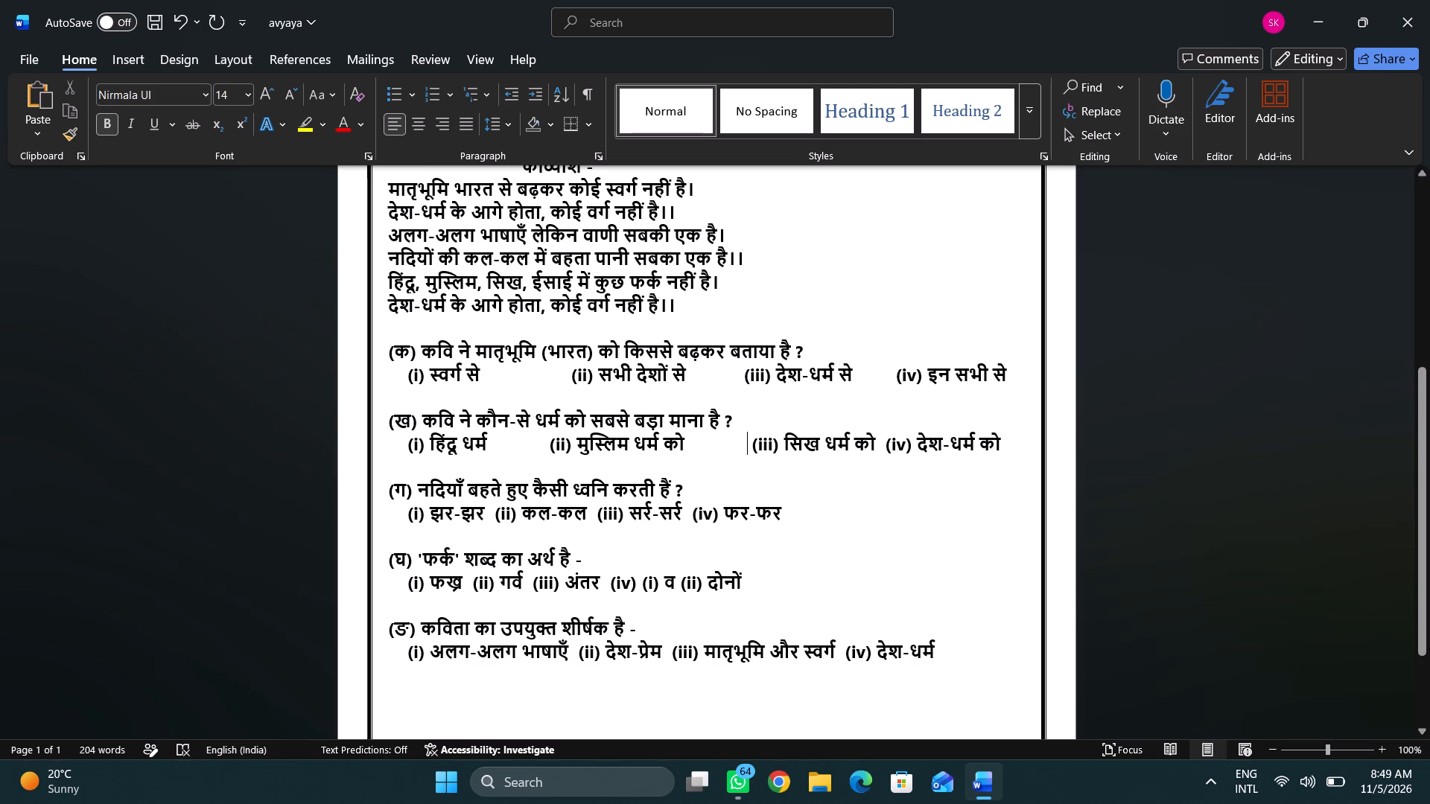
pyautogui.click(880, 444)
pyautogui.press('space')
pyautogui.press('space')
pyautogui.press('space')
pyautogui.press('space')
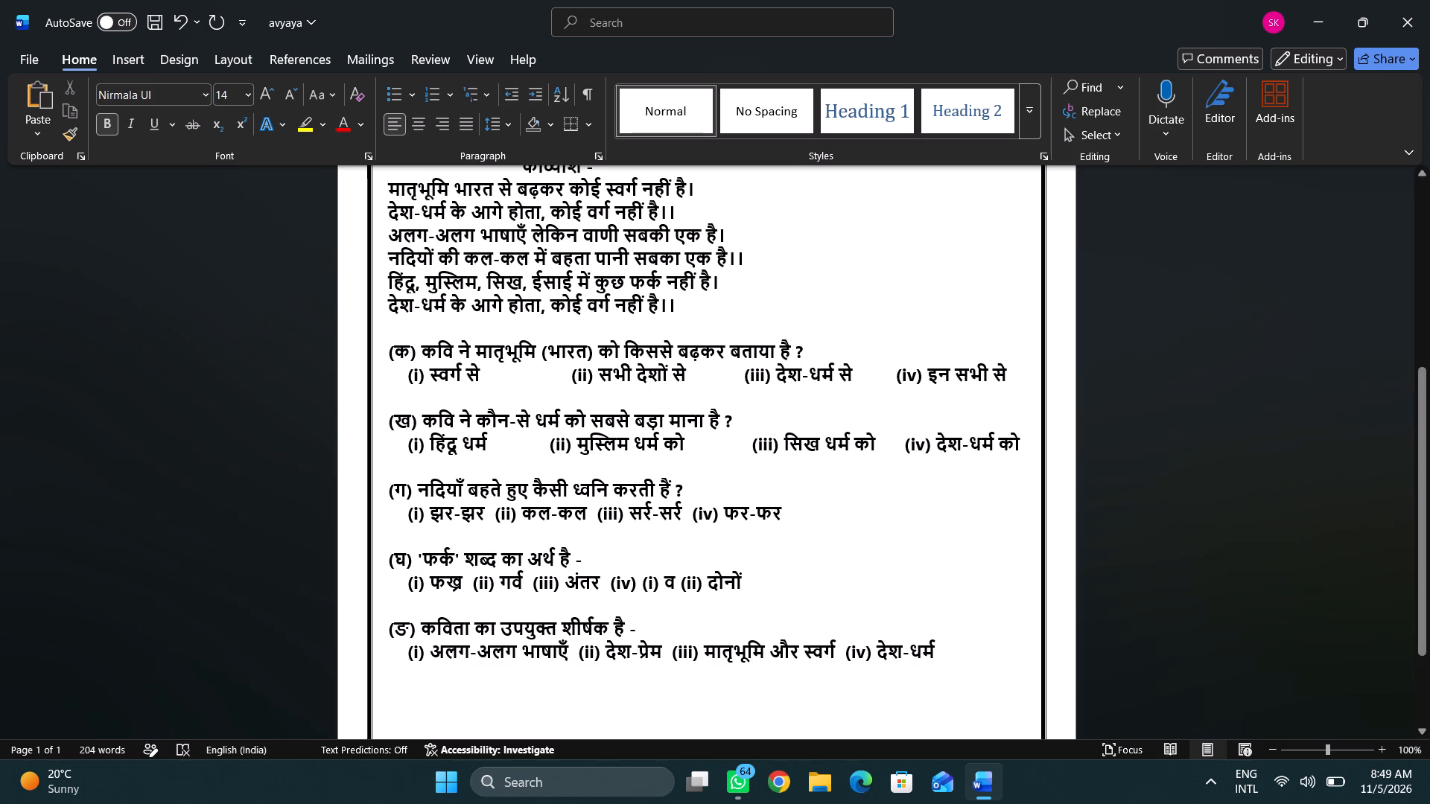
# Widen the gap between options (i) झर-झर and (ii) कल-कल of question (ग) with extra spaces.
pyautogui.click(485, 519)
pyautogui.press('space')
pyautogui.press('space')
pyautogui.press('space')
pyautogui.press('space')
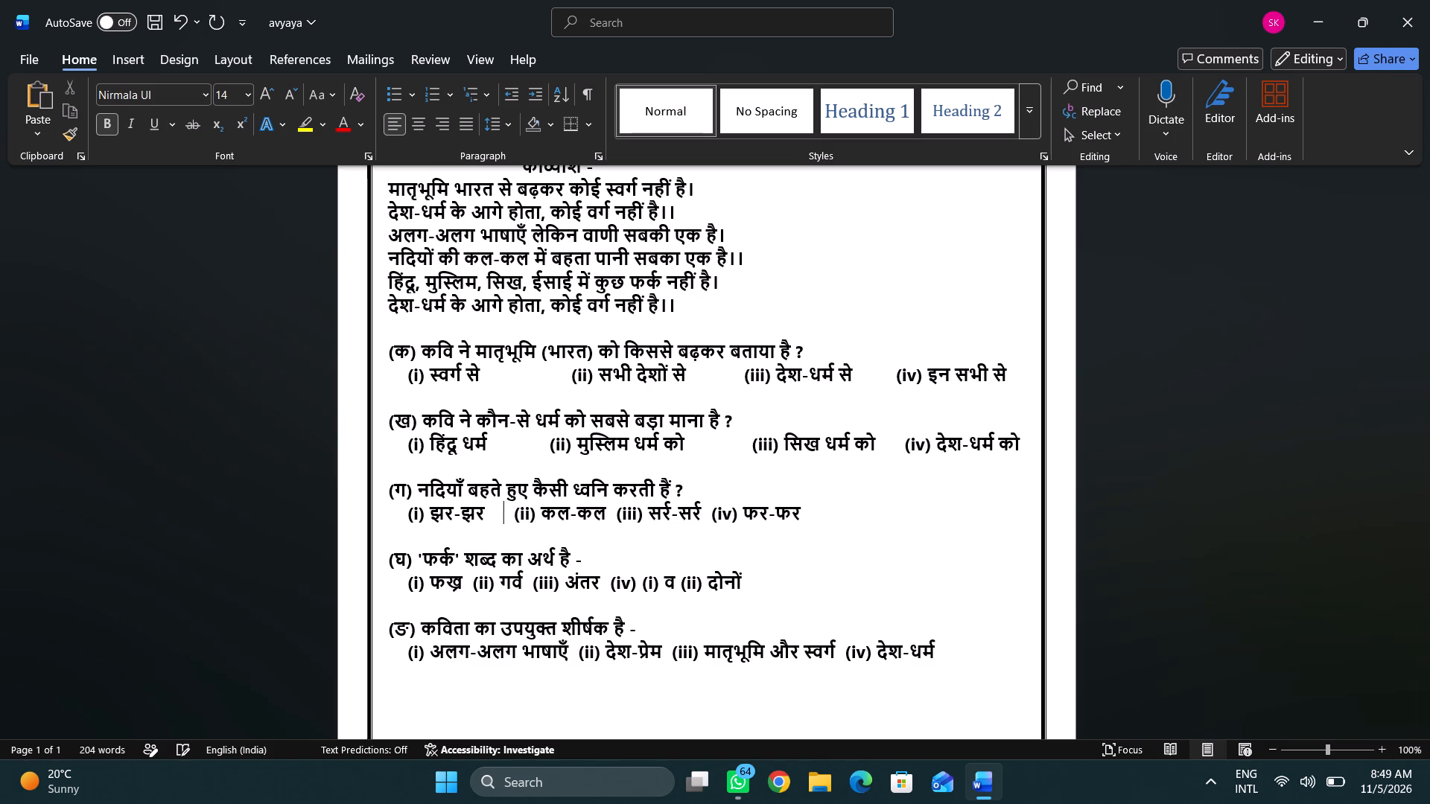
pyautogui.press('space')
pyautogui.press('space')
pyautogui.press('space')
pyautogui.press('space')
pyautogui.press('space')
pyautogui.press('space')
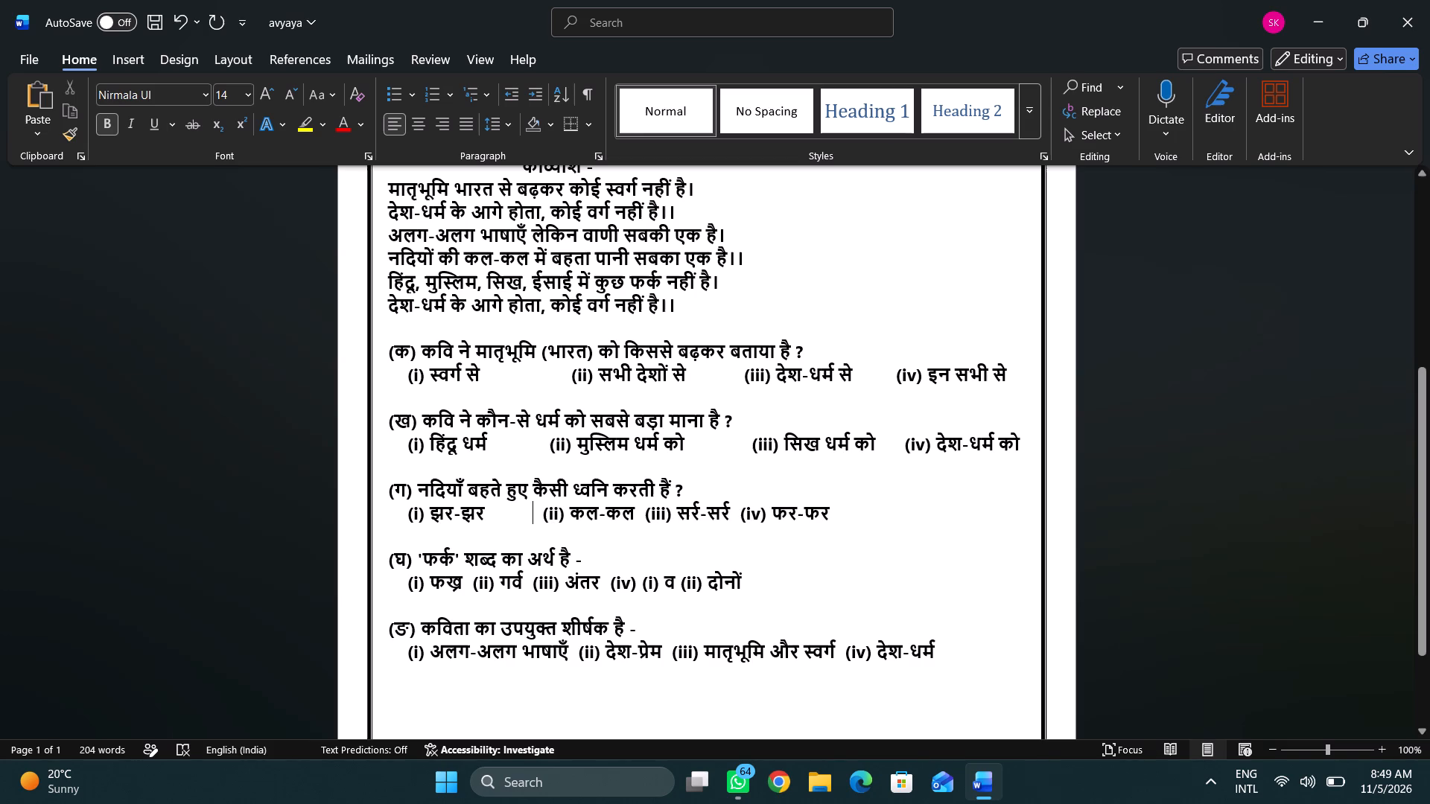
# Line up option (ii) of questions (क), (ख) and (ग) in one column by adjusting the spaces after option (i).
pyautogui.click(537, 445)
pyautogui.press('space')
pyautogui.press('space')
pyautogui.press('space')
pyautogui.press('space')
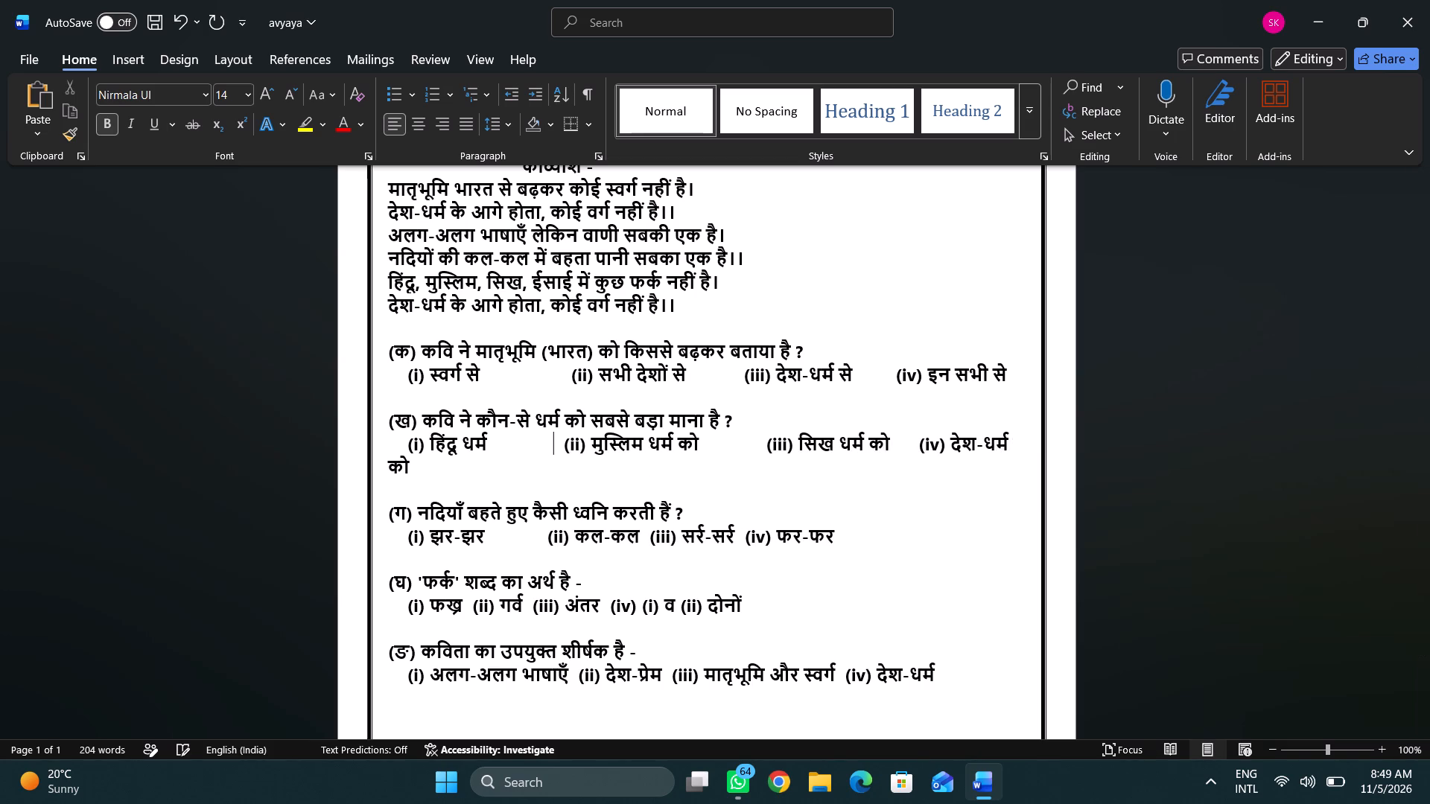
pyautogui.press('space')
pyautogui.click(567, 379)
pyautogui.press('BackSpace')
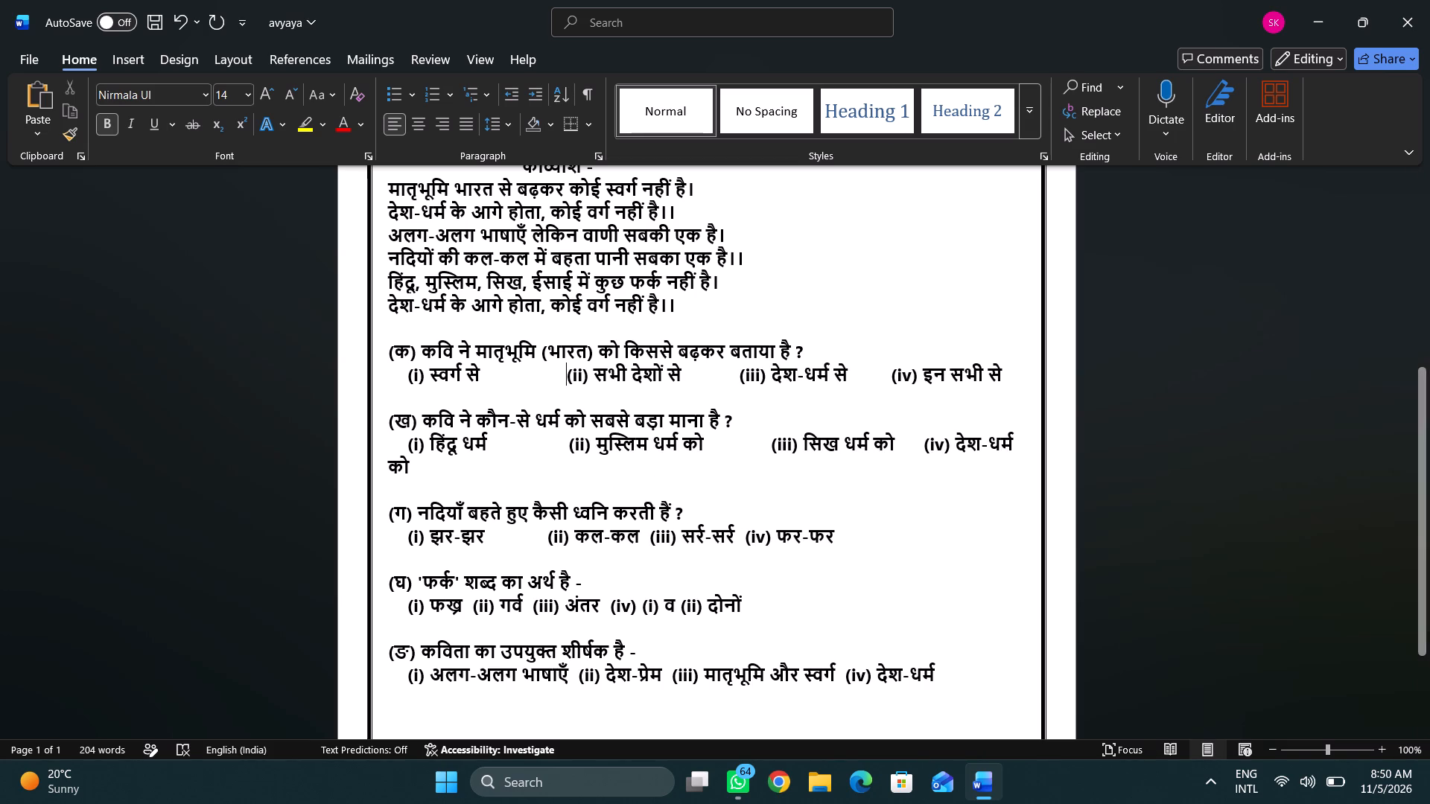
pyautogui.press('BackSpace')
pyautogui.click(552, 444)
pyautogui.press('BackSpace')
pyautogui.press('BackSpace')
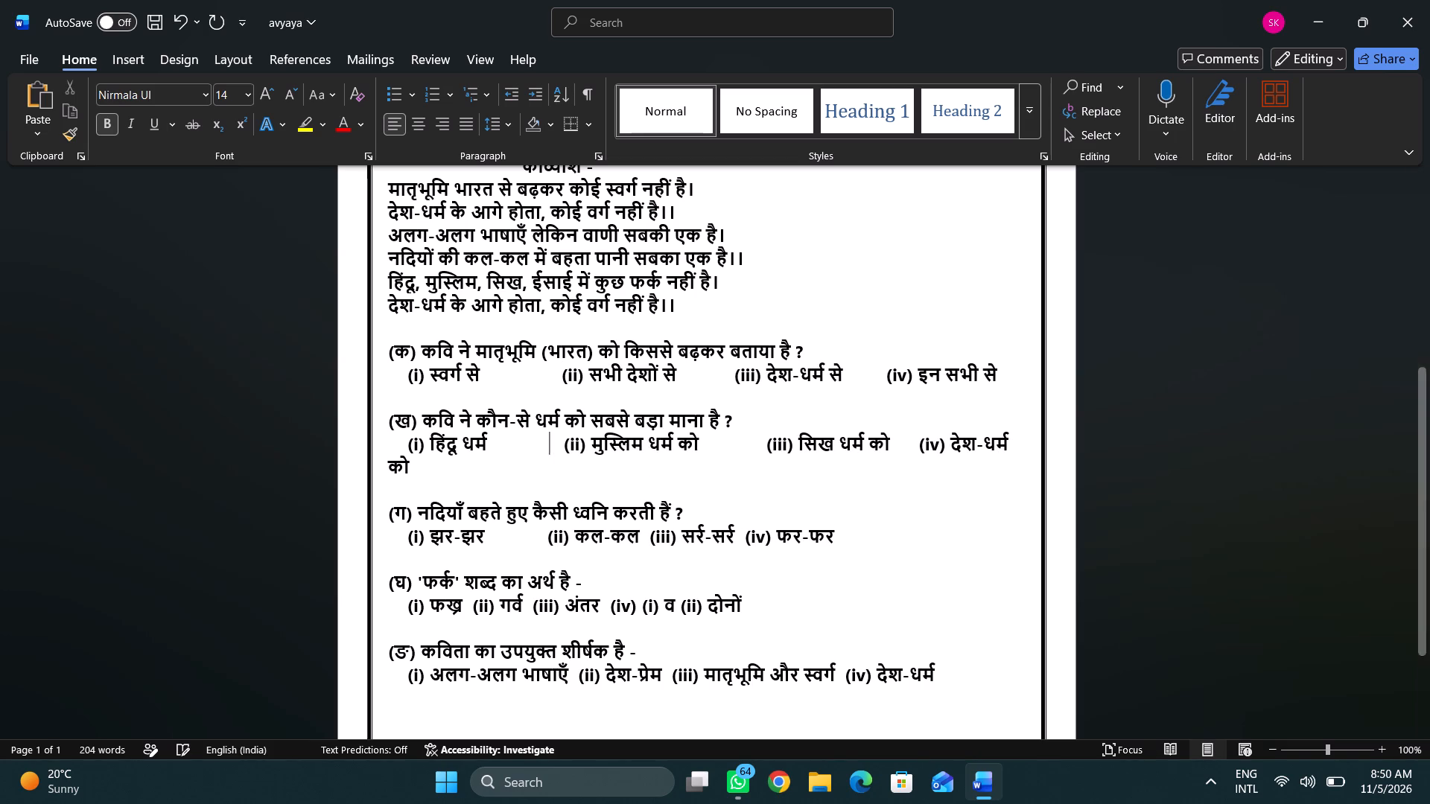
pyautogui.click(528, 514)
pyautogui.press('space')
pyautogui.press('space')
pyautogui.press('space')
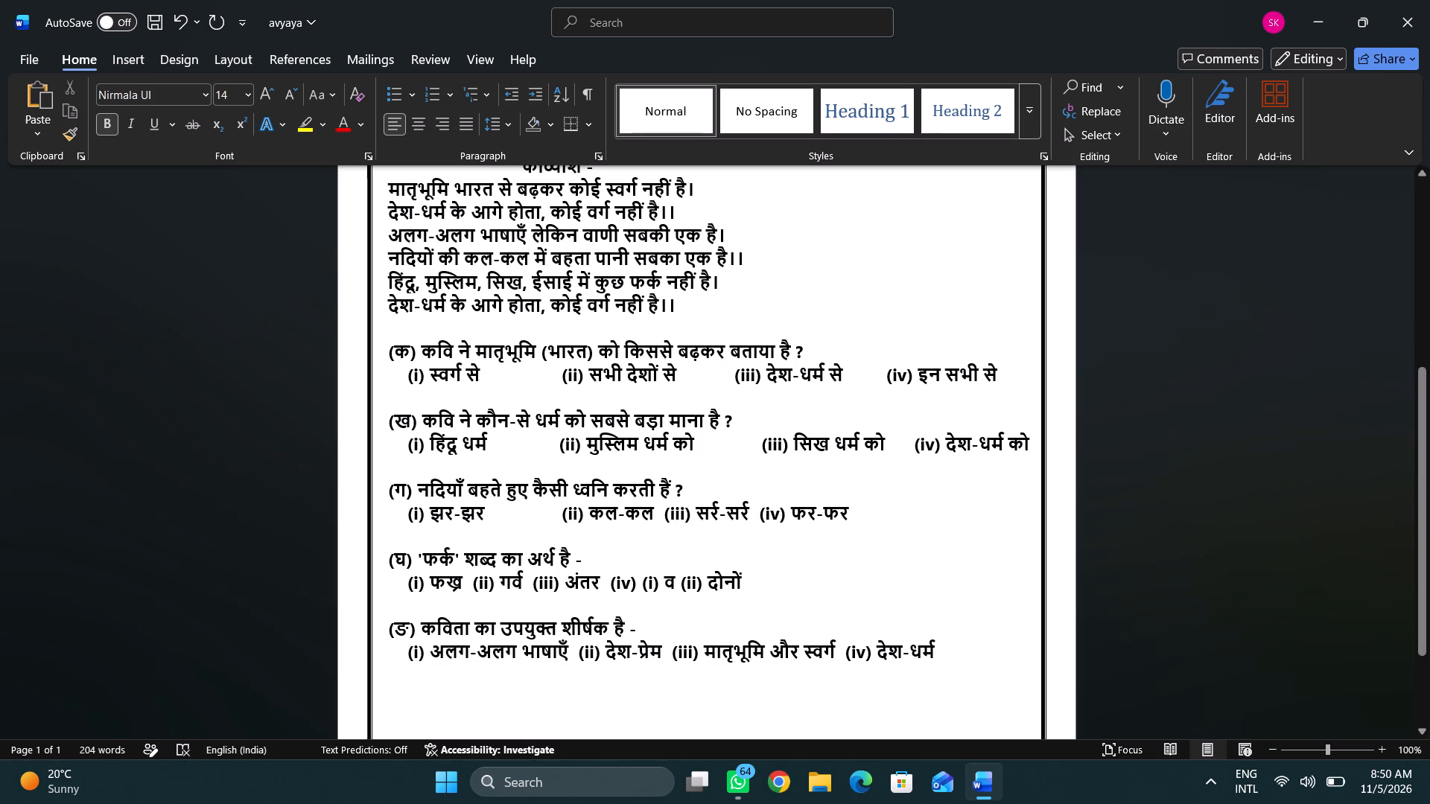
# Widen the gap before option (iii) सर्र-सर्र of question (ग) to place it under option (iii) of question (ख).
pyautogui.click(658, 511)
pyautogui.press('space')
pyautogui.press('space')
pyautogui.press('space')
pyautogui.press('space')
pyautogui.press('space')
pyautogui.press('space')
pyautogui.press('space')
pyautogui.press('space')
pyautogui.press('space')
pyautogui.press('space')
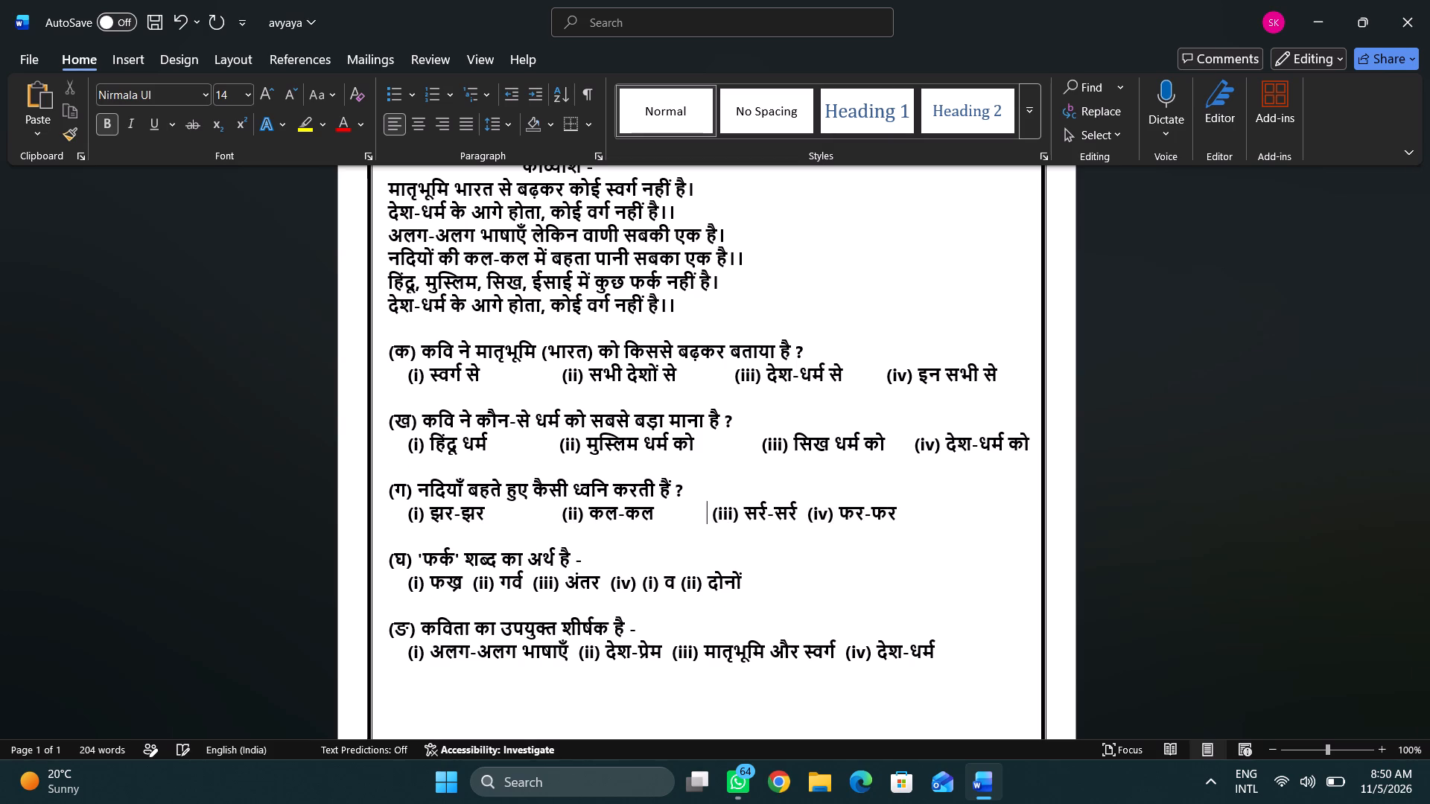
pyautogui.press('space')
pyautogui.press('space')
pyautogui.press('space')
pyautogui.press('space')
pyautogui.press('space')
pyautogui.press('space')
pyautogui.press('space')
pyautogui.press('space')
pyautogui.press('space')
pyautogui.press('space')
pyautogui.press('space')
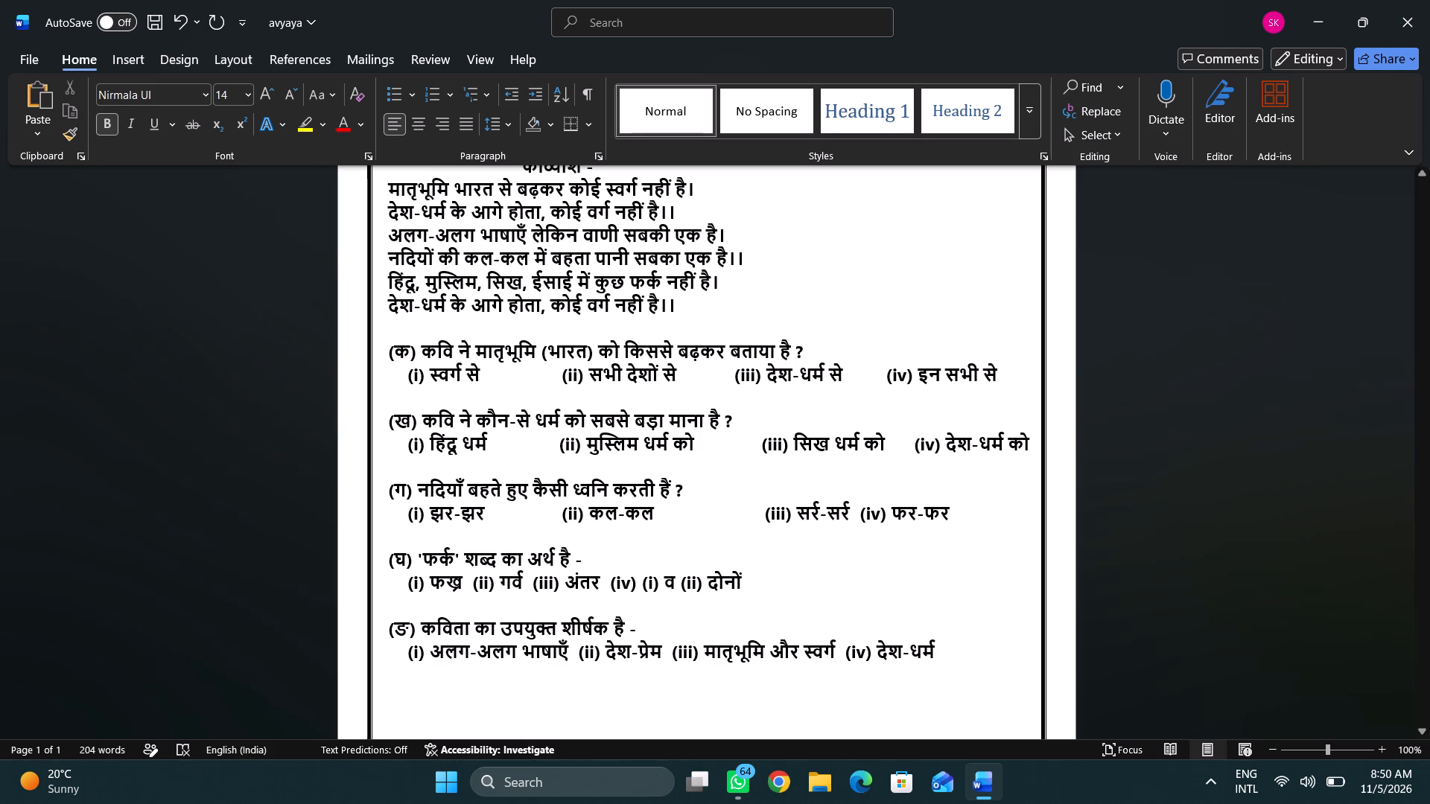
# Move option (iii) of question (ख) back under that of question (क), and add a space before its option (iv).
pyautogui.click(742, 441)
pyautogui.press('BackSpace')
pyautogui.press('BackSpace')
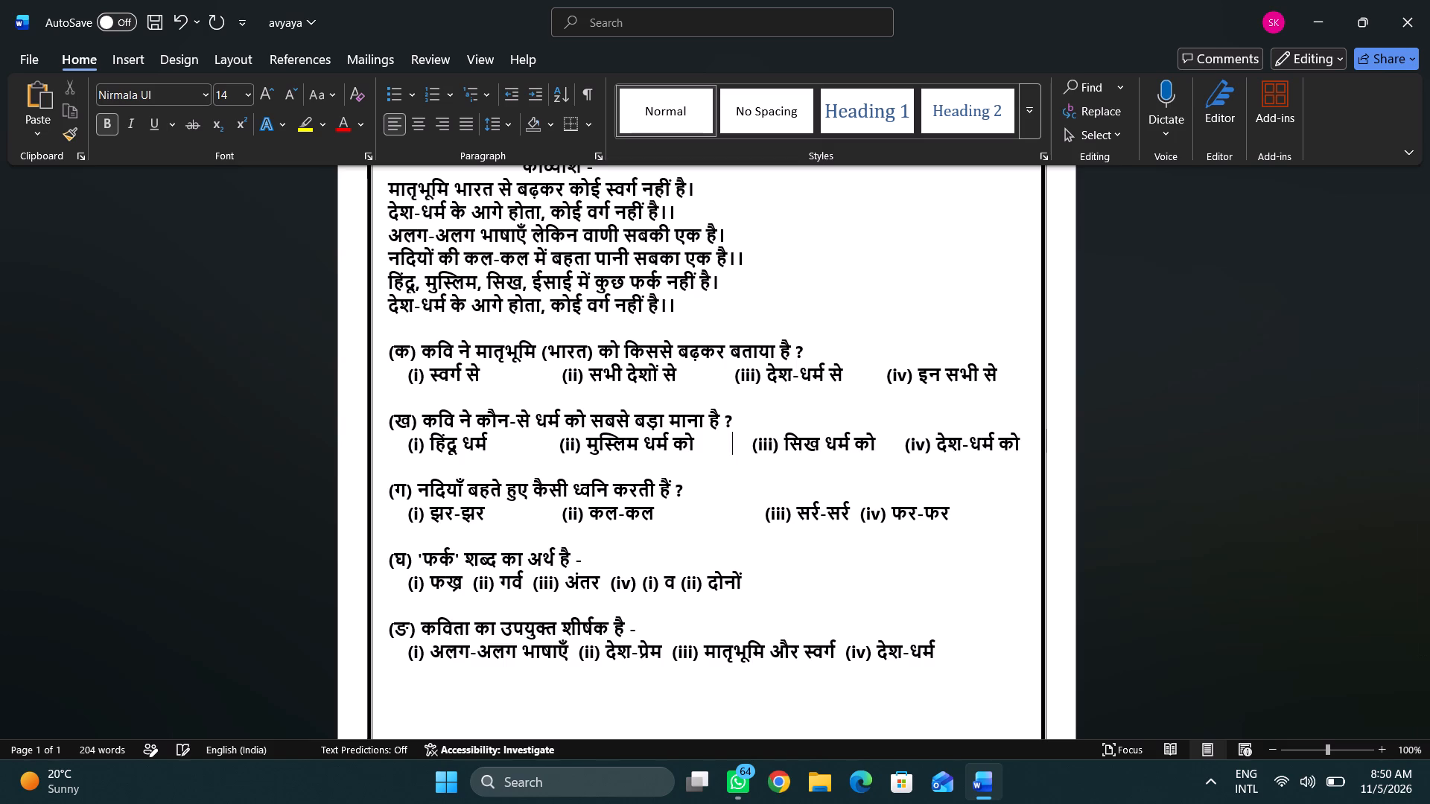
pyautogui.press('BackSpace')
pyautogui.press('BackSpace')
pyautogui.press('BackSpace')
pyautogui.press('BackSpace')
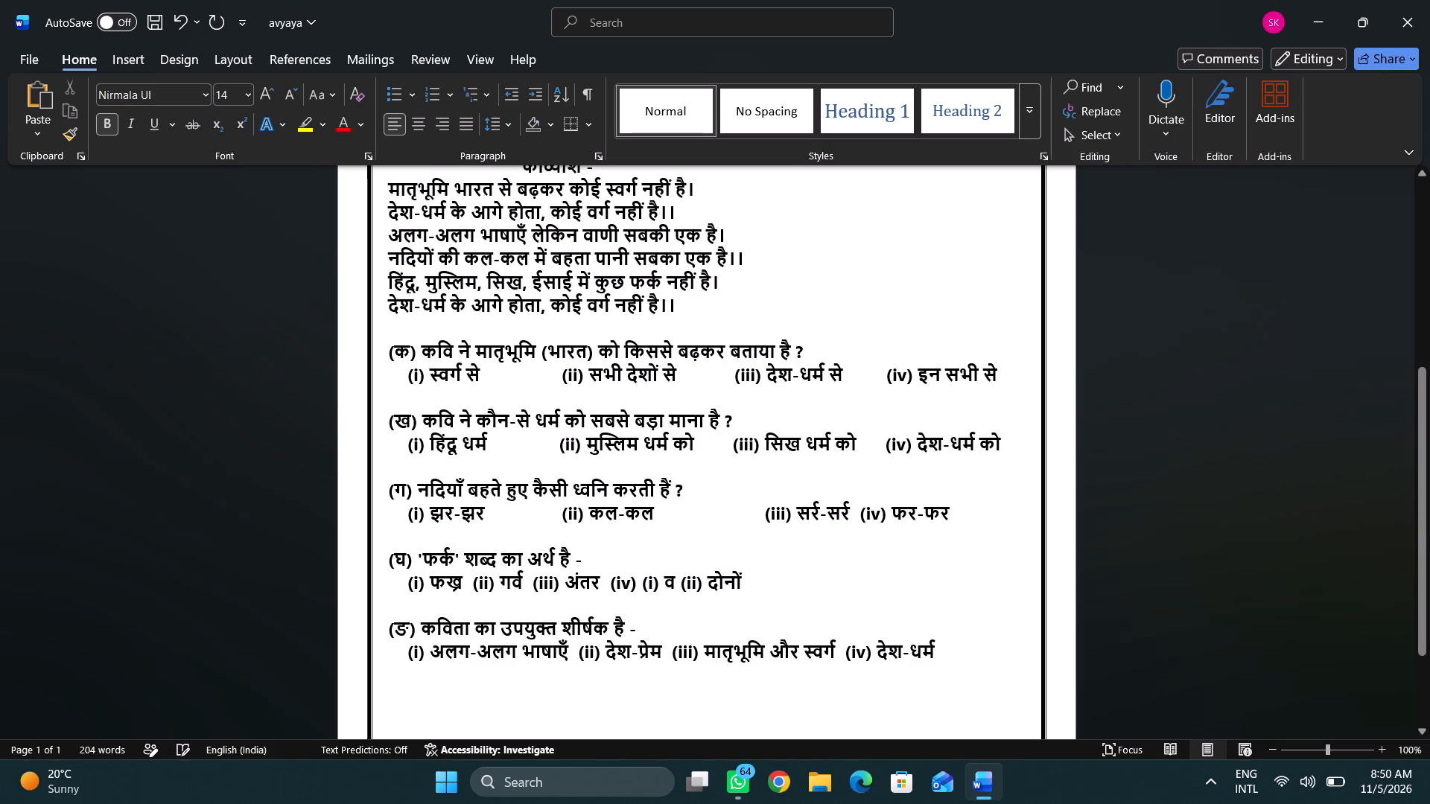
pyautogui.click(872, 450)
pyautogui.press('space')
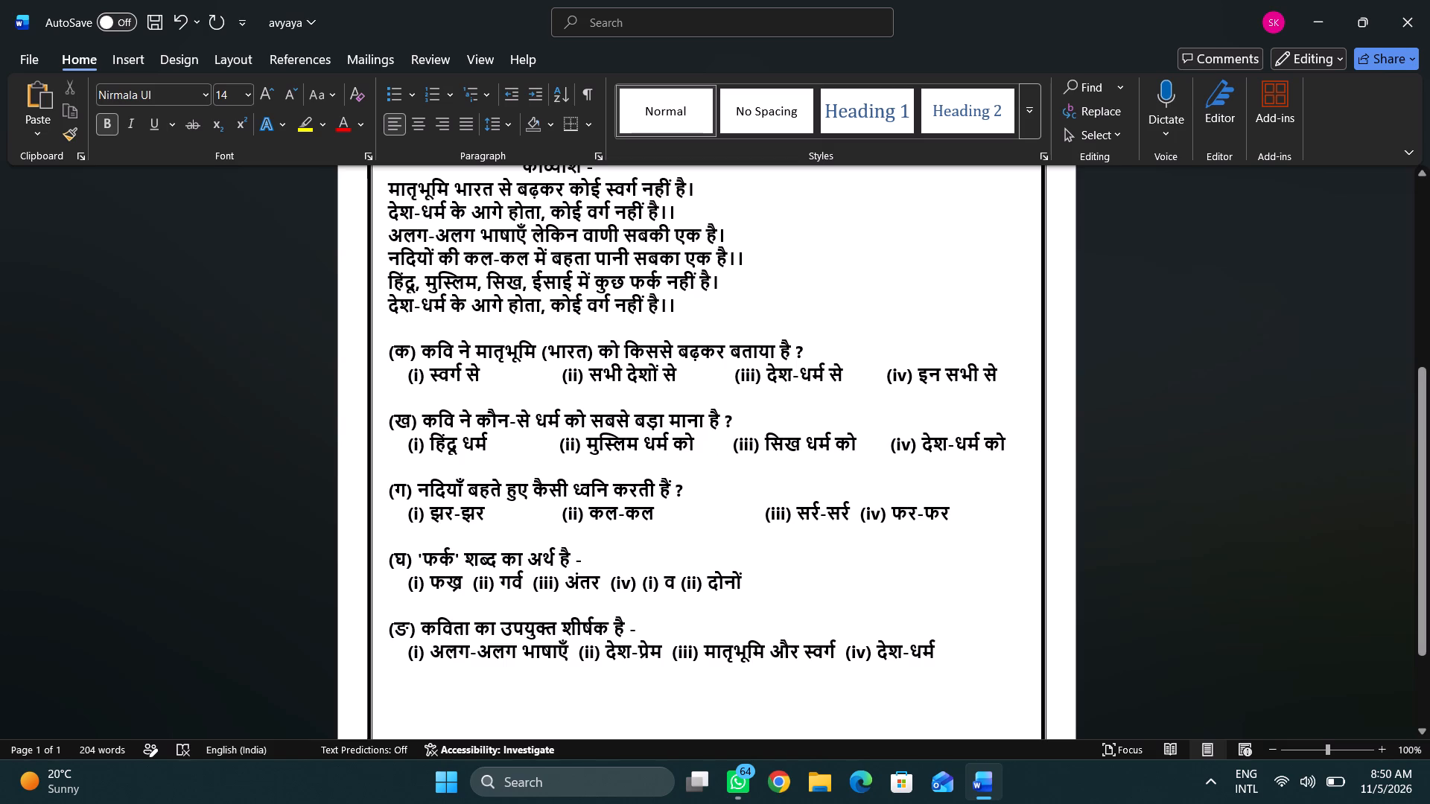
# Line up option (iii) of questions (ग) and (ख) with that of question (क) by adjusting the spaces before it.
pyautogui.click(753, 520)
pyautogui.press('BackSpace')
pyautogui.press('BackSpace')
pyautogui.press('BackSpace')
pyautogui.press('BackSpace')
pyautogui.press('BackSpace')
pyautogui.press('BackSpace')
pyautogui.press('BackSpace')
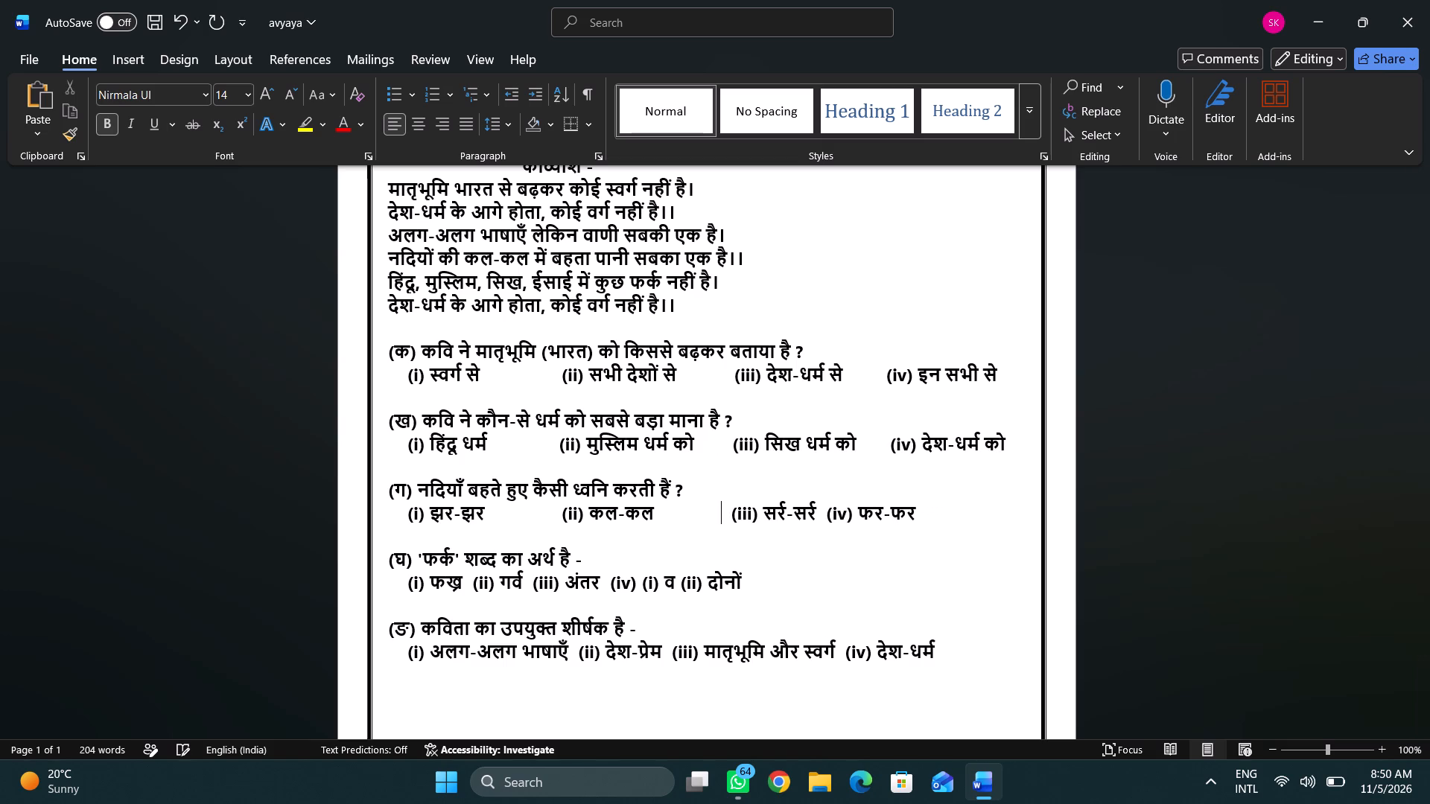
pyautogui.press('space')
pyautogui.press('space')
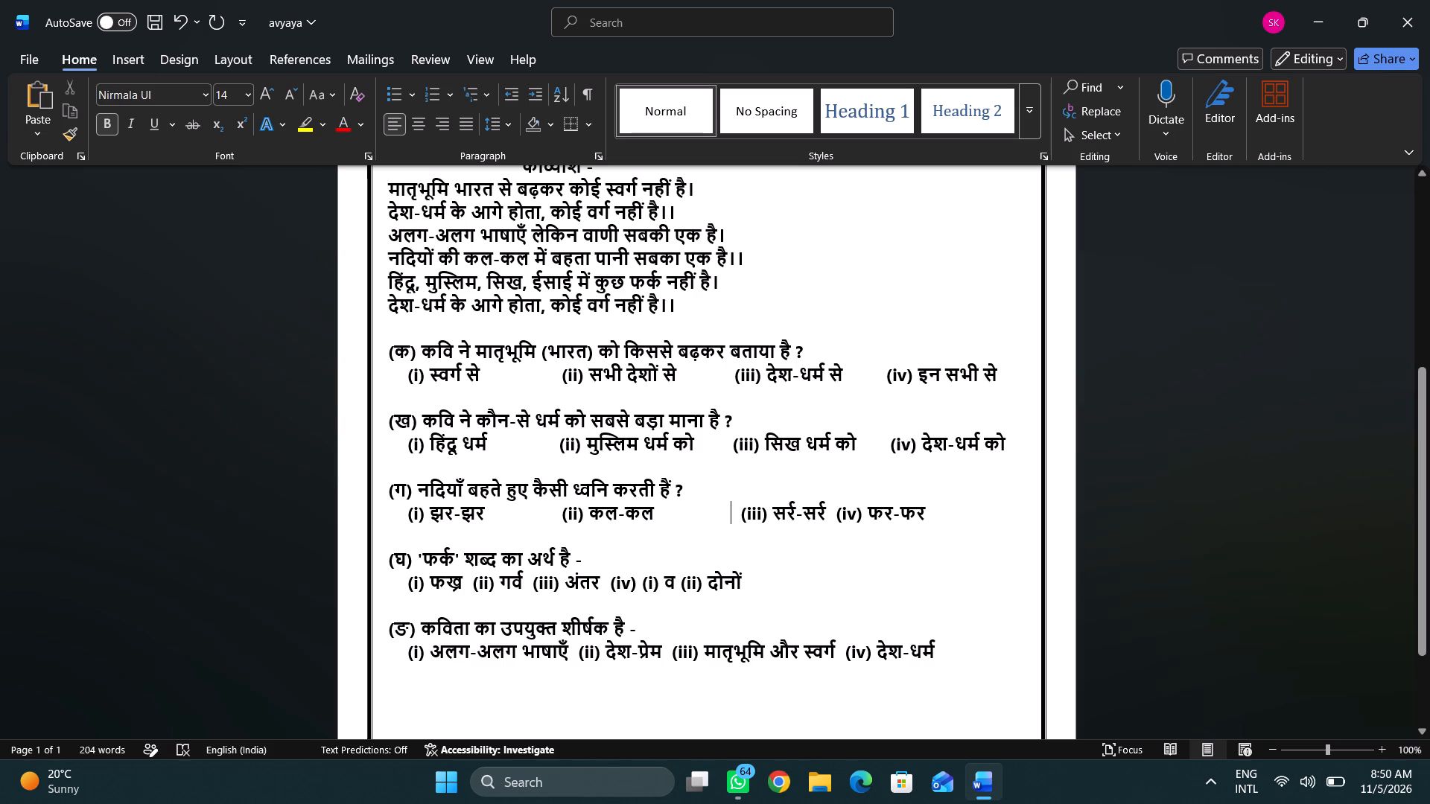
pyautogui.click(722, 511)
pyautogui.press('BackSpace')
pyautogui.press('BackSpace')
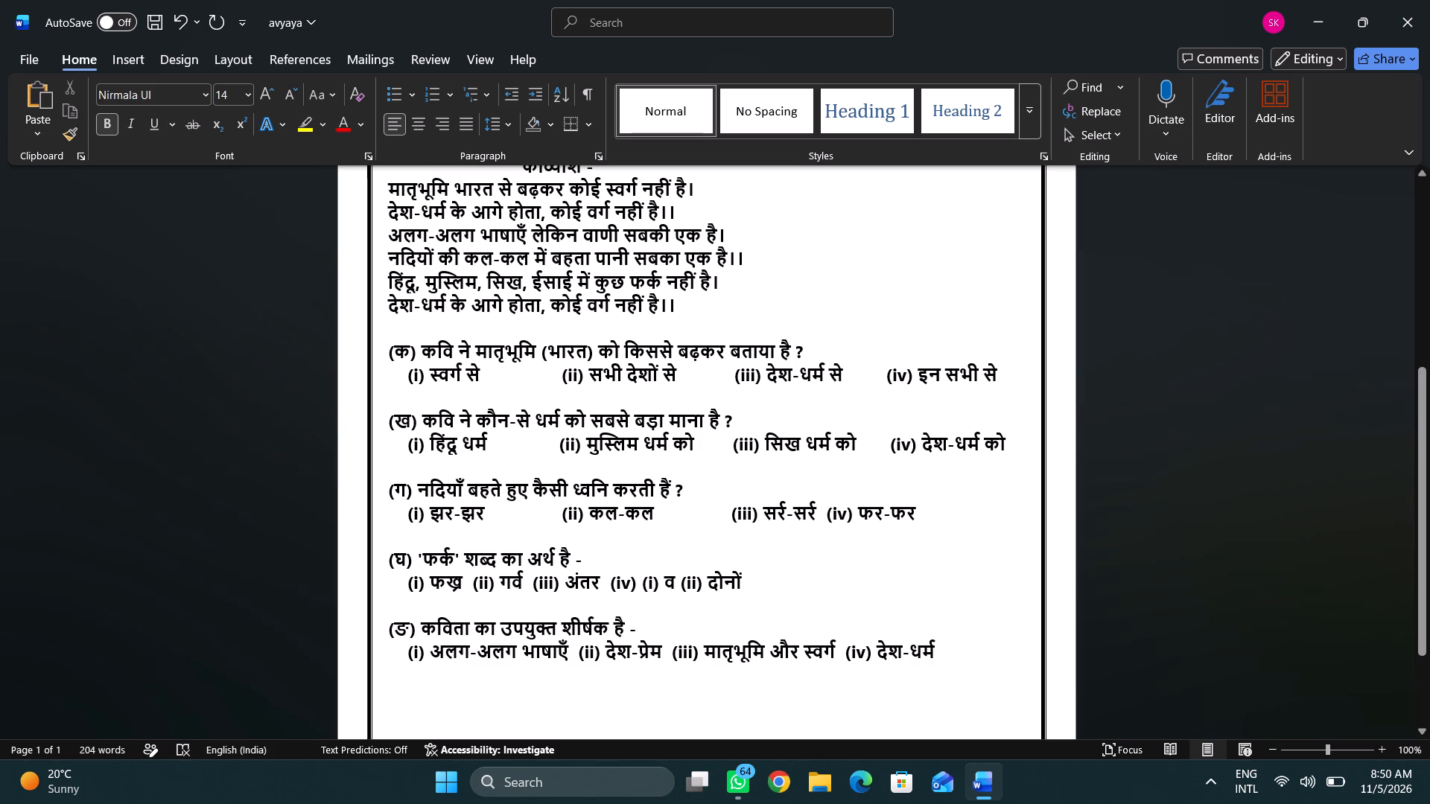
pyautogui.click(724, 453)
pyautogui.press('space')
pyautogui.click(719, 520)
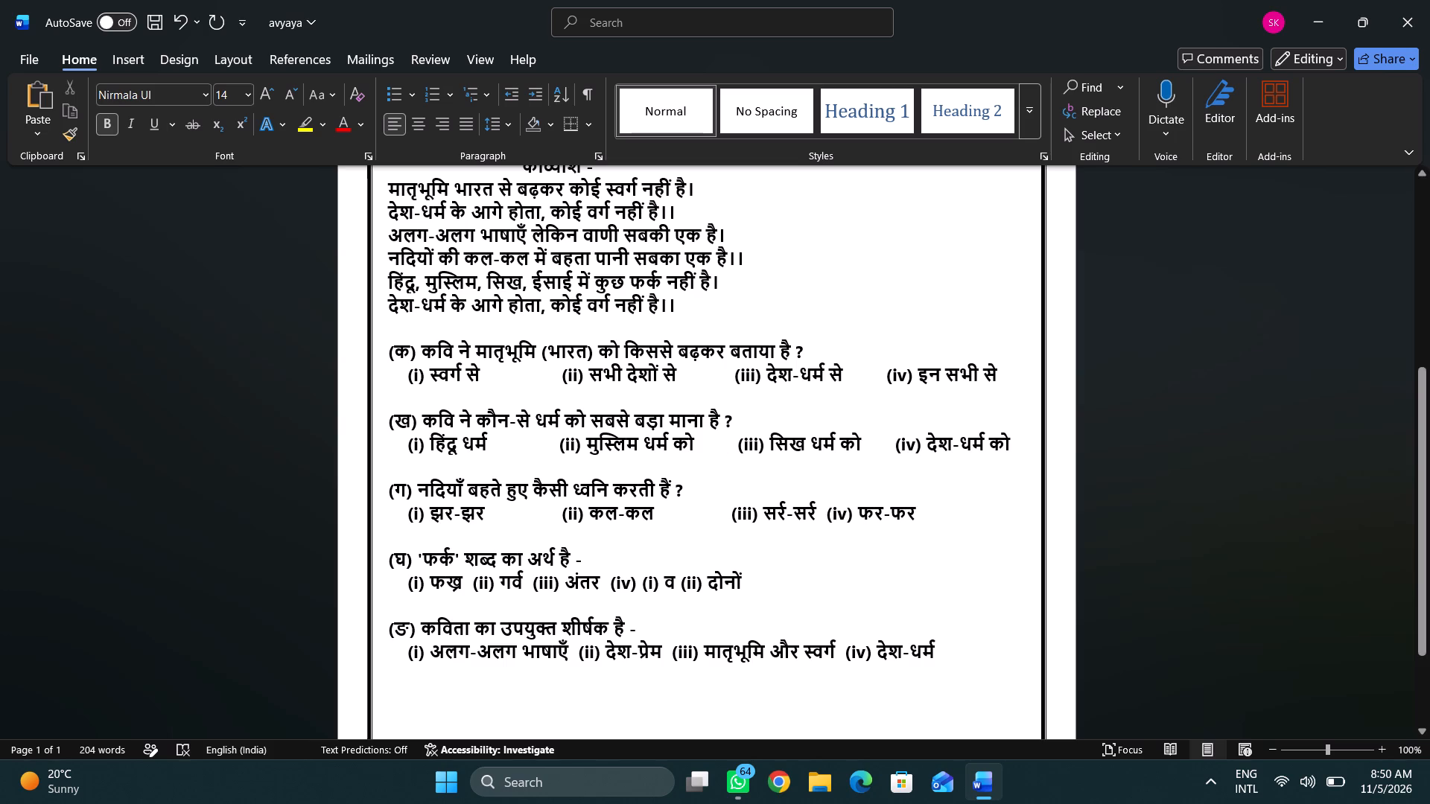
pyautogui.press('space')
# Widen the gap between options (iii) सर्र-सर्र and (iv) फर-फर of question (ग) with extra spaces.
pyautogui.click(822, 519)
pyautogui.press('space')
pyautogui.press('space')
pyautogui.press('space')
pyautogui.press('space')
pyautogui.press('space')
pyautogui.press('space')
pyautogui.press('space')
pyautogui.press('space')
pyautogui.press('space')
pyautogui.press('space')
pyautogui.press('space')
pyautogui.press('space')
pyautogui.press('space')
pyautogui.press('space')
pyautogui.press('space')
pyautogui.press('space')
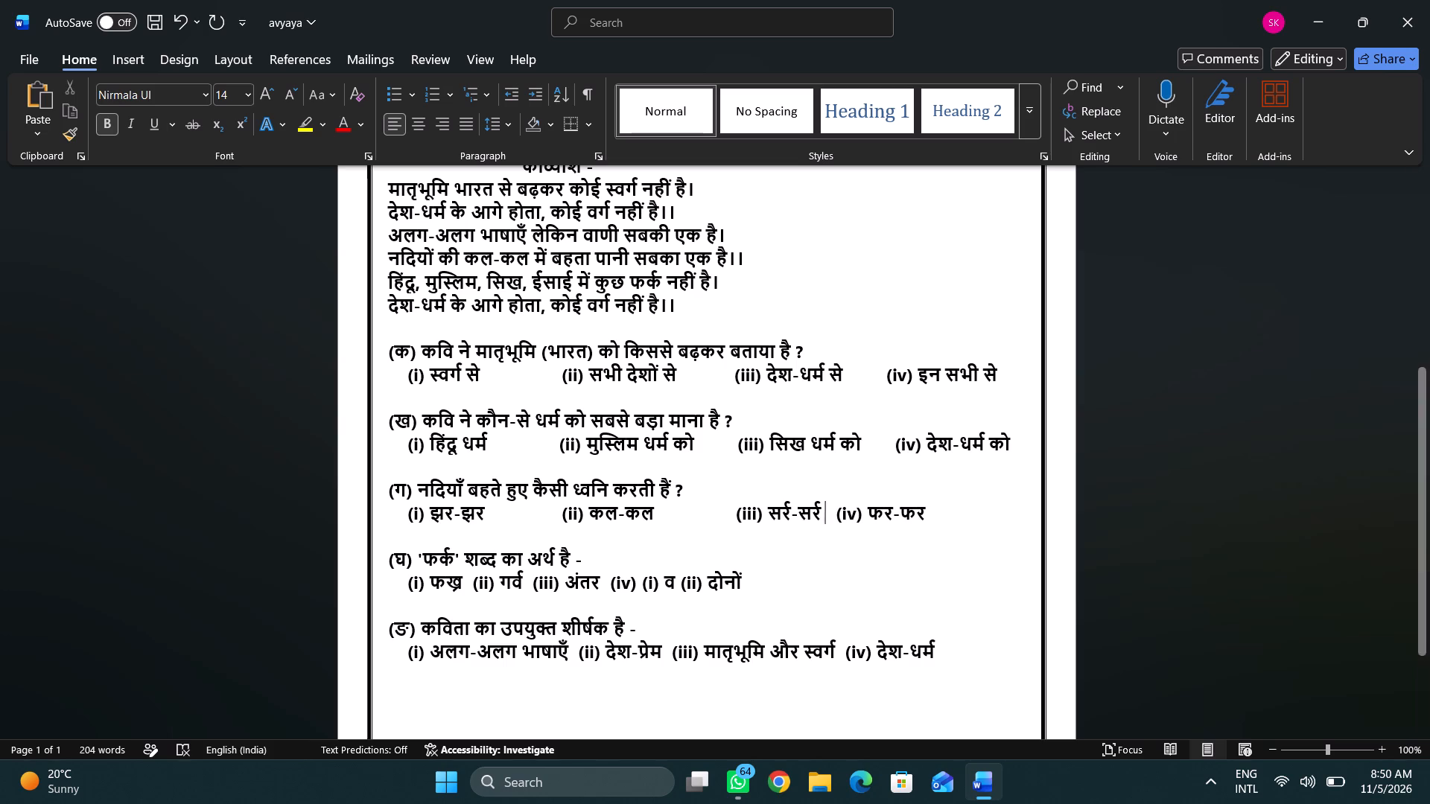
# Remove surplus spaces before option (iv) of questions (ग) and (ख) to bring both closer under option (iv) of question (क).
pyautogui.press('BackSpace')
pyautogui.press('BackSpace')
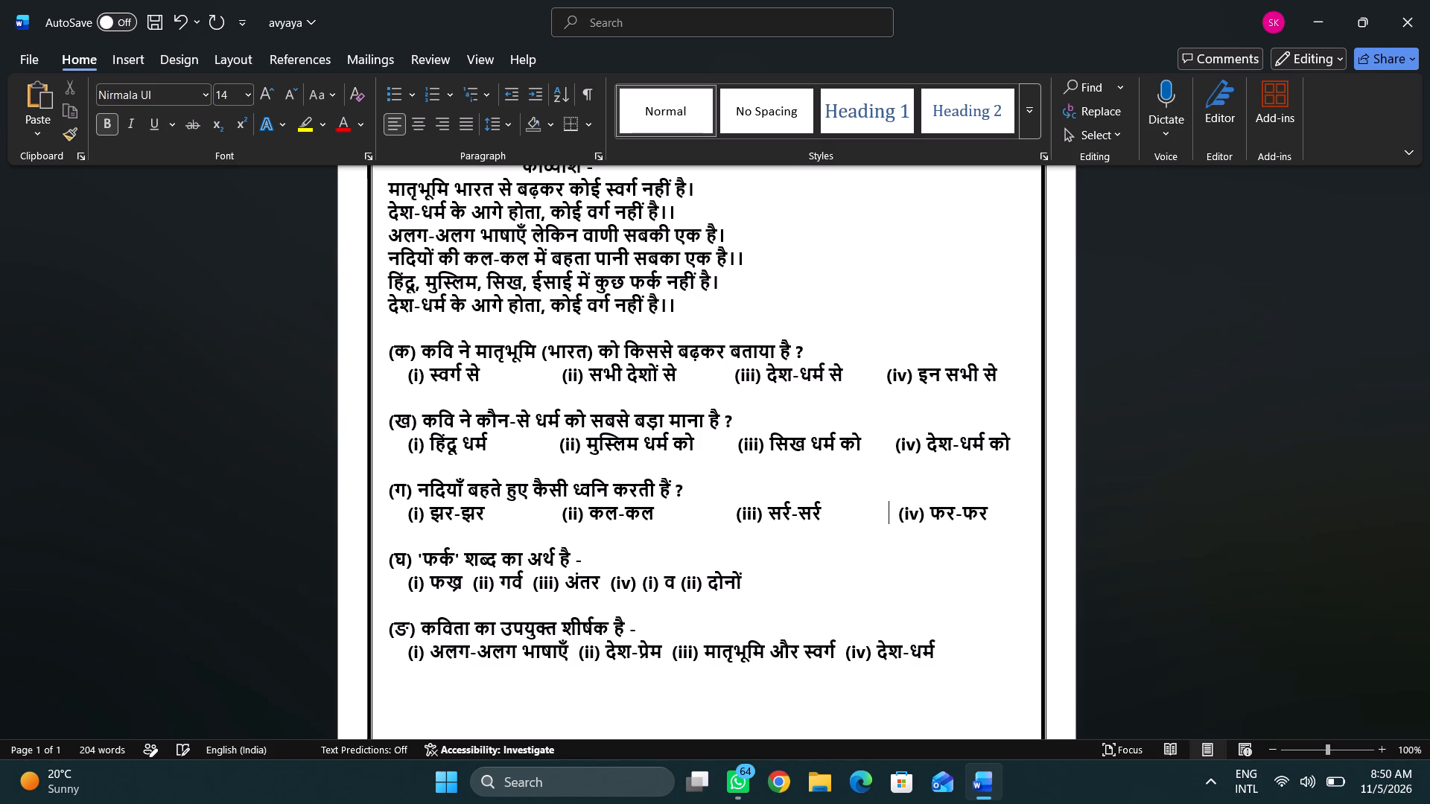
pyautogui.click(892, 444)
pyautogui.press('BackSpace')
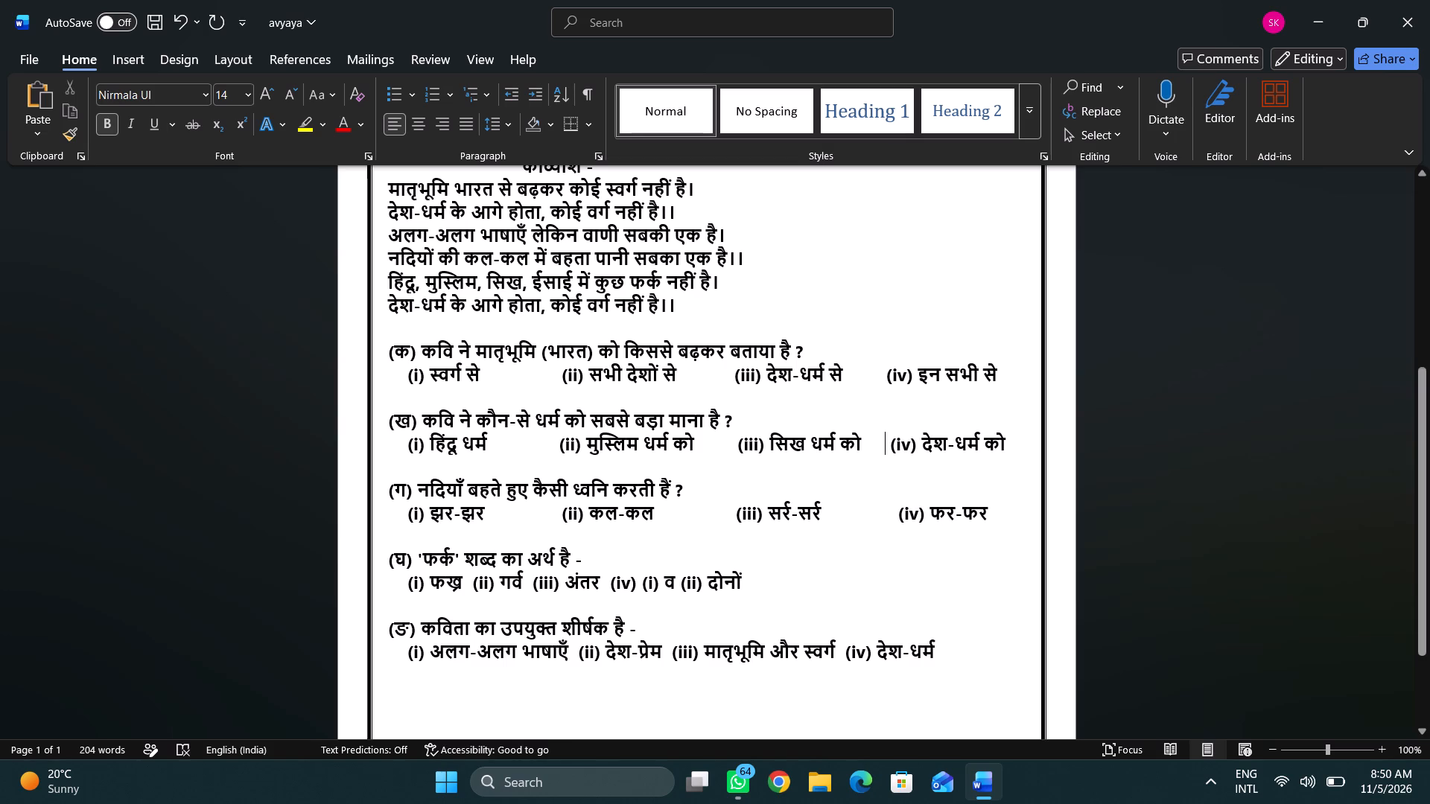
pyautogui.click(892, 527)
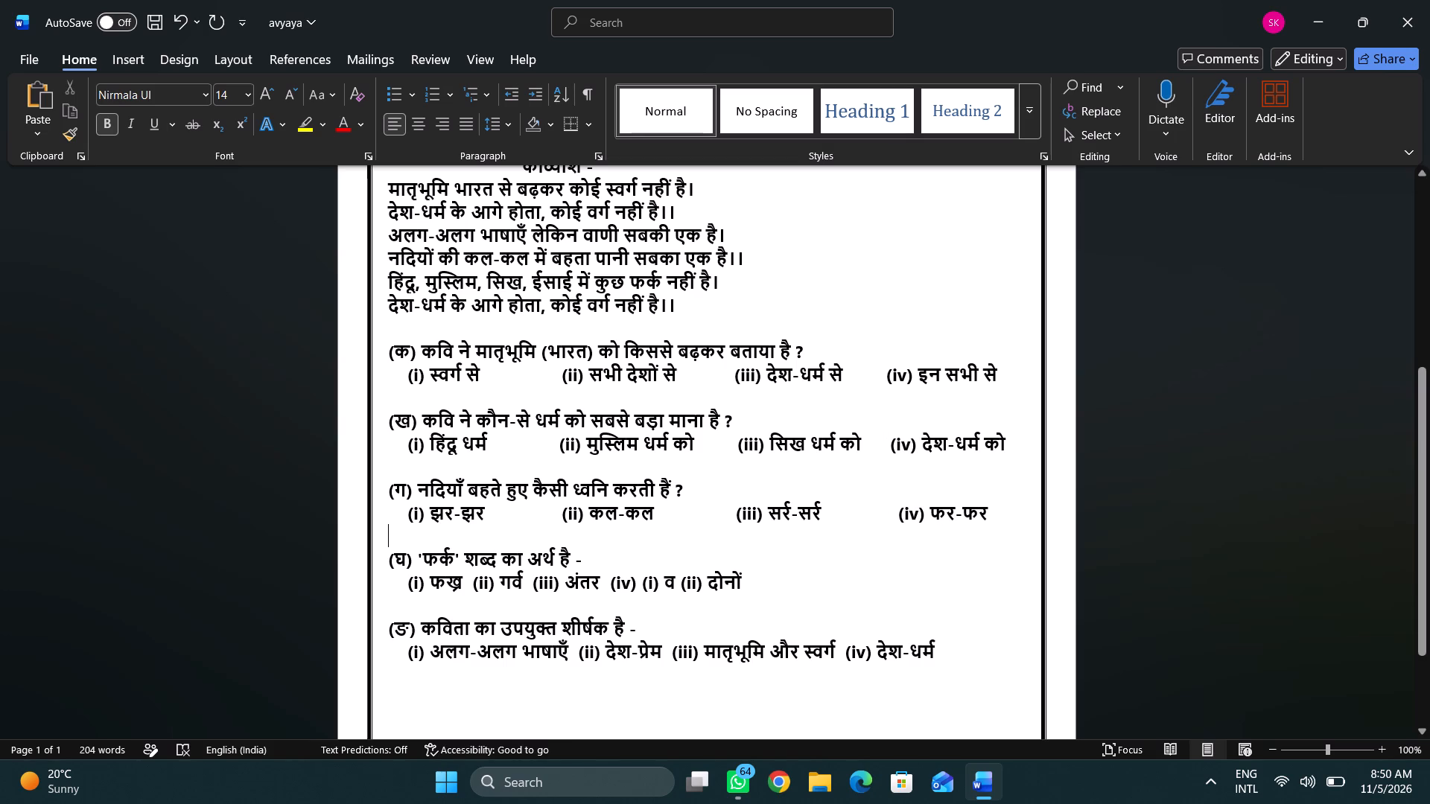
pyautogui.click(894, 514)
pyautogui.press('BackSpace')
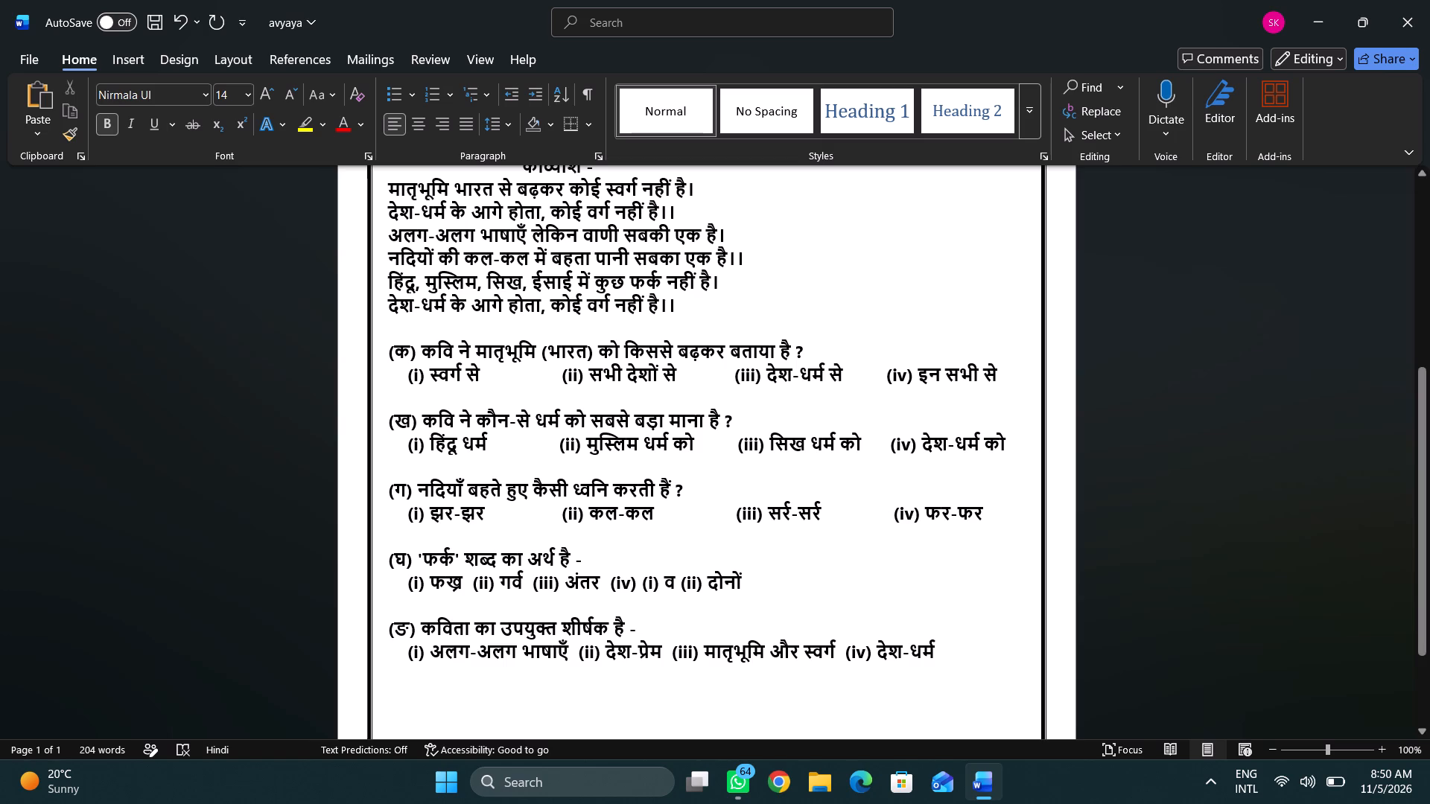
# Widen the gap before option (ii) गर्व of question (घ) with spaces to place it under option (ii) of question (ग).
pyautogui.scroll(-1, 755, 567)
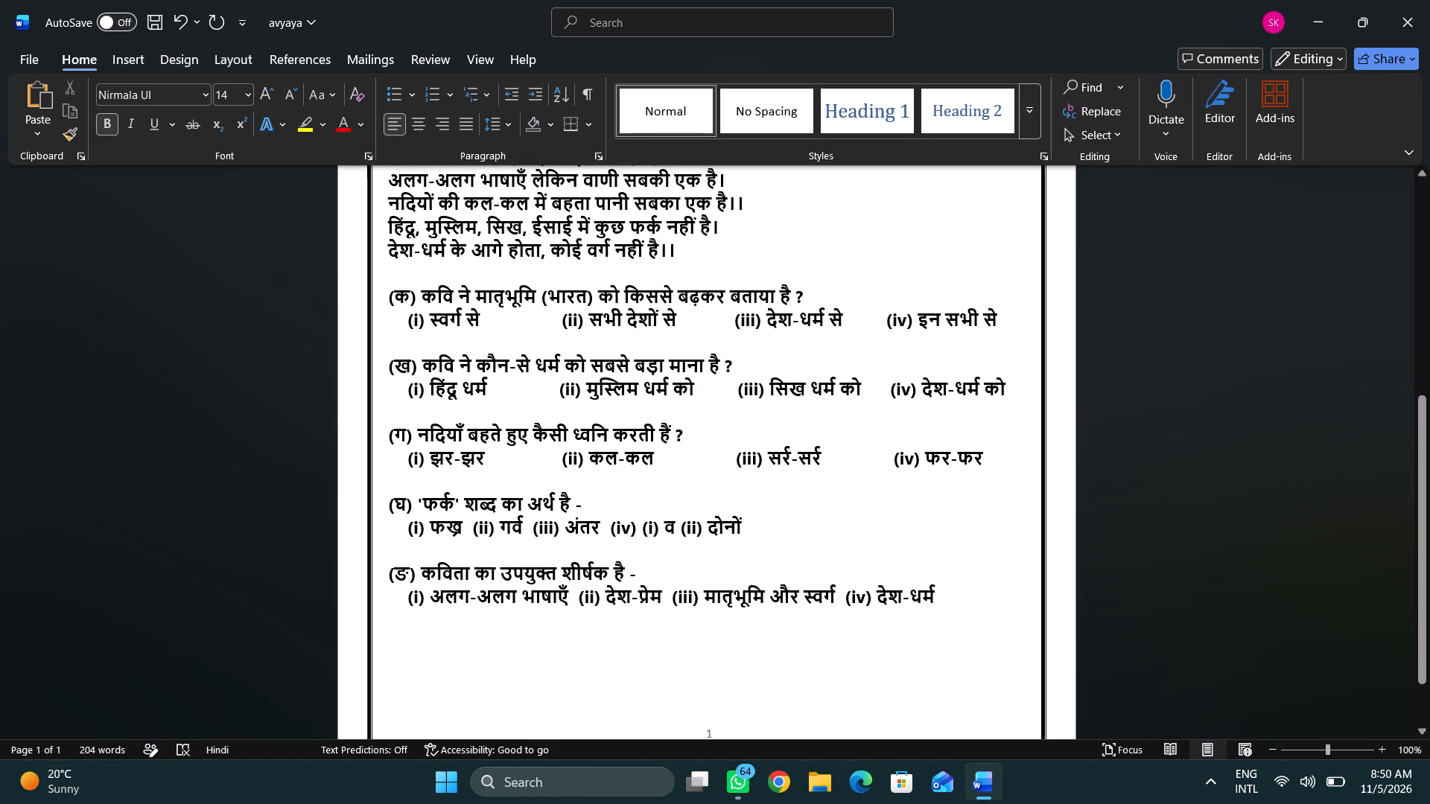
pyautogui.click(467, 536)
pyautogui.press('space')
pyautogui.press('space')
pyautogui.press('space')
pyautogui.press('space')
pyautogui.press('space')
pyautogui.press('space')
pyautogui.press('space')
pyautogui.press('space')
pyautogui.press('space')
pyautogui.press('space')
pyautogui.press('space')
pyautogui.press('space')
pyautogui.press('space')
pyautogui.press('space')
pyautogui.press('space')
pyautogui.press('space')
pyautogui.press('space')
pyautogui.press('space')
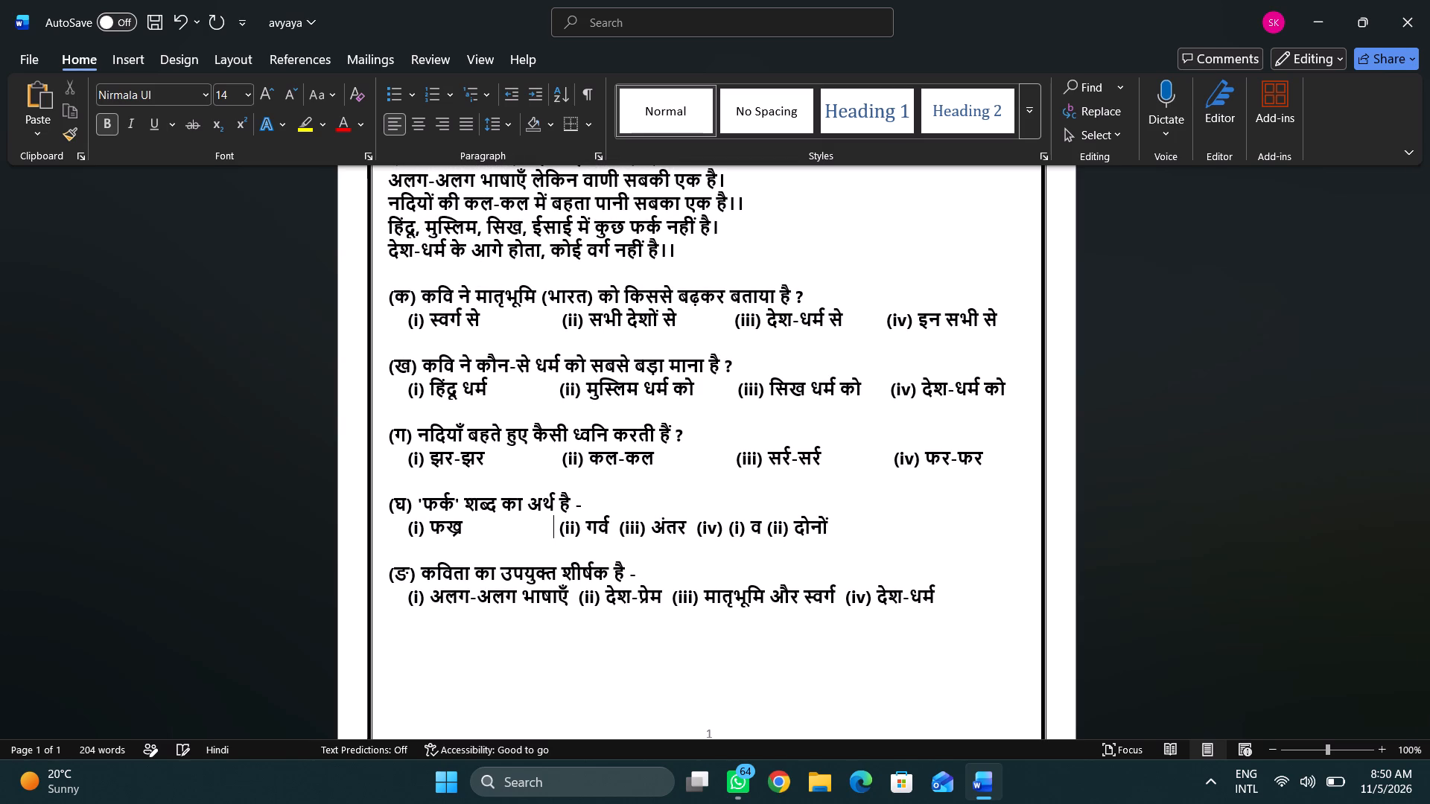
pyautogui.press('space')
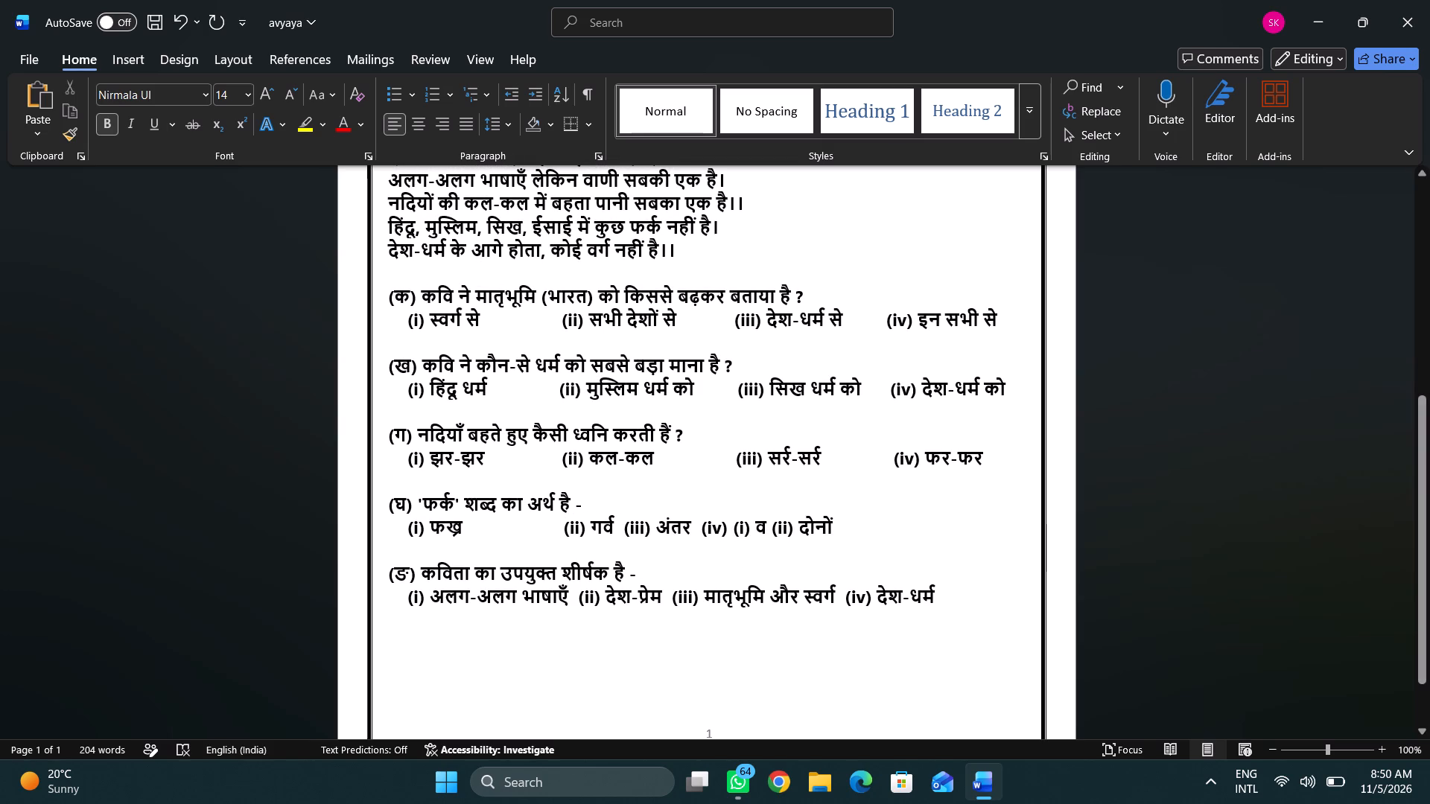
# Space out option (iii) अंतर of question (घ) to line it up under option (iii) सर्र-सर्र of question (ग).
pyautogui.click(617, 532)
pyautogui.press('space')
pyautogui.press('space')
pyautogui.press('space')
pyautogui.press('space')
pyautogui.press('space')
pyautogui.press('space')
pyautogui.press('space')
pyautogui.press('space')
pyautogui.press('space')
pyautogui.press('space')
pyautogui.press('space')
pyautogui.press('space')
pyautogui.press('space')
pyautogui.press('space')
pyautogui.press('space')
pyautogui.press('space')
pyautogui.press('space')
pyautogui.press('space')
pyautogui.press('space')
pyautogui.press('space')
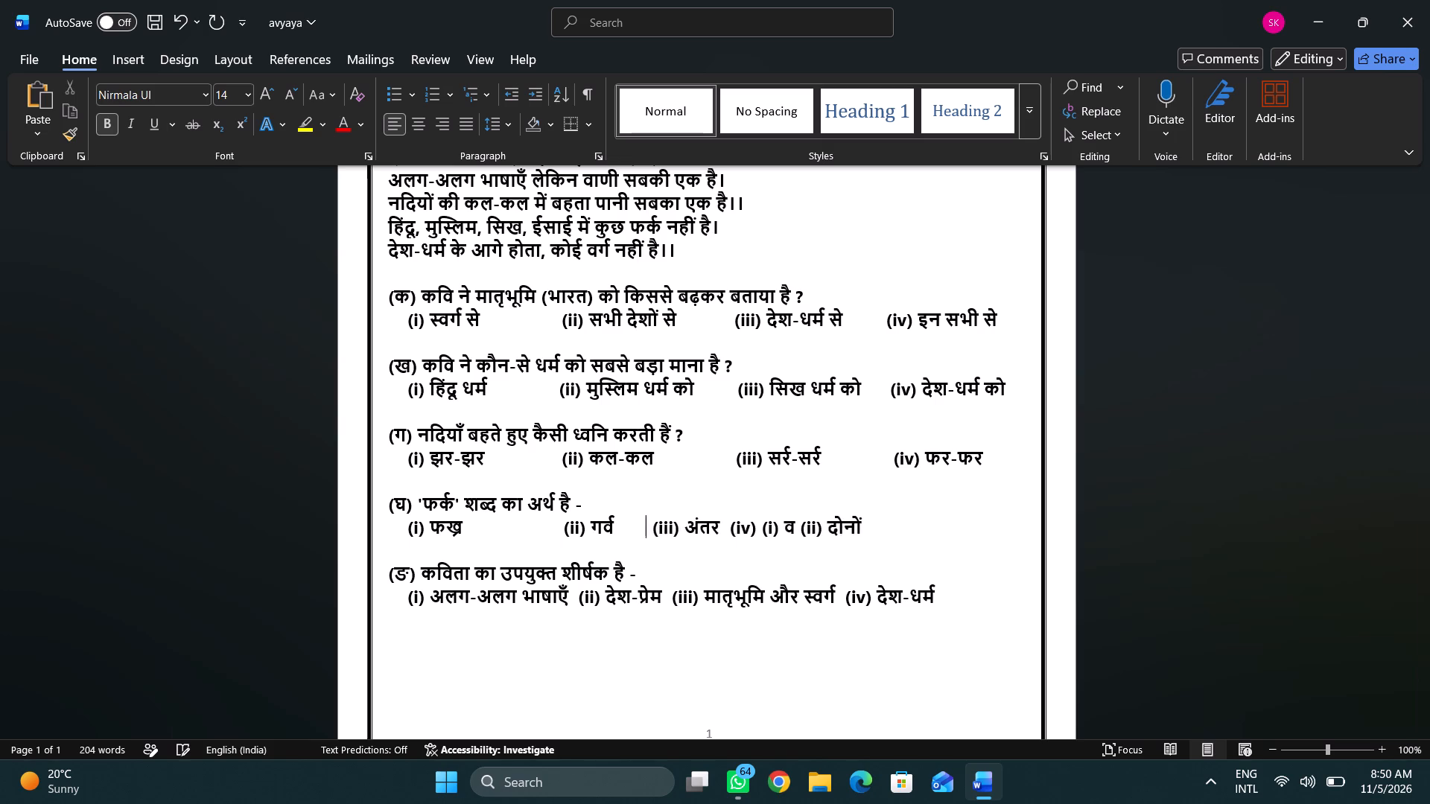
pyautogui.press('BackSpace')
pyautogui.press('BackSpace')
pyautogui.press('BackSpace')
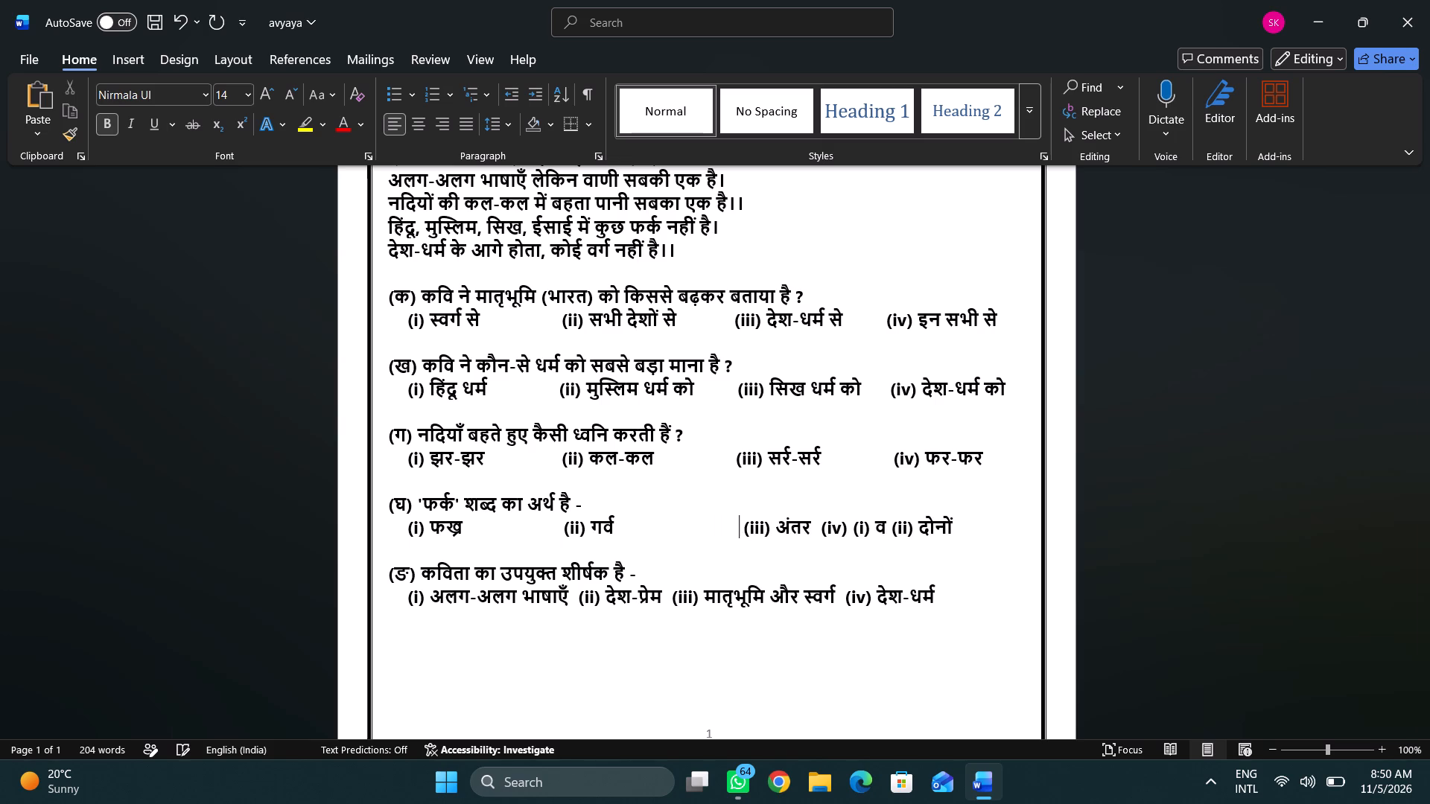
pyautogui.press('BackSpace')
# Widen the gap before option (iv) of question (घ) with spaces to place it under option (iv) फर-फर of question (ग).
pyautogui.click(812, 529)
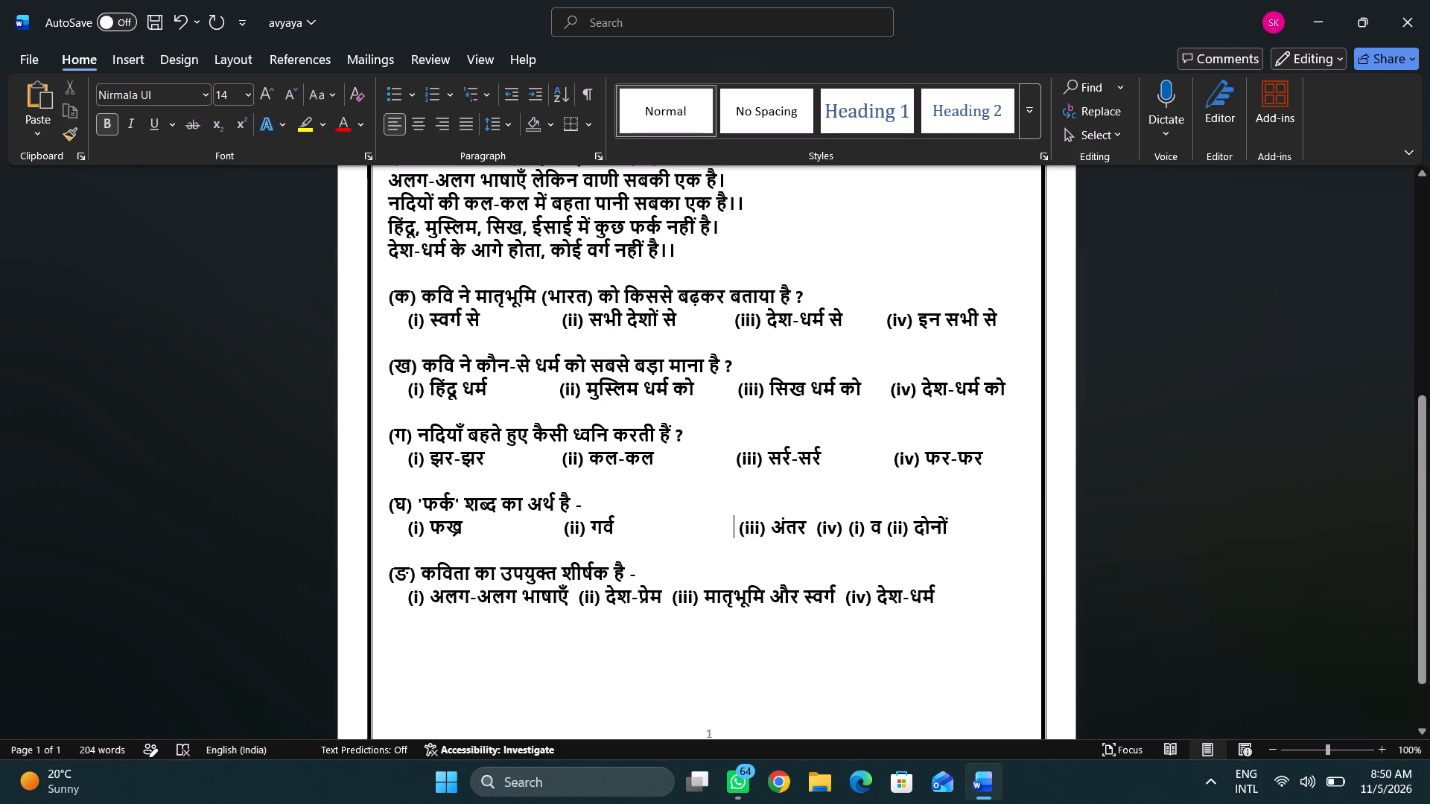
pyautogui.press('space')
pyautogui.press('space')
pyautogui.press('space')
pyautogui.press('space')
pyautogui.press('space')
pyautogui.press('space')
pyautogui.press('space')
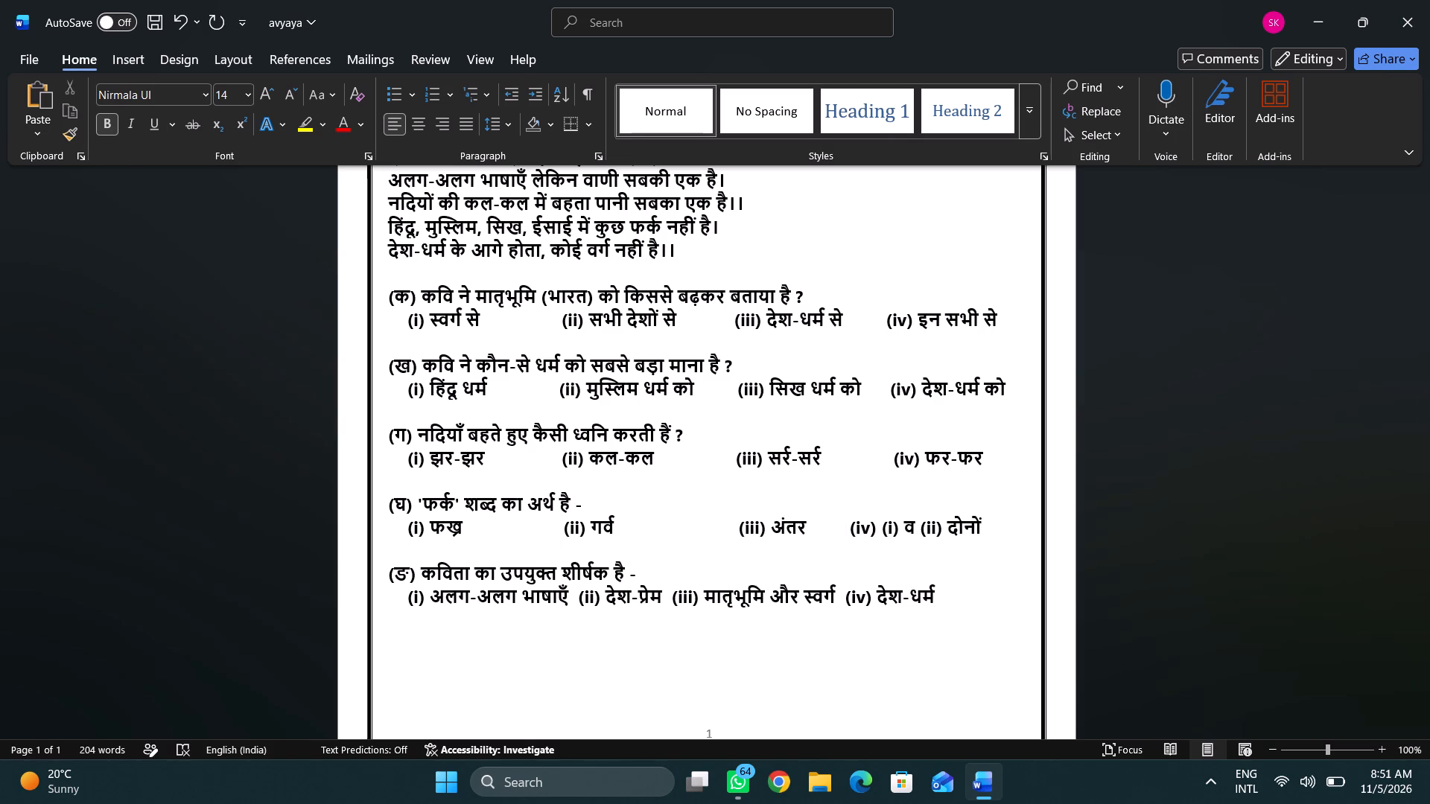
pyautogui.press('space')
pyautogui.press('space')
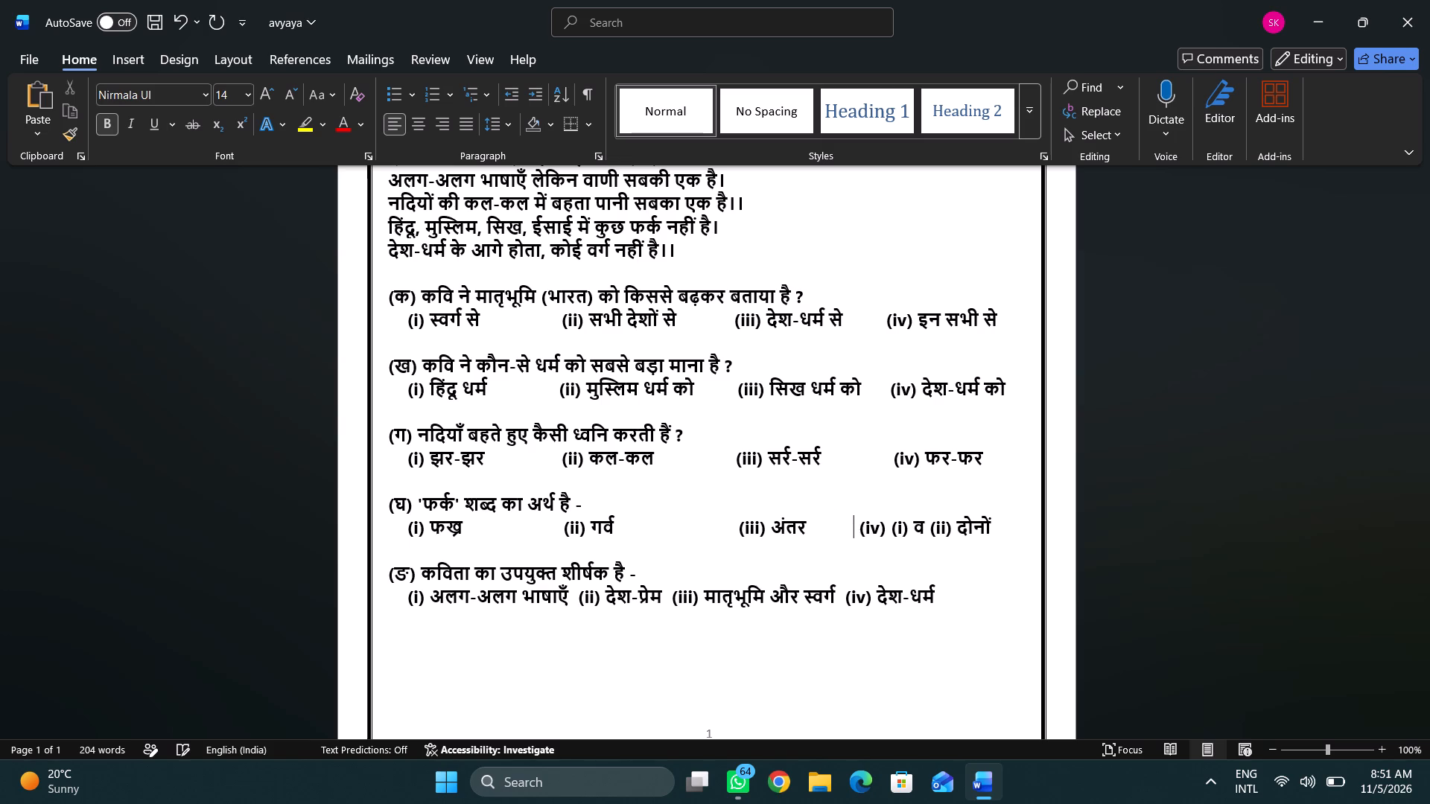
pyautogui.press('space')
pyautogui.press('space')
pyautogui.press('space')
pyautogui.press('space')
pyautogui.press('space')
pyautogui.press('space')
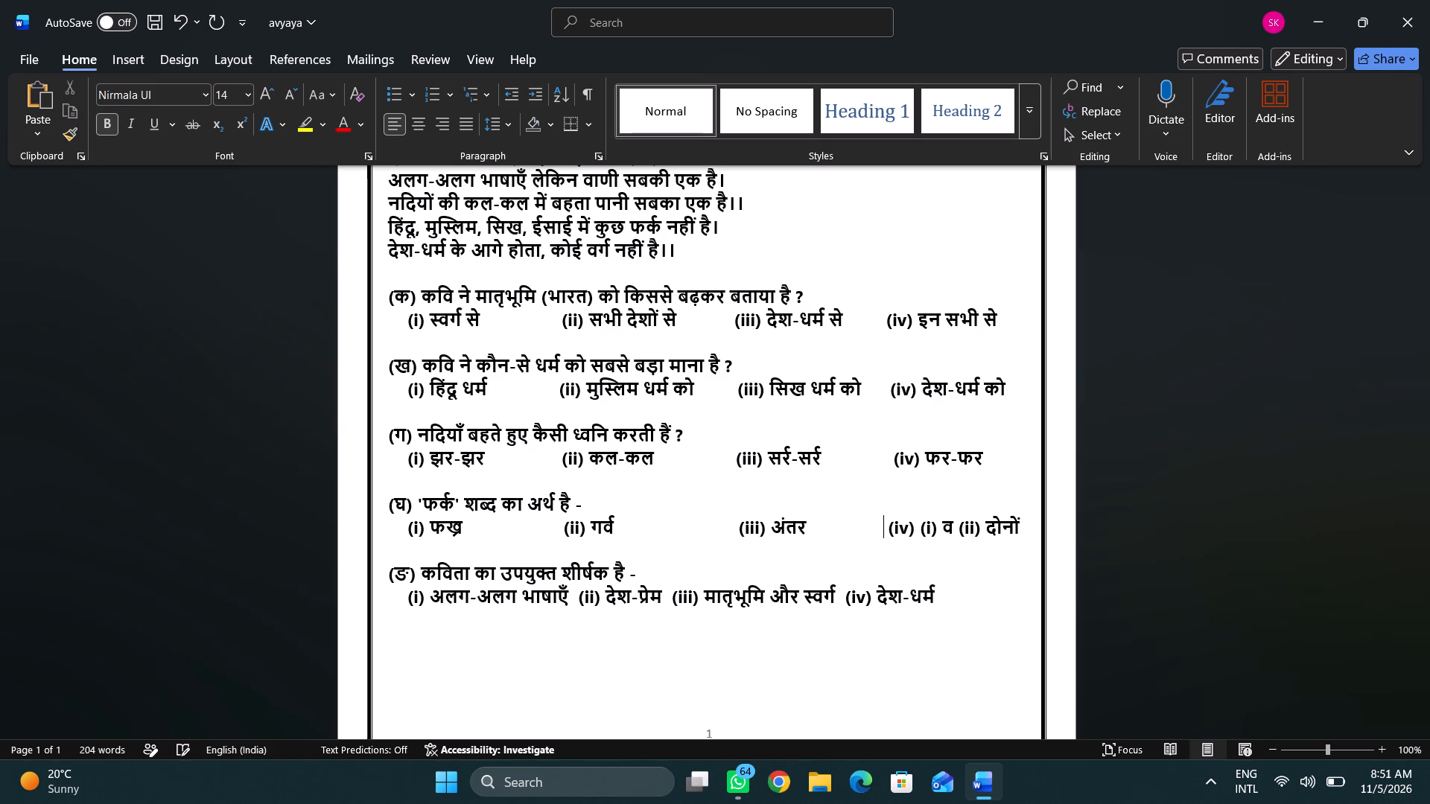
pyautogui.press('space')
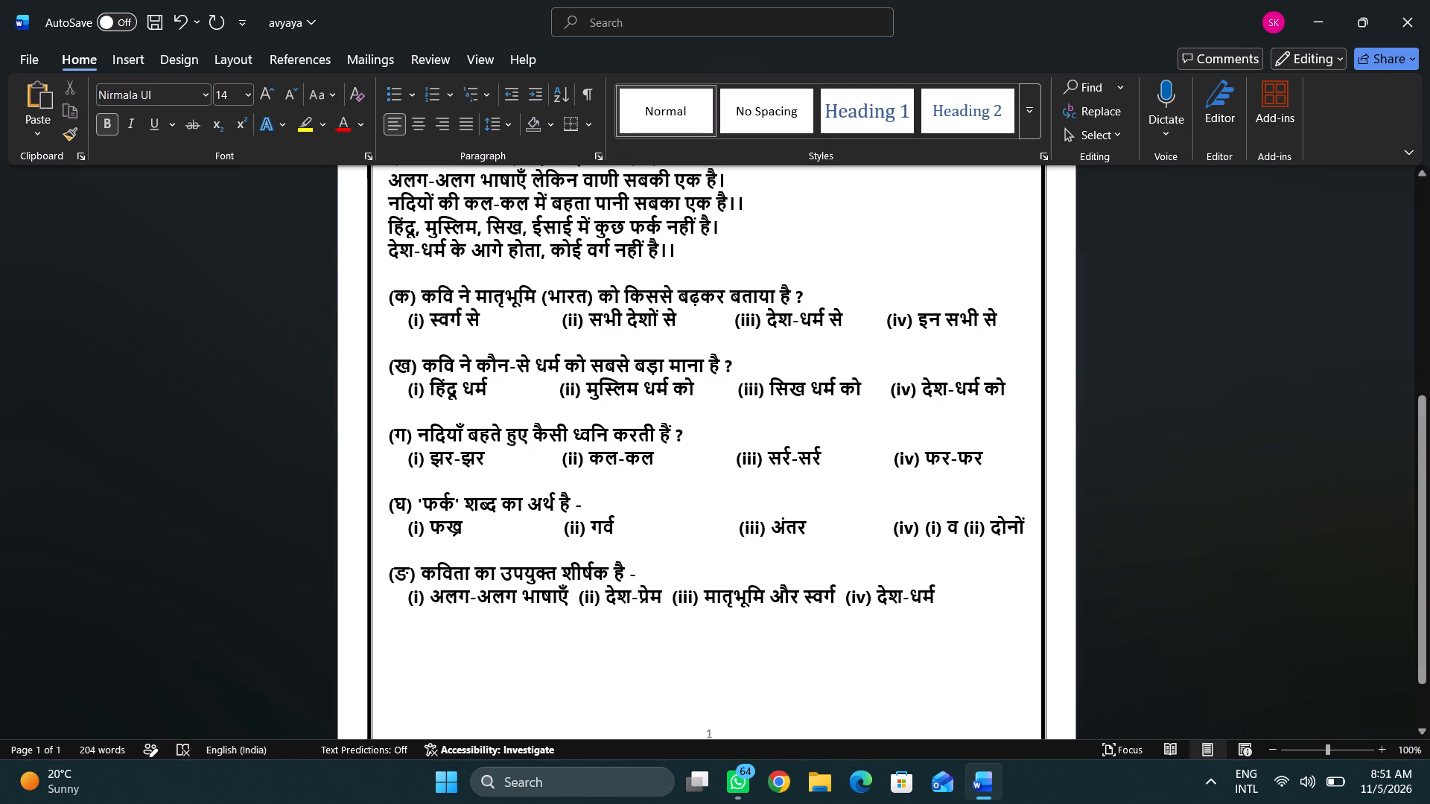
# Add a space before option (ii) of question (ङ) and delete three leading spaces before its option (i) अलग-अलग भाषाएँ.
pyautogui.click(576, 596)
pyautogui.press('space')
pyautogui.hscroll(1, 576, 596)
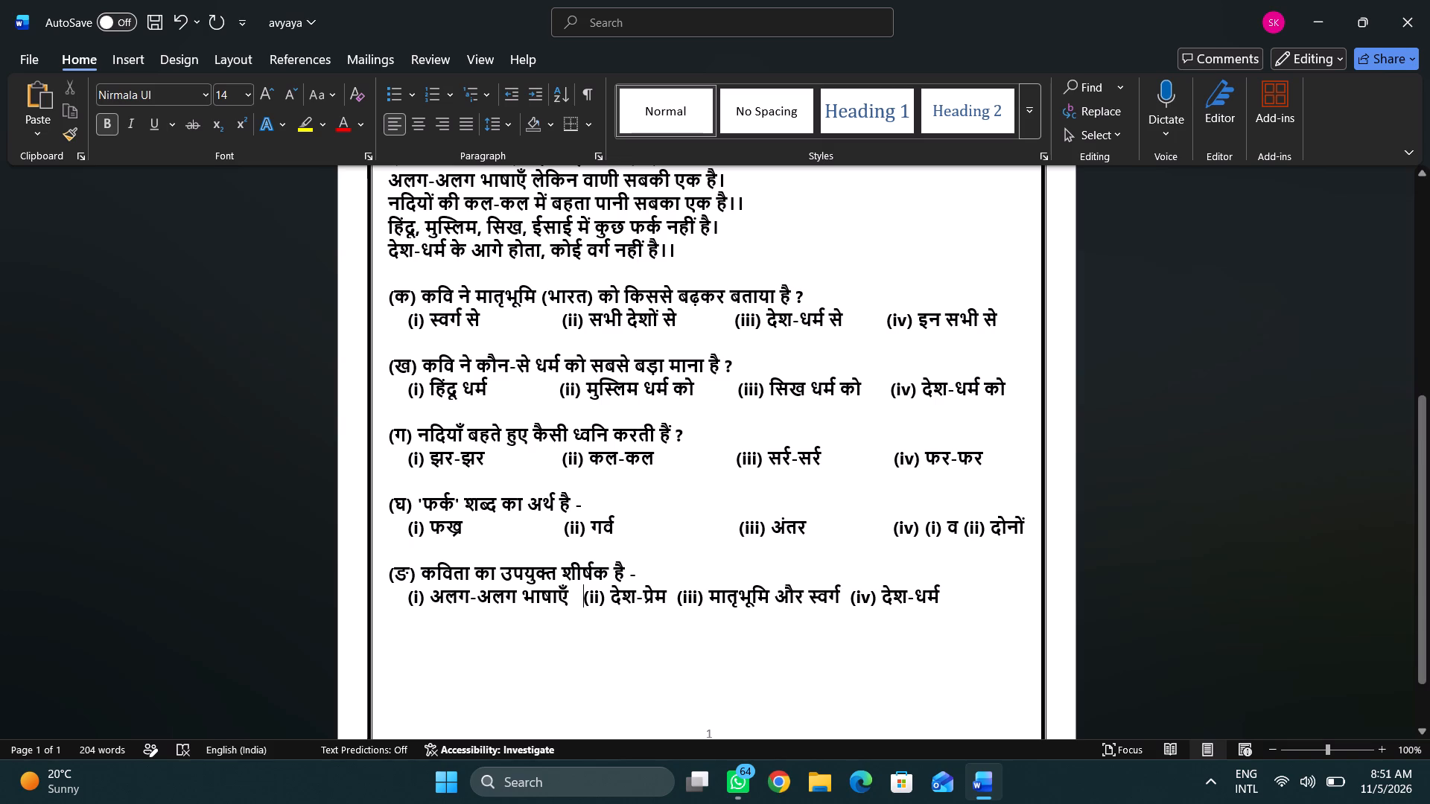
pyautogui.moveTo(584, 597); pyautogui.dragTo(464, 596)
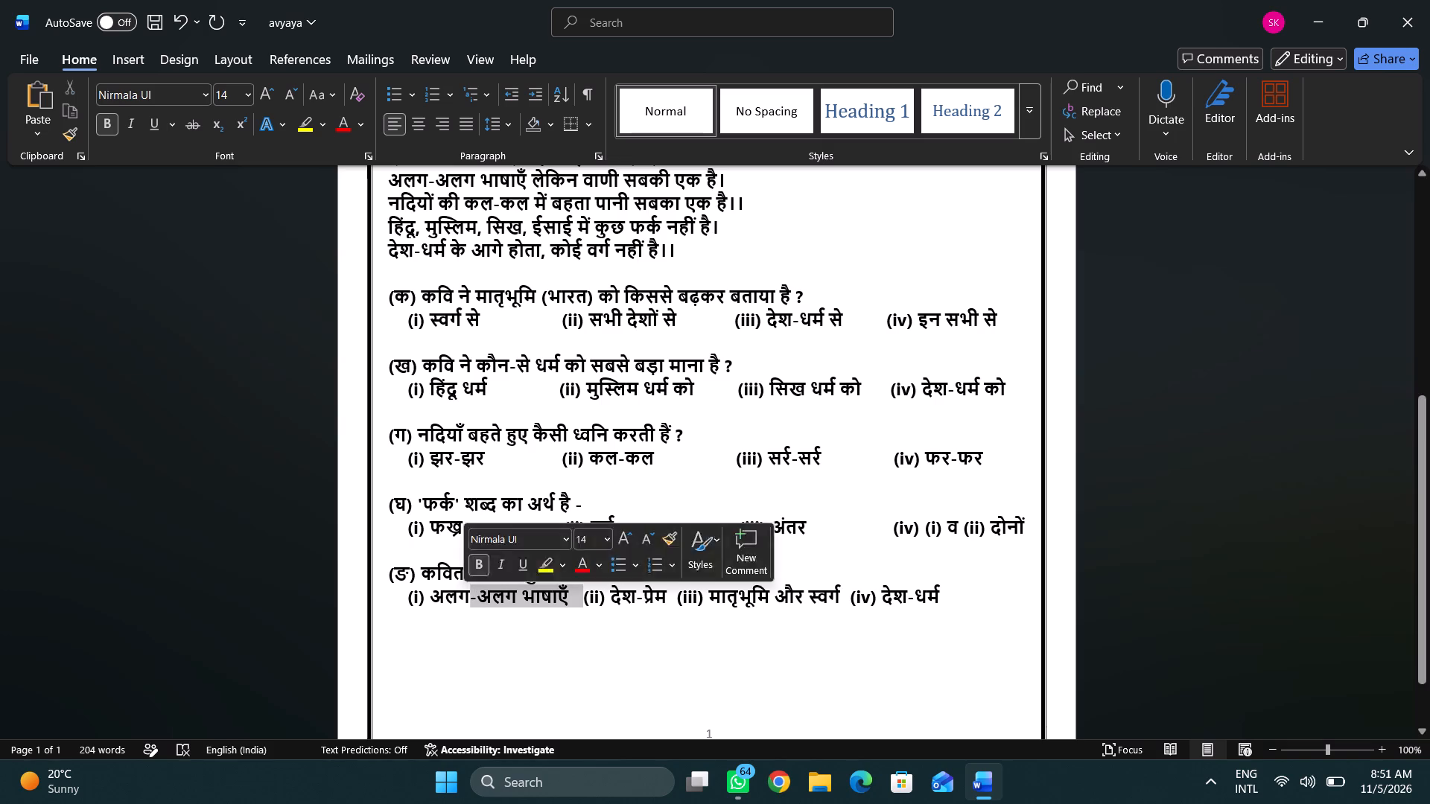
pyautogui.click(410, 597)
pyautogui.press('BackSpace')
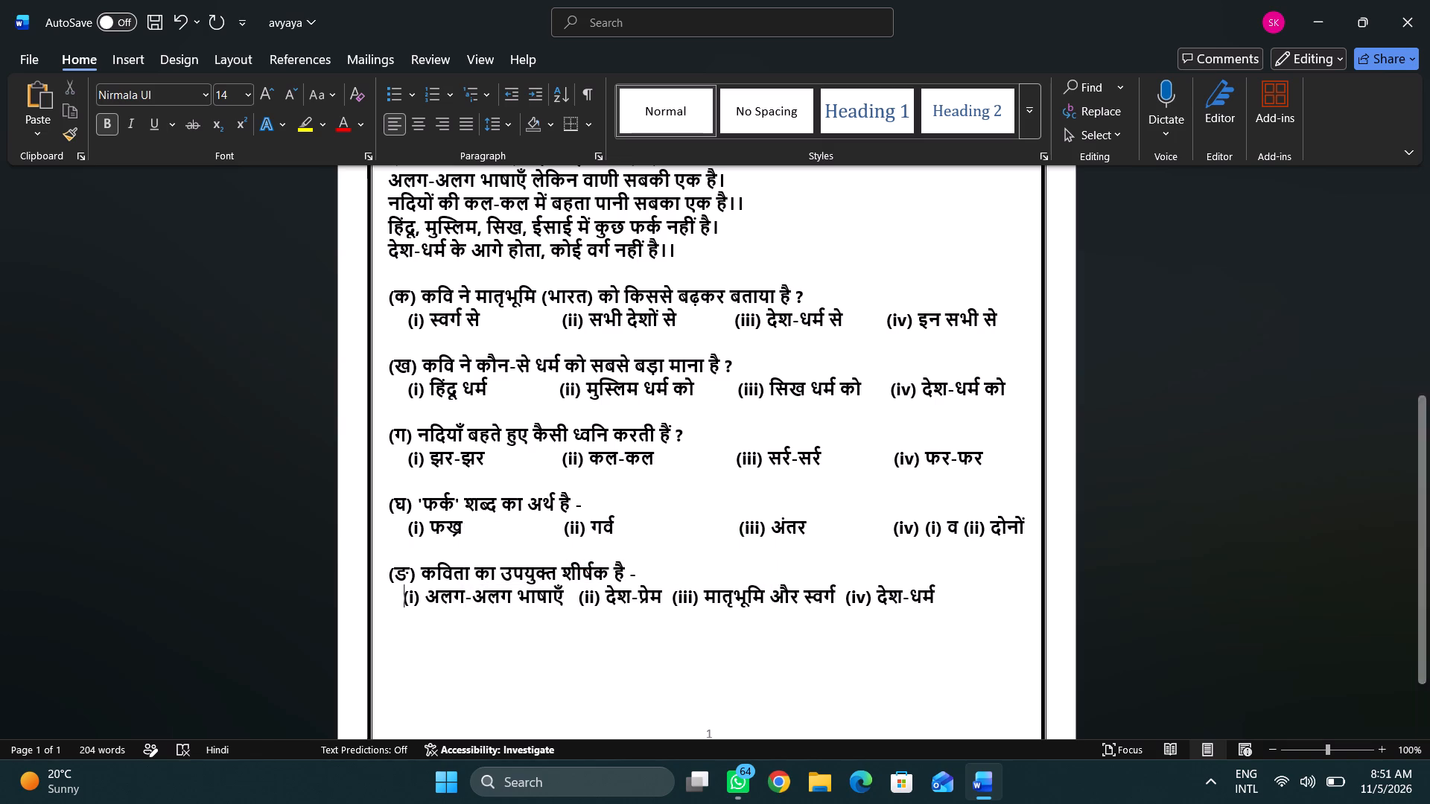
pyautogui.press('BackSpace')
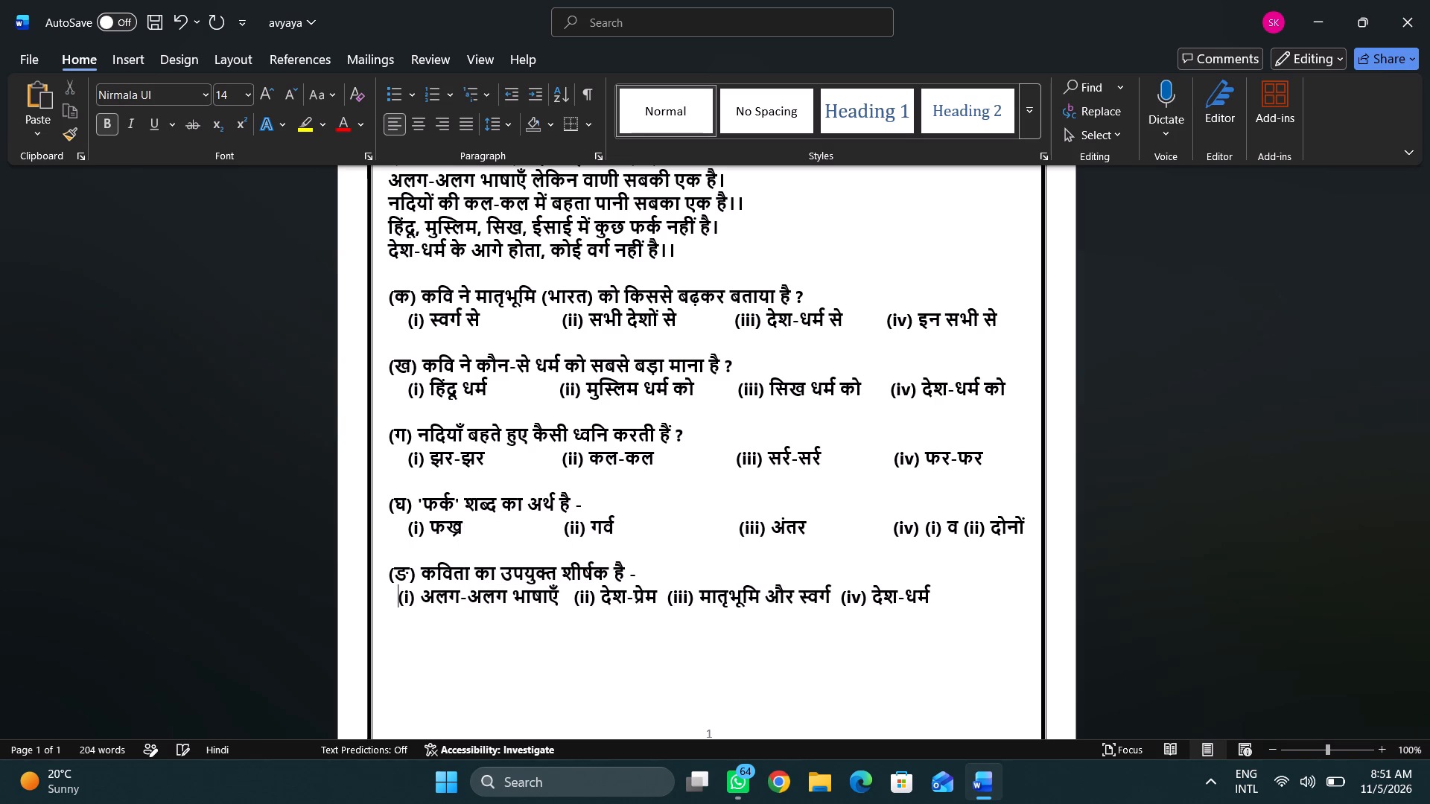
pyautogui.press('BackSpace')
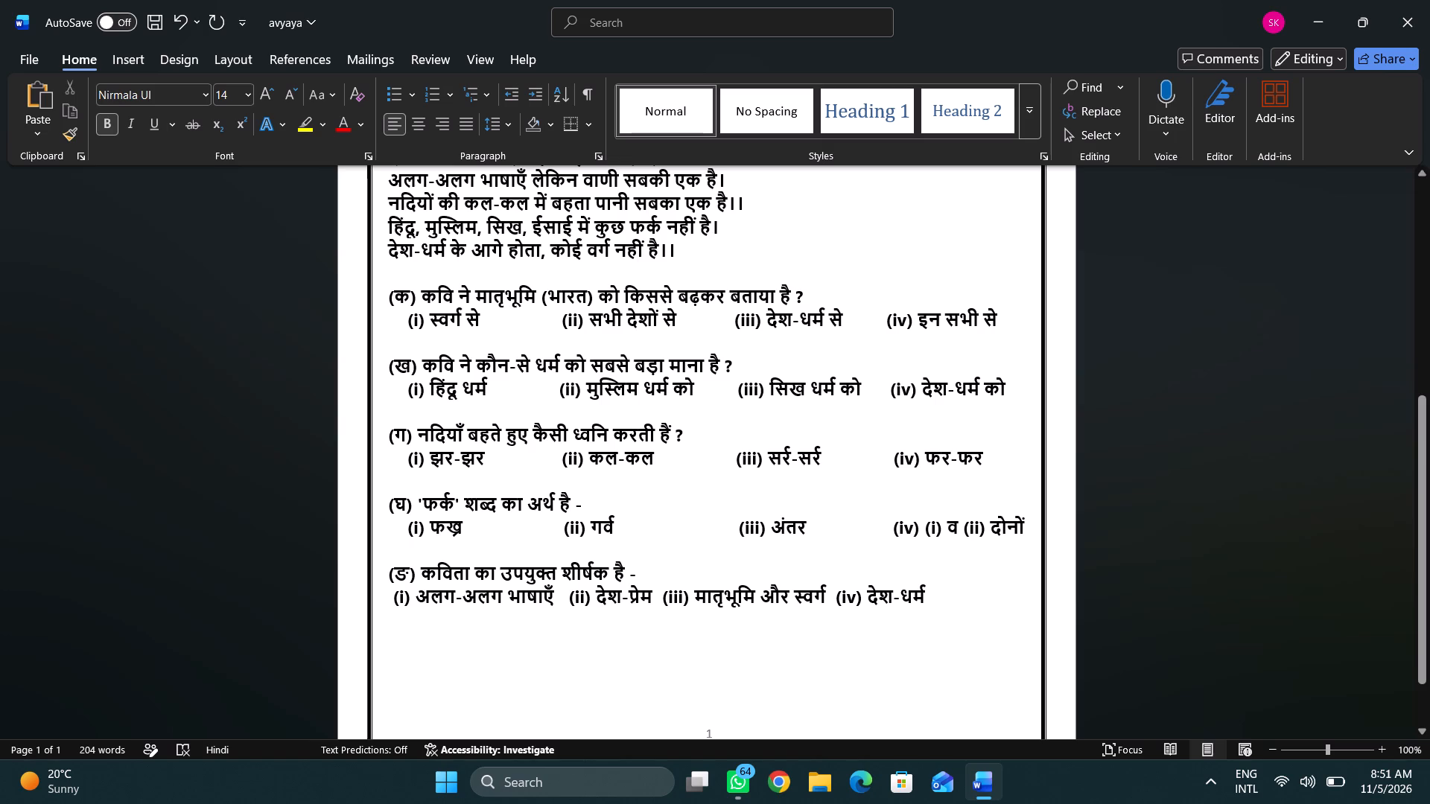
# Widen the gap before option (iii) मातृभूमि और स्वर्ग of question (ङ), trimming five spaces to leave room for option (iv).
pyautogui.click(663, 590)
pyautogui.press('space')
pyautogui.press('space')
pyautogui.press('space')
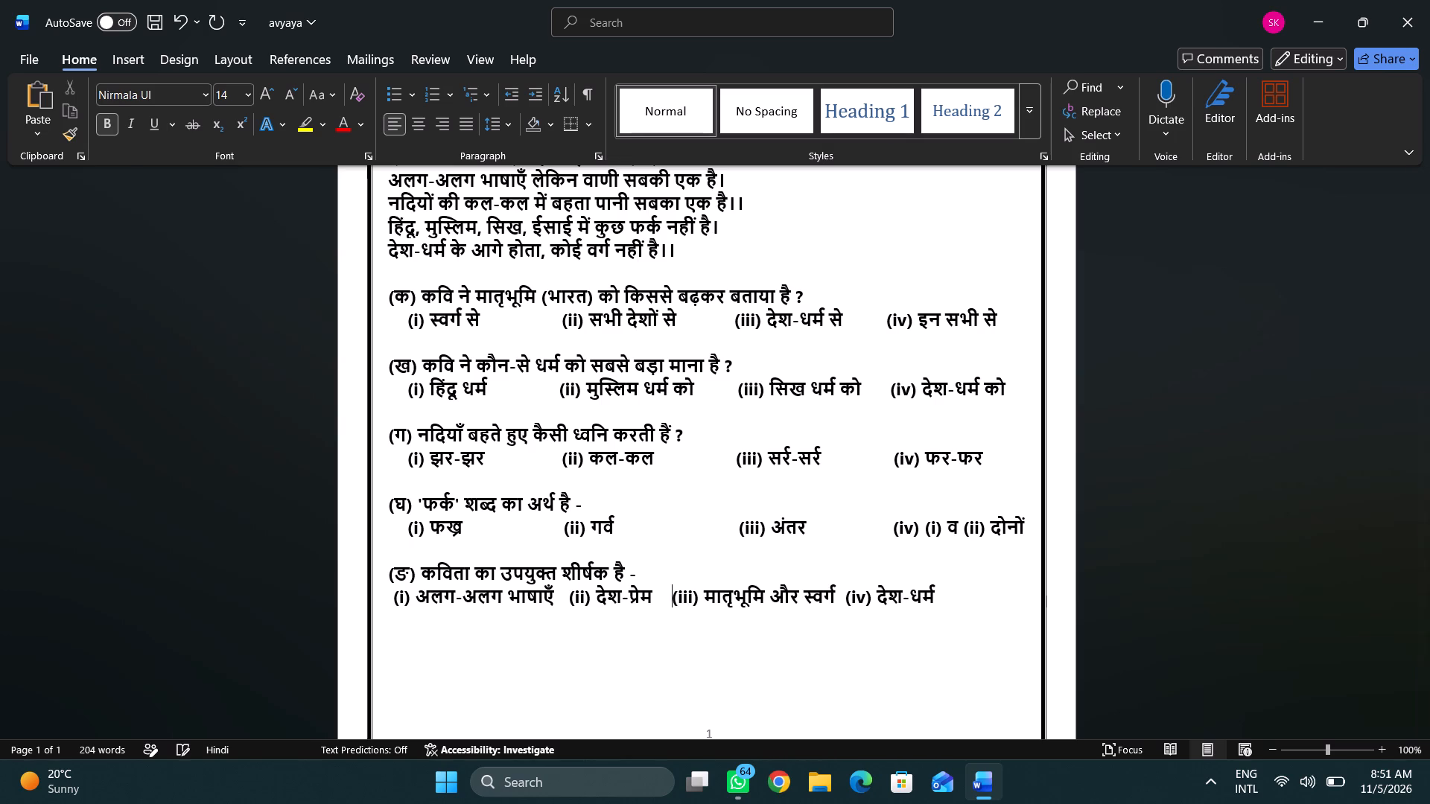
pyautogui.press('space')
pyautogui.press('space')
pyautogui.press('space')
pyautogui.press('space')
pyautogui.press('space')
pyautogui.press('space')
pyautogui.press('space')
pyautogui.press('space')
pyautogui.press('space')
pyautogui.press('space')
pyautogui.press('space')
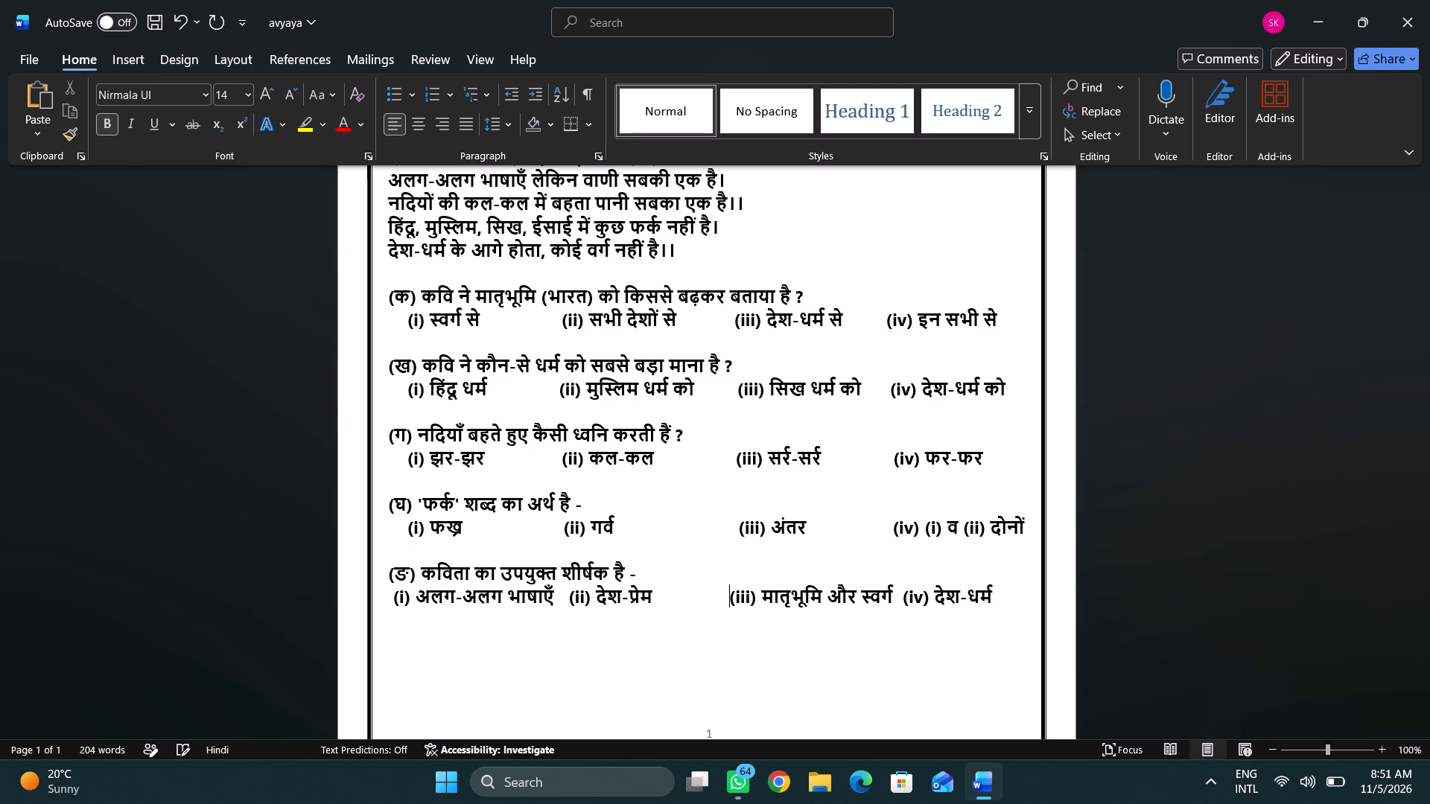
pyautogui.press('space')
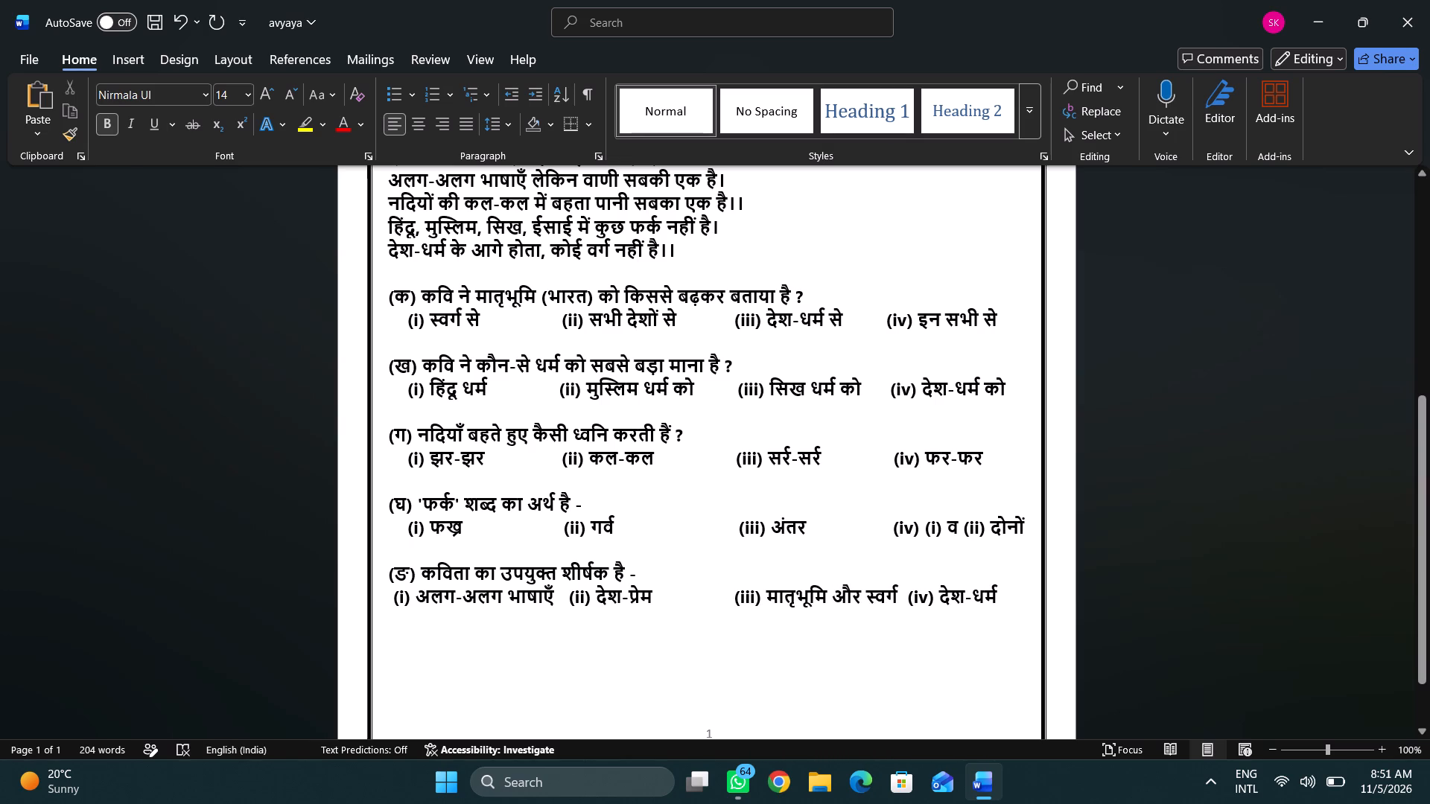
pyautogui.click(906, 593)
pyautogui.click(731, 598)
pyautogui.press('BackSpace')
pyautogui.press('BackSpace')
pyautogui.press('BackSpace')
pyautogui.press('BackSpace')
pyautogui.press('BackSpace')
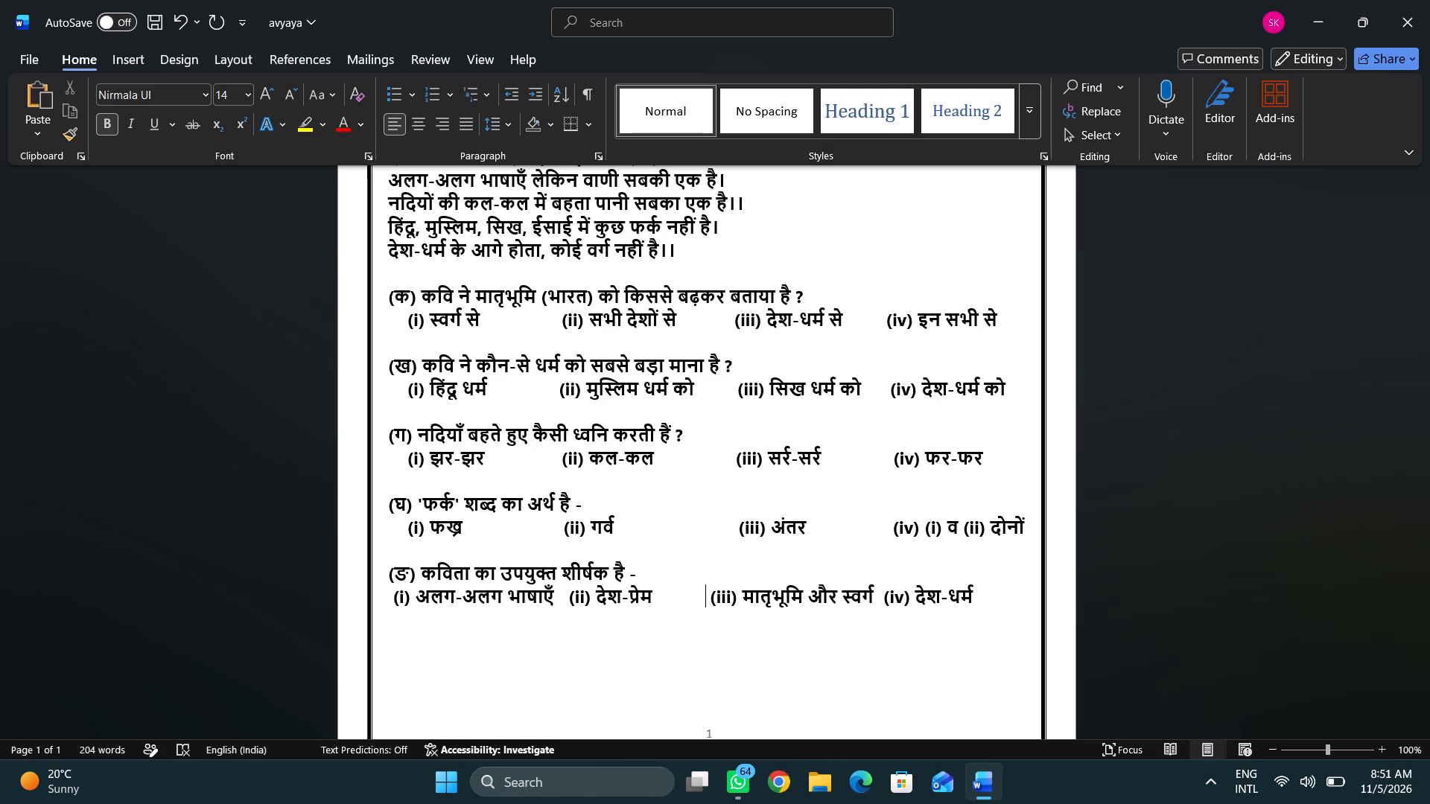
# Add three spaces before option (iv) देश-धर्म of question (ङ) to line it up under option (iv) of question (घ).
pyautogui.click(881, 593)
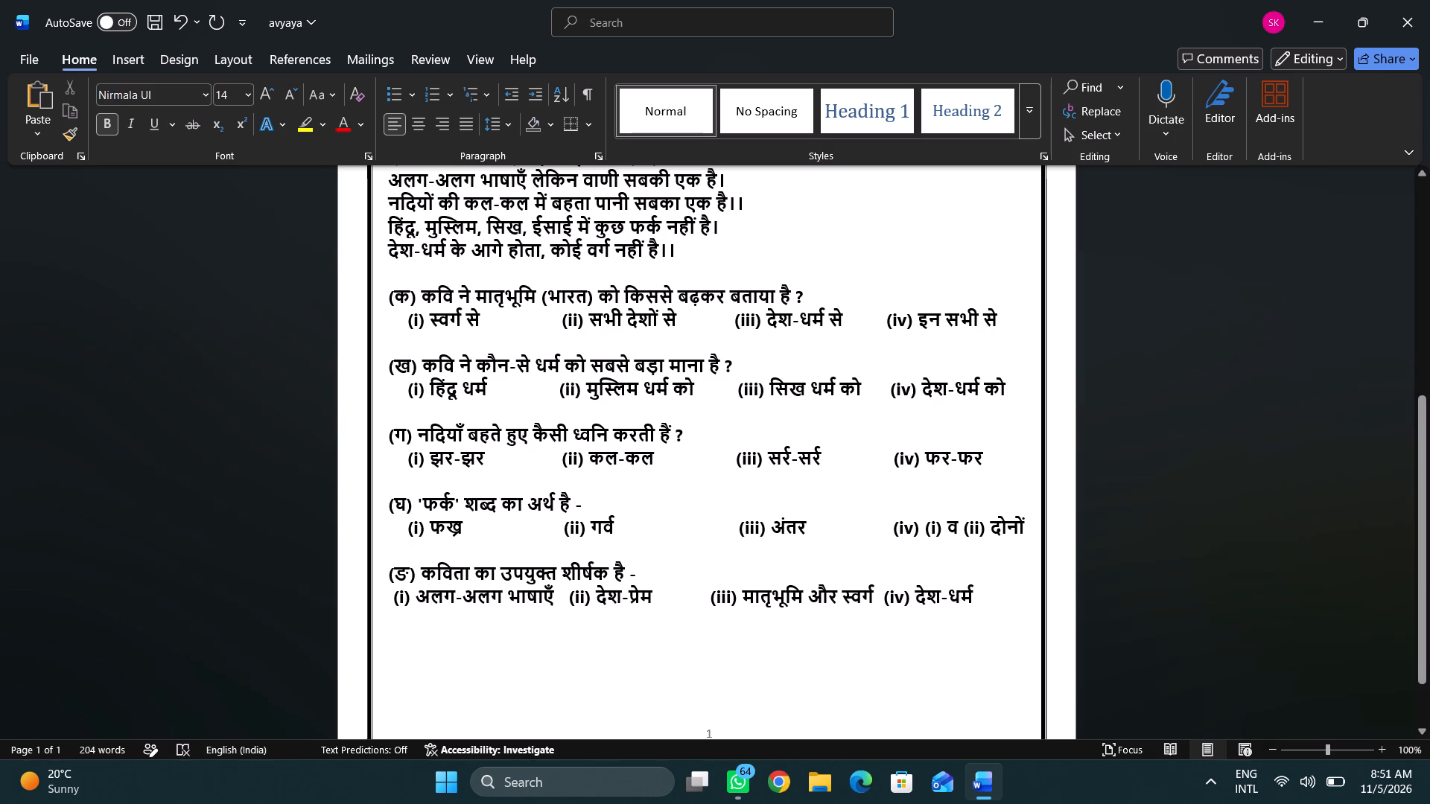
pyautogui.press('space')
pyautogui.press('space')
pyautogui.press('space')
pyautogui.press('space')
pyautogui.press('BackSpace')
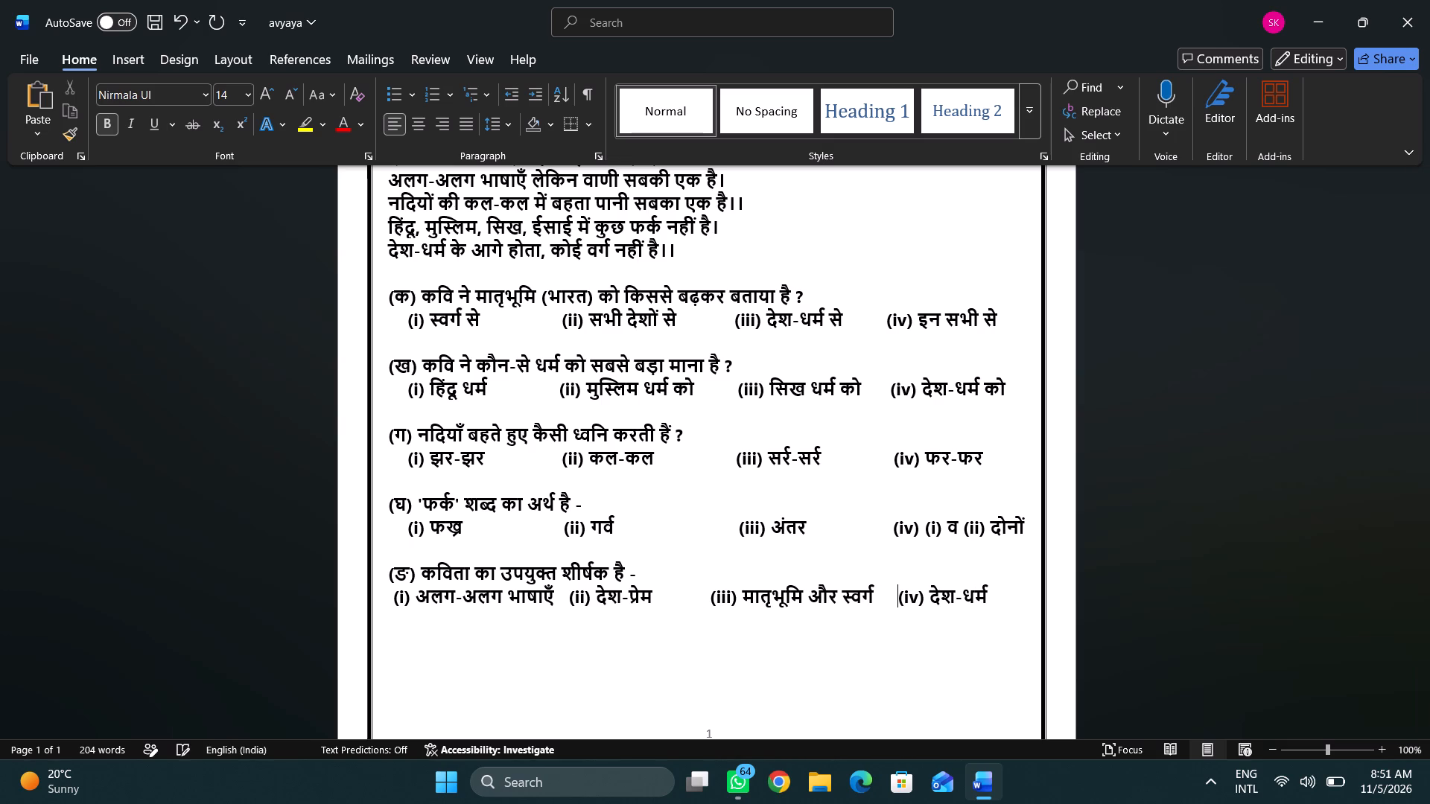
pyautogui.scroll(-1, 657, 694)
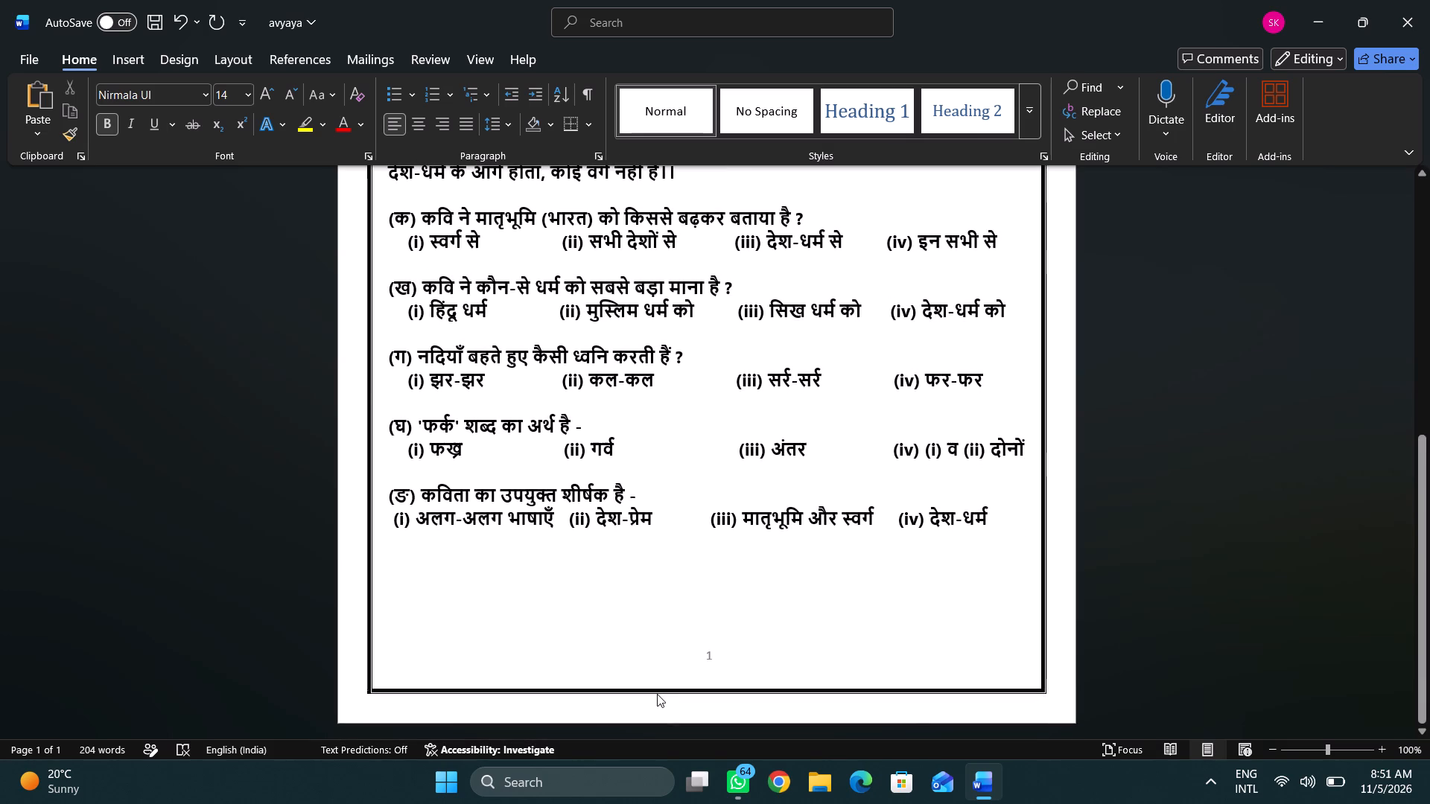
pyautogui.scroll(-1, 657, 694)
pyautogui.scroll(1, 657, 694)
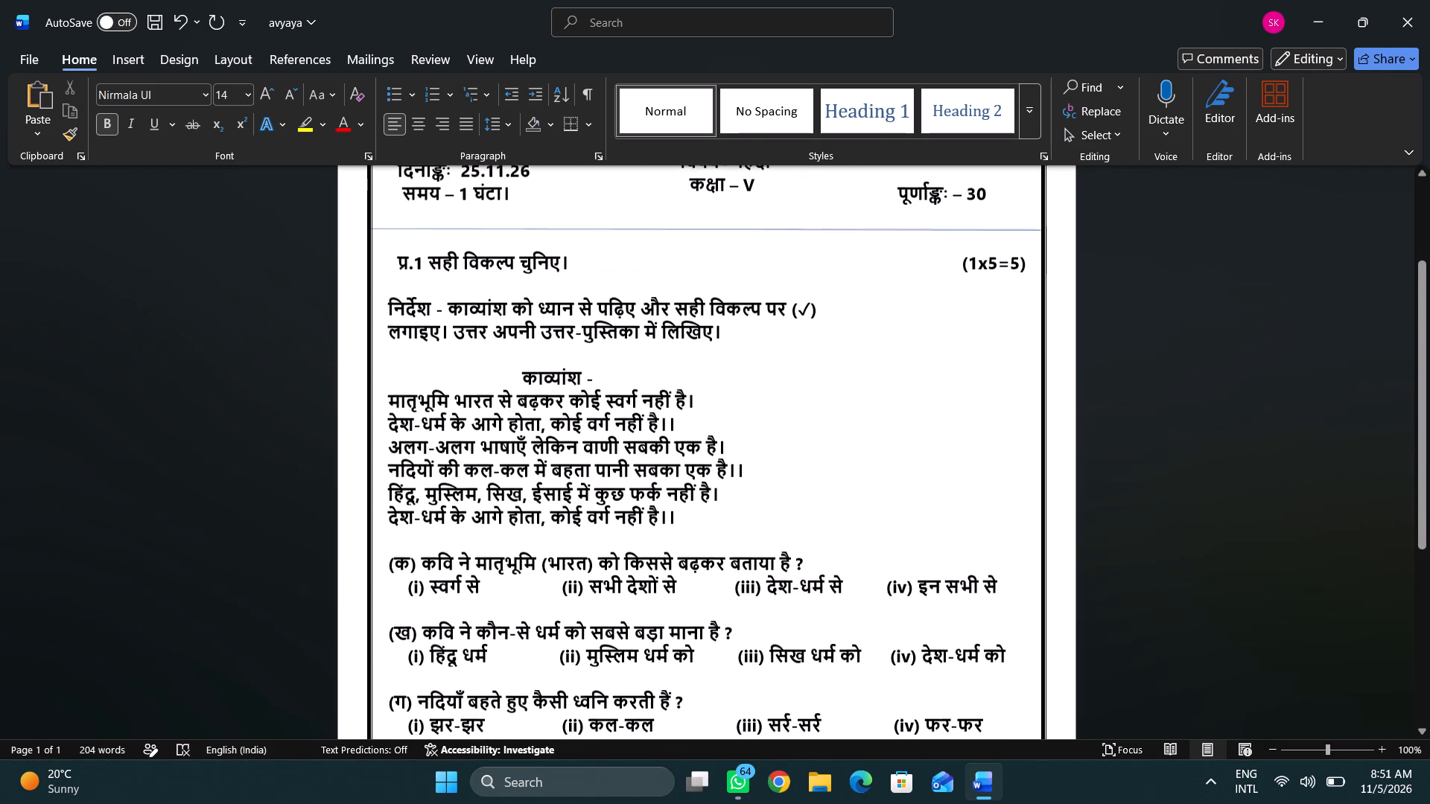
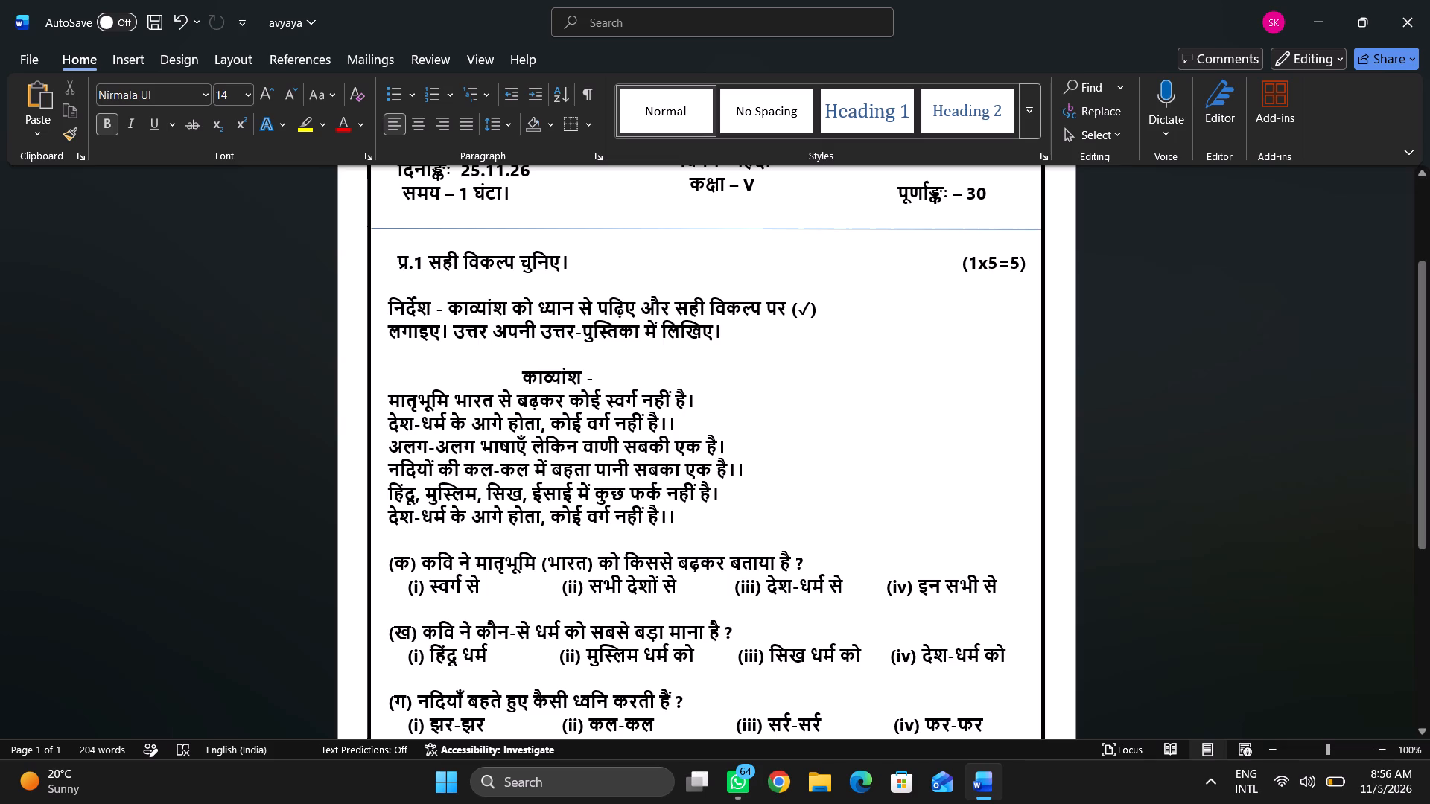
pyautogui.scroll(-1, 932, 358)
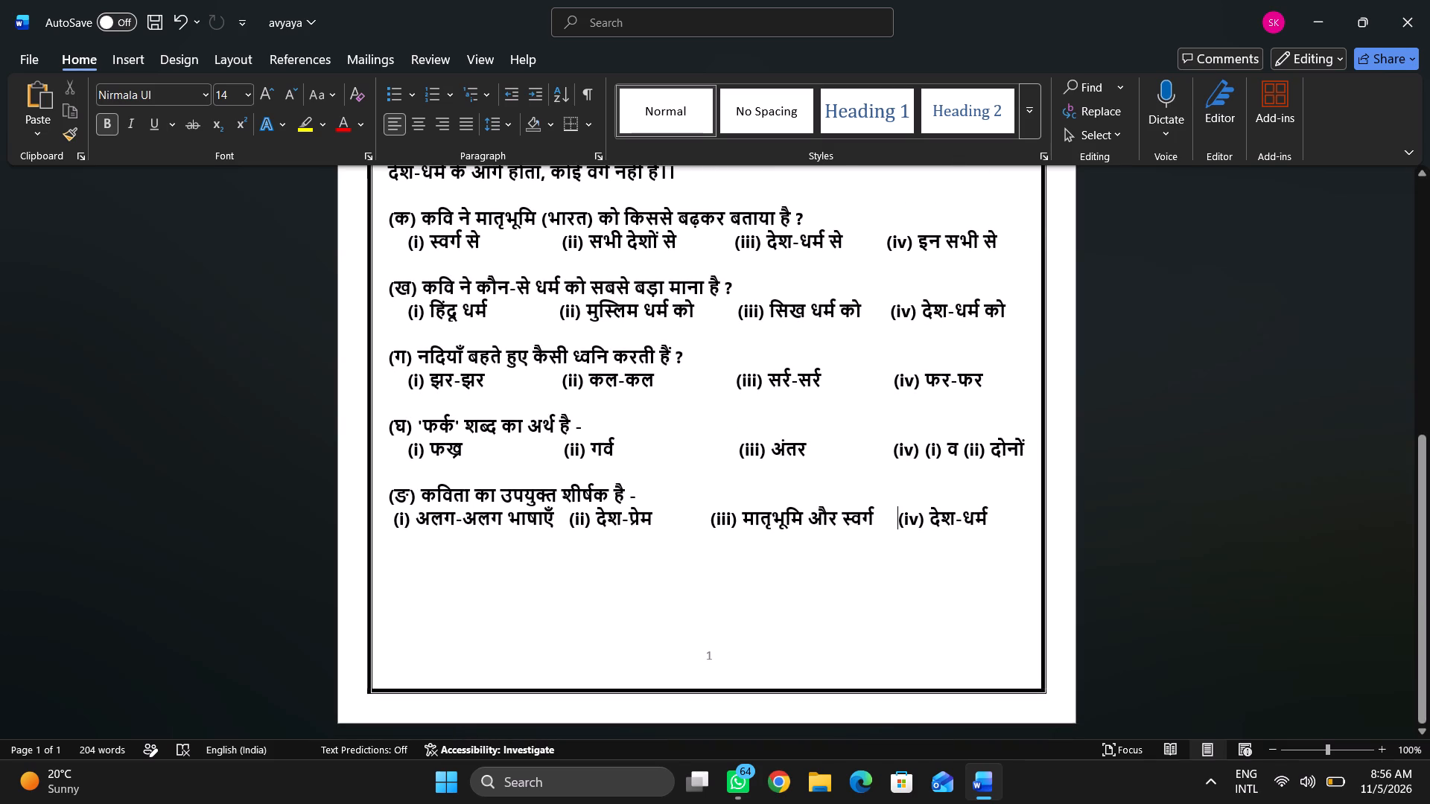
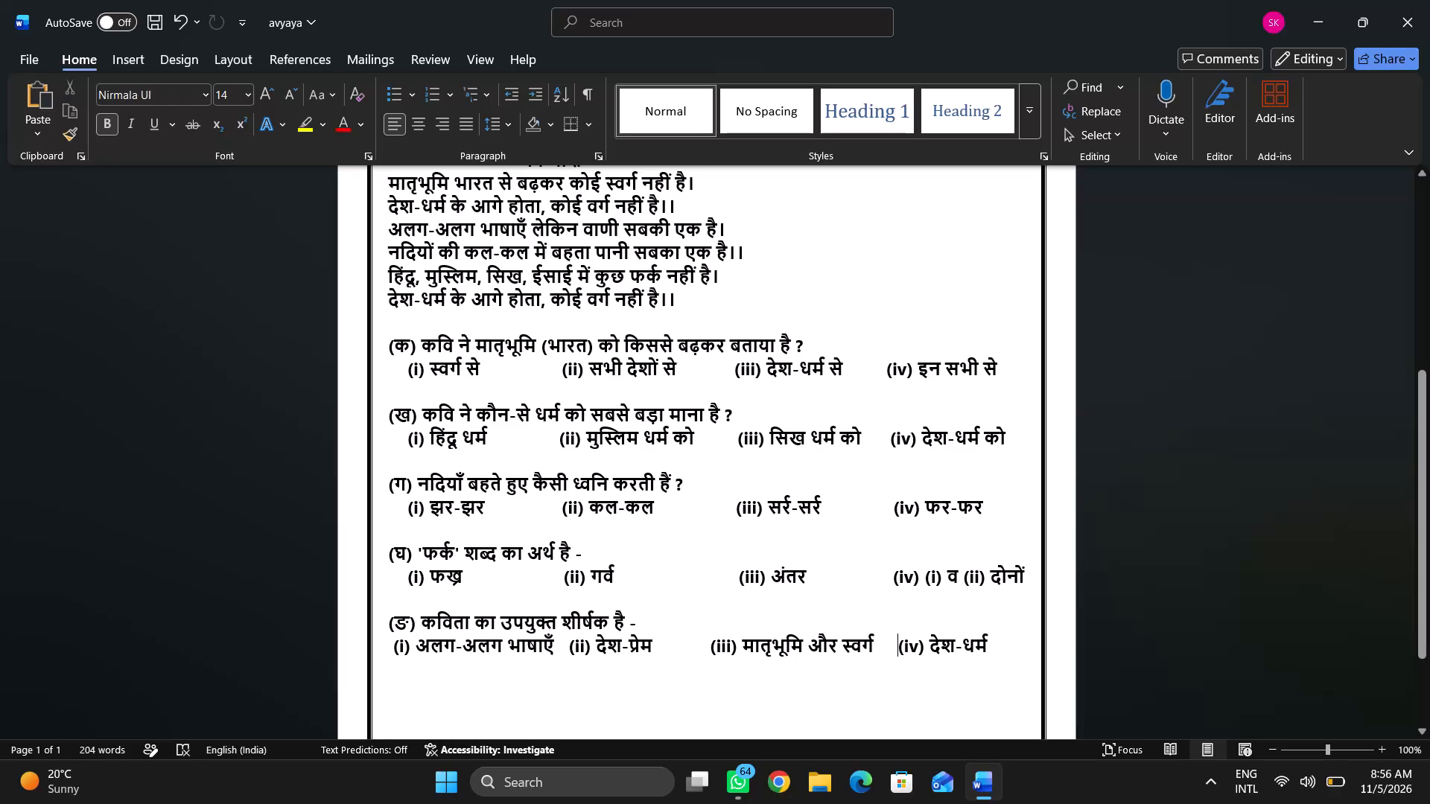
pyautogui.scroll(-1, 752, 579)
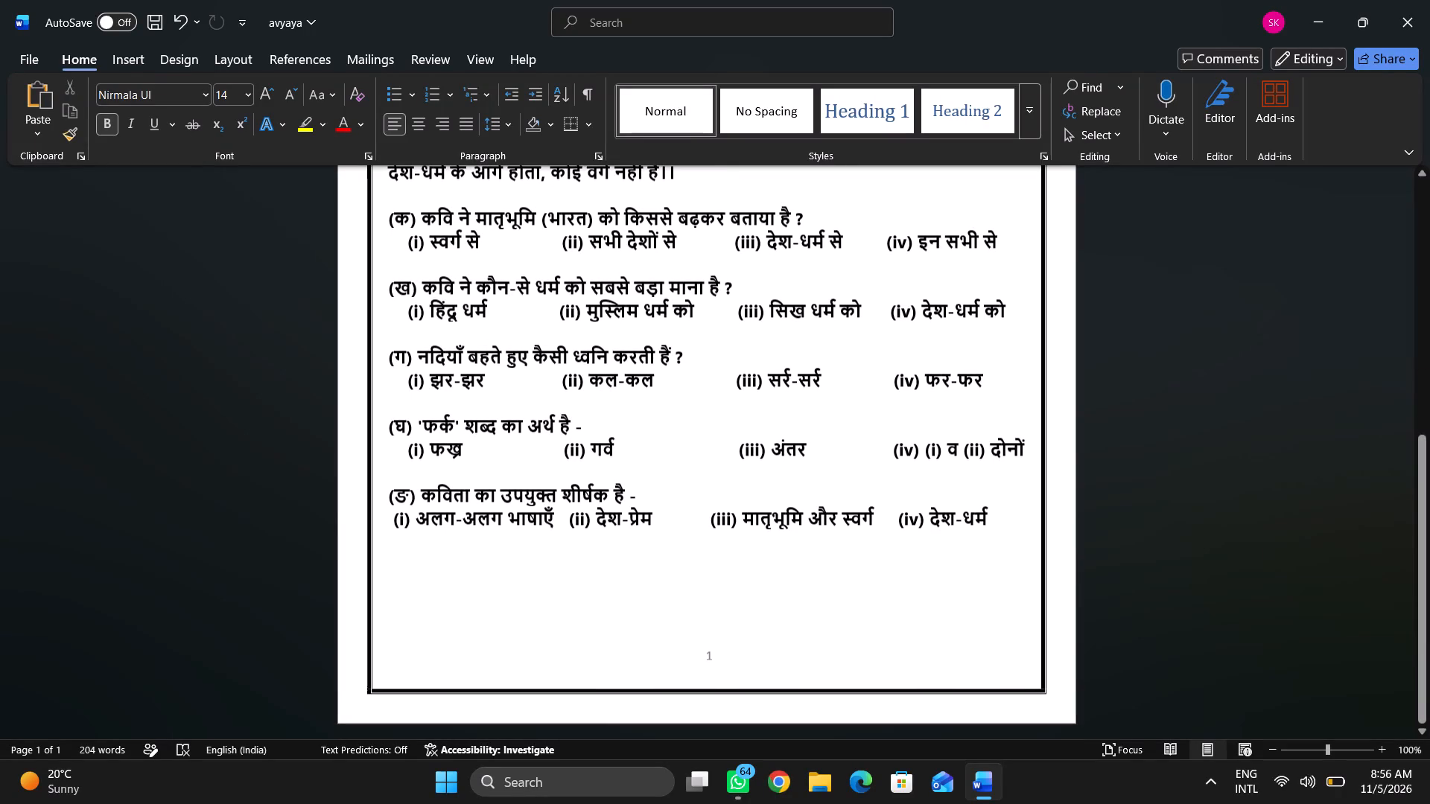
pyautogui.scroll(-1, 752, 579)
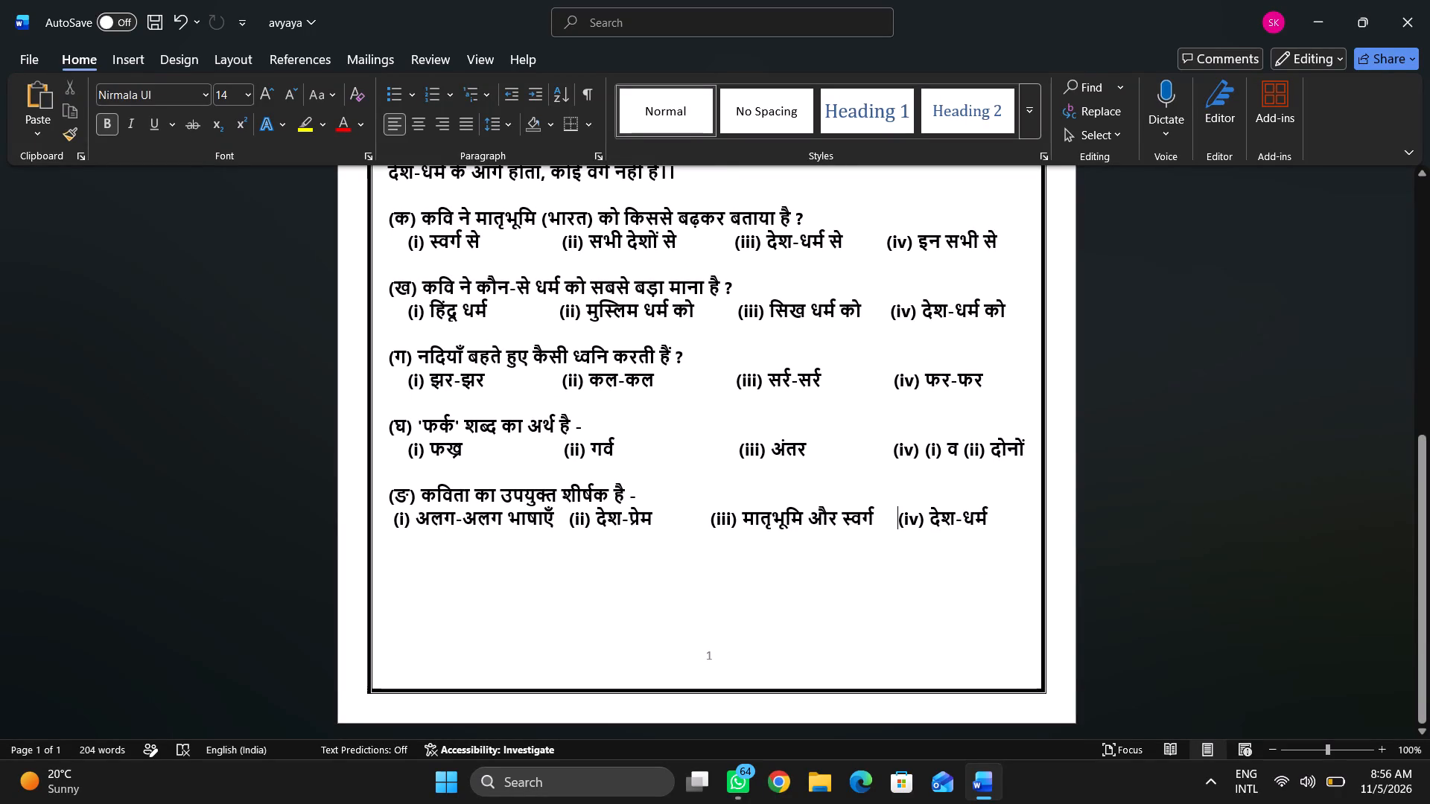
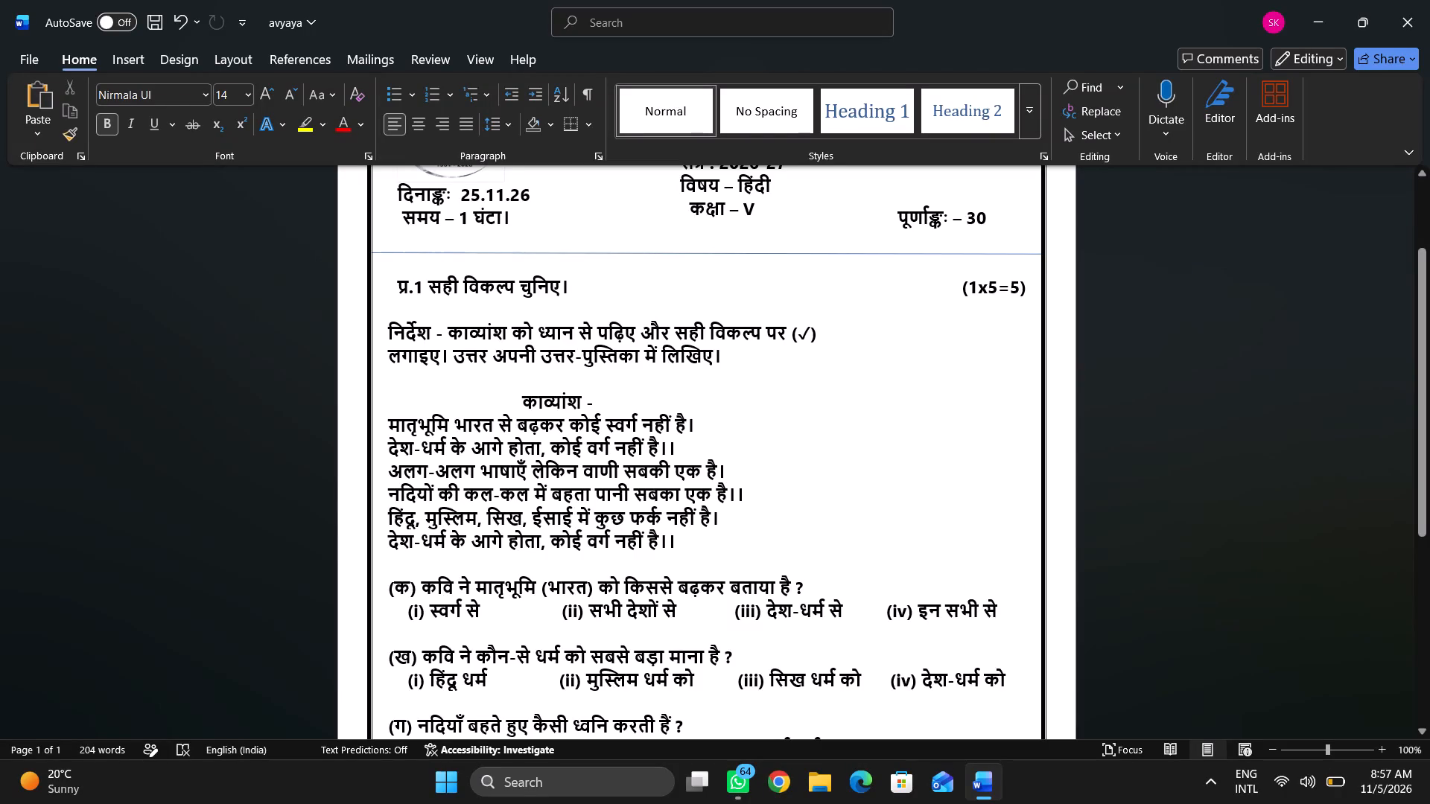
# Replace सही विकल्प चुनिए। in the प्र.1 heading with the copied line प्रश्न-1 निम्नलिखित गद्यांश को पढ़कर दिए गए विकल्पों में से सही उत्तर चुनिए।.
pyautogui.moveTo(521, 328); pyautogui.dragTo(547, 297)
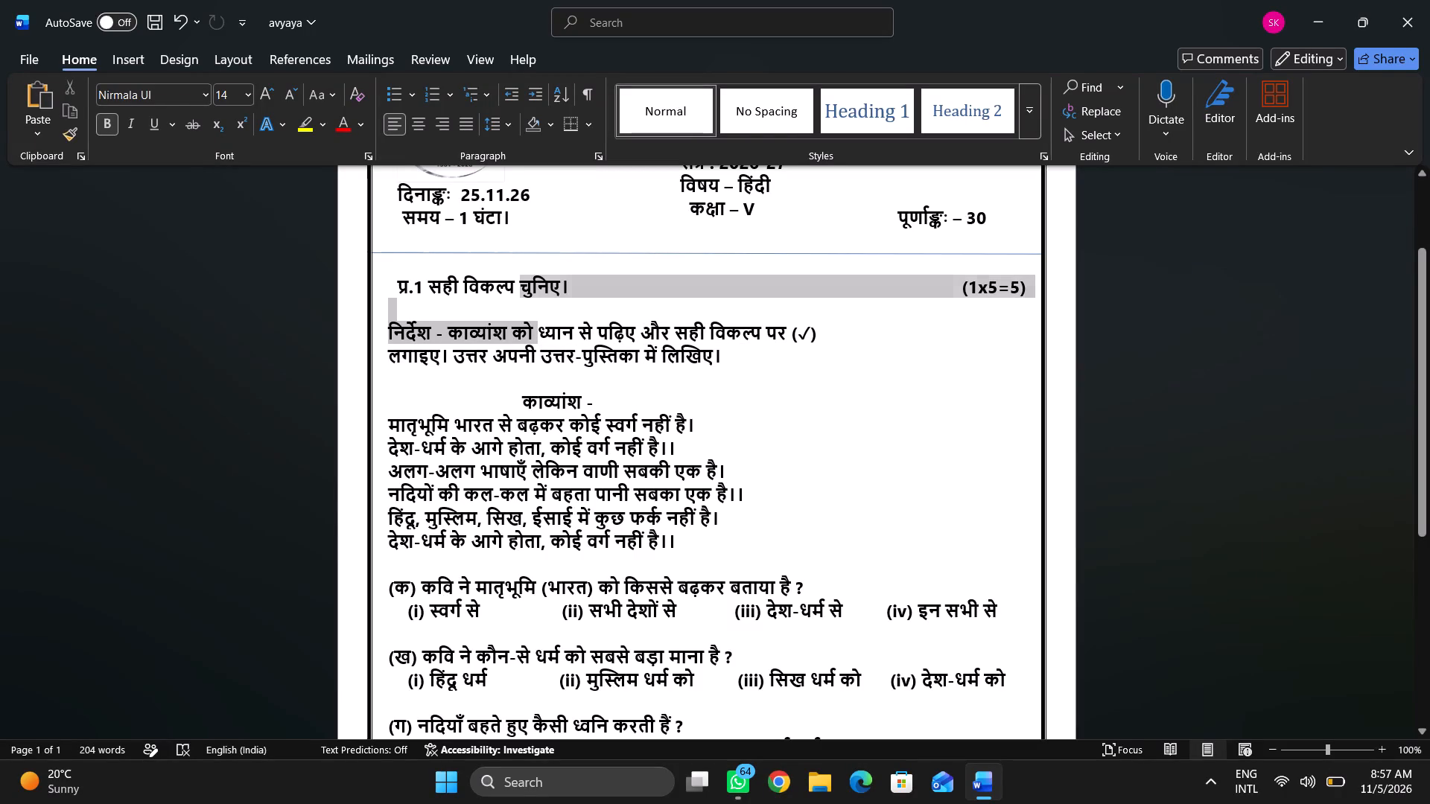
pyautogui.moveTo(547, 297); pyautogui.dragTo(572, 301)
pyautogui.click(572, 301)
pyautogui.moveTo(432, 284); pyautogui.dragTo(541, 290)
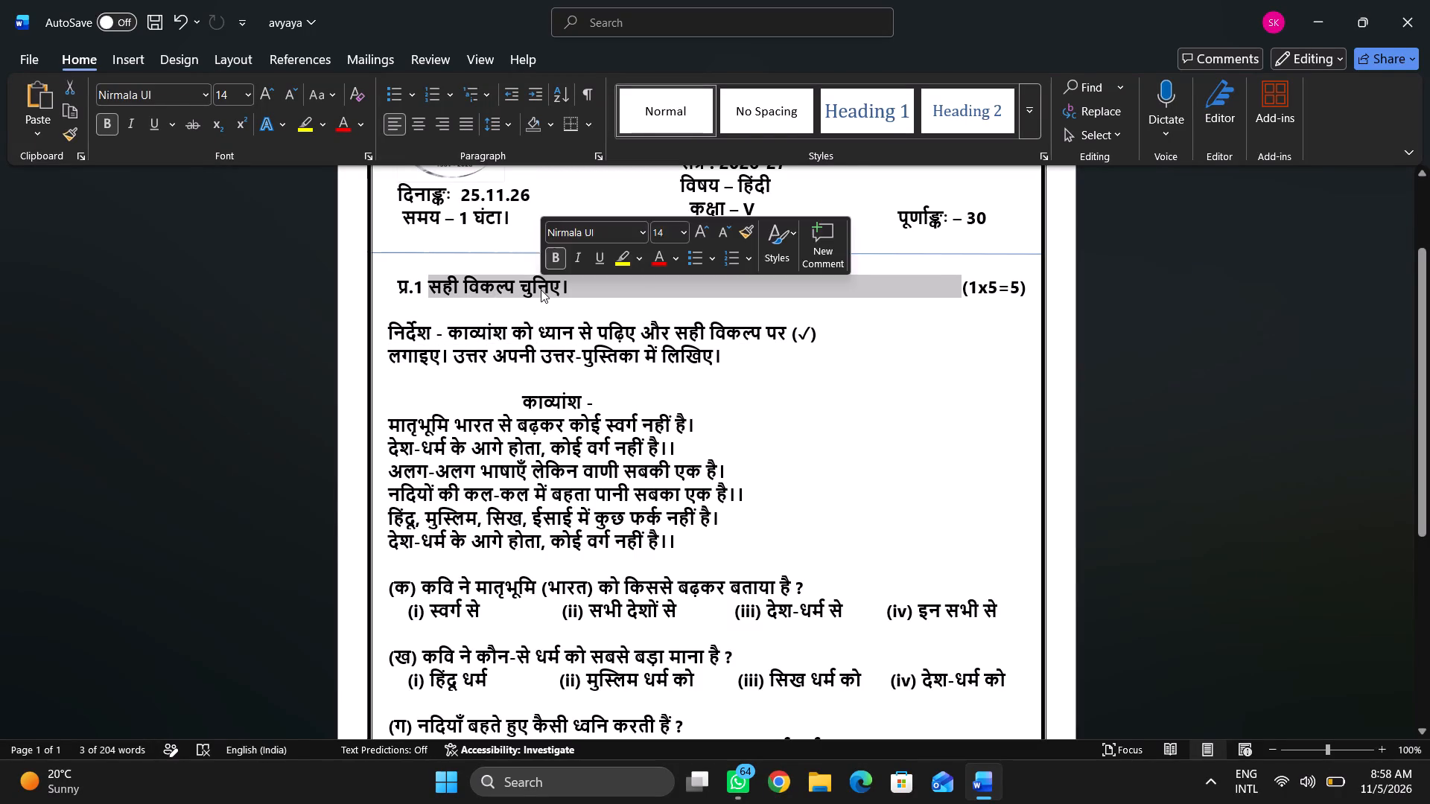
pyautogui.press('BackSpace')
pyautogui.hotkey('ctrl', 'v')
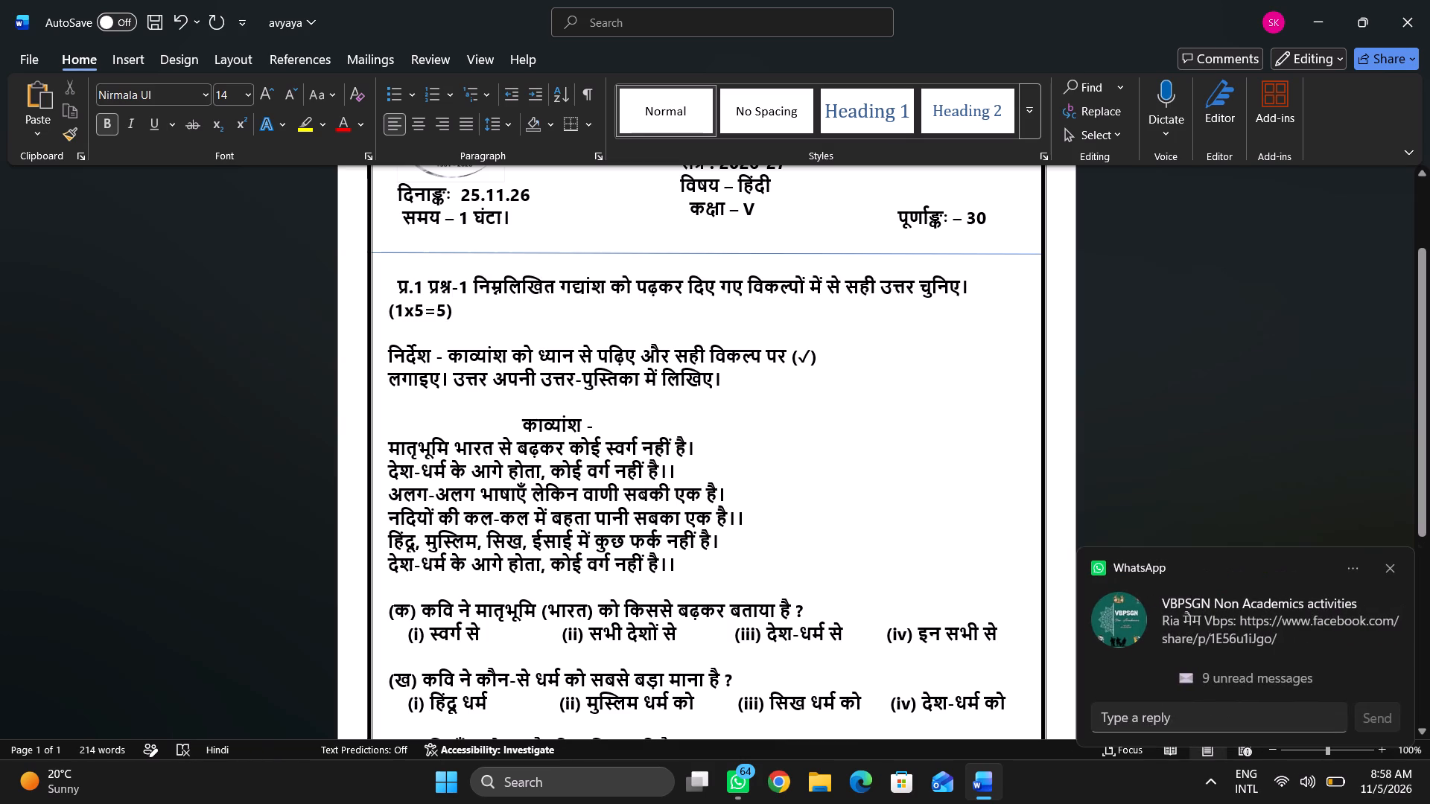
# Delete the old प्र.1 label in front of the heading so that the line starts with प्रश्न-1.
pyautogui.click(427, 281)
pyautogui.press('BackSpace')
pyautogui.press('BackSpace')
pyautogui.press('BackSpace')
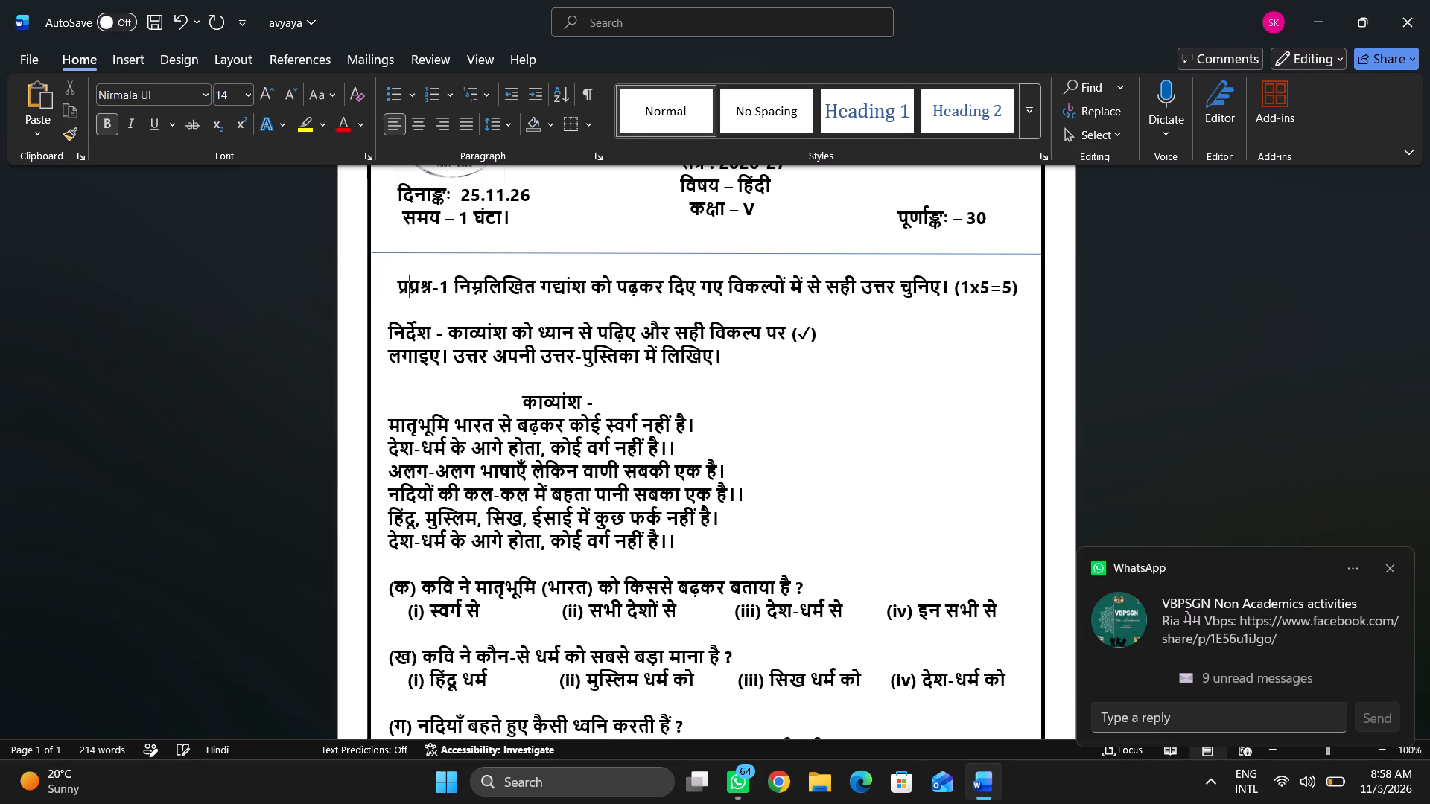
pyautogui.press('BackSpace')
pyautogui.press('BackSpace')
pyautogui.press('BackSpace')
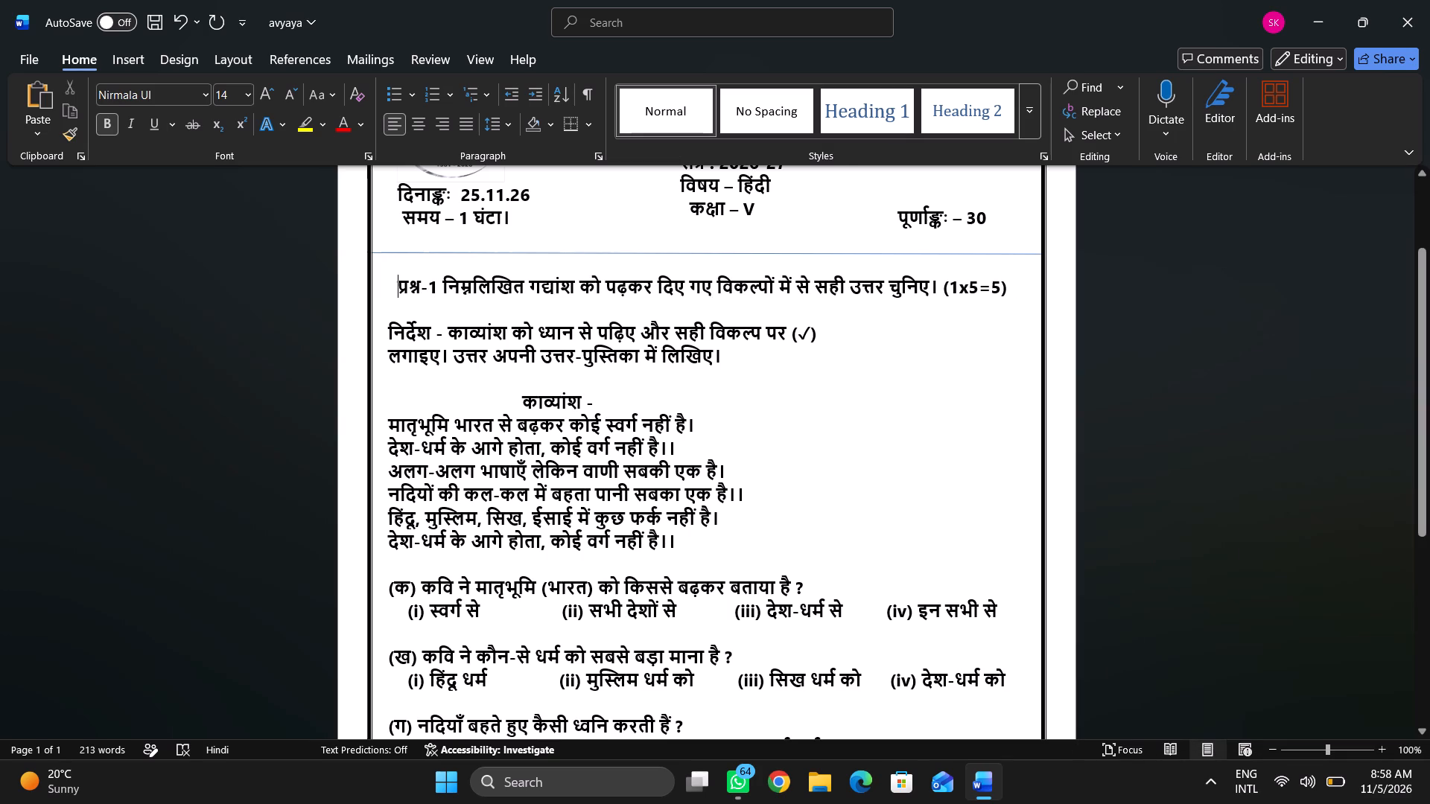
# Remove the word गद्यांश after निम्नलिखित in the प्रश्न-1 heading.
pyautogui.moveTo(530, 284); pyautogui.dragTo(541, 284)
pyautogui.moveTo(541, 284); pyautogui.dragTo(571, 287)
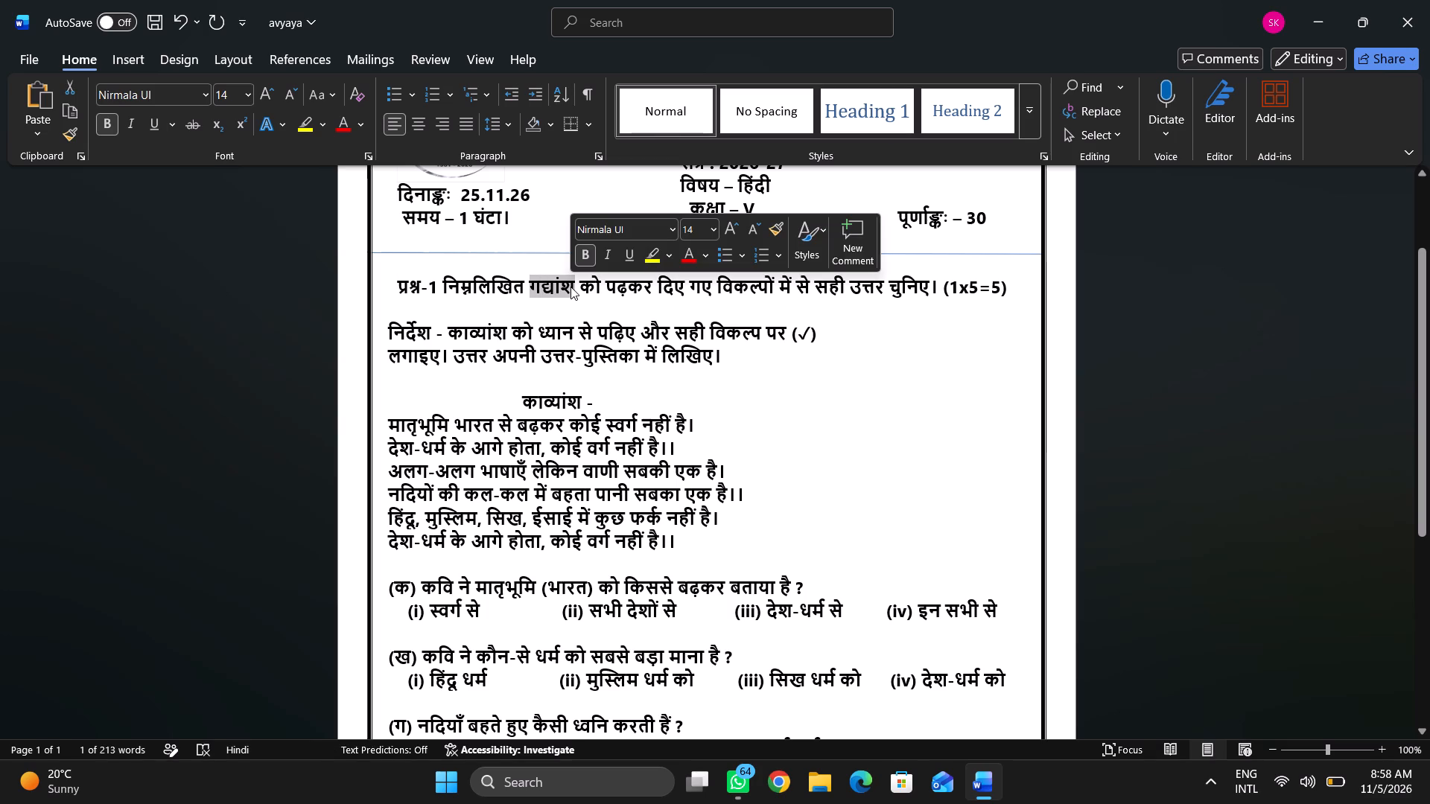
pyautogui.press('BackSpace')
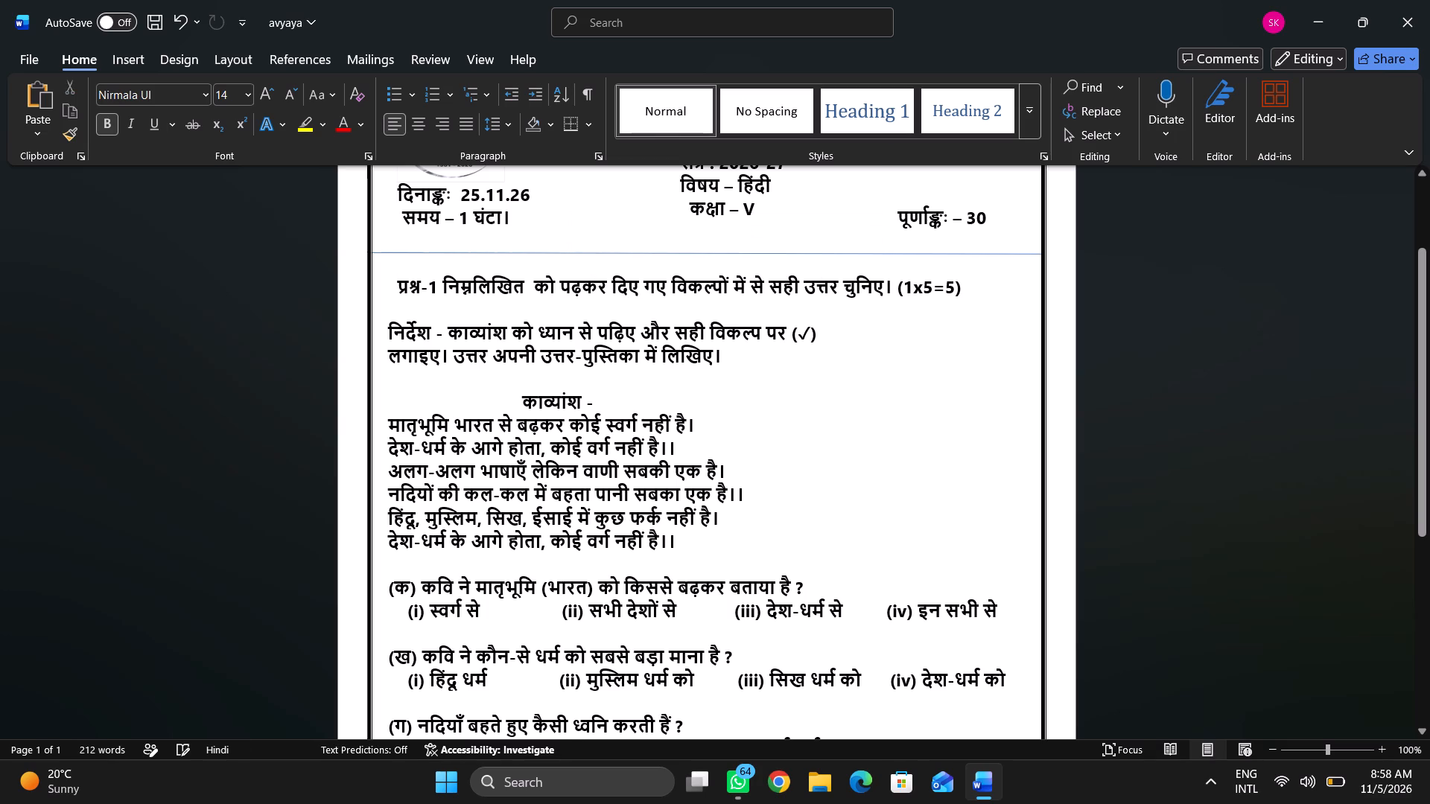
# Copy the word काव्यांश from the निर्देश line and insert it after निम्नलिखित in the प्रश्न-1 heading.
pyautogui.moveTo(448, 331); pyautogui.dragTo(504, 331)
pyautogui.hotkey('ctrl', 'c')
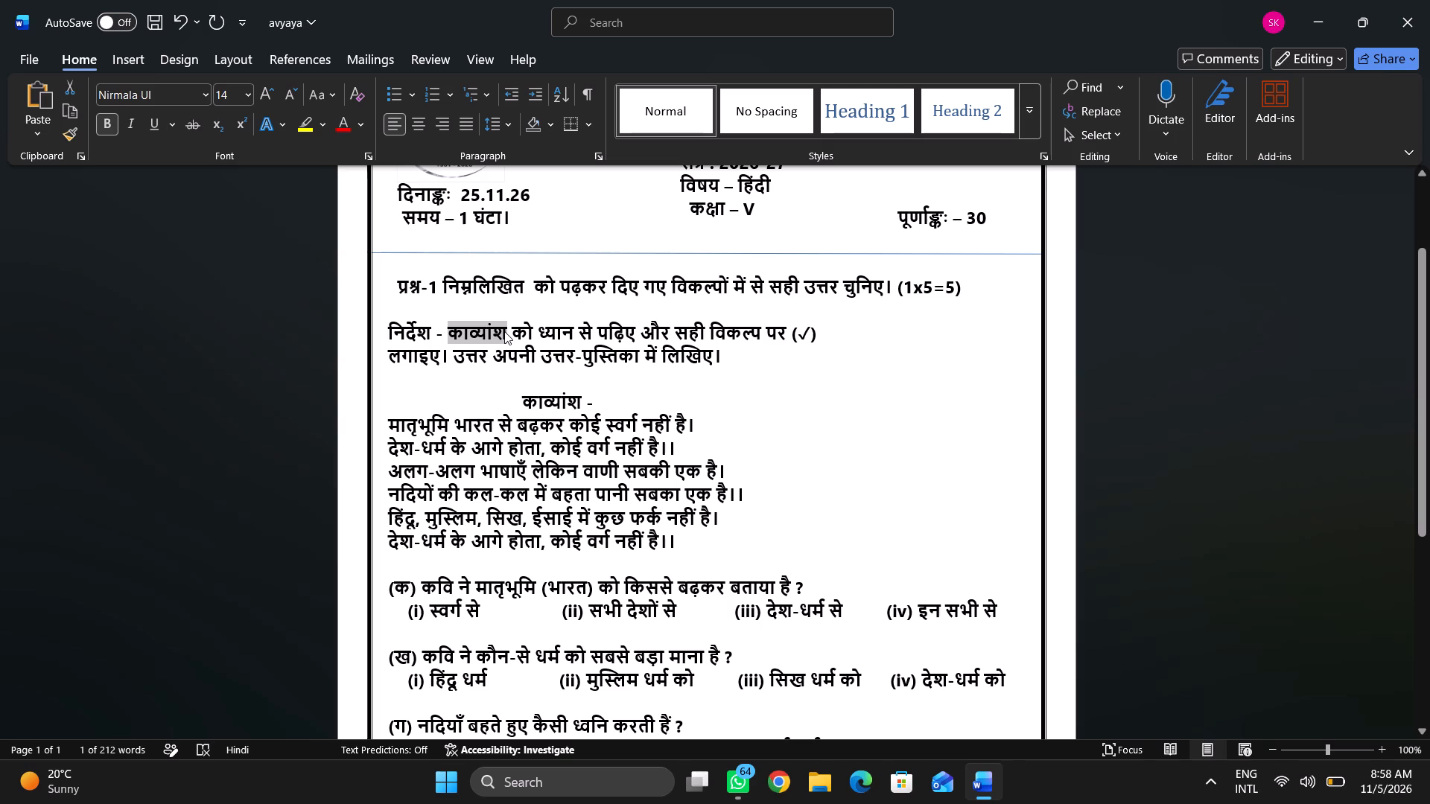
pyautogui.click(525, 281)
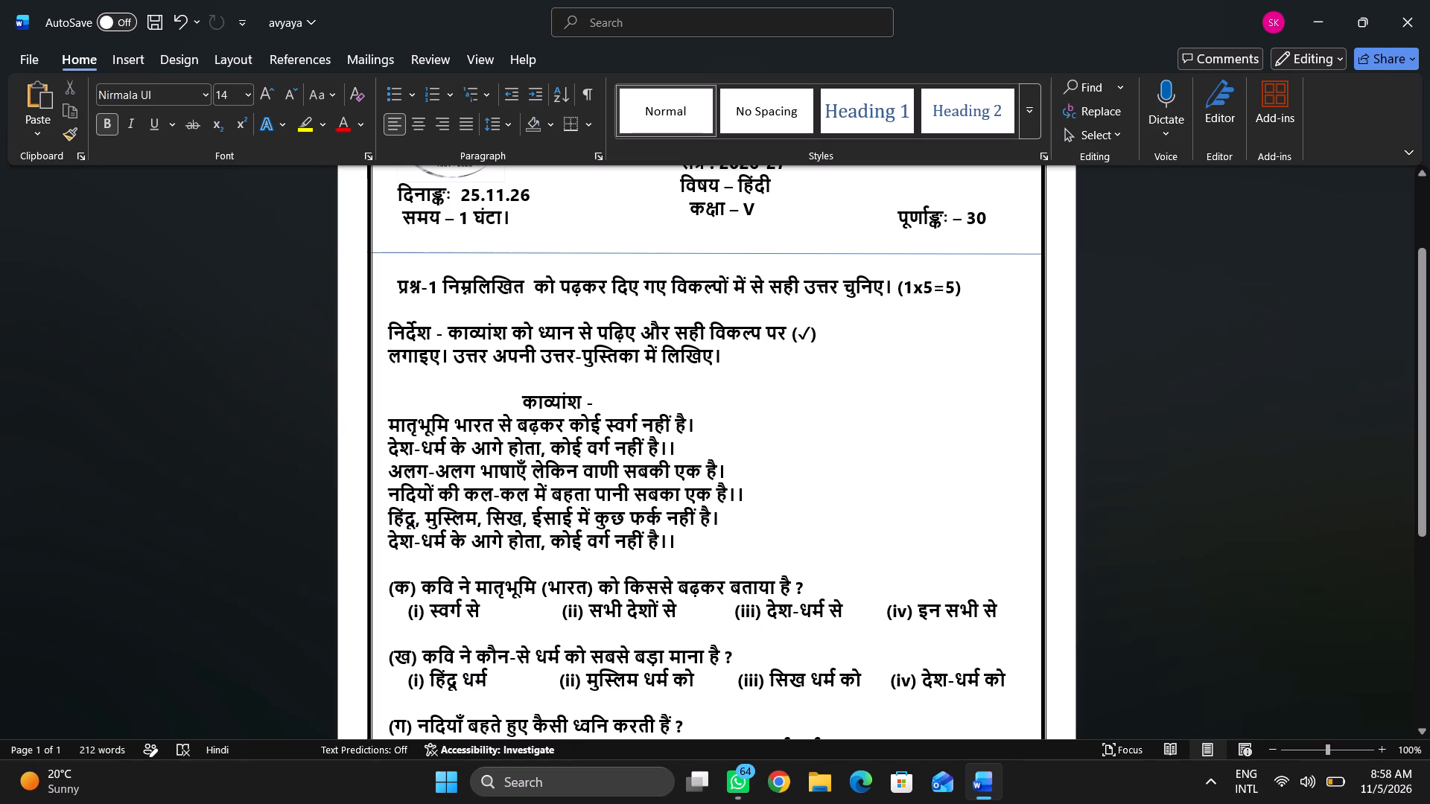
pyautogui.press('space')
pyautogui.hotkey('ctrl', 'v')
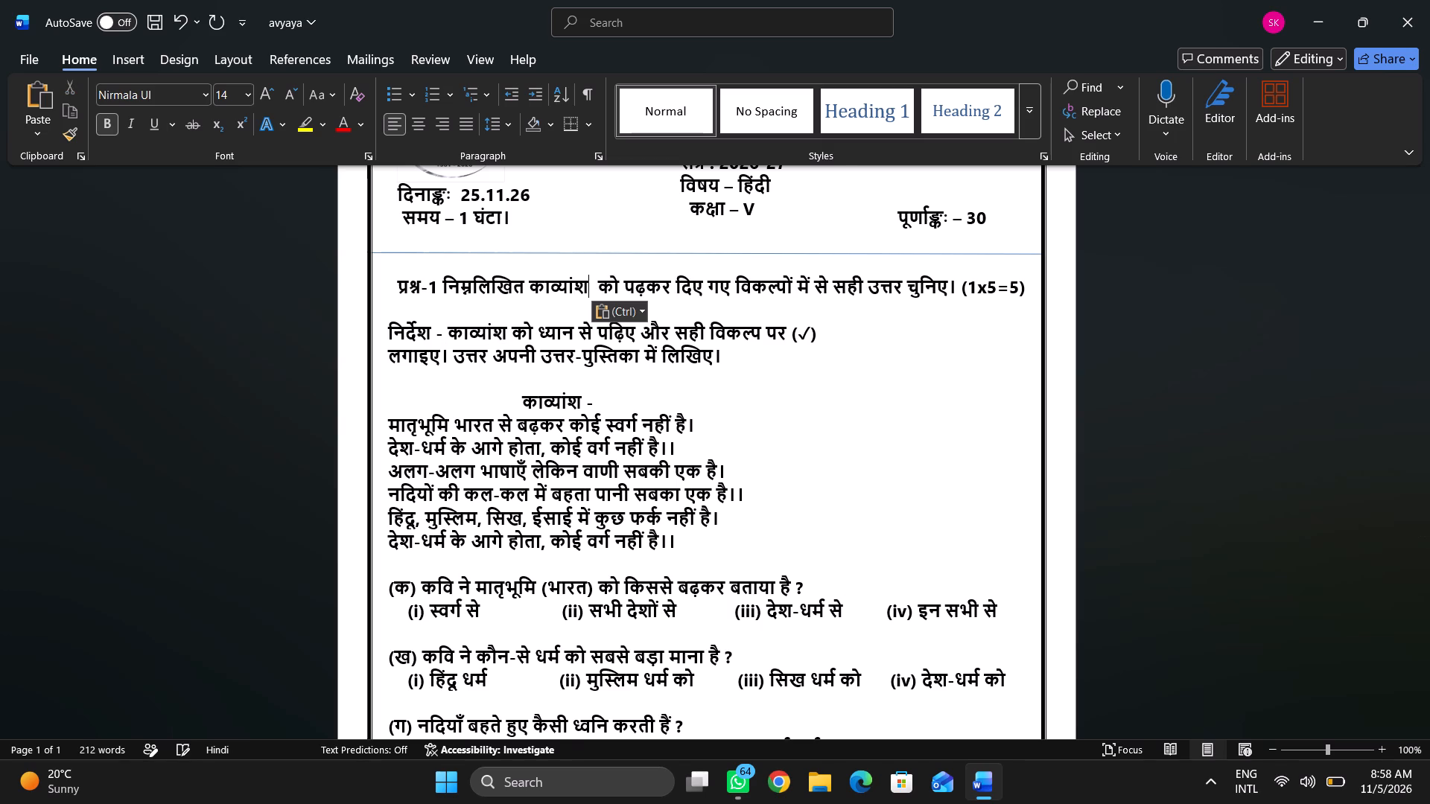
# Delete the two-line निर्देश instruction between the प्रश्न-1 heading and the काव्यांश - title.
pyautogui.moveTo(392, 325); pyautogui.dragTo(515, 371)
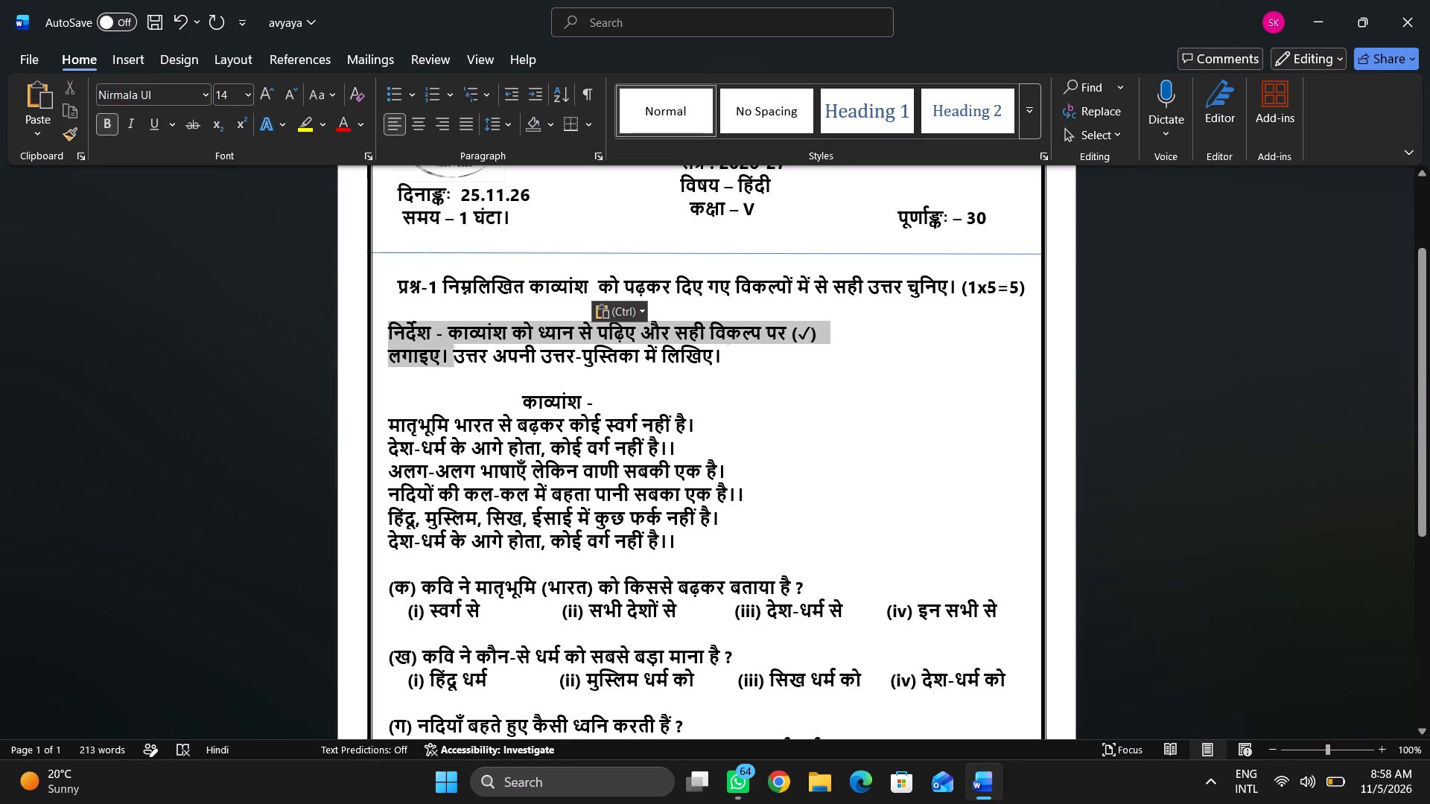
pyautogui.moveTo(515, 371); pyautogui.dragTo(696, 368)
pyautogui.press('BackSpace')
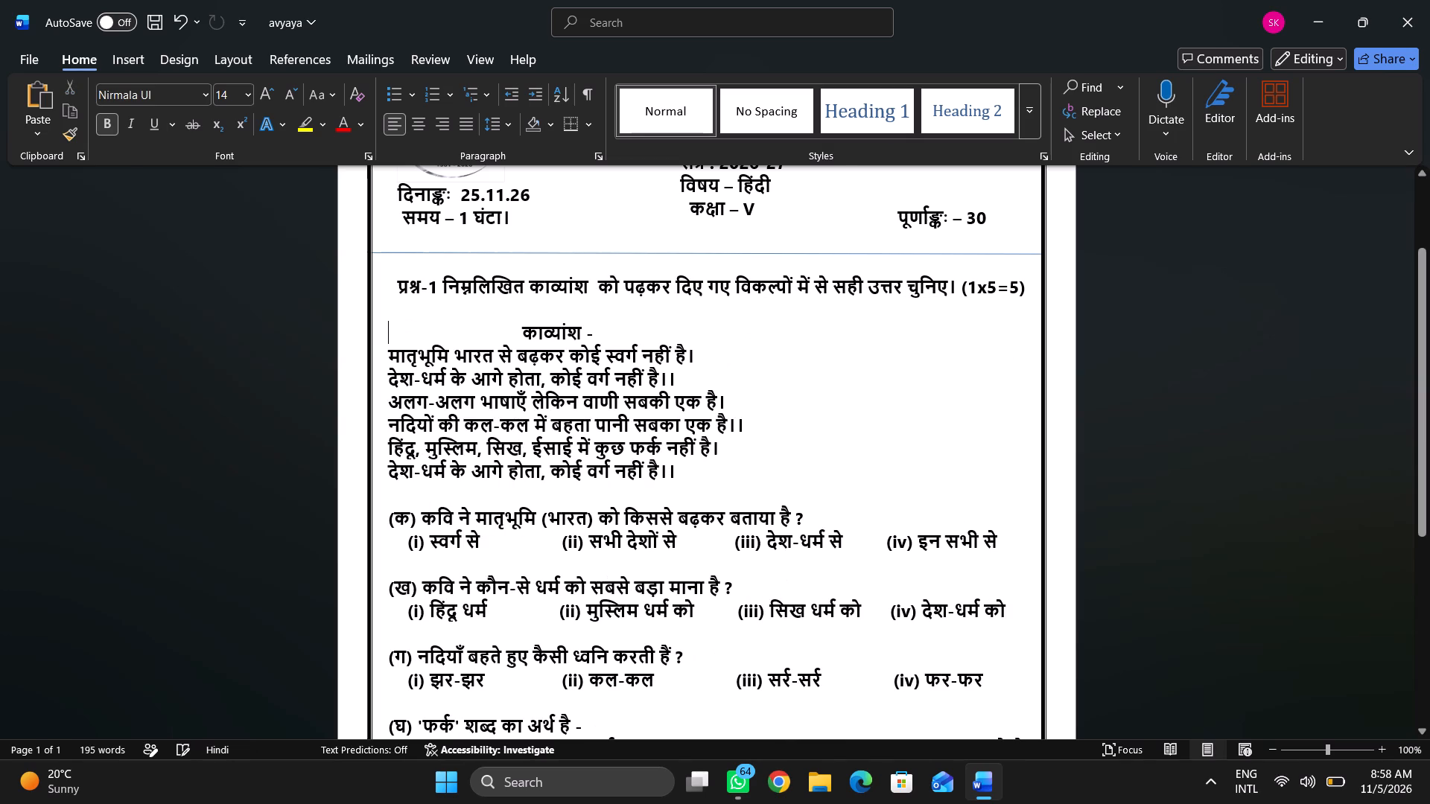
# Add one space before the marks (1x5=5) in the प्रश्न-1 heading, keeping them on the same line.
pyautogui.click(959, 290)
pyautogui.press('space')
pyautogui.press('space')
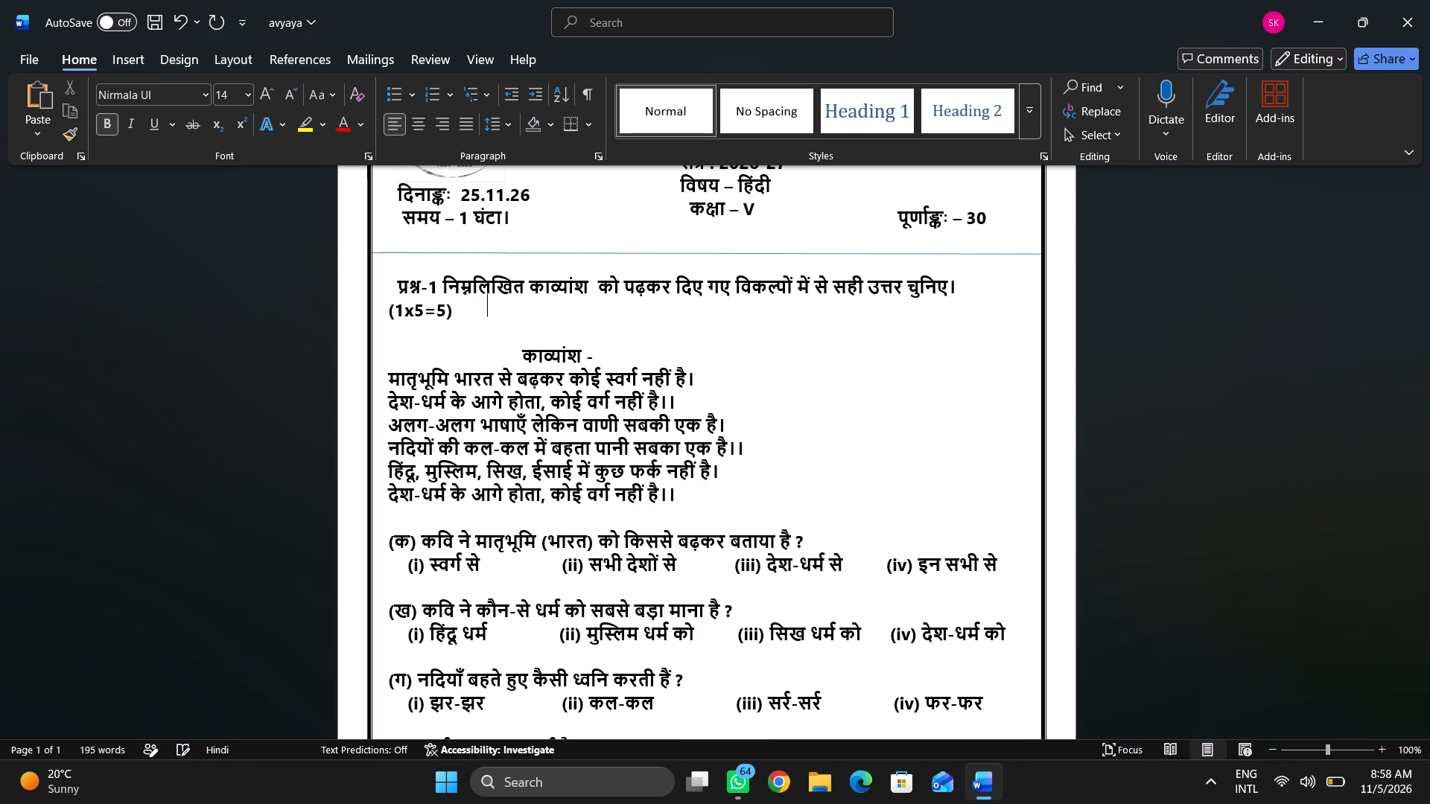
pyautogui.press('BackSpace')
# Add a line above the प्रश्न-1 heading and paste काव्यांश there, indented with twenty spaces towards the page centre.
pyautogui.scroll(-2, 959, 290)
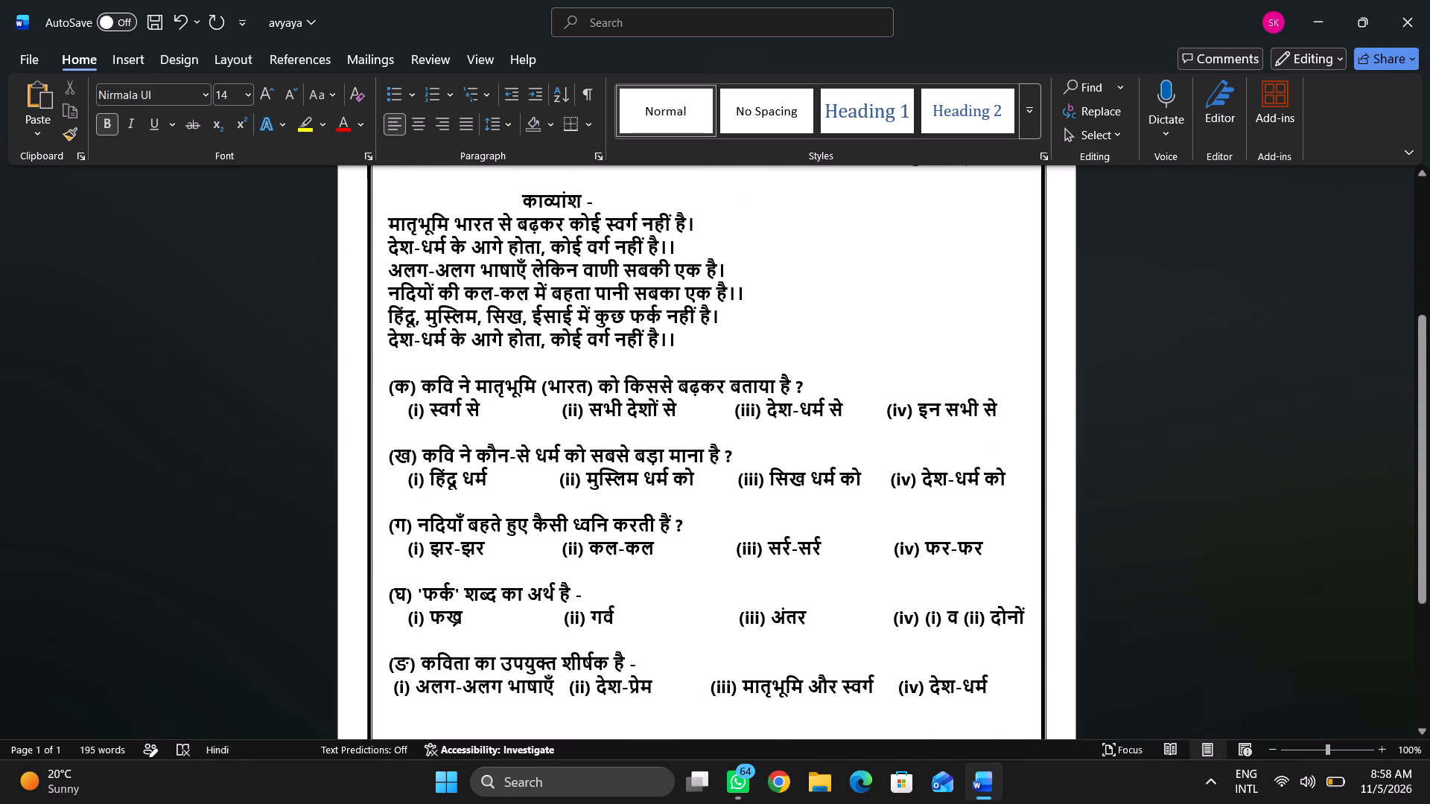
pyautogui.scroll(-2, 959, 290)
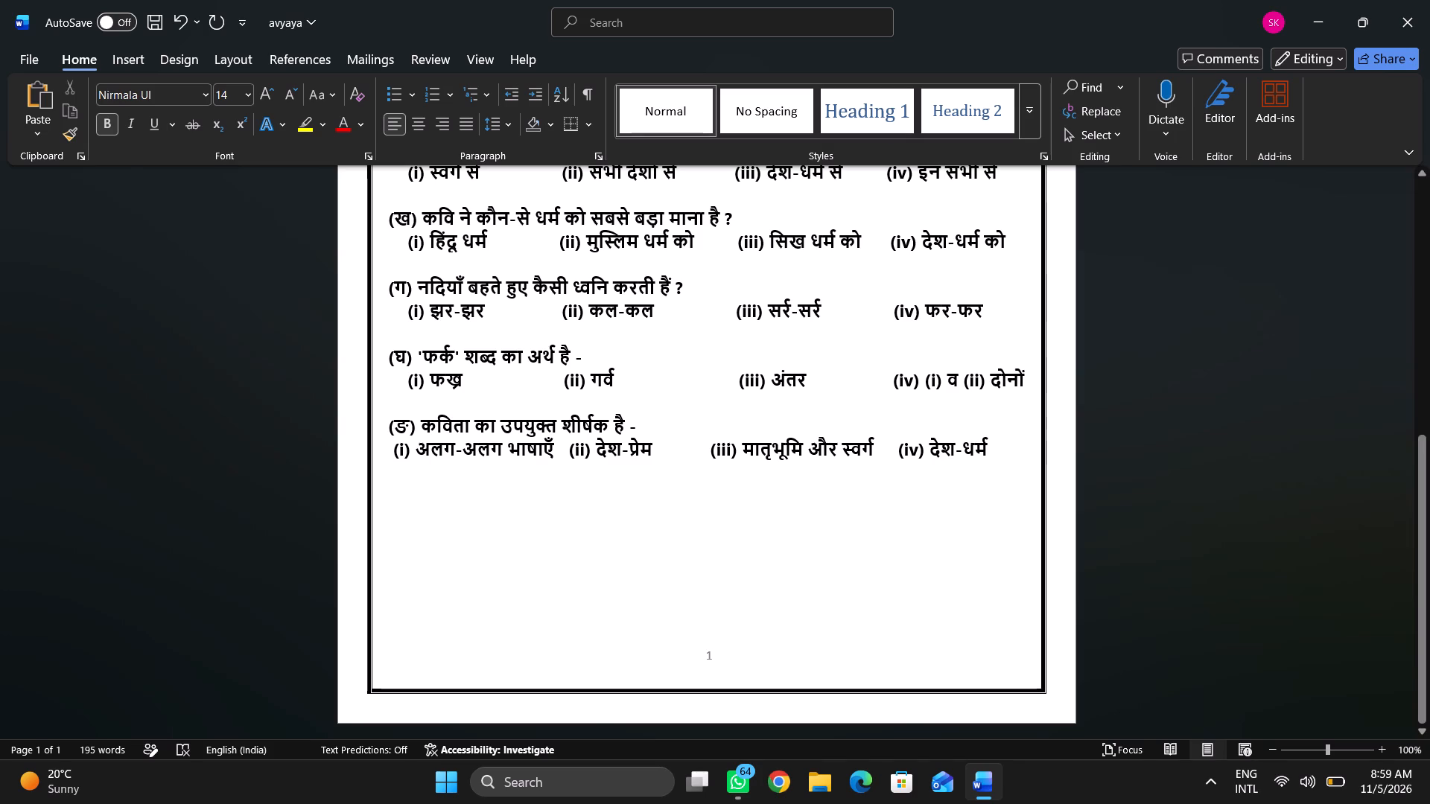
pyautogui.scroll(3, 788, 444)
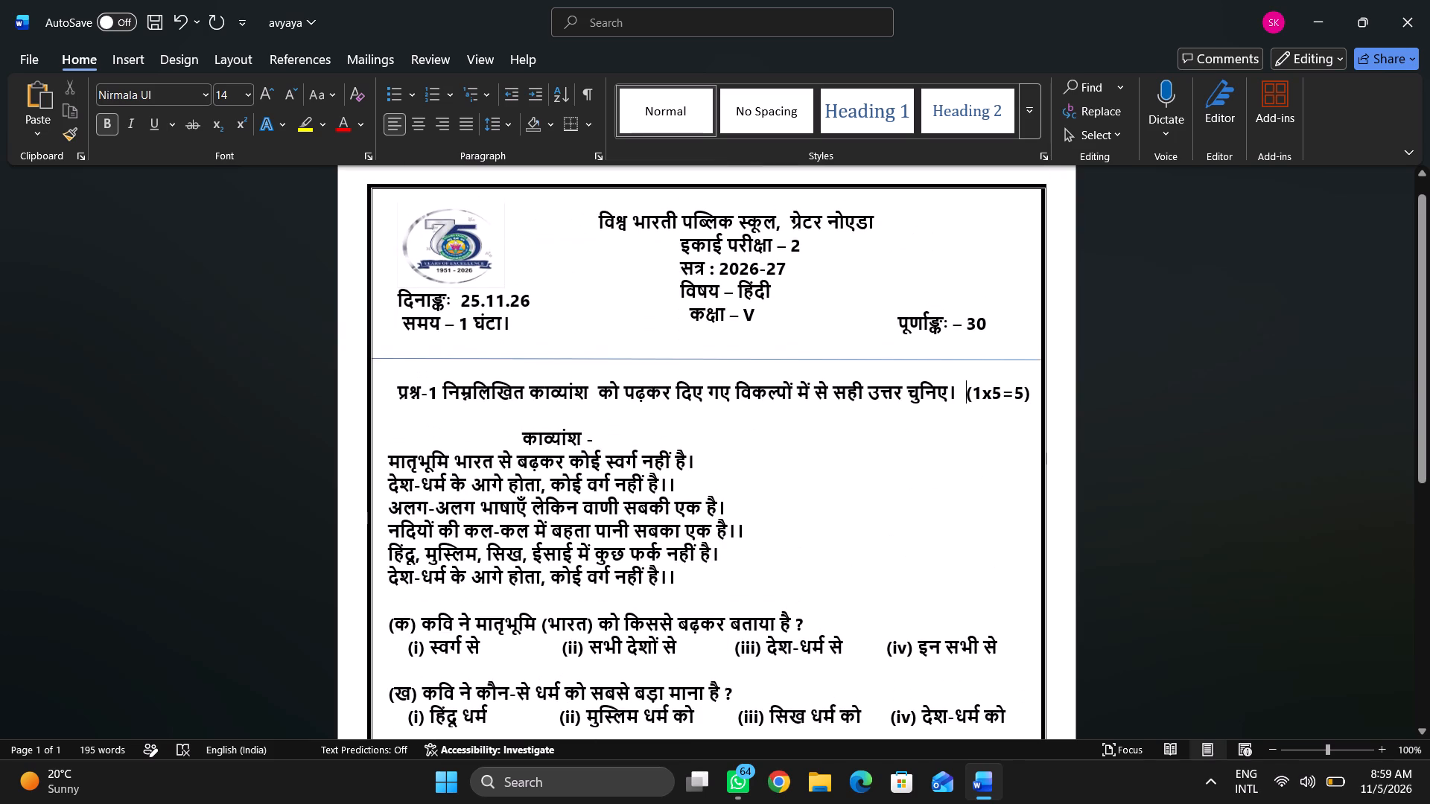
pyautogui.click(617, 368)
pyautogui.press('Return')
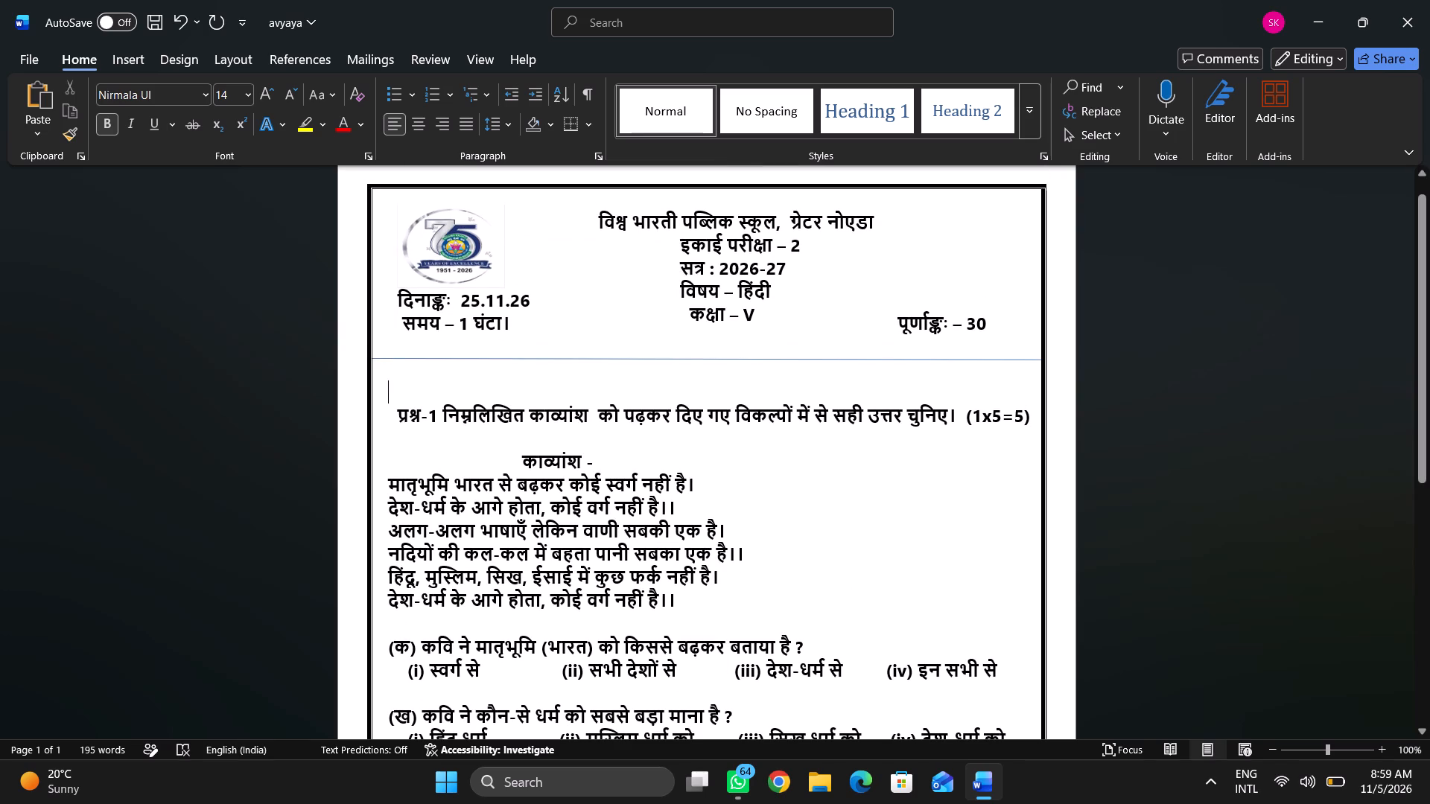
pyautogui.click(607, 385)
pyautogui.press('space')
pyautogui.press('space')
pyautogui.press('space')
pyautogui.press('space')
pyautogui.press('space')
pyautogui.press('space')
pyautogui.press('space')
pyautogui.press('space')
pyautogui.press('space')
pyautogui.press('space')
pyautogui.press('space')
pyautogui.press('space')
pyautogui.press('space')
pyautogui.press('space')
pyautogui.press('space')
pyautogui.press('space')
pyautogui.press('space')
pyautogui.press('space')
pyautogui.press('space')
pyautogui.press('space')
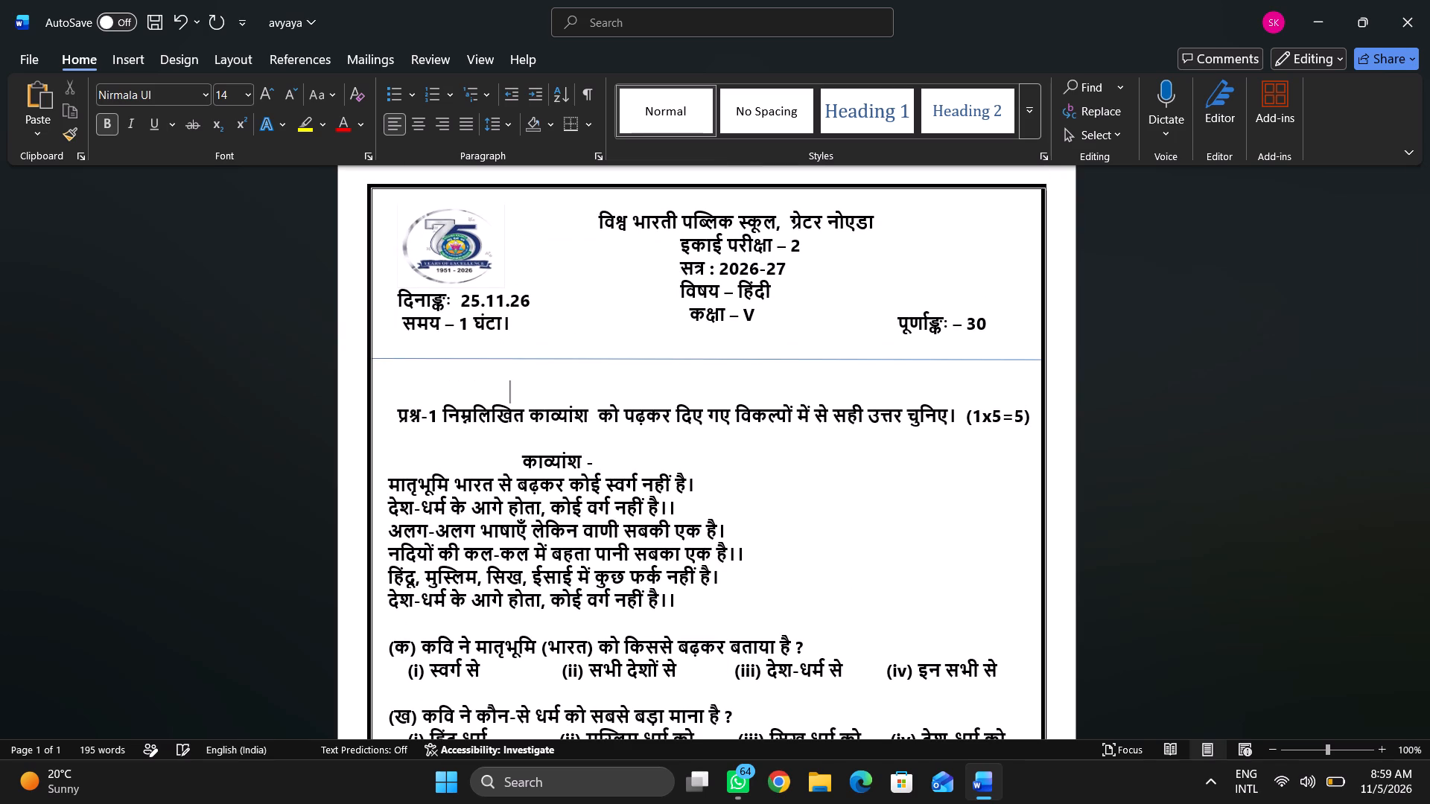
pyautogui.hotkey('ctrl', 'v')
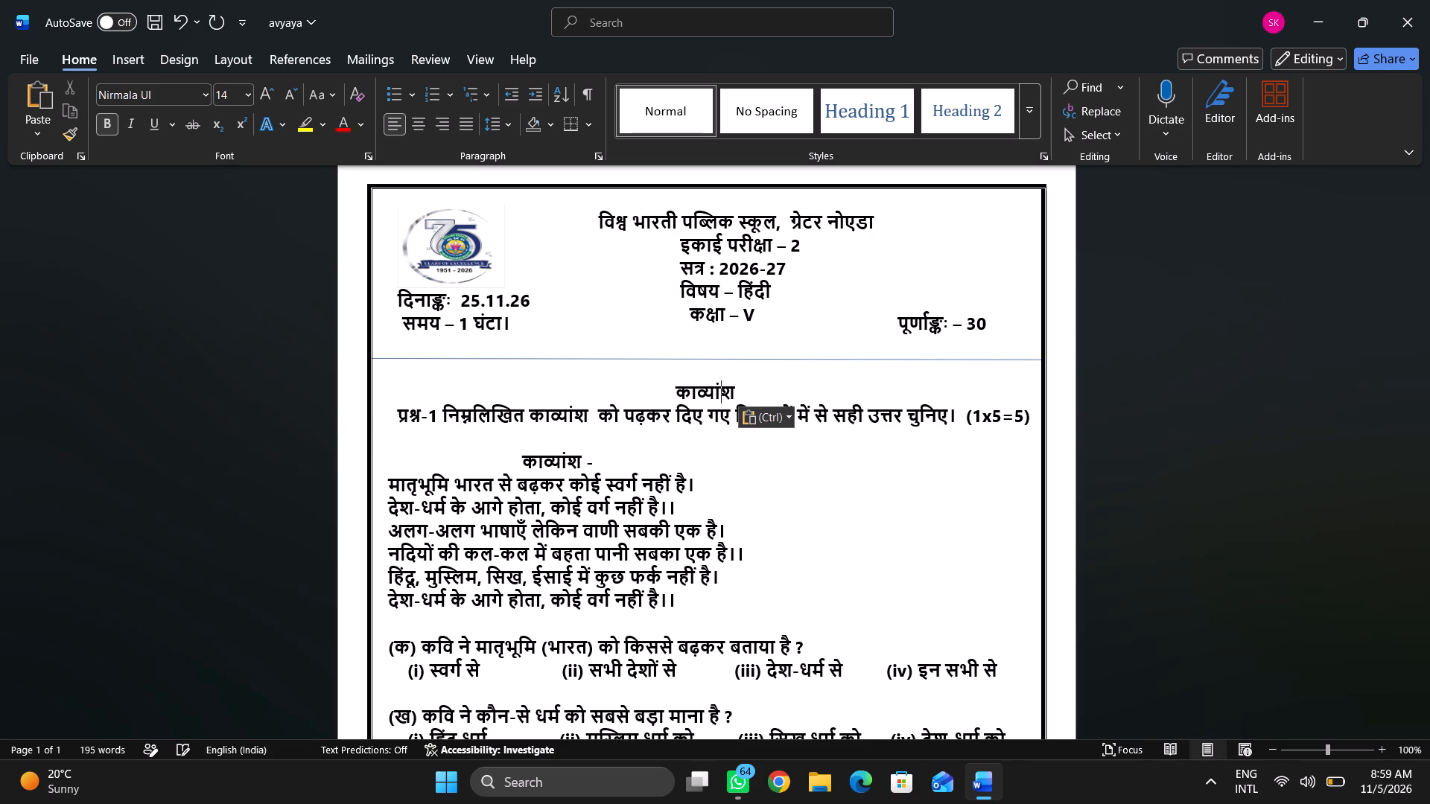
pyautogui.click(569, 386)
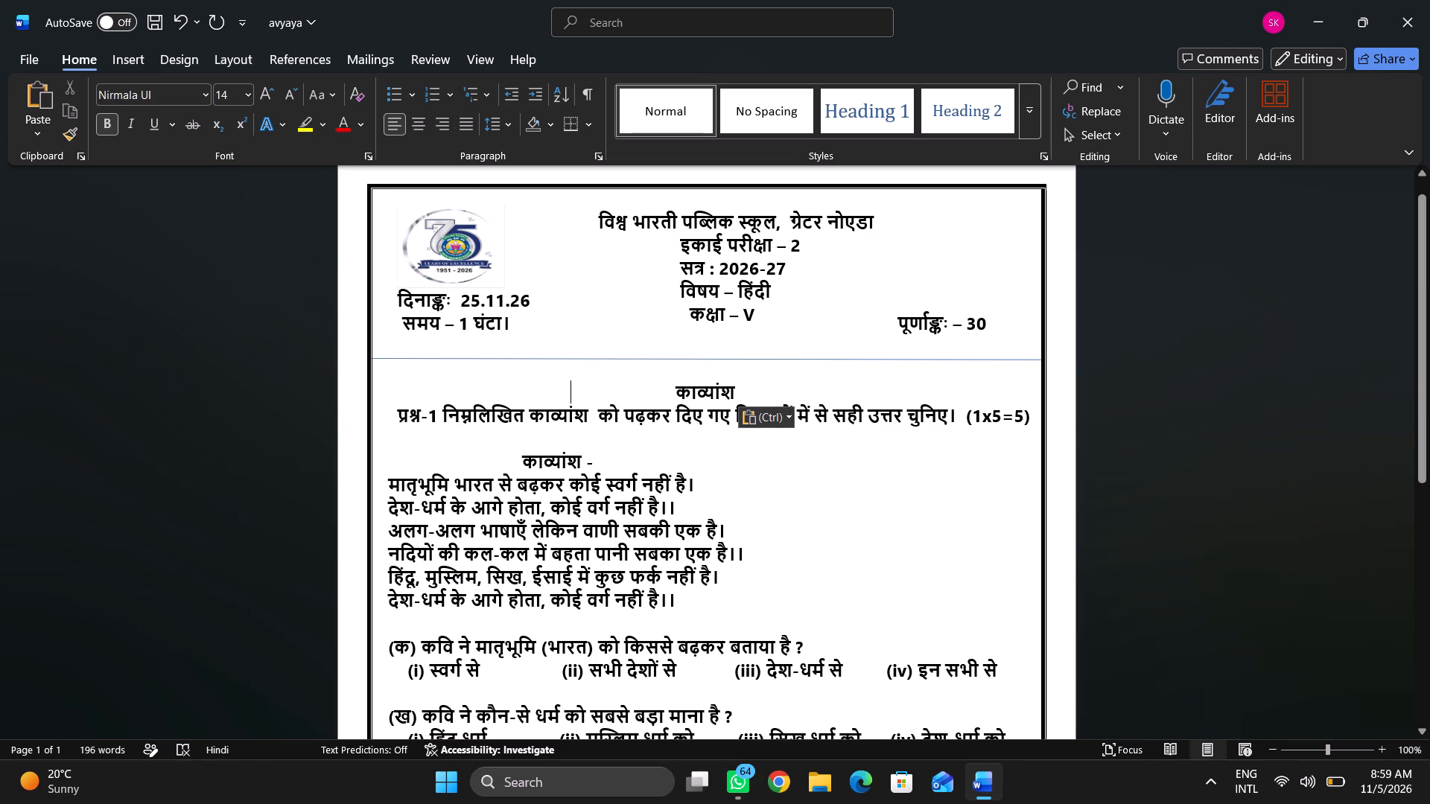
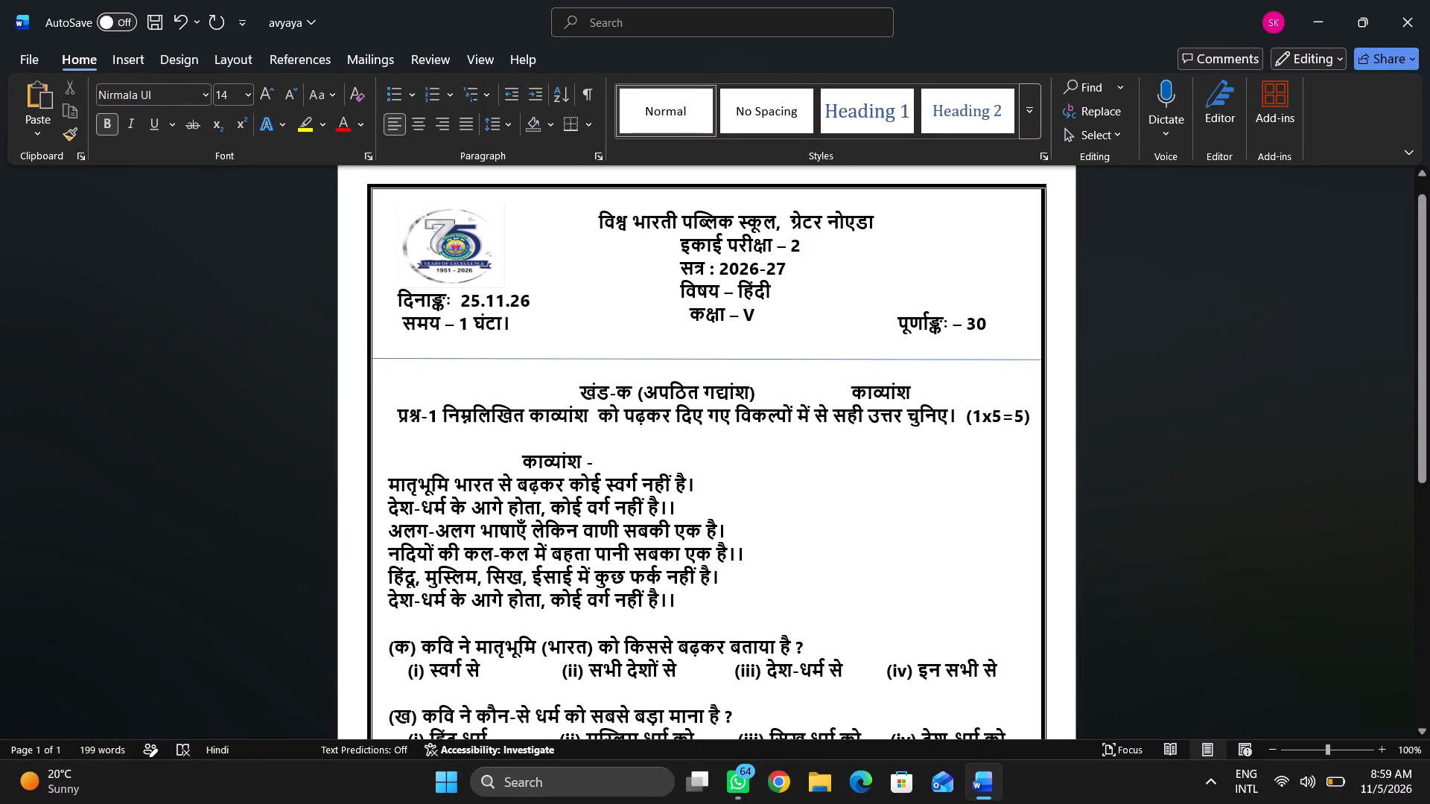
# Replace गद्यांश in the खंड-क heading's brackets with काव्यांश, copied from the stray word on the same line.
pyautogui.moveTo(748, 392); pyautogui.dragTo(738, 395)
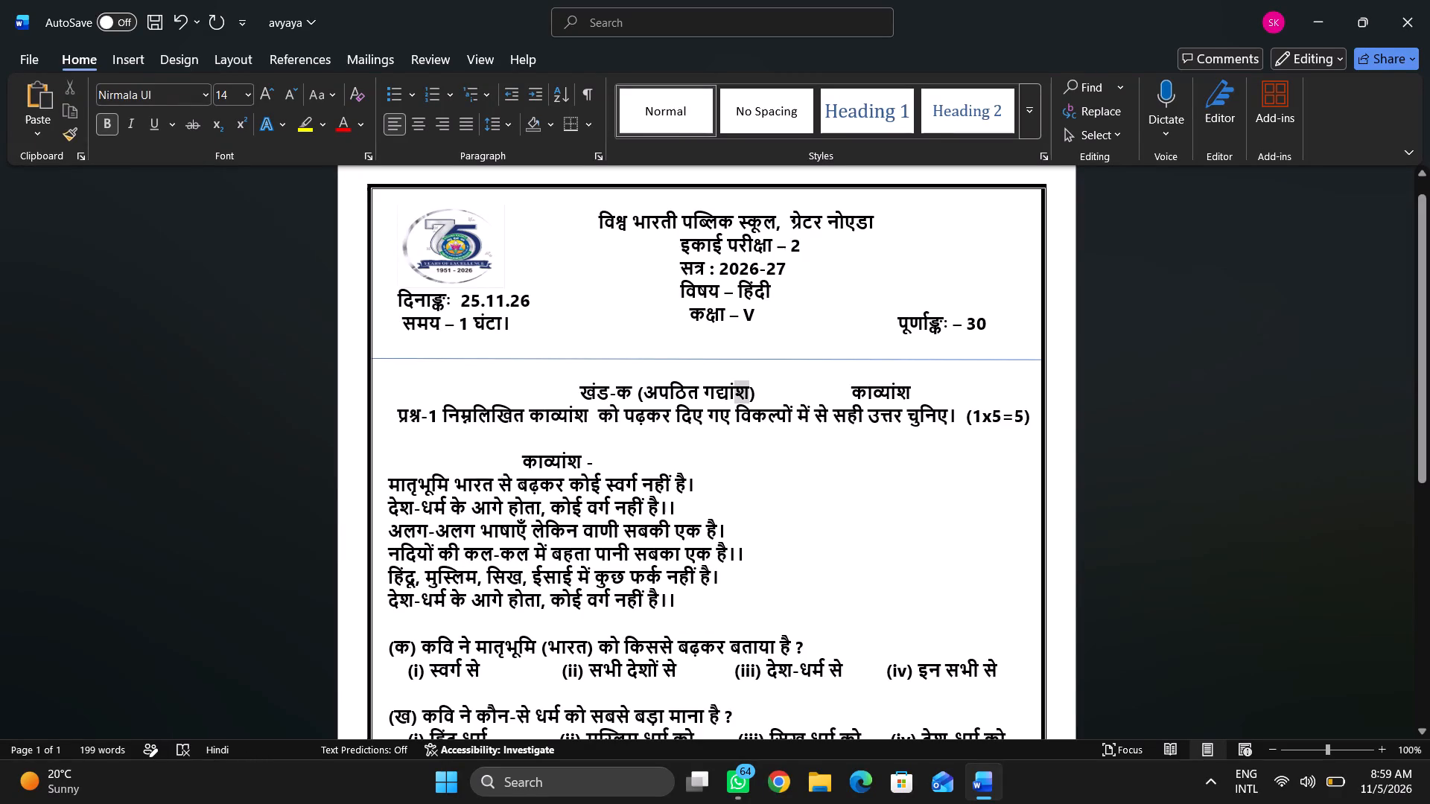
pyautogui.moveTo(738, 395); pyautogui.dragTo(709, 392)
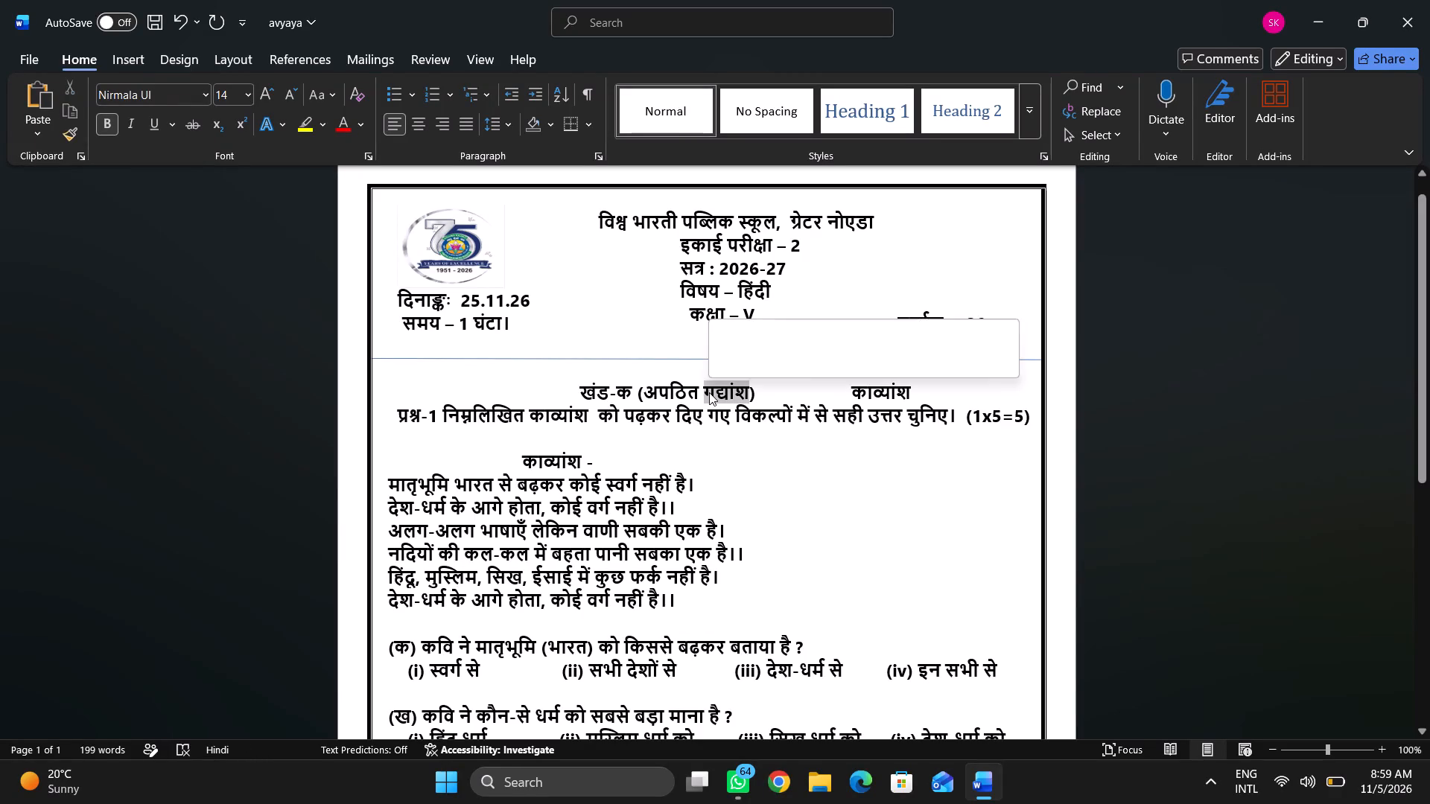
pyautogui.press('BackSpace')
pyautogui.moveTo(865, 389); pyautogui.dragTo(794, 393)
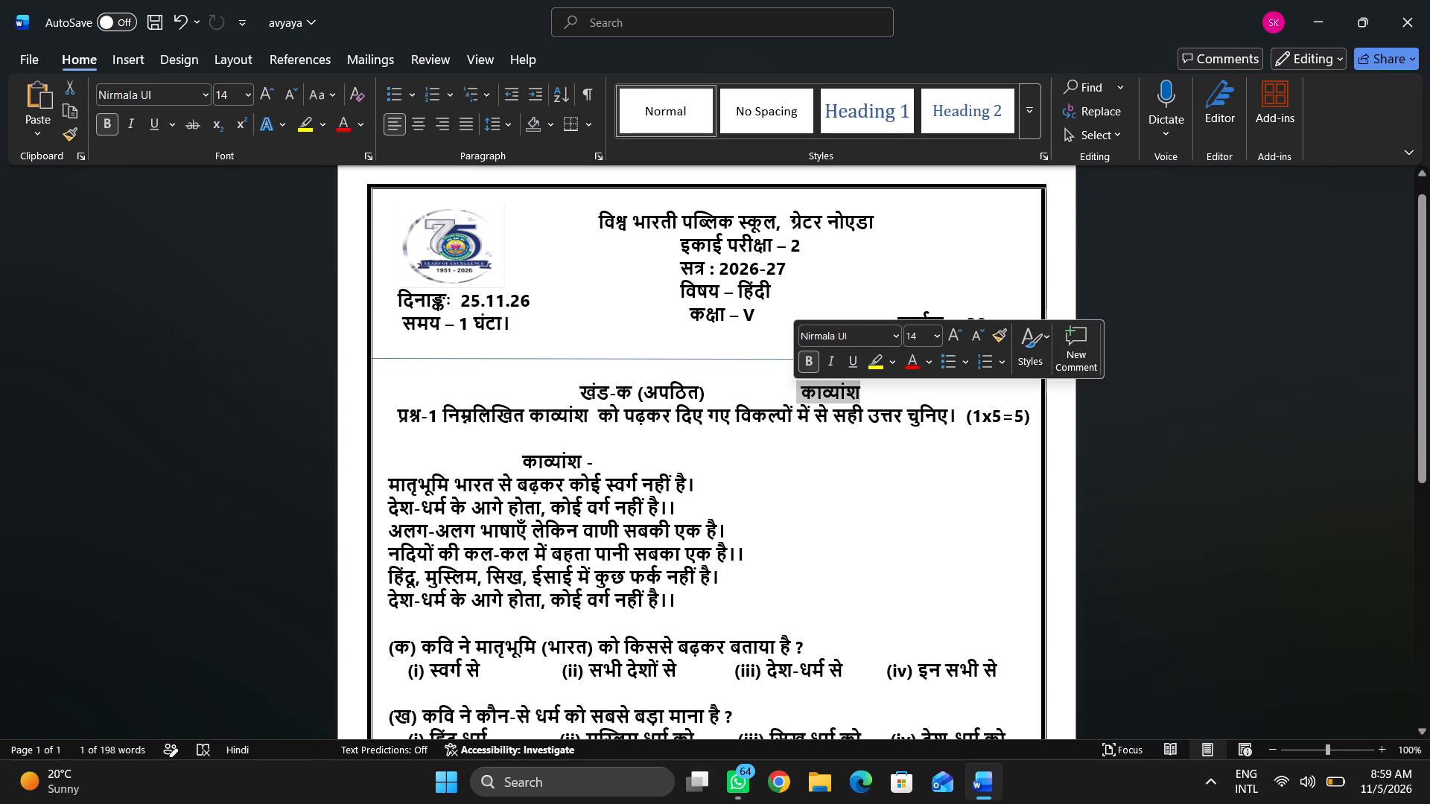
pyautogui.hotkey('ctrl', 'c')
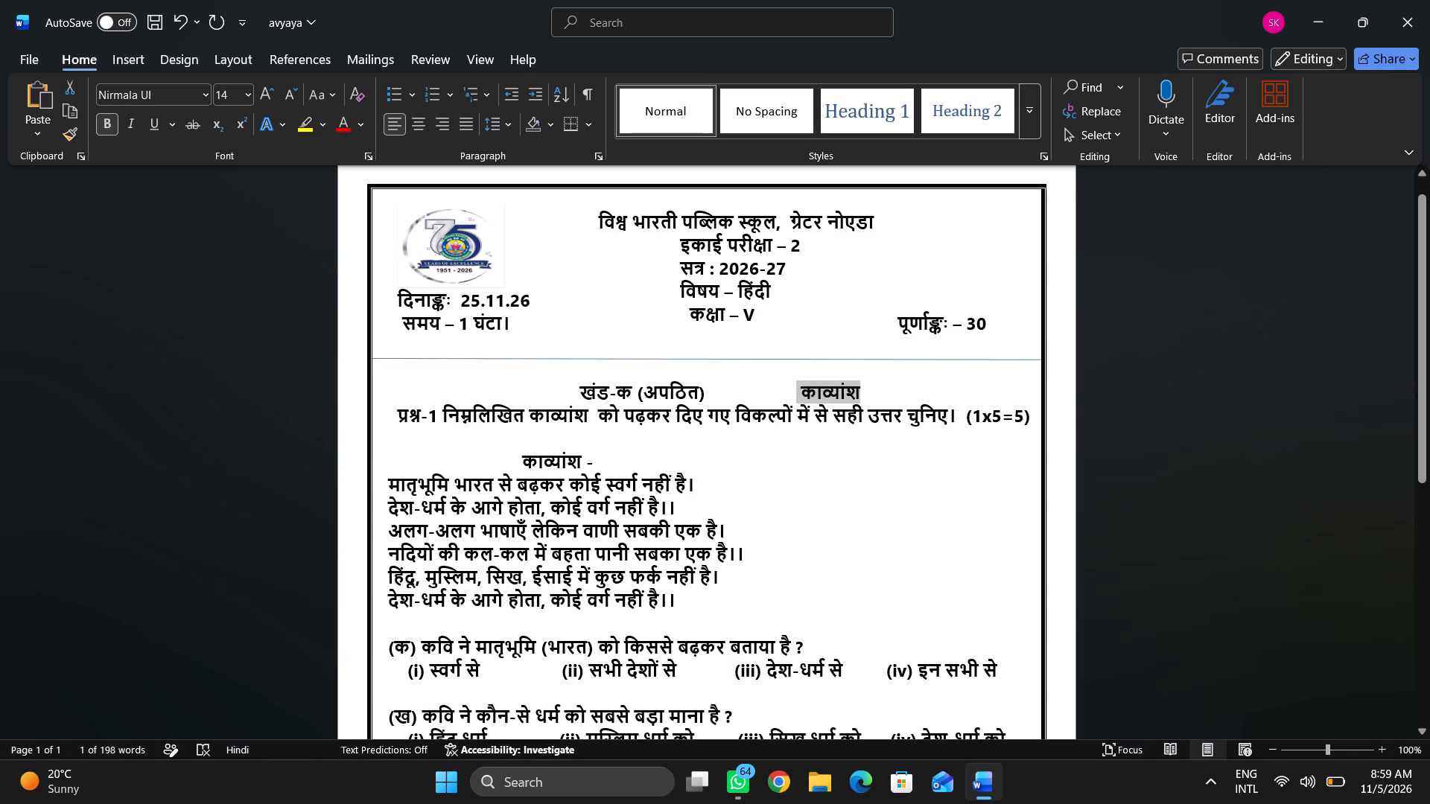
pyautogui.click(697, 392)
pyautogui.hotkey('ctrl', 'v')
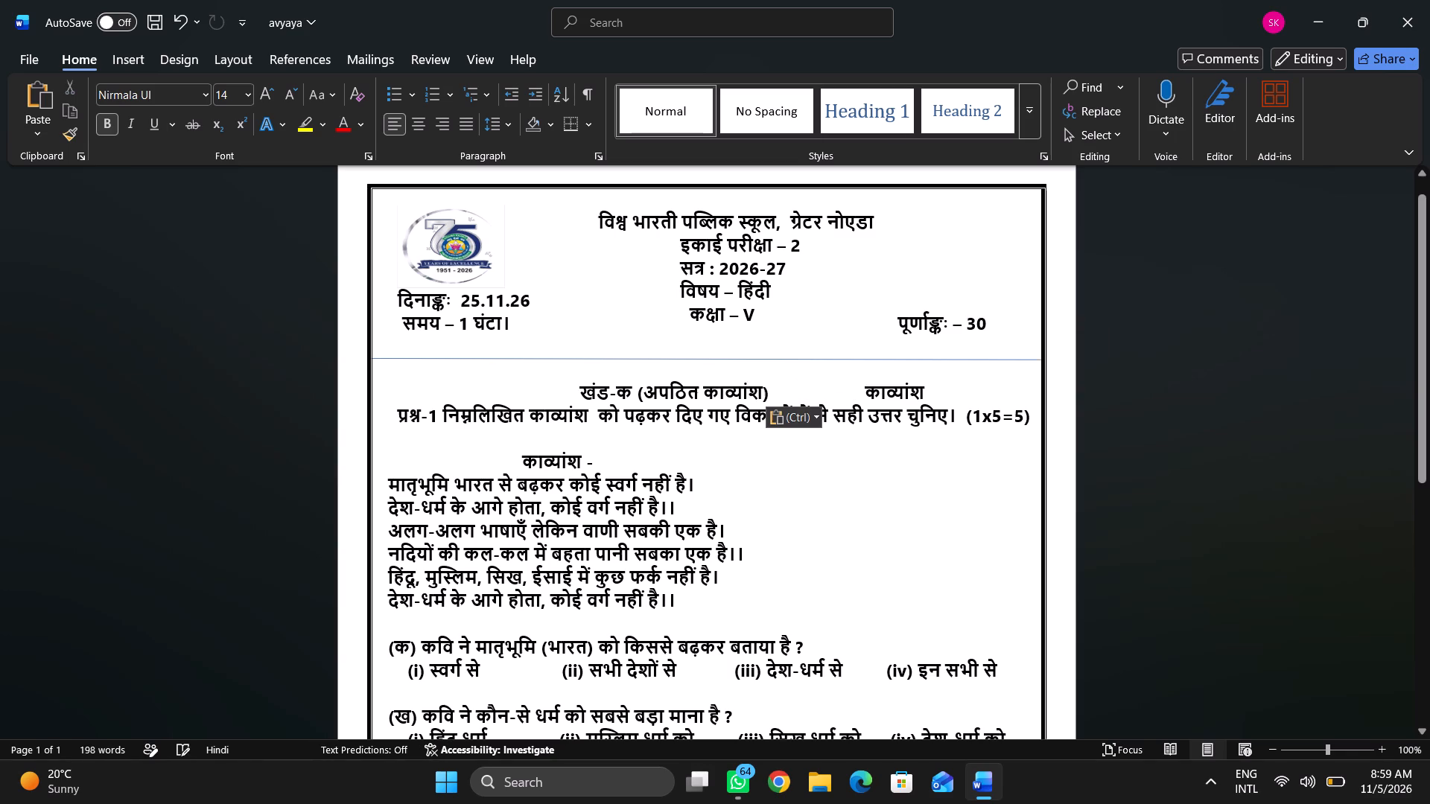
# Delete the stray काव्यांश after the खंड-क (अपठित काव्यांश) heading, along with a few of the spaces preceding it.
pyautogui.moveTo(929, 390); pyautogui.dragTo(924, 390)
pyautogui.moveTo(924, 390); pyautogui.dragTo(871, 394)
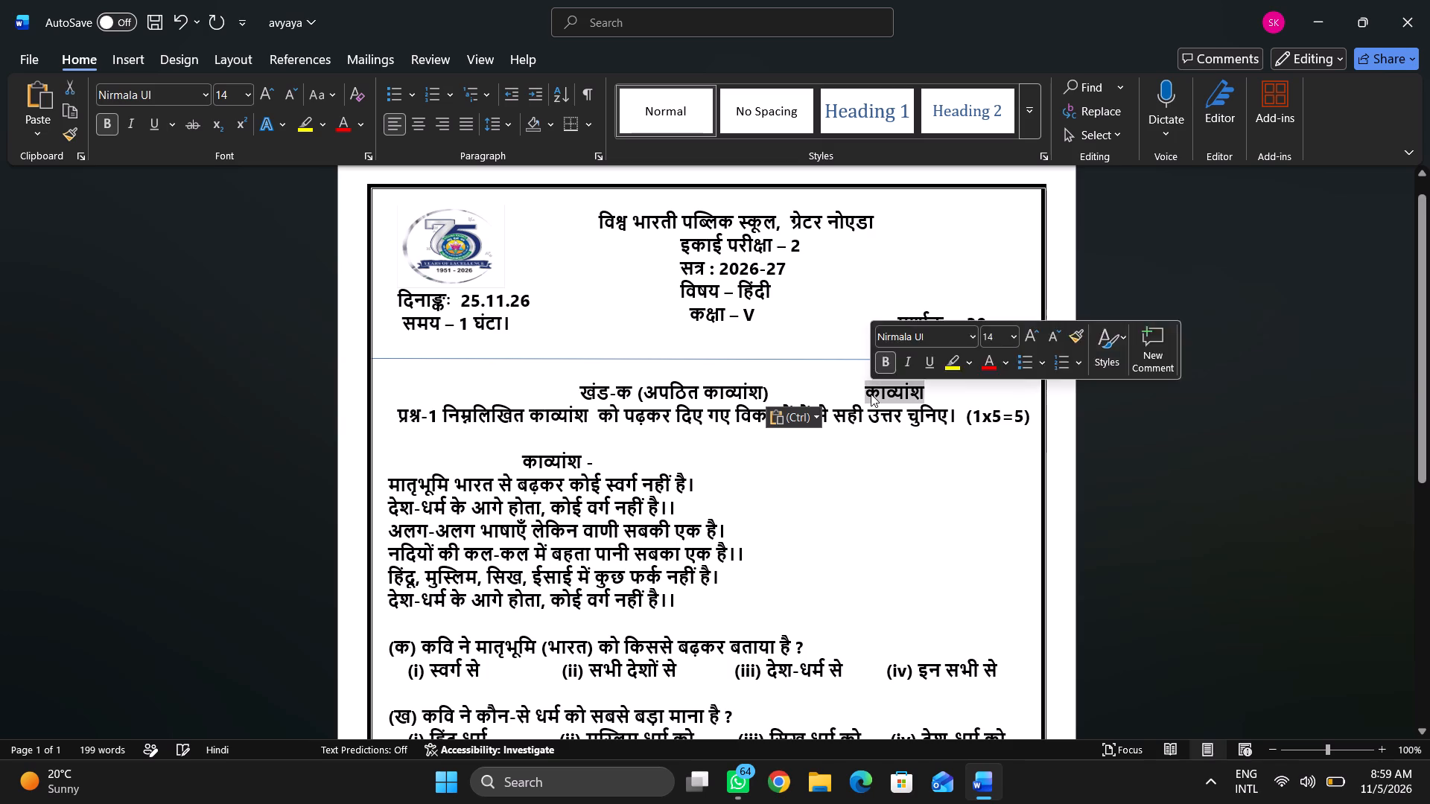
pyautogui.press('BackSpace')
pyautogui.scroll(-1, 871, 394)
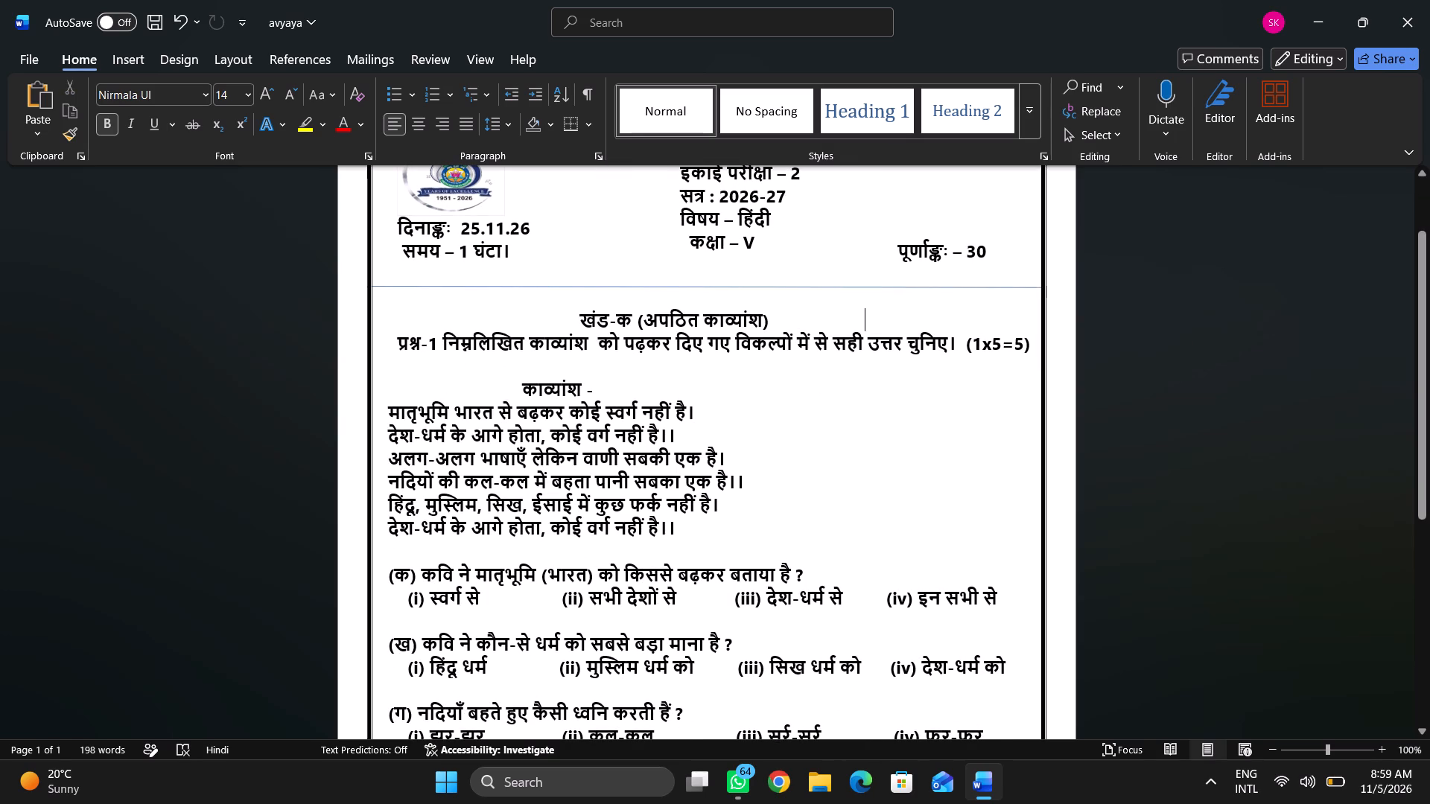
pyautogui.press('BackSpace')
pyautogui.press('BackSpace')
pyautogui.press('BackSpace')
# Remove the leading spaces before the खंड-क (अपठित काव्यांश) heading to shift it towards the left margin.
pyautogui.click(573, 319)
pyautogui.press('BackSpace')
pyautogui.press('BackSpace')
pyautogui.press('BackSpace')
pyautogui.press('BackSpace')
pyautogui.press('BackSpace')
pyautogui.press('BackSpace')
pyautogui.press('BackSpace')
pyautogui.press('BackSpace')
pyautogui.press('BackSpace')
pyautogui.press('BackSpace')
pyautogui.press('BackSpace')
pyautogui.press('BackSpace')
pyautogui.press('BackSpace')
pyautogui.press('BackSpace')
pyautogui.press('BackSpace')
pyautogui.press('BackSpace')
pyautogui.press('BackSpace')
pyautogui.press('BackSpace')
pyautogui.press('BackSpace')
pyautogui.press('BackSpace')
pyautogui.press('BackSpace')
pyautogui.press('BackSpace')
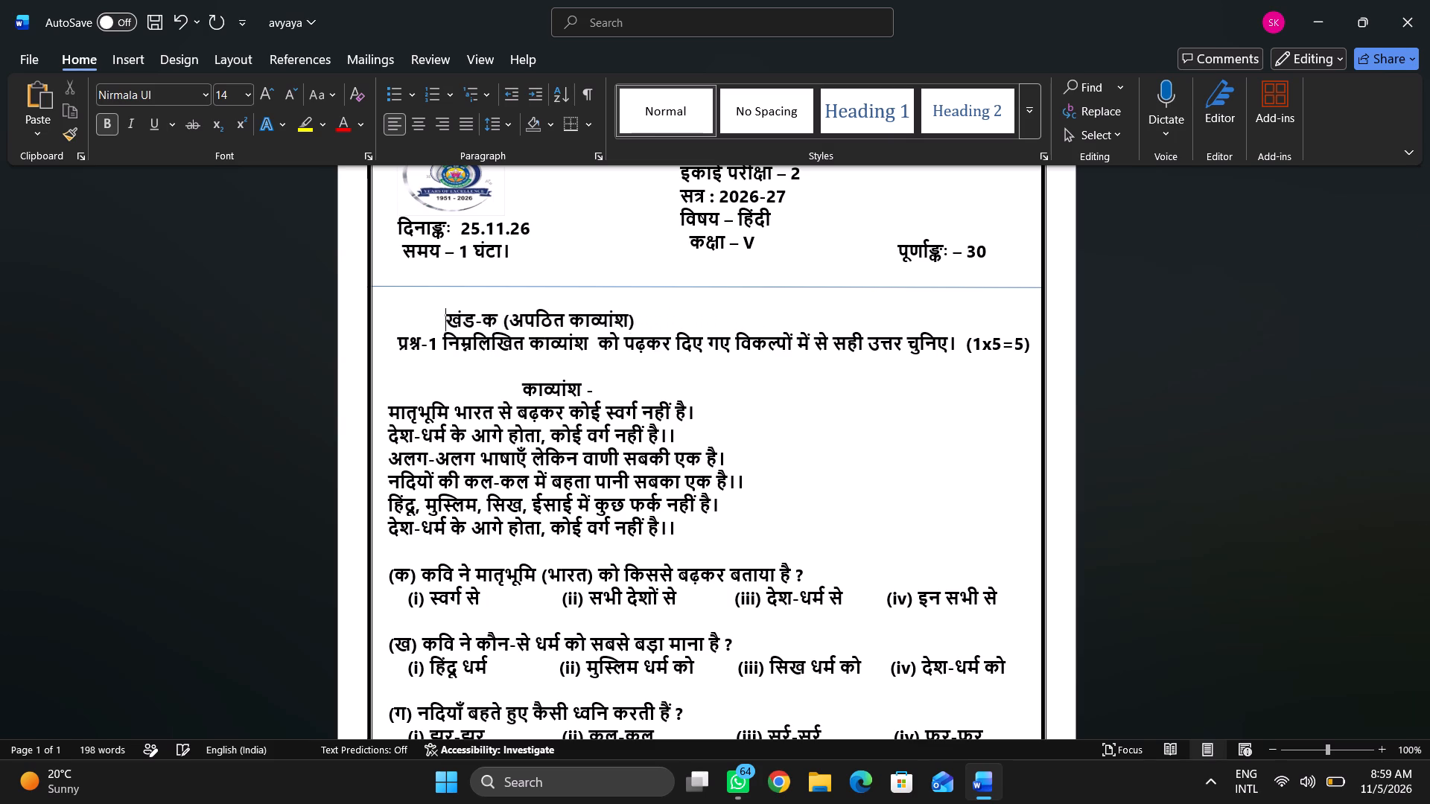
# Move the खंड-क (अपठित काव्यांश) heading up onto the line above and shift it to the page centre with twenty spaces.
pyautogui.press('BackSpace')
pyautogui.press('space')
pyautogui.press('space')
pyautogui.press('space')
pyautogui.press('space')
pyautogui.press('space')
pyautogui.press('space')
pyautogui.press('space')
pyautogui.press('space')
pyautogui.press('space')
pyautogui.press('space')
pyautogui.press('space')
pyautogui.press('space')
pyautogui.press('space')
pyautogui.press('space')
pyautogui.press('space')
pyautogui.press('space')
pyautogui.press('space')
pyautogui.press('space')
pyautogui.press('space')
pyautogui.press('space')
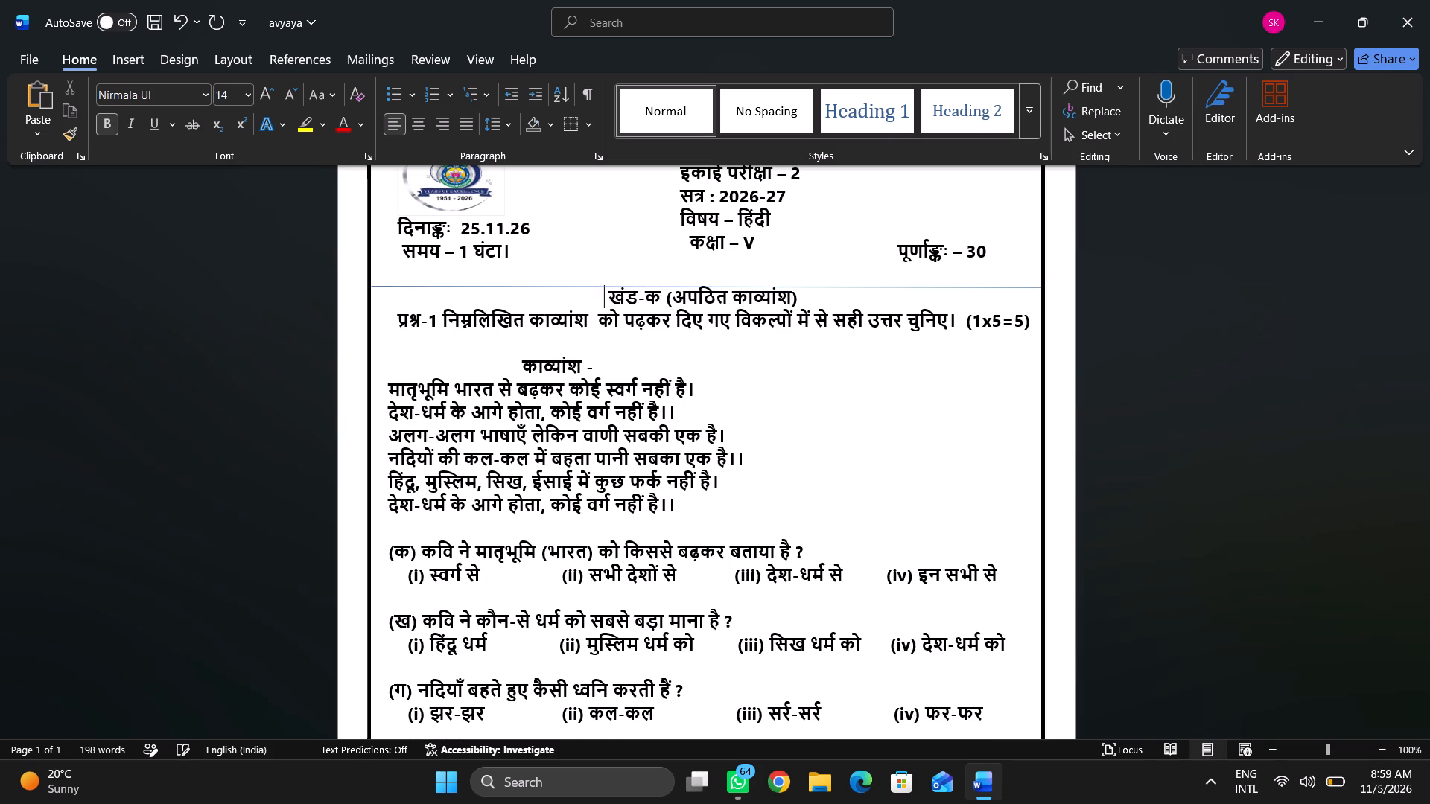
# Insert a blank line between the खंड-क heading and the प्रश्न-1 line, and remove the leading space before प्रश्न-1.
pyautogui.click(804, 295)
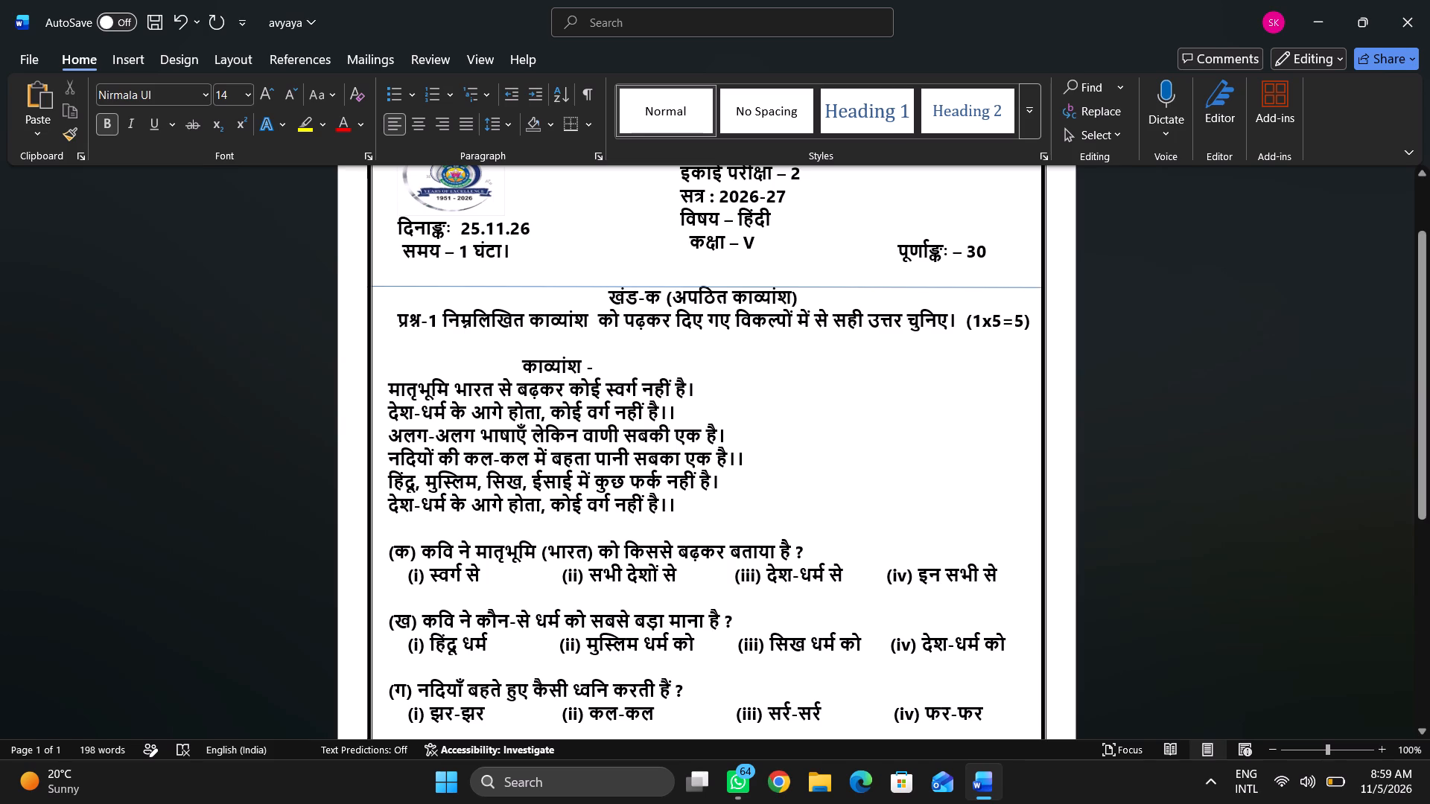
pyautogui.press('Return')
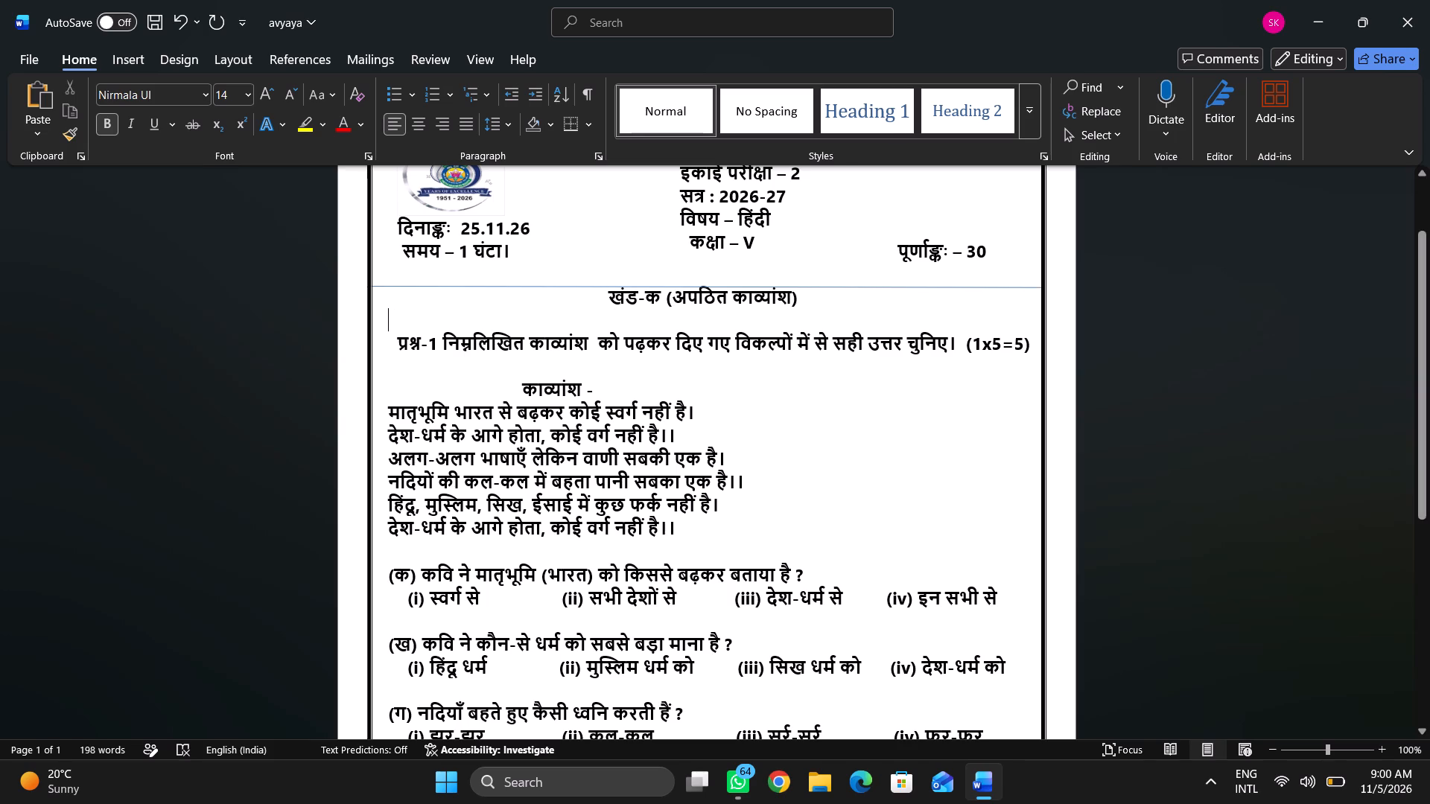
pyautogui.click(393, 350)
pyautogui.press('BackSpace')
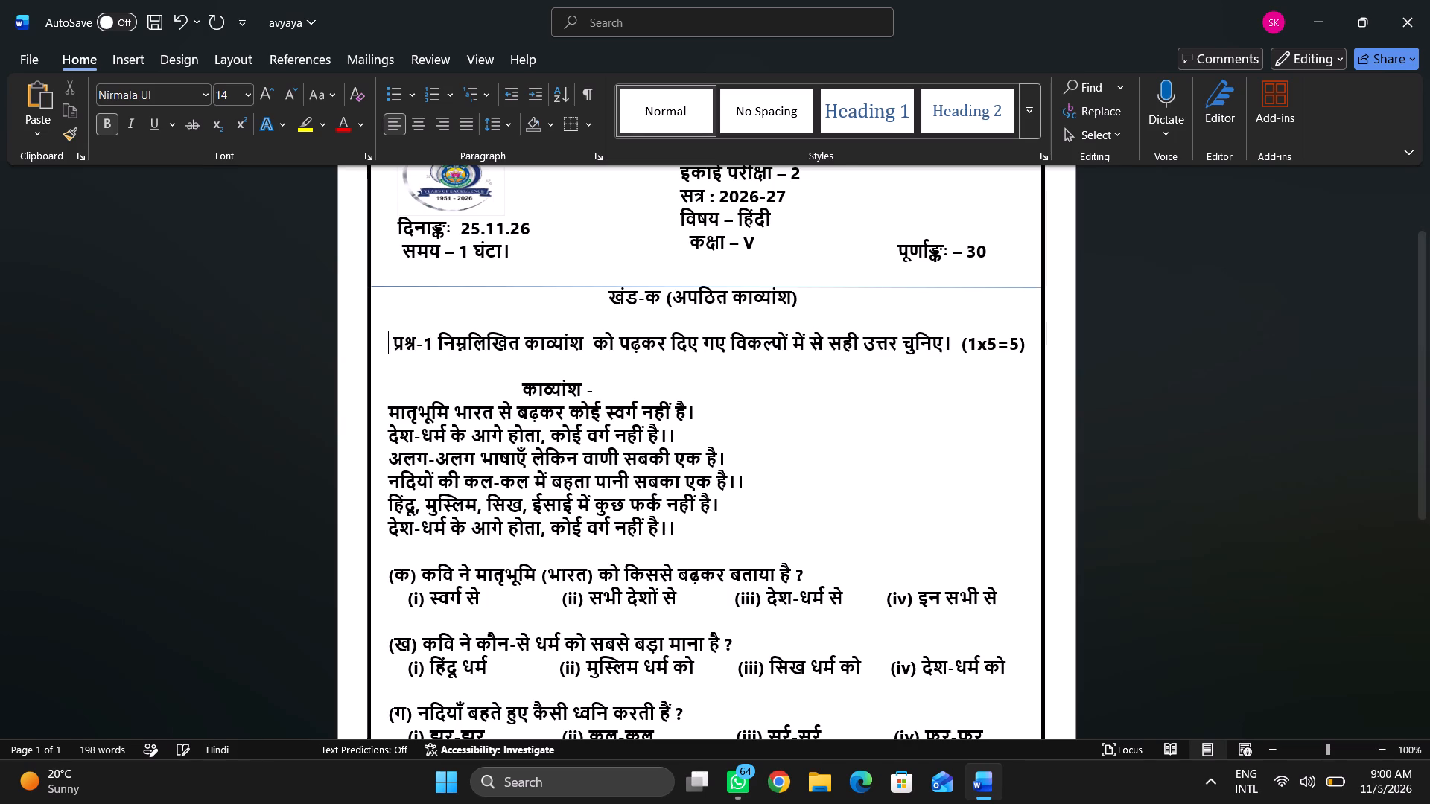
pyautogui.press('BackSpace')
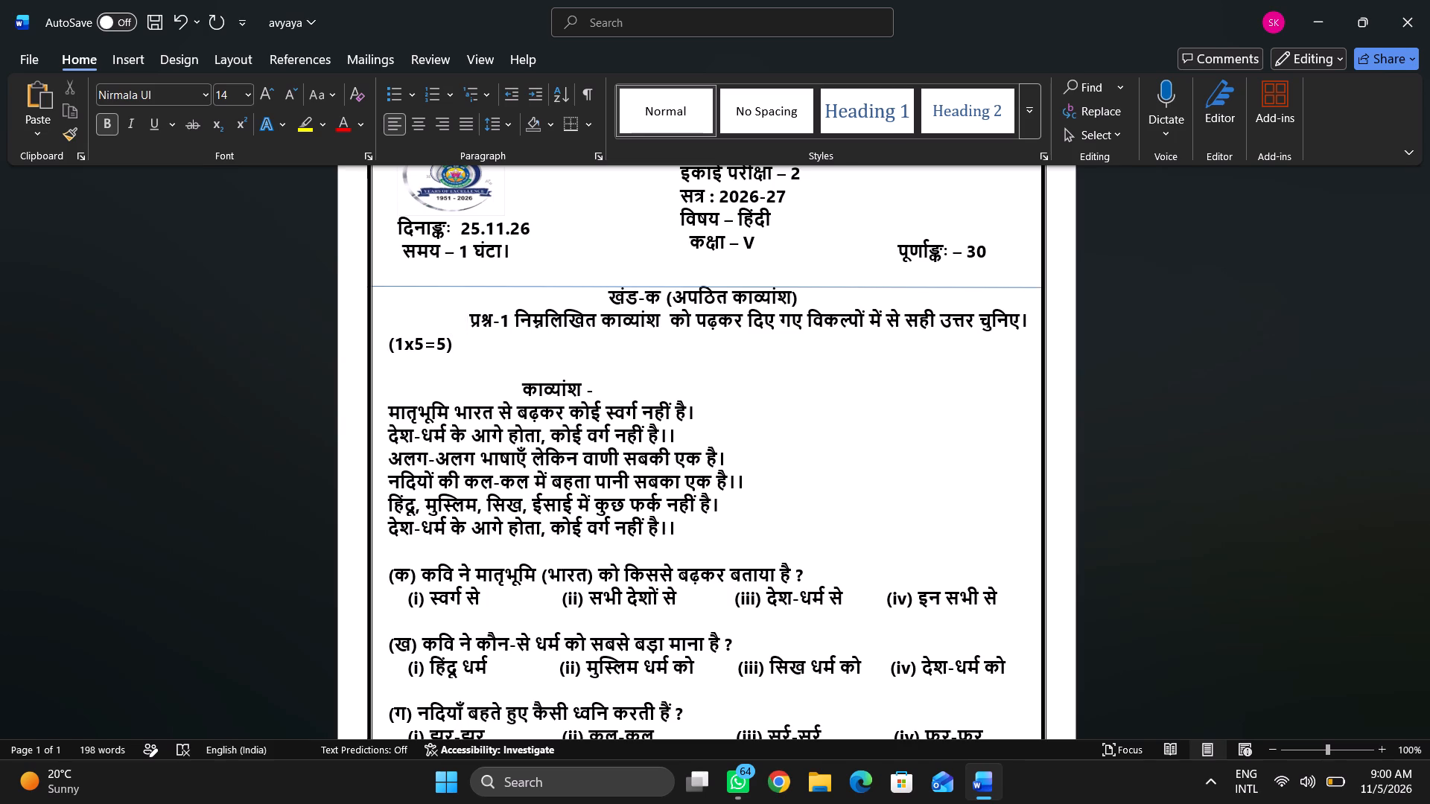
pyautogui.press('Return')
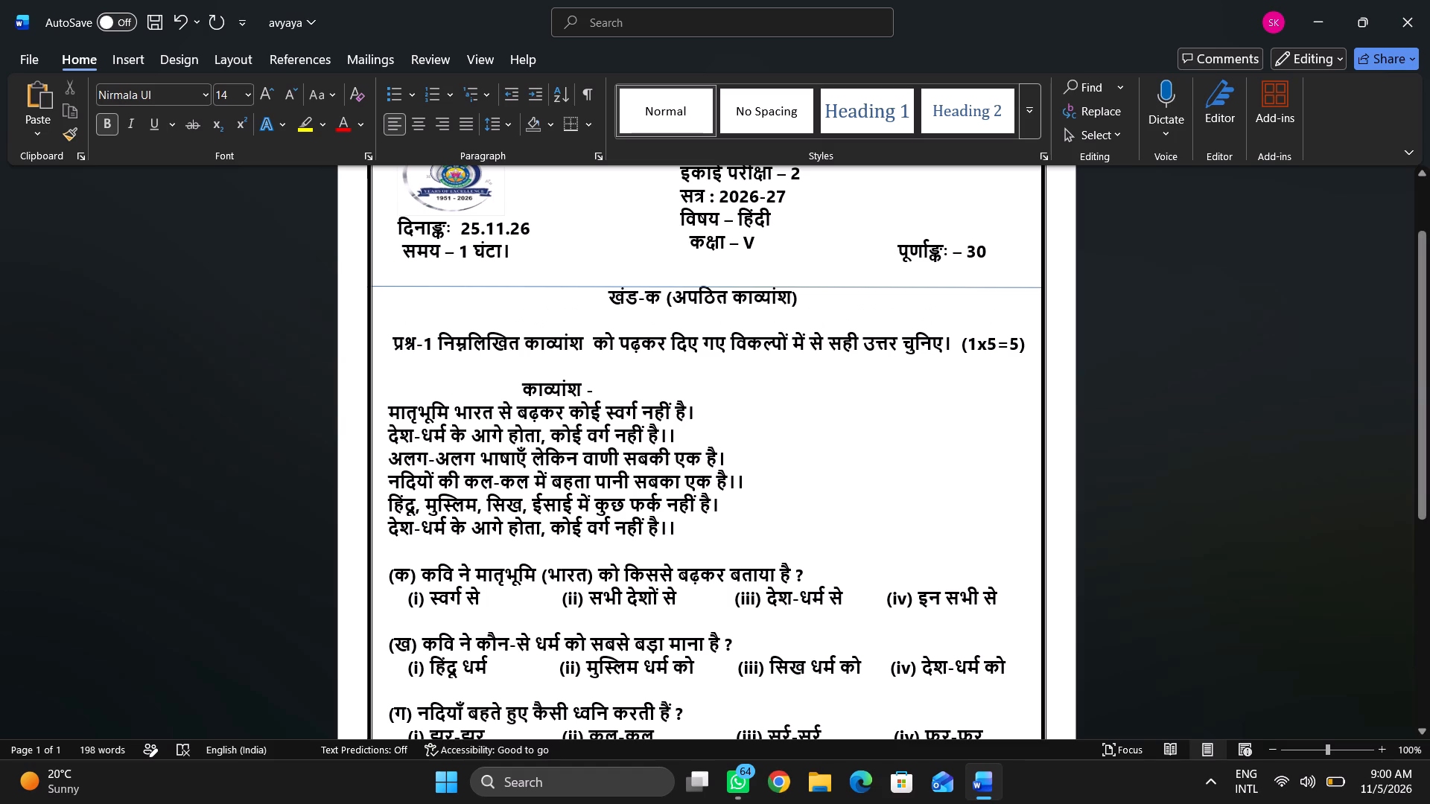
# Add one extra space before the (1x5=5) marks at the end of the प्रश्न-1 line.
pyautogui.click(956, 341)
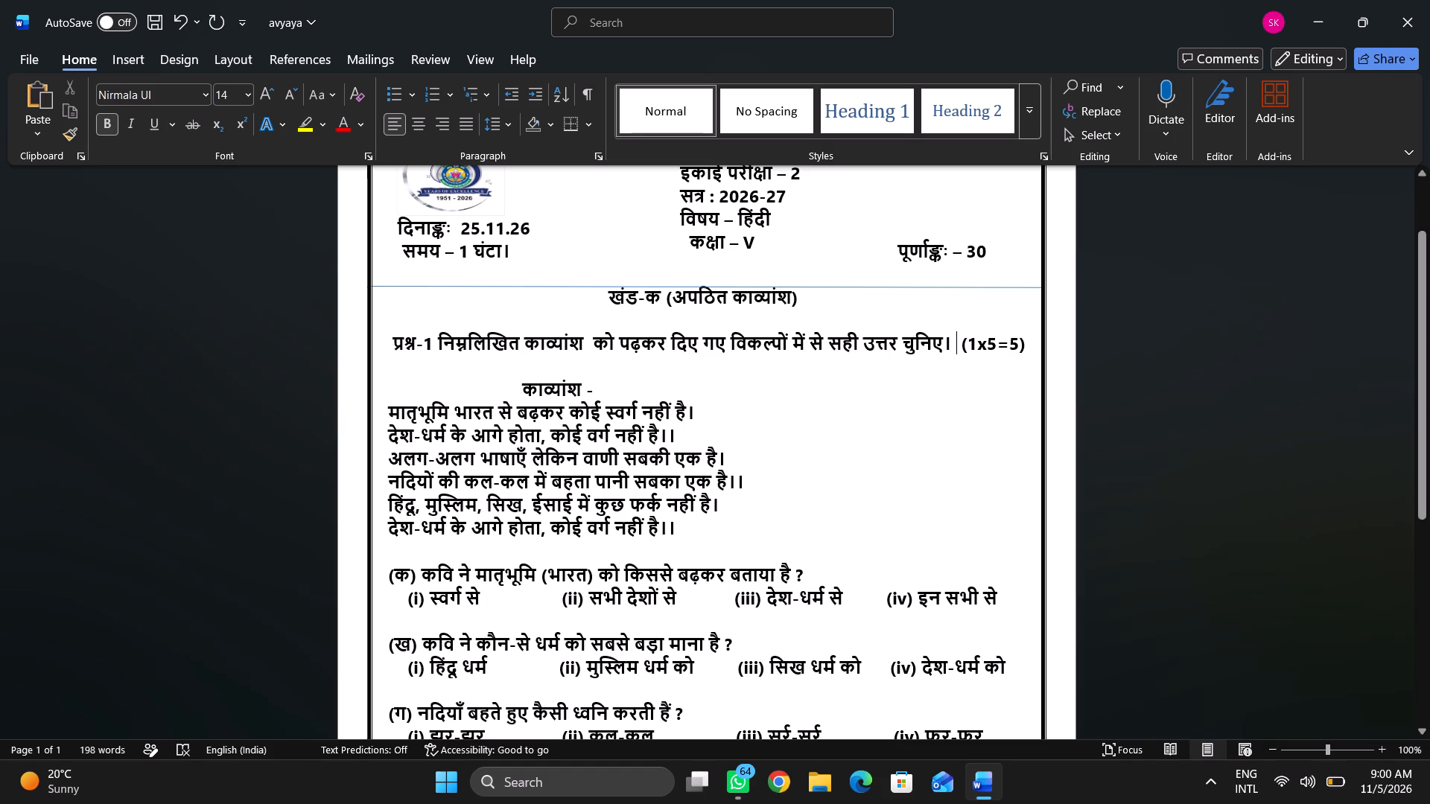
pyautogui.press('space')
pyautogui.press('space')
pyautogui.press('BackSpace')
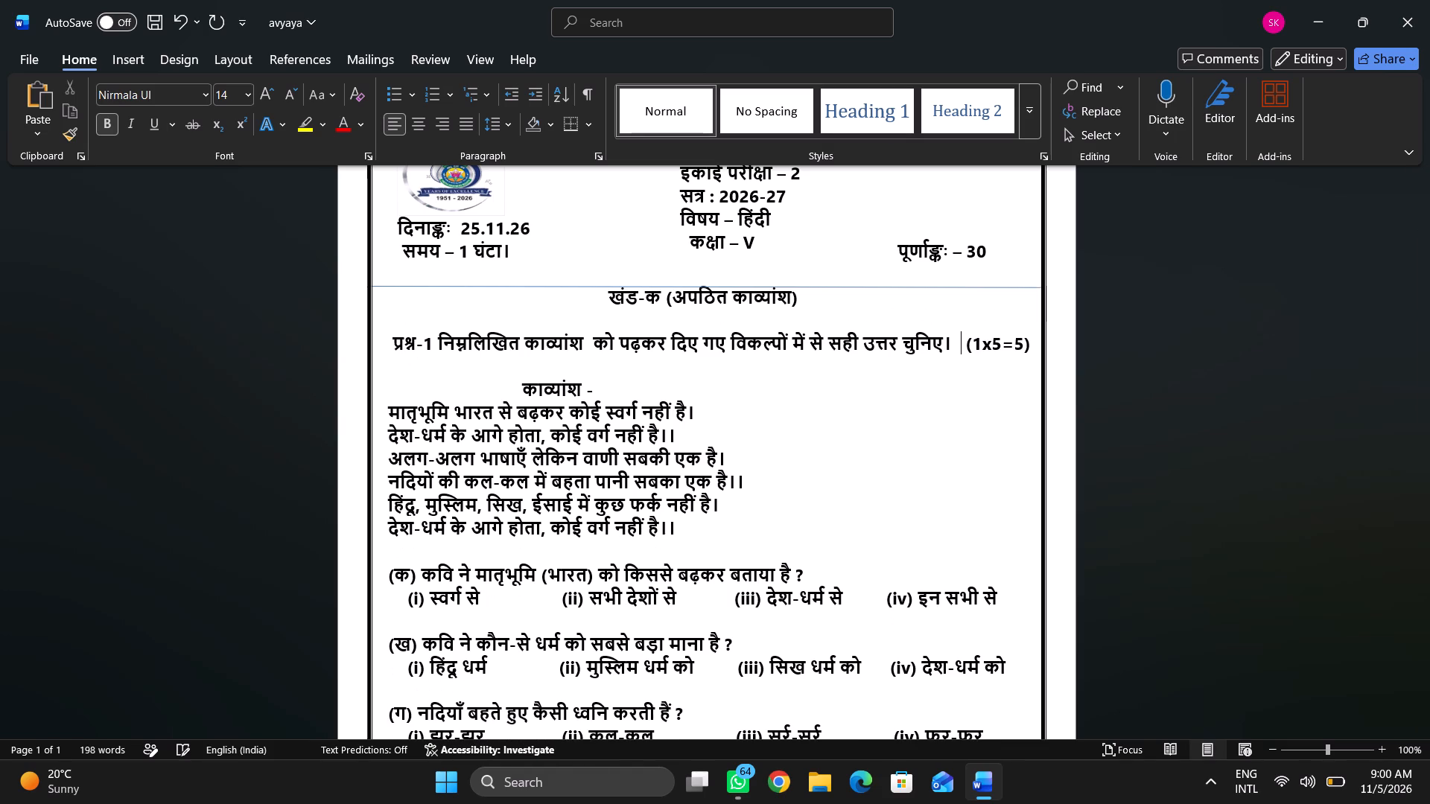
# Review the layout of the काव्यांश and its questions (क) to (ङ) down to the end of the page.
pyautogui.scroll(-3, 956, 341)
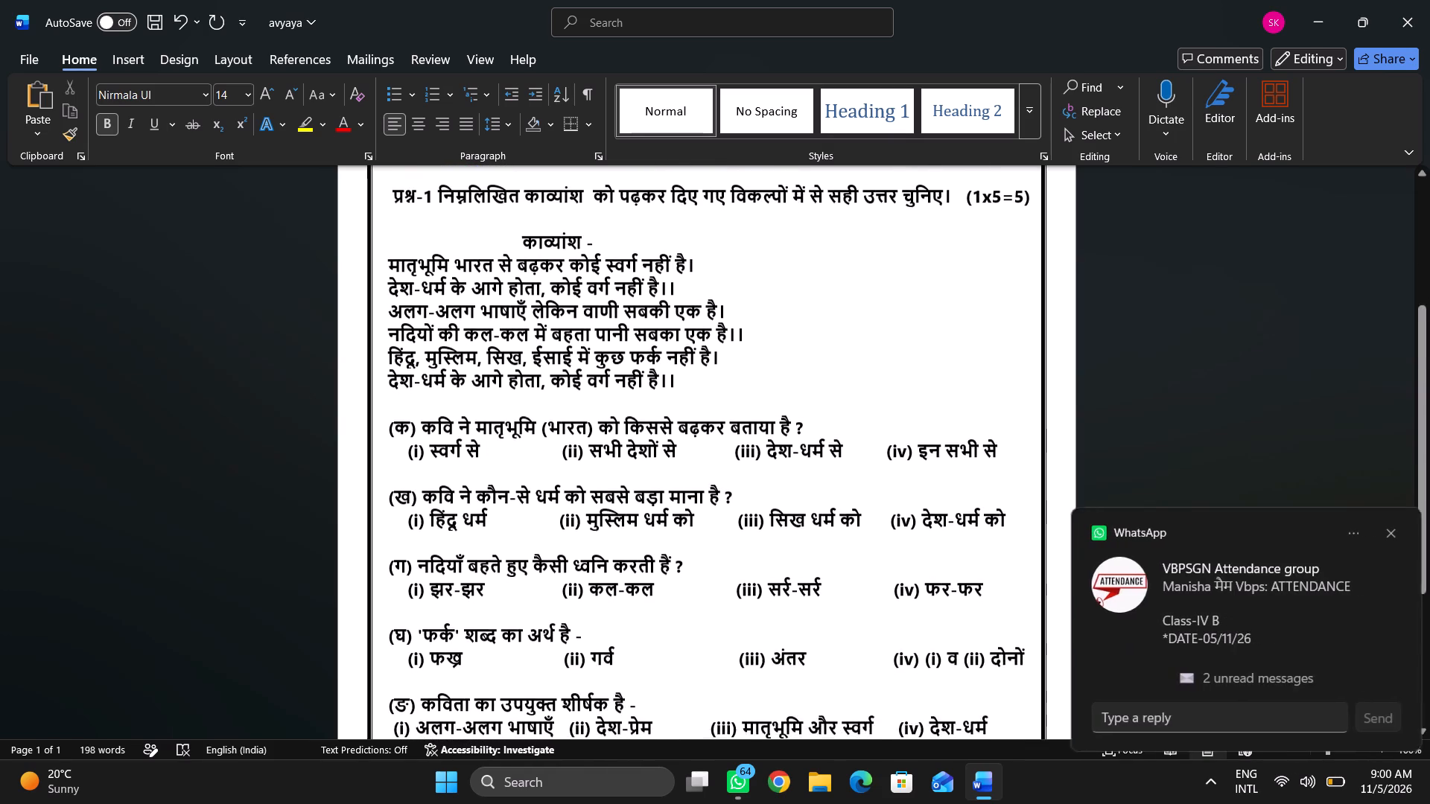
pyautogui.scroll(-3, 956, 341)
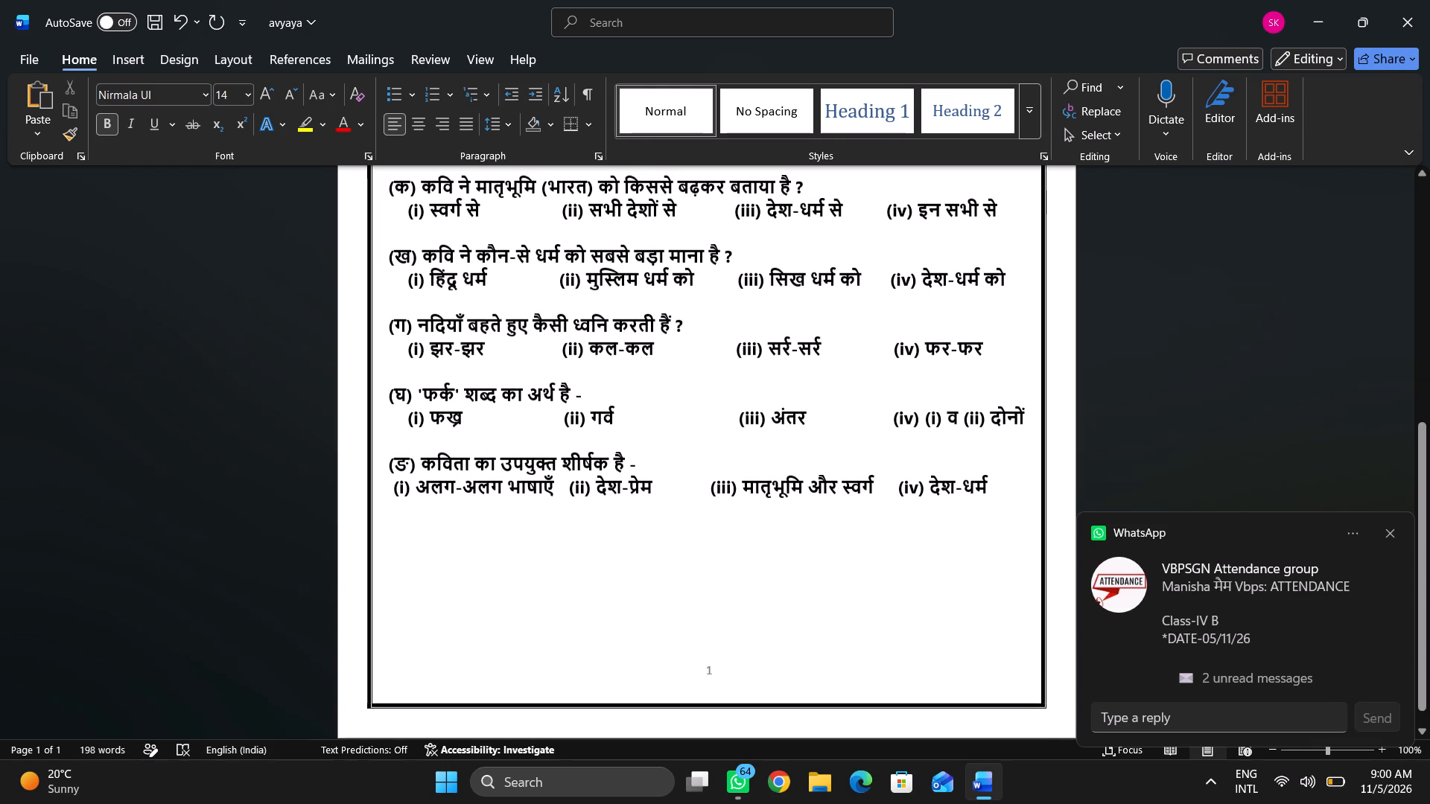
pyautogui.scroll(1, 956, 341)
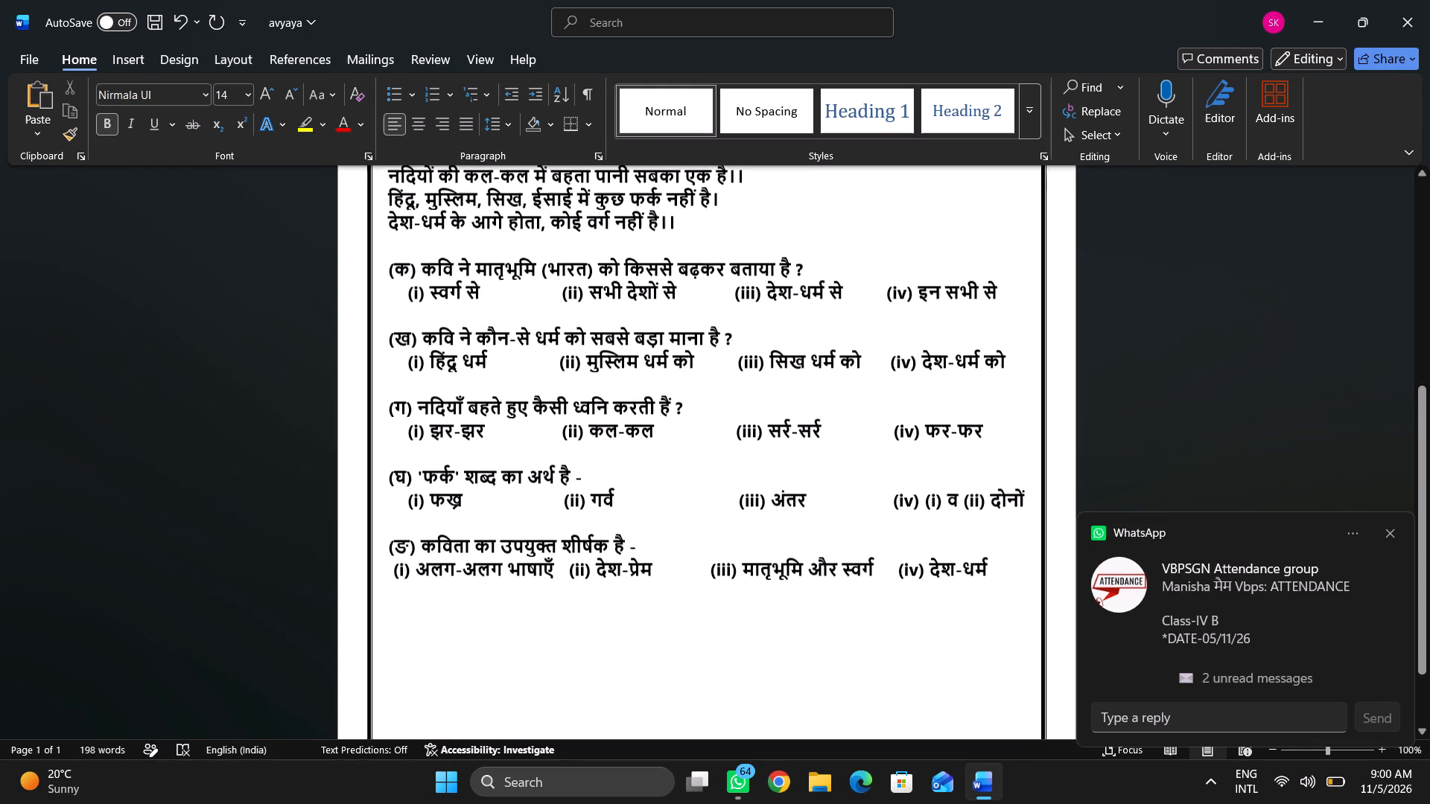
pyautogui.scroll(2, 956, 341)
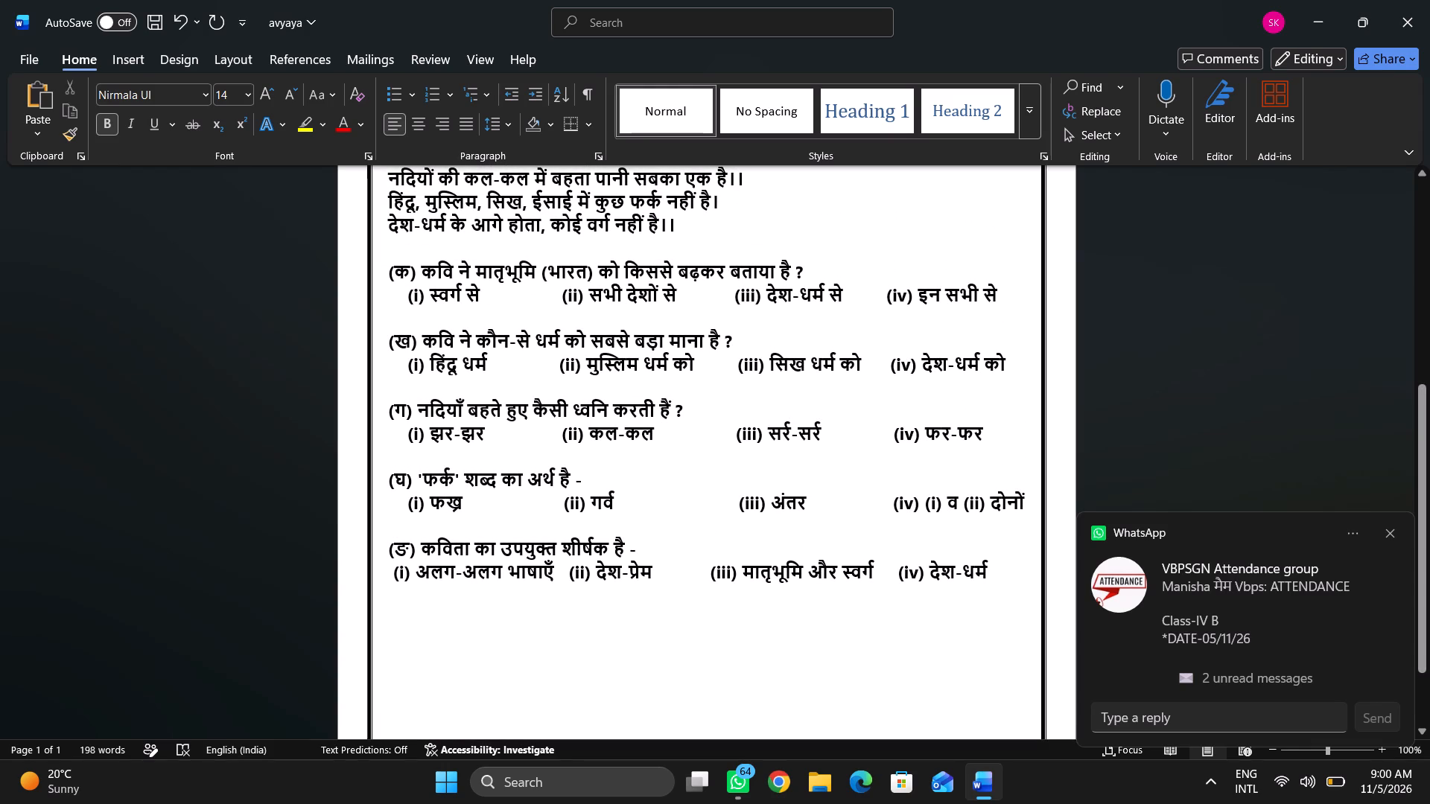
pyautogui.scroll(-1, 722, 574)
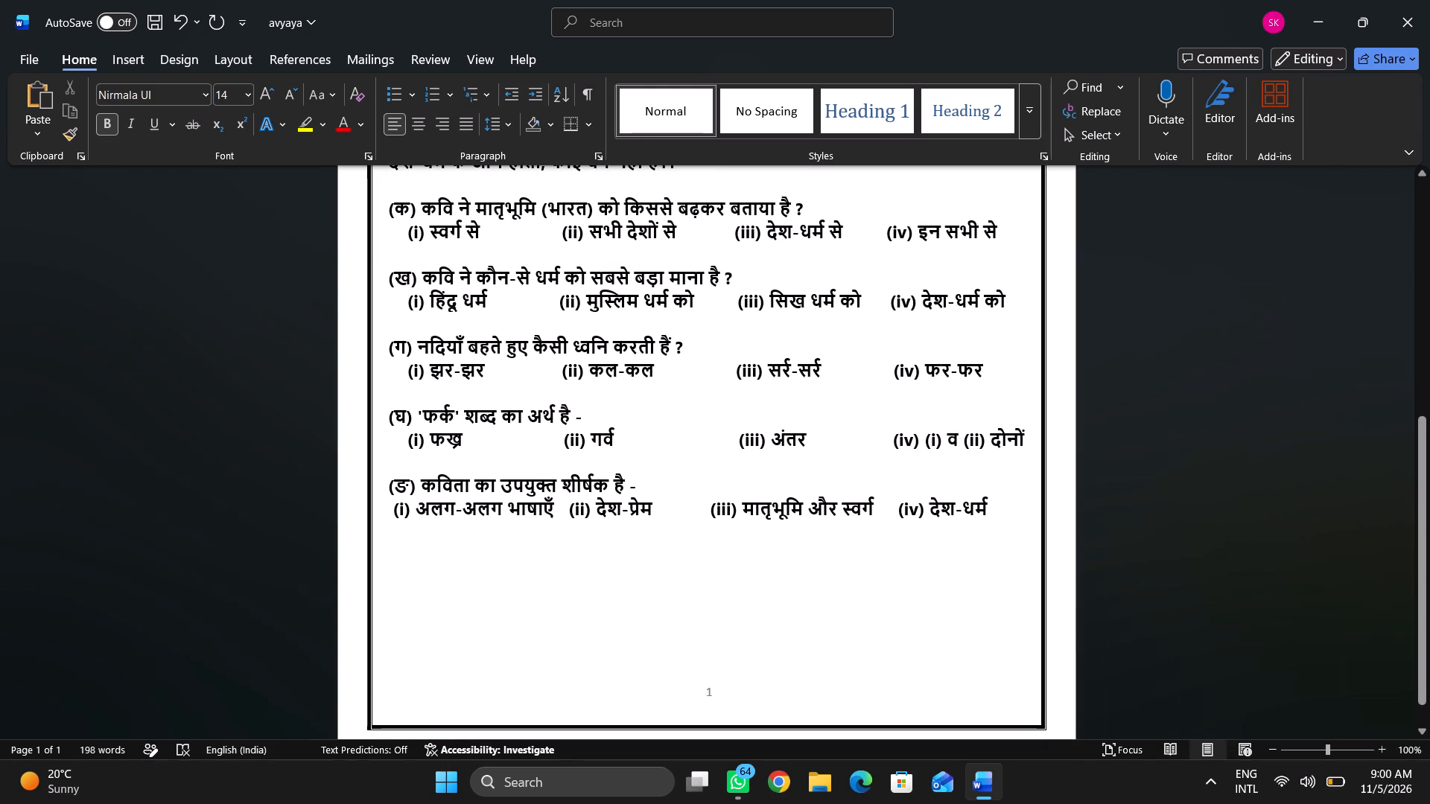
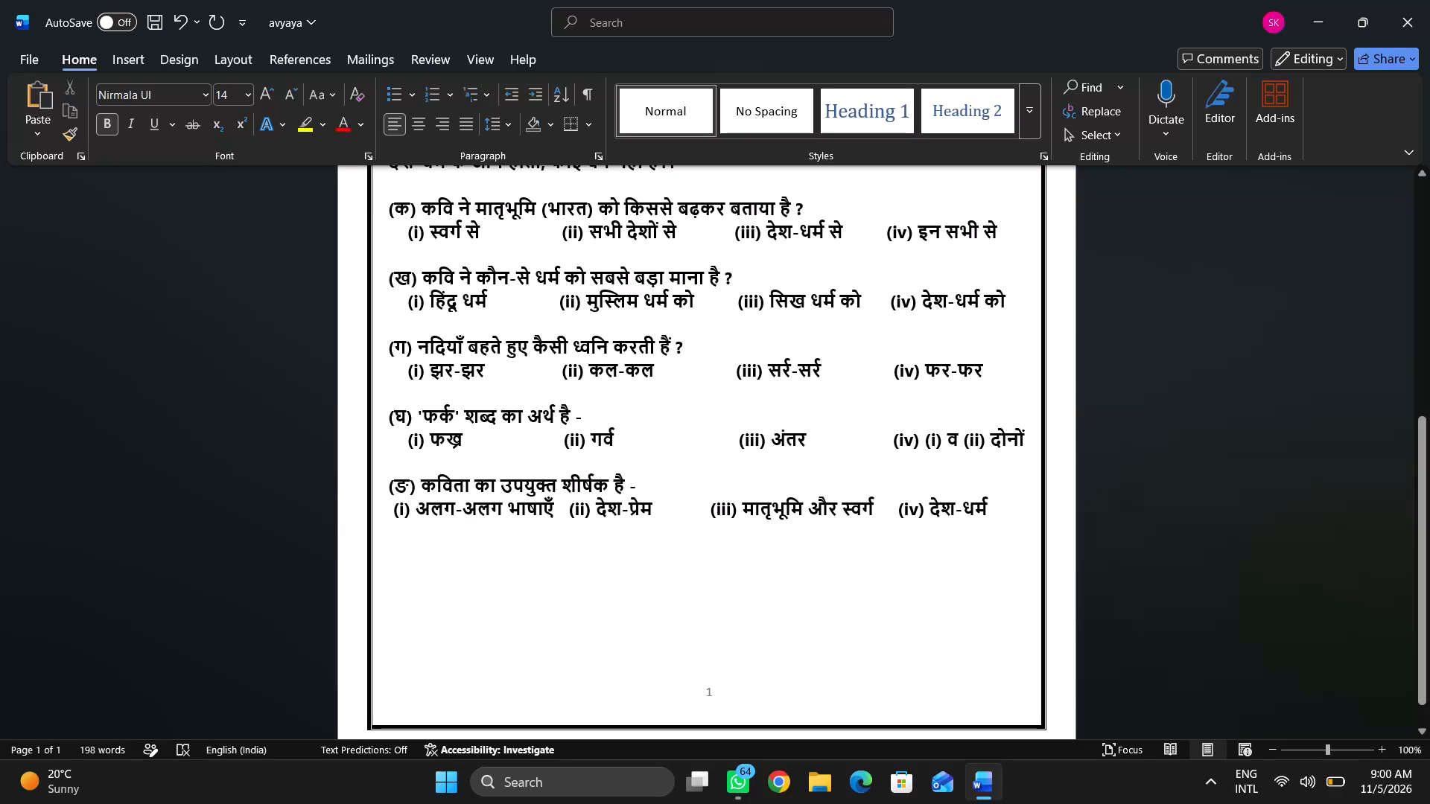
# Add blank lines below the options of question (ङ) and paste the heading खंड – ख (व्याकरण) there.
pyautogui.press('Return')
pyautogui.press('Return')
pyautogui.press('Return')
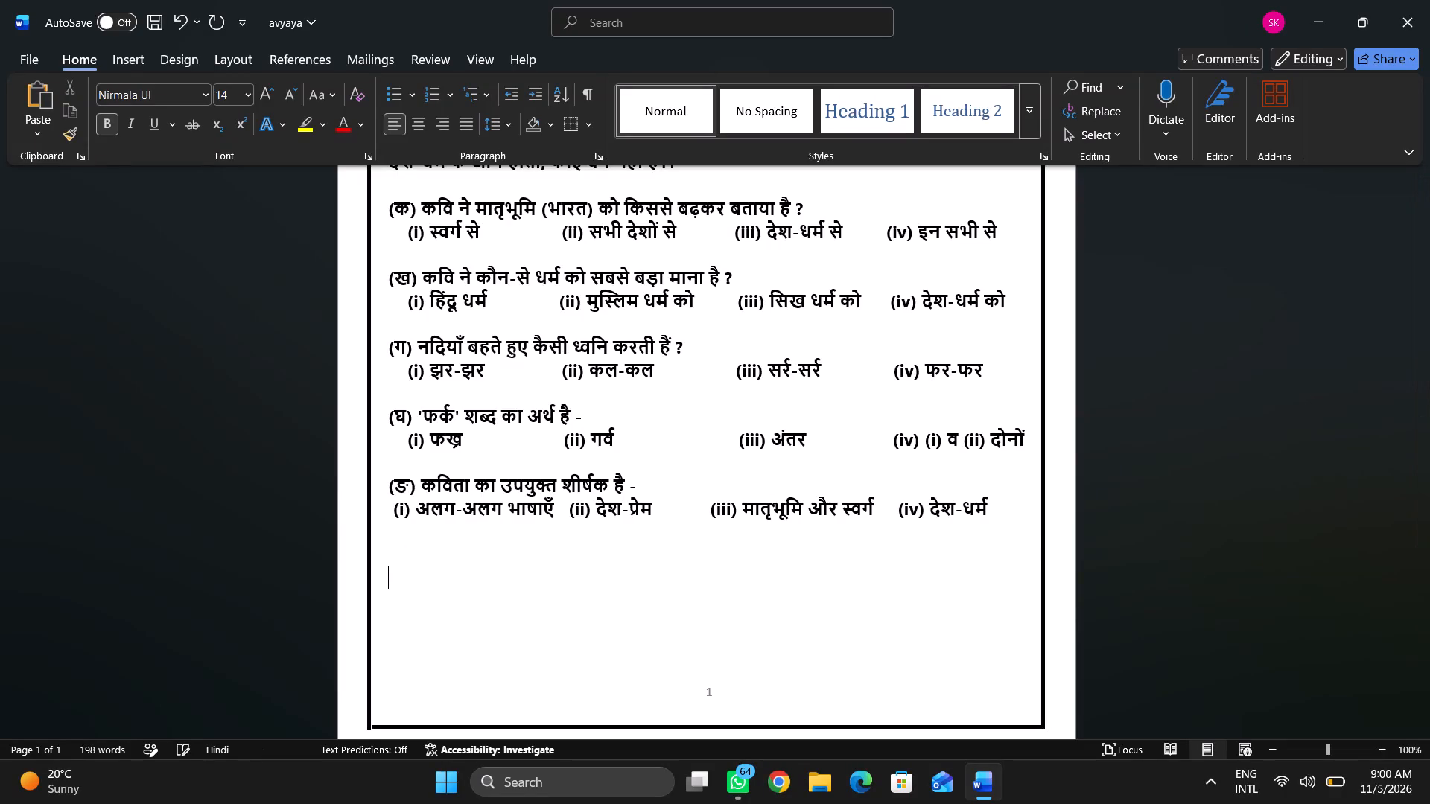
pyautogui.hotkey('ctrl', 'v')
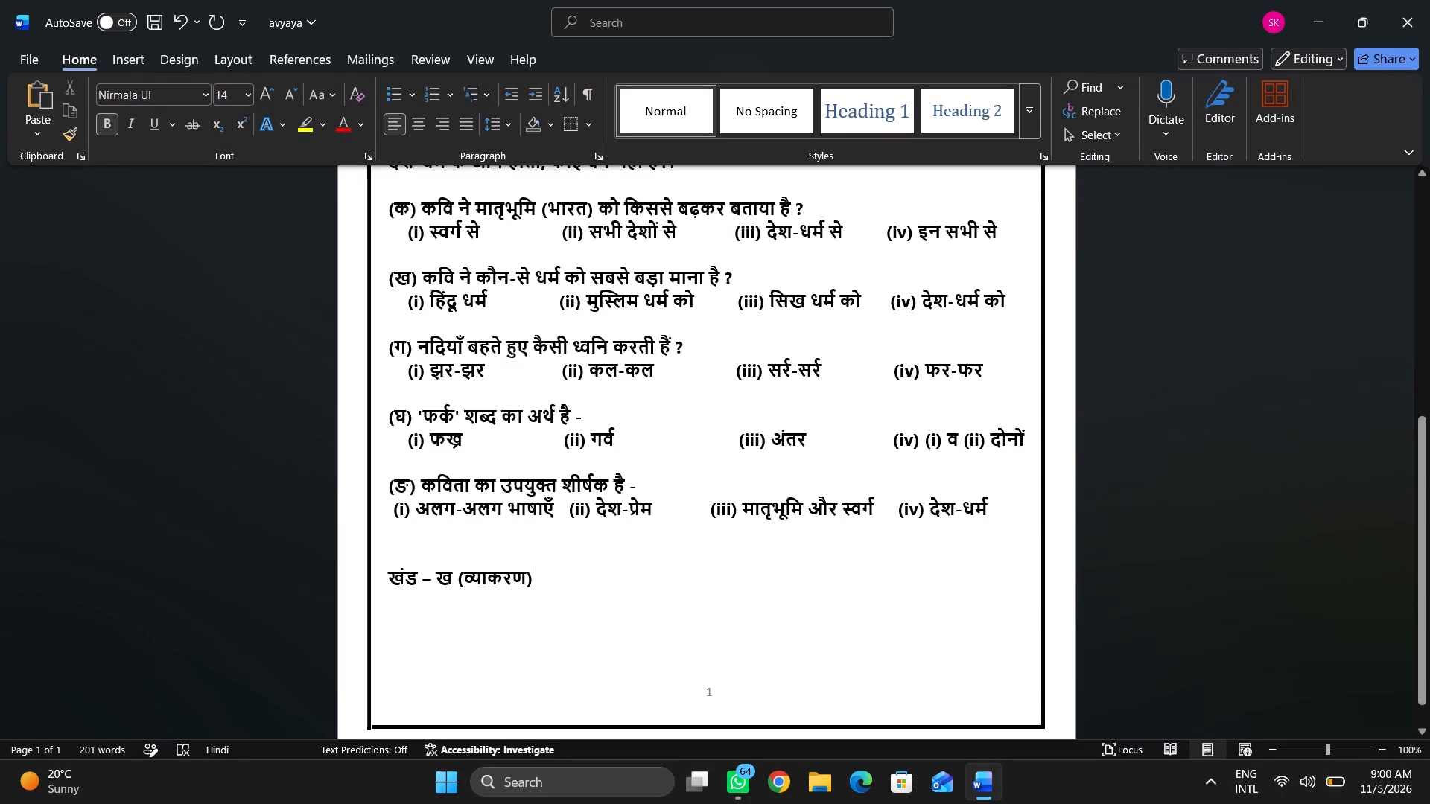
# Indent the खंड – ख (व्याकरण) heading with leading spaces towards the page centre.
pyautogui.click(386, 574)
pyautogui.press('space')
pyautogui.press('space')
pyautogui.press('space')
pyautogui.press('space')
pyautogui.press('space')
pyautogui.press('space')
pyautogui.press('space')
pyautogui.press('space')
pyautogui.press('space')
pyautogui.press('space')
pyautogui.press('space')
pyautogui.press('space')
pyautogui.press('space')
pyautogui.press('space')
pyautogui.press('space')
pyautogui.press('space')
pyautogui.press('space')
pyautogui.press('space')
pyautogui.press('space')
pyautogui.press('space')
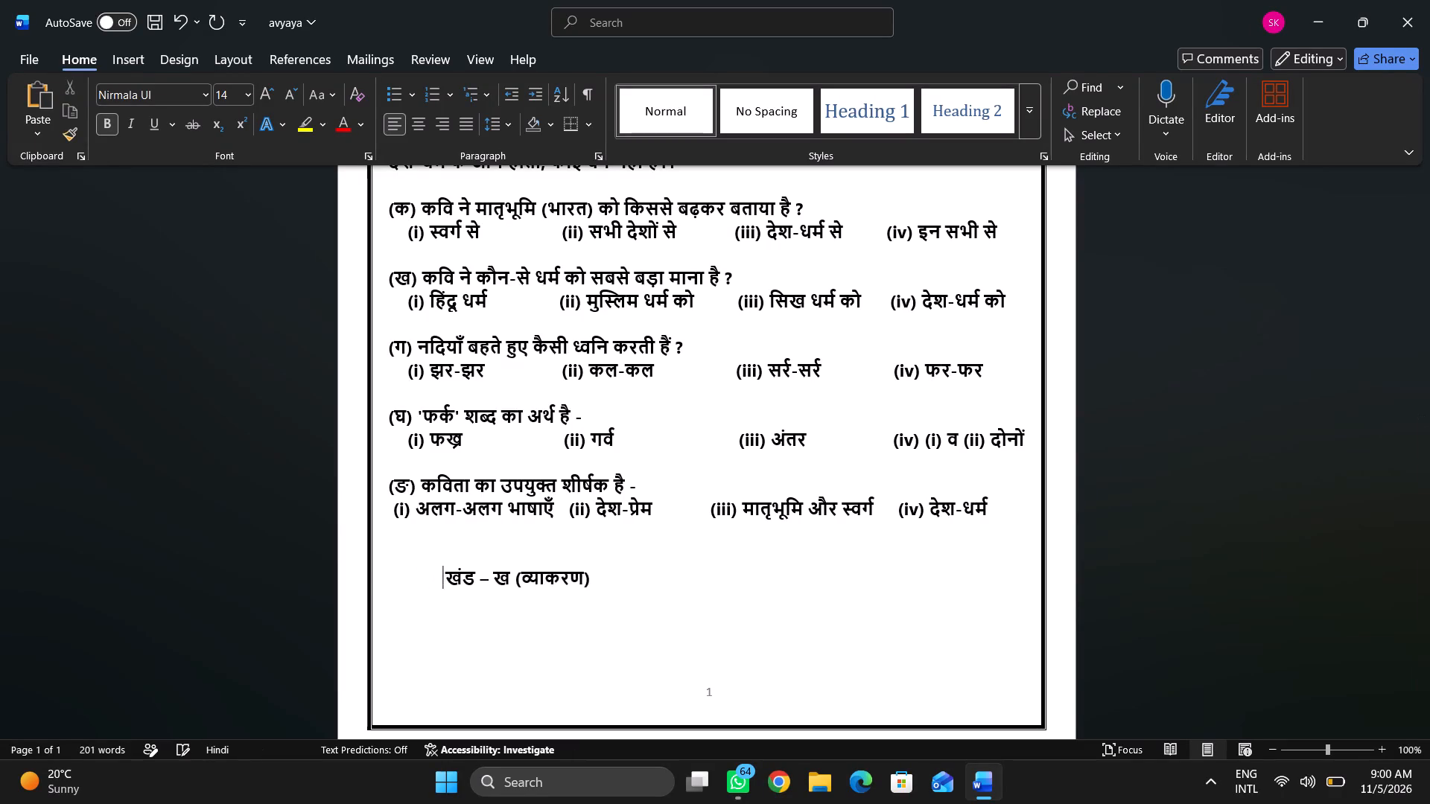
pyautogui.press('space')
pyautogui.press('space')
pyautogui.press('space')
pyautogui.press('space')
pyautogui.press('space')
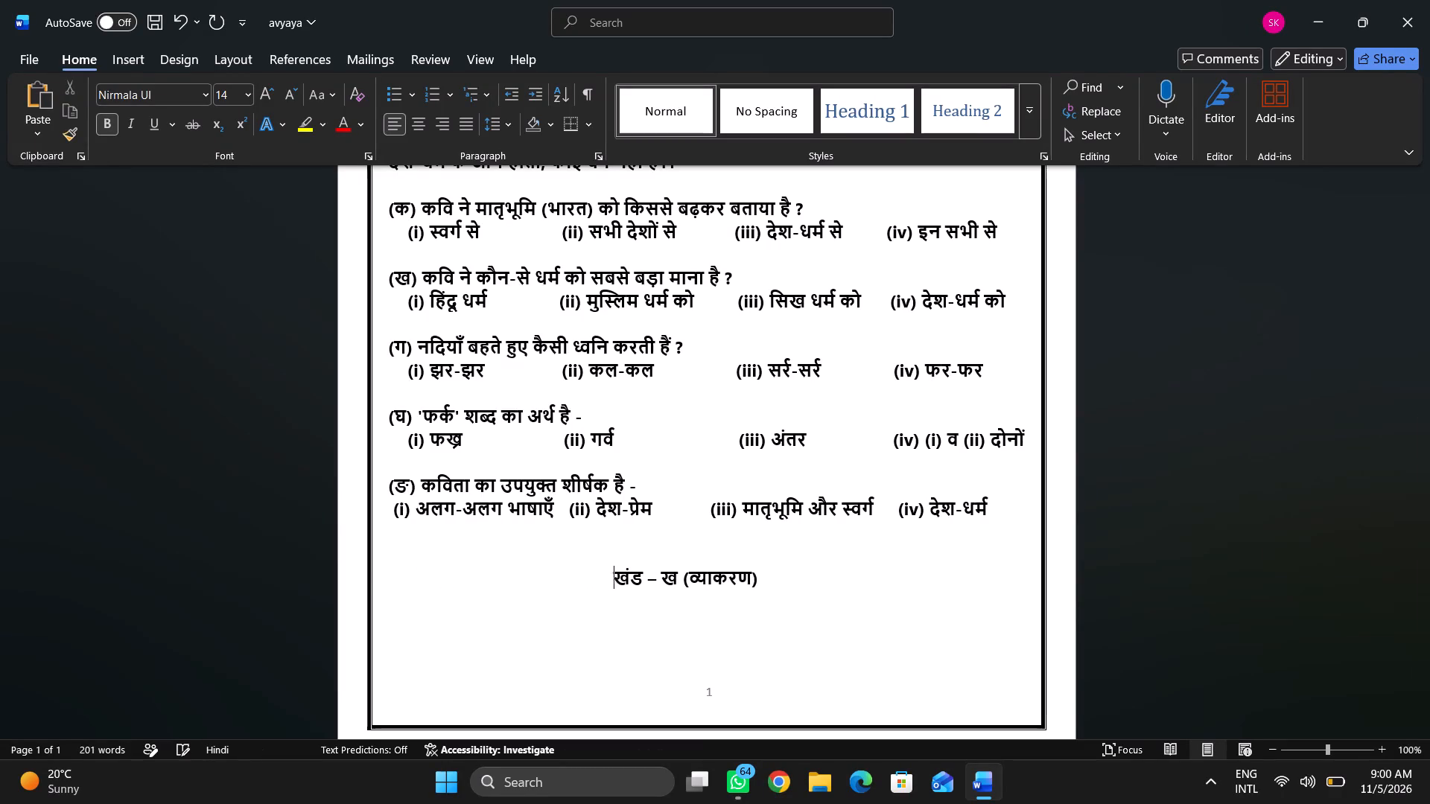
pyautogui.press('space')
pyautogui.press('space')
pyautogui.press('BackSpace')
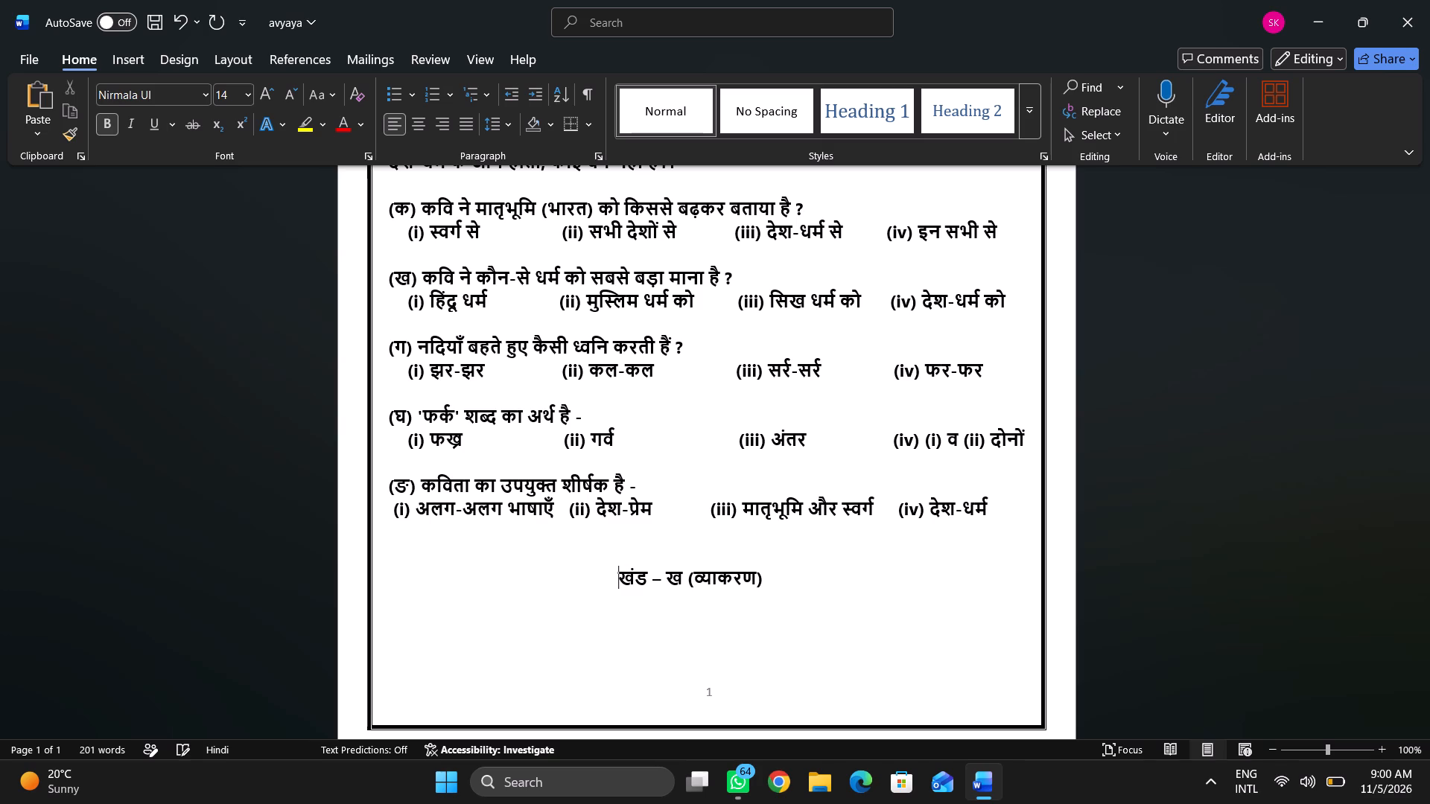
# Delete the leading spaces before the खंड – ख (व्याकरण) heading and one blank line above it, moving it up a line.
pyautogui.press('BackSpace')
pyautogui.press('BackSpace')
pyautogui.press('BackSpace')
pyautogui.press('BackSpace')
pyautogui.press('BackSpace')
pyautogui.press('BackSpace')
pyautogui.press('BackSpace')
pyautogui.press('BackSpace')
pyautogui.press('BackSpace')
pyautogui.press('BackSpace')
pyautogui.press('BackSpace')
pyautogui.press('BackSpace')
pyautogui.press('BackSpace')
pyautogui.press('BackSpace')
pyautogui.press('BackSpace')
pyautogui.press('BackSpace')
pyautogui.press('BackSpace')
pyautogui.press('BackSpace')
pyautogui.press('BackSpace')
pyautogui.press('BackSpace')
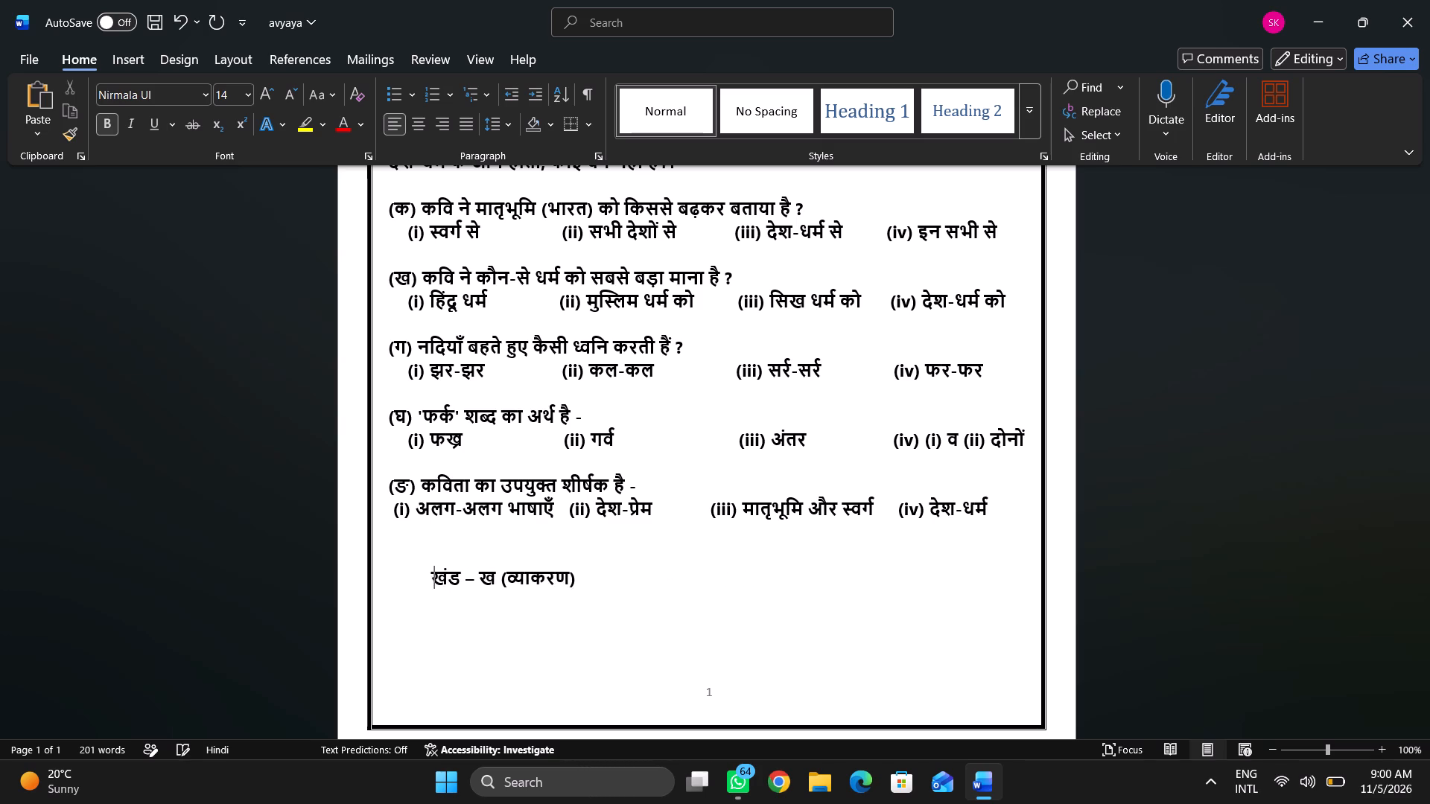
pyautogui.press('BackSpace')
pyautogui.press('BackSpace')
pyautogui.press('BackSpace')
# Centre the raised खंड – ख (व्याकरण) heading roughly on the page with leading spaces.
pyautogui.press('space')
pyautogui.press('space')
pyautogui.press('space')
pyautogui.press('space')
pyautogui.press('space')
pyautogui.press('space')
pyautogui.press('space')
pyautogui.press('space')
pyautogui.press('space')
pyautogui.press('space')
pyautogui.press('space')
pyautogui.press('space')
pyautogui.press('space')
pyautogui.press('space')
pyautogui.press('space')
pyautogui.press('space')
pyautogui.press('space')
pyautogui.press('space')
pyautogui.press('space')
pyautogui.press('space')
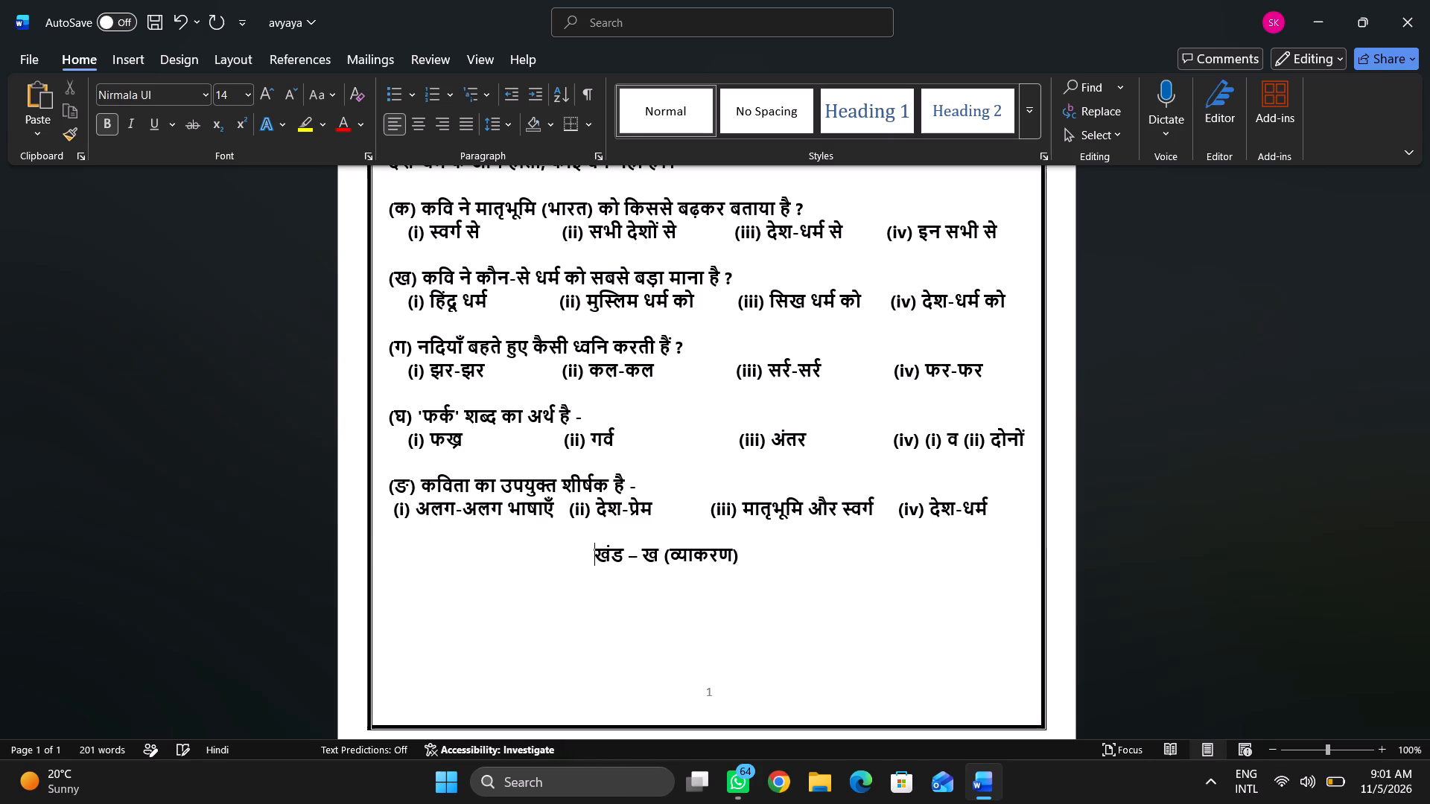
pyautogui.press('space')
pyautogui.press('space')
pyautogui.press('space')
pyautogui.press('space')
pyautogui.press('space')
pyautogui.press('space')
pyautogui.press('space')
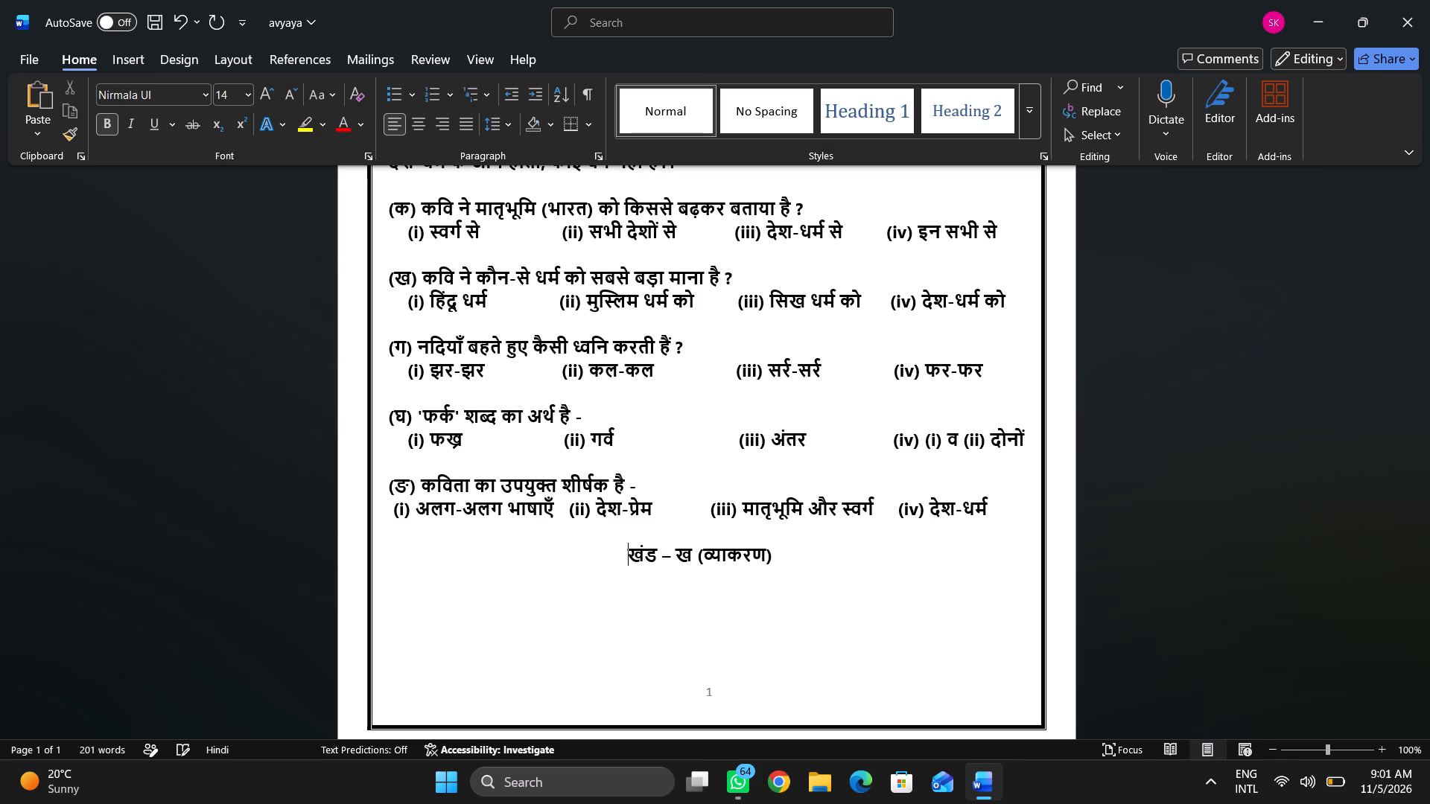
pyautogui.press('BackSpace')
pyautogui.press('BackSpace')
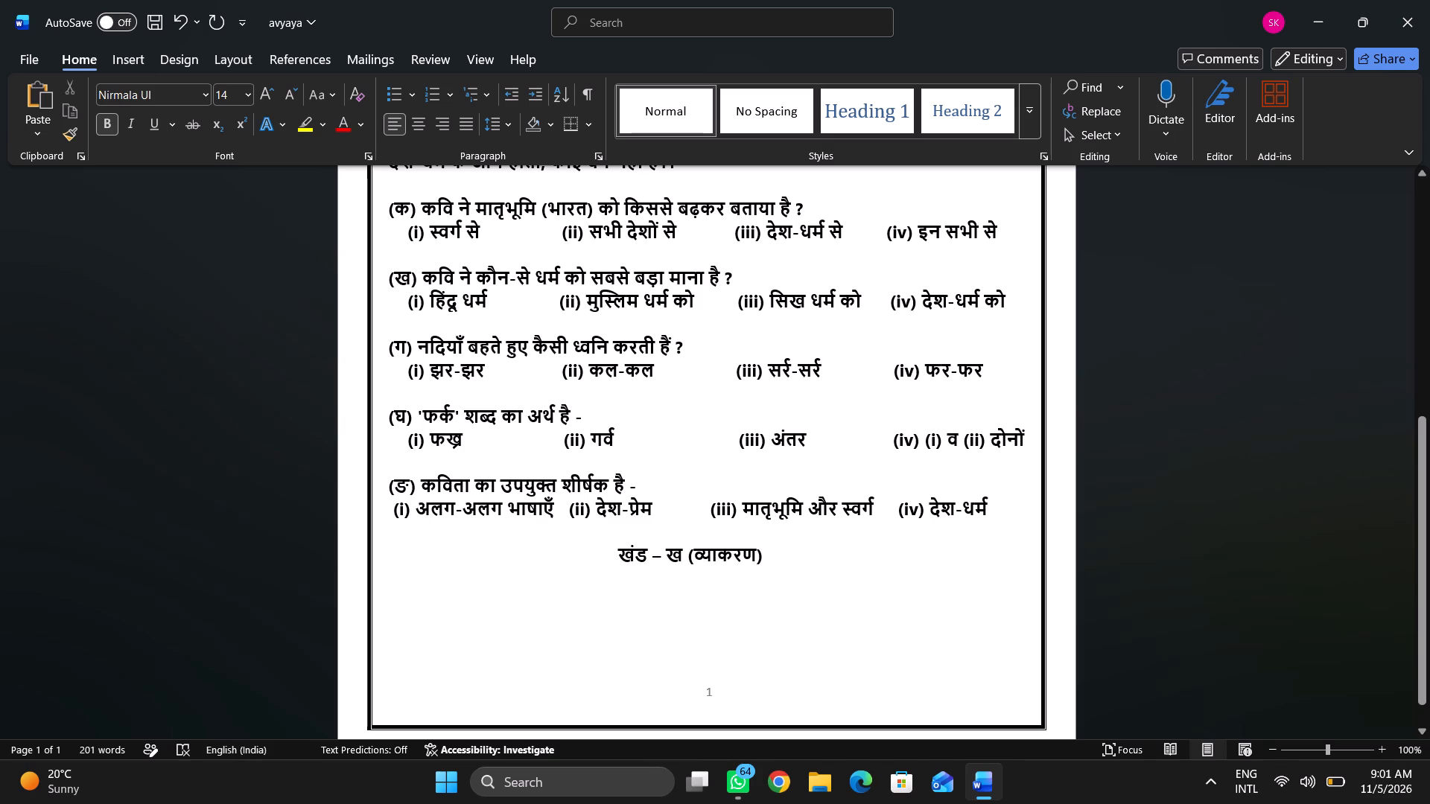
# Place the text cursor at the end of the खंड – ख (व्याकरण) heading.
pyautogui.click(773, 557)
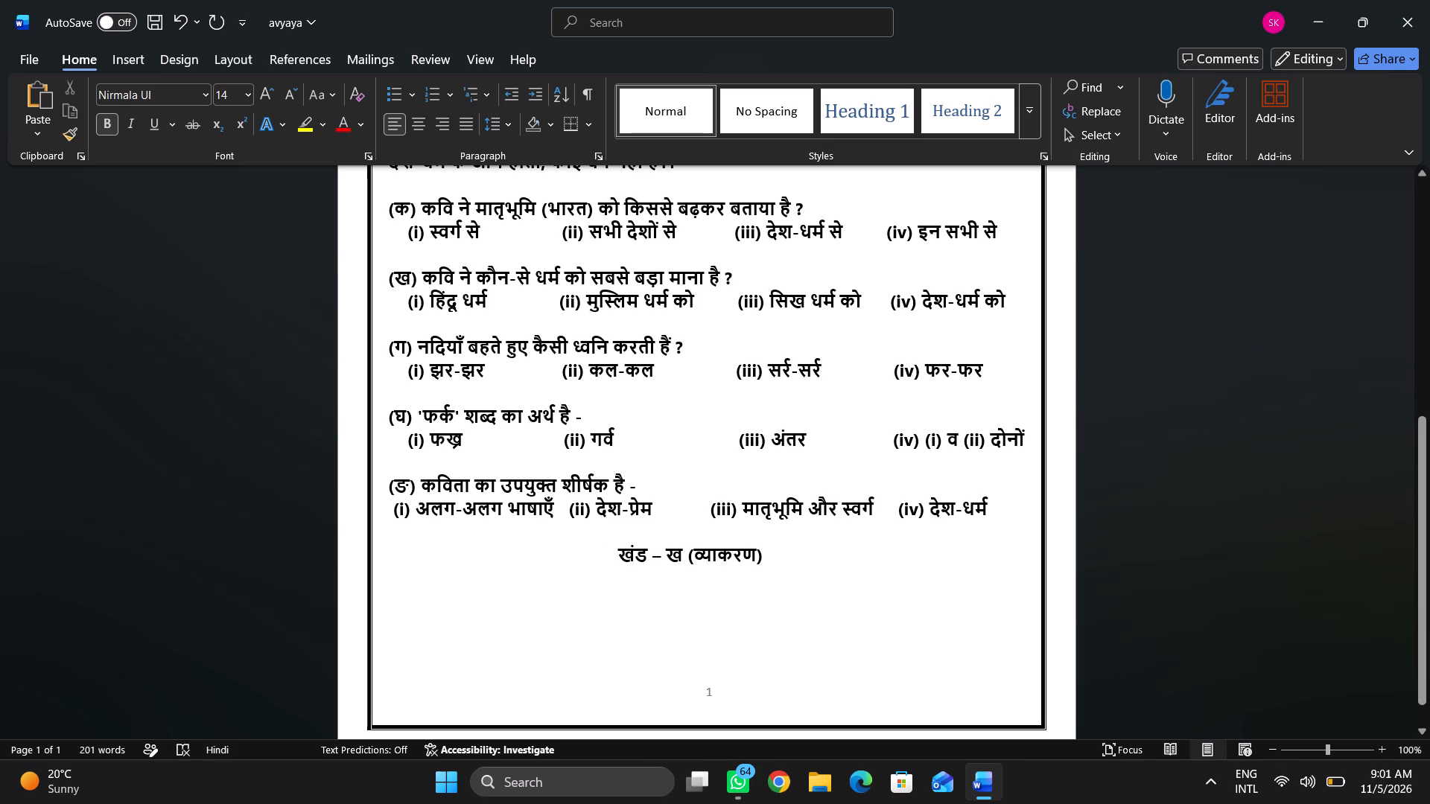
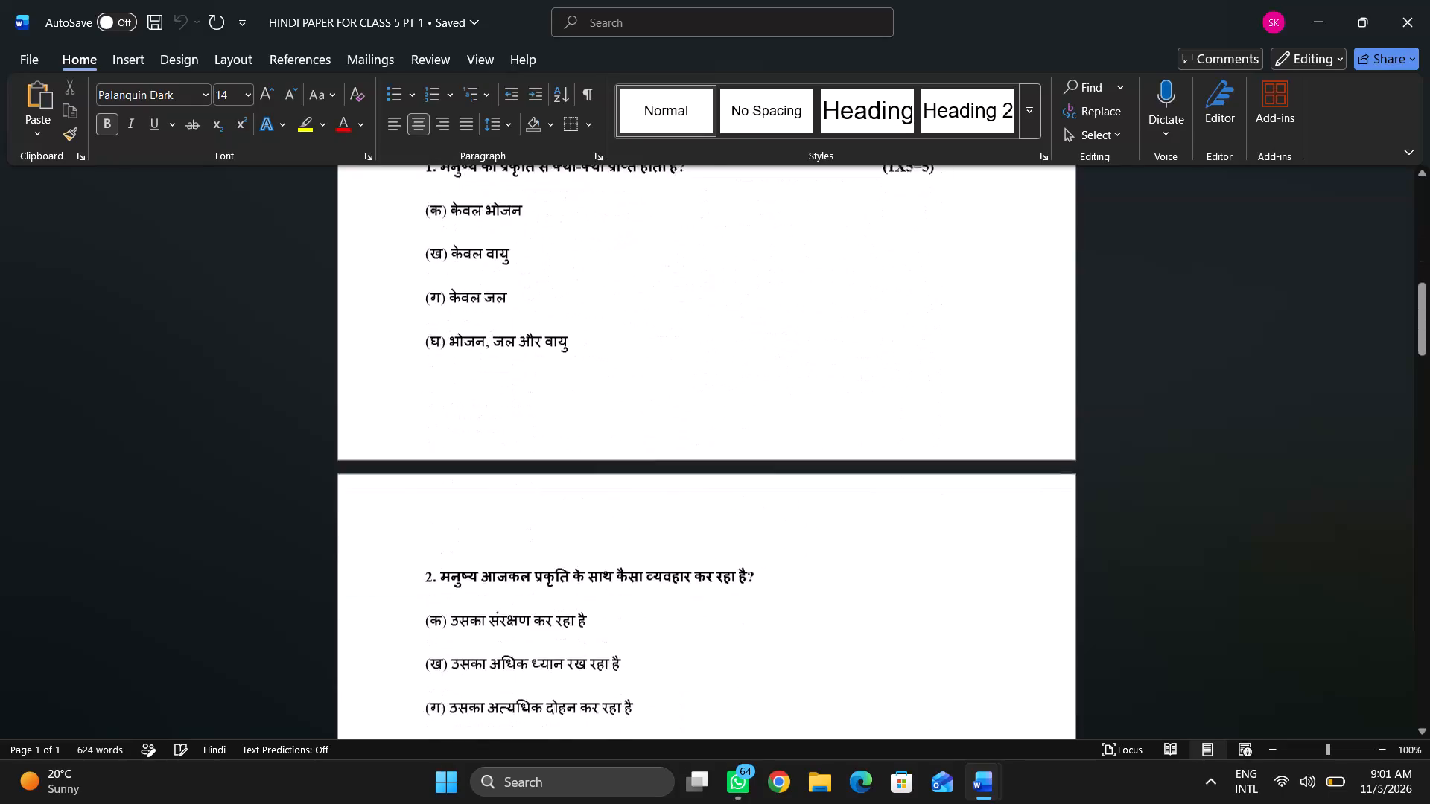
# In the HINDI PAPER FOR CLASS 5 PT 1 document, copy the प्रश्न-2 पर्यायवाची line with its (1X2=2) marks from the व्याकरण section.
pyautogui.click(769, 529)
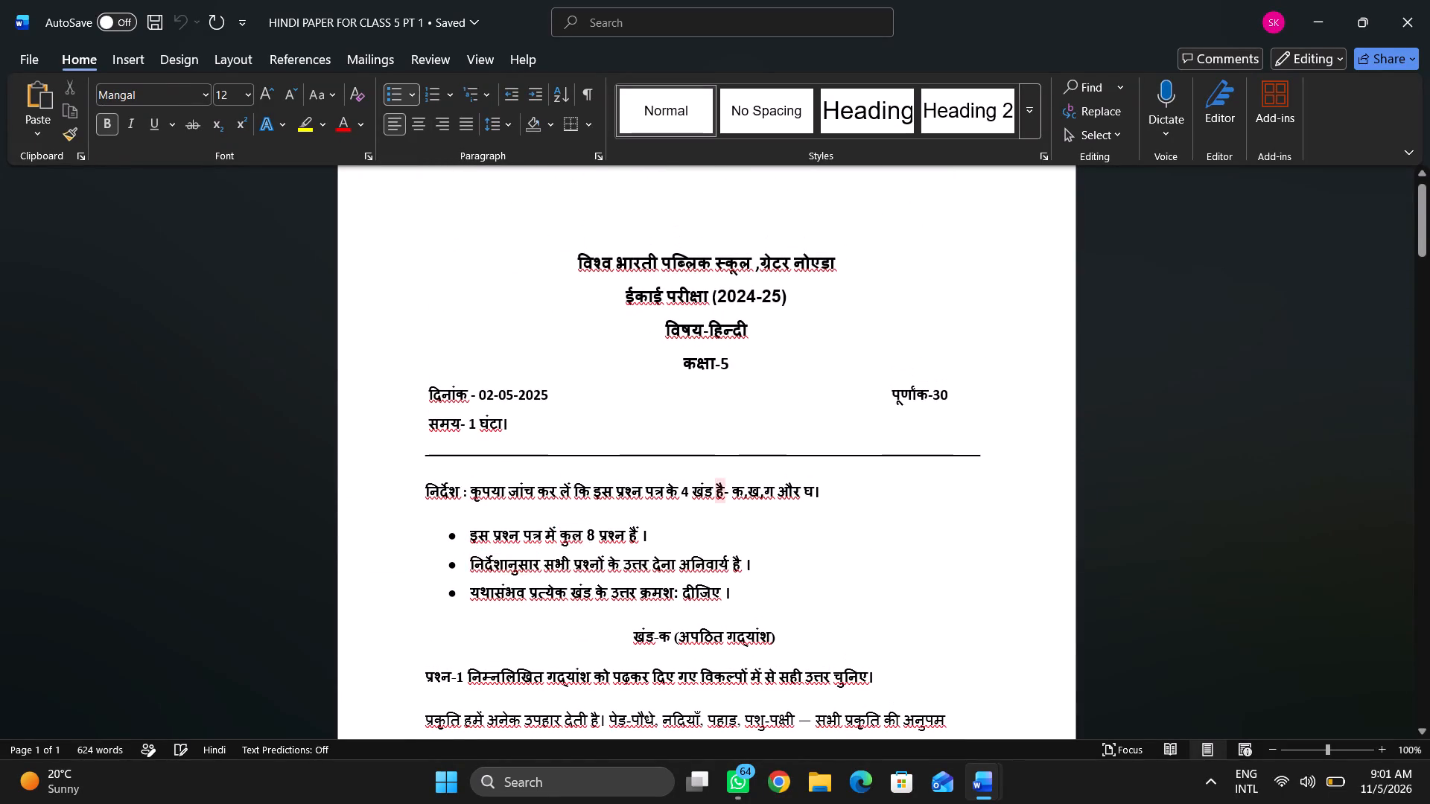
pyautogui.scroll(-1, 769, 529)
pyautogui.scroll(-4, 700, 470)
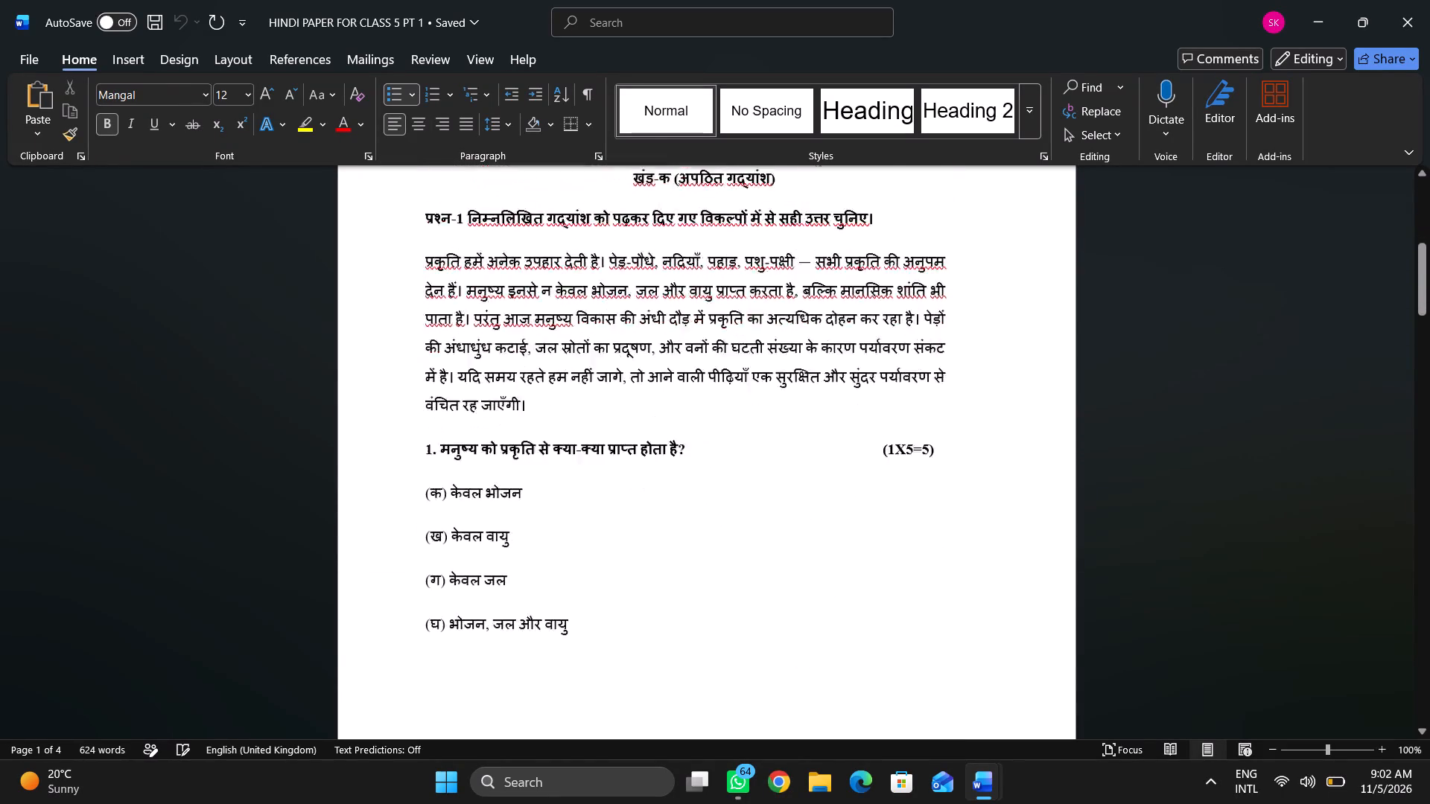
pyautogui.scroll(-5, 700, 470)
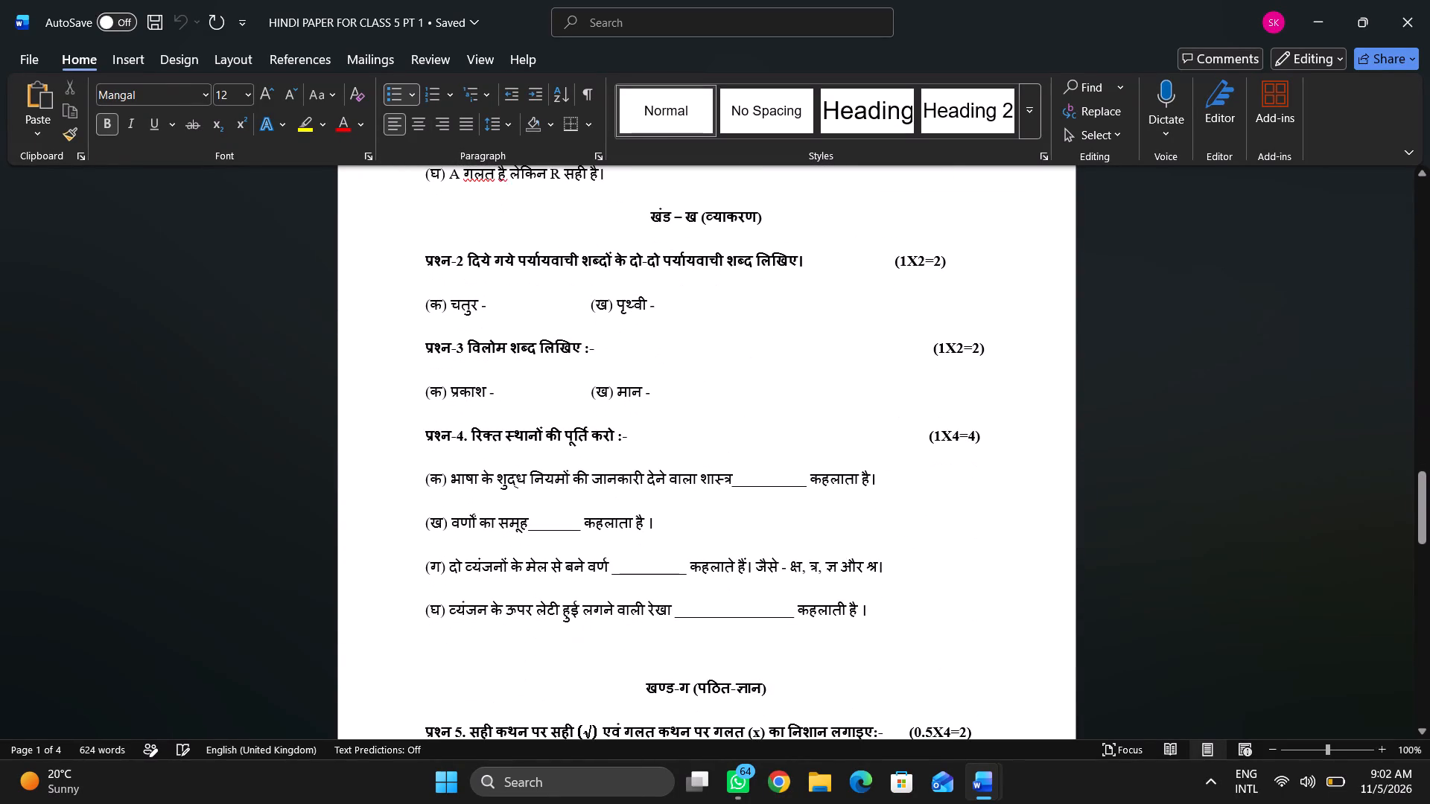
pyautogui.scroll(1, 700, 470)
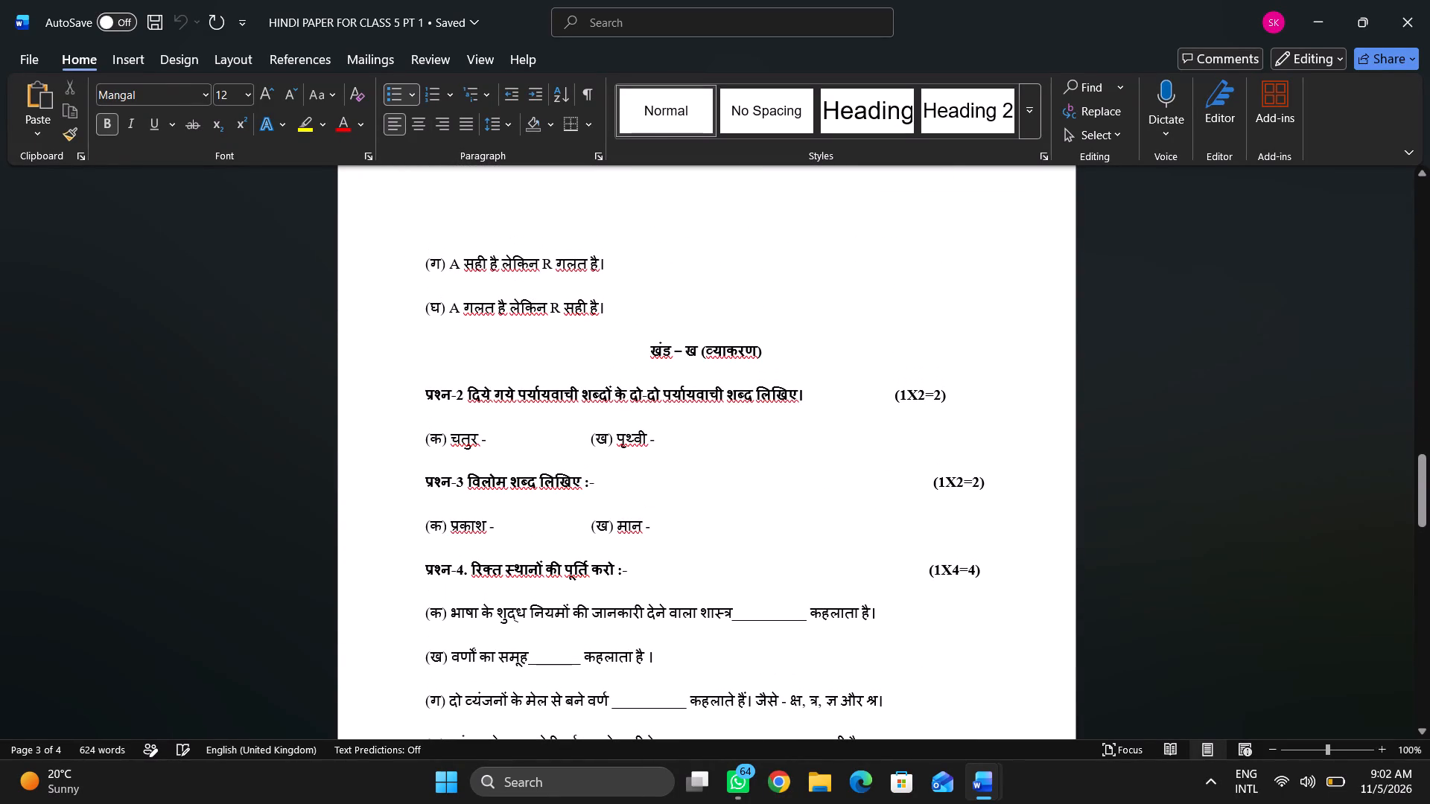
pyautogui.moveTo(428, 395); pyautogui.dragTo(978, 398)
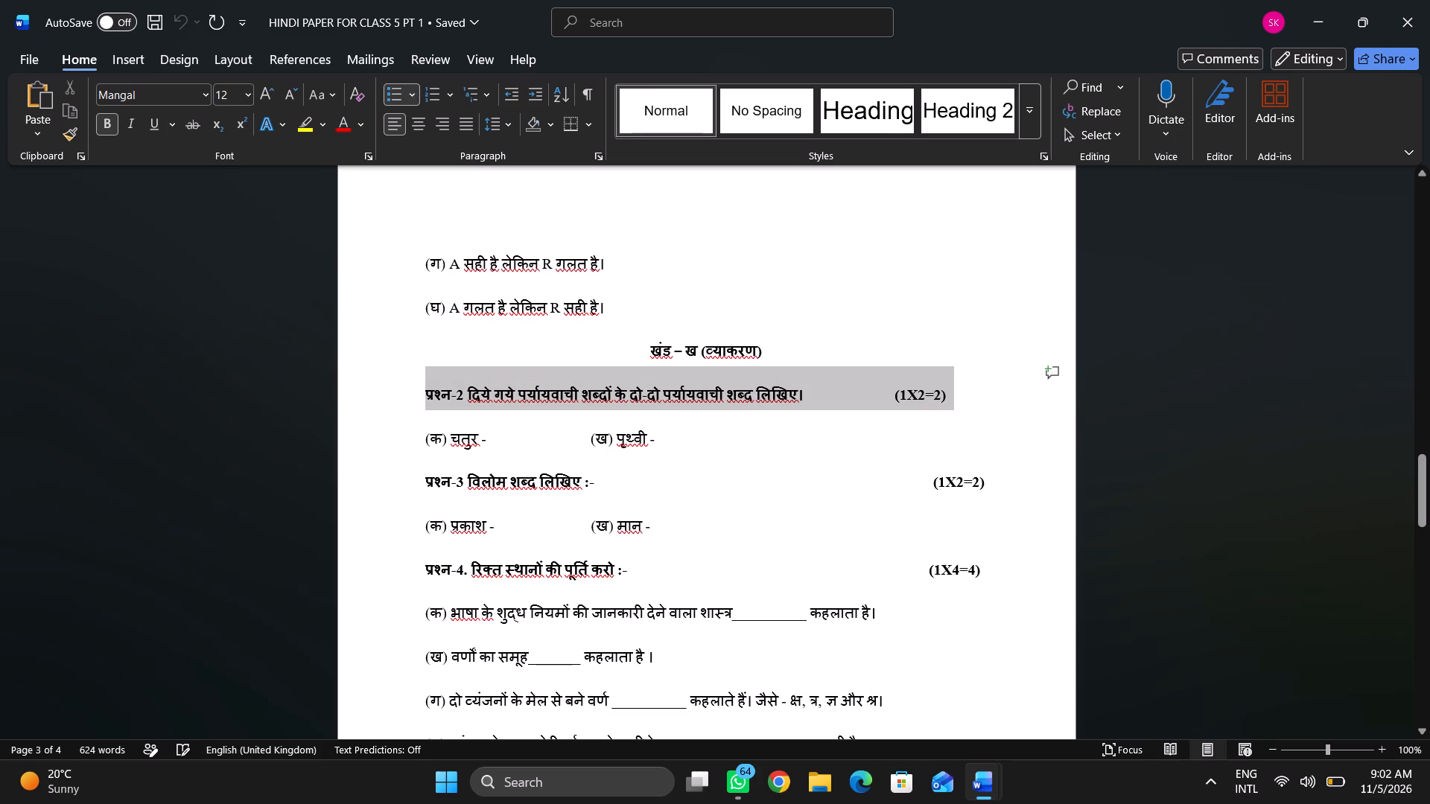
pyautogui.moveTo(978, 398); pyautogui.dragTo(997, 398)
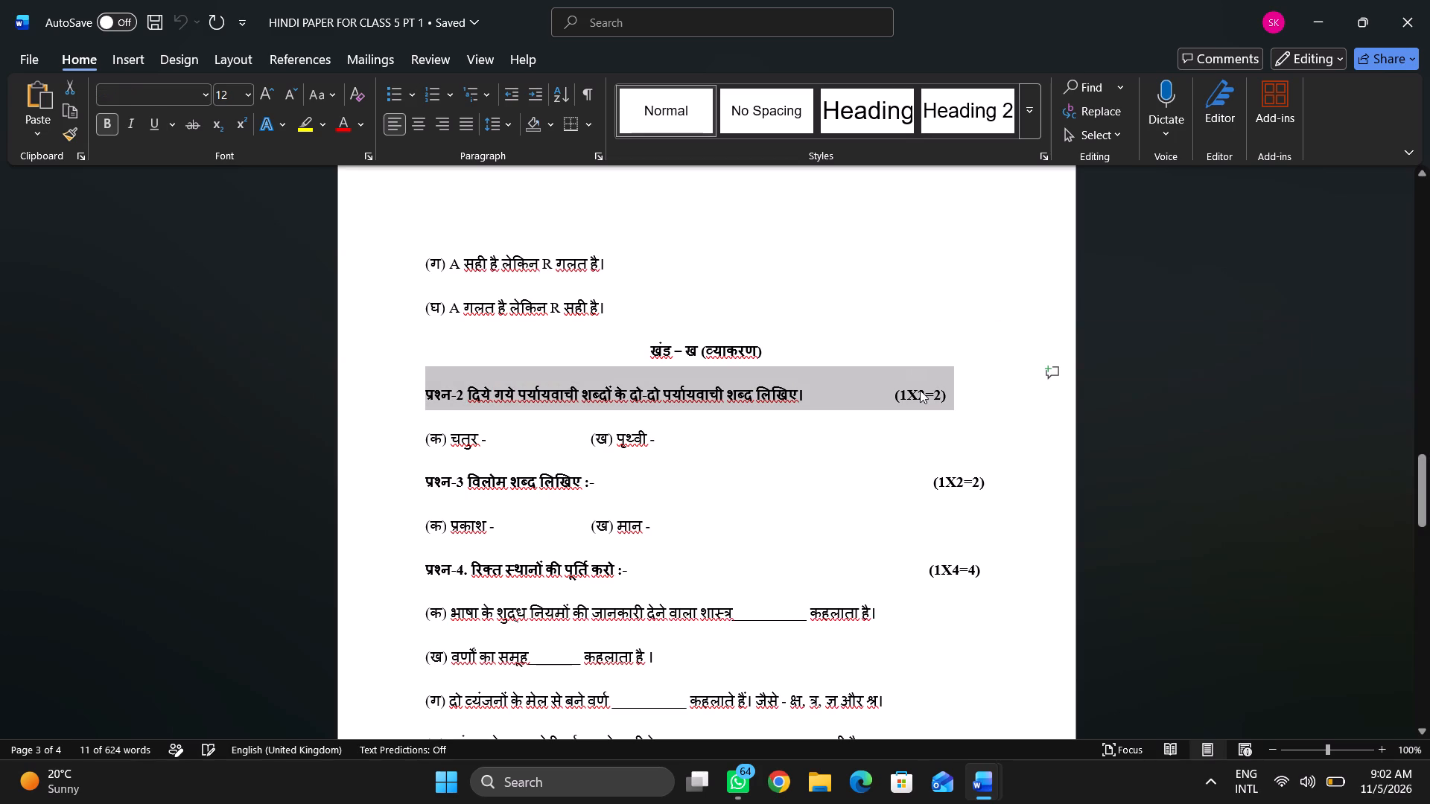
pyautogui.hotkey('ctrl', 'c')
# Switch to the avyaya document and paste the copied प्रश्न-2 line on a new line below the खंड – ख (व्याकरण) heading.
pyautogui.click(985, 785)
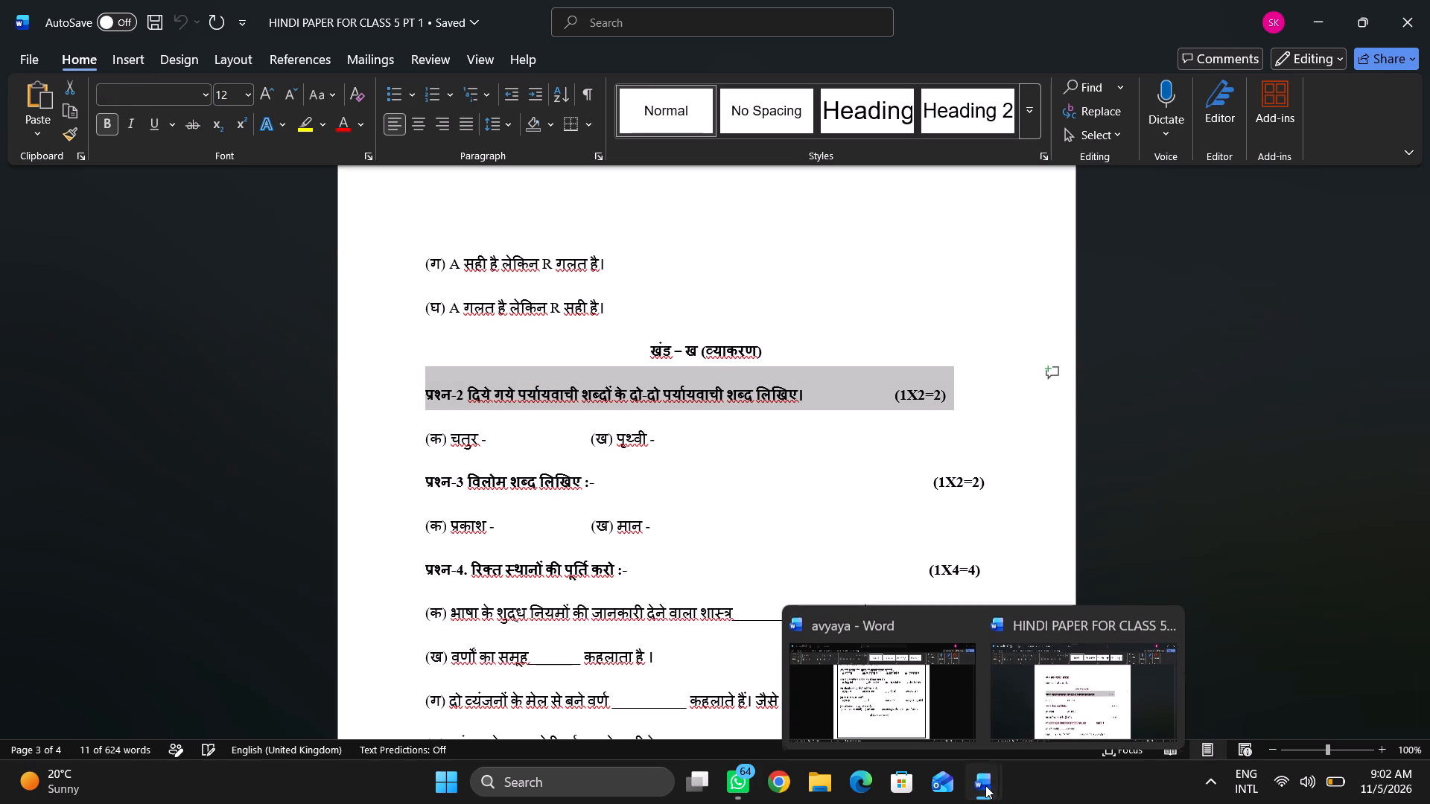
pyautogui.click(949, 730)
pyautogui.click(797, 573)
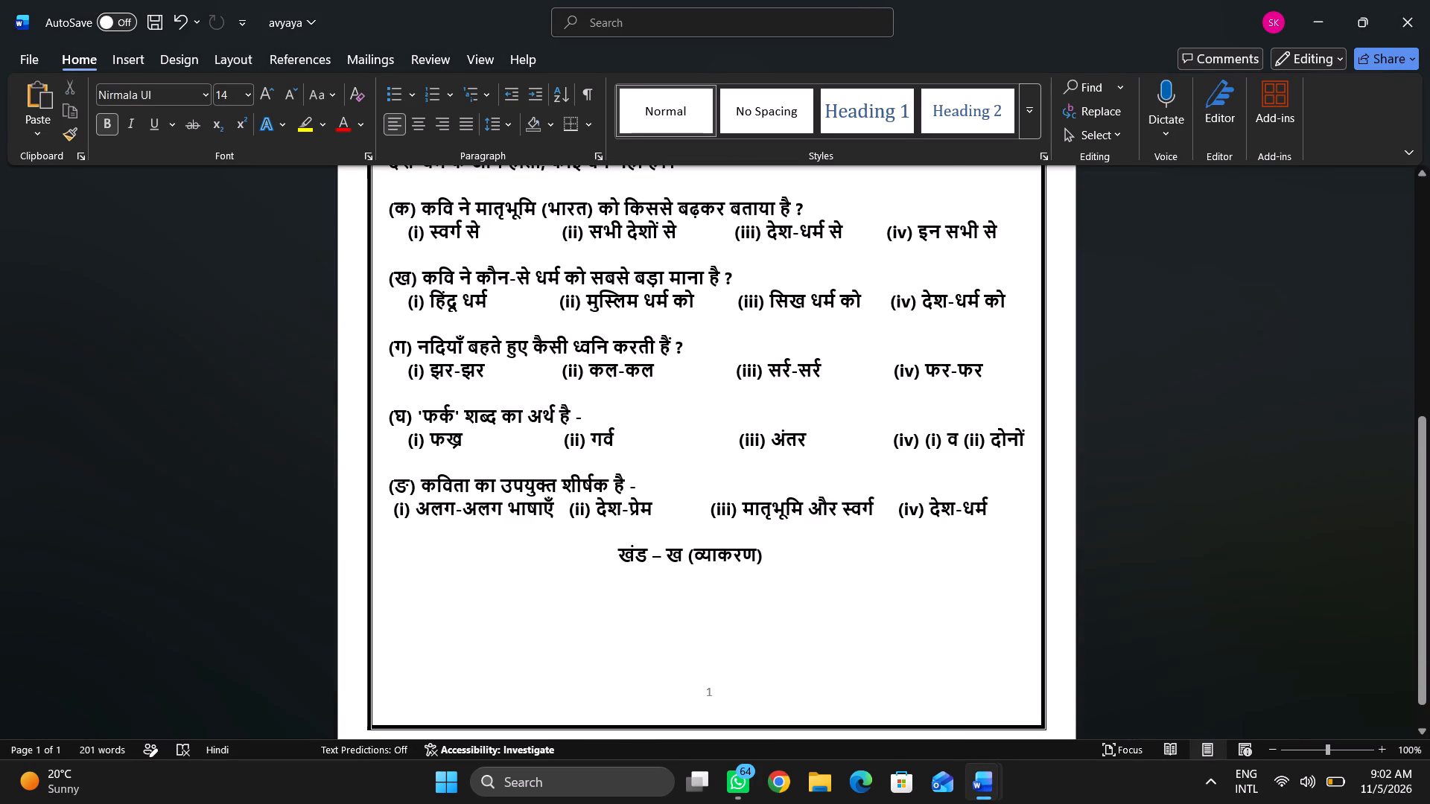
pyautogui.press('Return')
pyautogui.hotkey('ctrl', 'v')
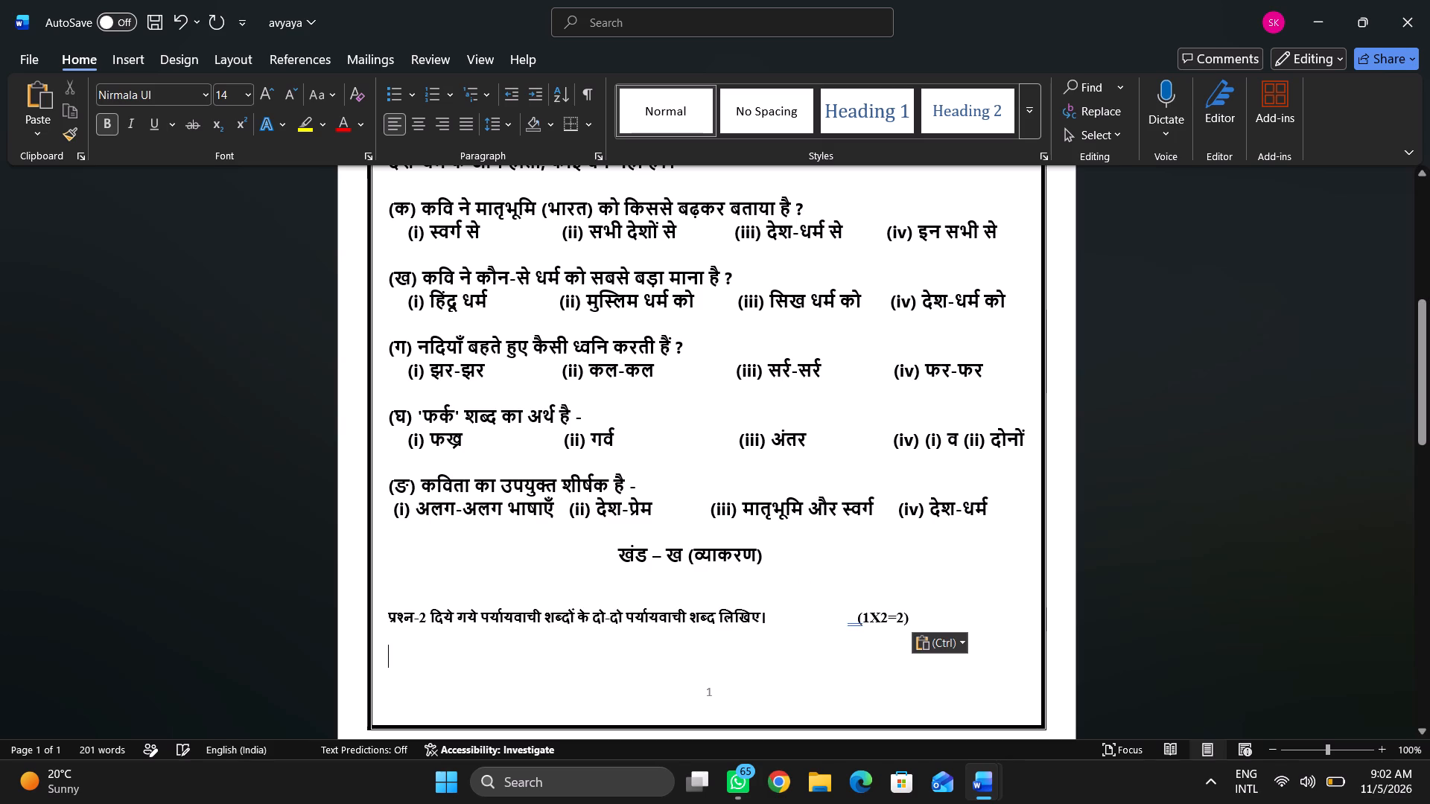
# Delete the opening bracket before the marks 1X2=2) in the pasted प्रश्न-2 line.
pyautogui.moveTo(375, 616); pyautogui.dragTo(395, 616)
pyautogui.moveTo(395, 616); pyautogui.dragTo(863, 590)
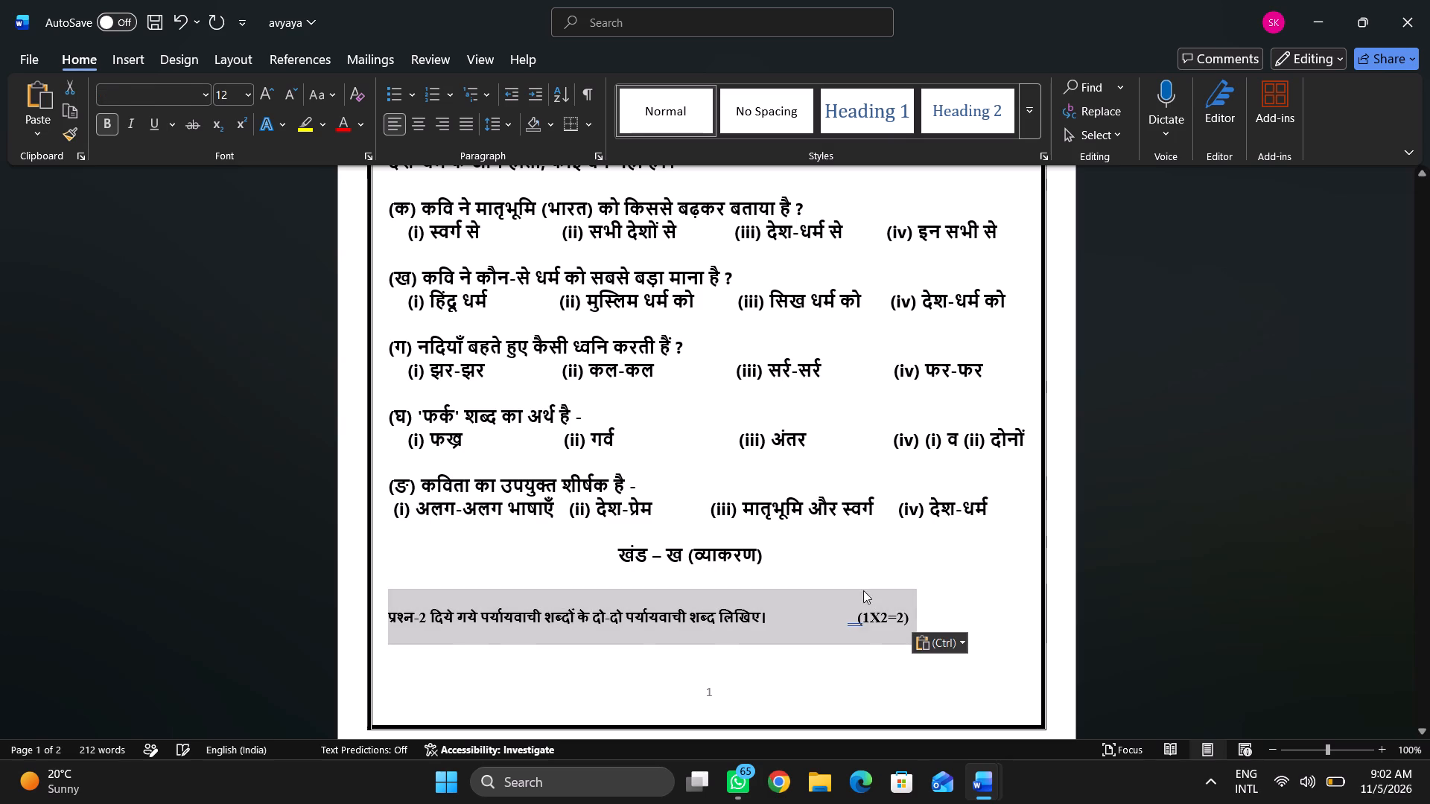
pyautogui.press('BackSpace')
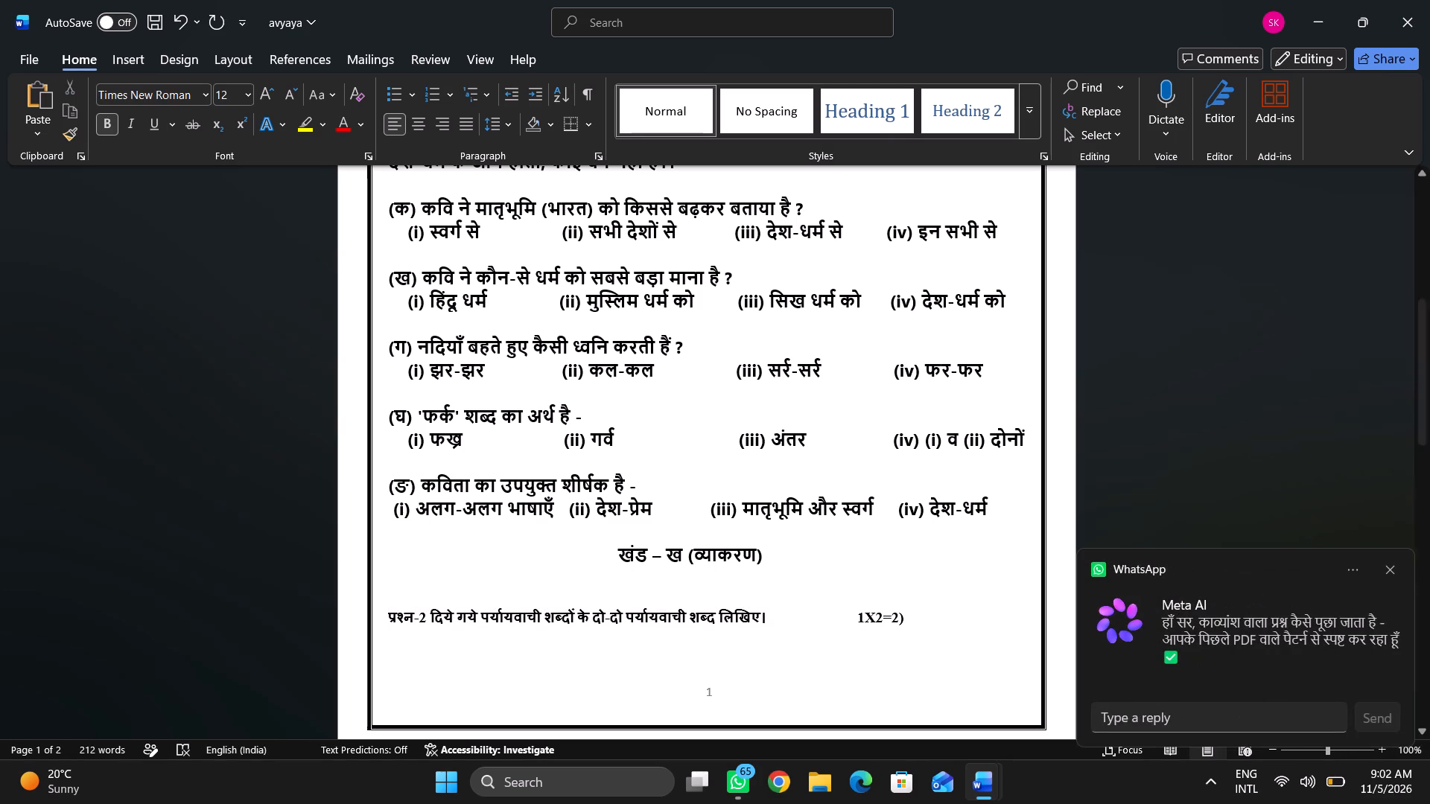
# Set the font size of the pasted प्रश्न-2 line to 12.
pyautogui.moveTo(901, 620); pyautogui.dragTo(700, 632)
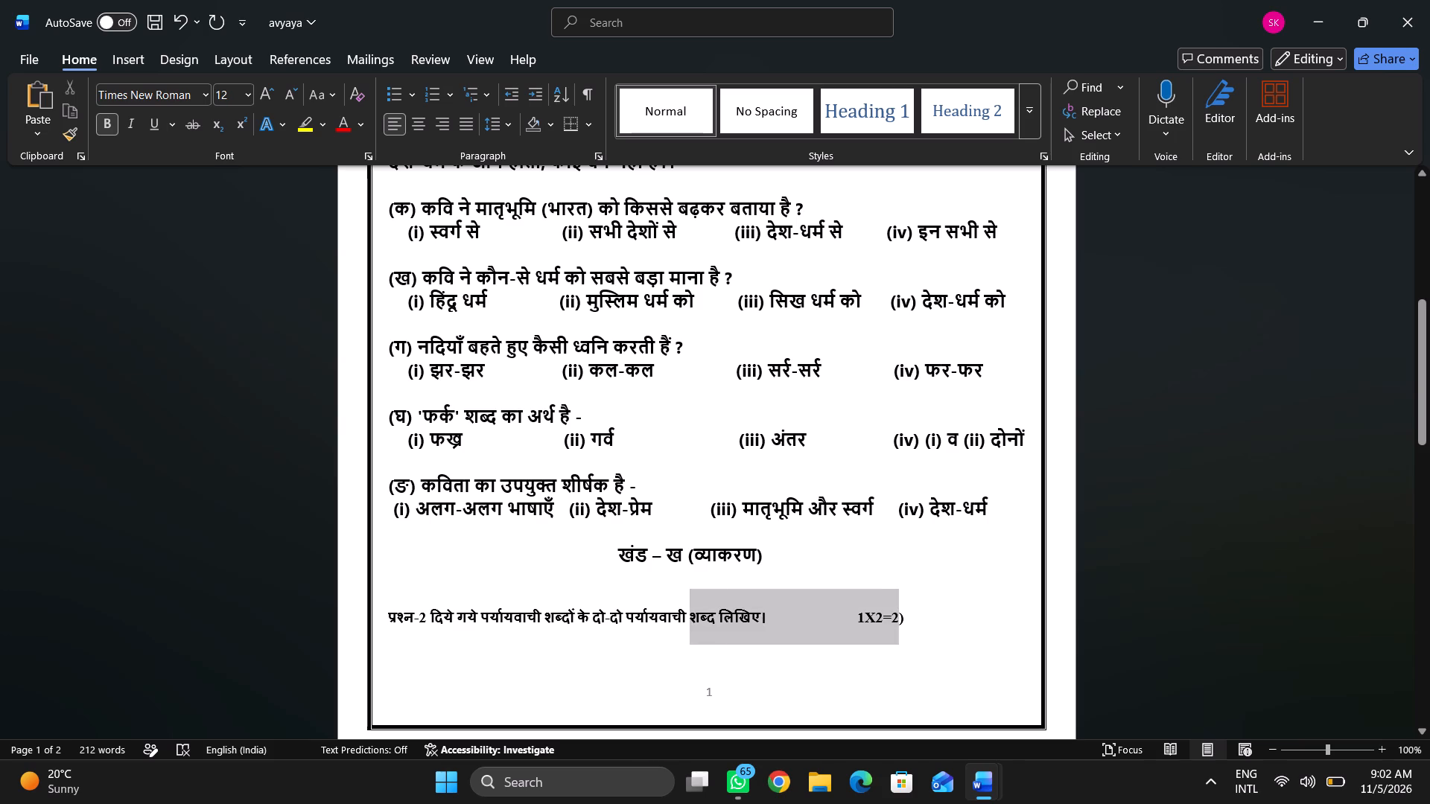
pyautogui.moveTo(700, 632); pyautogui.dragTo(395, 625)
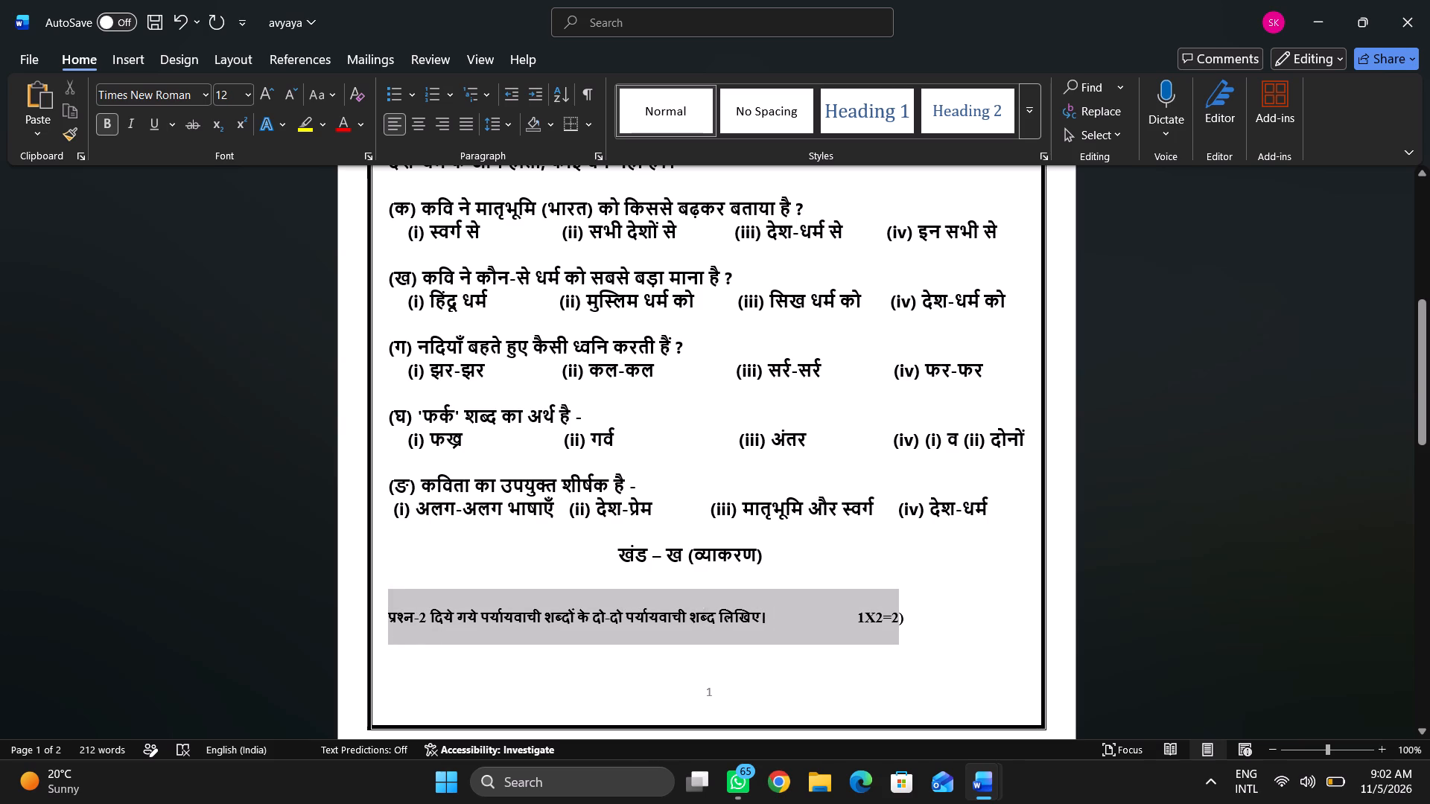
pyautogui.click(241, 94)
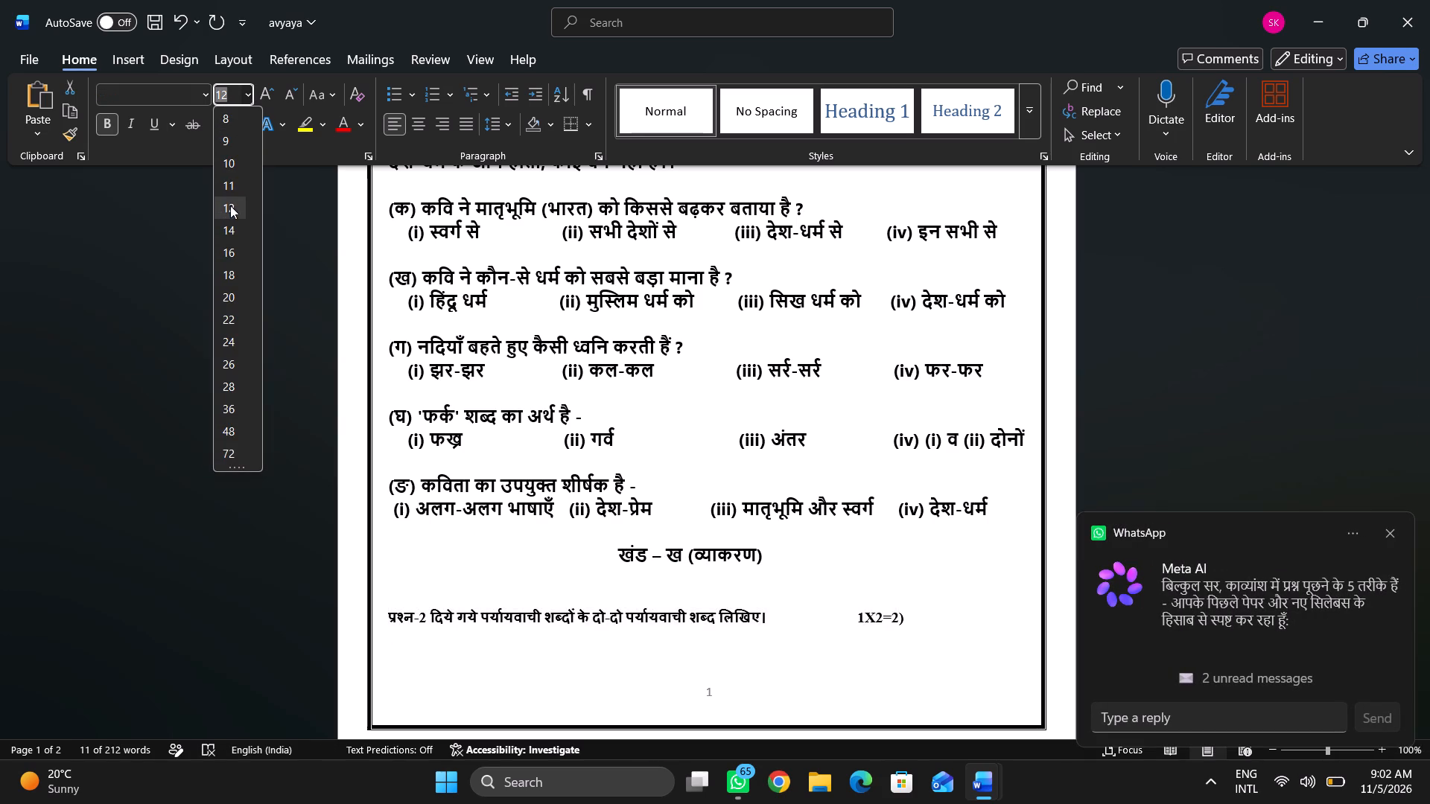
pyautogui.click(230, 205)
pyautogui.click(524, 625)
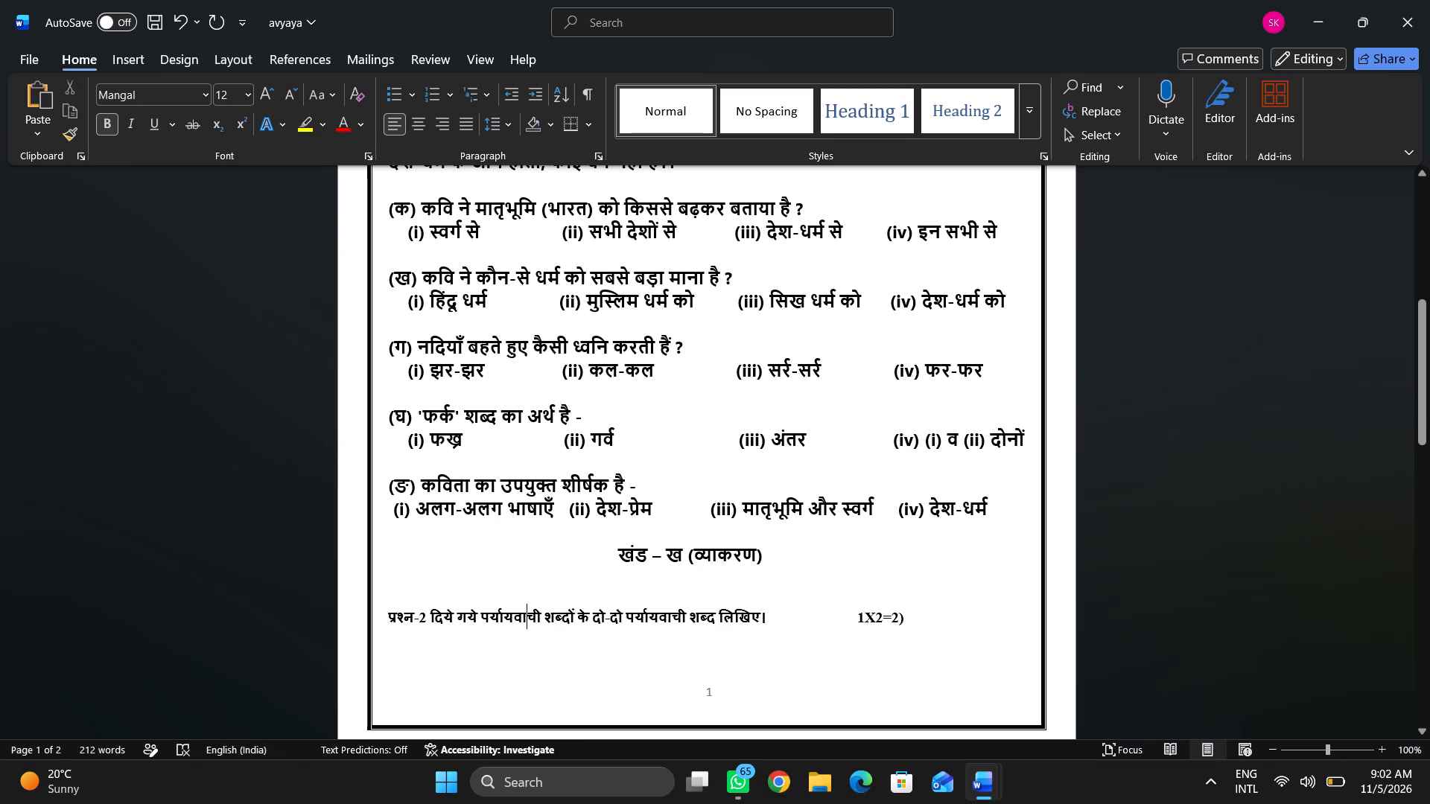
# Check the font and size used in the काव्यांश question (ग) about नदियाँ.
pyautogui.click(204, 89)
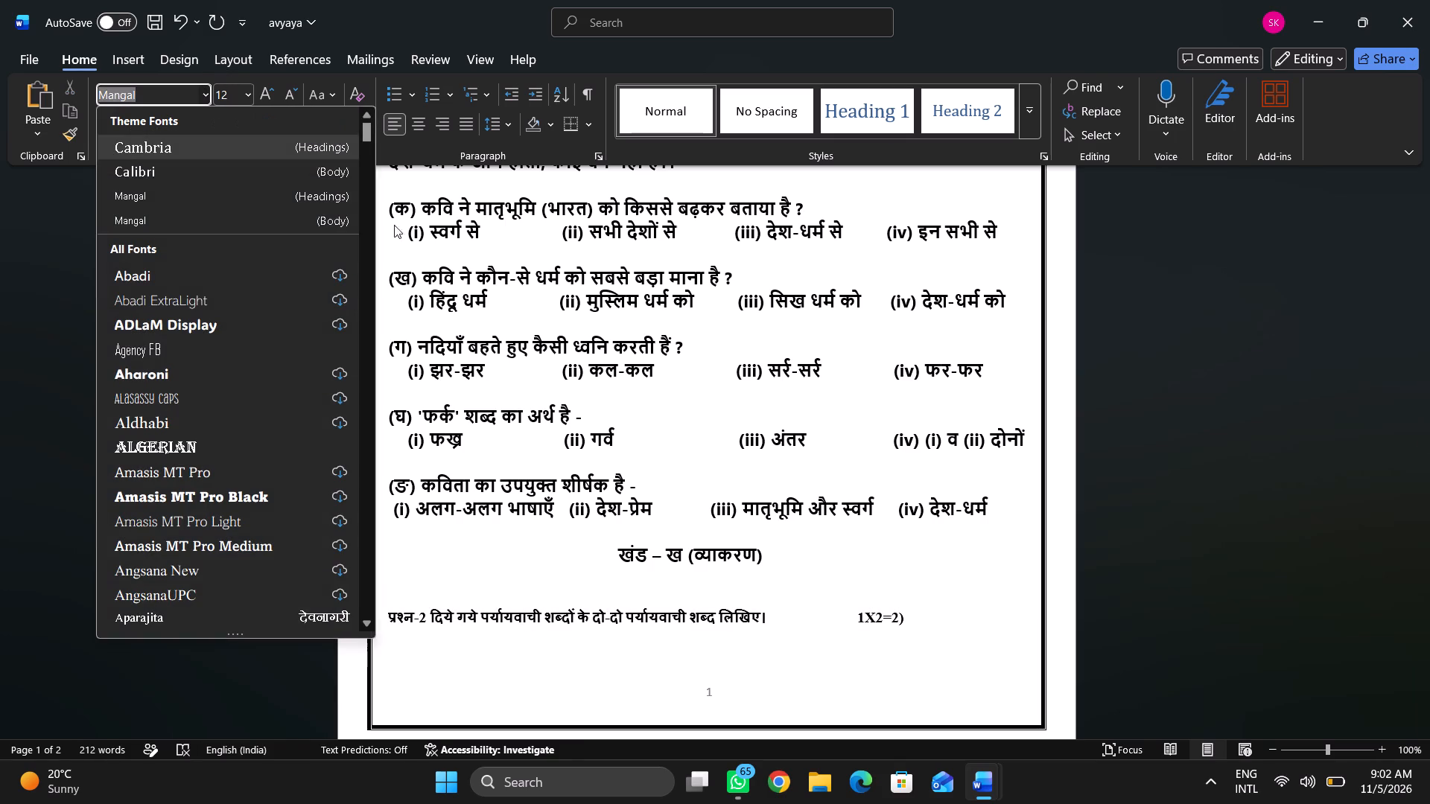
pyautogui.moveTo(30, 549); pyautogui.dragTo(508, 369)
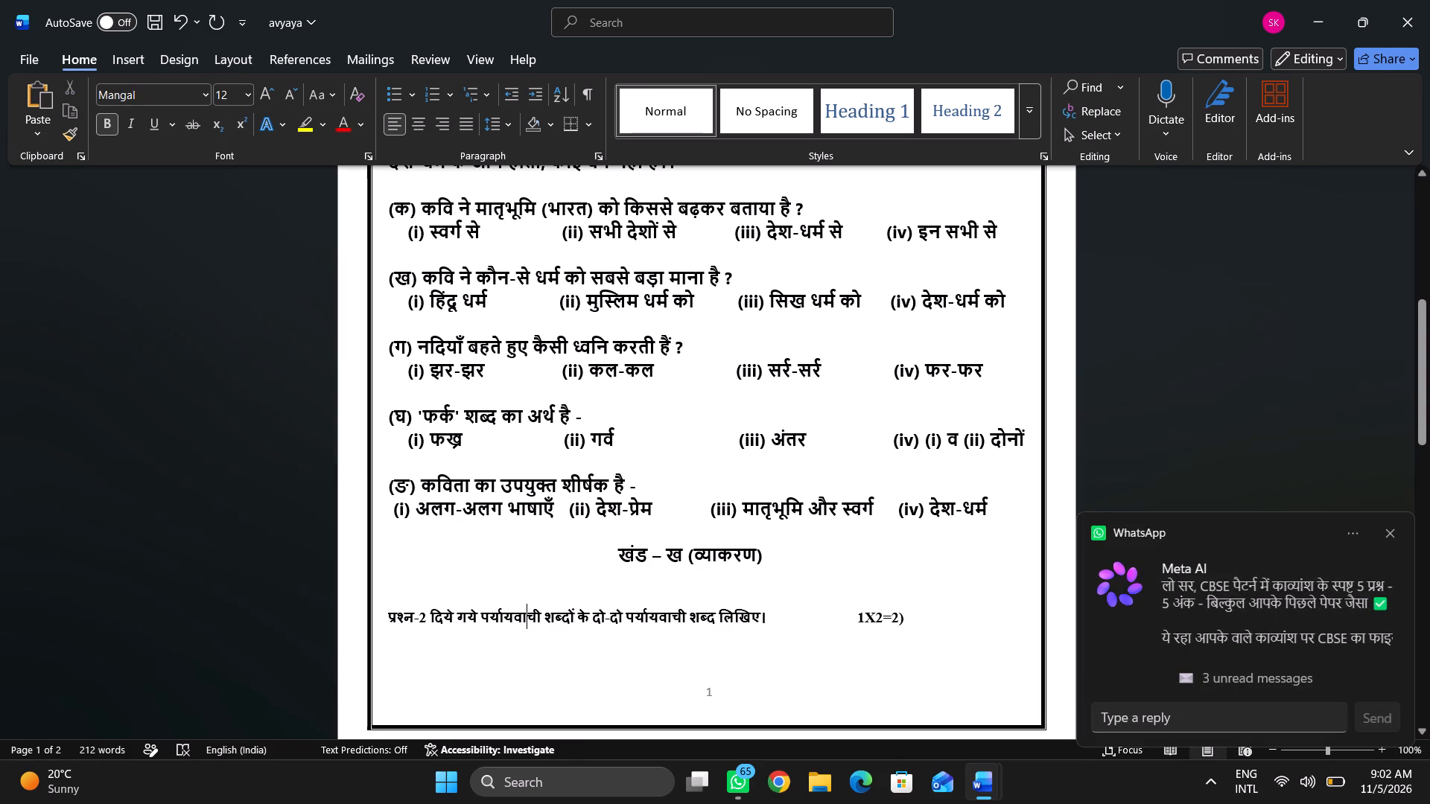
pyautogui.moveTo(508, 369); pyautogui.dragTo(427, 349)
pyautogui.moveTo(427, 349); pyautogui.dragTo(512, 360)
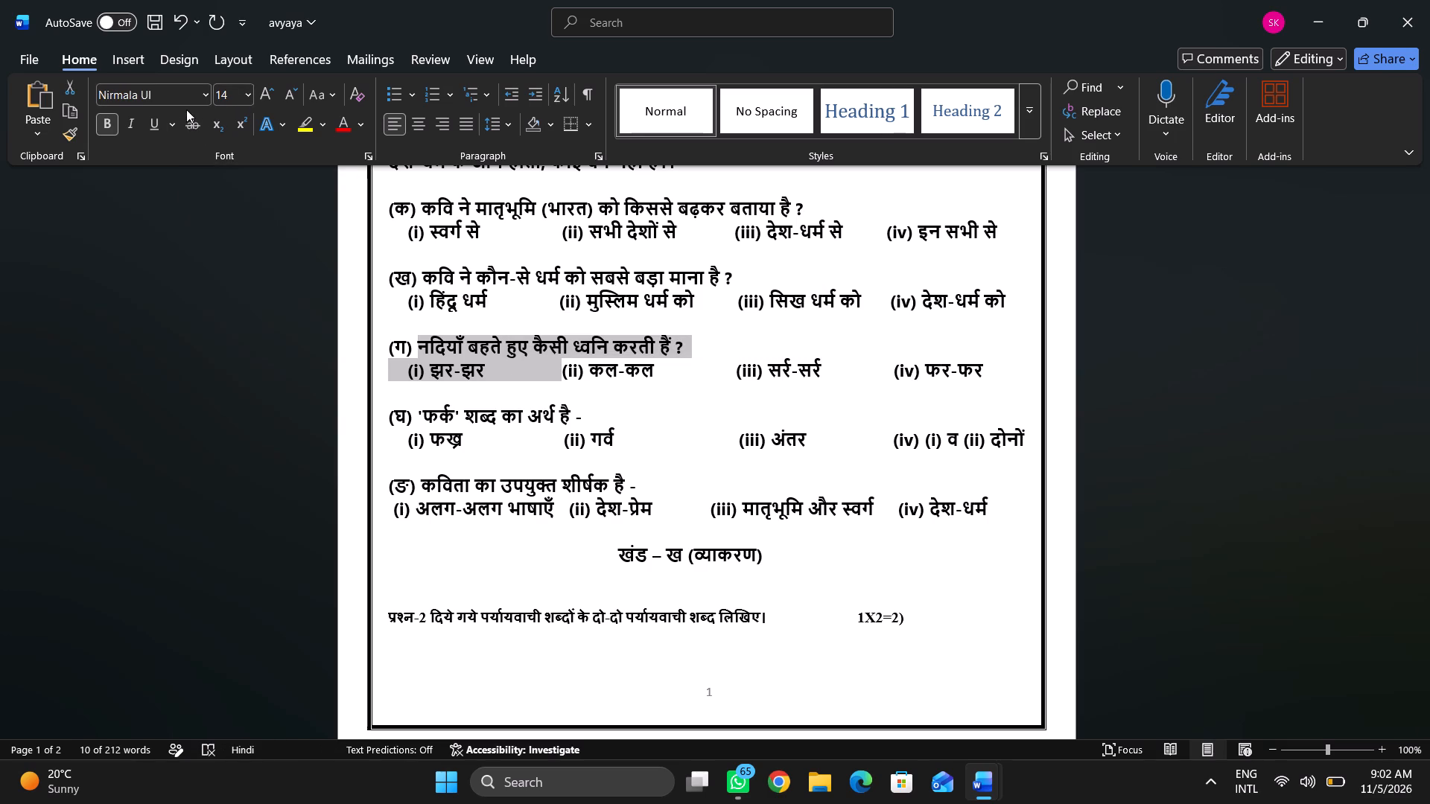
# Move the words प्रश्न-2 दिये from the start of the question line to just before the closing bracket of its marks.
pyautogui.moveTo(433, 622); pyautogui.dragTo(395, 618)
pyautogui.moveTo(395, 618); pyautogui.dragTo(852, 613)
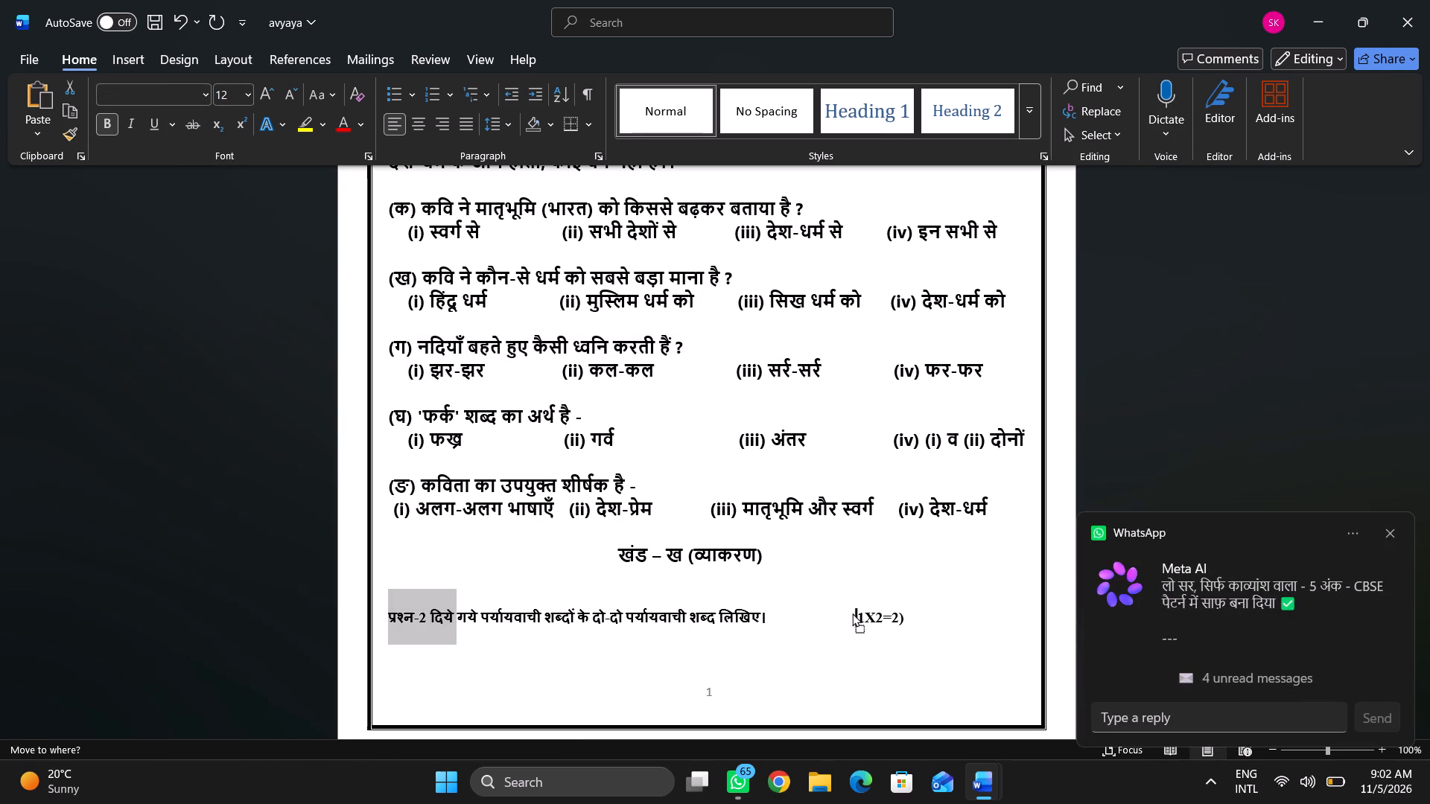
pyautogui.moveTo(852, 613); pyautogui.dragTo(895, 613)
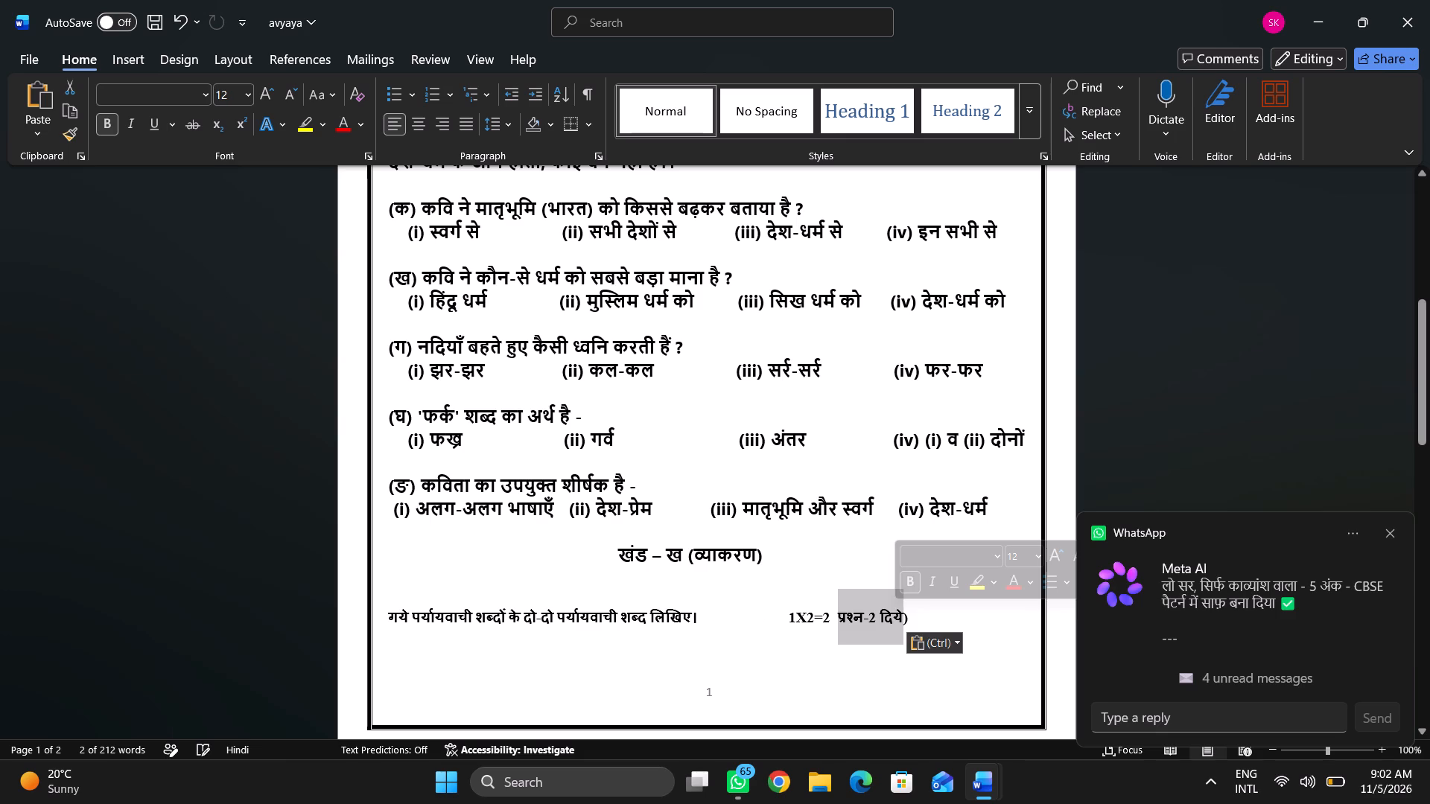
# Select the पर्यायवाची question line from its beginning.
pyautogui.moveTo(386, 622); pyautogui.dragTo(392, 621)
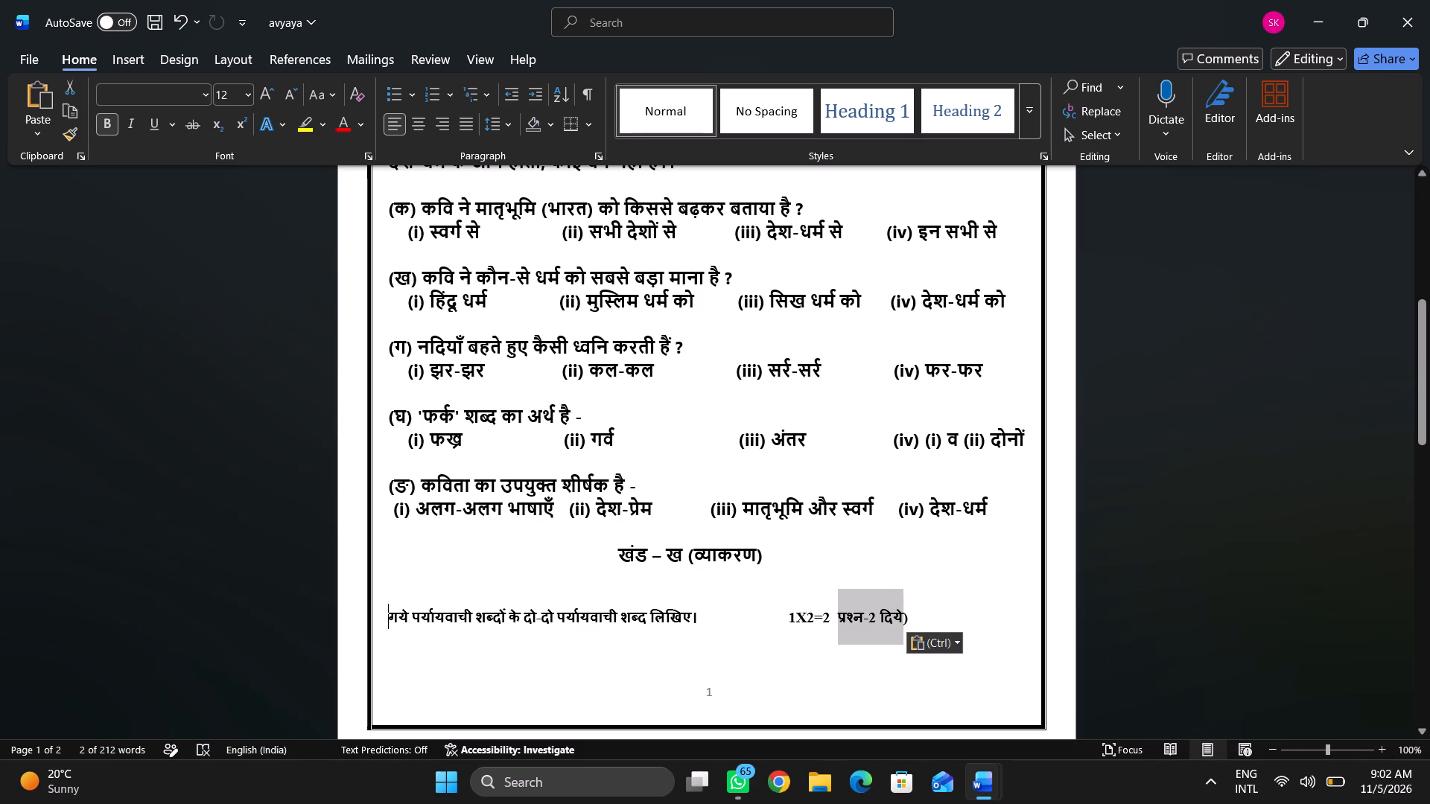
# Delete the entire पर्यायवाची question line, including its marks, below the खंड – ख (व्याकरण) heading.
pyautogui.moveTo(392, 621); pyautogui.dragTo(914, 617)
pyautogui.press('BackSpace')
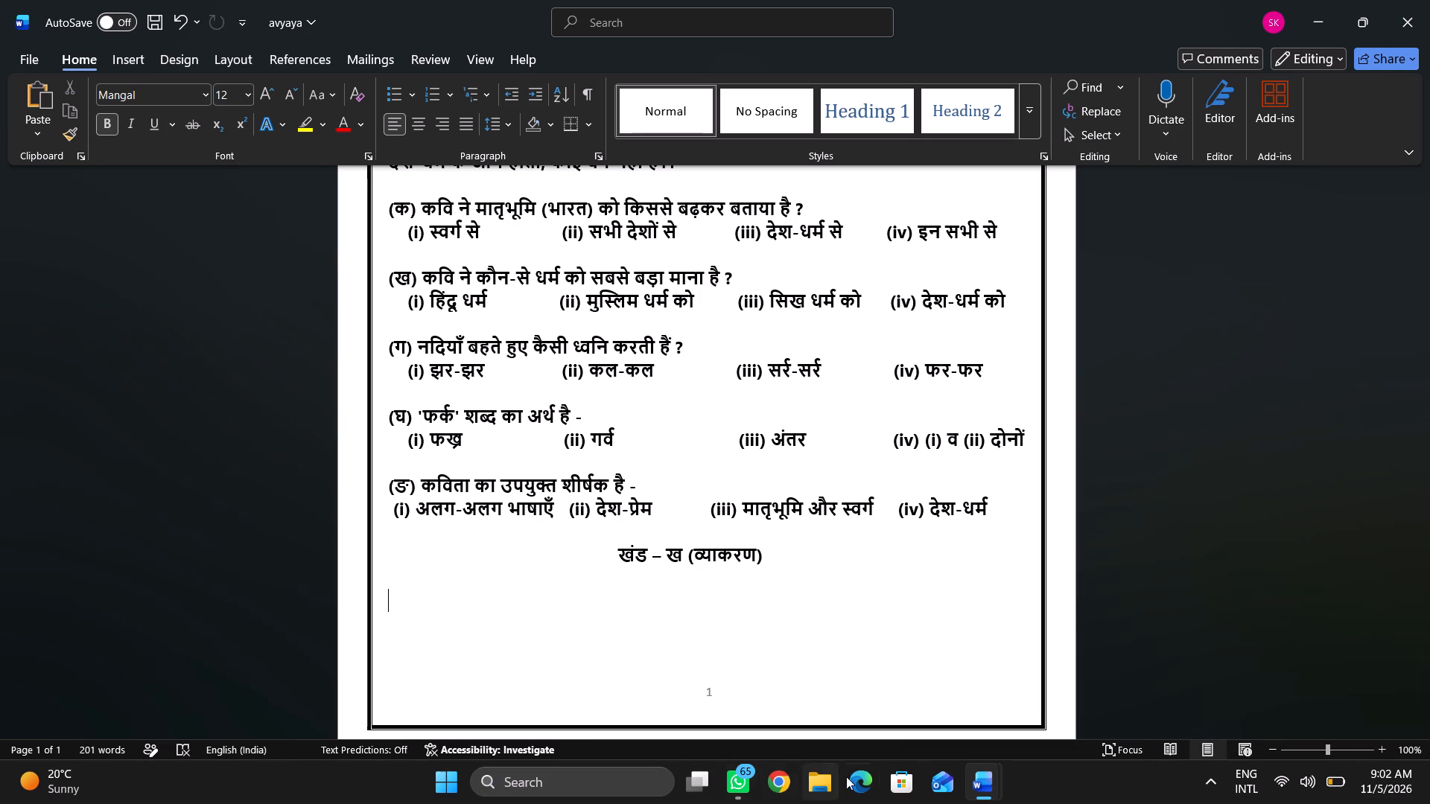
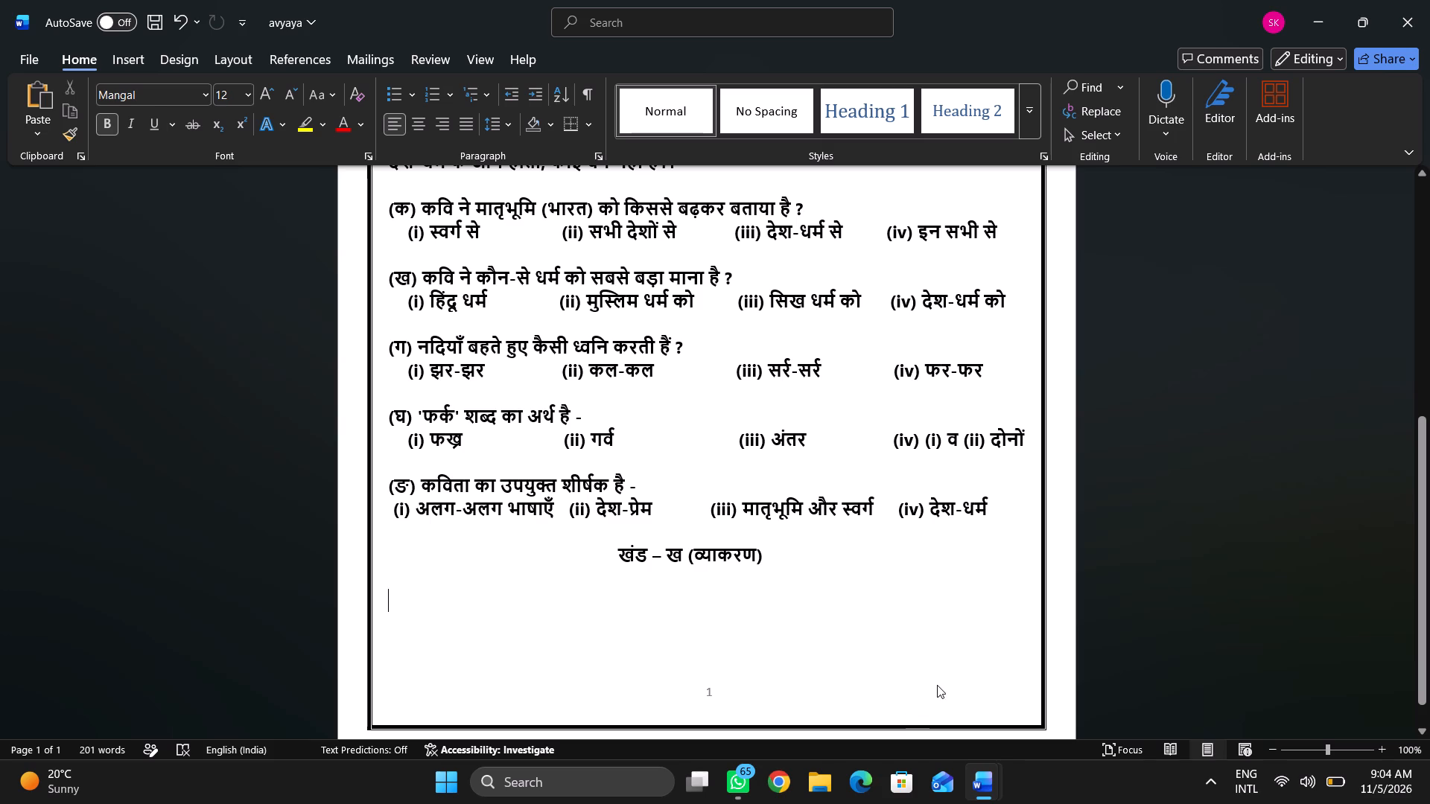
# Add a blank line directly below the खंड – ख (व्याकरण) heading.
pyautogui.click(784, 561)
pyautogui.press('Return')
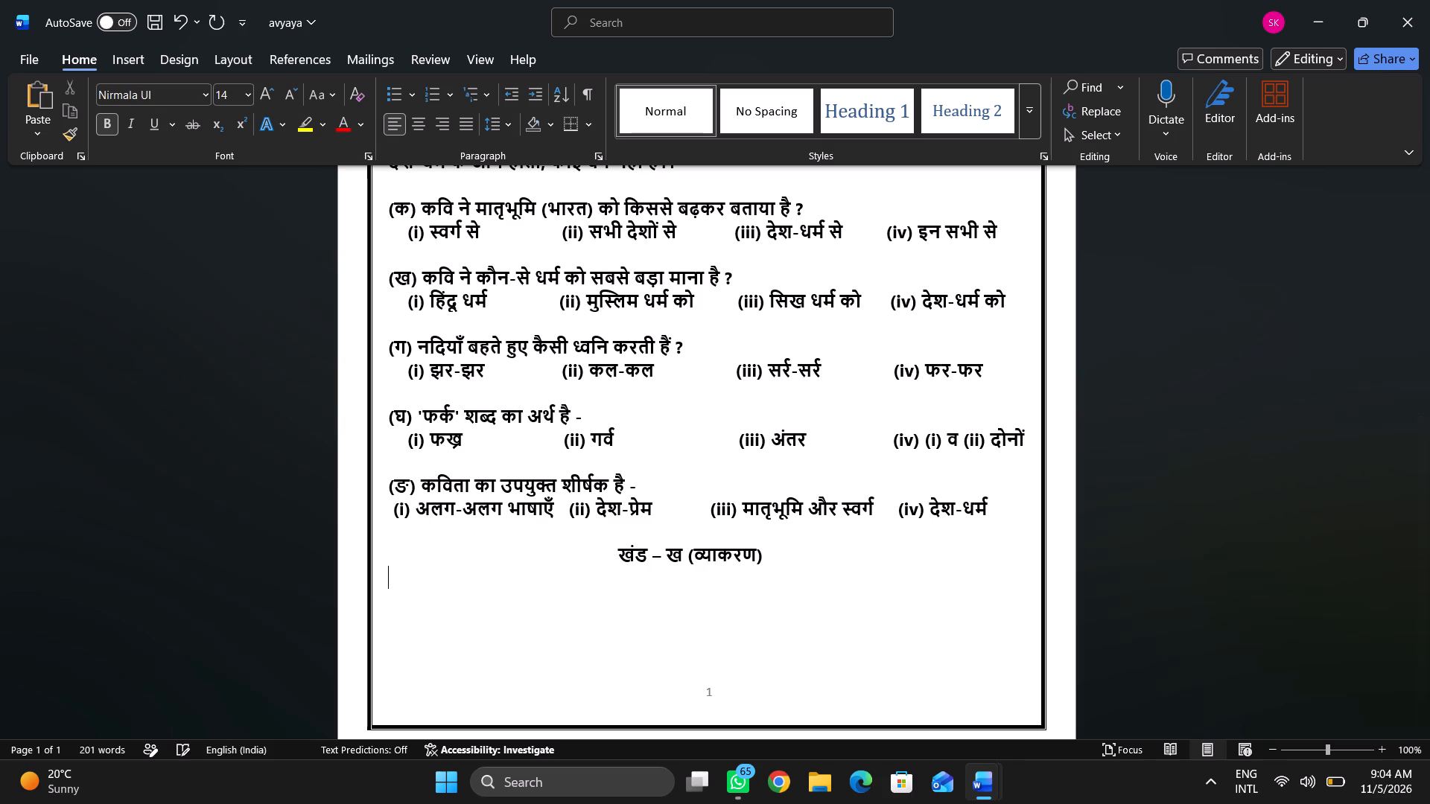
# Paste the प्रश्न-2 पर्यायवाची question with its two words below the खंड – ख (व्याकरण) heading and remove its leading asterisk.
pyautogui.hotkey('ctrl', 'v')
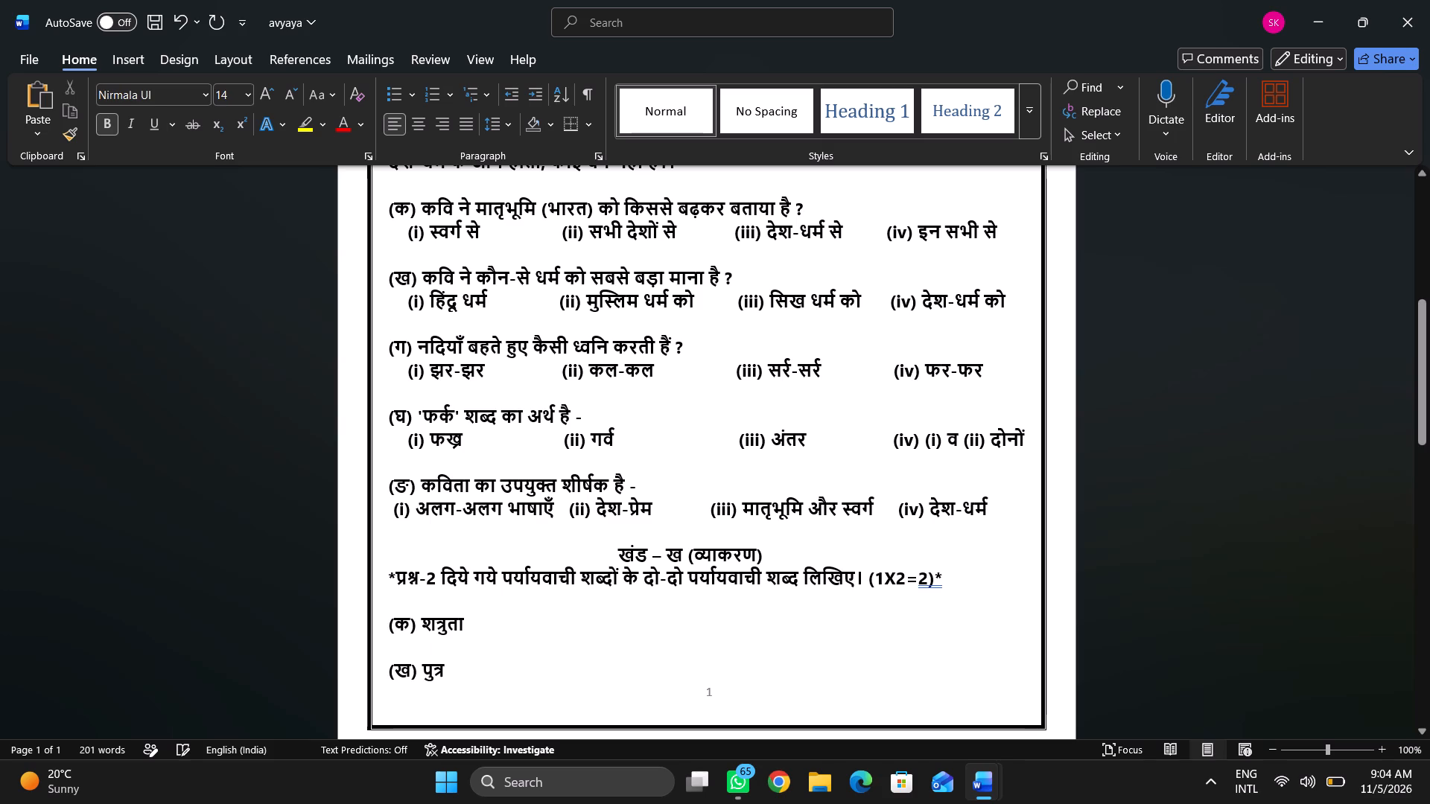
pyautogui.click(396, 572)
pyautogui.press('BackSpace')
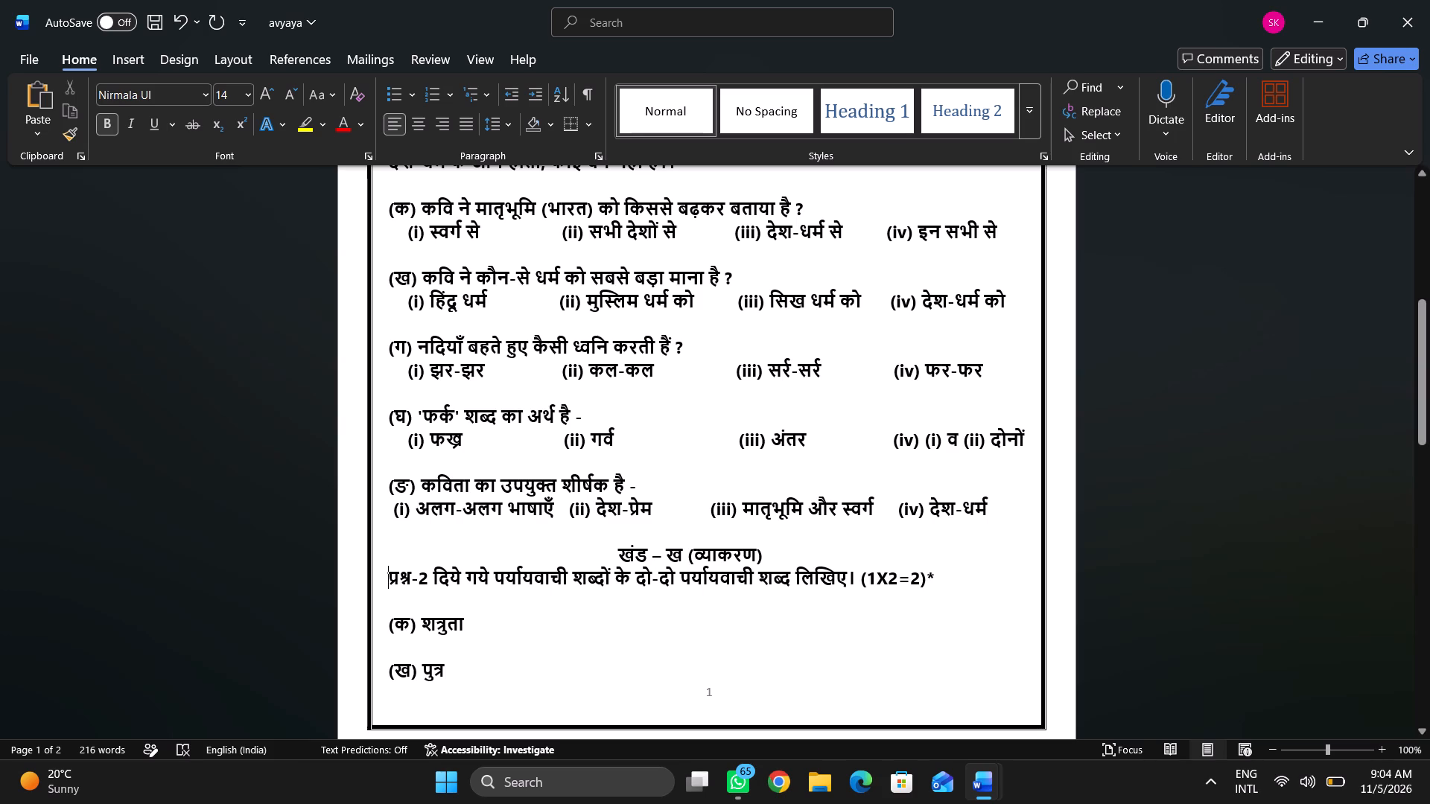
# Insert one blank line between the खंड – ख (व्याकरण) heading and the प्रश्न-2 line.
pyautogui.click(770, 562)
pyautogui.press('Return')
pyautogui.scroll(-1, 545, 656)
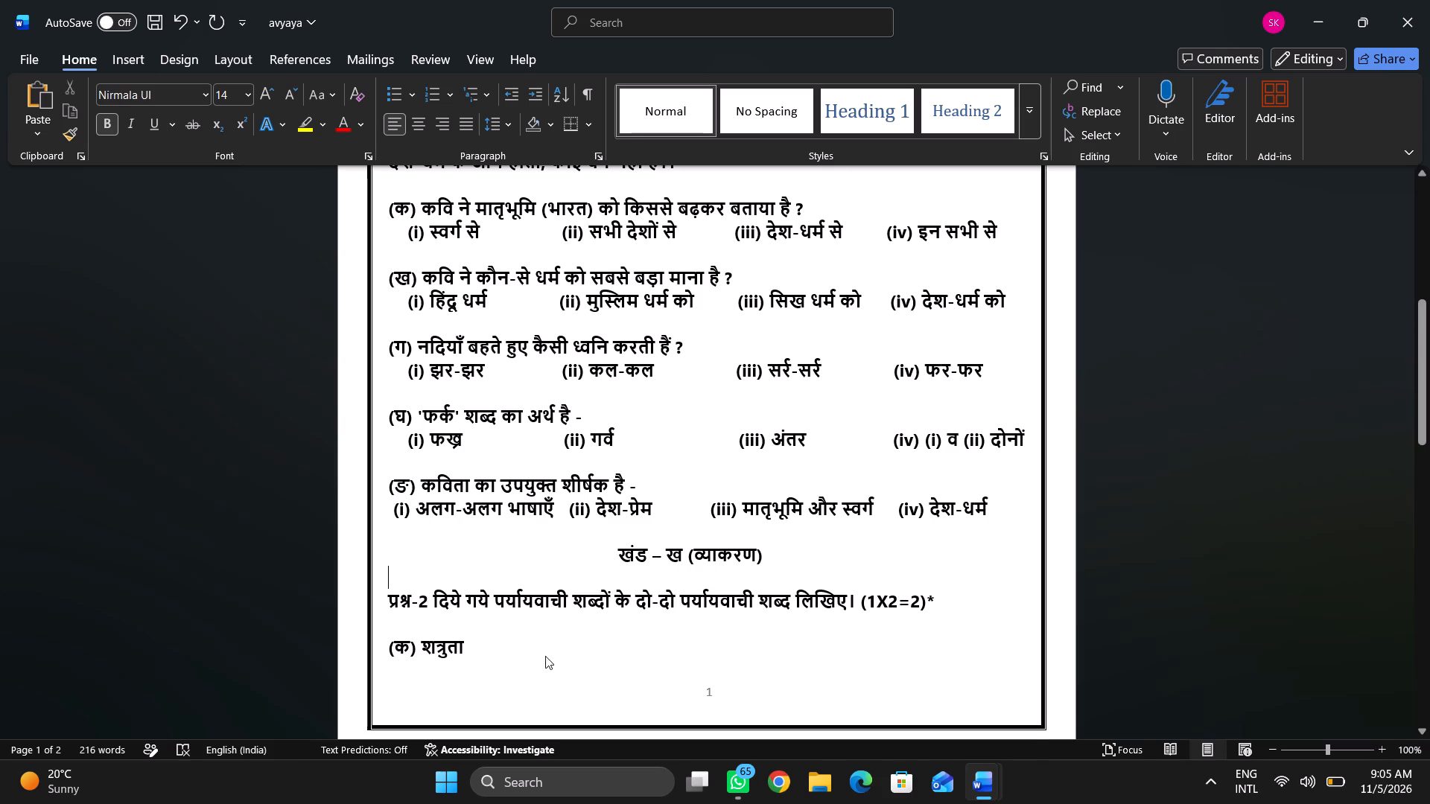
pyautogui.scroll(-1, 545, 656)
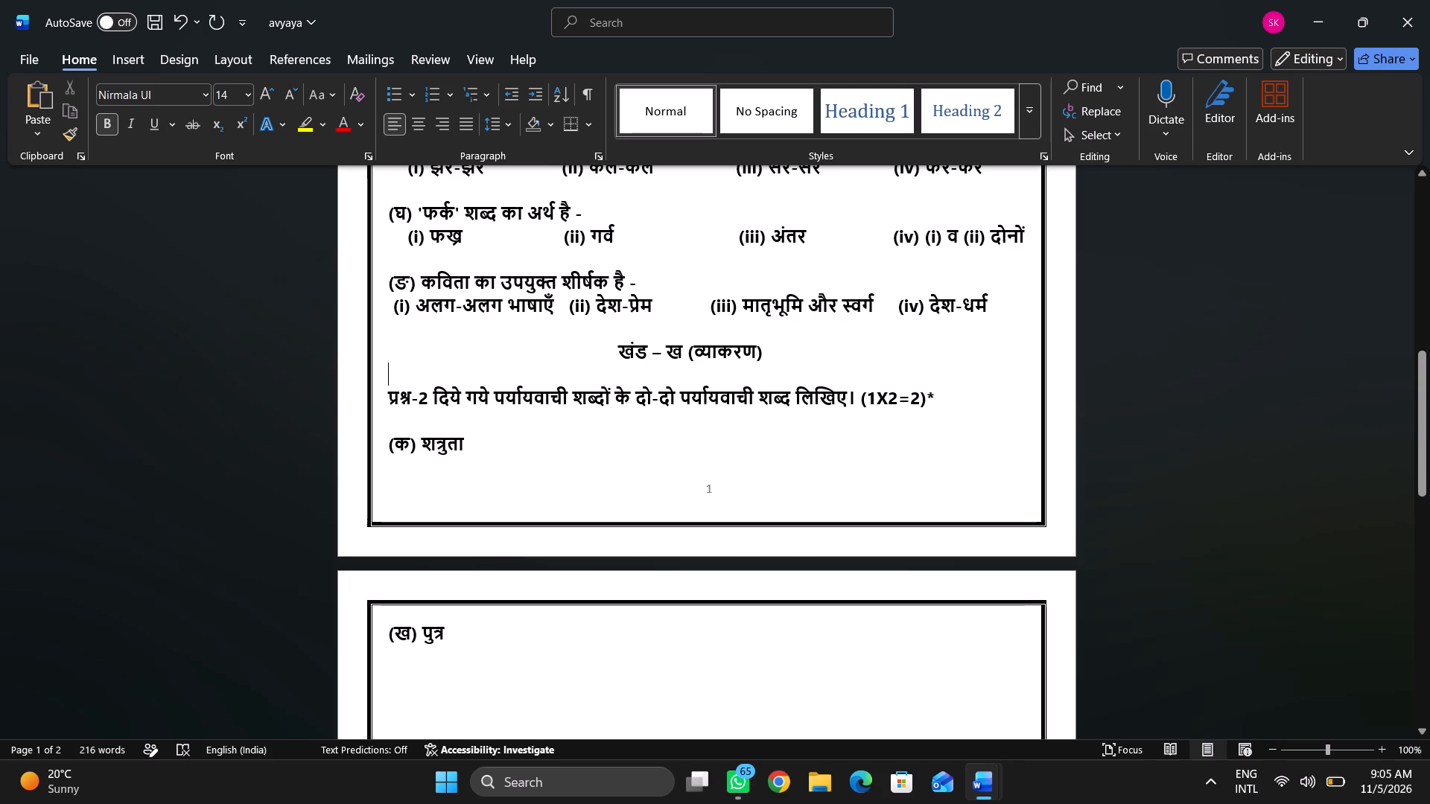
pyautogui.press('BackSpace')
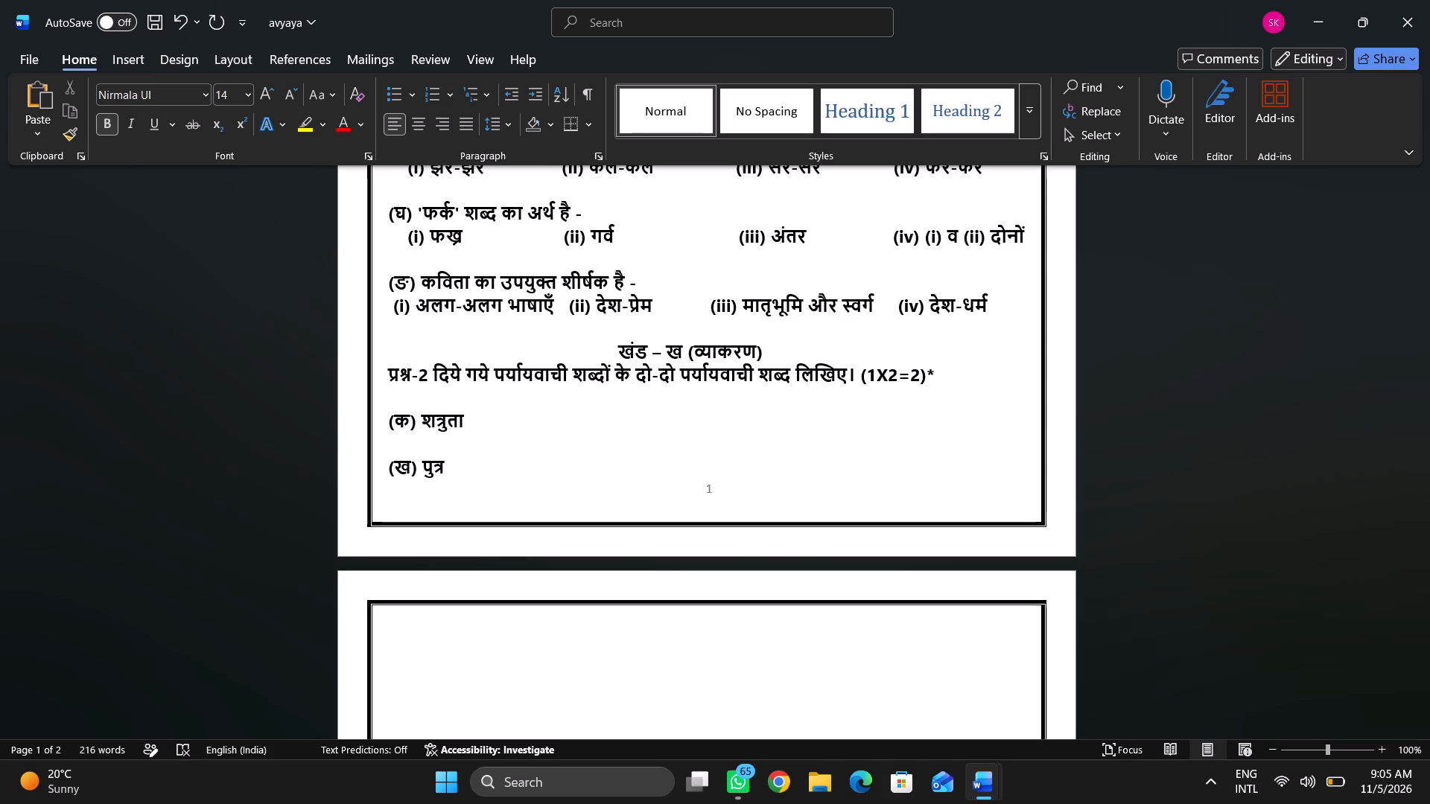
pyautogui.press('Return')
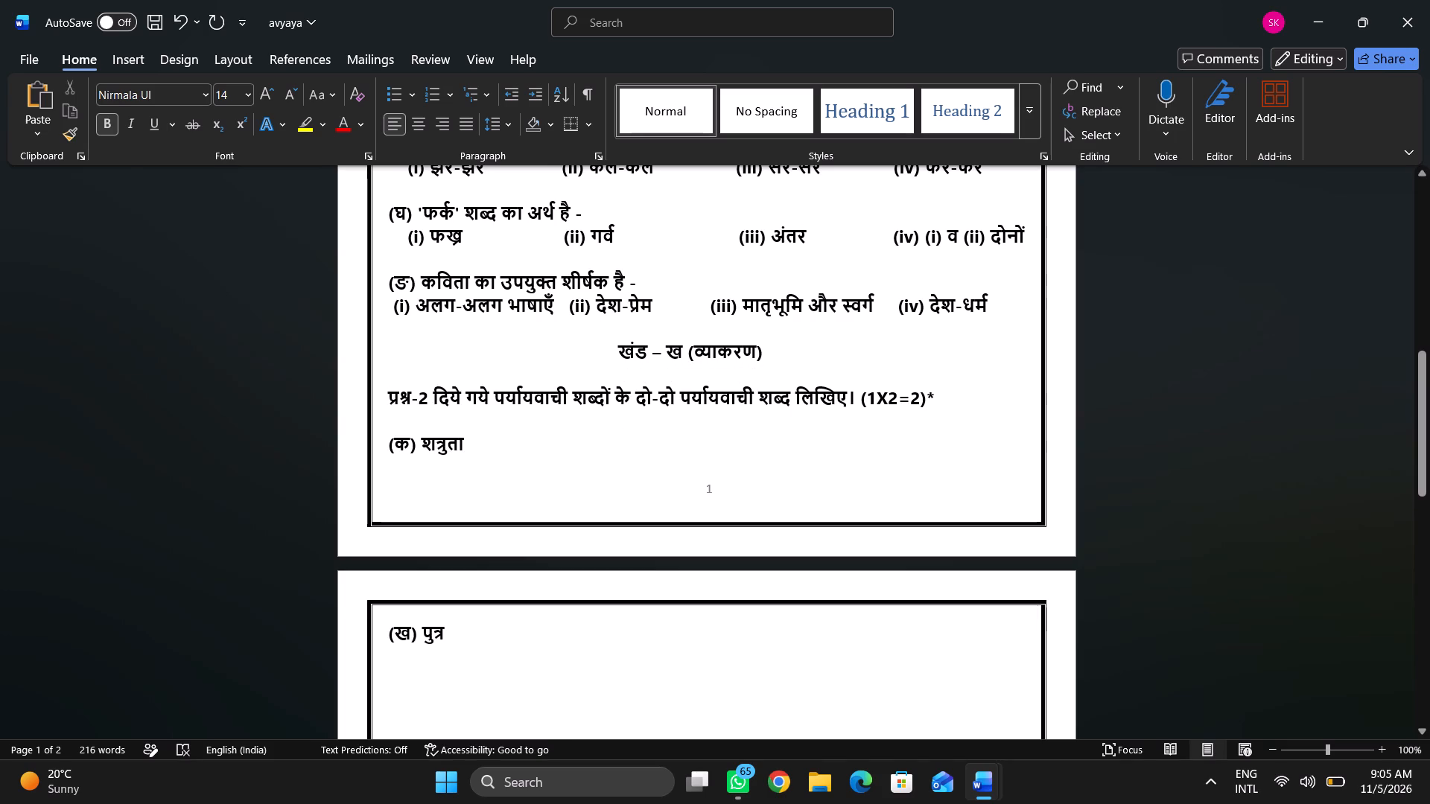
# Bring (ख) पुत्र up onto the same line as (क) शत्रुता, separated by a wide gap of spaces.
pyautogui.click(386, 628)
pyautogui.press('BackSpace')
pyautogui.press('BackSpace')
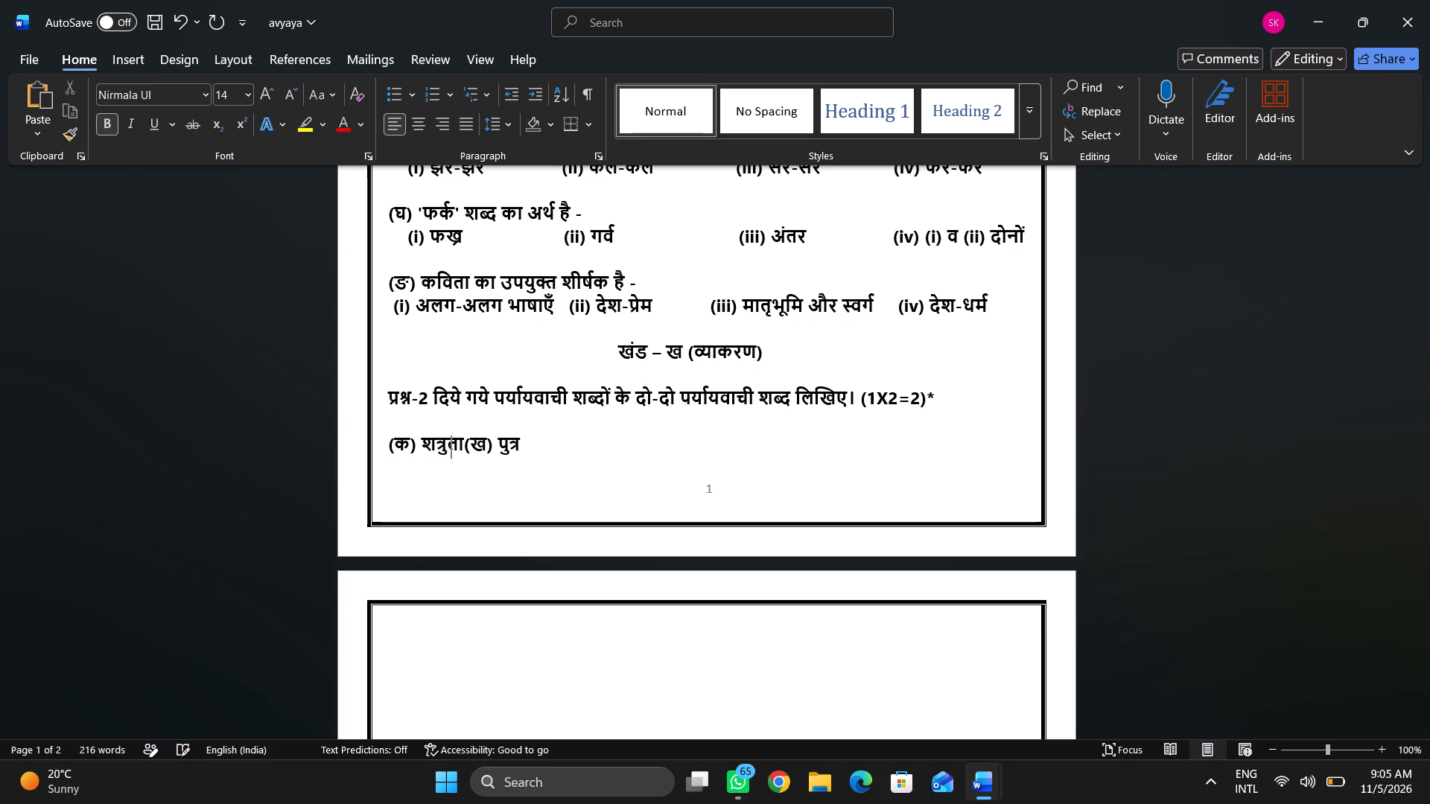
pyautogui.press('space')
pyautogui.press('space')
pyautogui.press('space')
pyautogui.press('space')
pyautogui.press('space')
pyautogui.press('space')
pyautogui.press('space')
pyautogui.press('space')
pyautogui.press('space')
pyautogui.press('space')
pyautogui.press('space')
pyautogui.press('space')
pyautogui.press('space')
pyautogui.press('space')
pyautogui.press('space')
pyautogui.press('space')
pyautogui.press('space')
pyautogui.press('space')
pyautogui.press('space')
pyautogui.press('space')
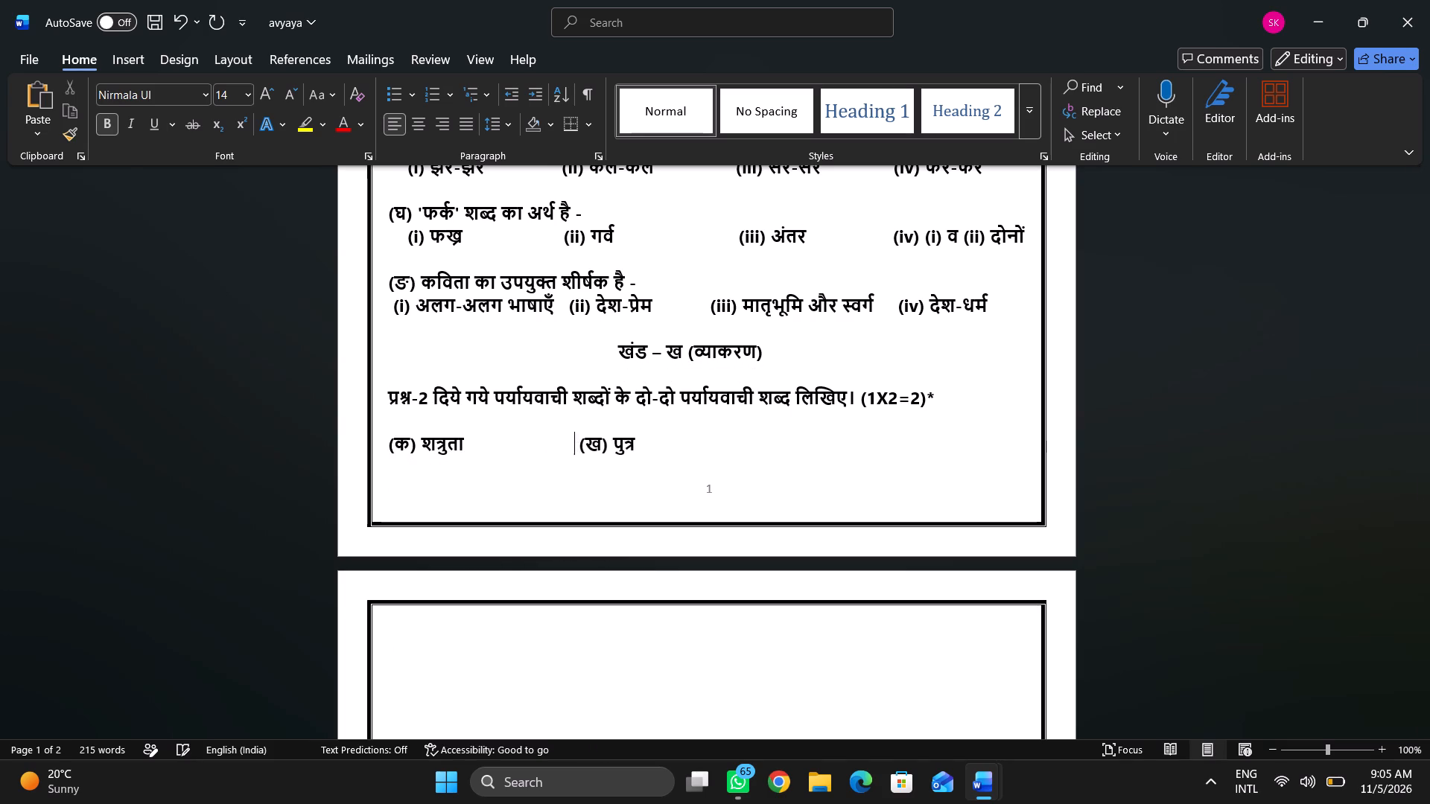
pyautogui.press('space')
pyautogui.press('space')
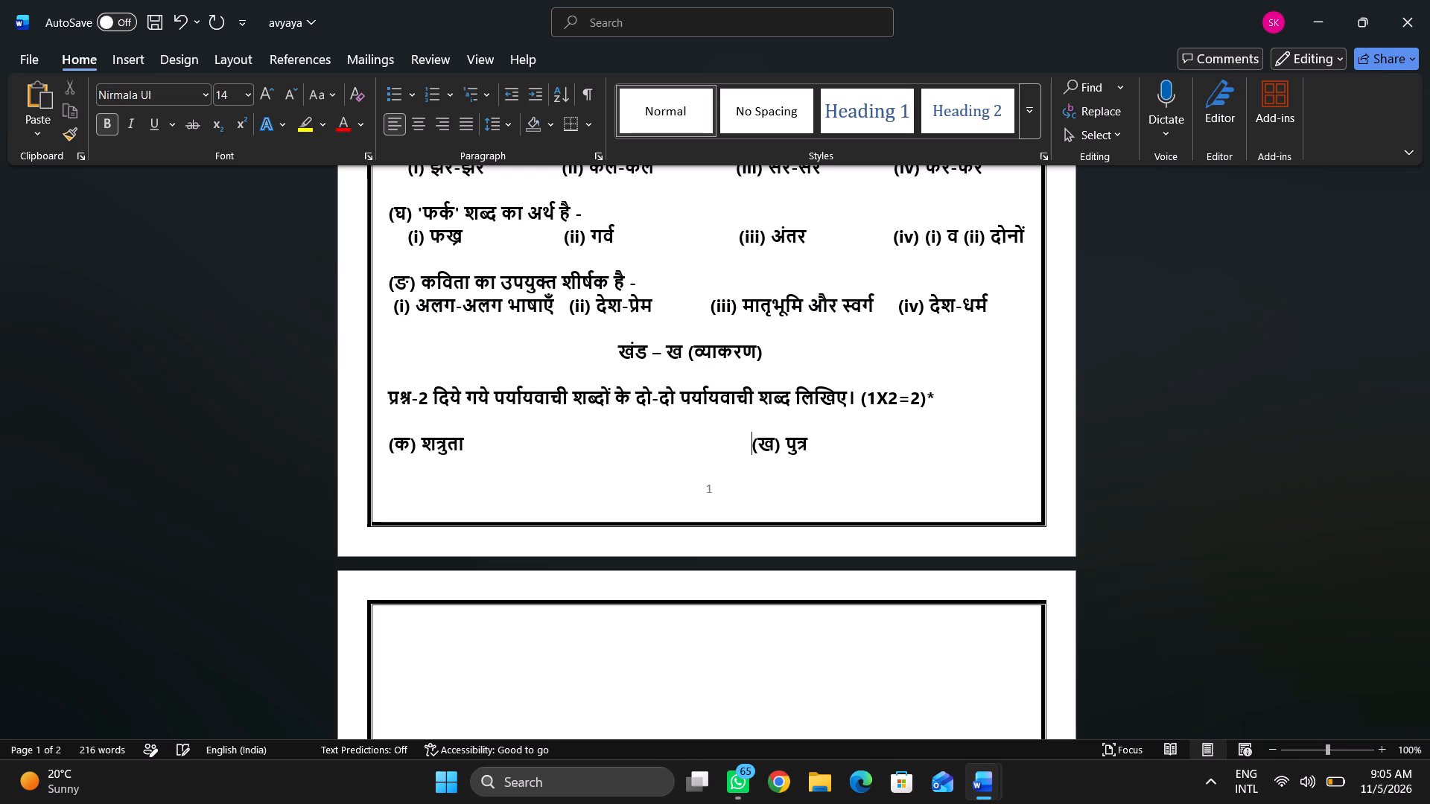
# Delete the trailing asterisk after (1X2=2) in the प्रश्न-2 line.
pyautogui.click(938, 402)
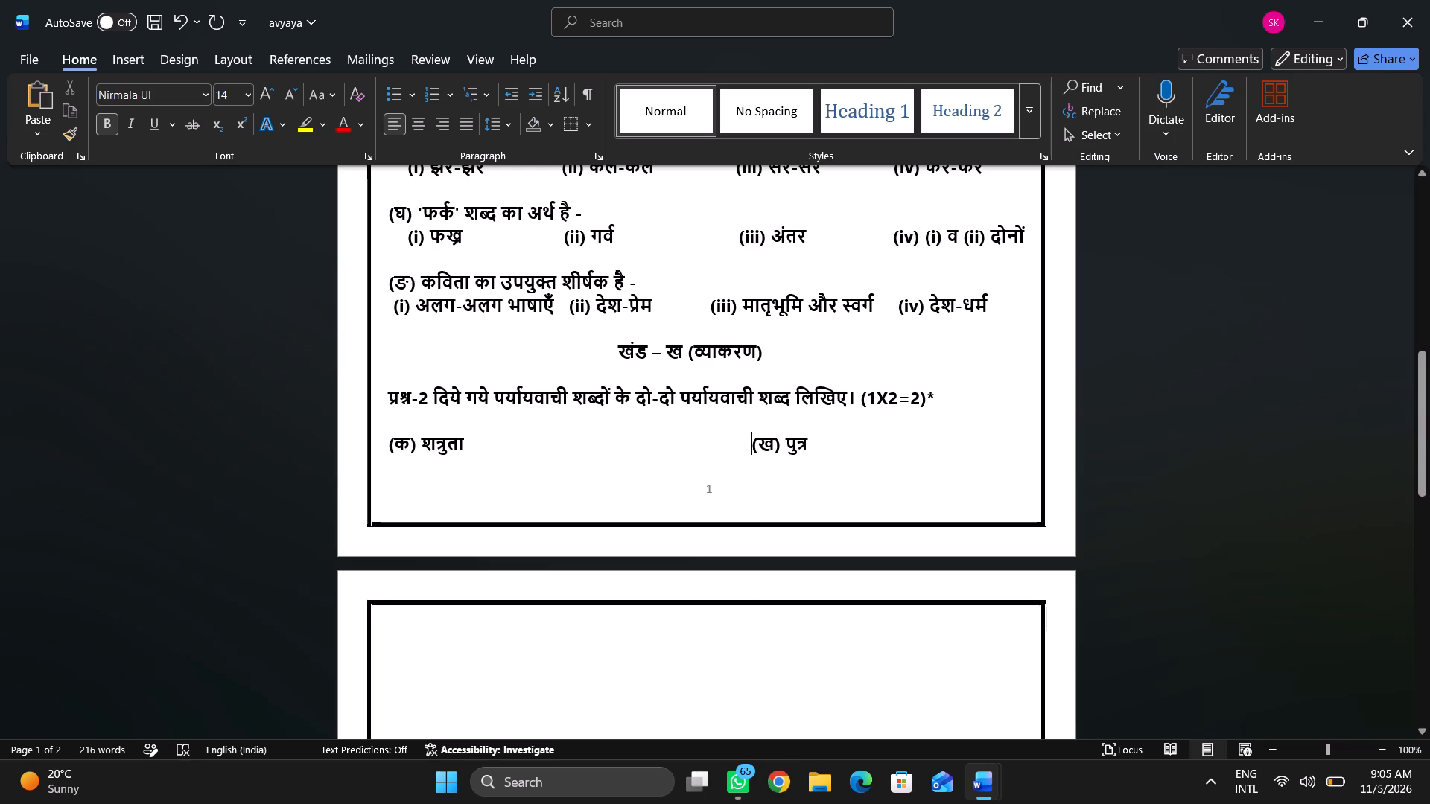
pyautogui.press('BackSpace')
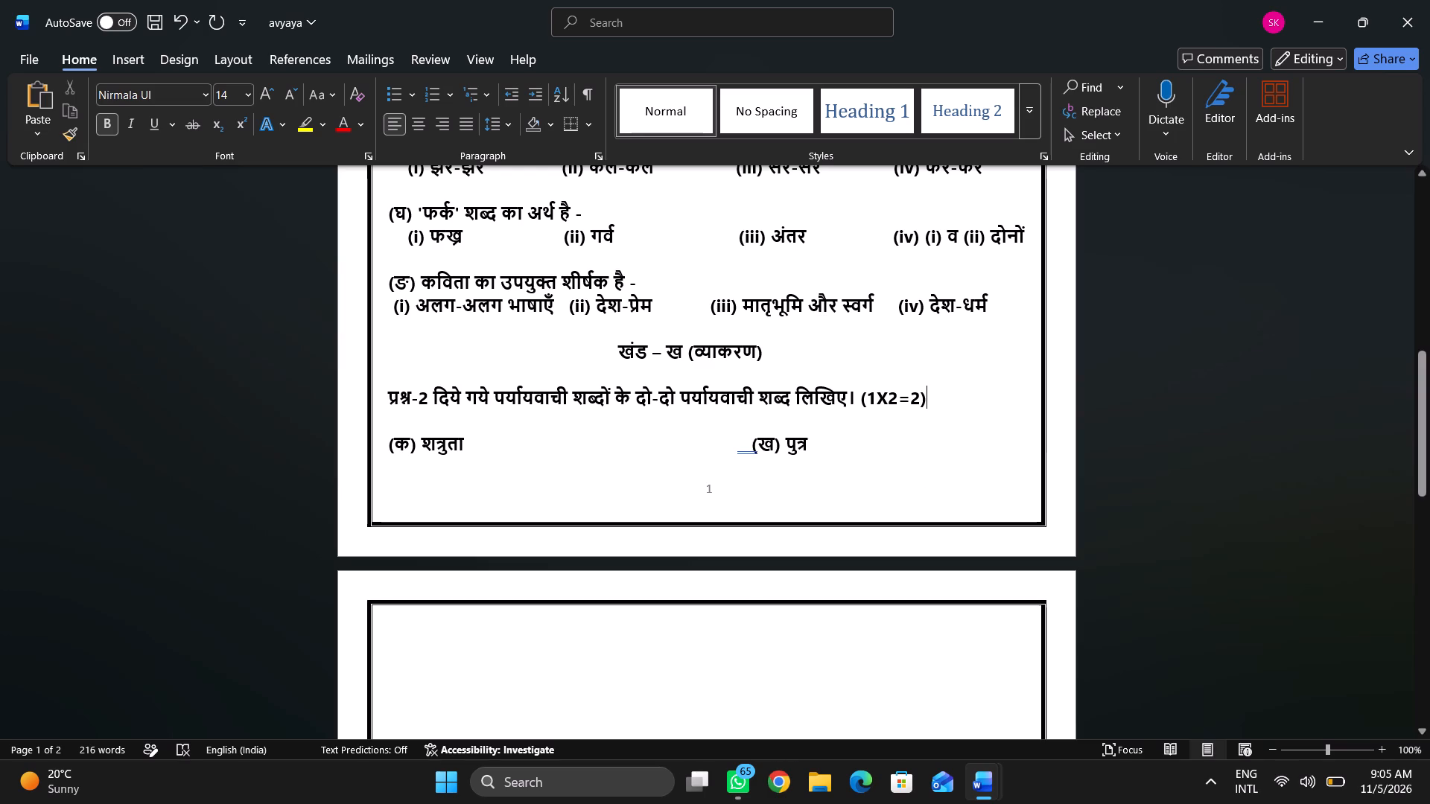
# Shift the marks (1X2=2) to the far end of the प्रश्न-2 line with spaces, keeping them on the same line.
pyautogui.click(861, 398)
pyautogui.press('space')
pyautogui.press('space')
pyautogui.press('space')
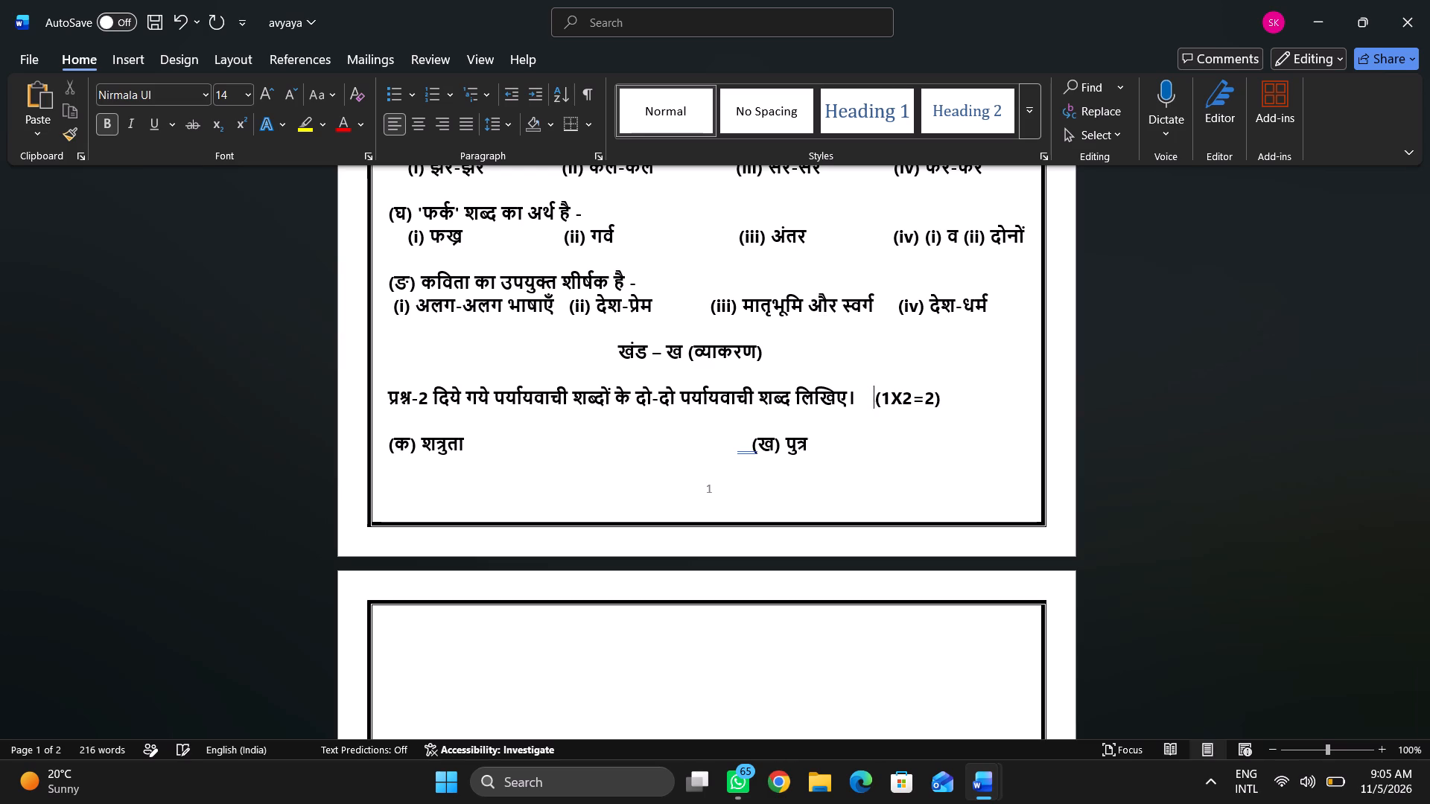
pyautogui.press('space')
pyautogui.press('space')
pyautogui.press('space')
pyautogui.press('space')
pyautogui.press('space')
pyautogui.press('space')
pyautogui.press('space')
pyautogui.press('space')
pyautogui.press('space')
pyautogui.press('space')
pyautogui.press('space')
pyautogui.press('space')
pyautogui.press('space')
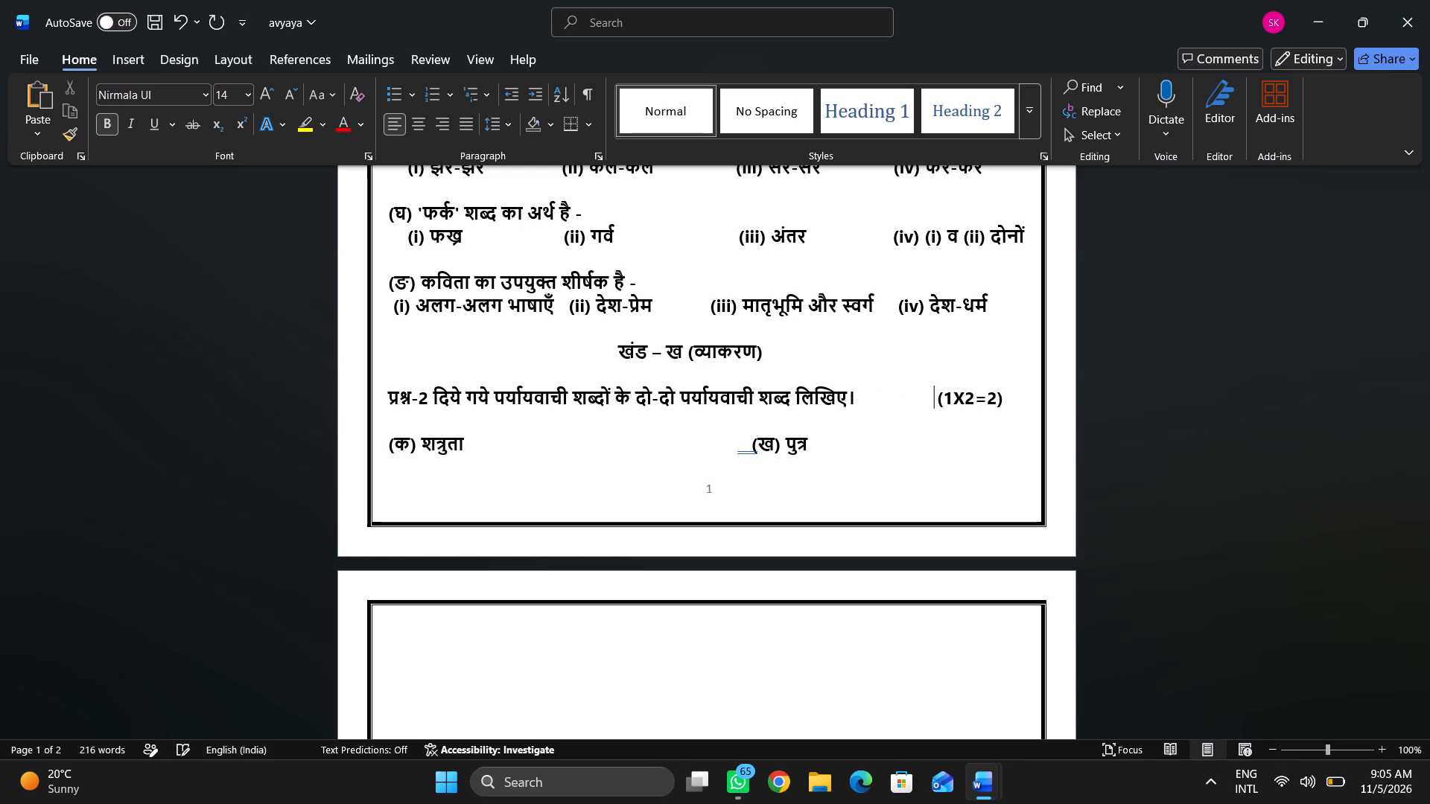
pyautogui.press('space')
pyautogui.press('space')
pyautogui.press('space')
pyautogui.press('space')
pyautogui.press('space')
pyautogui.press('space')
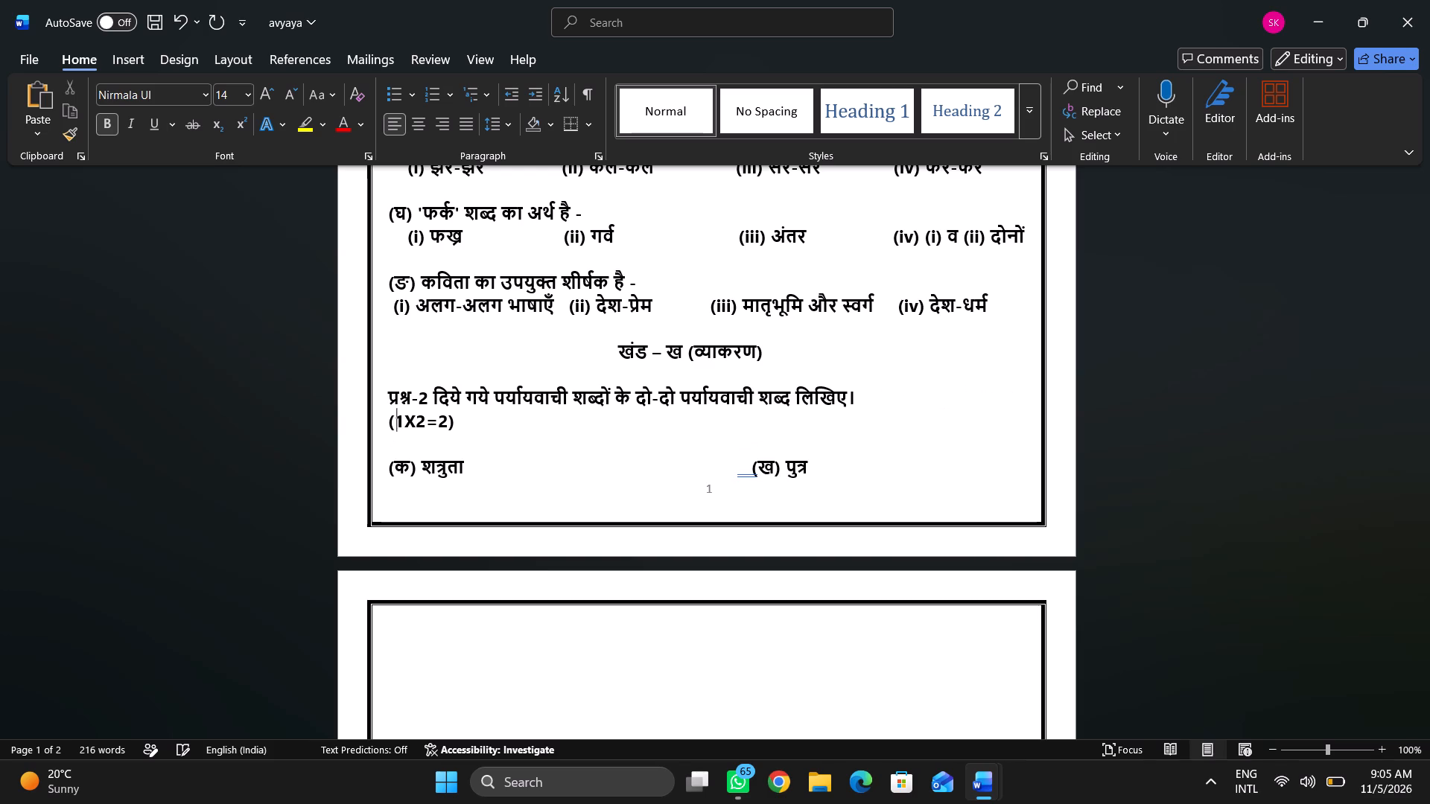
pyautogui.press('BackSpace')
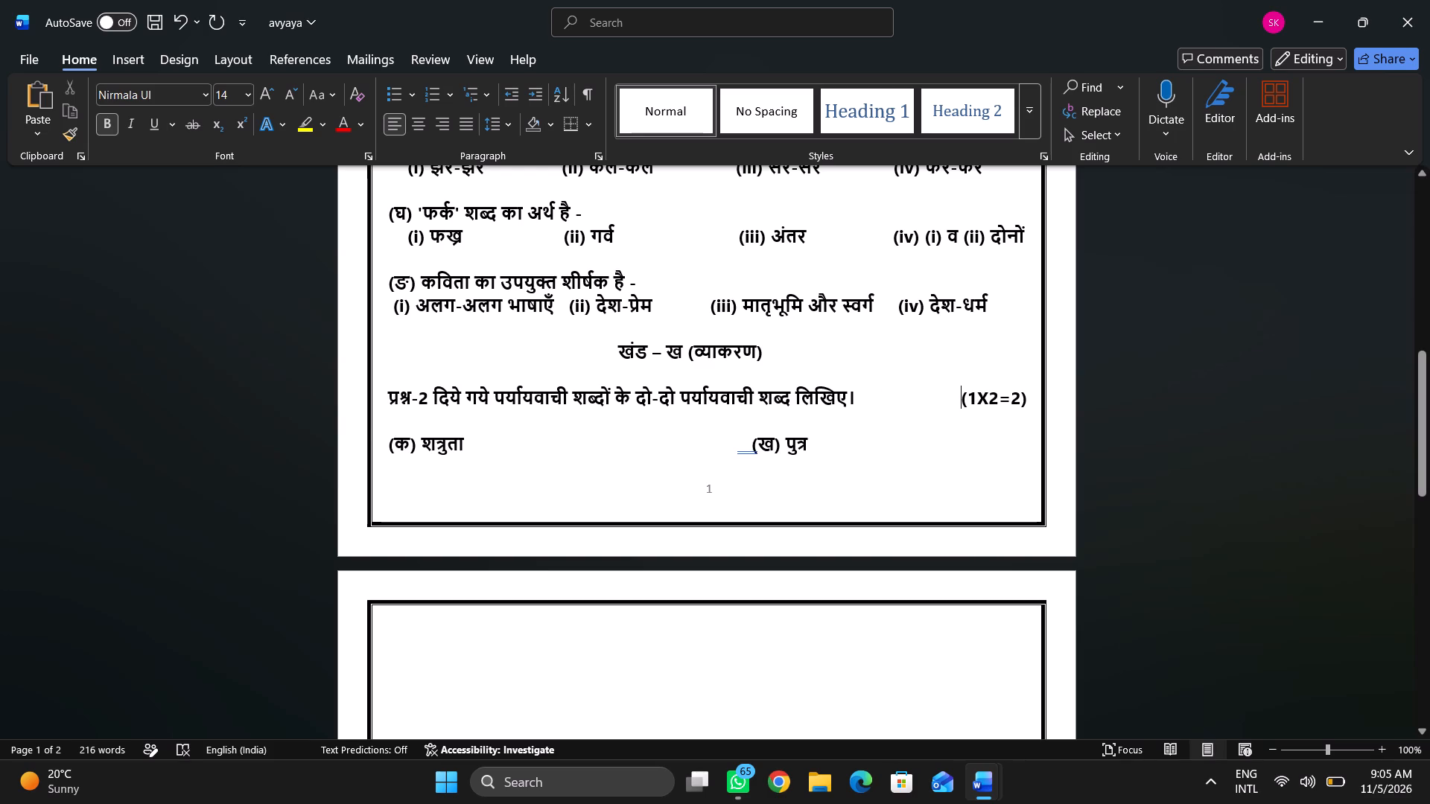
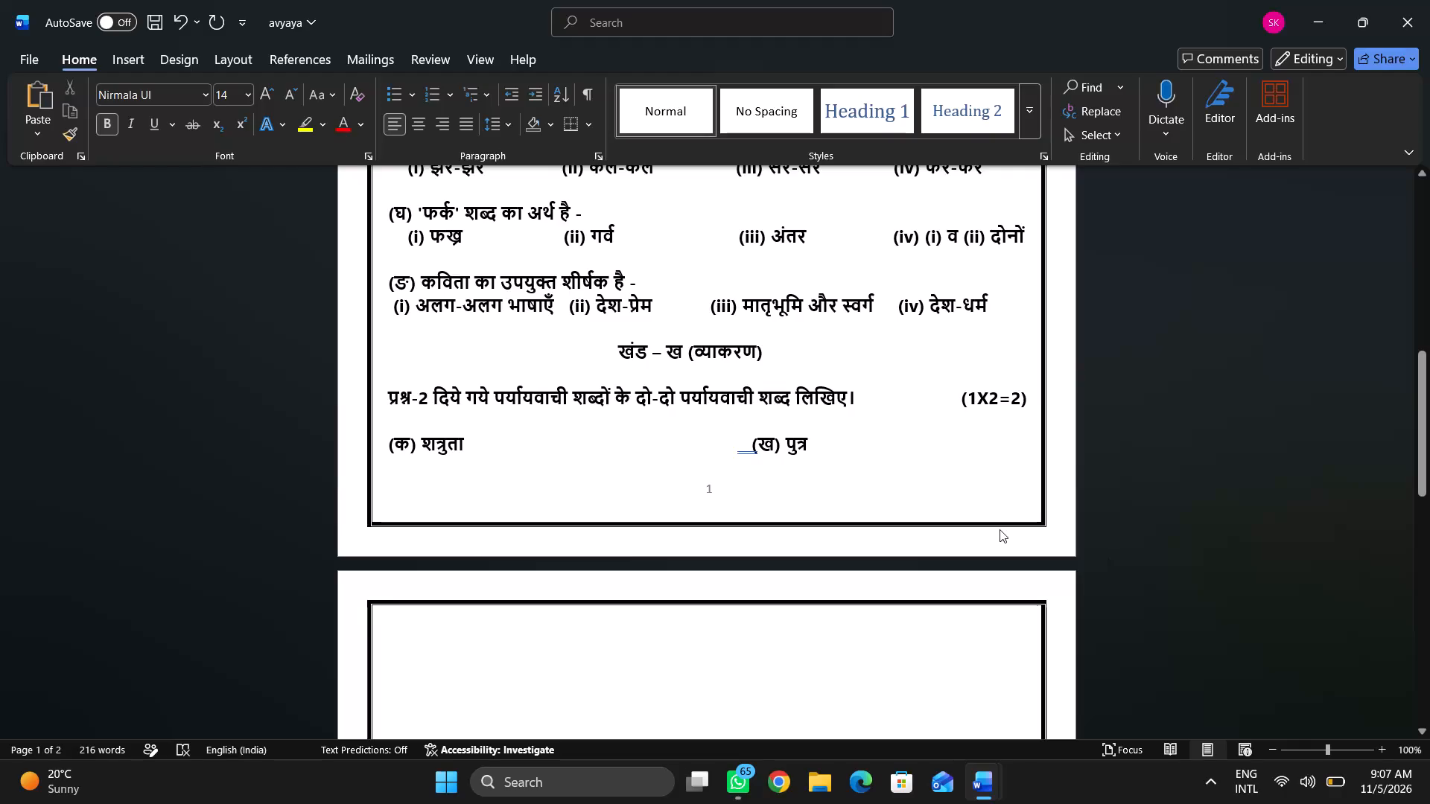
# Paste the प्रश्न-3 विलोम शब्द question with its two words below the (क) शत्रुता line and remove the asterisks around its heading line.
pyautogui.click(821, 445)
pyautogui.press('Return')
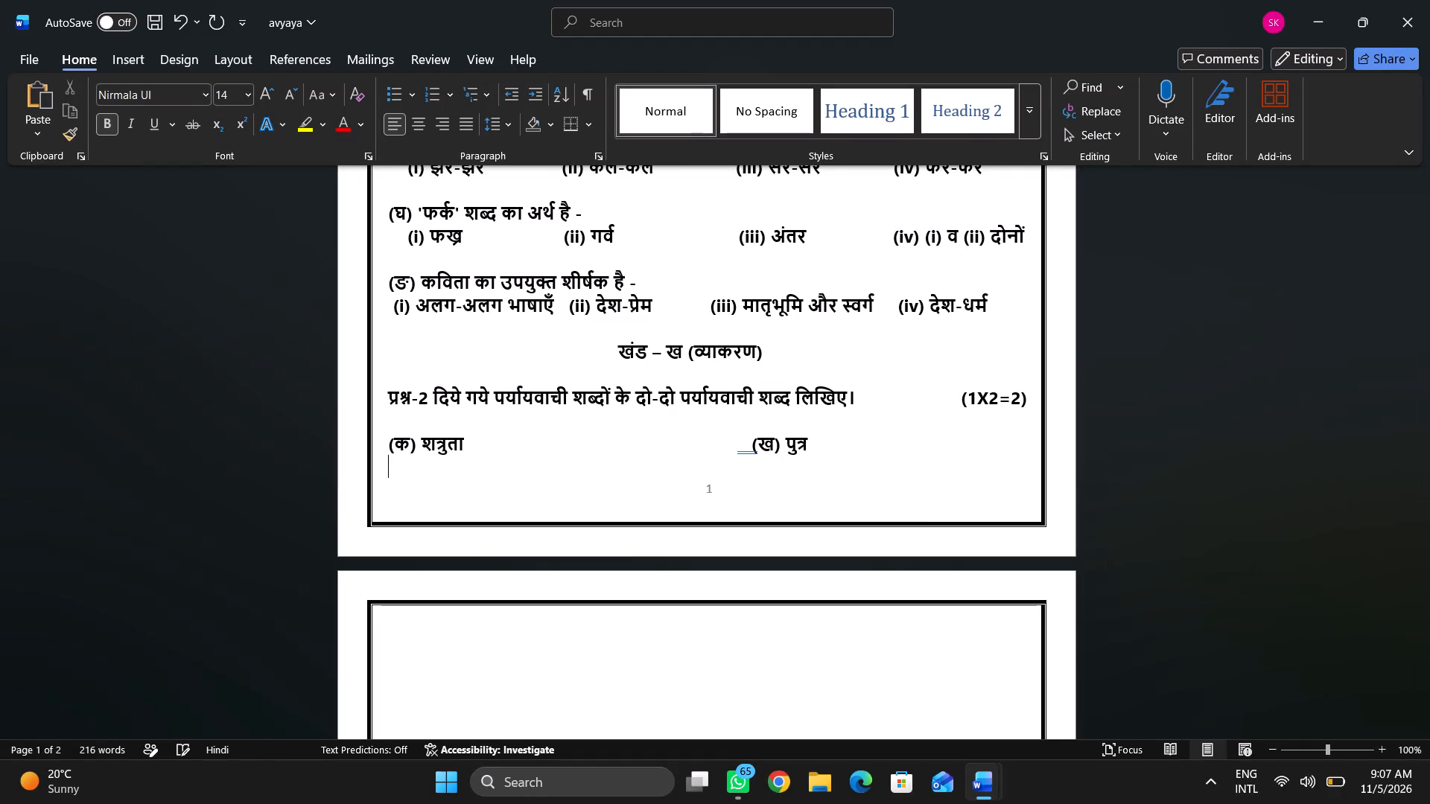
pyautogui.press('Return')
pyautogui.hotkey('ctrl', 'v')
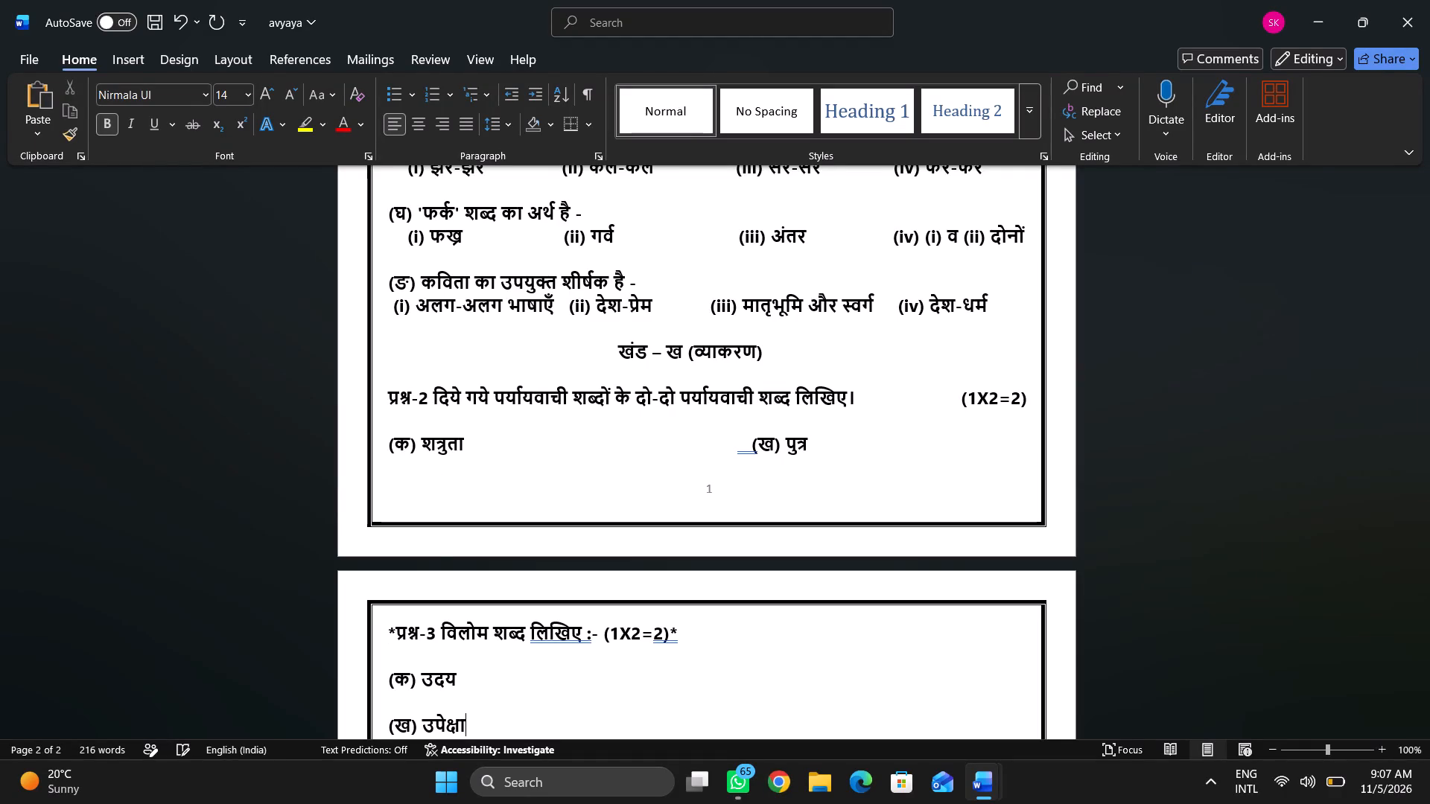
pyautogui.click(395, 632)
pyautogui.press('BackSpace')
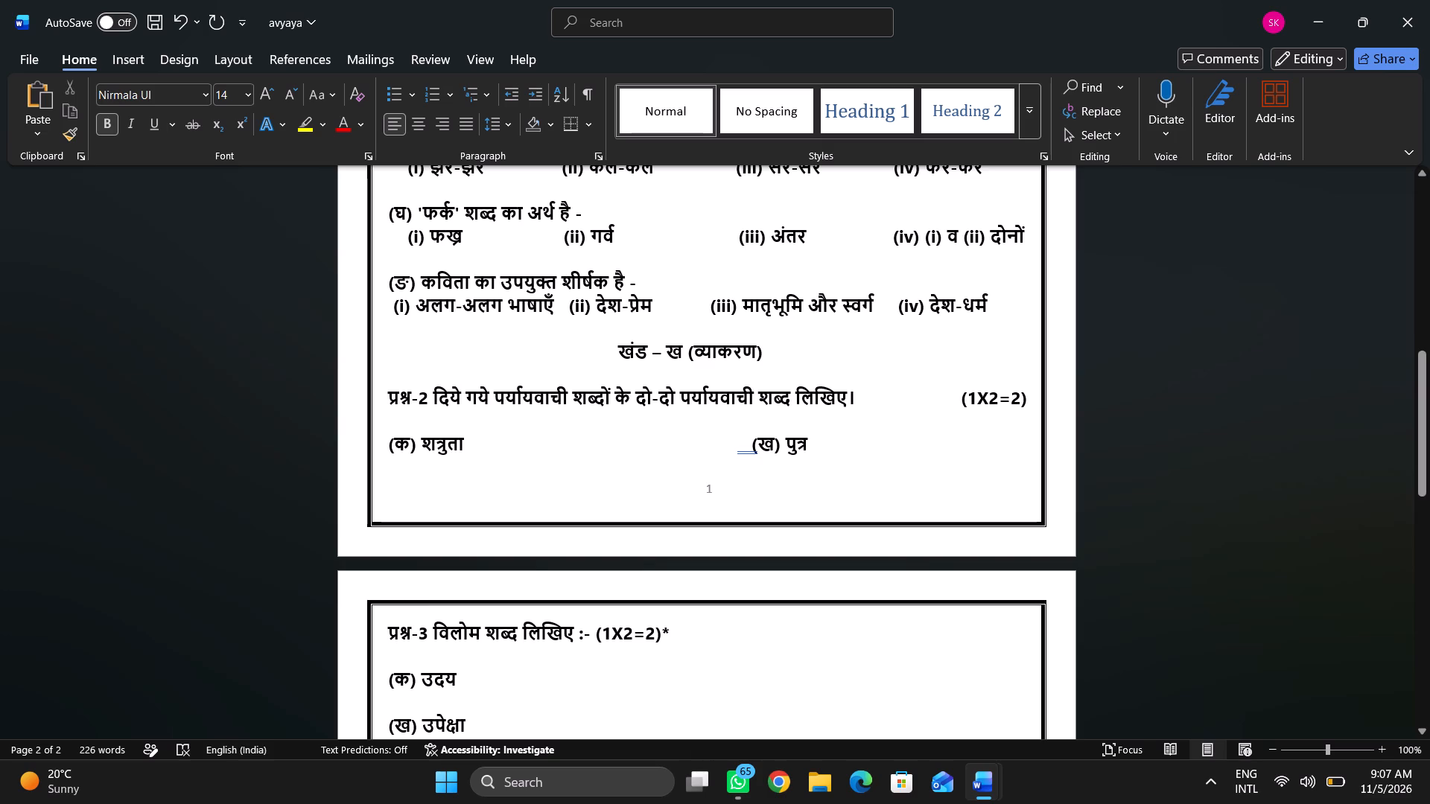
pyautogui.click(670, 634)
pyautogui.press('BackSpace')
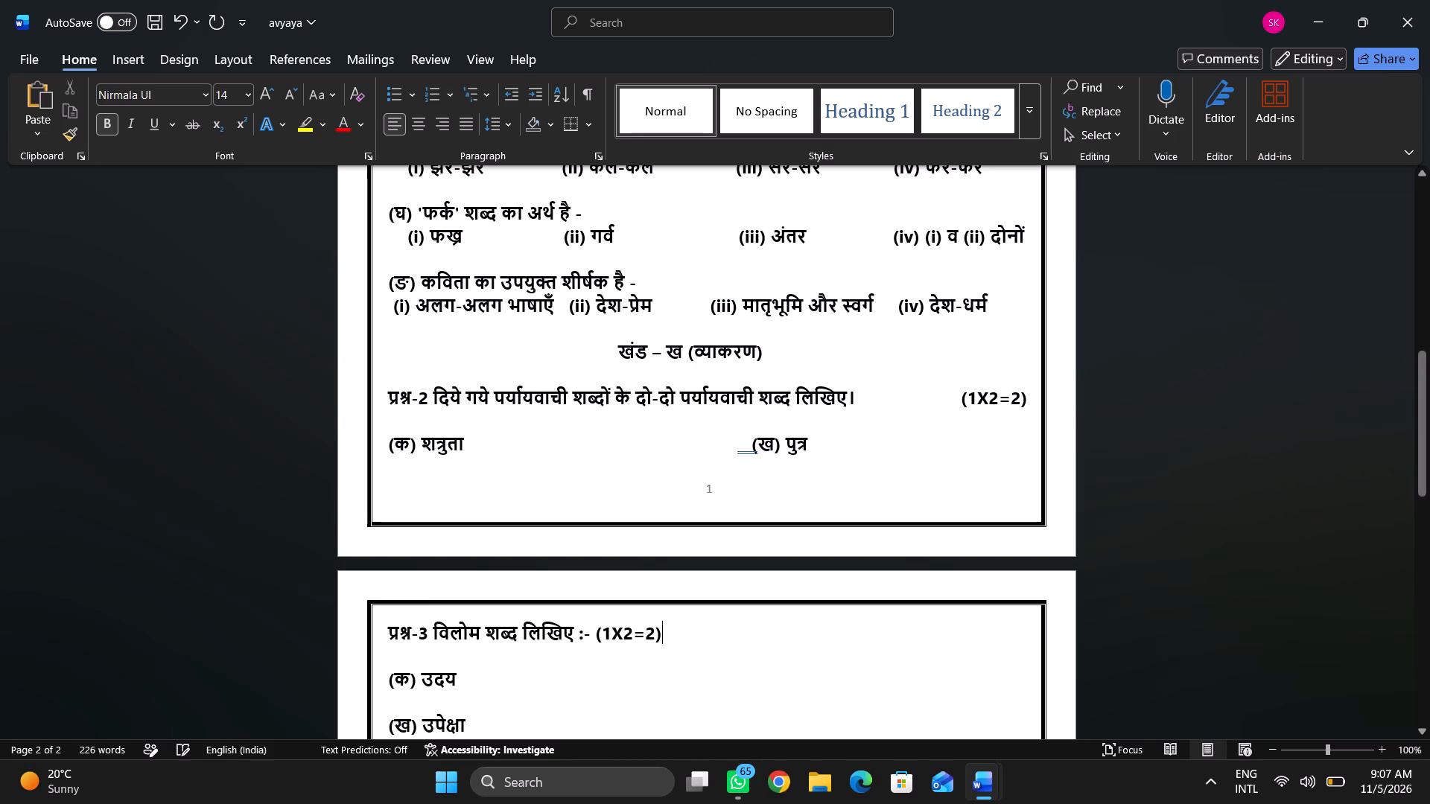
# Push the (1X2=2) marks of प्रश्न-3 to the line's right end with spaces, aligning them with the प्रश्न-2 marks.
pyautogui.press('space')
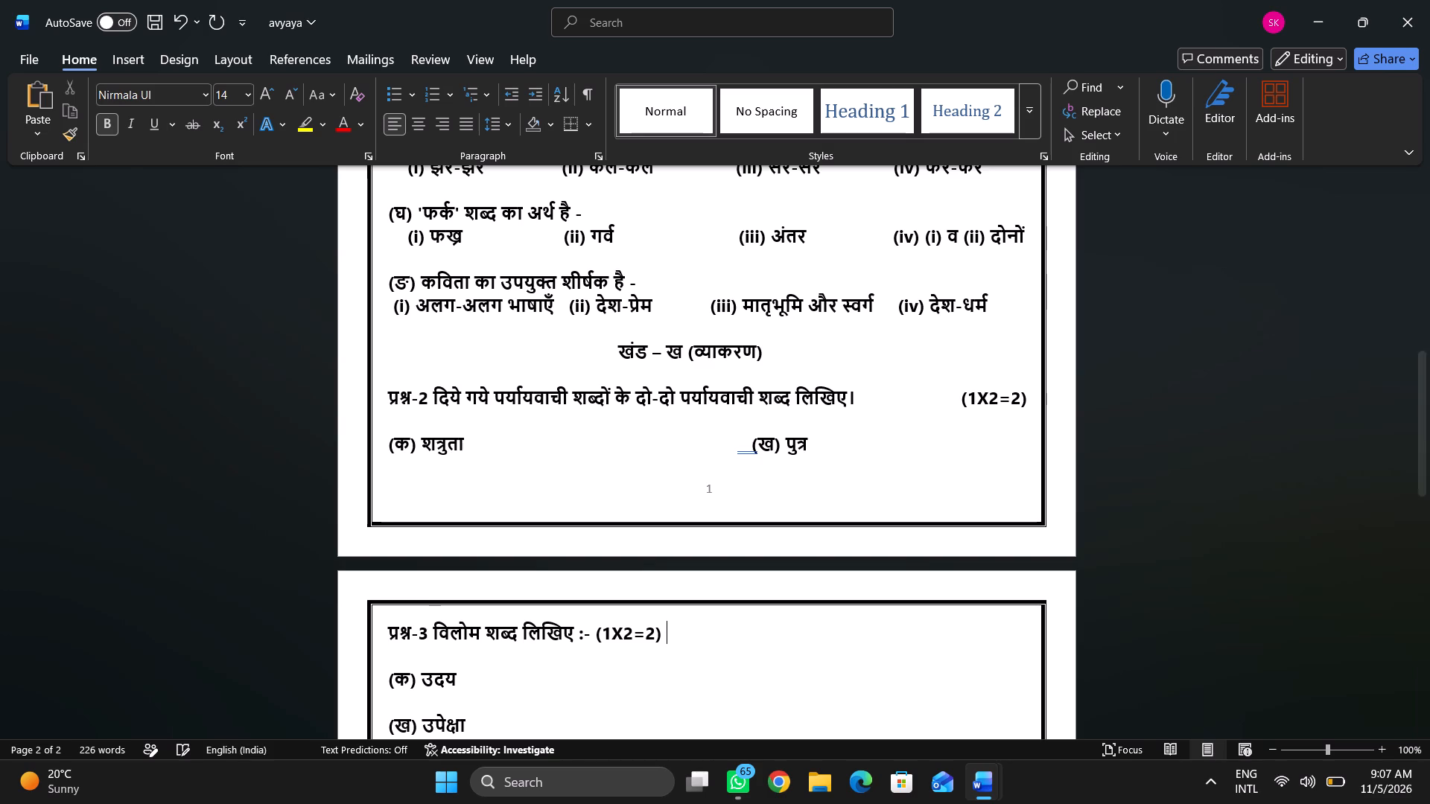
pyautogui.click(595, 638)
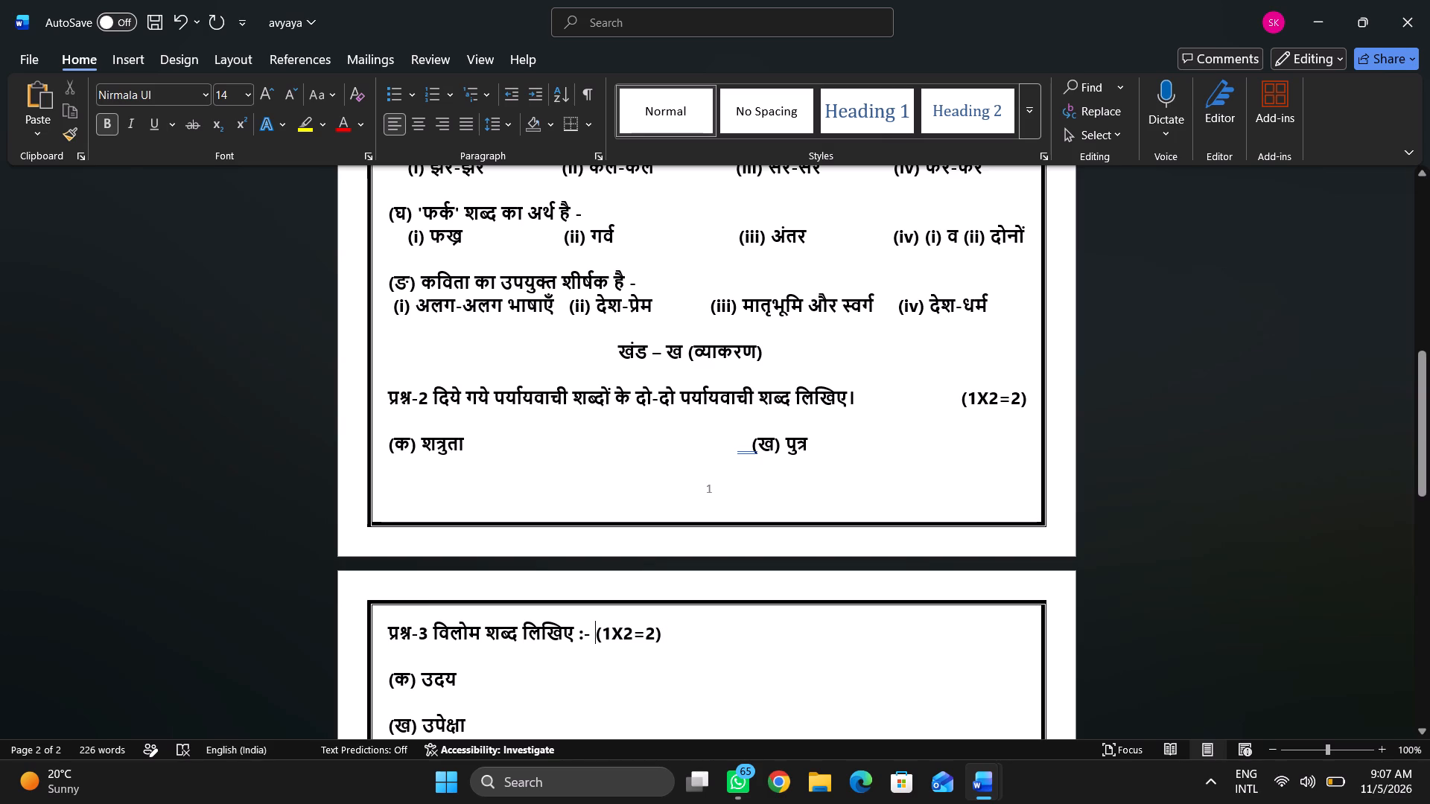
pyautogui.press('space')
pyautogui.press('space')
pyautogui.press('space')
pyautogui.press('space')
pyautogui.press('space')
pyautogui.press('space')
pyautogui.press('space')
pyautogui.press('space')
pyautogui.press('space')
pyautogui.press('space')
pyautogui.press('space')
pyautogui.press('space')
pyautogui.press('space')
pyautogui.press('space')
pyautogui.press('space')
pyautogui.press('space')
pyautogui.press('space')
pyautogui.press('space')
pyautogui.press('space')
pyautogui.press('space')
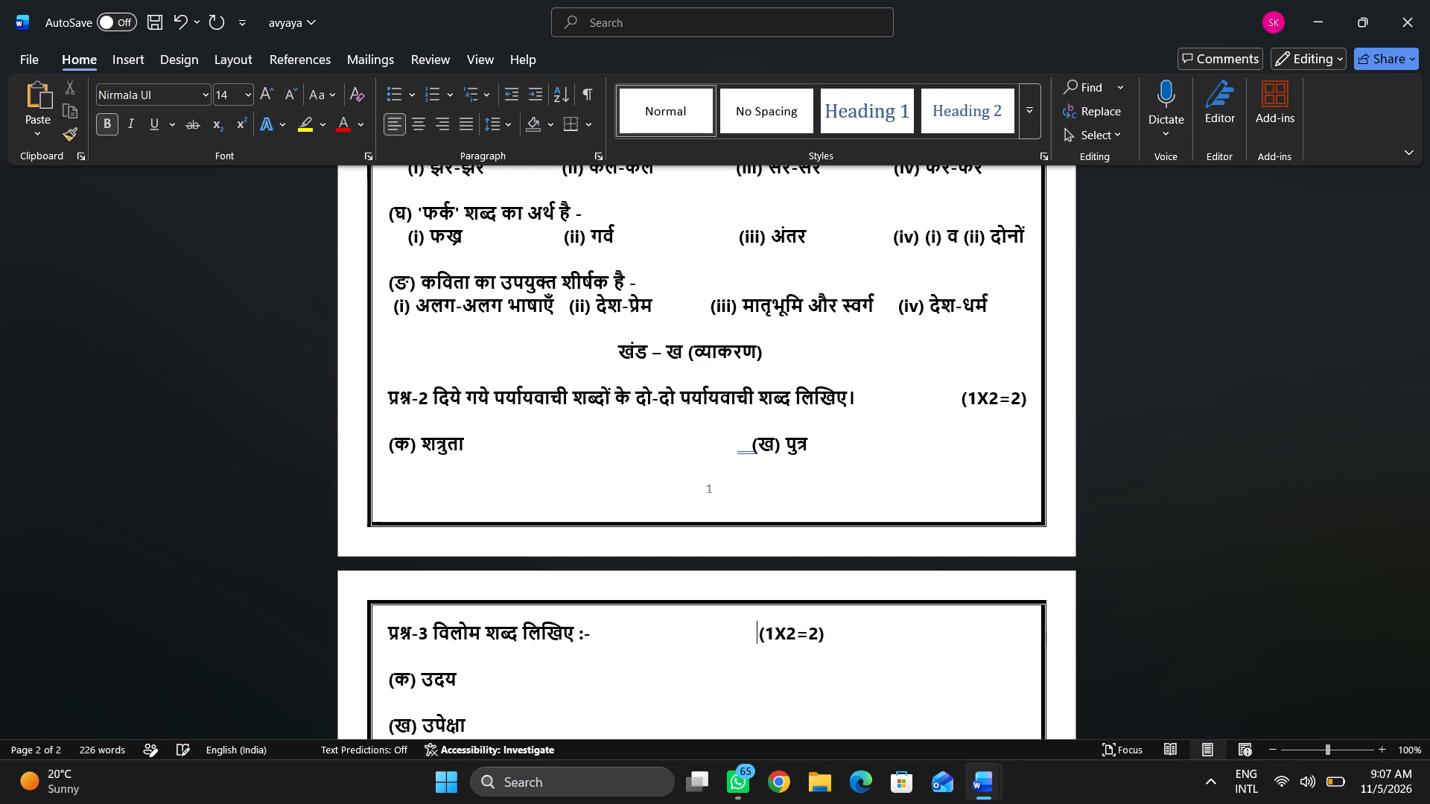
pyautogui.press('space')
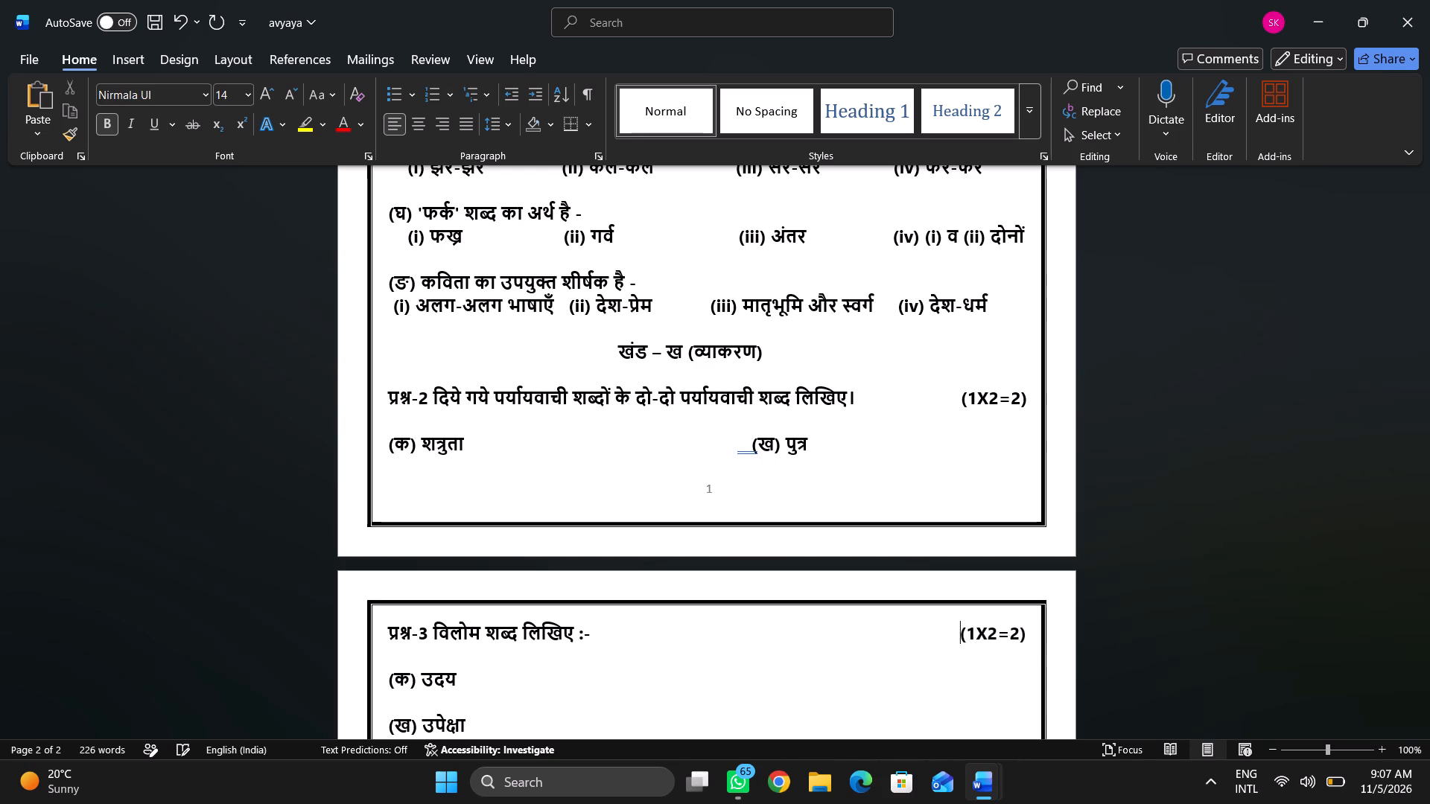
pyautogui.press('space')
pyautogui.press('BackSpace')
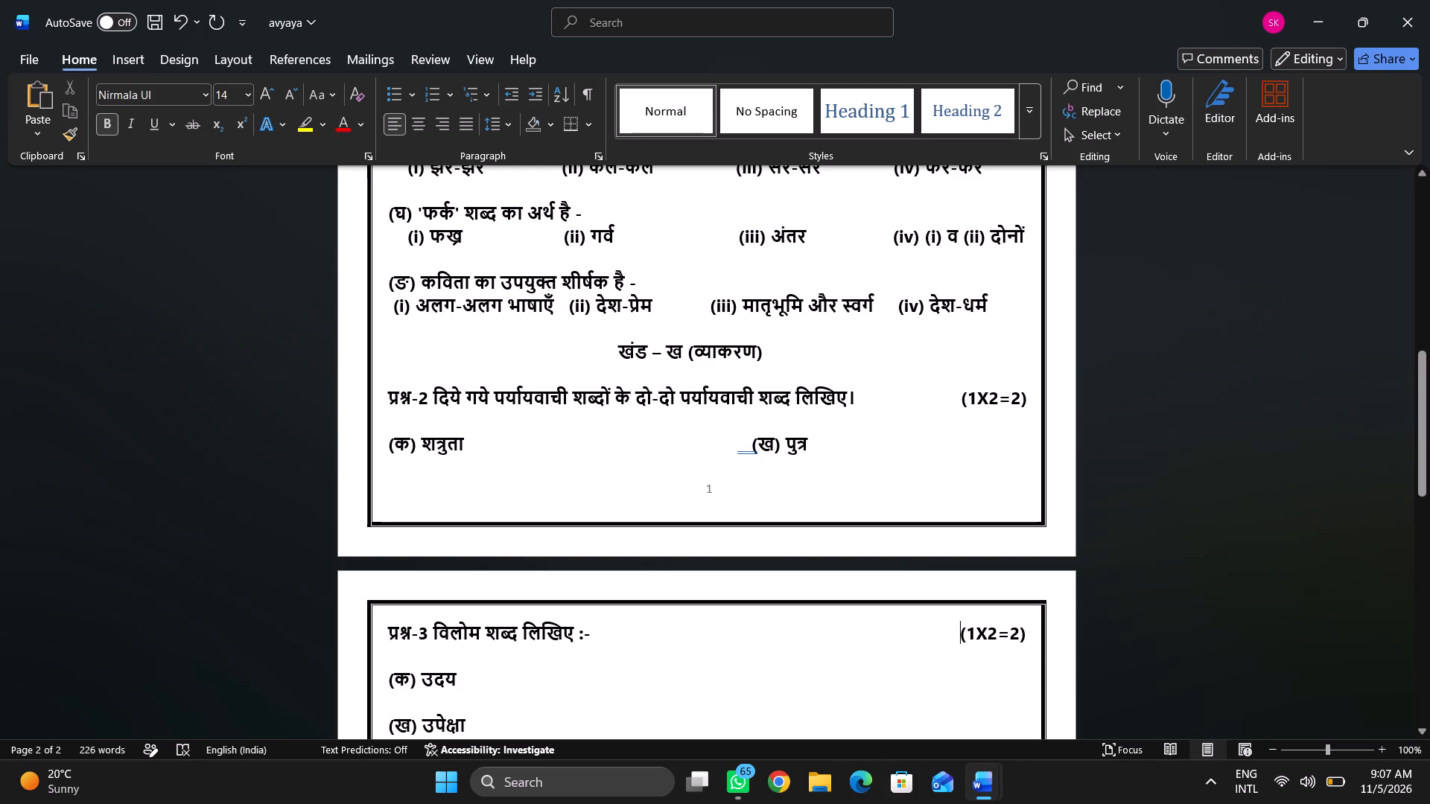
# Bring (ख) उपेक्षा up onto the same line as (क) उदय, separated by a wide gap of spaces.
pyautogui.click(387, 715)
pyautogui.press('BackSpace')
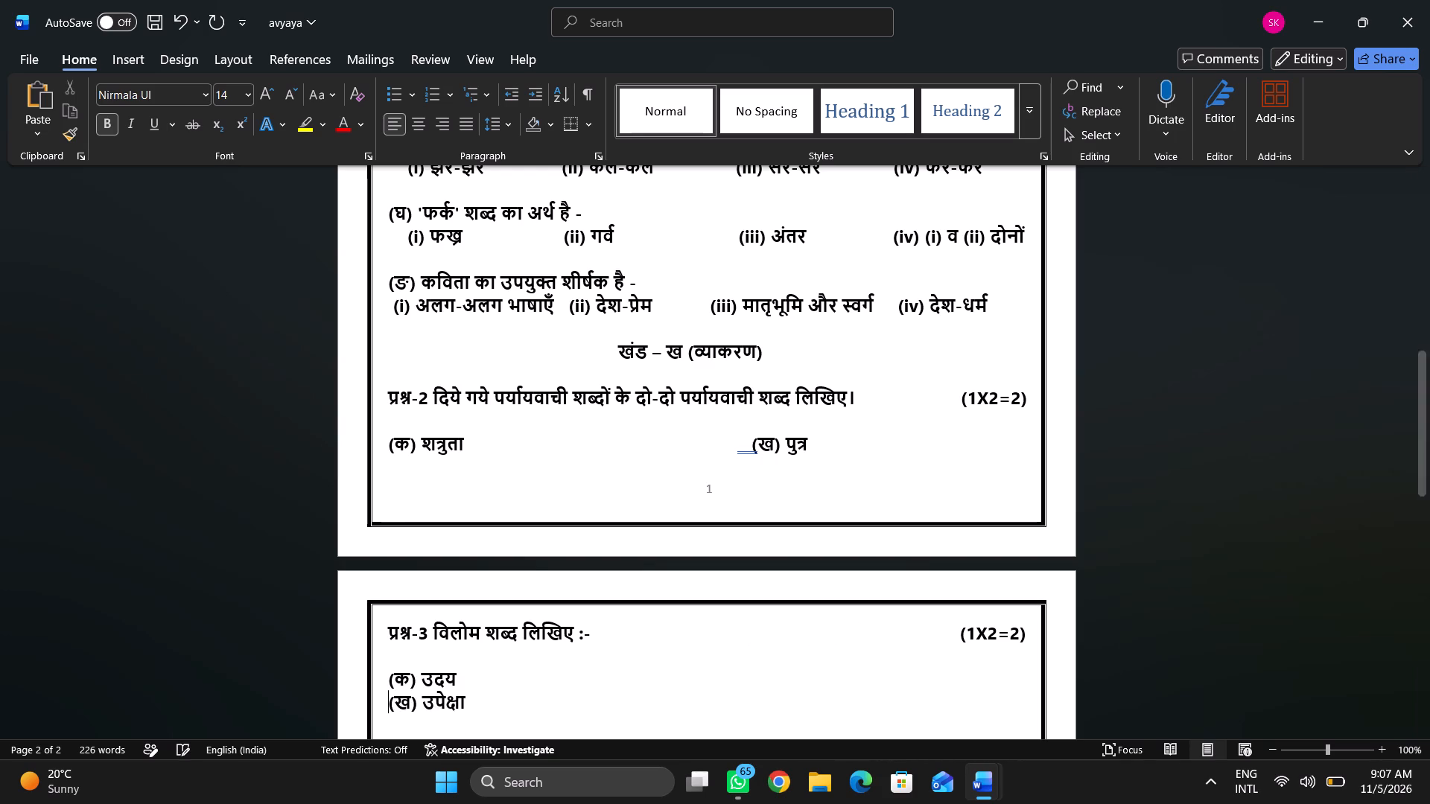
pyautogui.press('BackSpace')
pyautogui.press('space')
pyautogui.press('space')
pyautogui.press('space')
pyautogui.press('space')
pyautogui.press('space')
pyautogui.press('space')
pyautogui.press('space')
pyautogui.press('space')
pyautogui.press('space')
pyautogui.press('space')
pyautogui.press('space')
pyautogui.press('space')
pyautogui.press('space')
pyautogui.press('space')
pyautogui.press('space')
pyautogui.press('space')
pyautogui.press('space')
pyautogui.press('space')
pyautogui.press('space')
pyautogui.press('space')
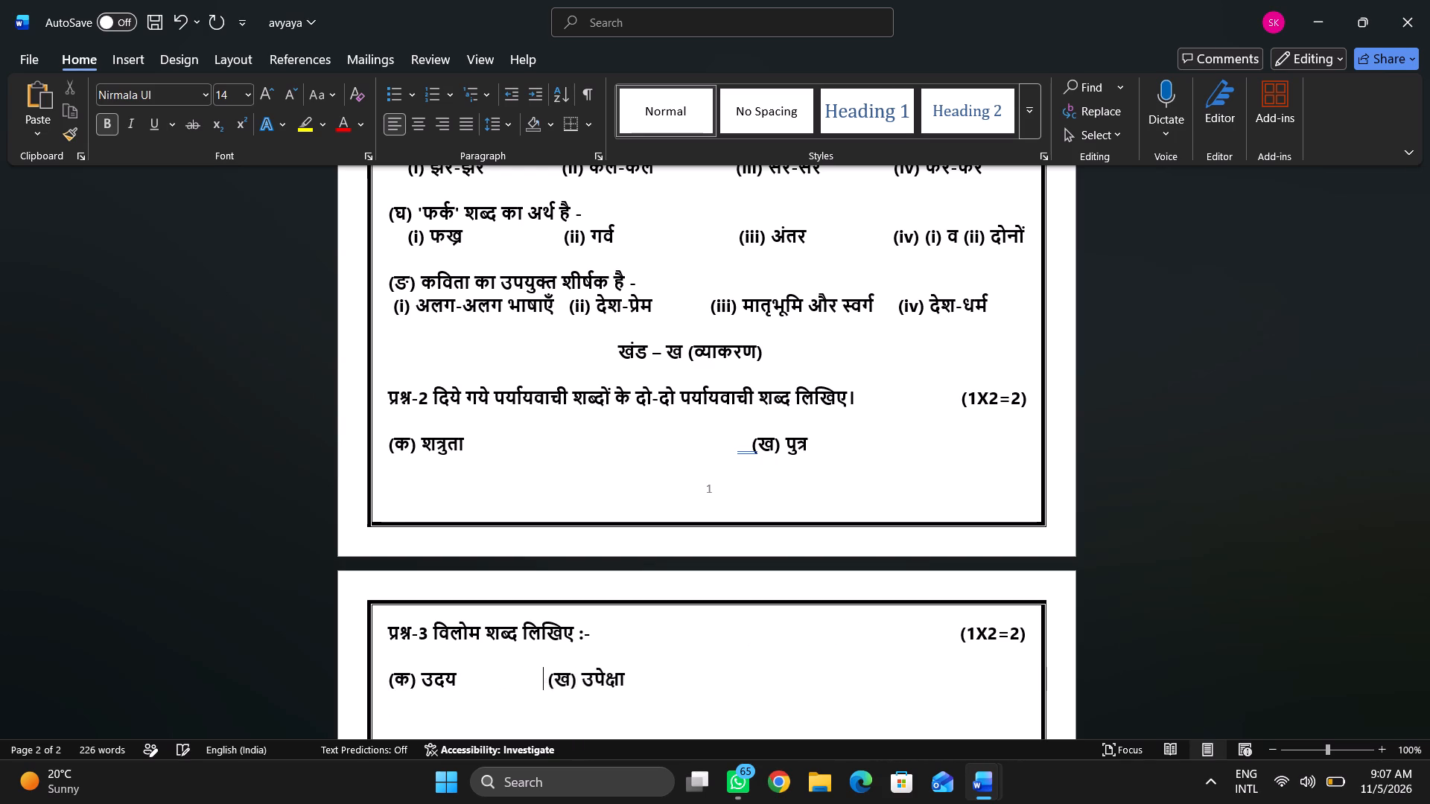
pyautogui.press('space')
pyautogui.press('space')
pyautogui.press('space')
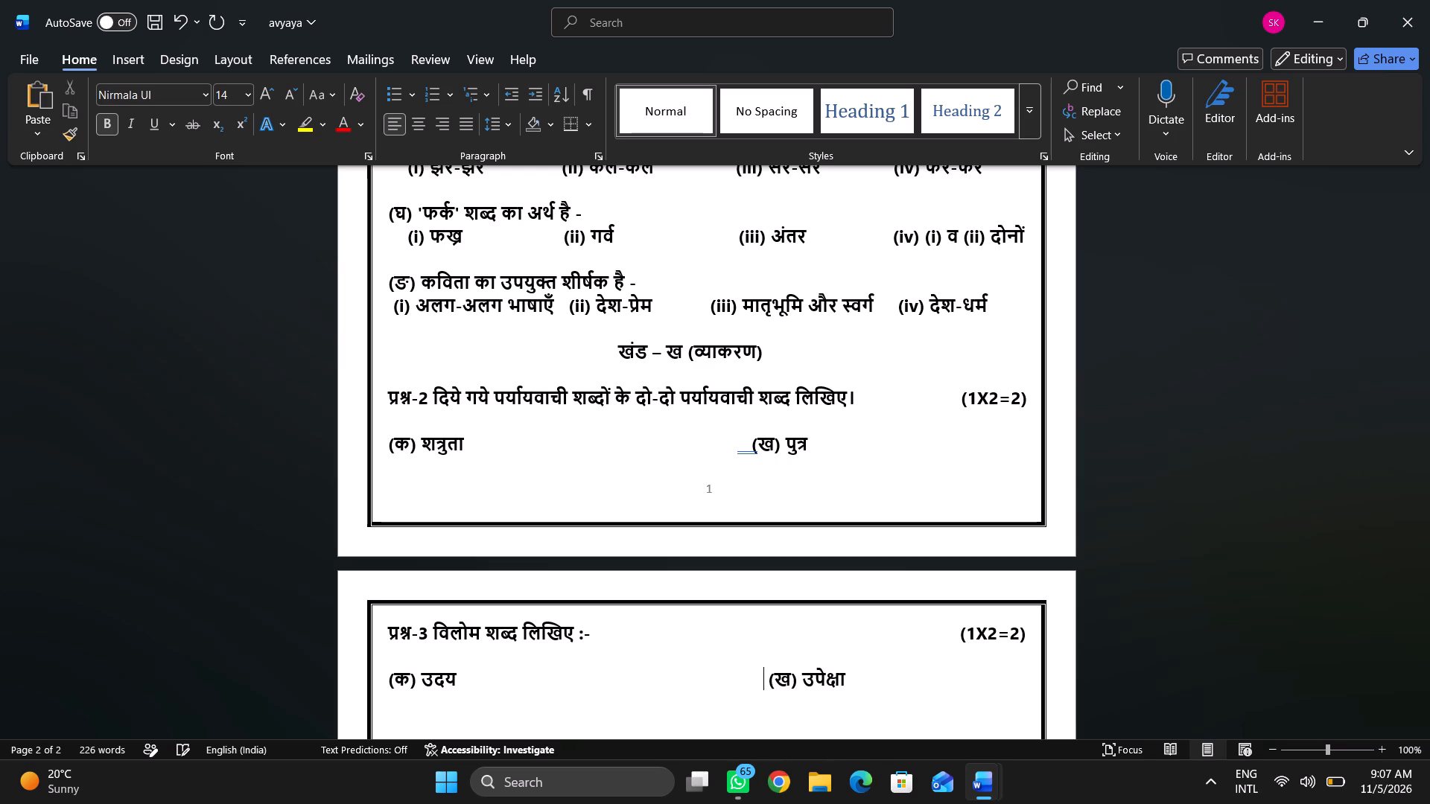
# Indent the (क) उदय and (ख) उपेक्षा line under प्रश्न-3 with two leading spaces.
pyautogui.click(378, 674)
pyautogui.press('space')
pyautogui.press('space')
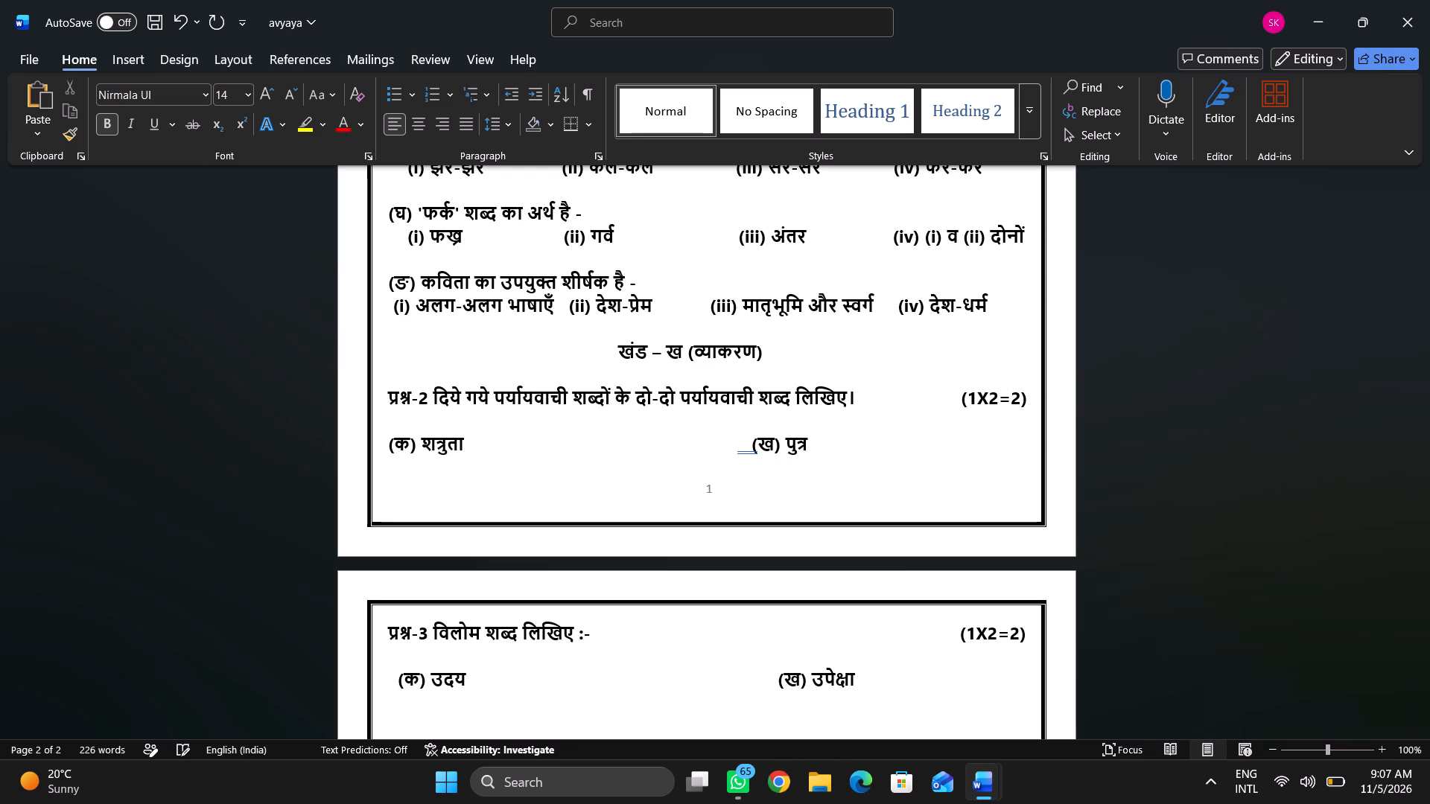
pyautogui.scroll(-1, 442, 655)
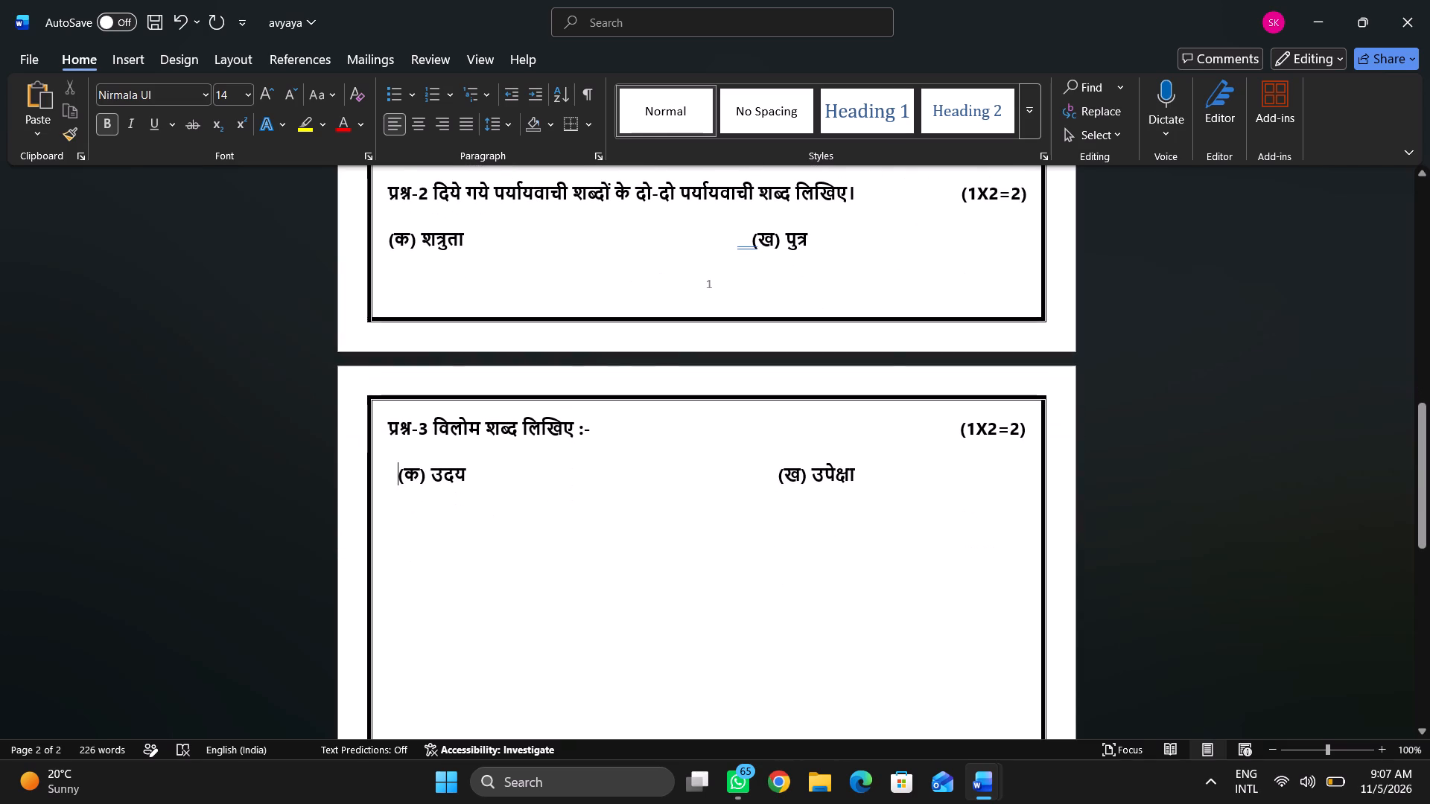
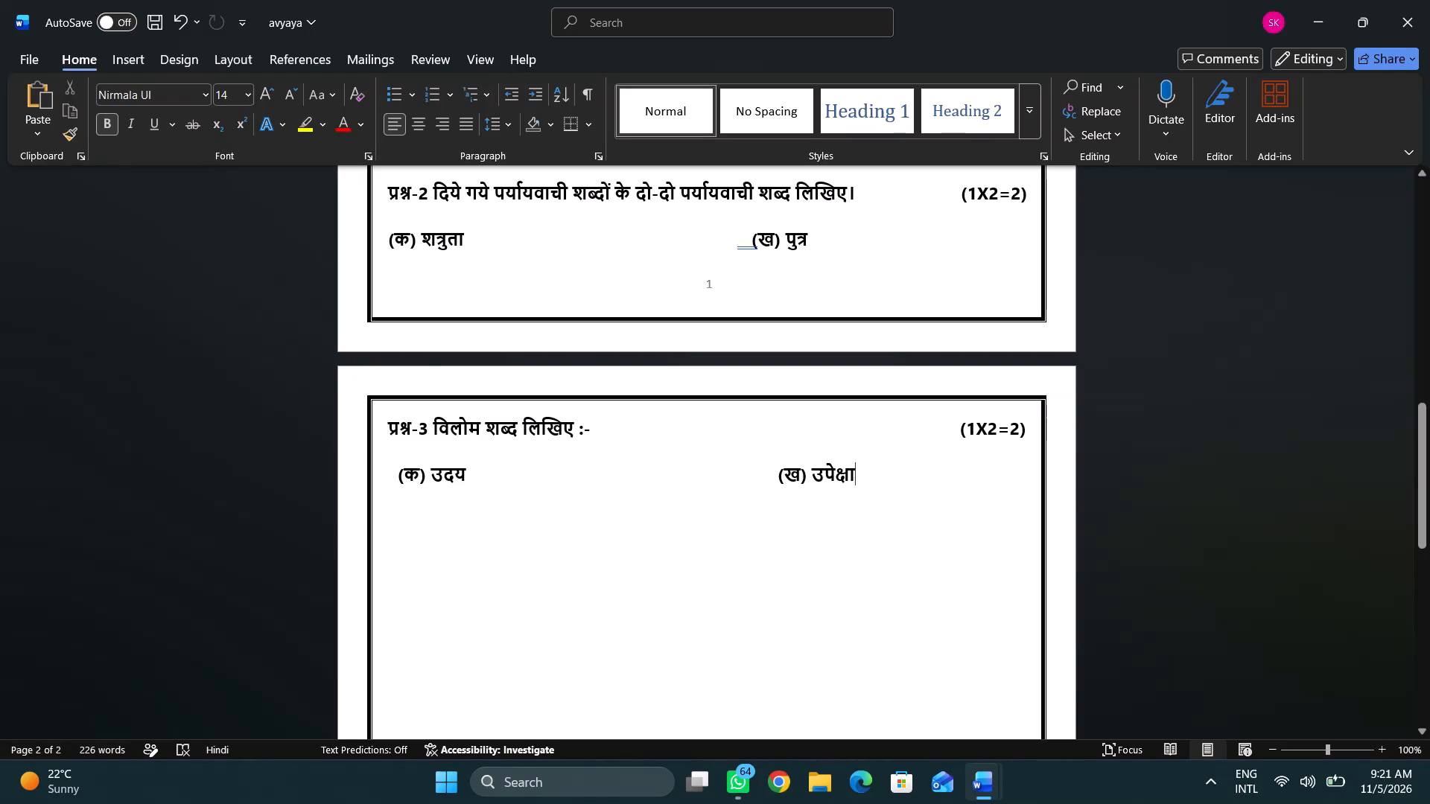
# Delete the (क) उदय and (ख) उपेक्षा text below the प्रश्न-3 heading, leaving that line empty.
pyautogui.press('BackSpace')
pyautogui.press('Delete')
pyautogui.press('BackSpace')
pyautogui.press('BackSpace')
pyautogui.press('BackSpace')
pyautogui.press('BackSpace')
pyautogui.press('BackSpace')
pyautogui.press('BackSpace')
pyautogui.press('BackSpace')
pyautogui.press('BackSpace')
pyautogui.press('BackSpace')
pyautogui.press('BackSpace')
pyautogui.press('BackSpace')
pyautogui.press('BackSpace')
pyautogui.press('BackSpace')
pyautogui.press('BackSpace')
pyautogui.press('BackSpace')
pyautogui.press('BackSpace')
pyautogui.press('BackSpace')
pyautogui.press('BackSpace')
pyautogui.press('BackSpace')
pyautogui.press('BackSpace')
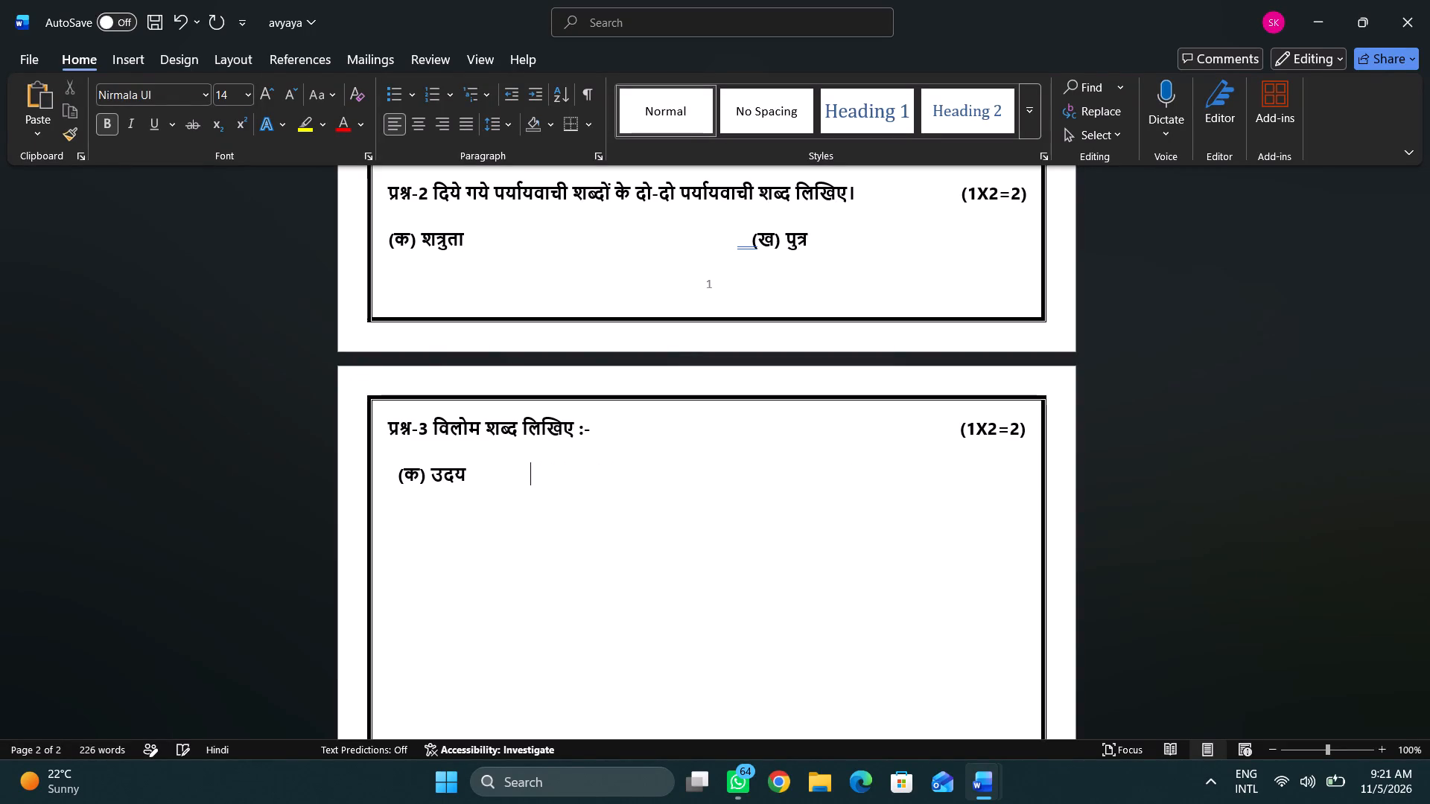
pyautogui.press('BackSpace')
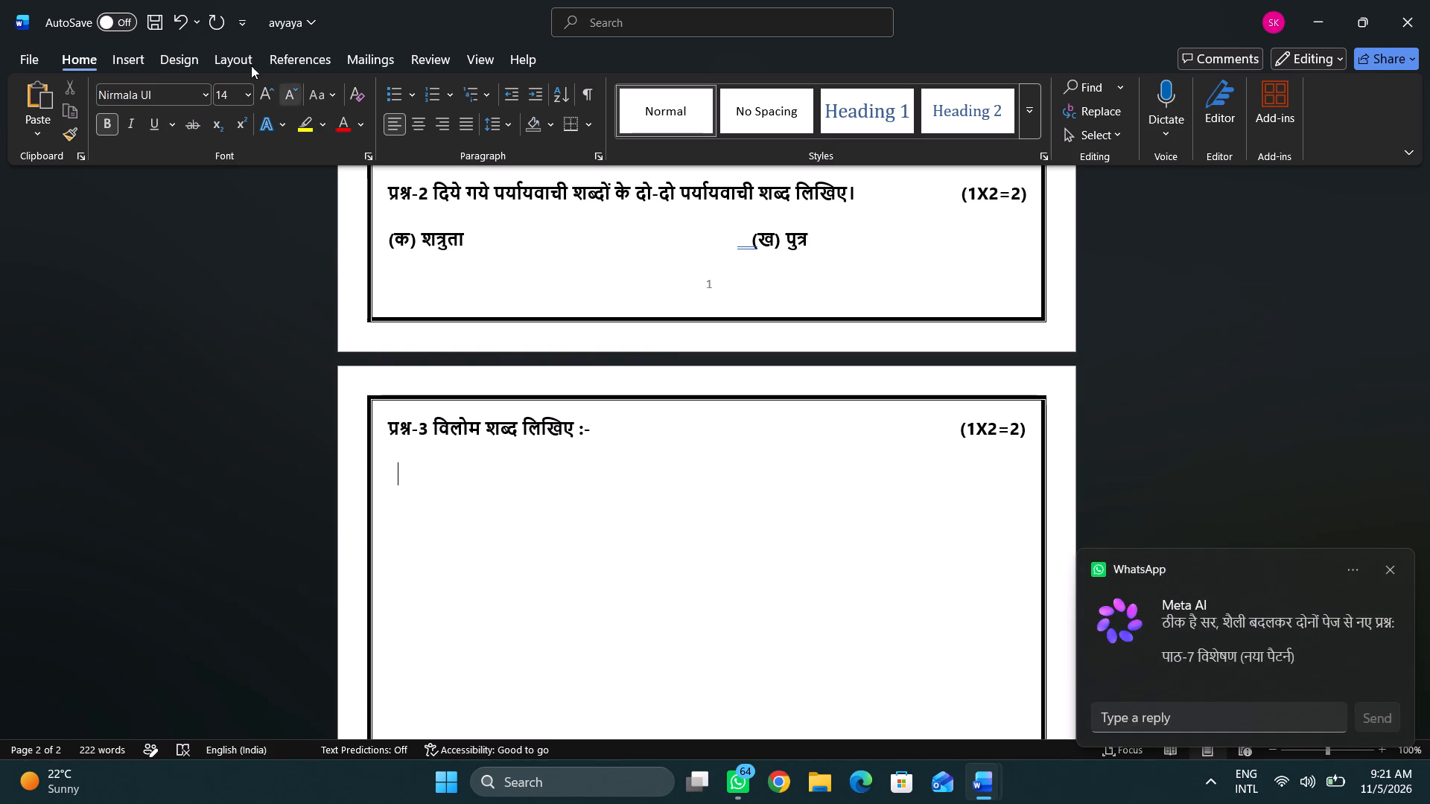
# Undo the प्रश्न-3 edits back to separate (क) उदय and (ख) उपेक्षा lines, redoing the alignment of the (1X2=2) marks at the heading line's end.
pyautogui.tripleClick(179, 13)
pyautogui.tripleClick(179, 13)
pyautogui.tripleClick(179, 13)
pyautogui.tripleClick(179, 15)
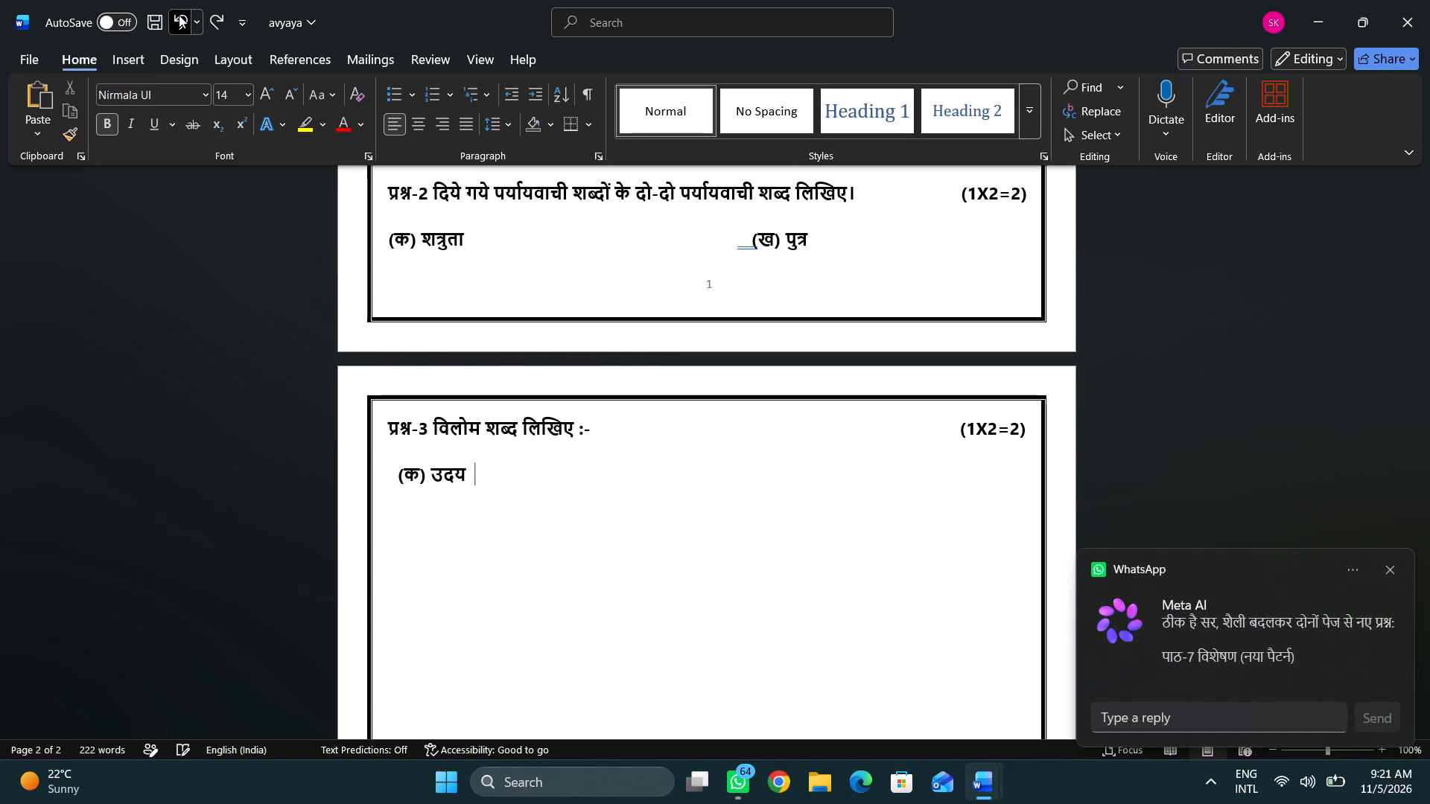
pyautogui.tripleClick(179, 15)
pyautogui.tripleClick(179, 15)
pyautogui.tripleClick(179, 15)
pyautogui.tripleClick(179, 15)
pyautogui.tripleClick(179, 15)
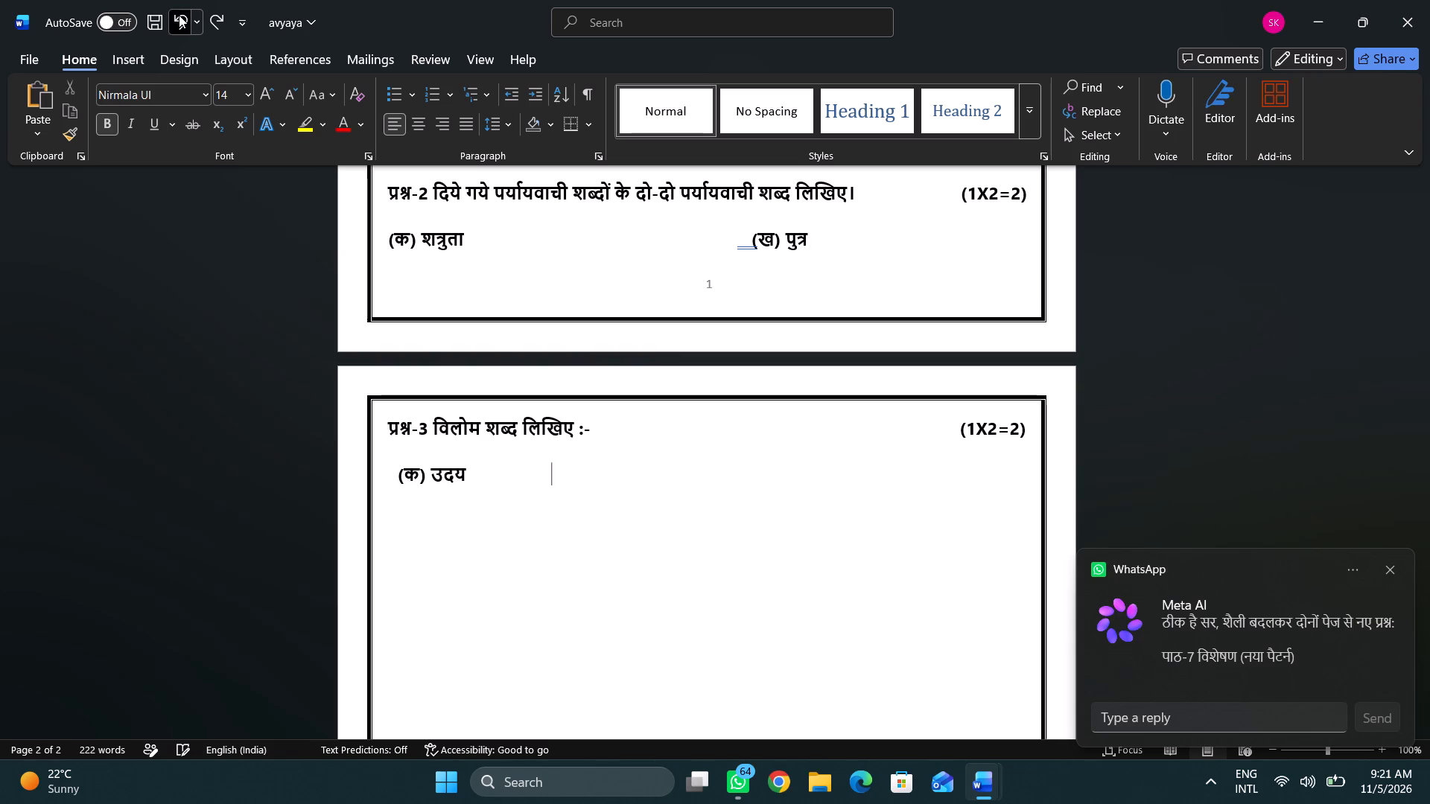
pyautogui.tripleClick(179, 15)
pyautogui.tripleClick(179, 15)
pyautogui.tripleClick(179, 15)
pyautogui.tripleClick(179, 15)
pyautogui.tripleClick(179, 15)
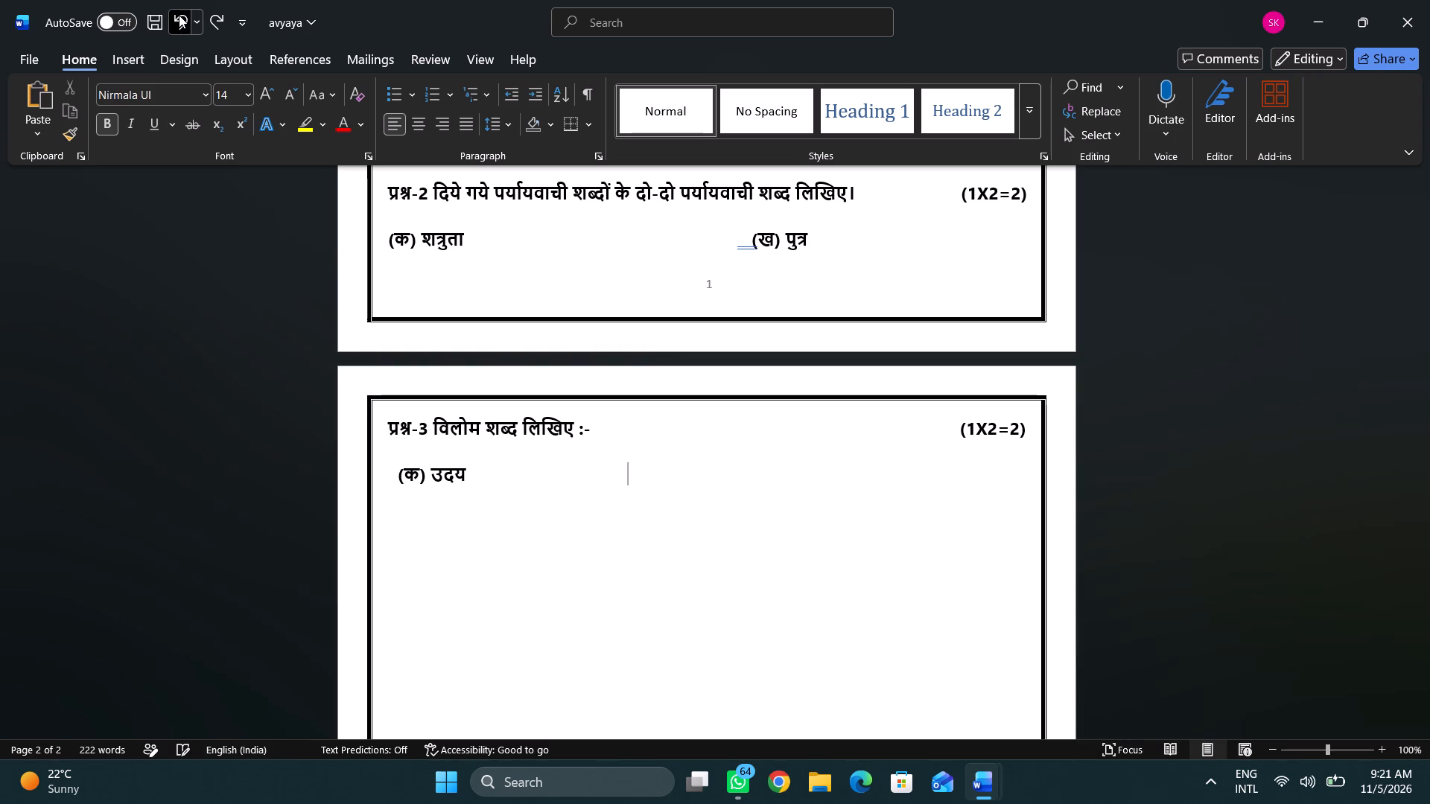
pyautogui.tripleClick(179, 15)
pyautogui.tripleClick(179, 15)
pyautogui.tripleClick(179, 15)
pyautogui.tripleClick(179, 15)
pyautogui.tripleClick(179, 15)
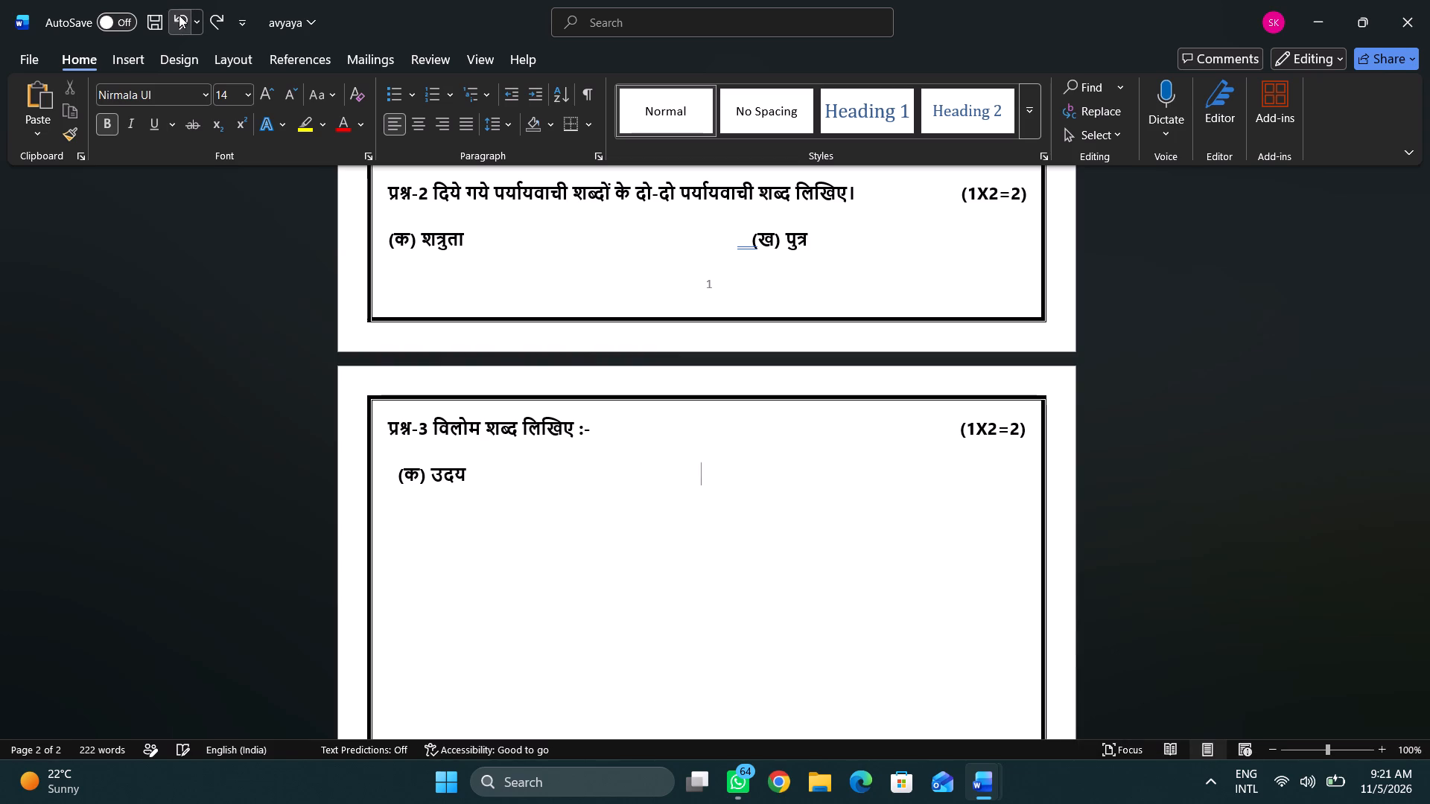
pyautogui.tripleClick(179, 15)
pyautogui.tripleClick(179, 15)
pyautogui.tripleClick(179, 15)
pyautogui.tripleClick(179, 15)
pyautogui.tripleClick(177, 15)
pyautogui.tripleClick(177, 15)
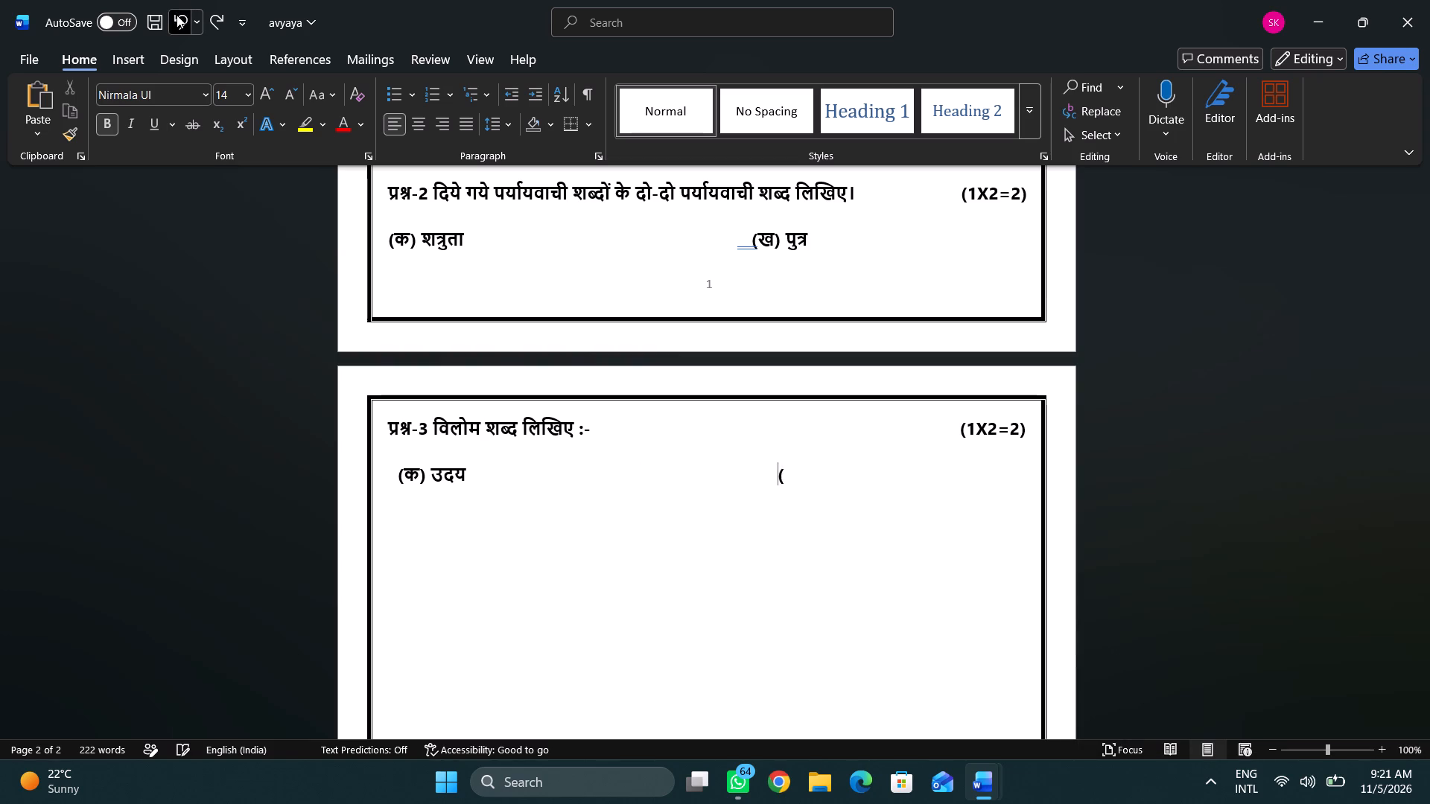
pyautogui.tripleClick(177, 15)
pyautogui.tripleClick(177, 15)
pyautogui.tripleClick(177, 15)
pyautogui.tripleClick(177, 15)
pyautogui.doubleClick(177, 15)
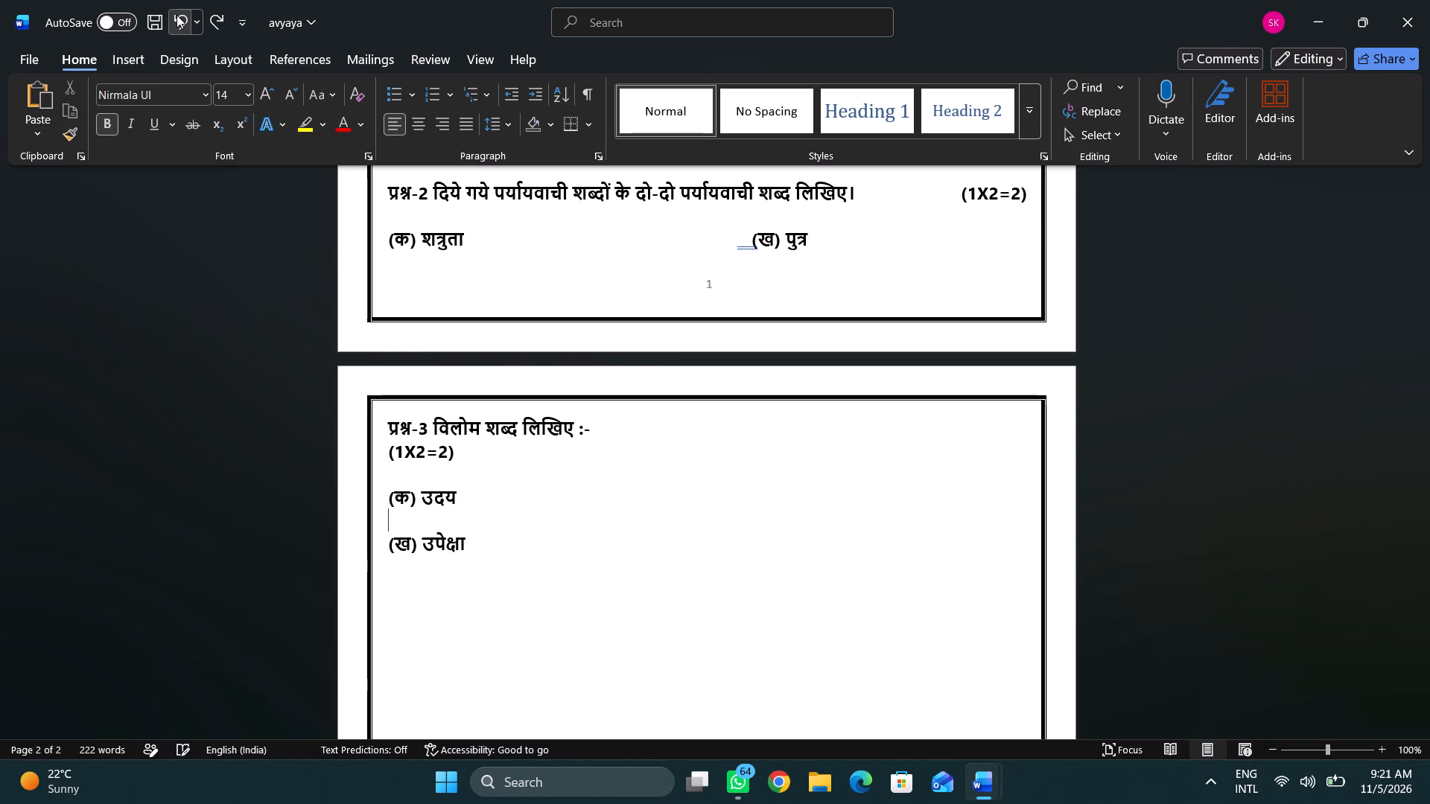
pyautogui.tripleClick(216, 19)
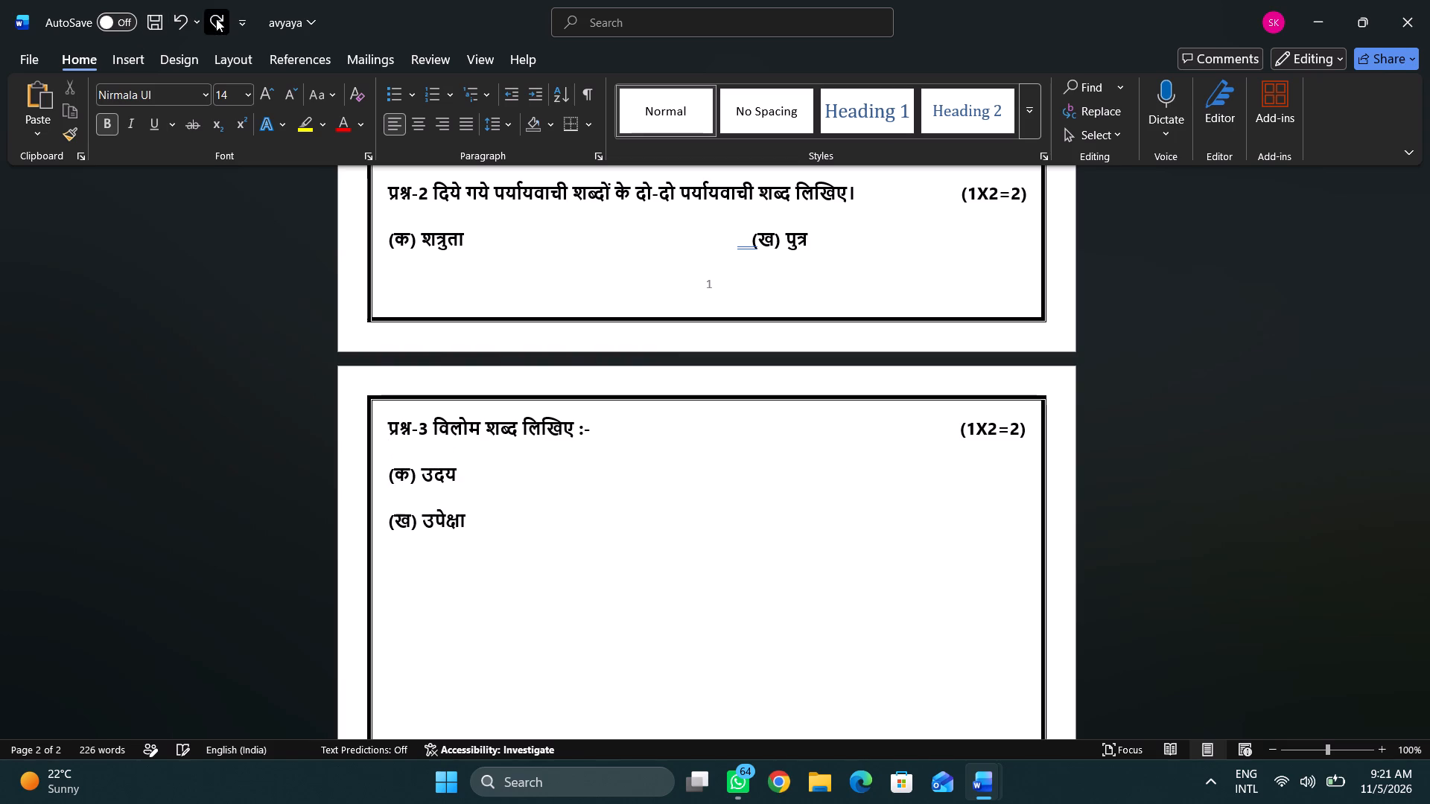
# Redo the प्रश्न-3 edits that put (क) उदय and (ख) उपेक्षा on one line with a wide gap.
pyautogui.doubleClick(216, 19)
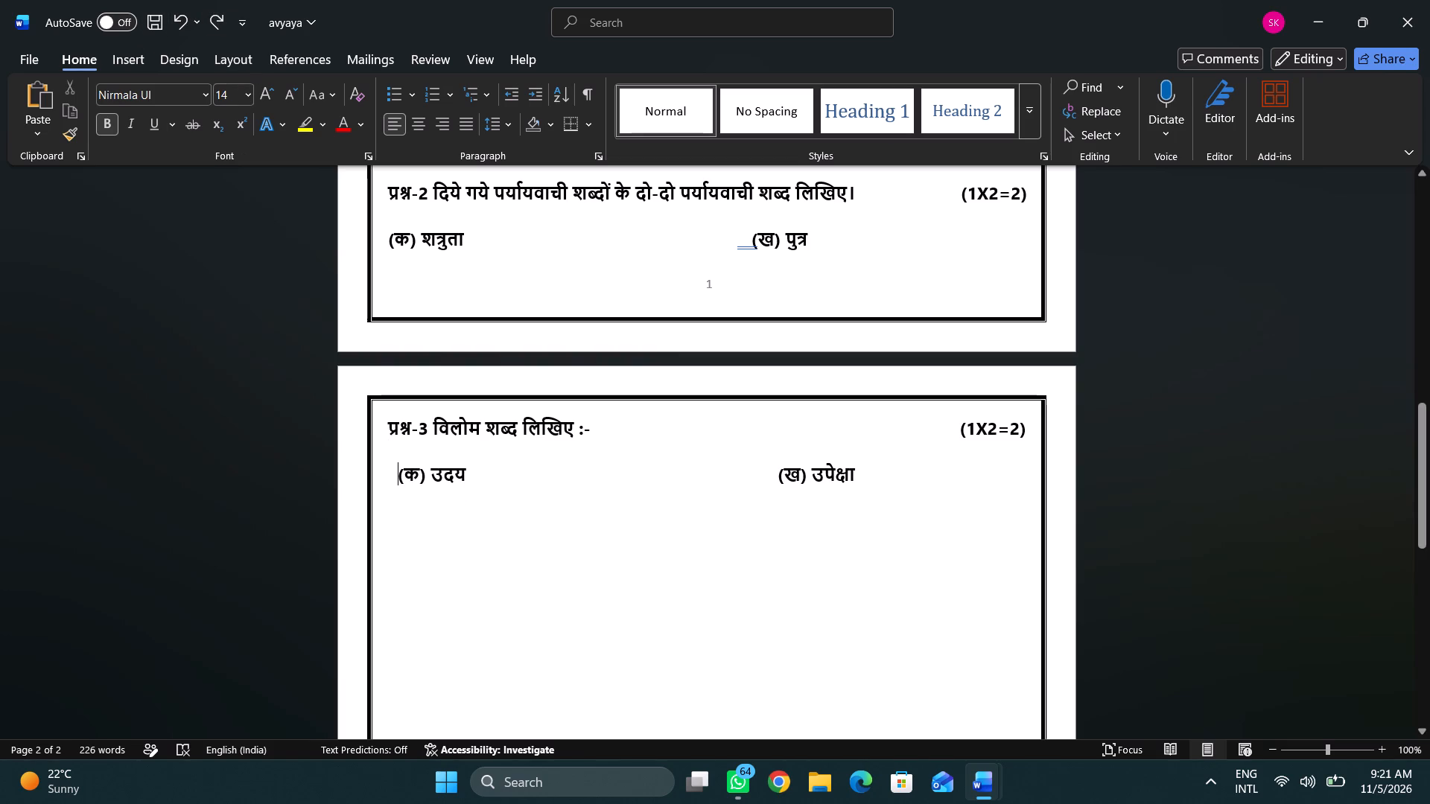
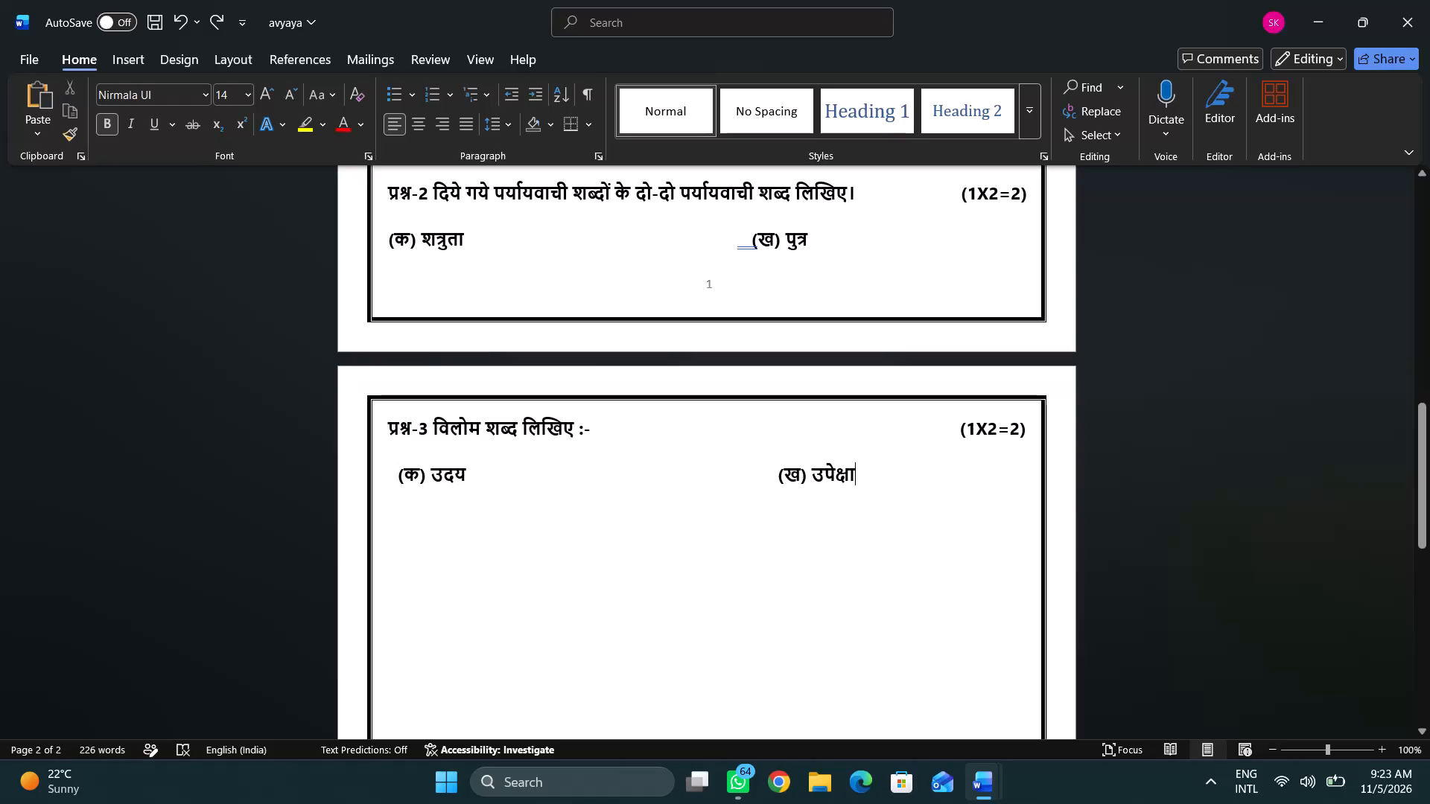
# Replace the word उपेक्षा in option (ख) of प्रश्न-3 with the copied word उतार.
pyautogui.press('BackSpace')
pyautogui.press('BackSpace')
pyautogui.press('BackSpace')
pyautogui.press('BackSpace')
pyautogui.press('BackSpace')
pyautogui.press('BackSpace')
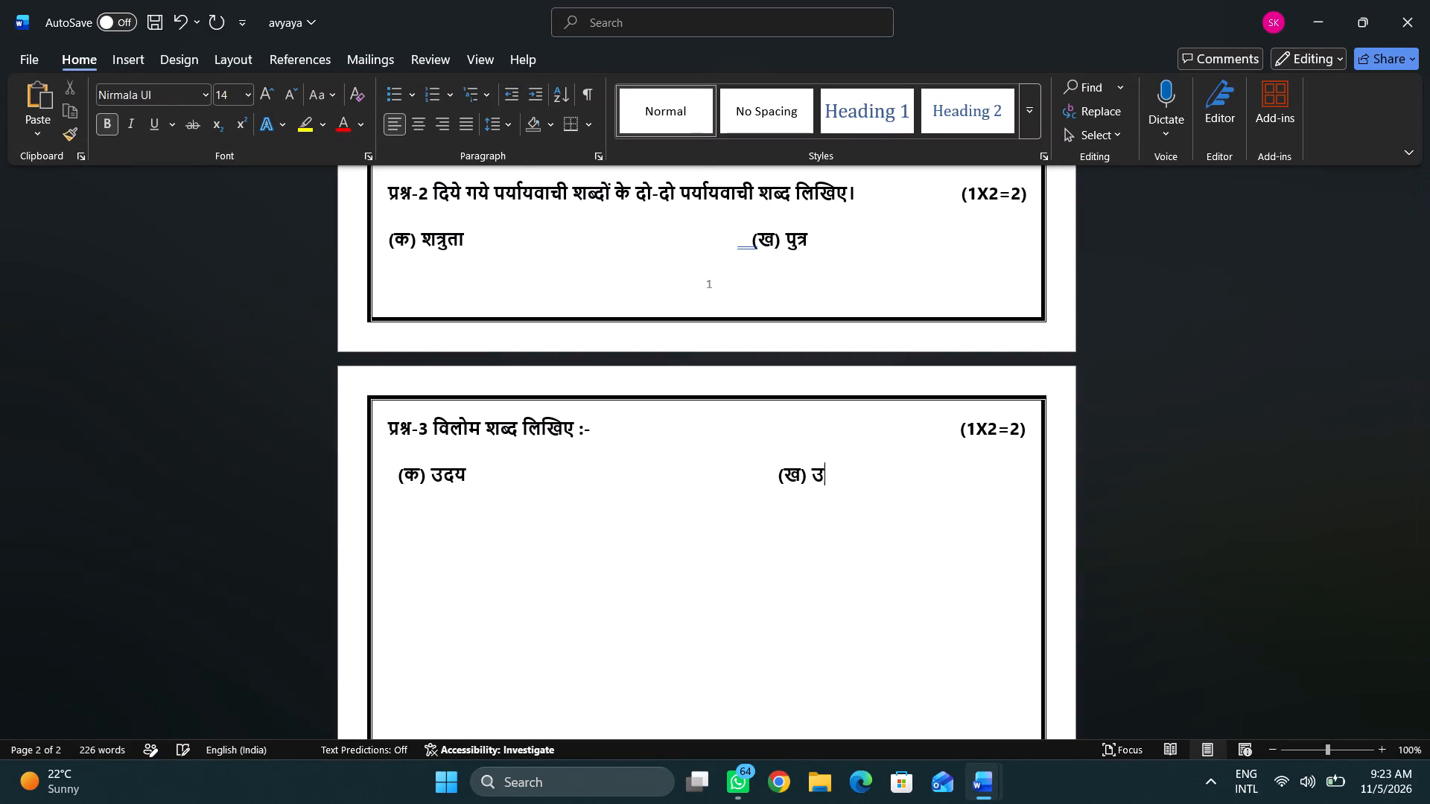
pyautogui.press('BackSpace')
pyautogui.hotkey('ctrl', 'v')
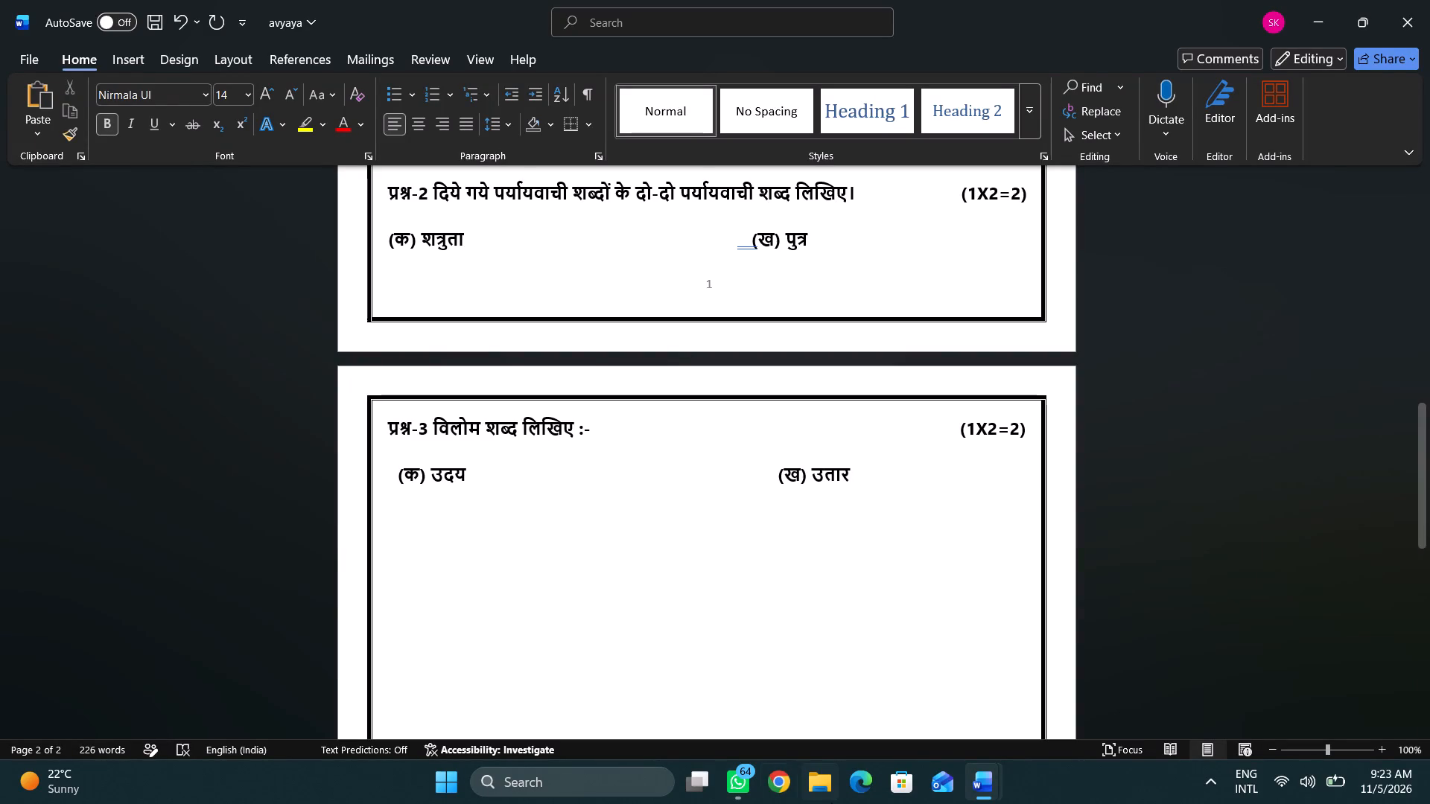
# Switch from the avyaya document to the open HINDI PAPER FOR CLASS 5 document.
pyautogui.click(967, 776)
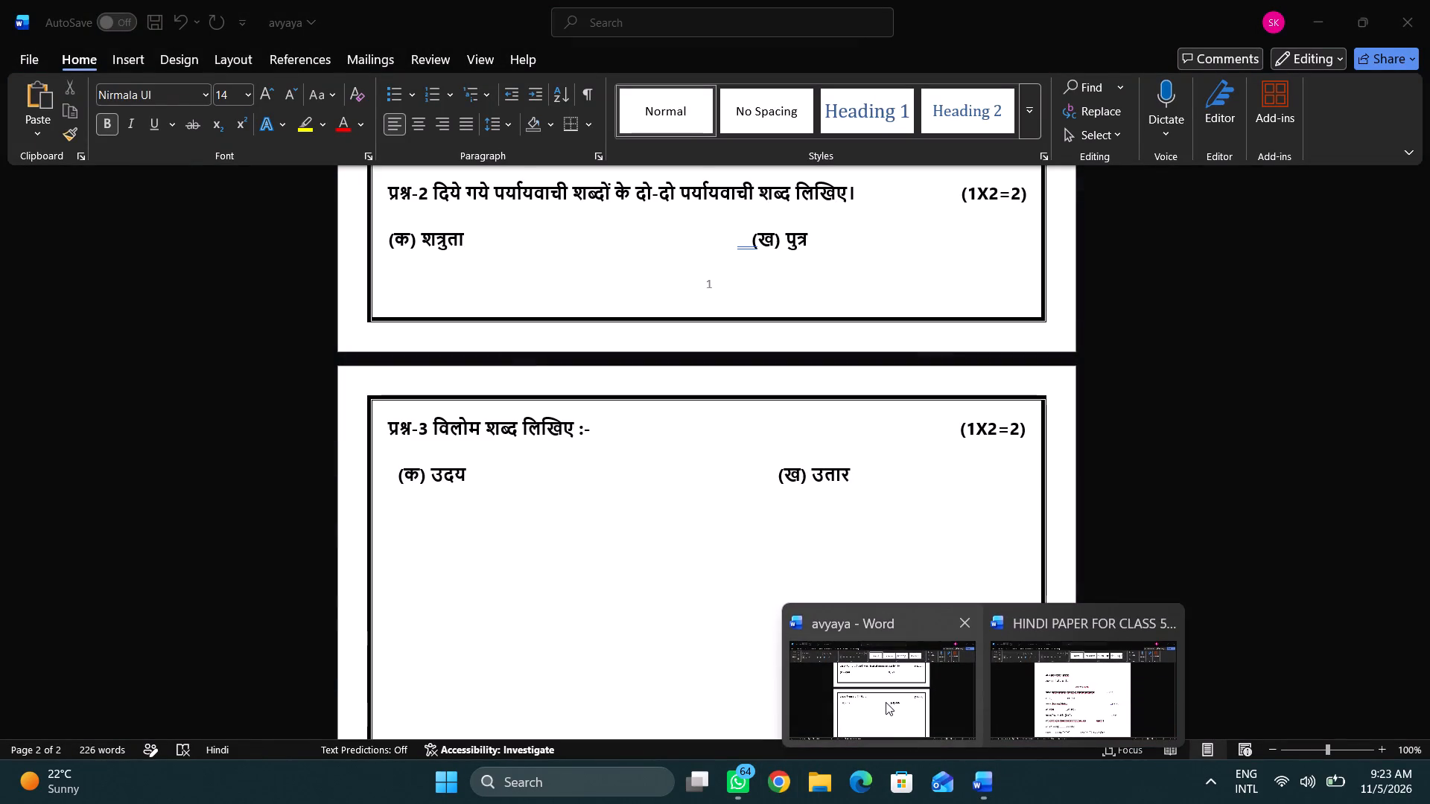
# Switch to the avyaya document in Word.
pyautogui.click(886, 702)
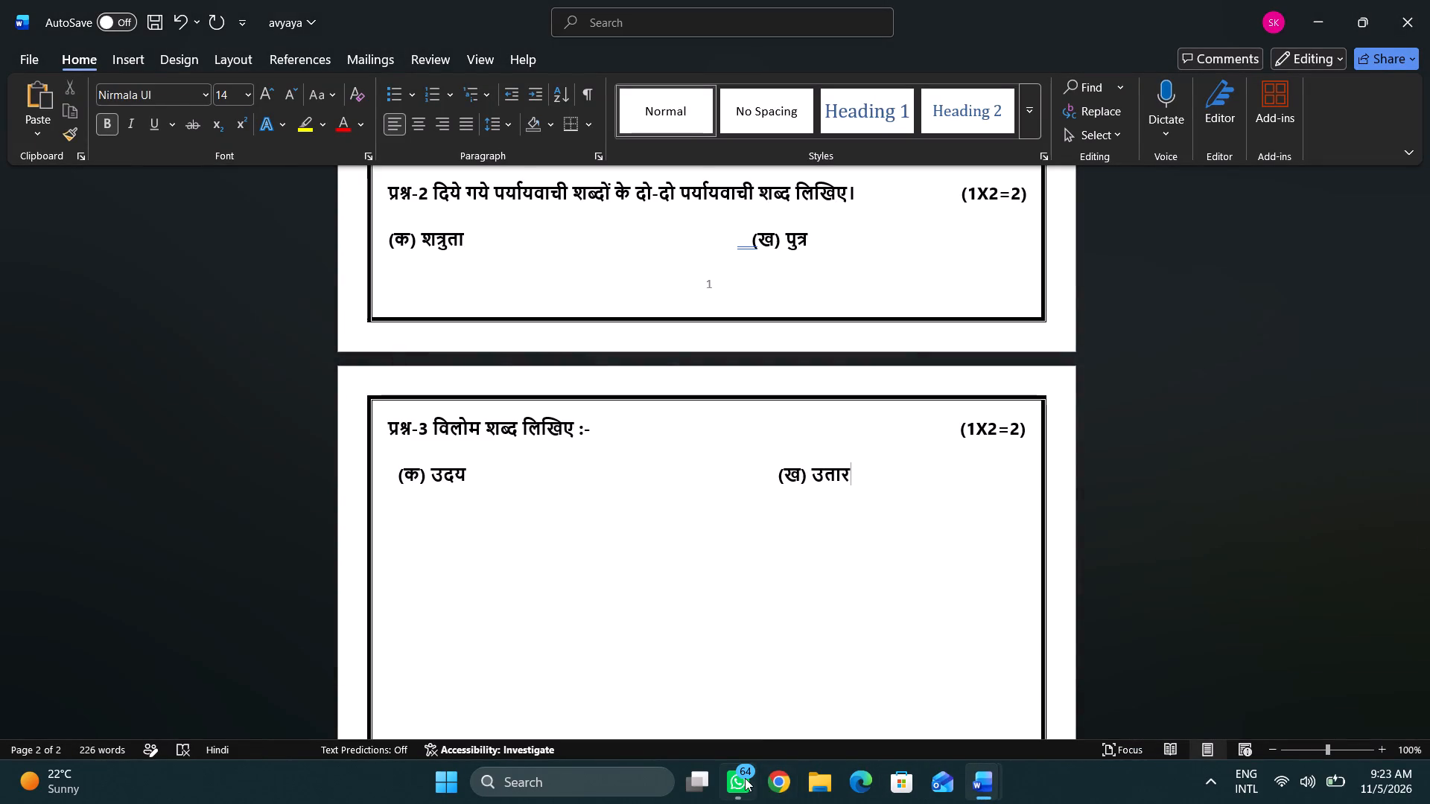
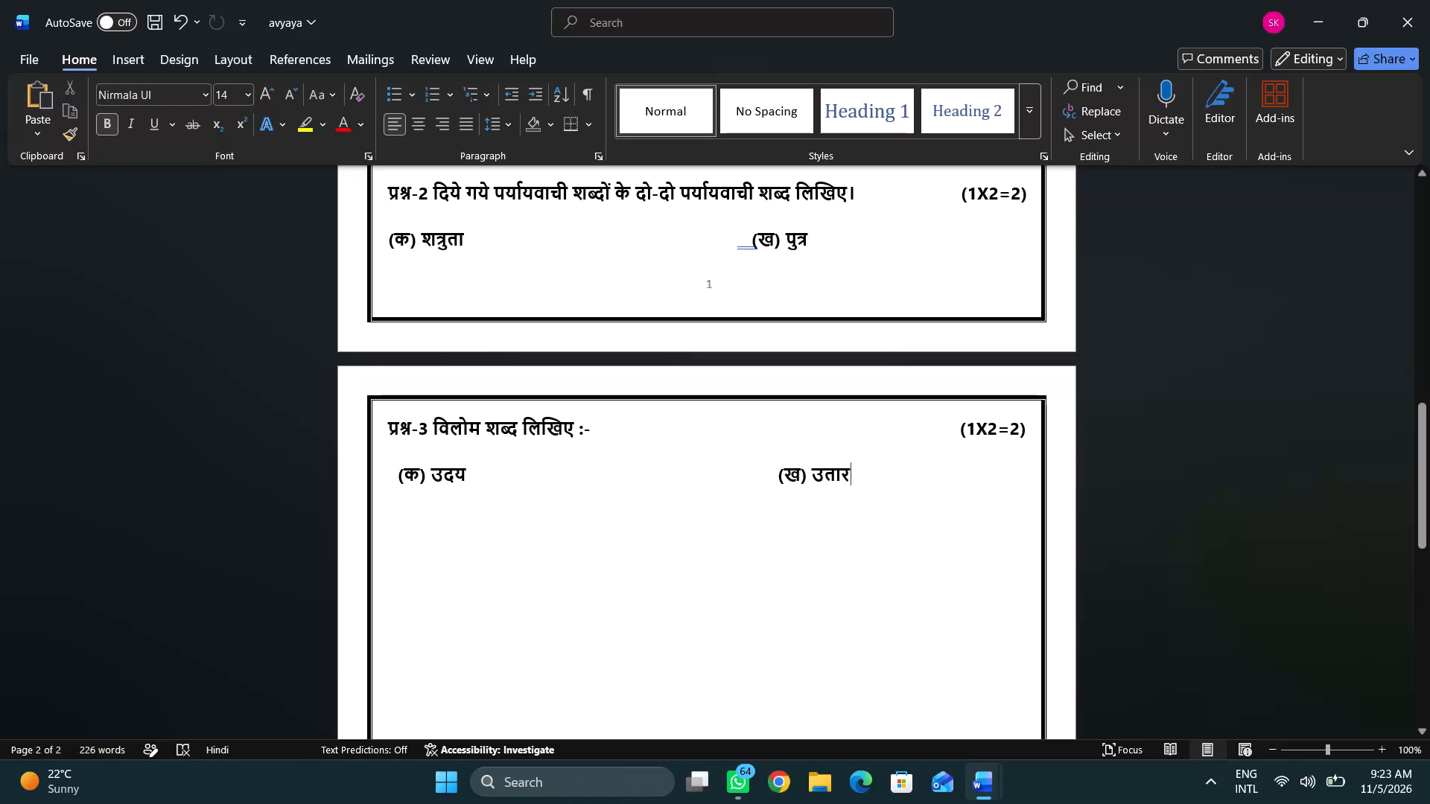
# Replace the word उदय in option (क) of प्रश्न-3 with the copied word बंधन.
pyautogui.press('BackSpace')
pyautogui.press('BackSpace')
pyautogui.press('BackSpace')
pyautogui.press('BackSpace')
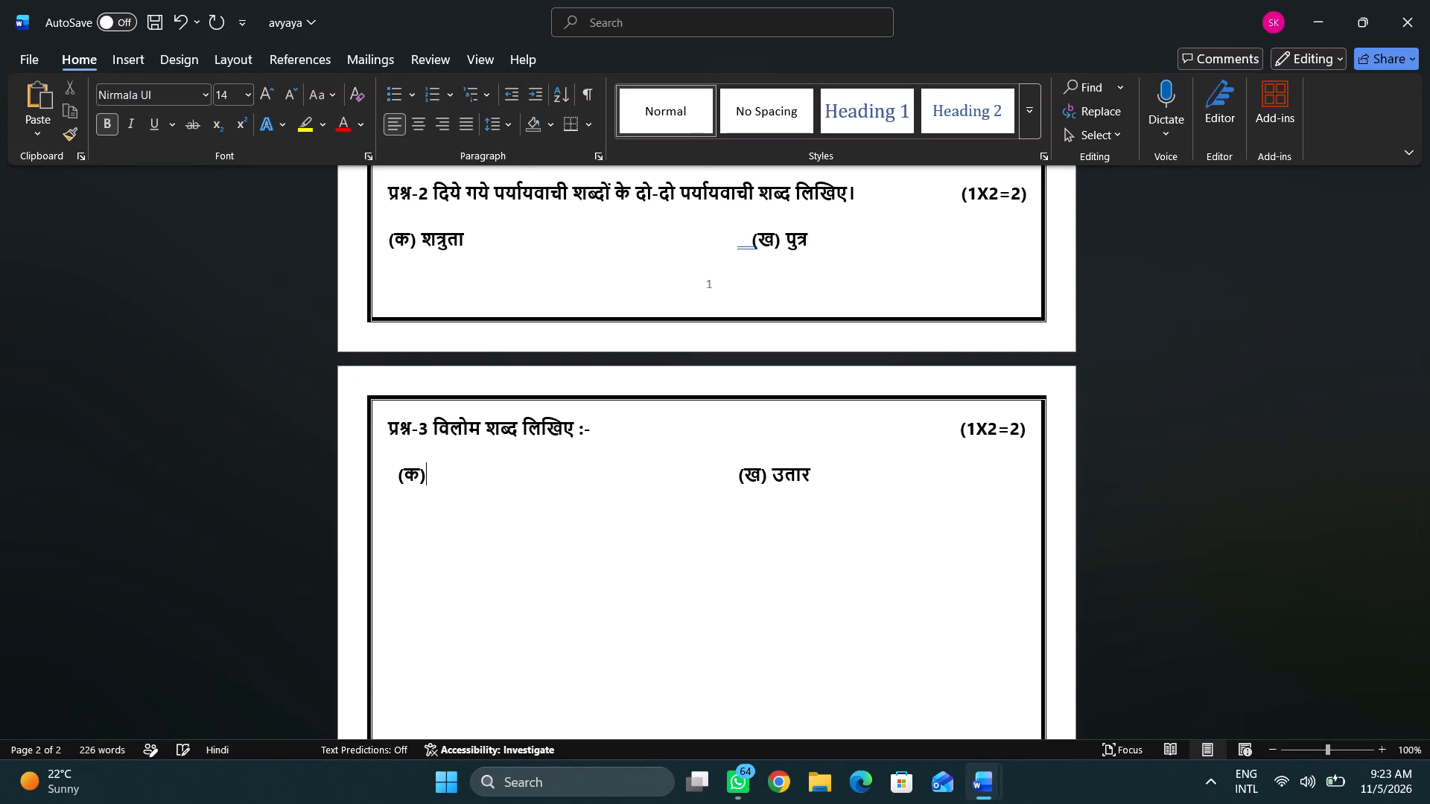
pyautogui.hotkey('ctrl', 'v')
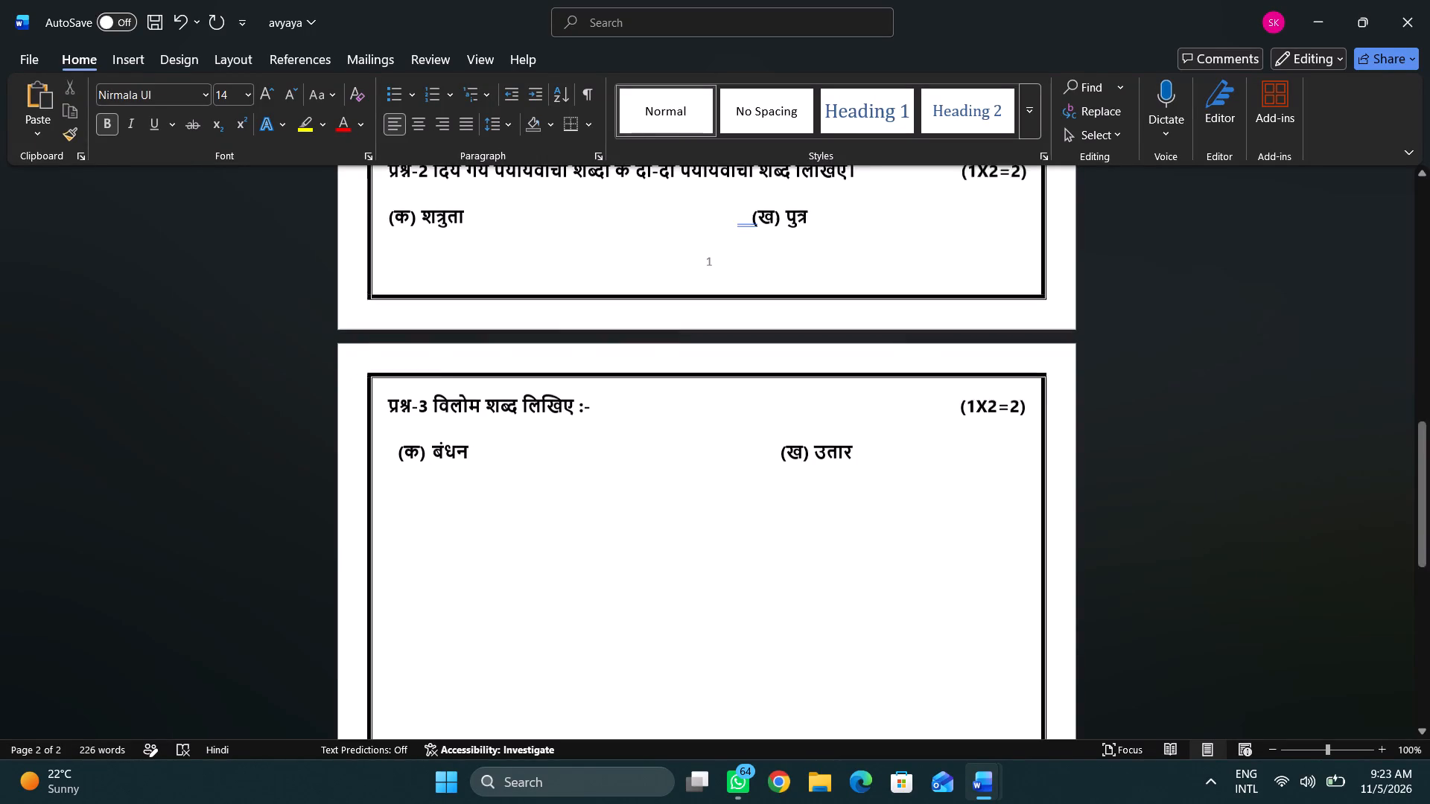
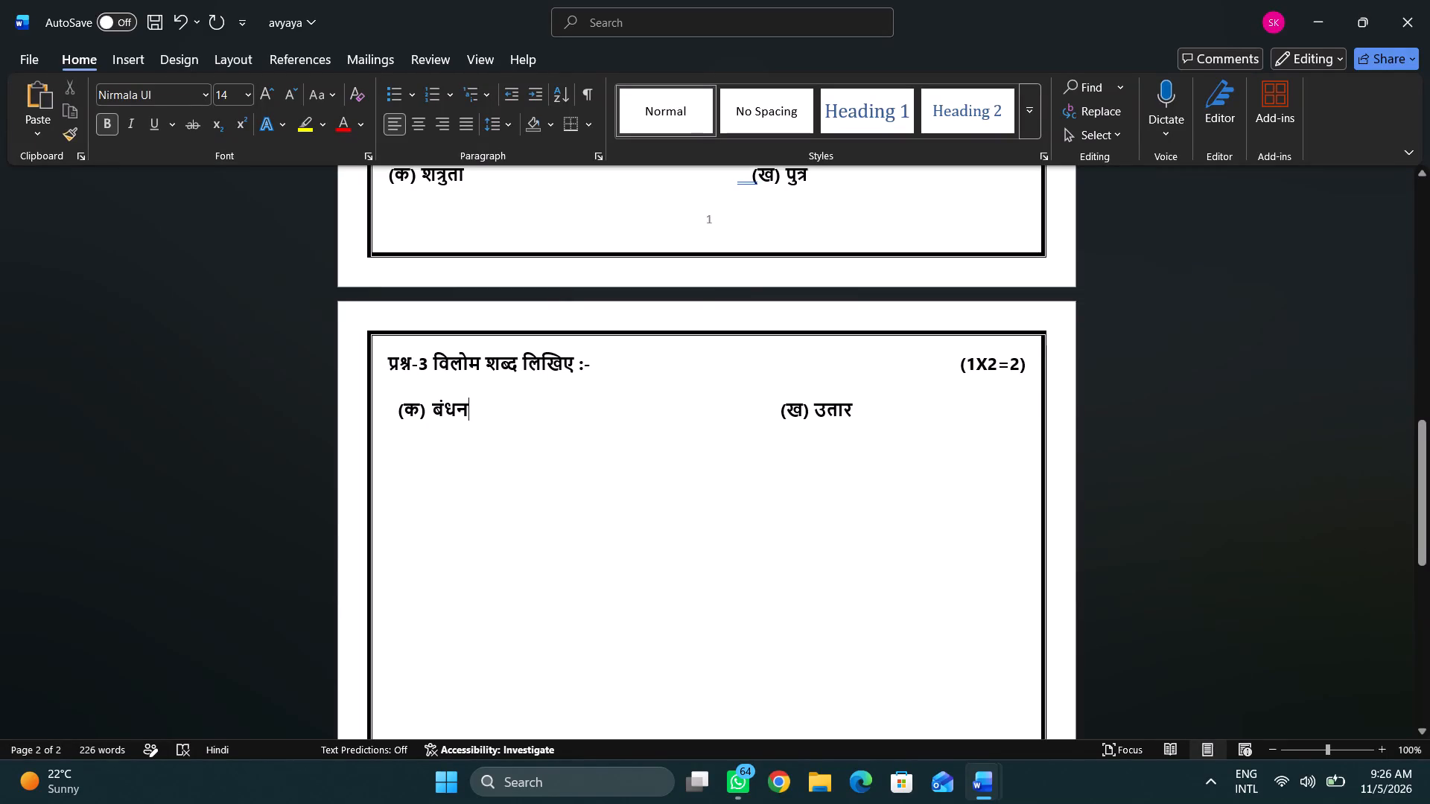
# Paste the copied अनेक शब्दों के लिए एक शब्द questions on a new line below the options of प्रश्न-3.
pyautogui.click(871, 396)
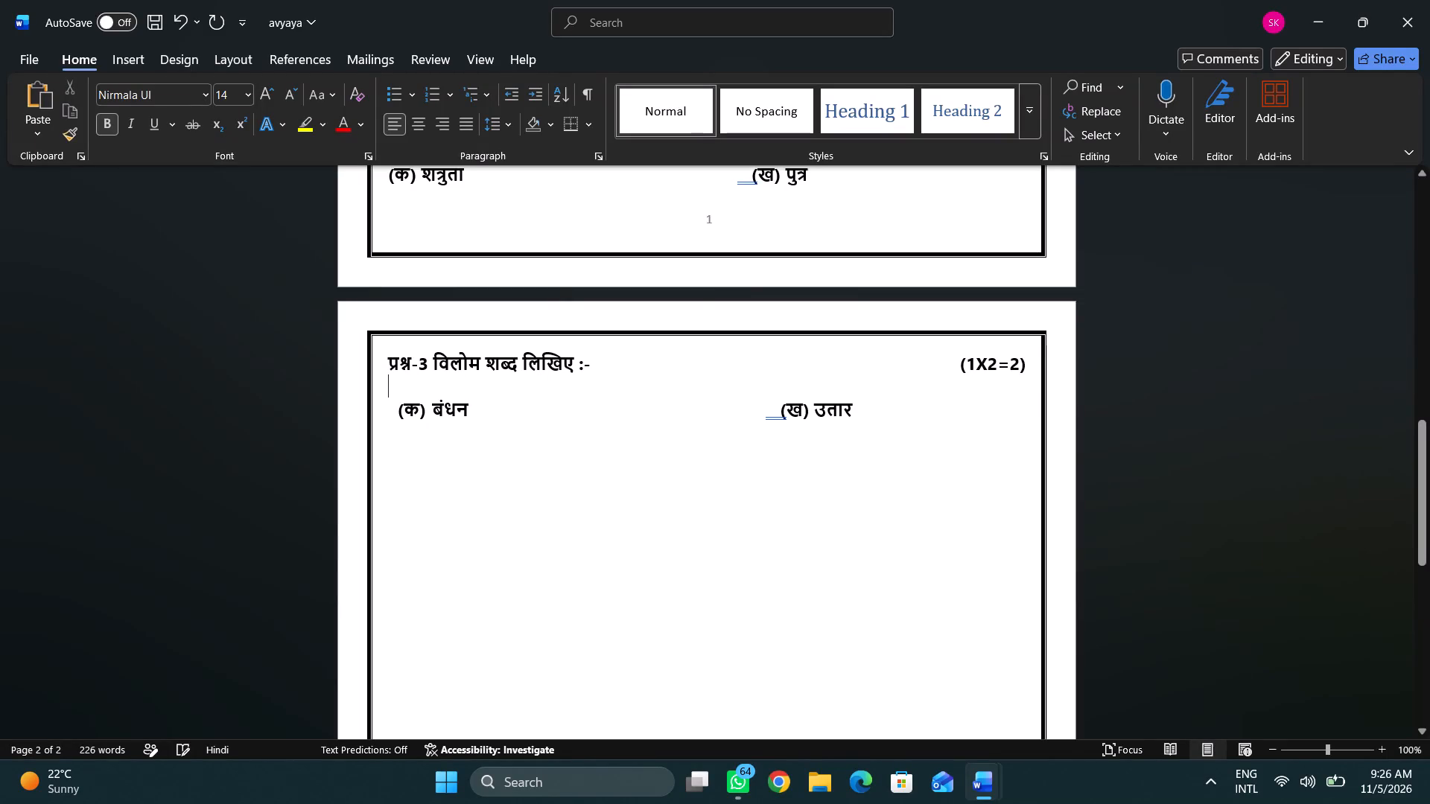
pyautogui.click(873, 399)
pyautogui.press('Return')
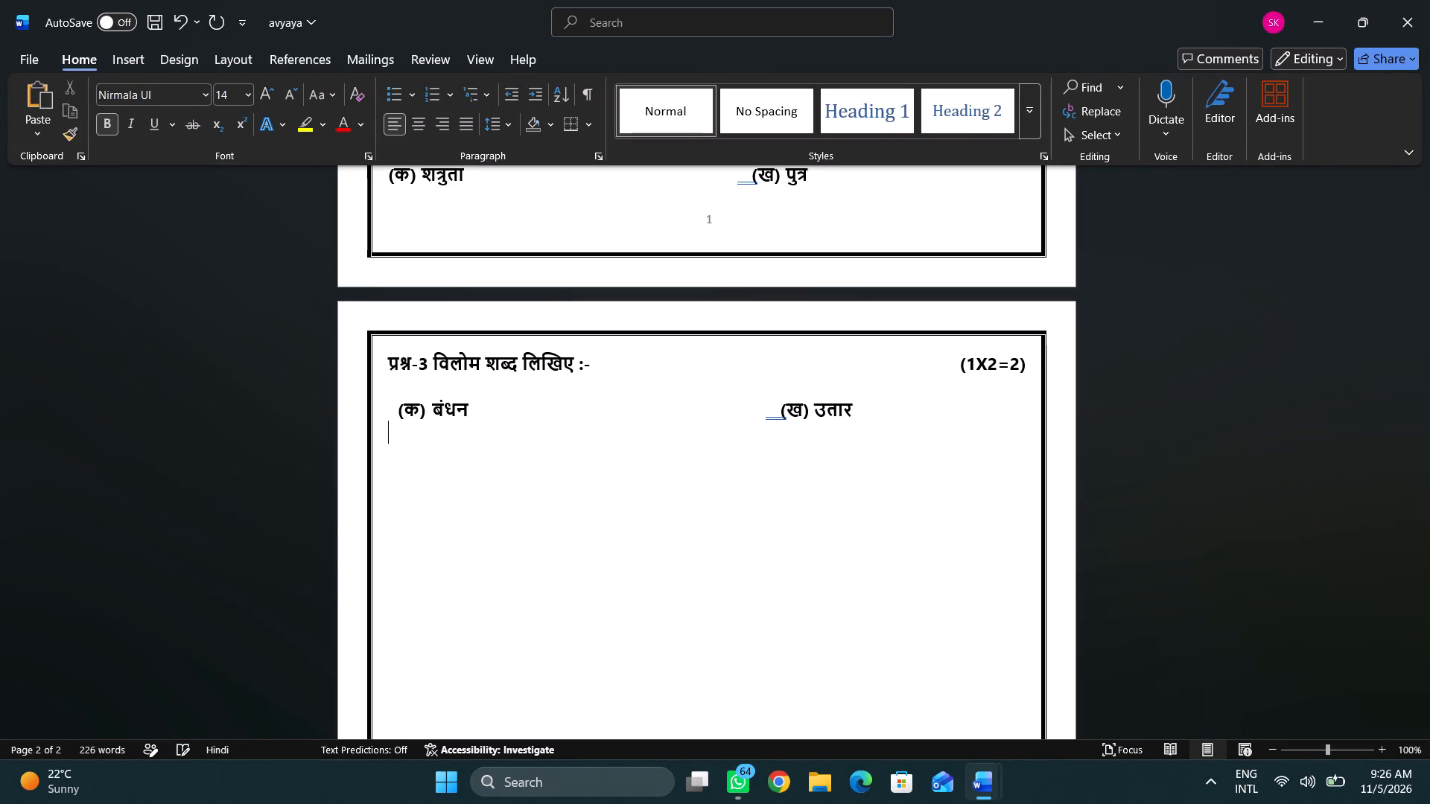
pyautogui.press('Return')
pyautogui.hotkey('ctrl', 'v')
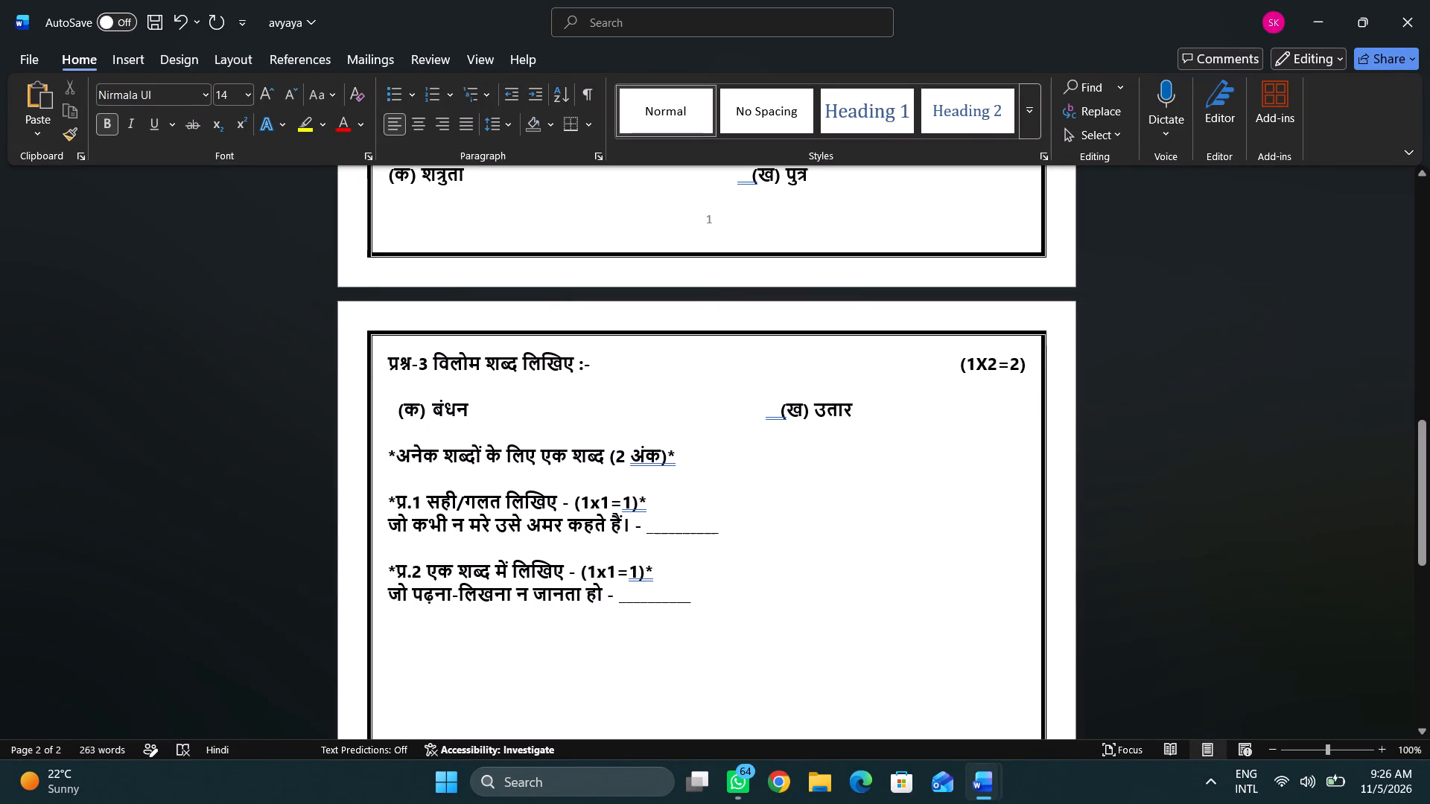
# Remove the asterisk before the अनेक शब्दों heading and the text *प्र.1 सही/गलत before लिखिए.
pyautogui.click(396, 453)
pyautogui.press('BackSpace')
pyautogui.click(421, 494)
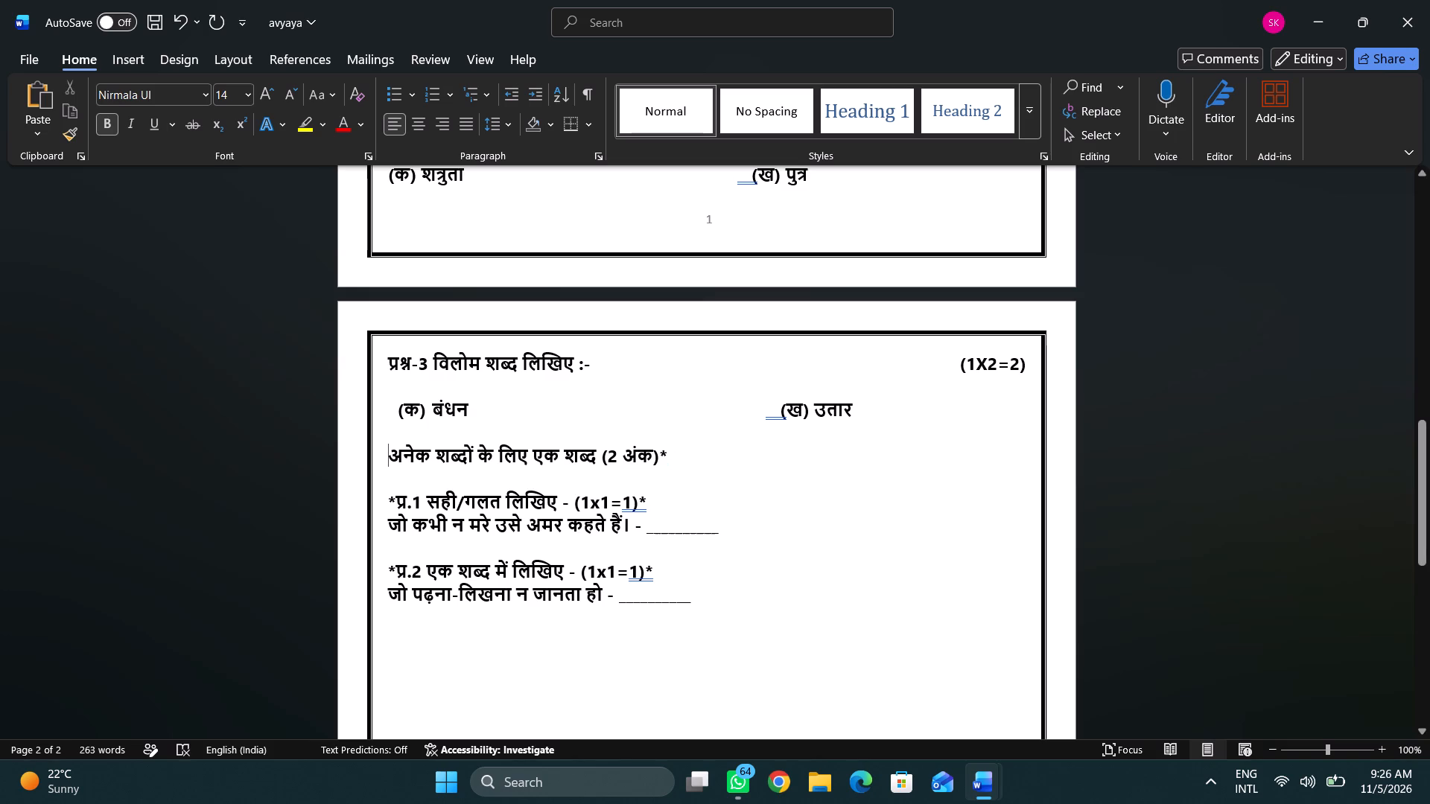
pyautogui.moveTo(392, 509); pyautogui.dragTo(489, 512)
pyautogui.press('BackSpace')
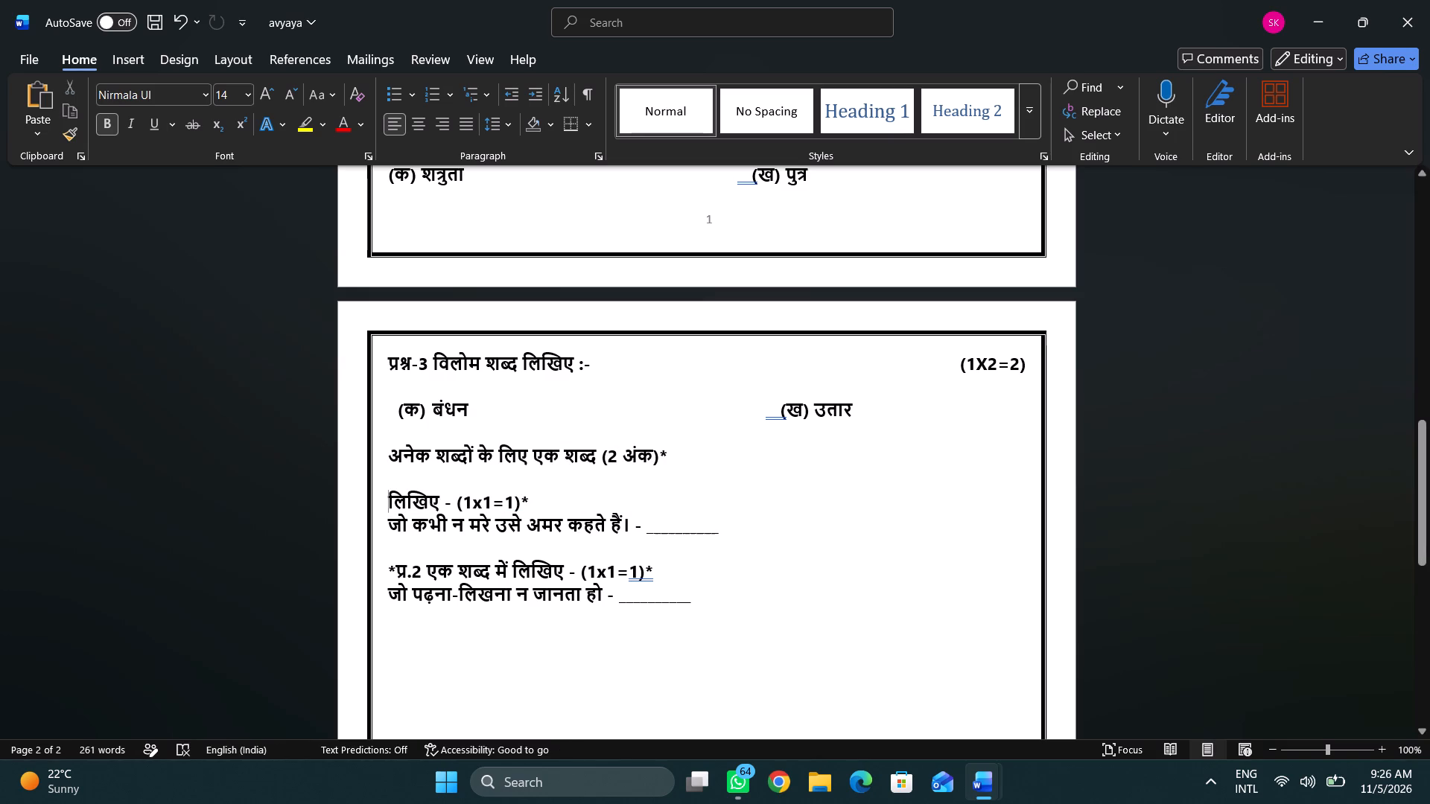
# Delete the trailing asterisk and the marks note (2 अंक) from the अनेक शब्दों के लिए एक शब्द heading.
pyautogui.moveTo(400, 456); pyautogui.dragTo(582, 459)
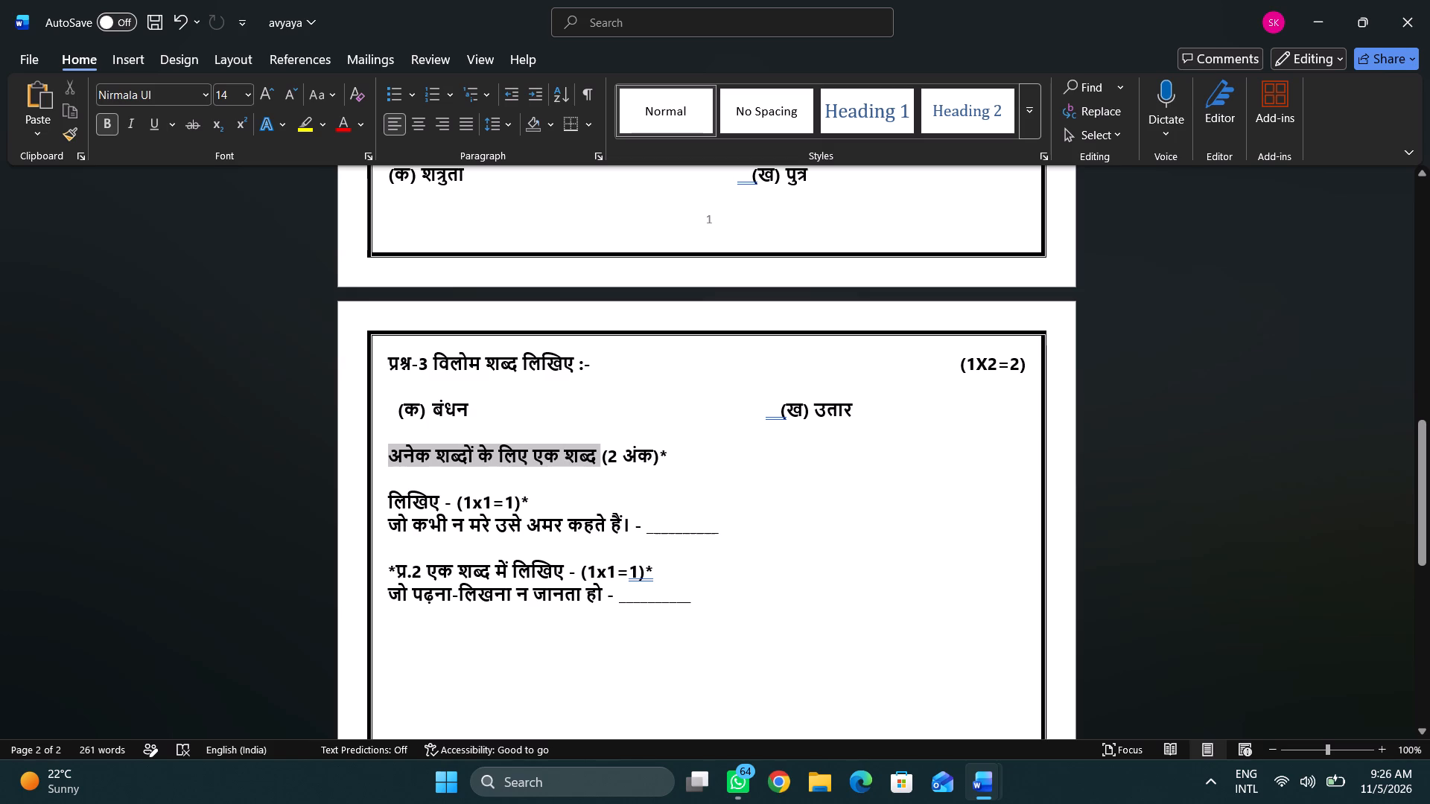
pyautogui.moveTo(582, 459); pyautogui.dragTo(514, 409)
pyautogui.click(514, 409)
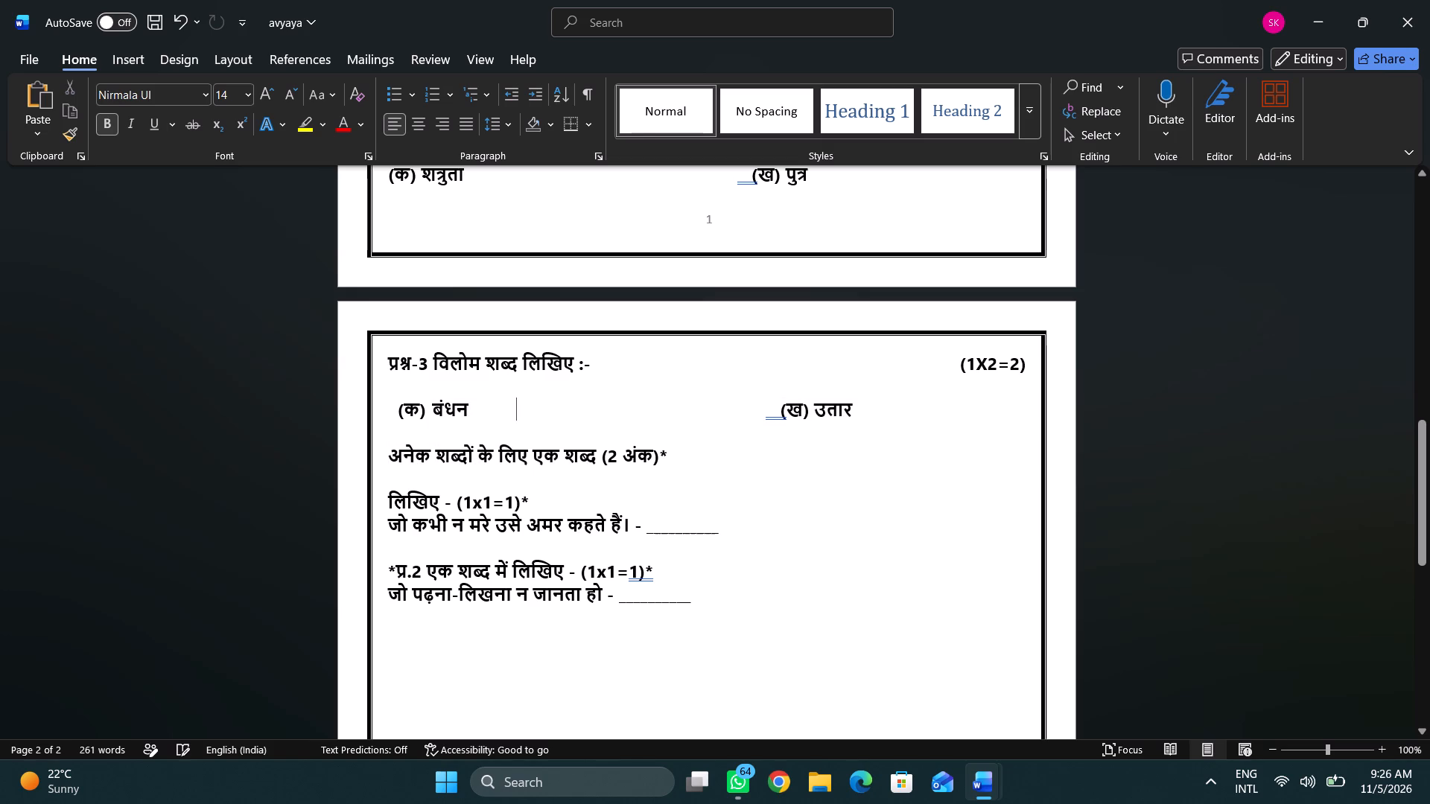
pyautogui.click(666, 453)
pyautogui.press('BackSpace')
pyautogui.moveTo(608, 448); pyautogui.dragTo(656, 455)
pyautogui.click(596, 456)
pyautogui.moveTo(596, 456); pyautogui.dragTo(684, 453)
pyautogui.click(598, 464)
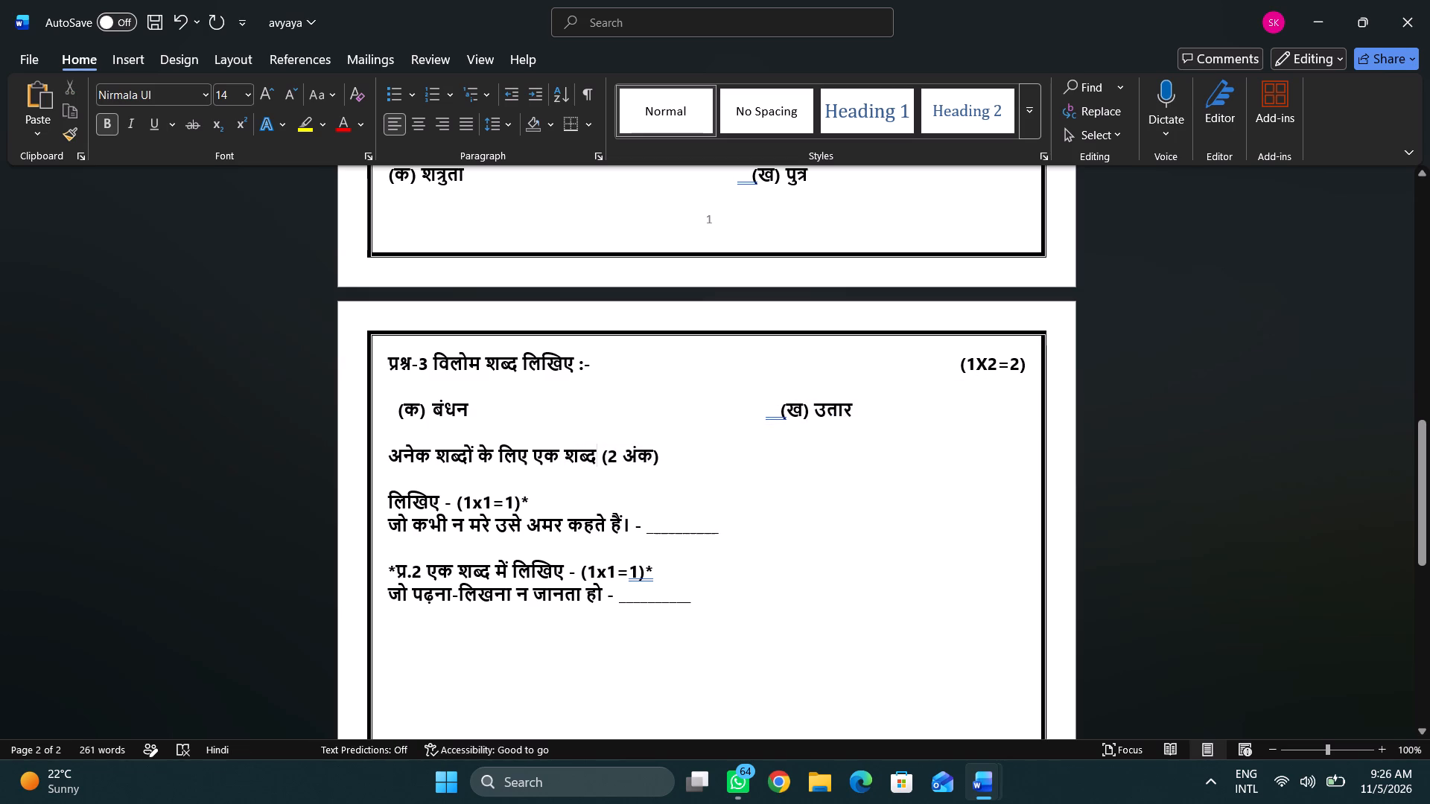
pyautogui.moveTo(615, 444); pyautogui.dragTo(605, 454)
pyautogui.doubleClick(605, 454)
pyautogui.moveTo(605, 454); pyautogui.dragTo(641, 453)
pyautogui.click(641, 453)
pyautogui.moveTo(663, 454); pyautogui.dragTo(655, 454)
pyautogui.moveTo(655, 454); pyautogui.dragTo(611, 457)
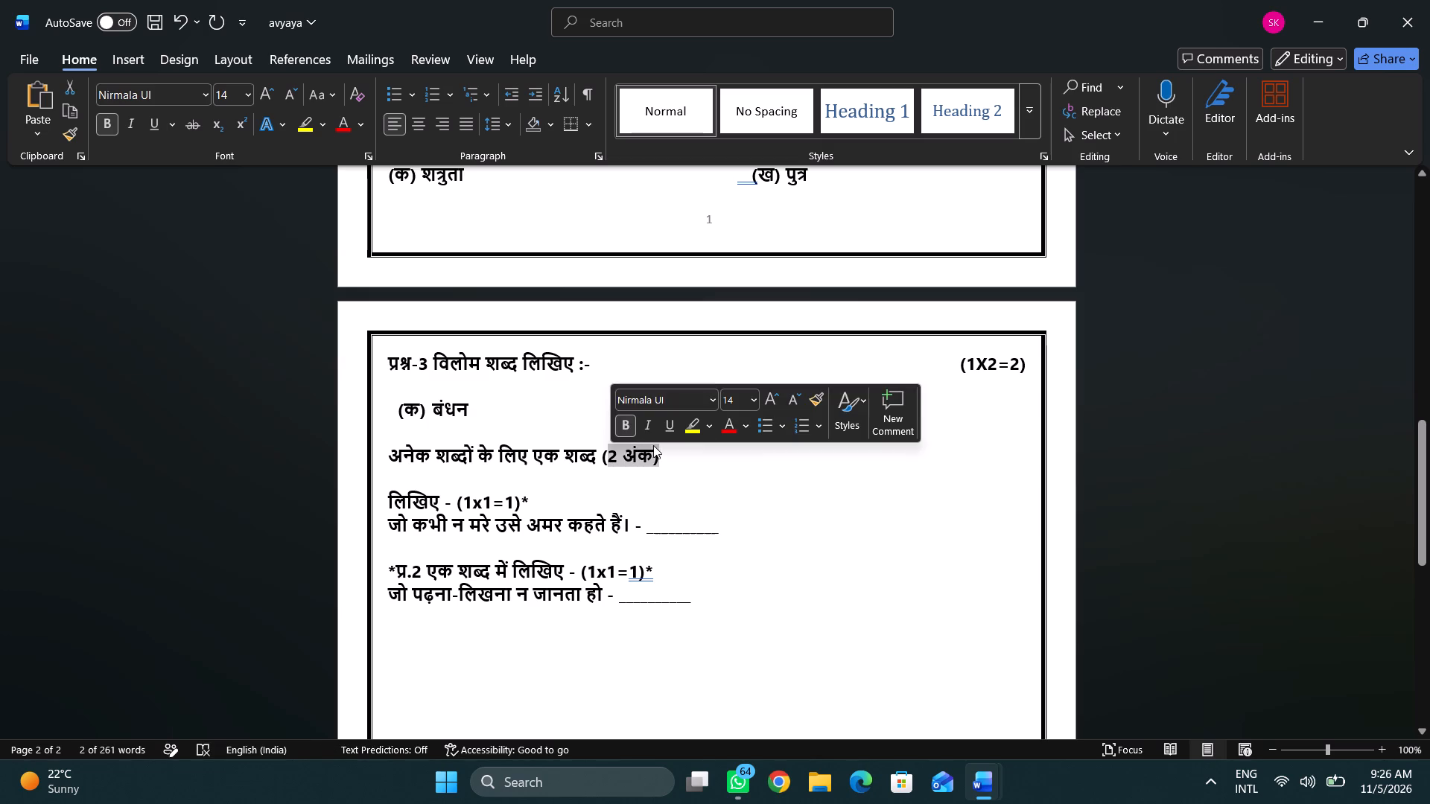
pyautogui.click(657, 445)
pyautogui.moveTo(657, 446); pyautogui.dragTo(605, 457)
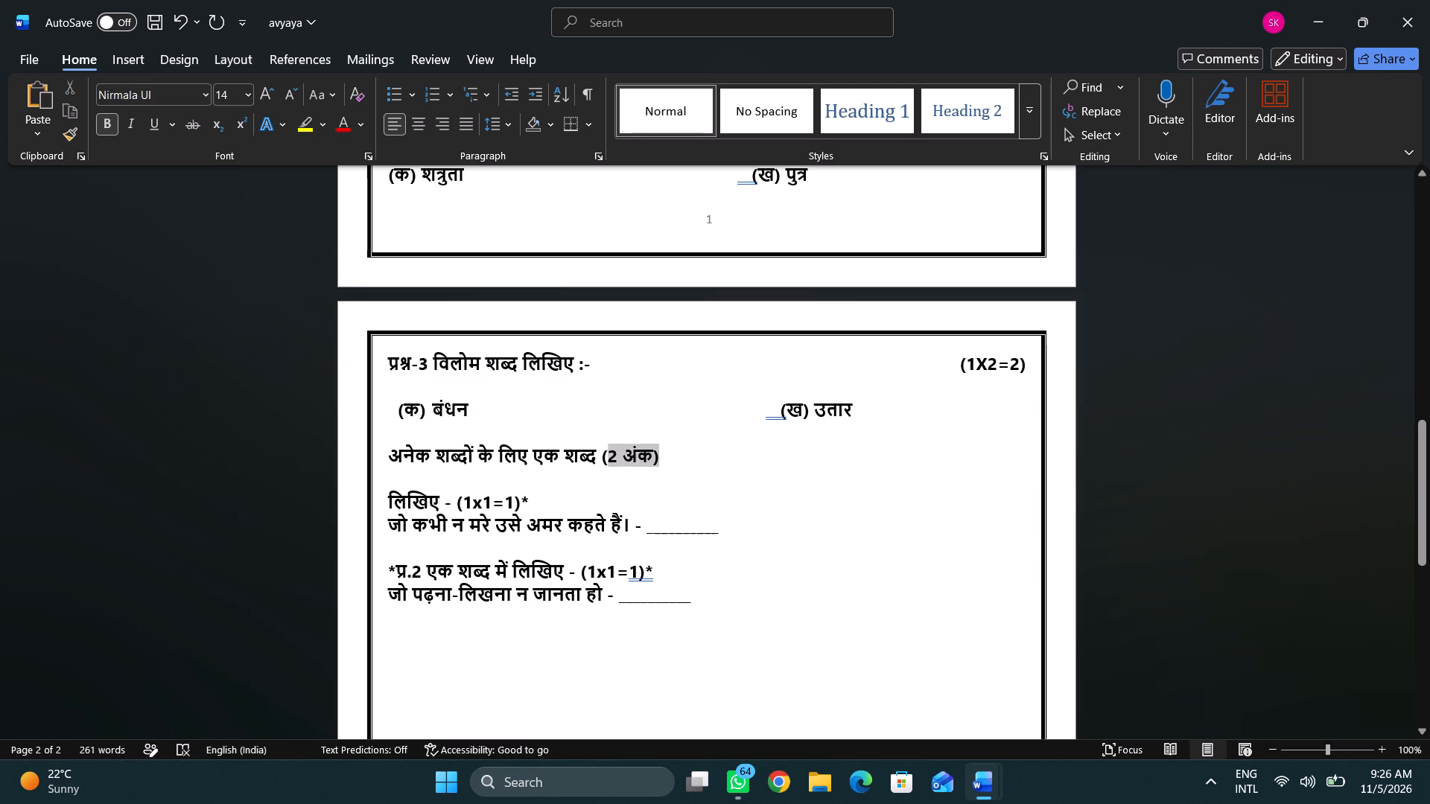
pyautogui.moveTo(605, 457); pyautogui.dragTo(606, 456)
pyautogui.moveTo(606, 456); pyautogui.dragTo(602, 452)
pyautogui.press('BackSpace')
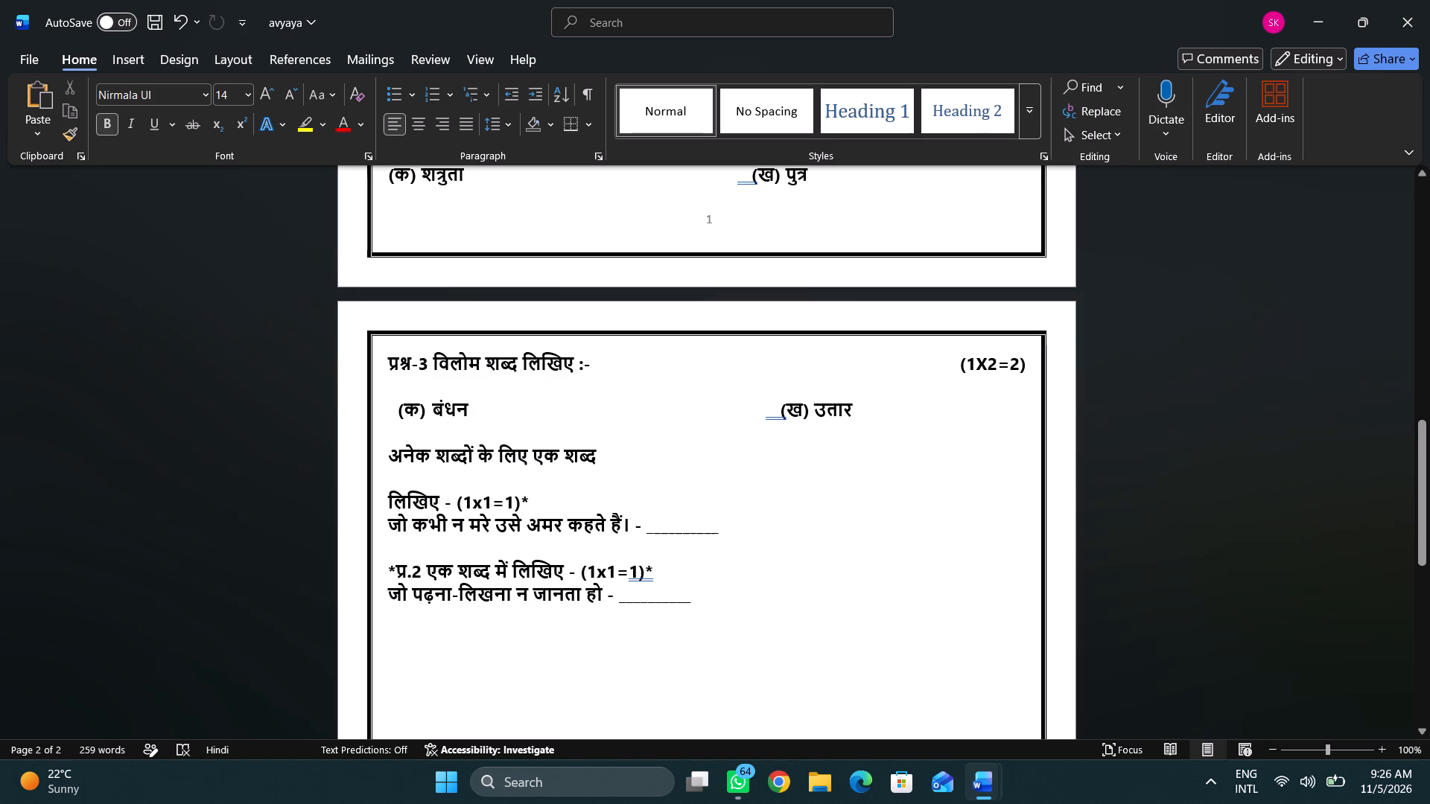
# Join the लिखिए line onto the heading so it reads अनेक शब्दों के लिए एक शब्द लिखिए, with single spacing.
pyautogui.click(381, 503)
pyautogui.press('BackSpace')
pyautogui.press('BackSpace')
pyautogui.press('space')
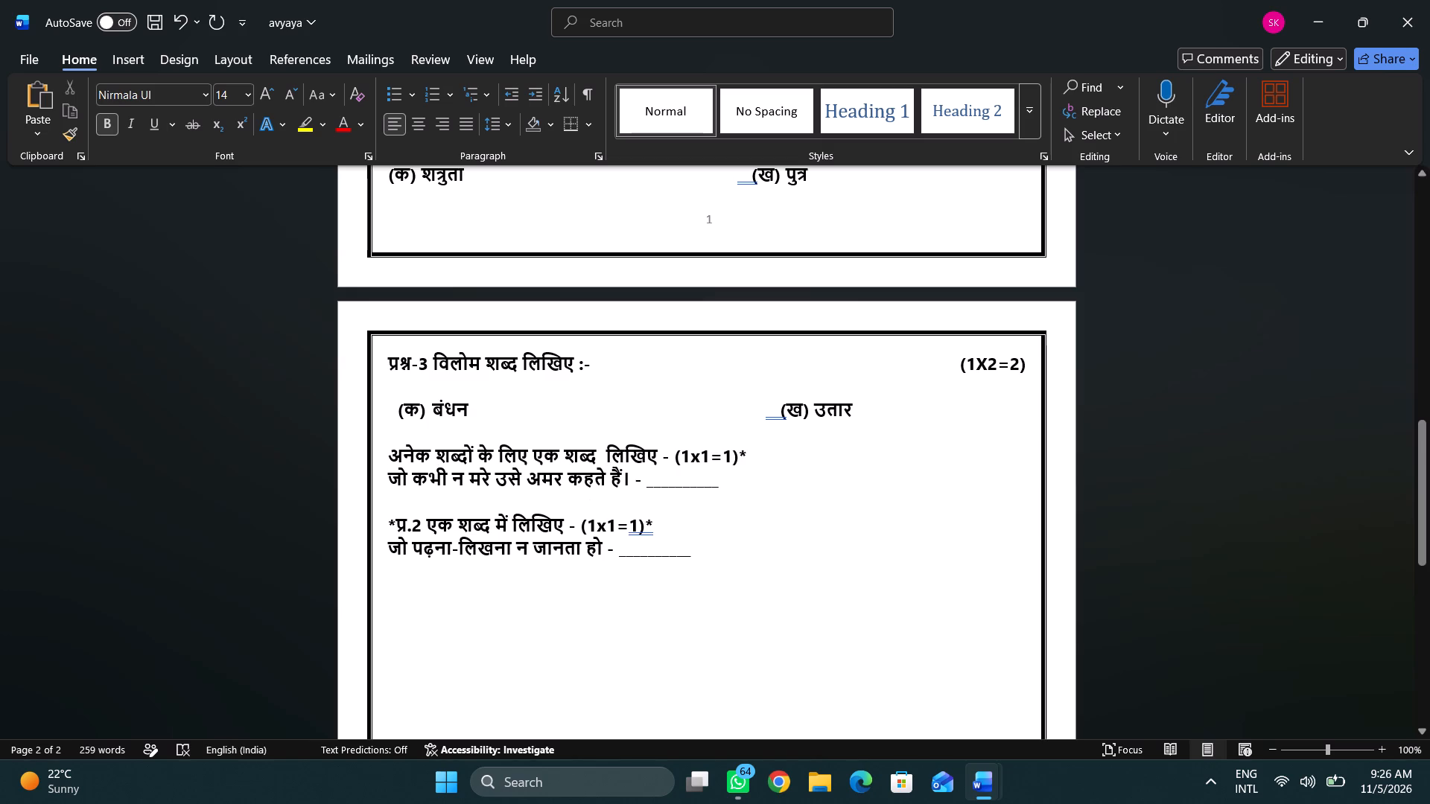
pyautogui.press('BackSpace')
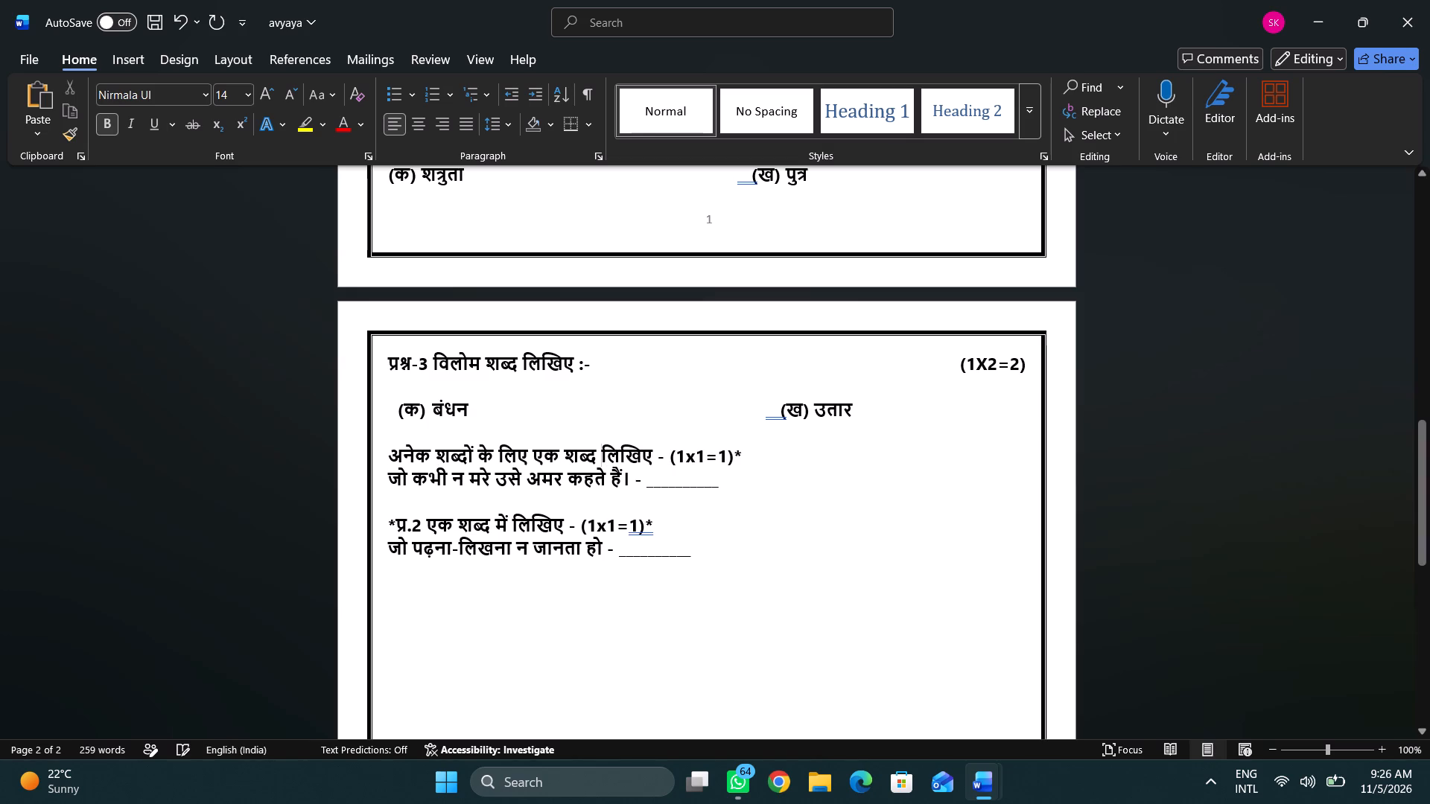
# Insert spaces before the heading's (1x1=1) marks to separate them from the question text.
pyautogui.click(677, 455)
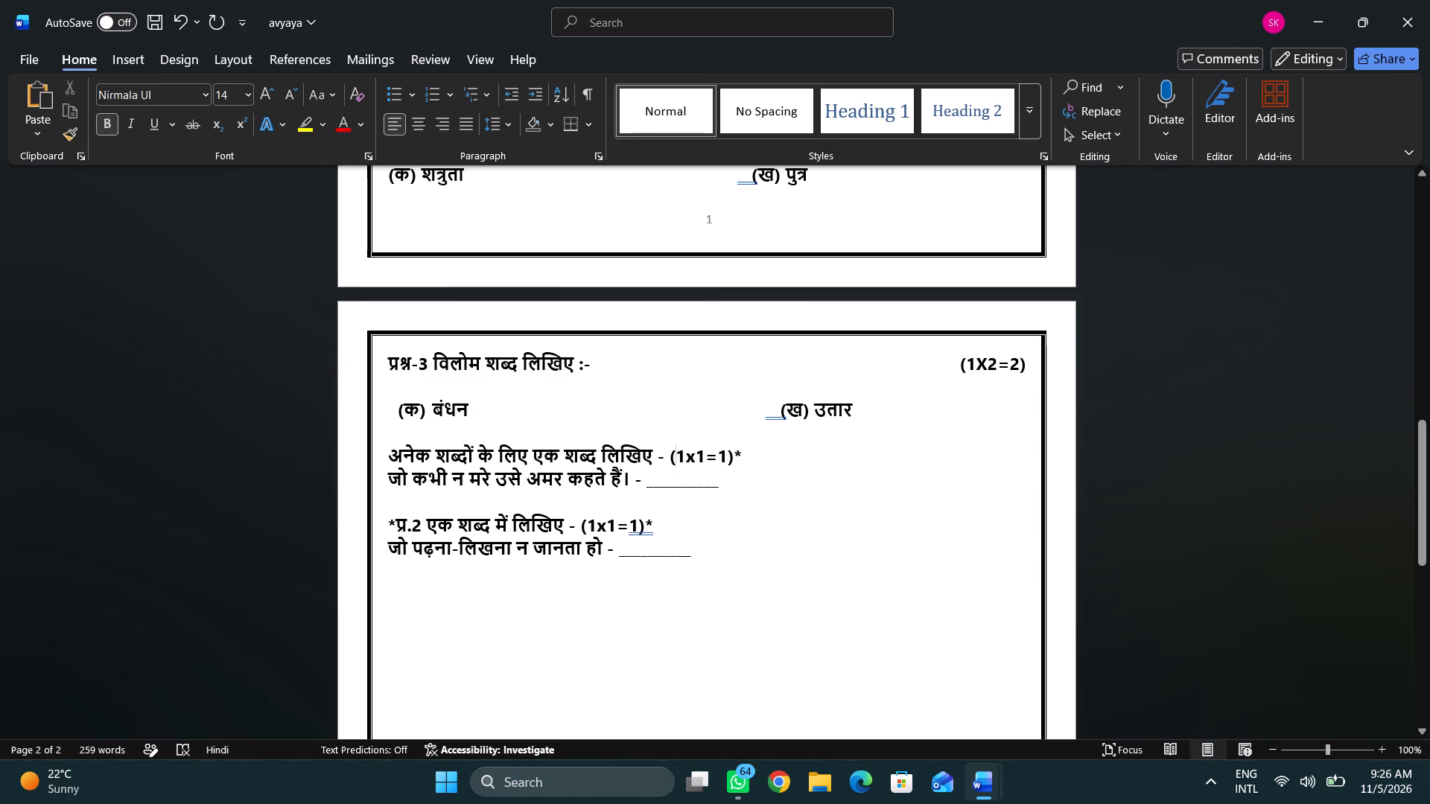
pyautogui.click(671, 456)
pyautogui.press('space')
pyautogui.press('space')
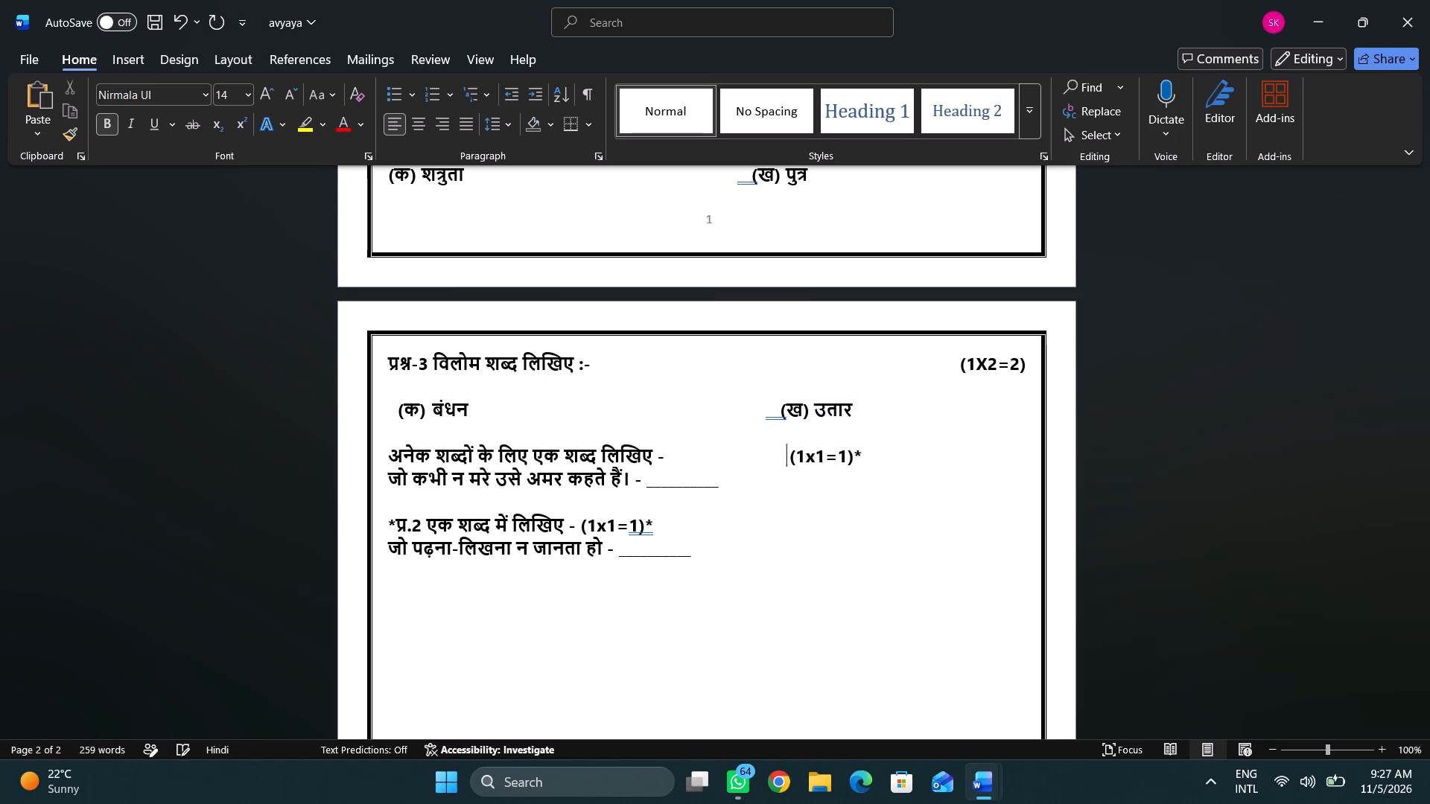
# Add a blank line below the अनेक शब्दों heading and remove the asterisk after its marks.
pyautogui.click(879, 450)
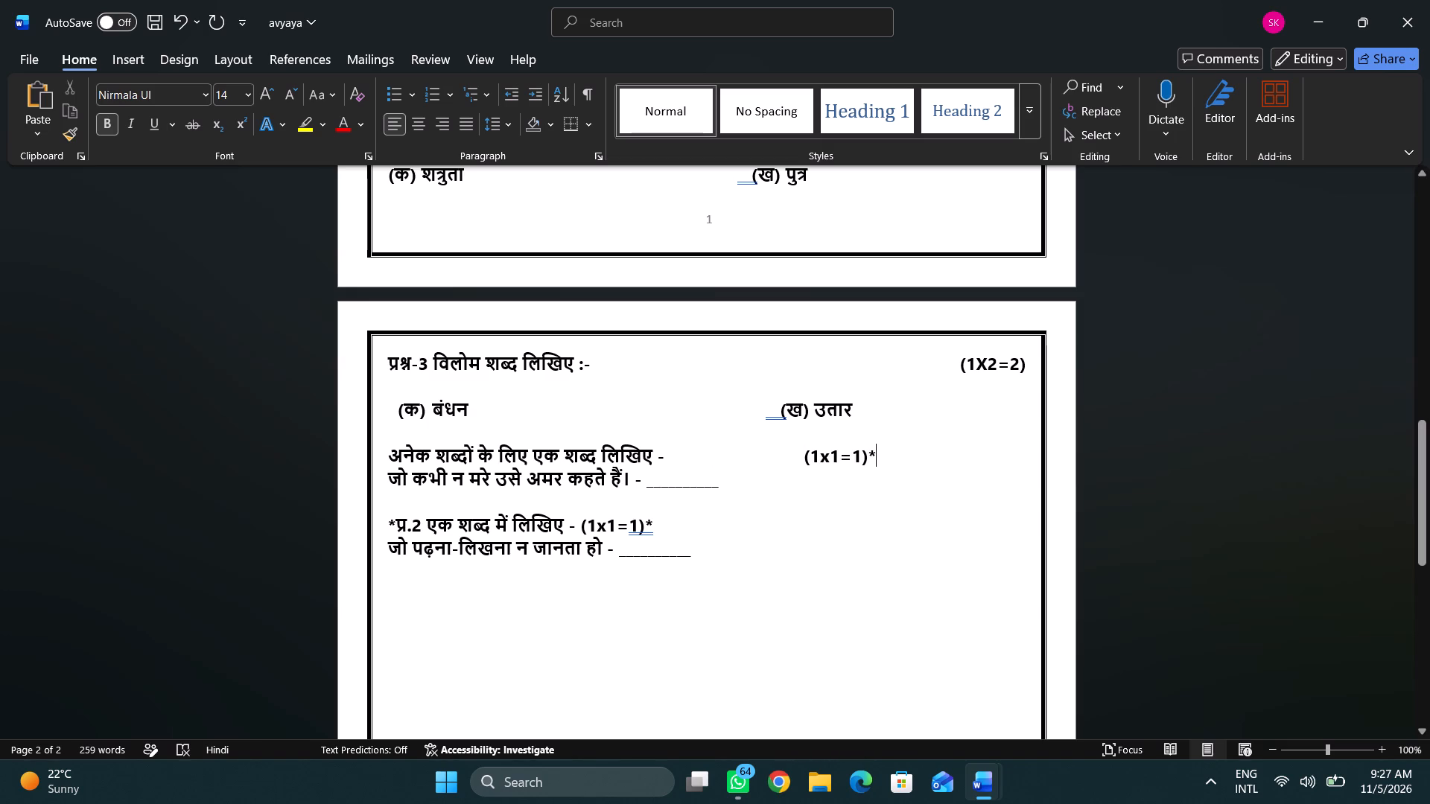
pyautogui.press('Return')
pyautogui.click(891, 453)
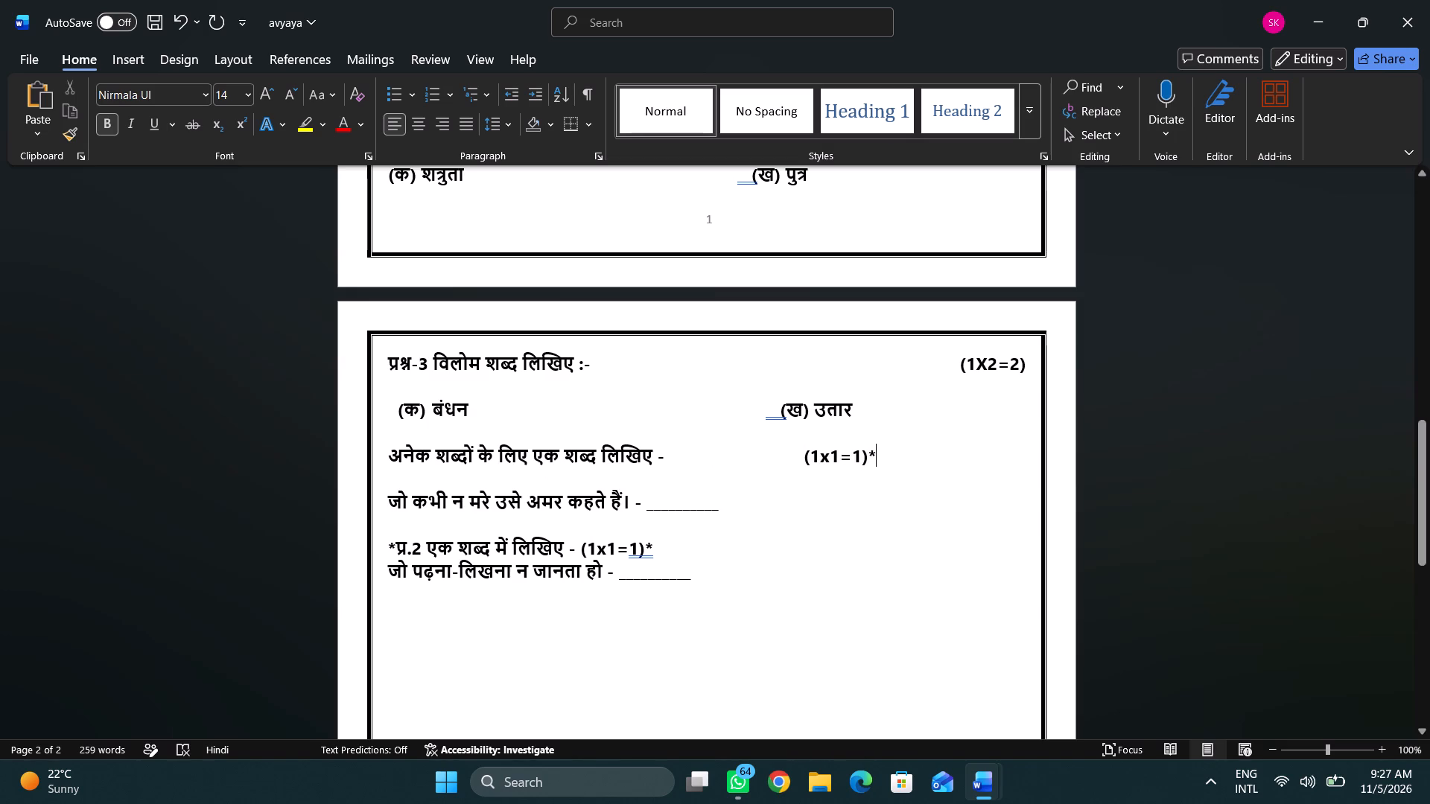
pyautogui.press('BackSpace')
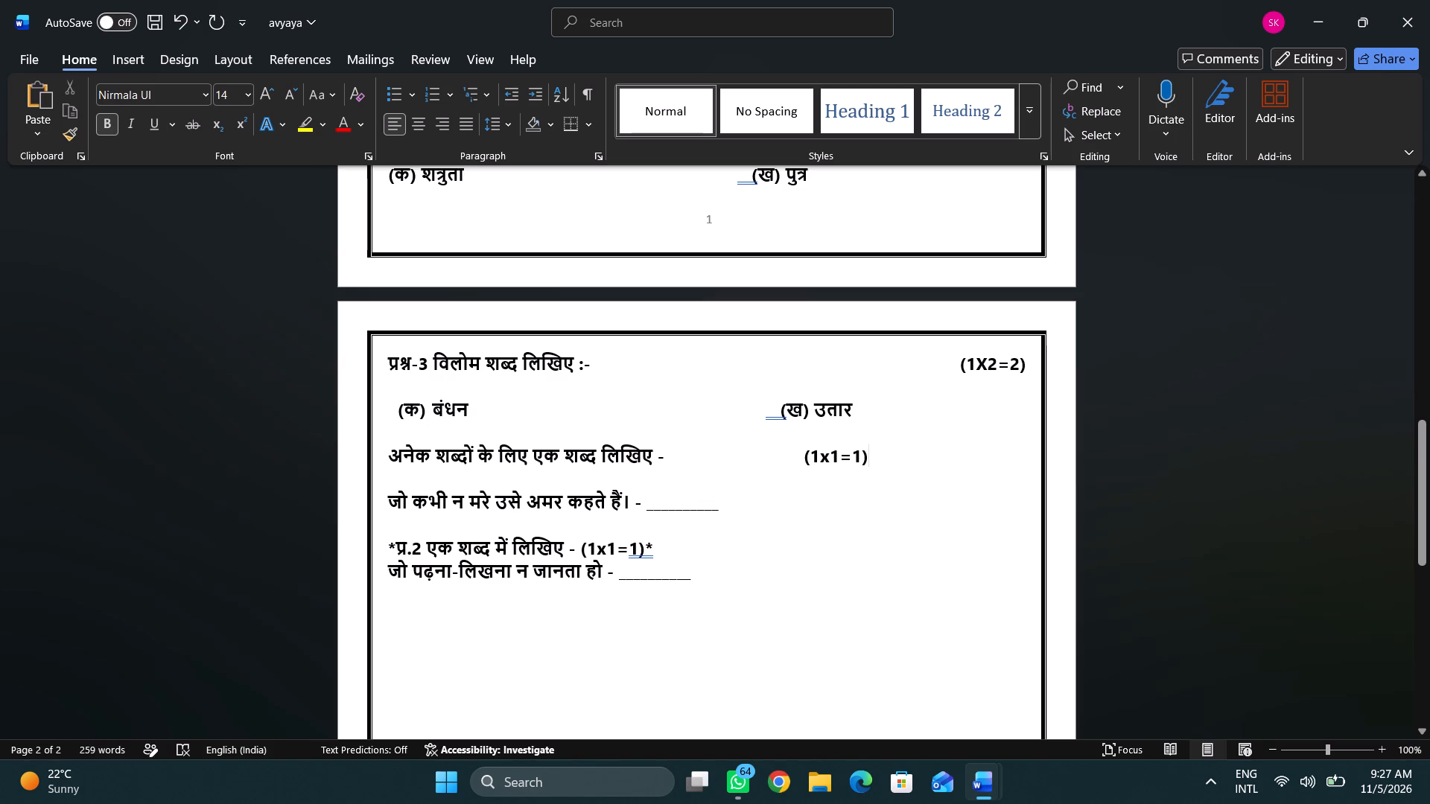
# Change the marks of the अनेक शब्दों heading to (1x2=2).
pyautogui.click(822, 456)
pyautogui.click(822, 456)
pyautogui.press('BackSpace')
pyautogui.press('1')
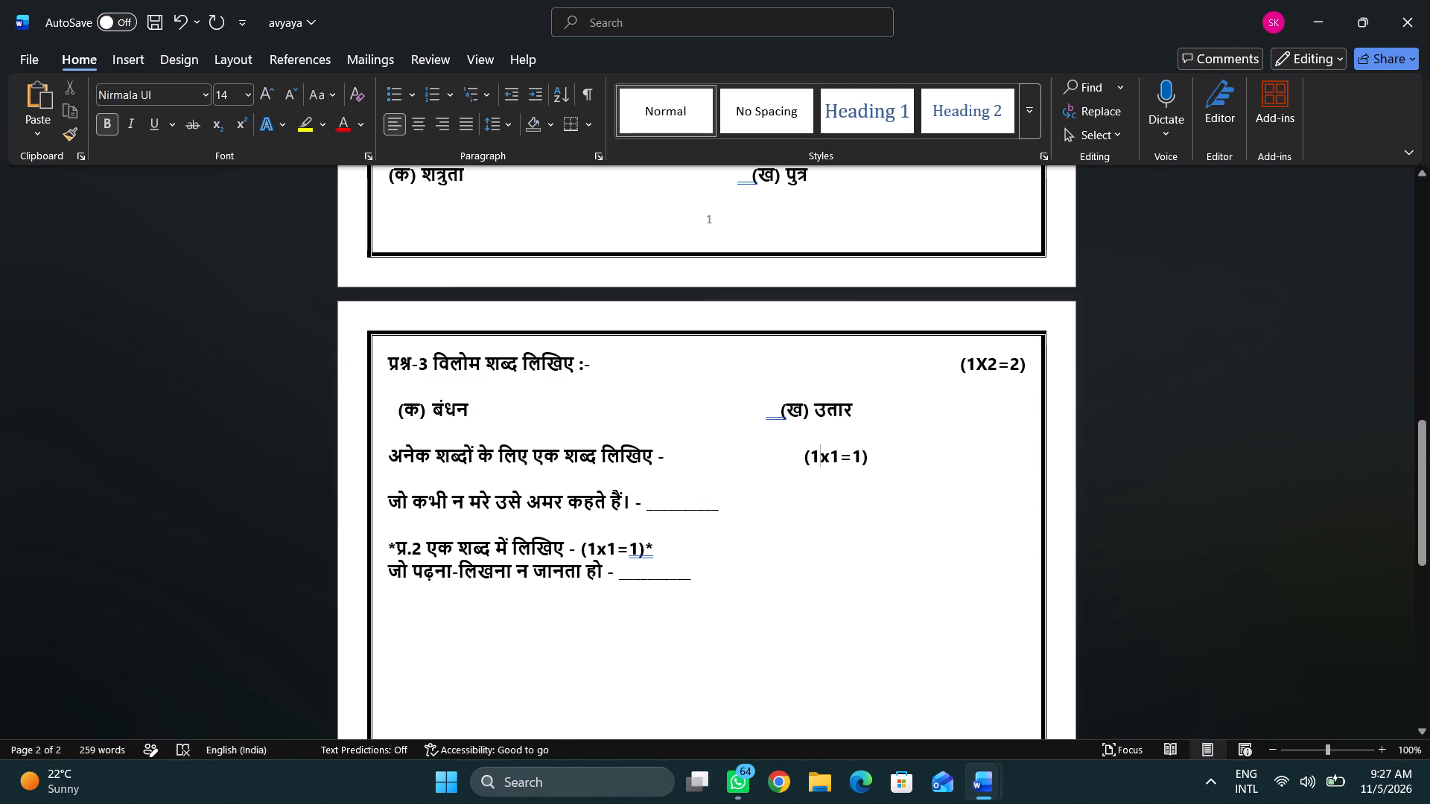
pyautogui.click(841, 455)
pyautogui.press('BackSpace')
pyautogui.press('2')
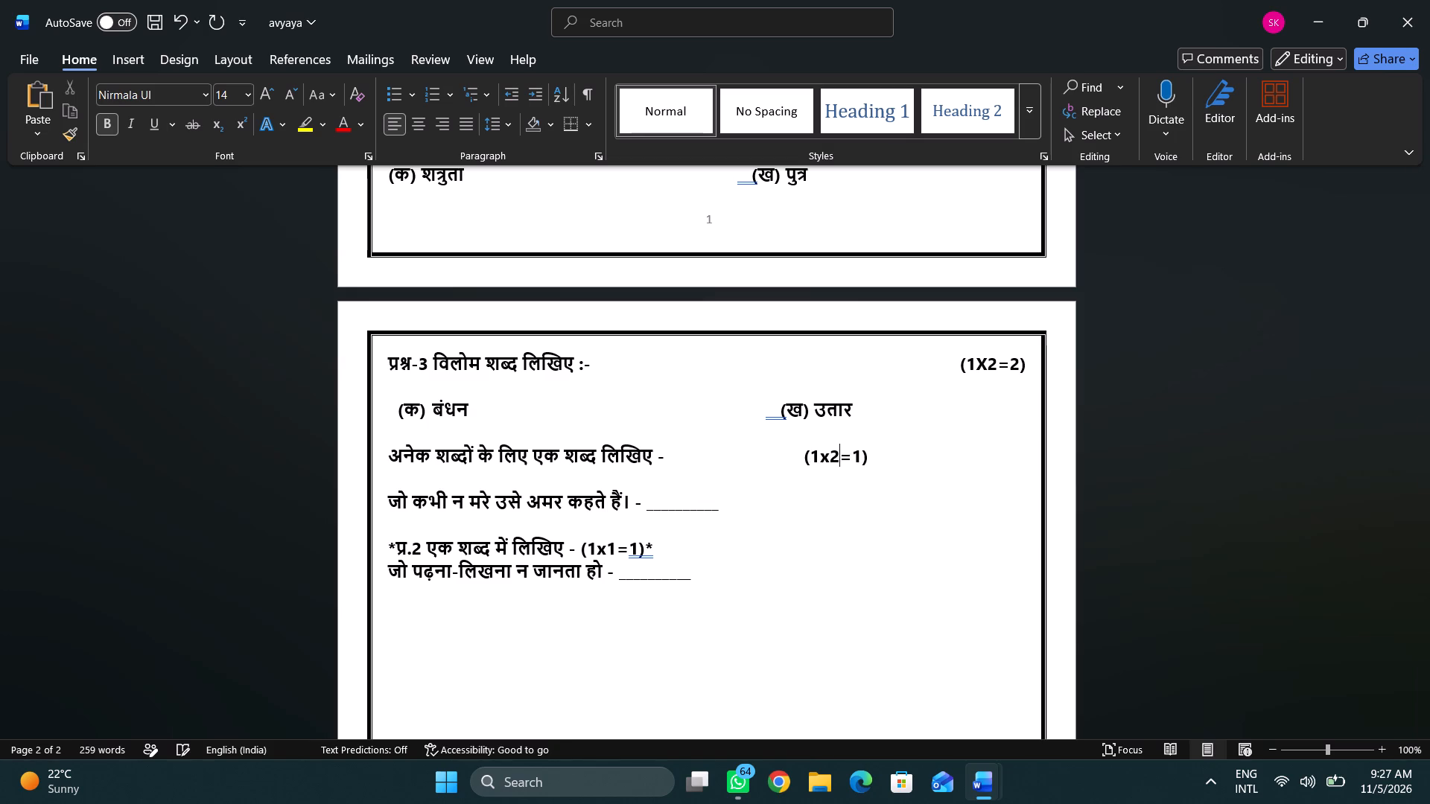
pyautogui.click(859, 457)
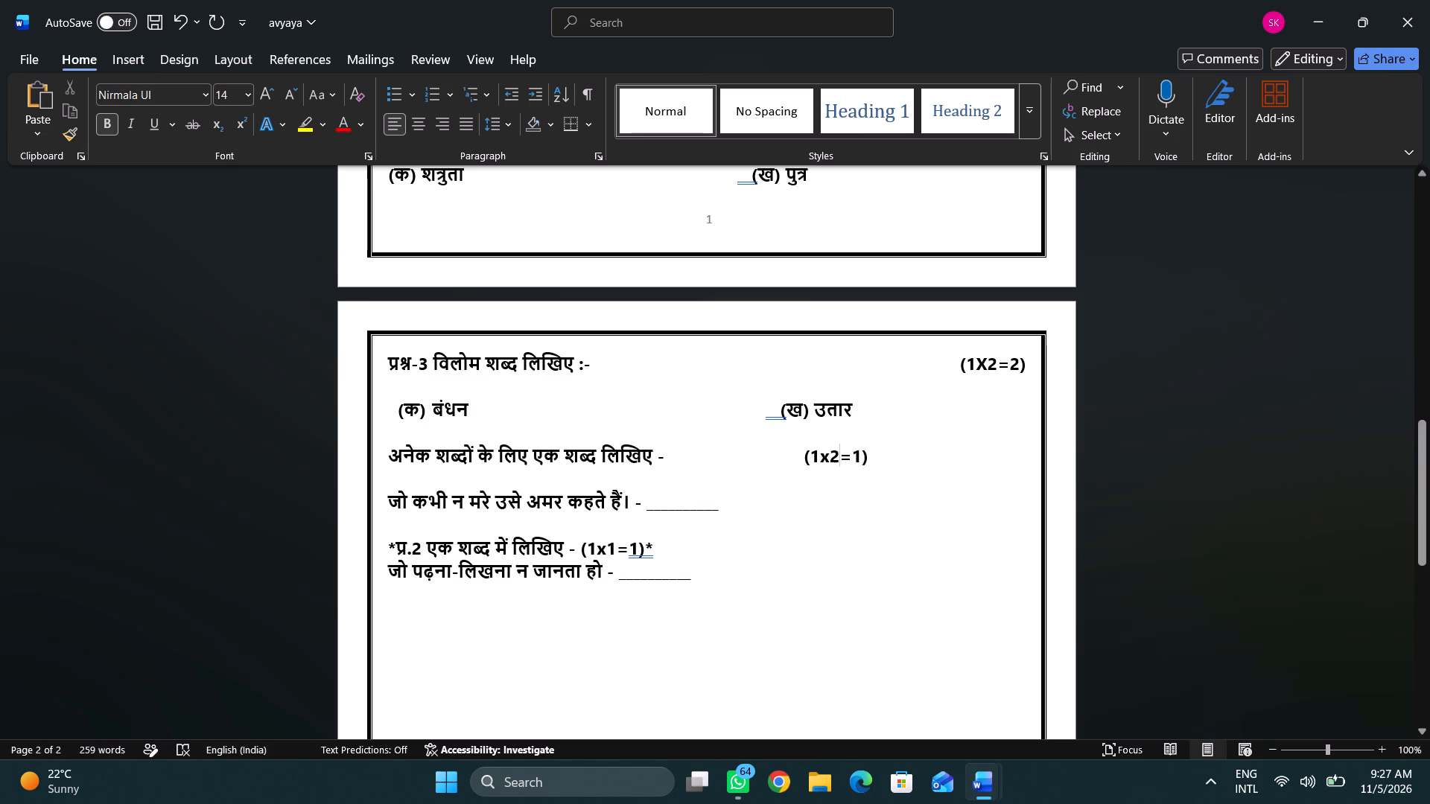
pyautogui.press('BackSpace')
pyautogui.press('2')
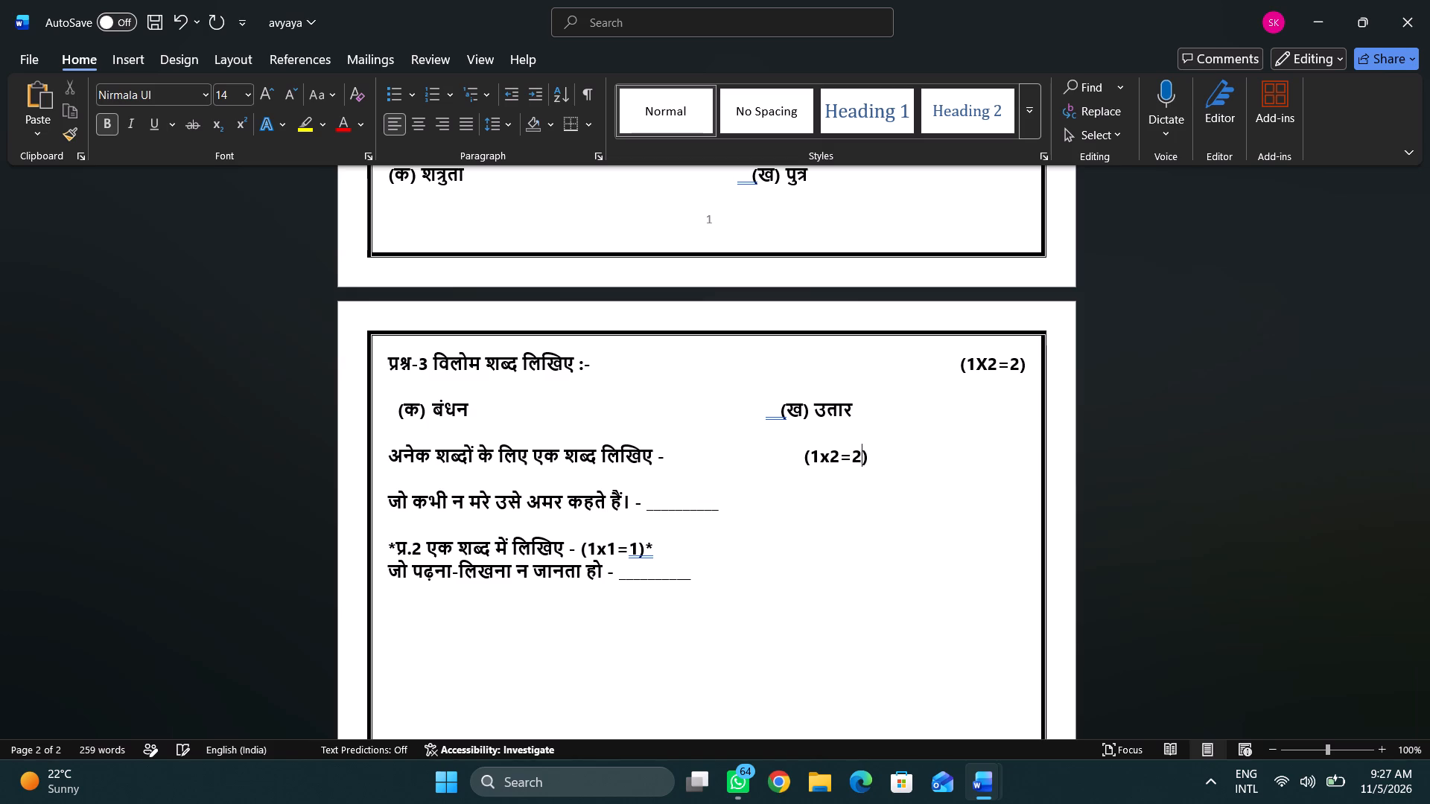
# Shift the (1x2=2) marks with spaces to align under the (1X2=2) marks of प्रश्न-3.
pyautogui.click(799, 450)
pyautogui.press('space')
pyautogui.press('space')
pyautogui.press('space')
pyautogui.press('space')
pyautogui.press('space')
pyautogui.press('space')
pyautogui.press('space')
pyautogui.press('space')
pyautogui.press('space')
pyautogui.press('space')
pyautogui.press('space')
pyautogui.press('space')
pyautogui.press('space')
pyautogui.press('space')
pyautogui.press('space')
pyautogui.press('space')
pyautogui.press('space')
pyautogui.press('space')
pyautogui.press('space')
pyautogui.press('space')
pyautogui.press('space')
pyautogui.press('space')
pyautogui.press('space')
pyautogui.press('space')
pyautogui.press('space')
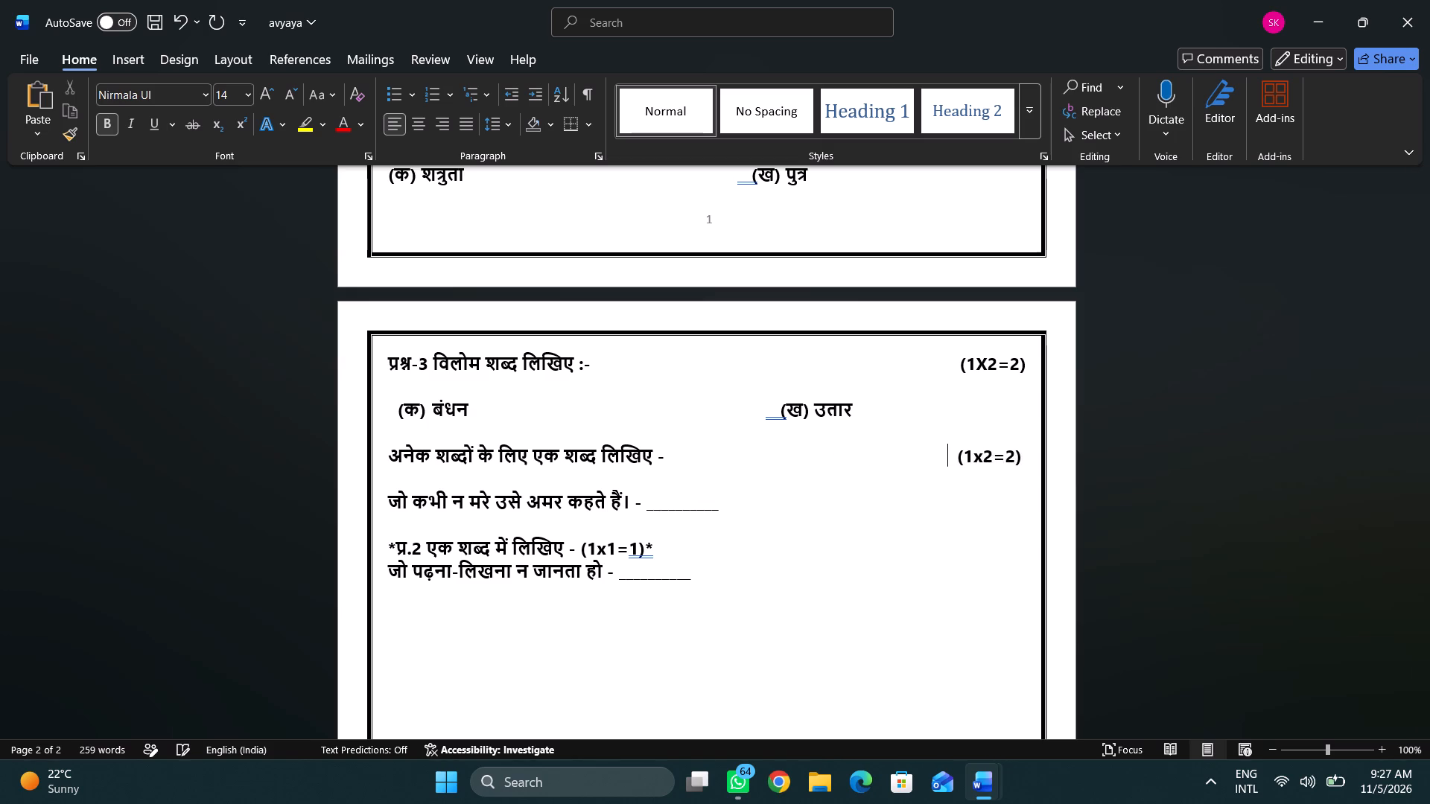
pyautogui.press('space')
pyautogui.press('space')
pyautogui.press('BackSpace')
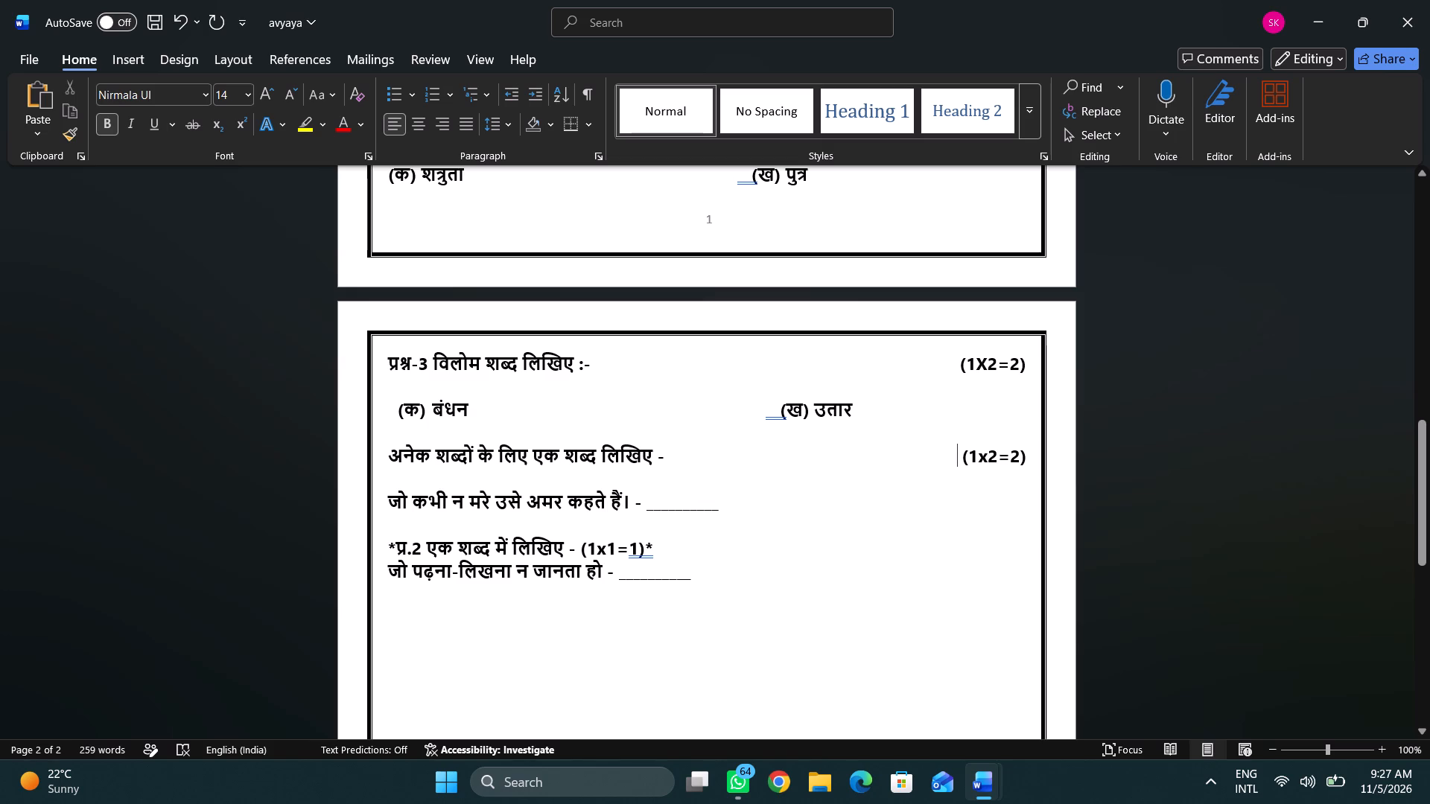
# Delete the heading text "*प्र.2 एक शब्द में लिखिए - (1x1=1)*" above the जो पढ़ना-लिखना न जानता हो line, including both asterisks.
pyautogui.moveTo(393, 546); pyautogui.dragTo(493, 549)
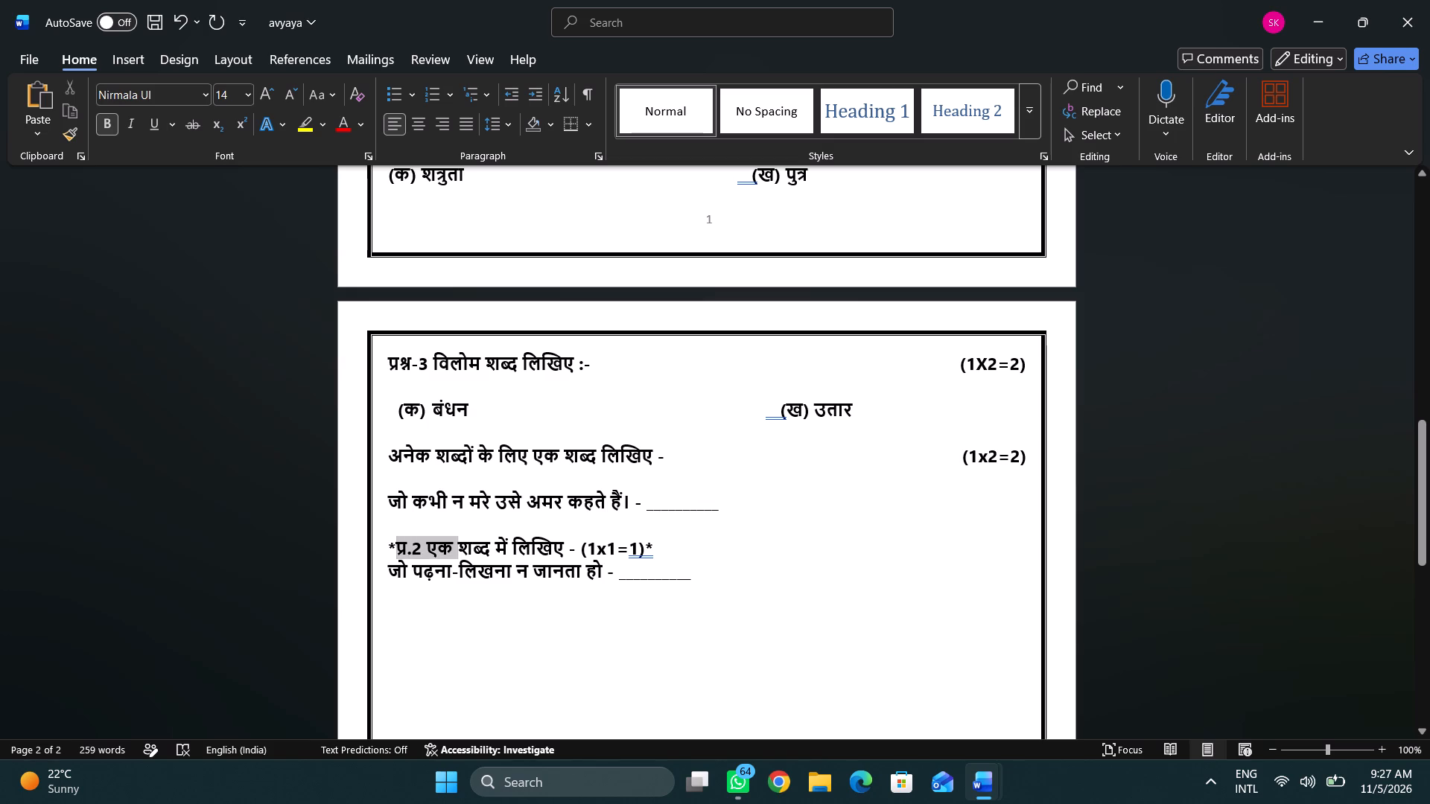
pyautogui.moveTo(493, 549); pyautogui.dragTo(661, 549)
pyautogui.press('BackSpace')
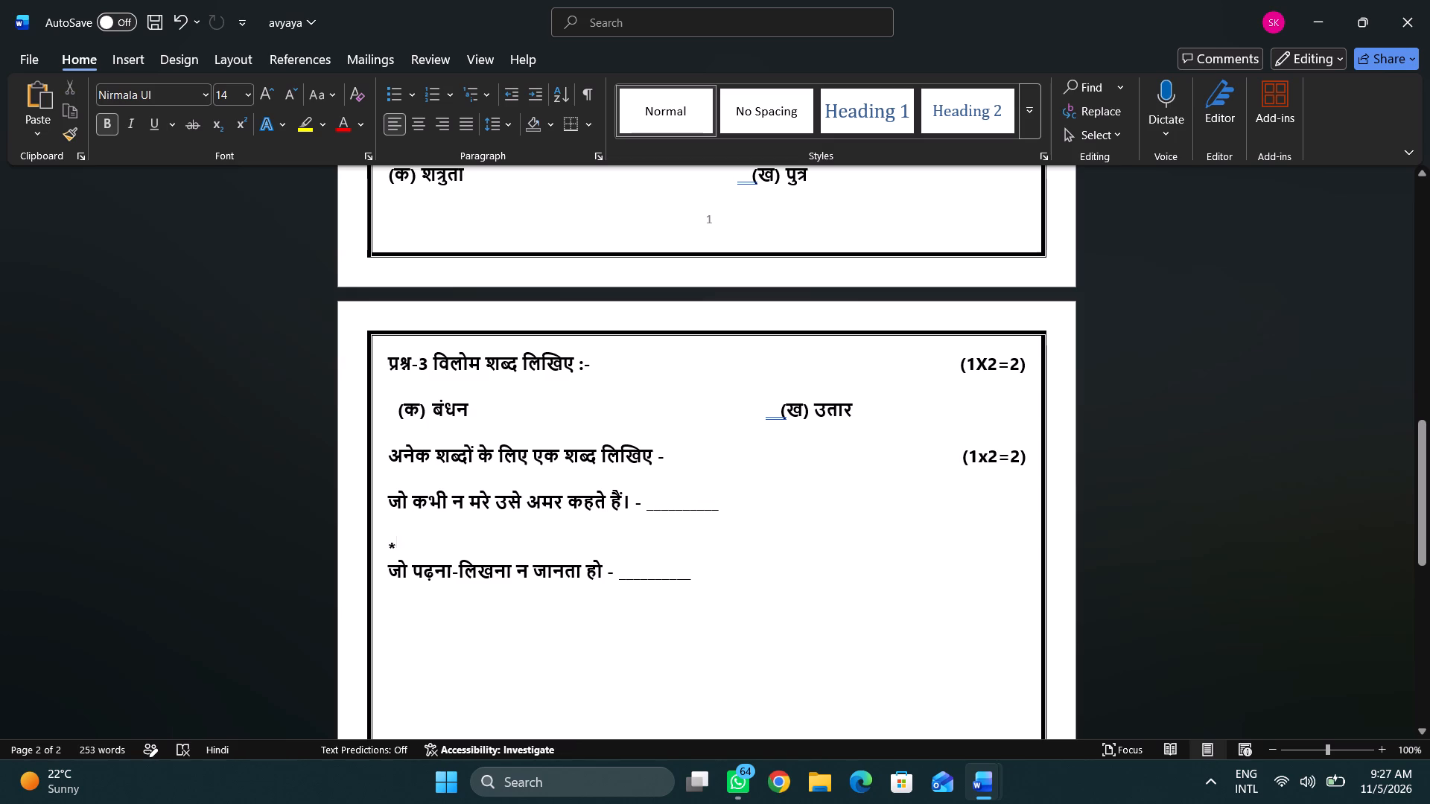
pyautogui.click(405, 552)
pyautogui.press('BackSpace')
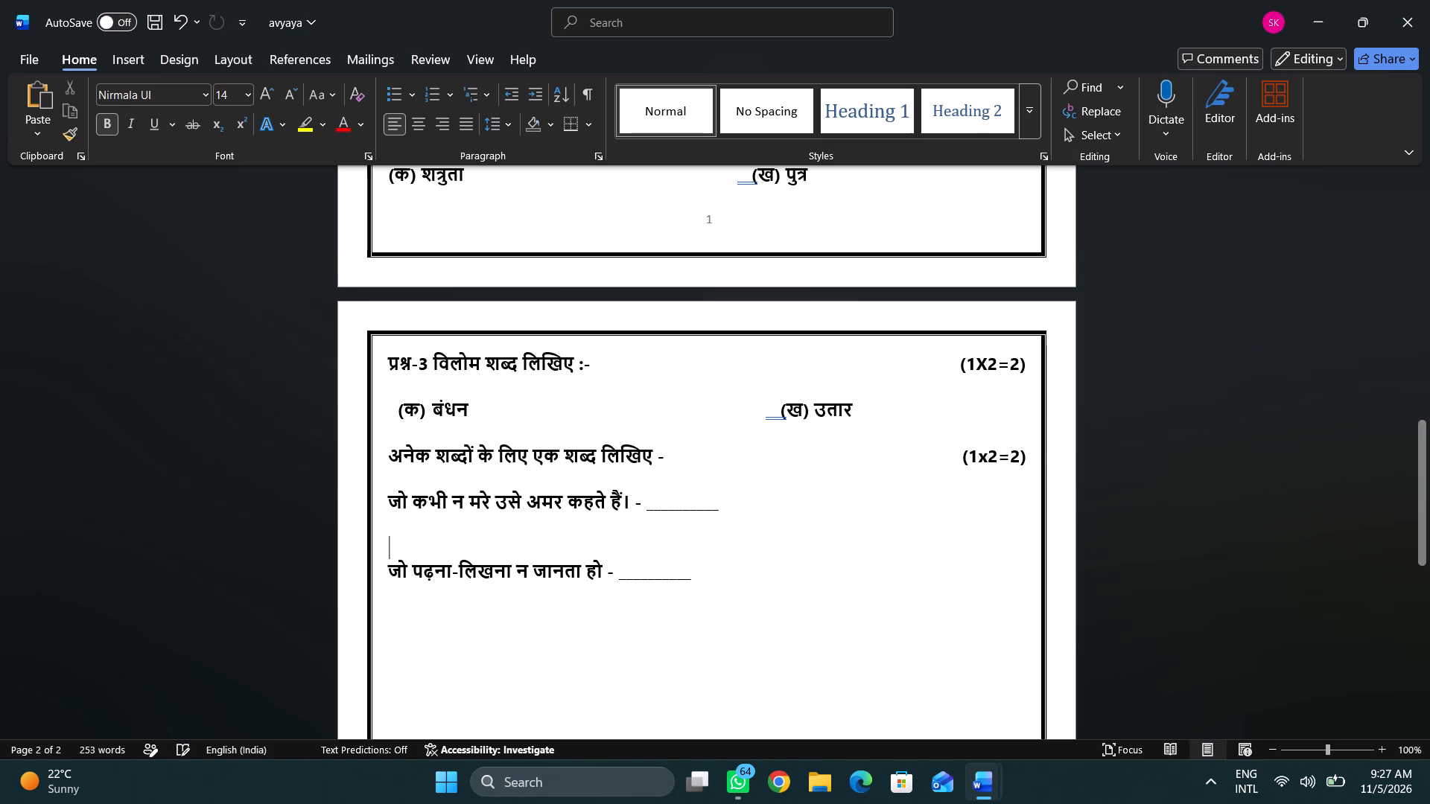
# Copy the (क) label from before बंधन and paste it, after a leading space, before "जो कभी न मरे उसे अमर कहते हैं।".
pyautogui.moveTo(420, 411); pyautogui.dragTo(441, 418)
pyautogui.click(419, 415)
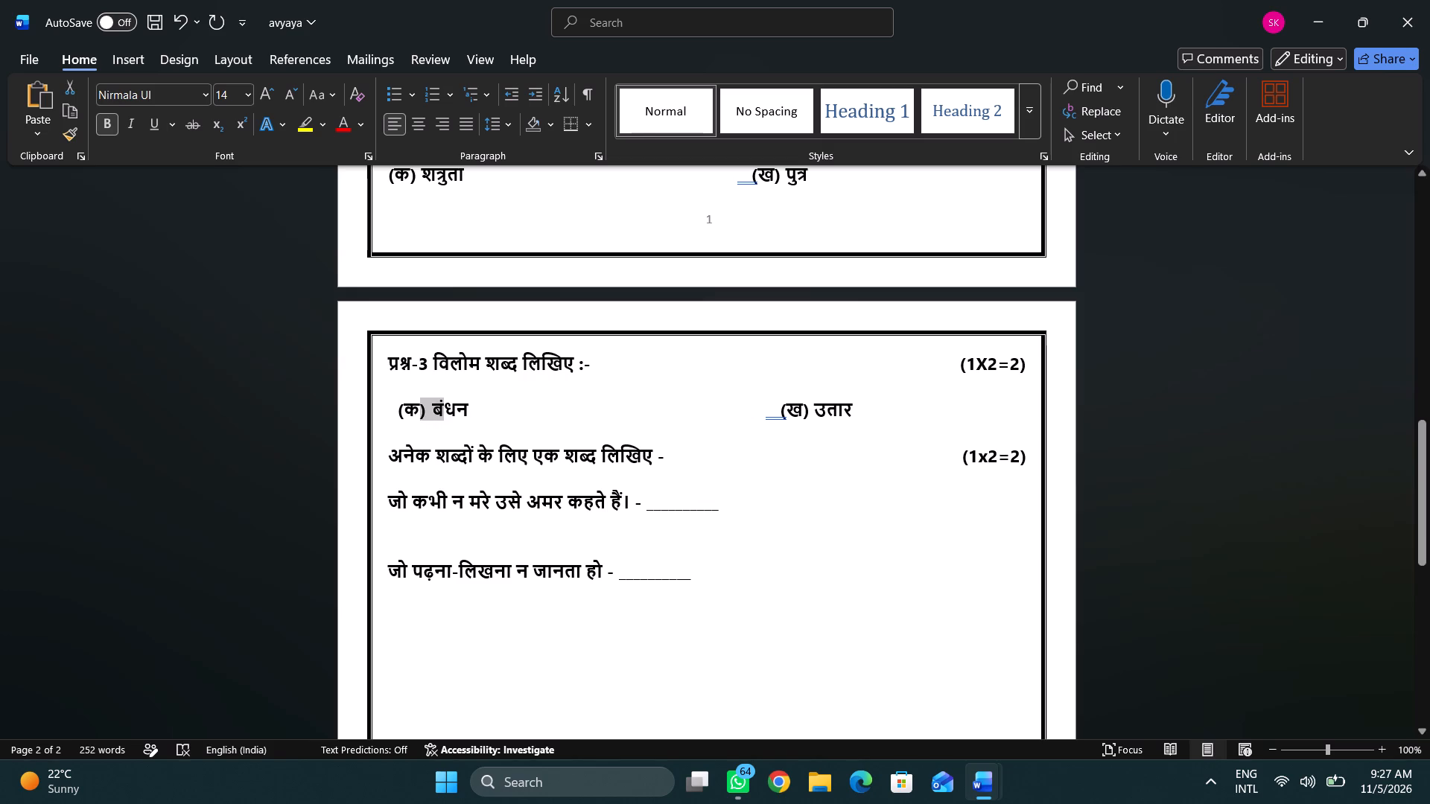
pyautogui.moveTo(424, 408); pyautogui.dragTo(381, 407)
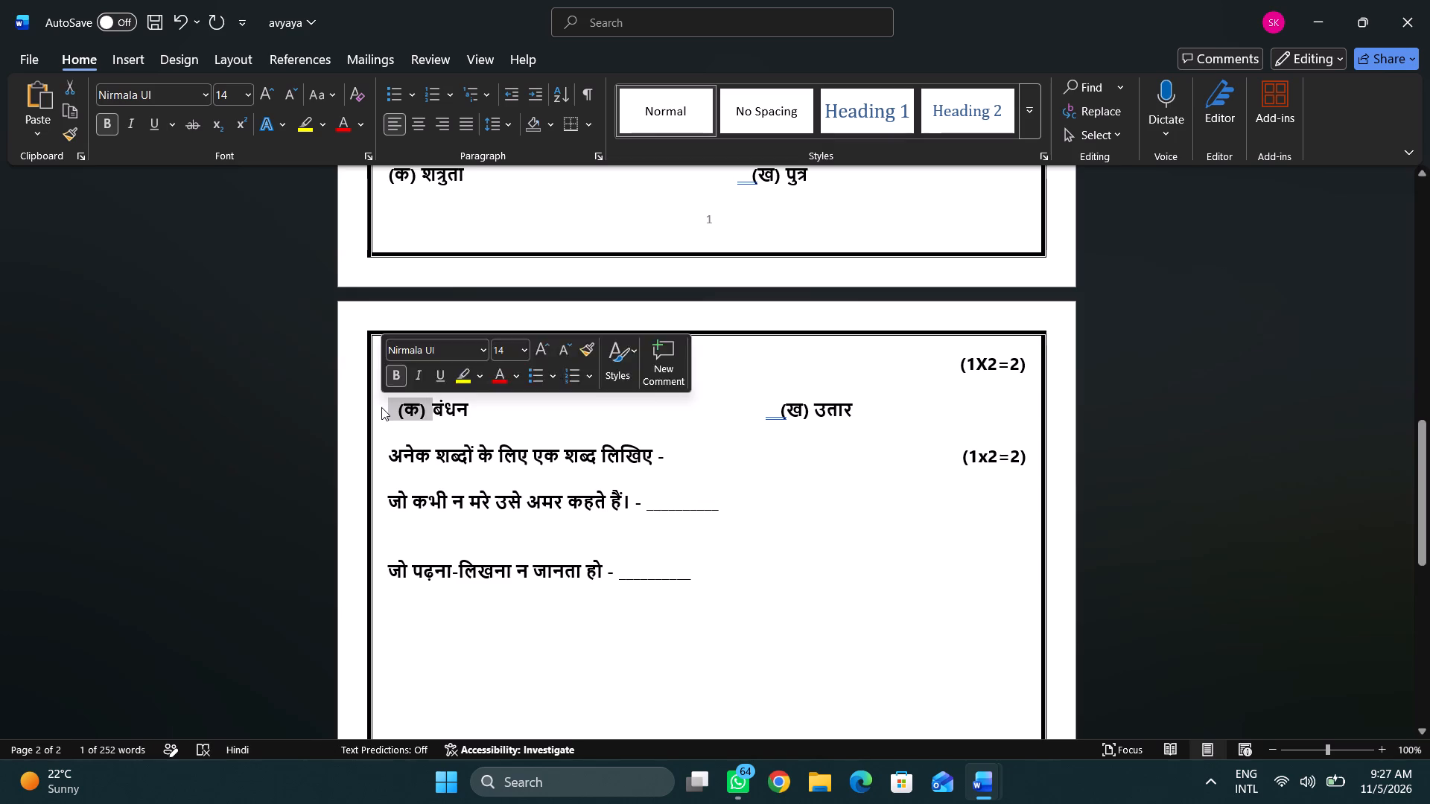
pyautogui.hotkey('ctrl', 'c')
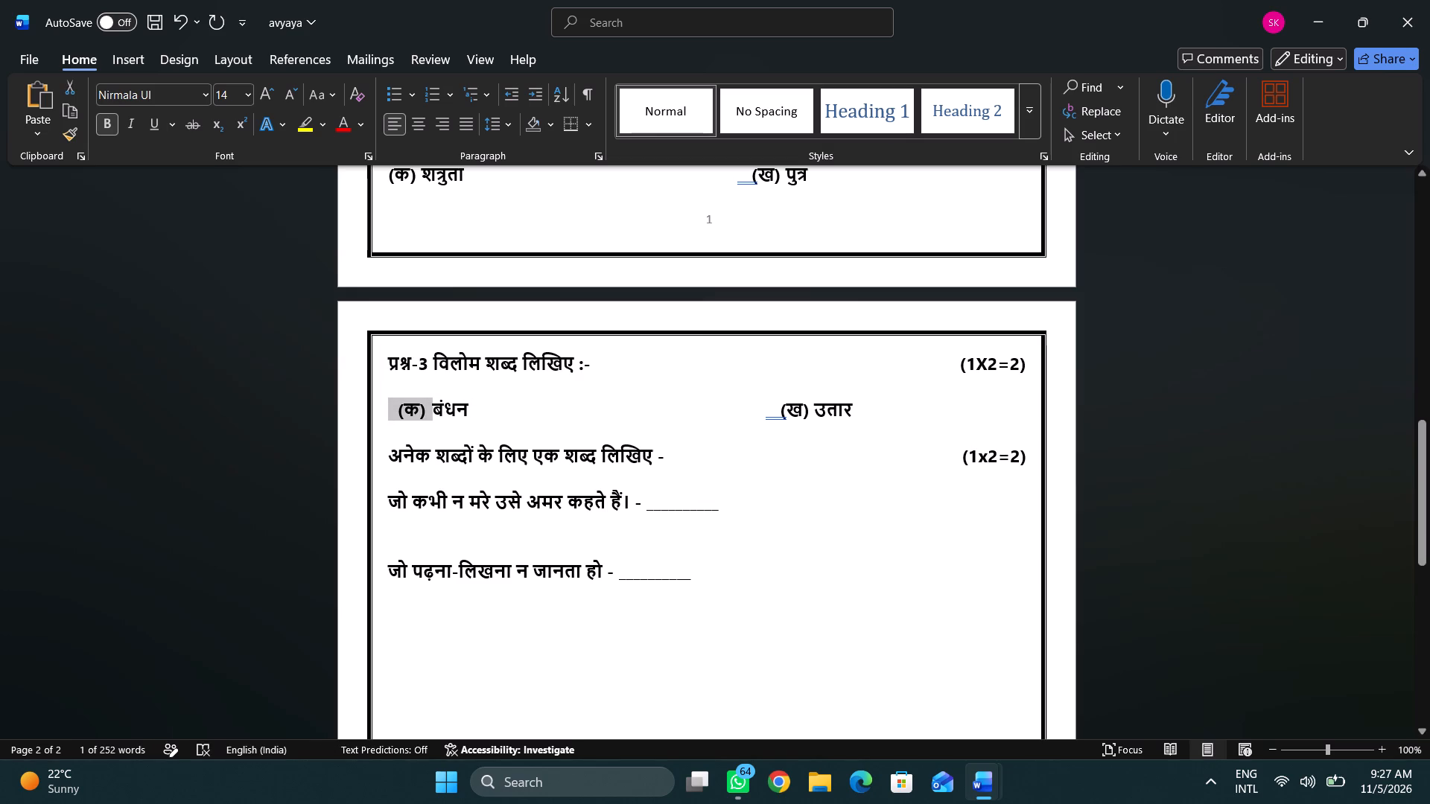
pyautogui.click(386, 495)
pyautogui.press('space')
pyautogui.hotkey('ctrl', 'v')
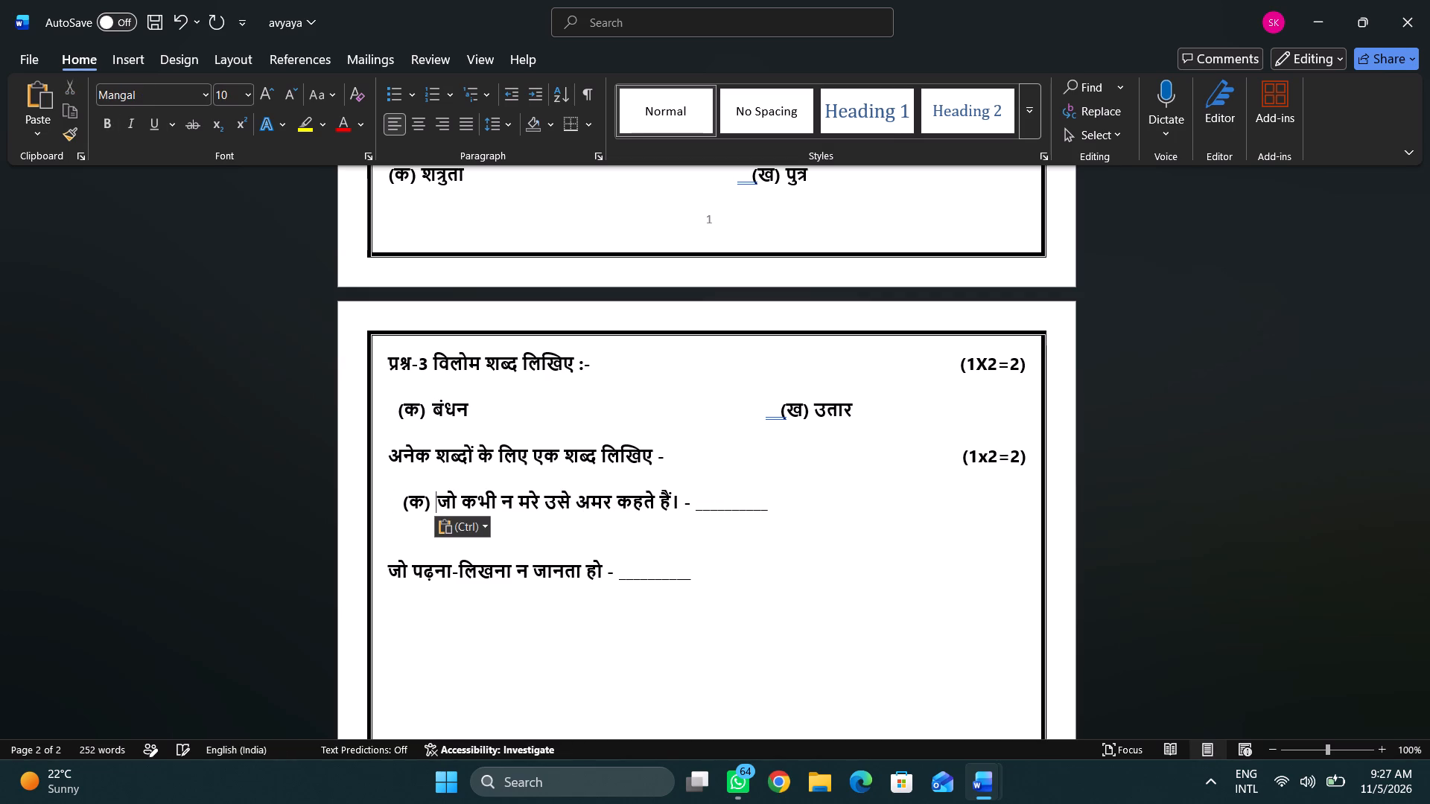
# Copy the (ख) label from before उतार and paste it, after a leading space, before "जो पढ़ना-लिखना न जानता हो".
pyautogui.moveTo(809, 410); pyautogui.dragTo(766, 409)
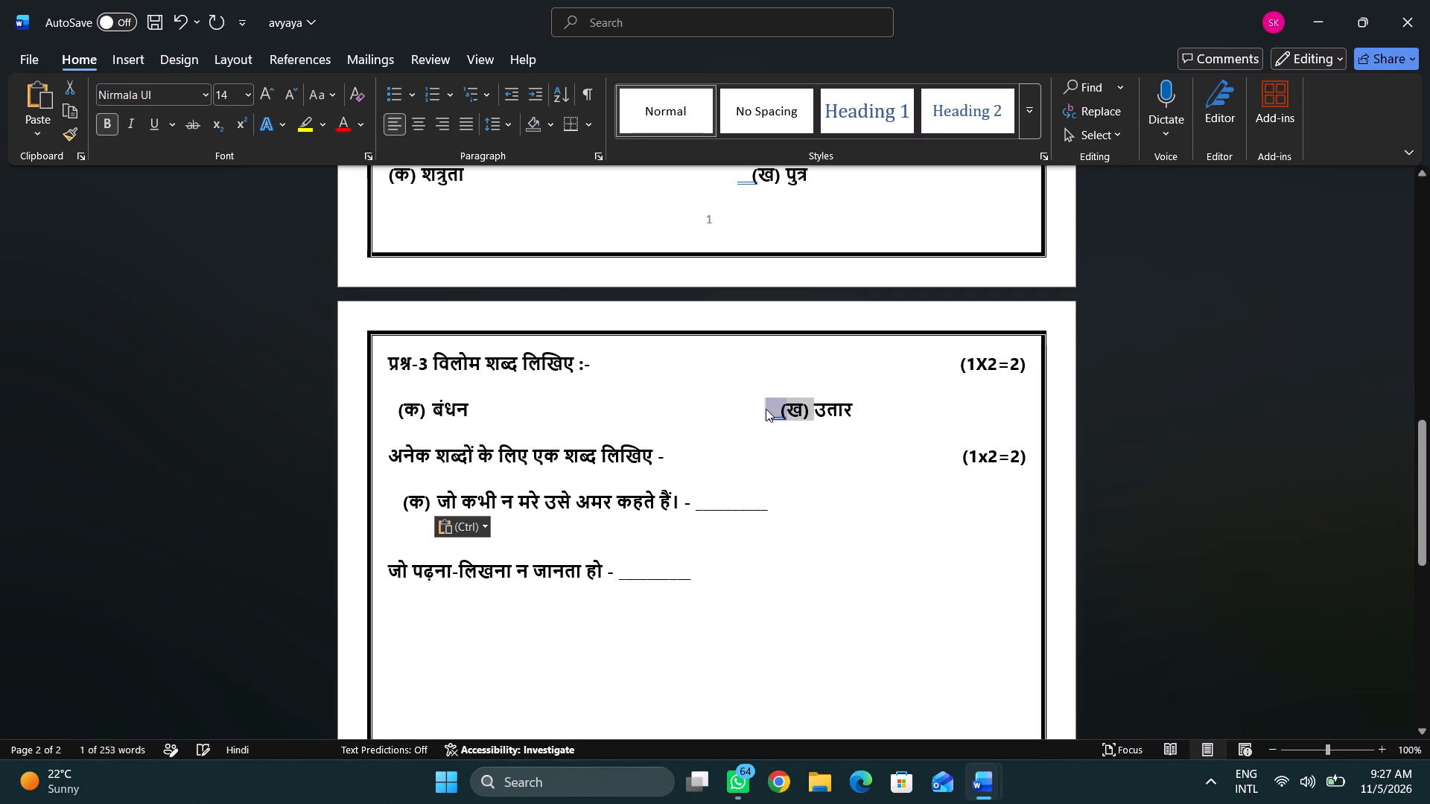
pyautogui.hotkey('ctrl', 'c')
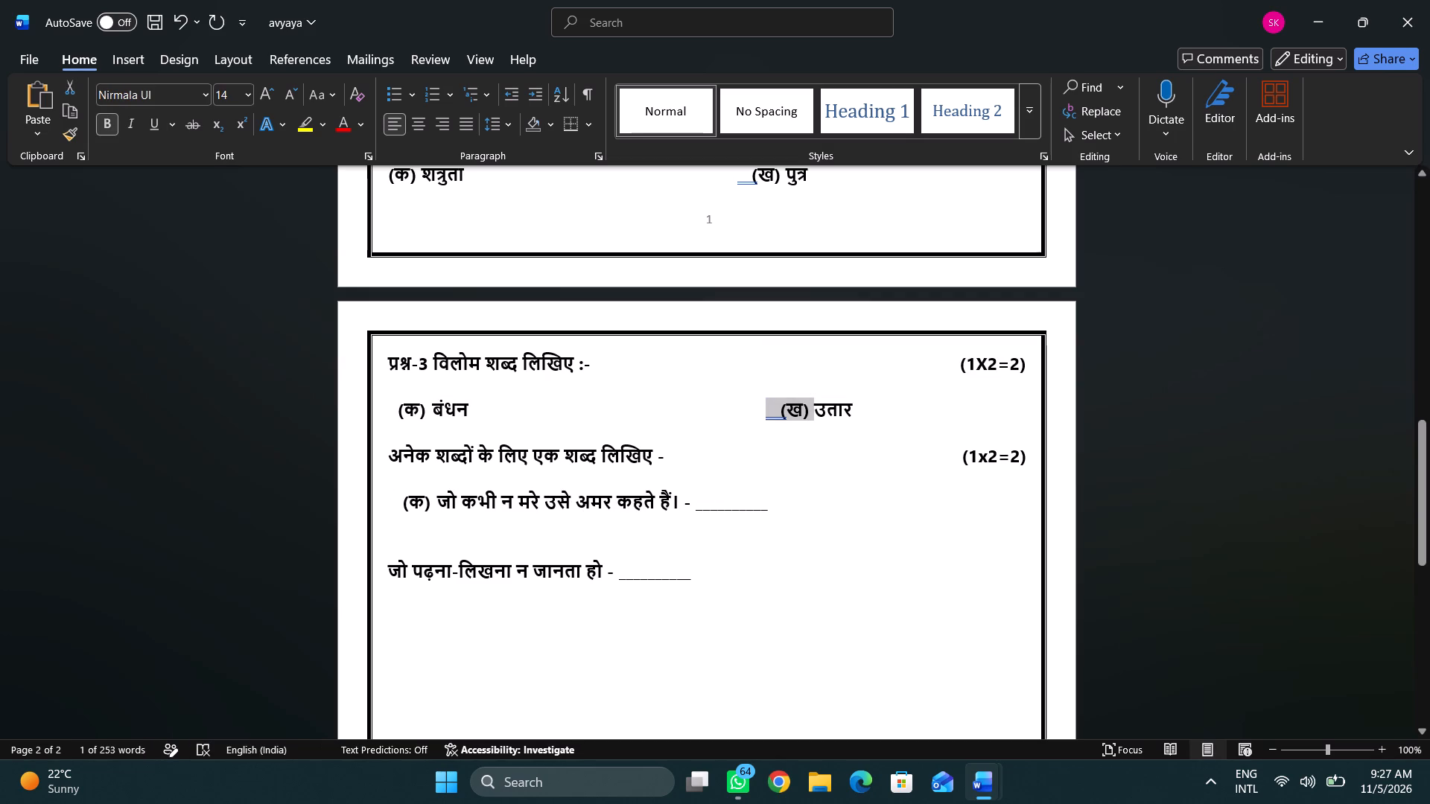
pyautogui.click(384, 572)
pyautogui.press('space')
pyautogui.hotkey('ctrl', 'v')
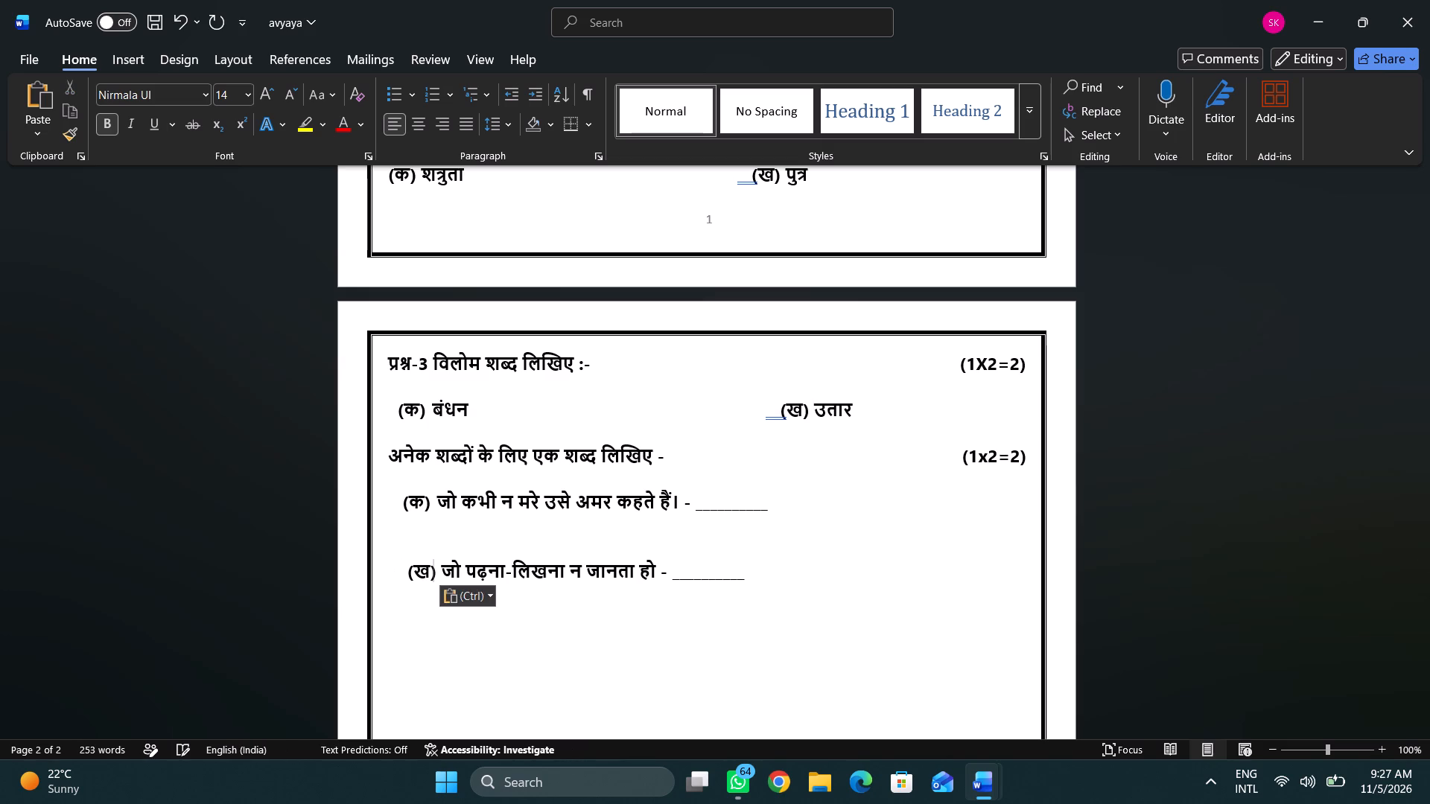
# Remove the extra leading space and surplus blank line before item (ख), leaving one blank line between items (क) and (ख).
pyautogui.click(397, 572)
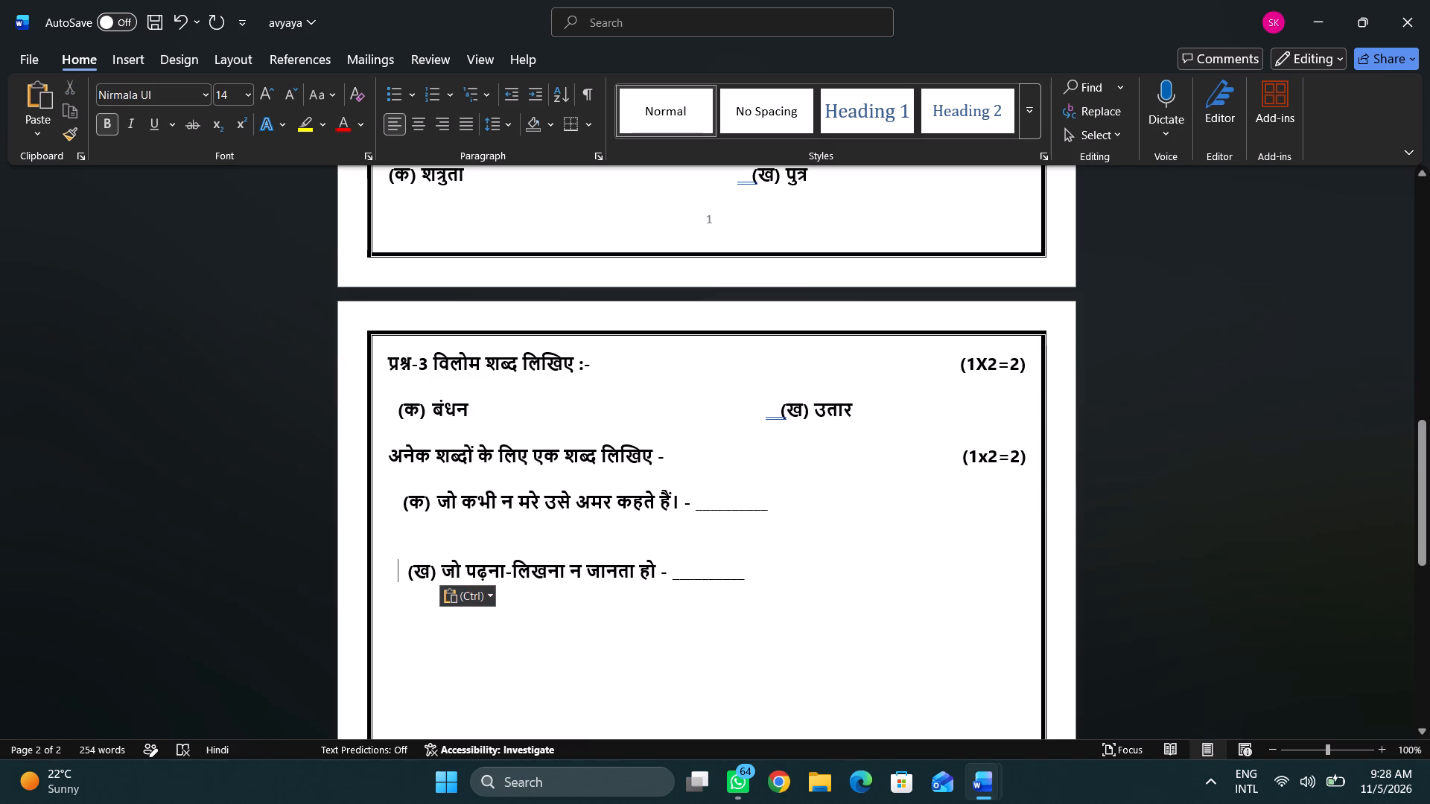
pyautogui.press('BackSpace')
pyautogui.press('BackSpace')
pyautogui.press('BackSpace')
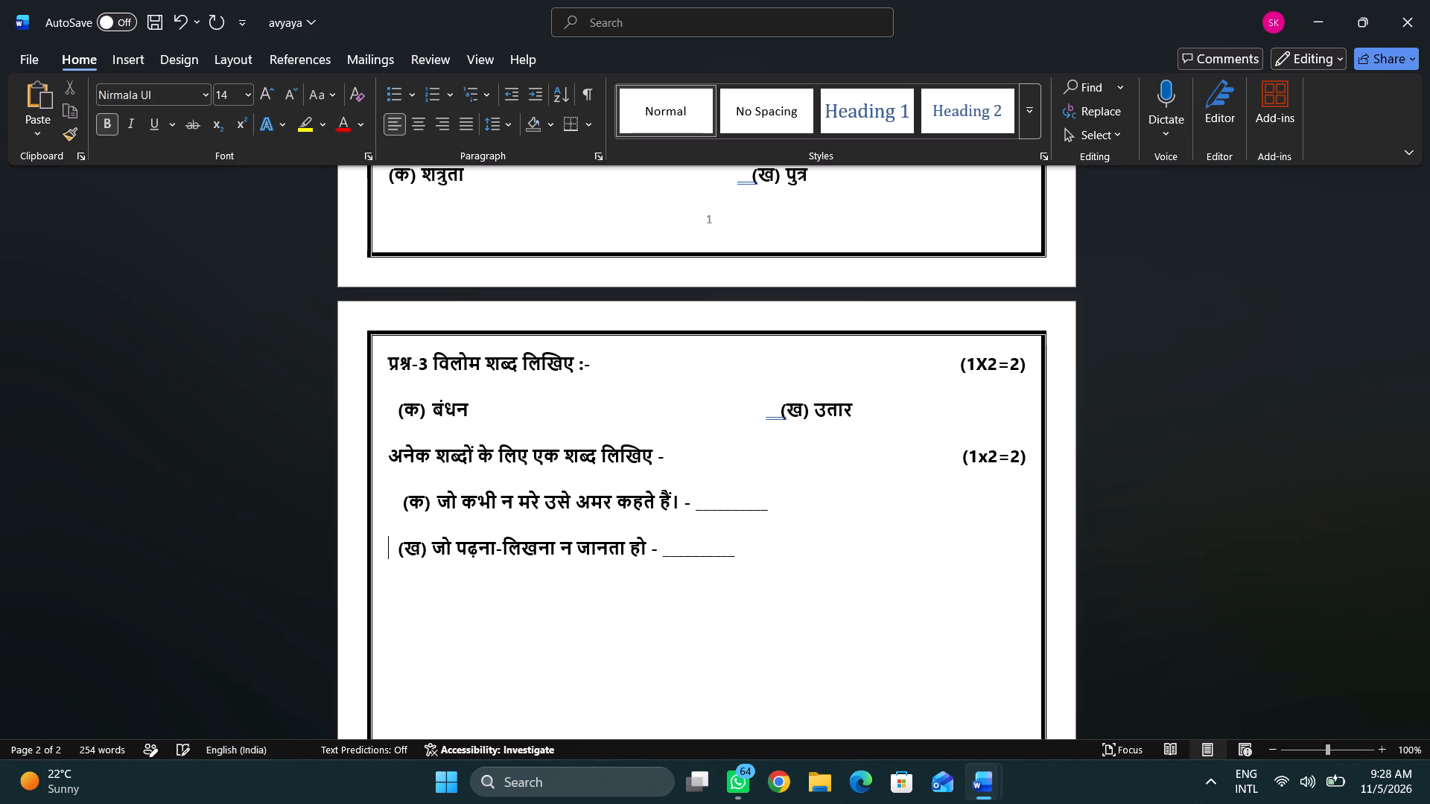
pyautogui.press('BackSpace')
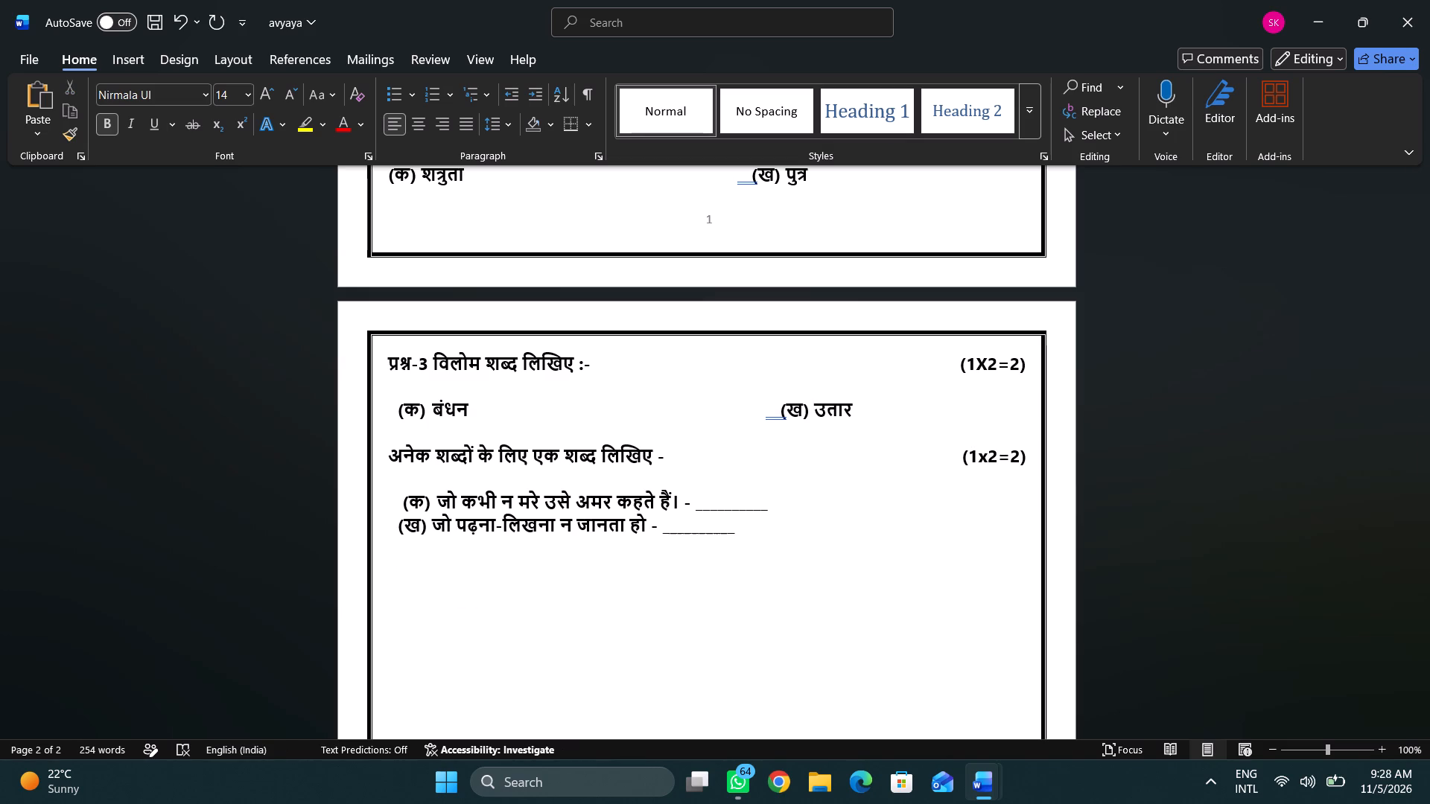
pyautogui.press('Return')
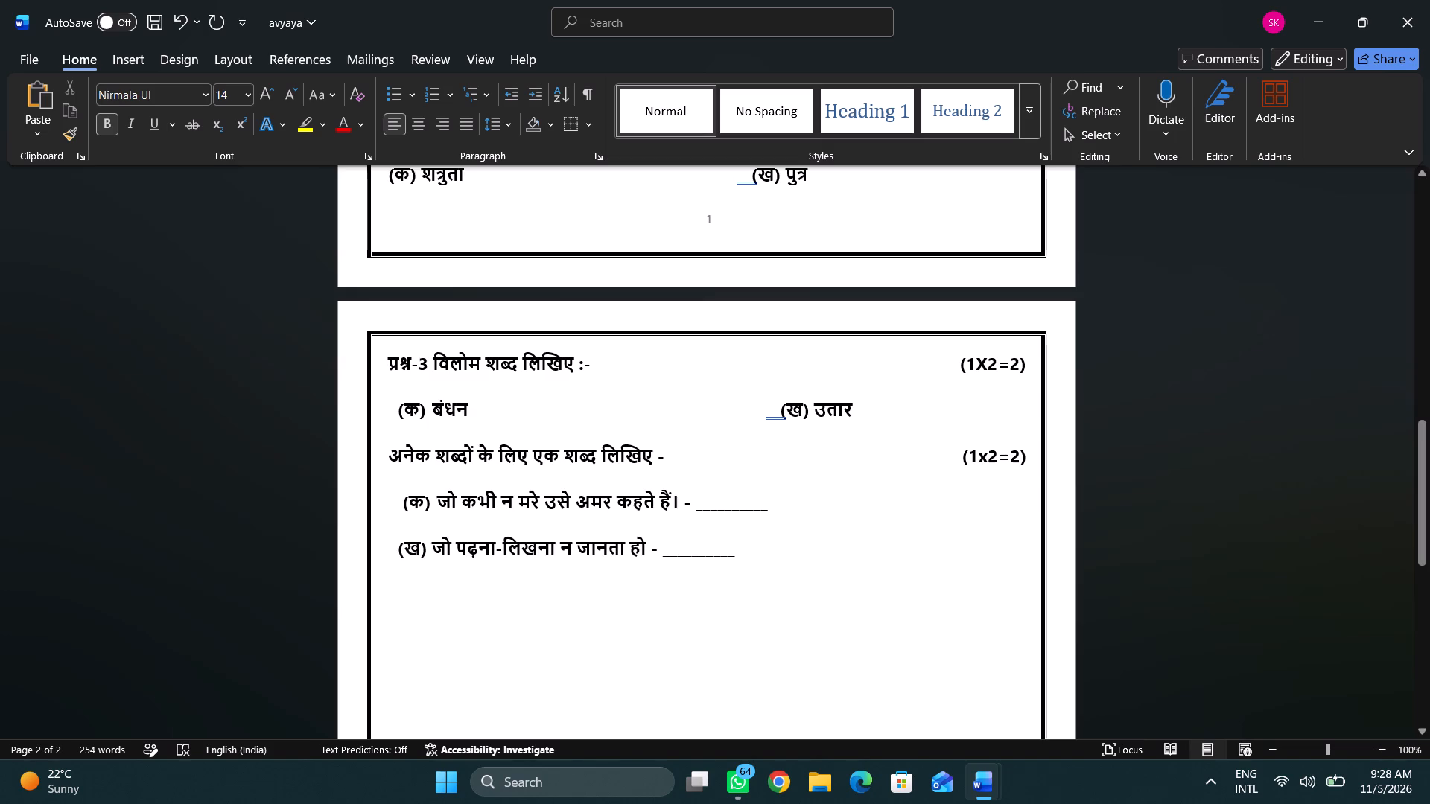
# Number the अनेक शब्दों के लिए एक शब्द heading as प्रश्न-4, reusing the प्रश्न- prefix copied from the विलोम शब्द heading.
pyautogui.click(383, 448)
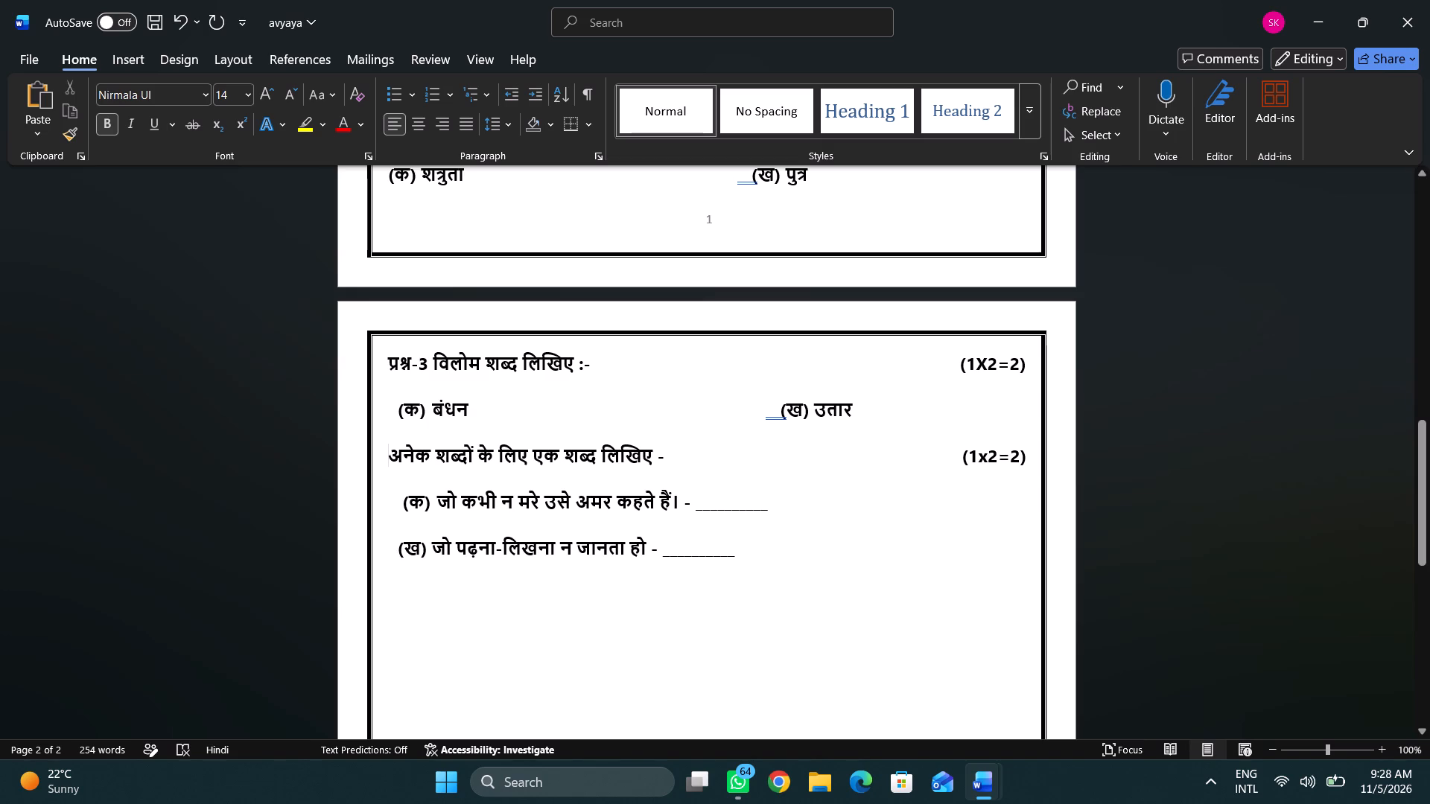
pyautogui.moveTo(419, 366); pyautogui.dragTo(386, 366)
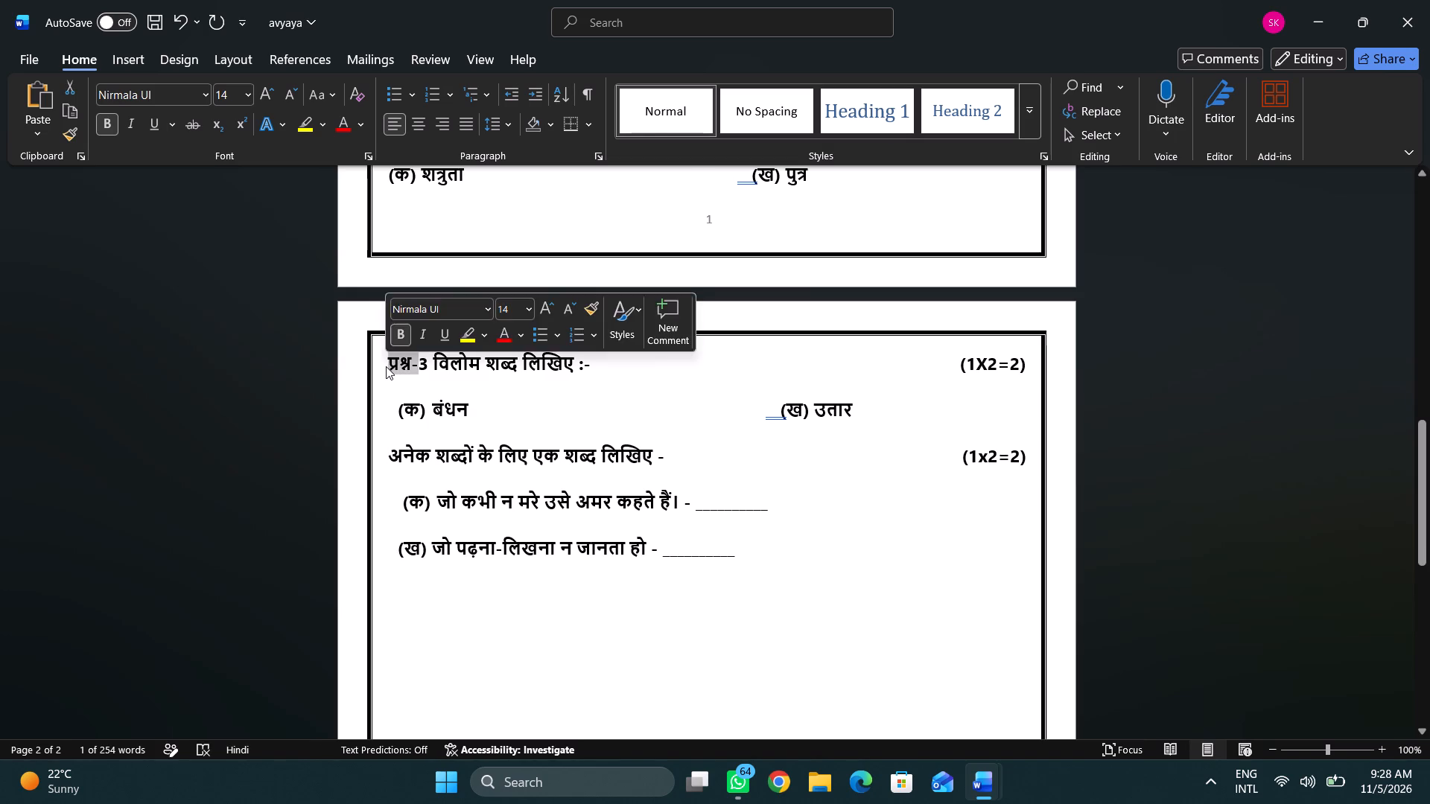
pyautogui.hotkey('ctrl', 'c')
pyautogui.click(384, 462)
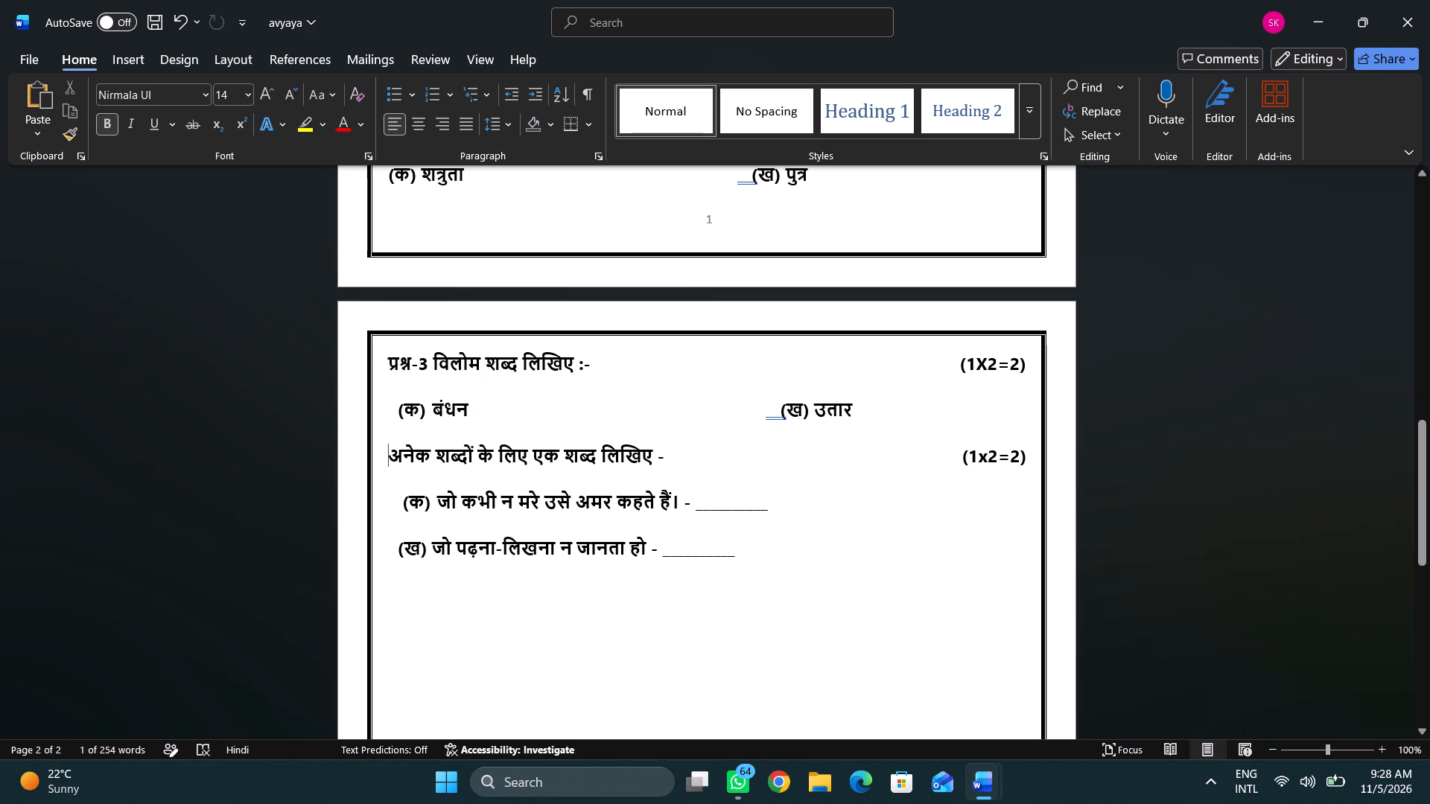
pyautogui.press('space')
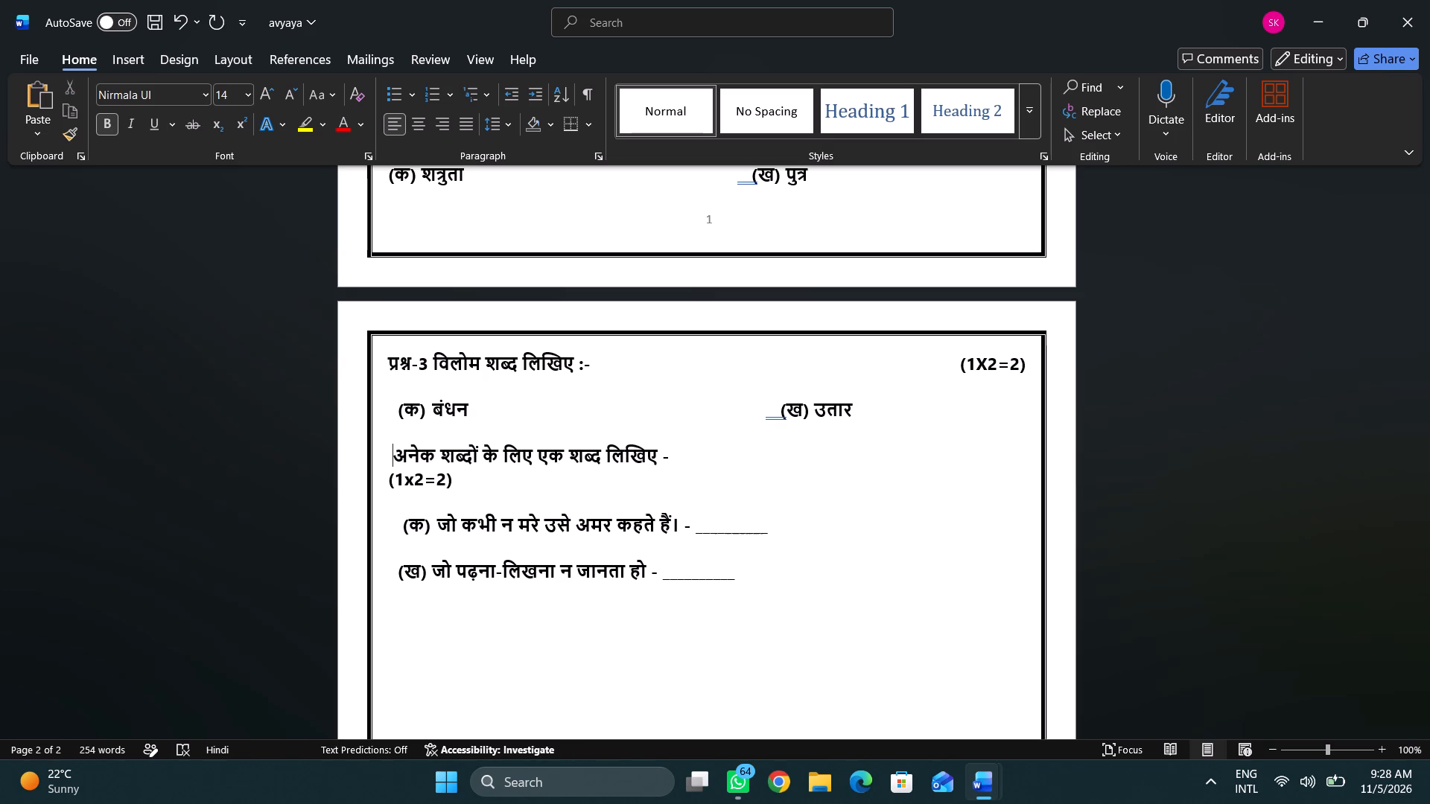
pyautogui.hotkey('ctrl', 'v')
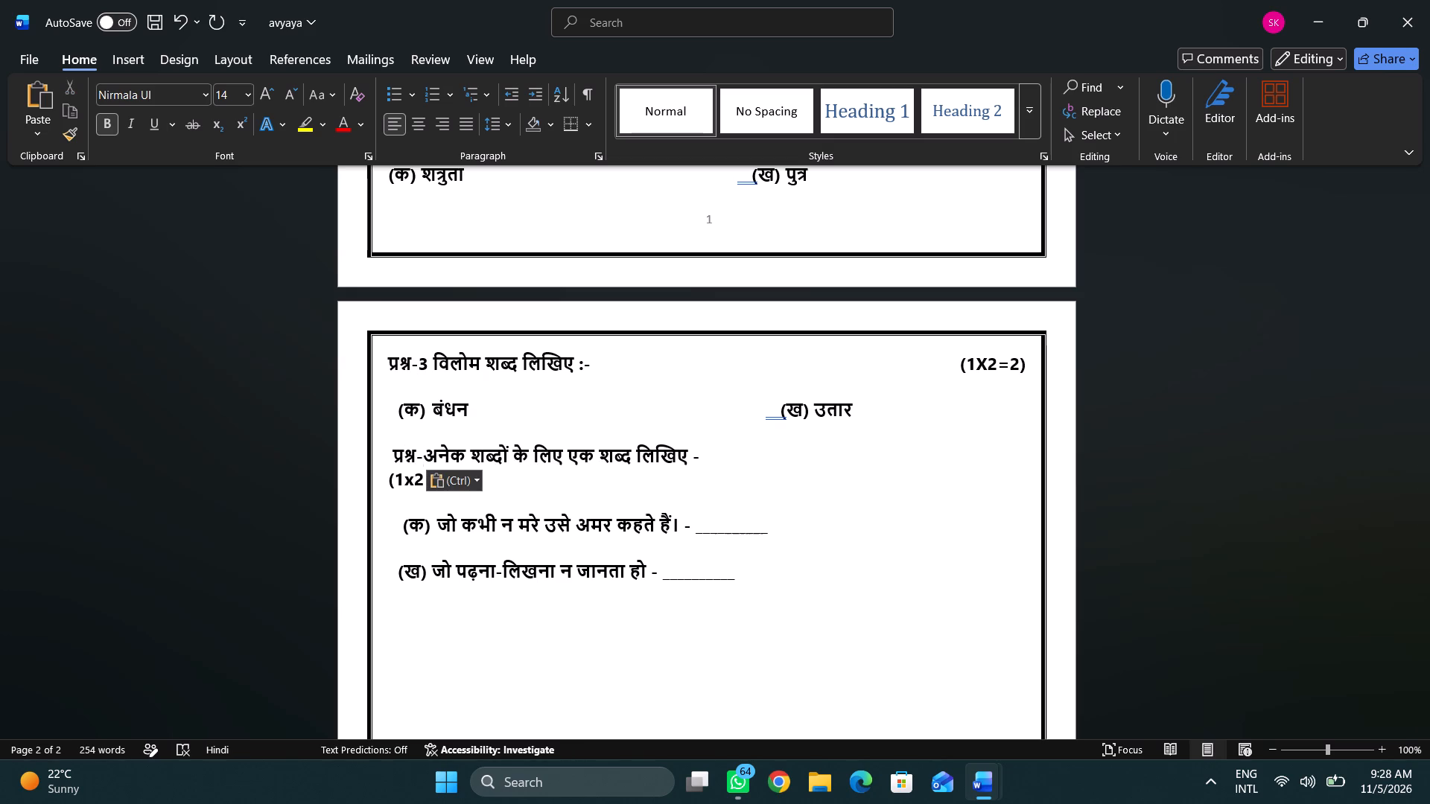
pyautogui.press('4')
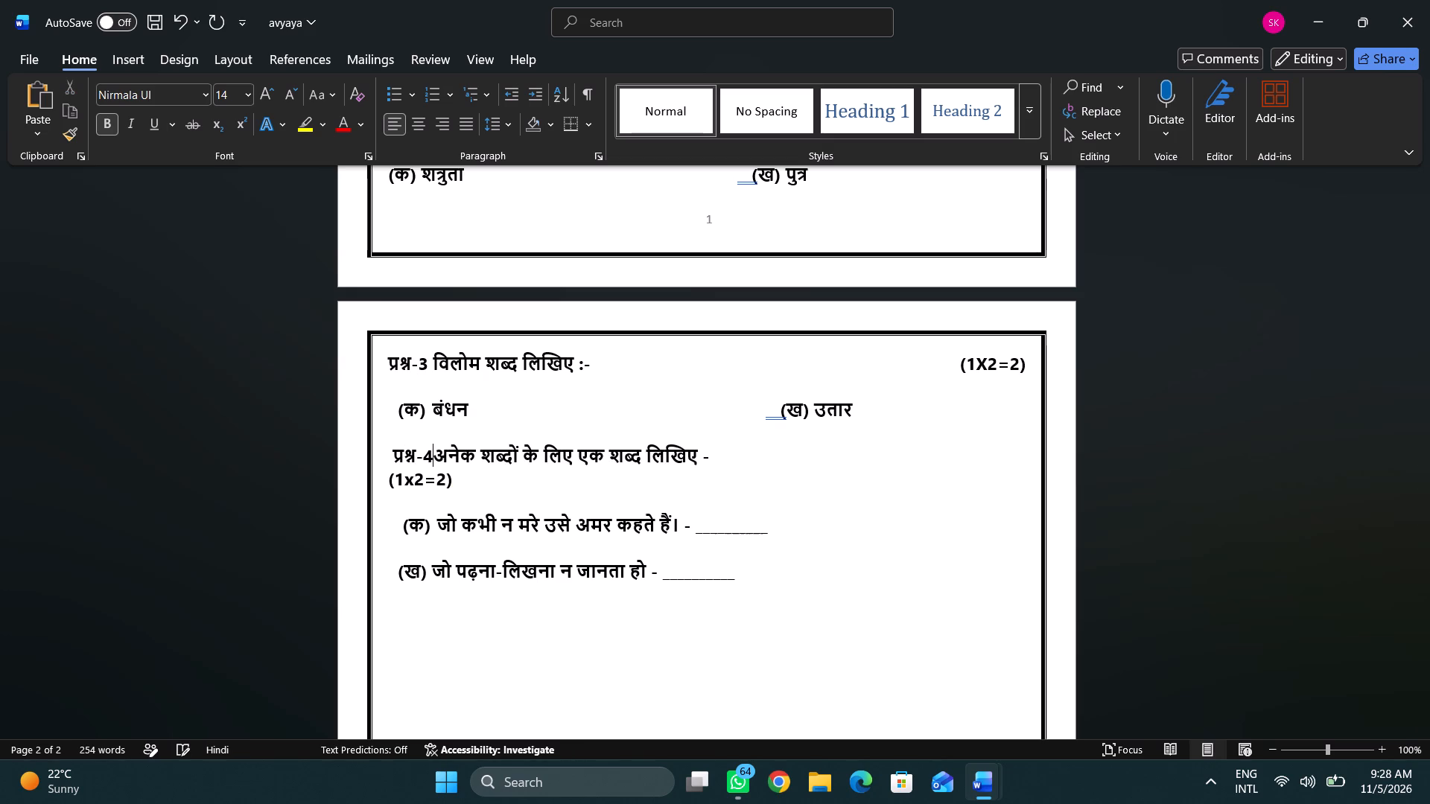
# Insert a space between प्रश्न-4 and अनेक in the heading.
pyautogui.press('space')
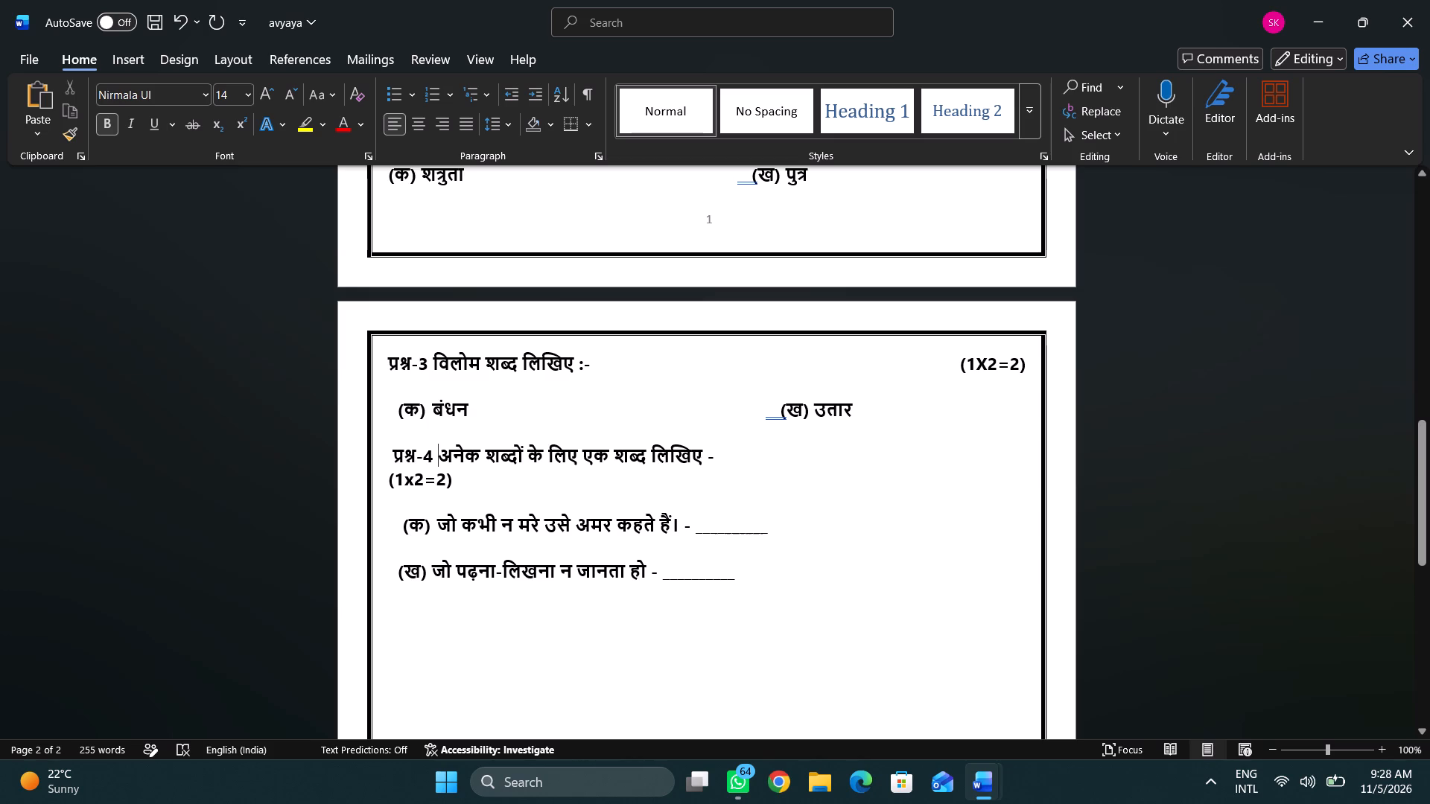
# Remove surplus spaces before (1x2=2) so the marks sit at the end of the प्रश्न-4 heading line, beneath the प्रश्न-3 marks.
pyautogui.click(387, 481)
pyautogui.press('BackSpace')
pyautogui.press('BackSpace')
pyautogui.press('BackSpace')
pyautogui.press('BackSpace')
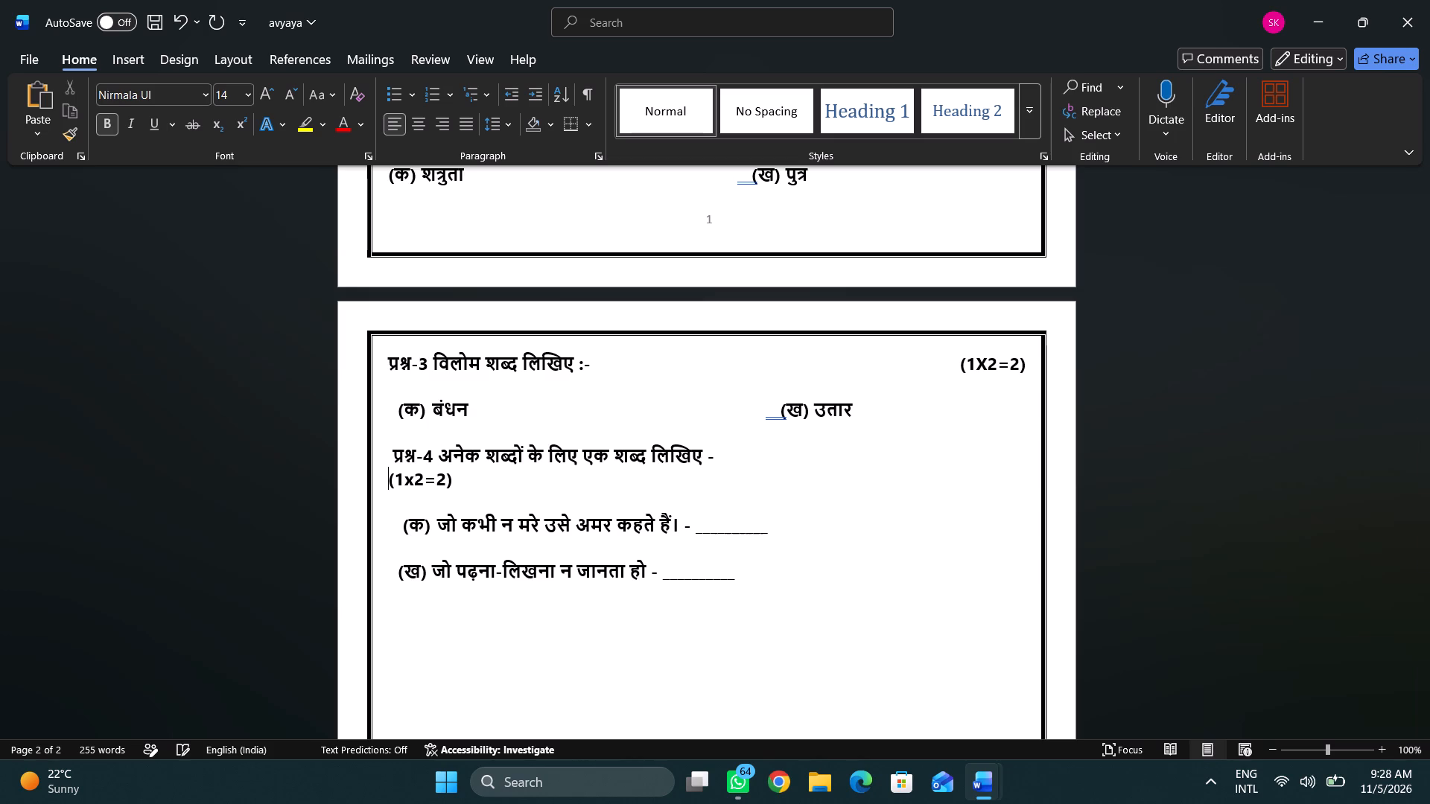
pyautogui.press('BackSpace')
pyautogui.press('=')
pyautogui.press('BackSpace')
pyautogui.press('BackSpace')
pyautogui.press('BackSpace')
pyautogui.press('BackSpace')
pyautogui.press('BackSpace')
pyautogui.press('BackSpace')
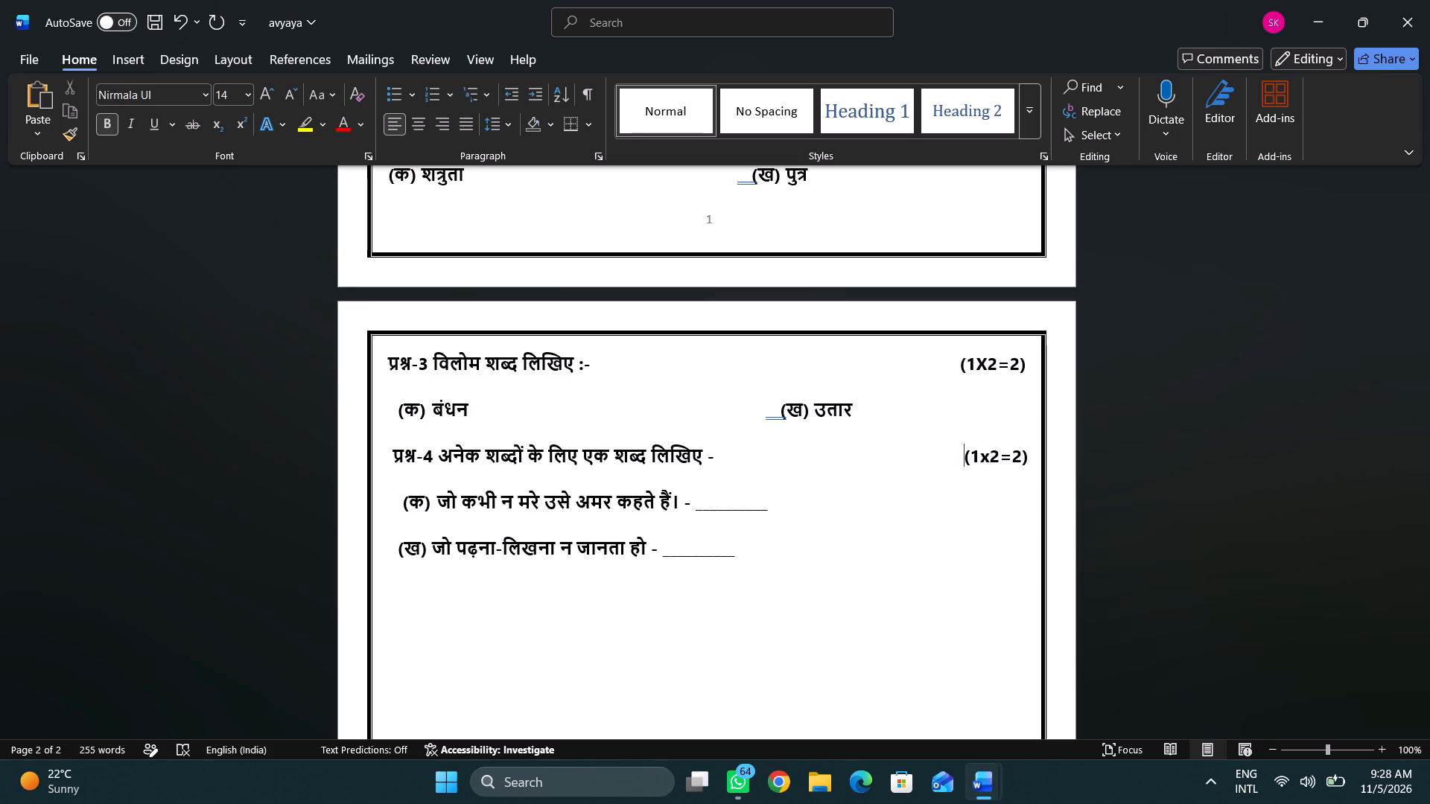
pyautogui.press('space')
pyautogui.press('BackSpace')
# Delete the extra leading space before item (क) under प्रश्न-4 to align it with item (ख).
pyautogui.click(400, 505)
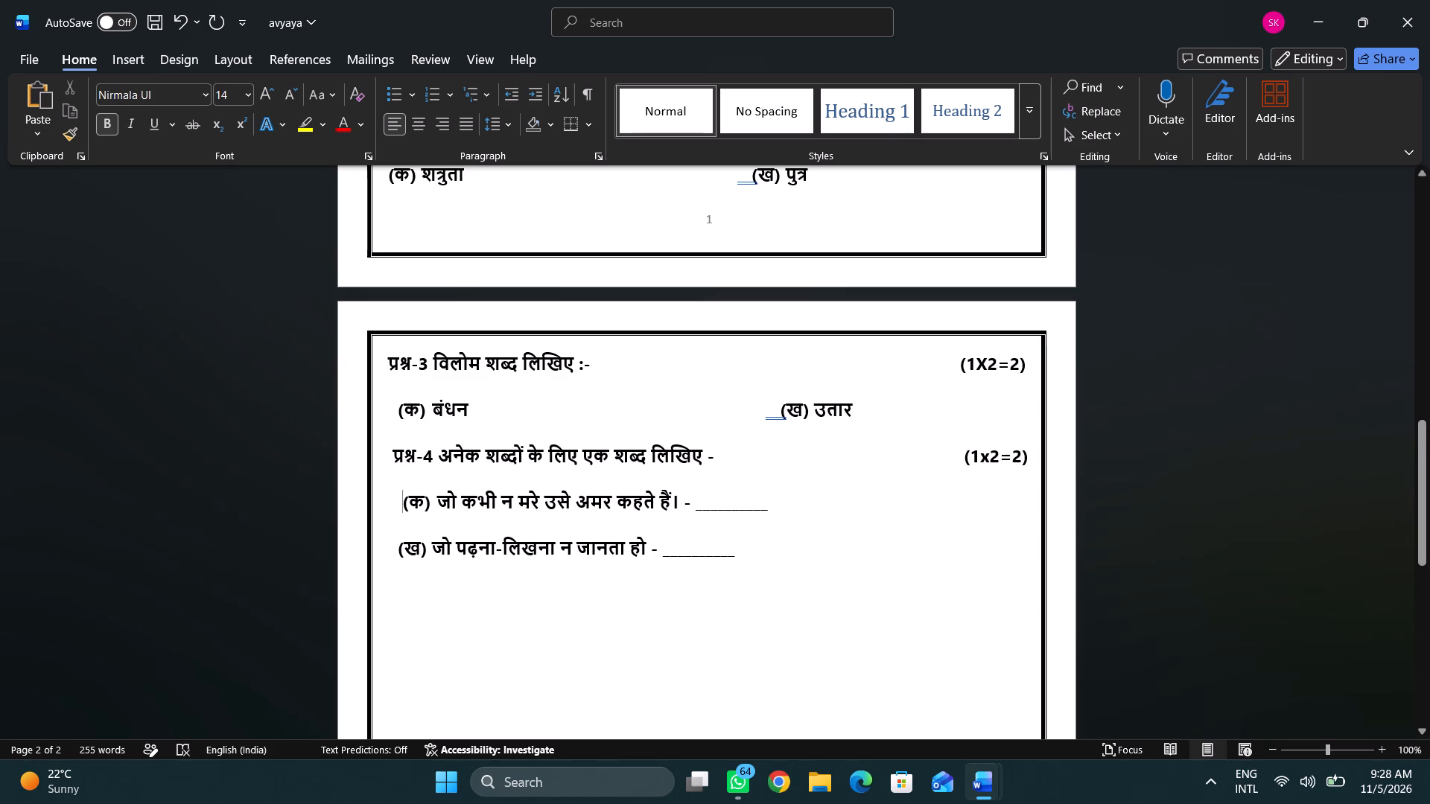
pyautogui.press('BackSpace')
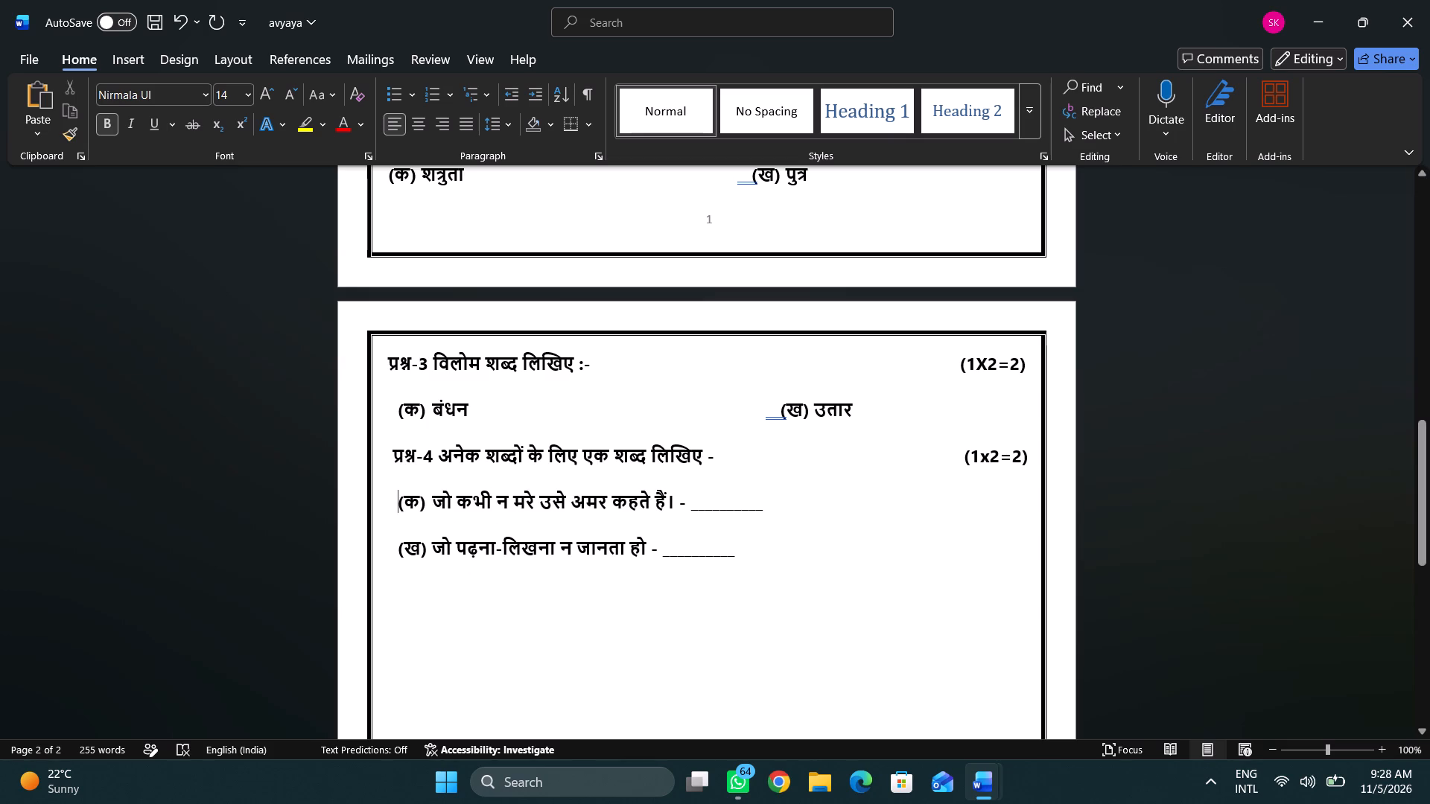
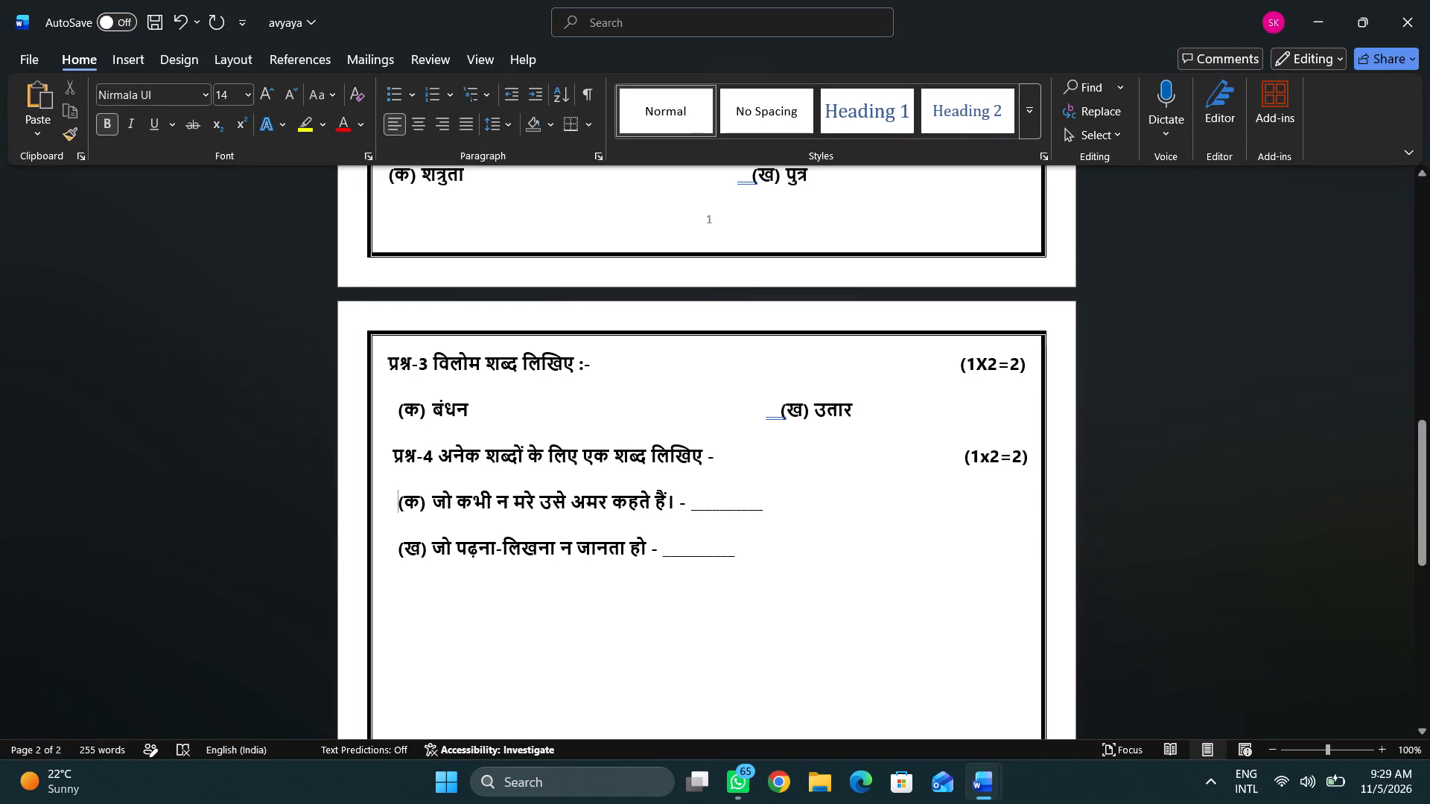
# Delete "अमर कहते हैं।" from the end of item (क) under प्रश्न-4, keeping the dash and answer blank.
pyautogui.click(673, 505)
pyautogui.press('BackSpace')
pyautogui.press('BackSpace')
pyautogui.press('BackSpace')
pyautogui.press('BackSpace')
pyautogui.press('BackSpace')
pyautogui.press('BackSpace')
pyautogui.press('BackSpace')
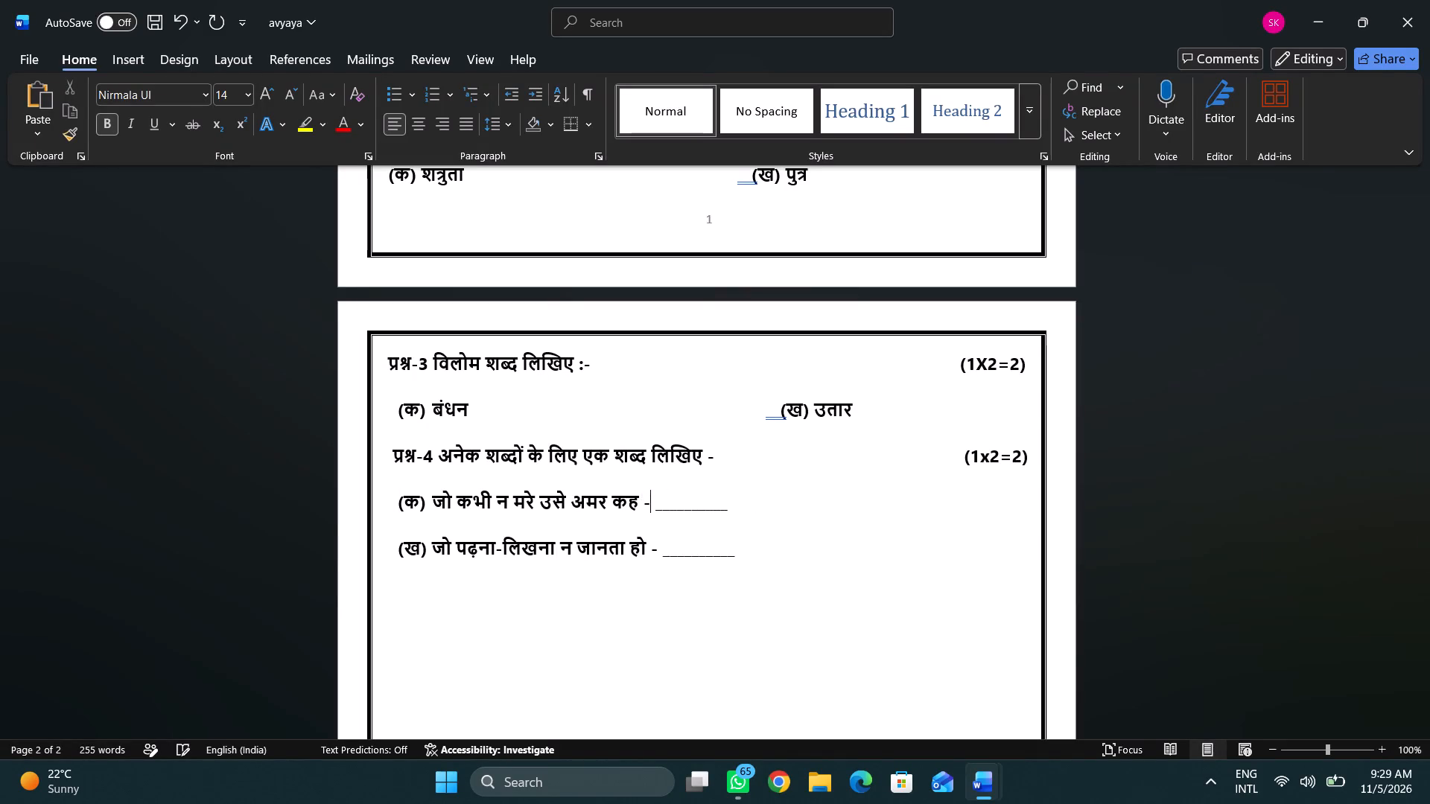
pyautogui.press('BackSpace')
pyautogui.press('BackSpace')
pyautogui.press('BackSpace')
pyautogui.press('BackSpace')
pyautogui.press('BackSpace')
pyautogui.press('BackSpace')
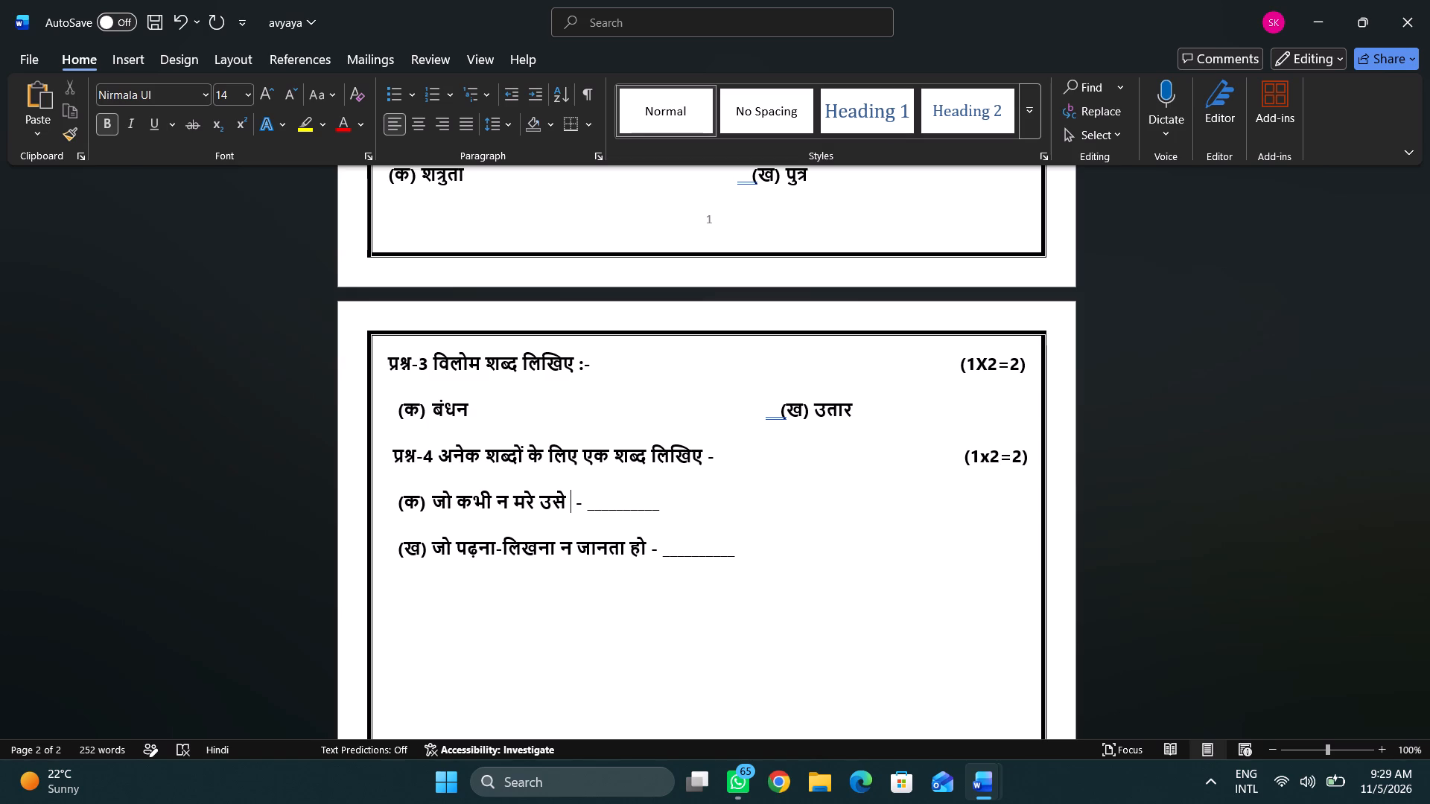
# Delete the remaining "जो कभी न मरे उसे" together with its (क) label and the line gap above, keeping the dash and answer blank.
pyautogui.click(570, 505)
pyautogui.moveTo(570, 505); pyautogui.dragTo(461, 490)
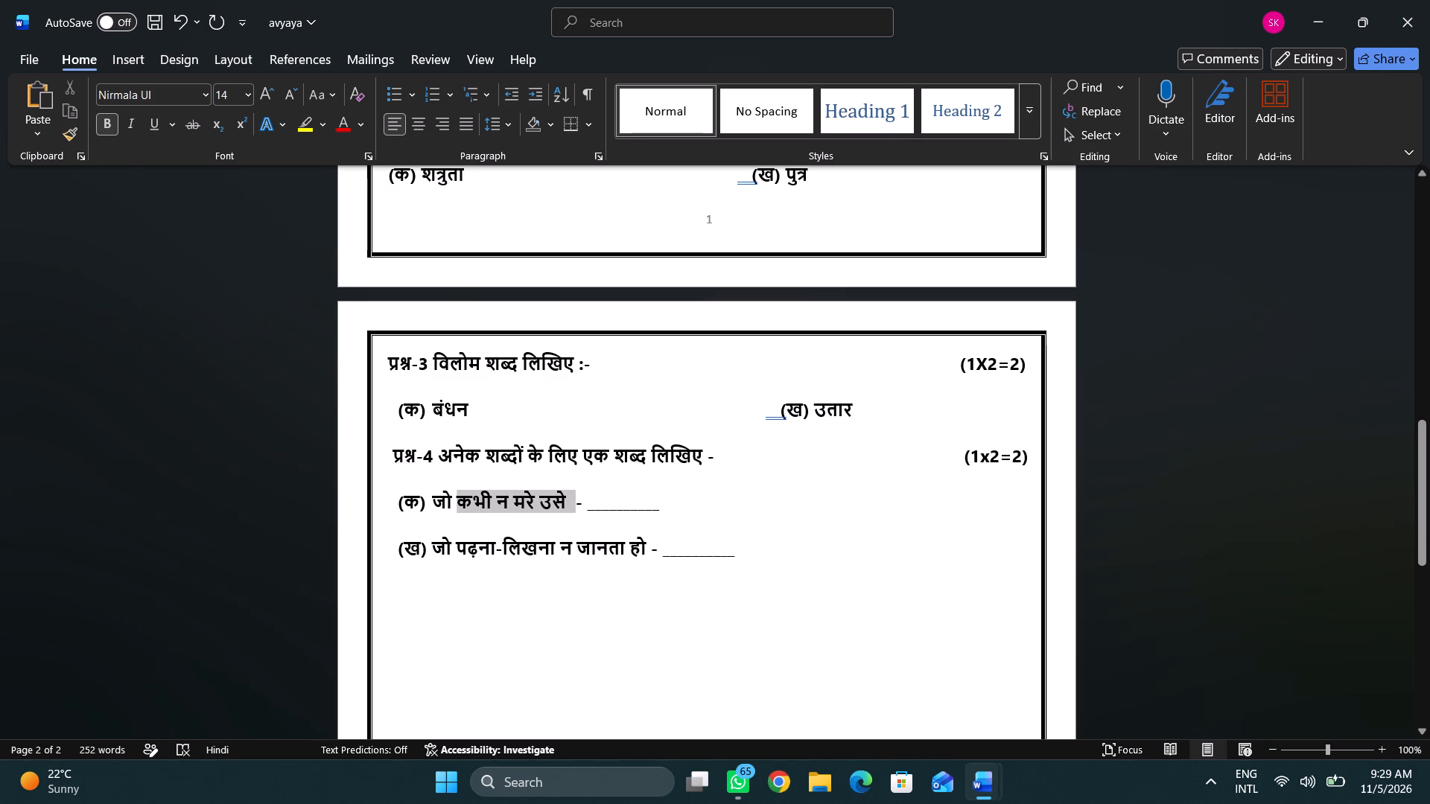
pyautogui.moveTo(461, 490); pyautogui.dragTo(439, 487)
pyautogui.press('BackSpace')
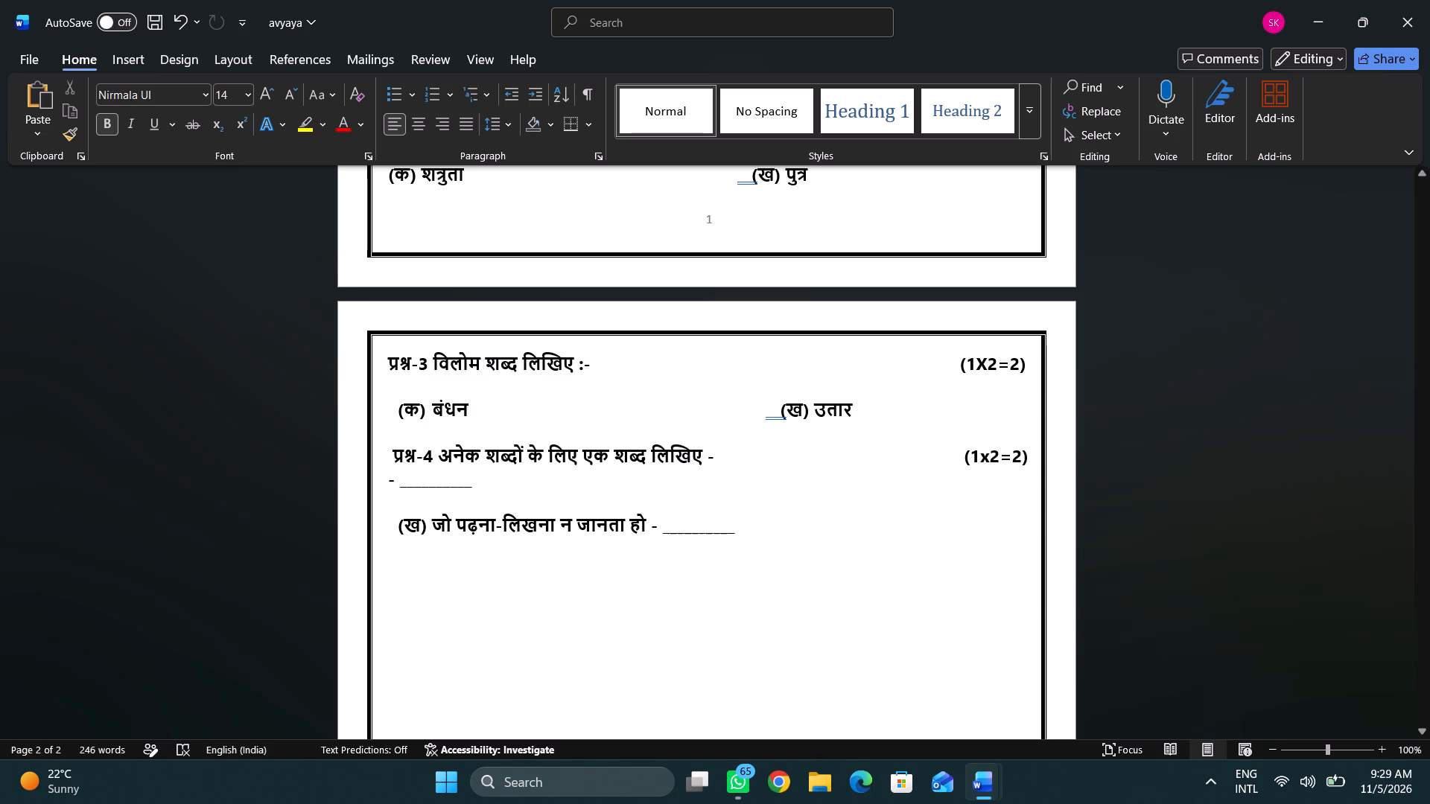
# Delete the phrase "जो पढ़ना-लिखना न जानता हो" from item (ख), keeping its label, dash and answer blank.
pyautogui.moveTo(647, 521); pyautogui.dragTo(438, 519)
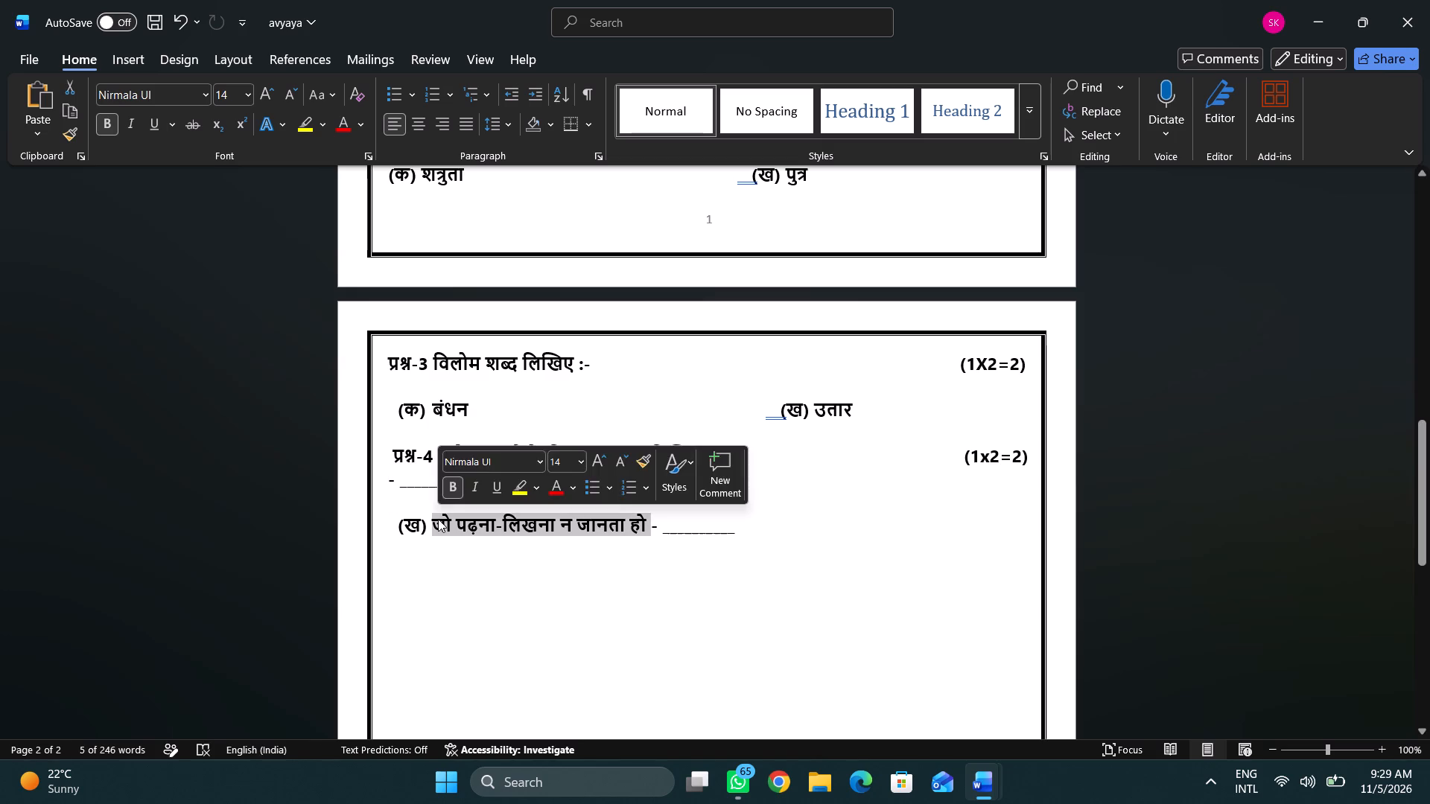
pyautogui.press('BackSpace')
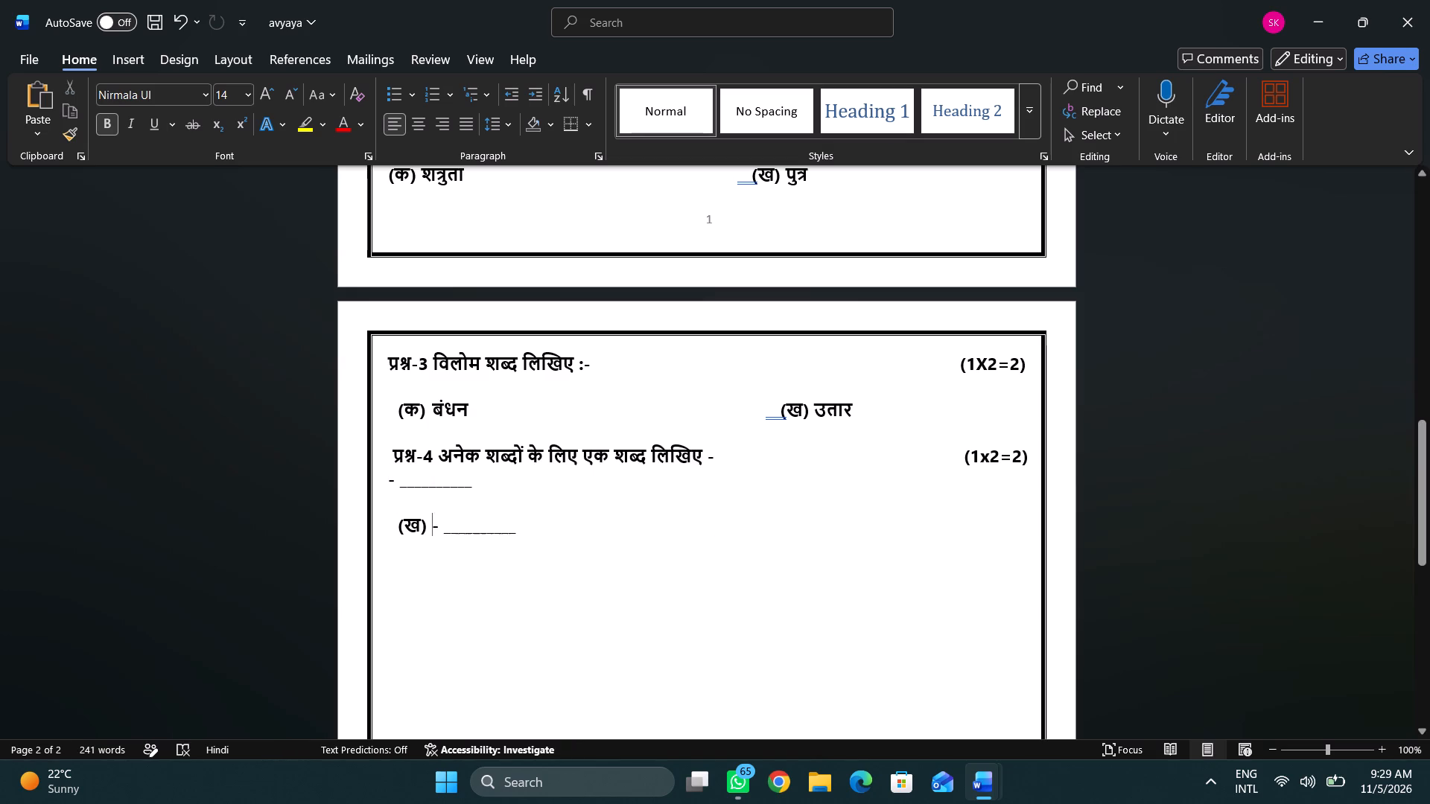
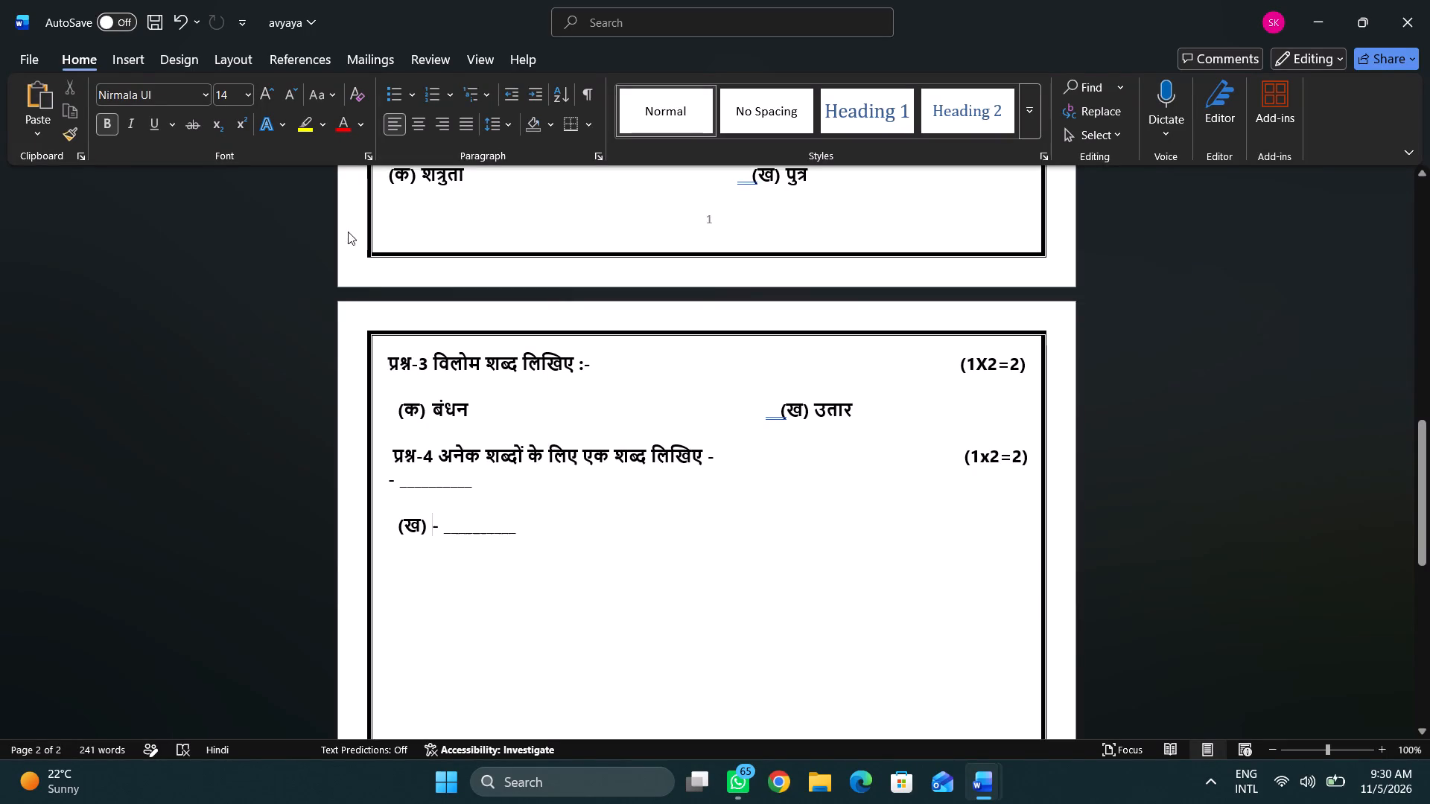
# Undo the recent deletions under प्रश्न-4 back to the point where item (क) has its label and phrase.
pyautogui.click(193, 30)
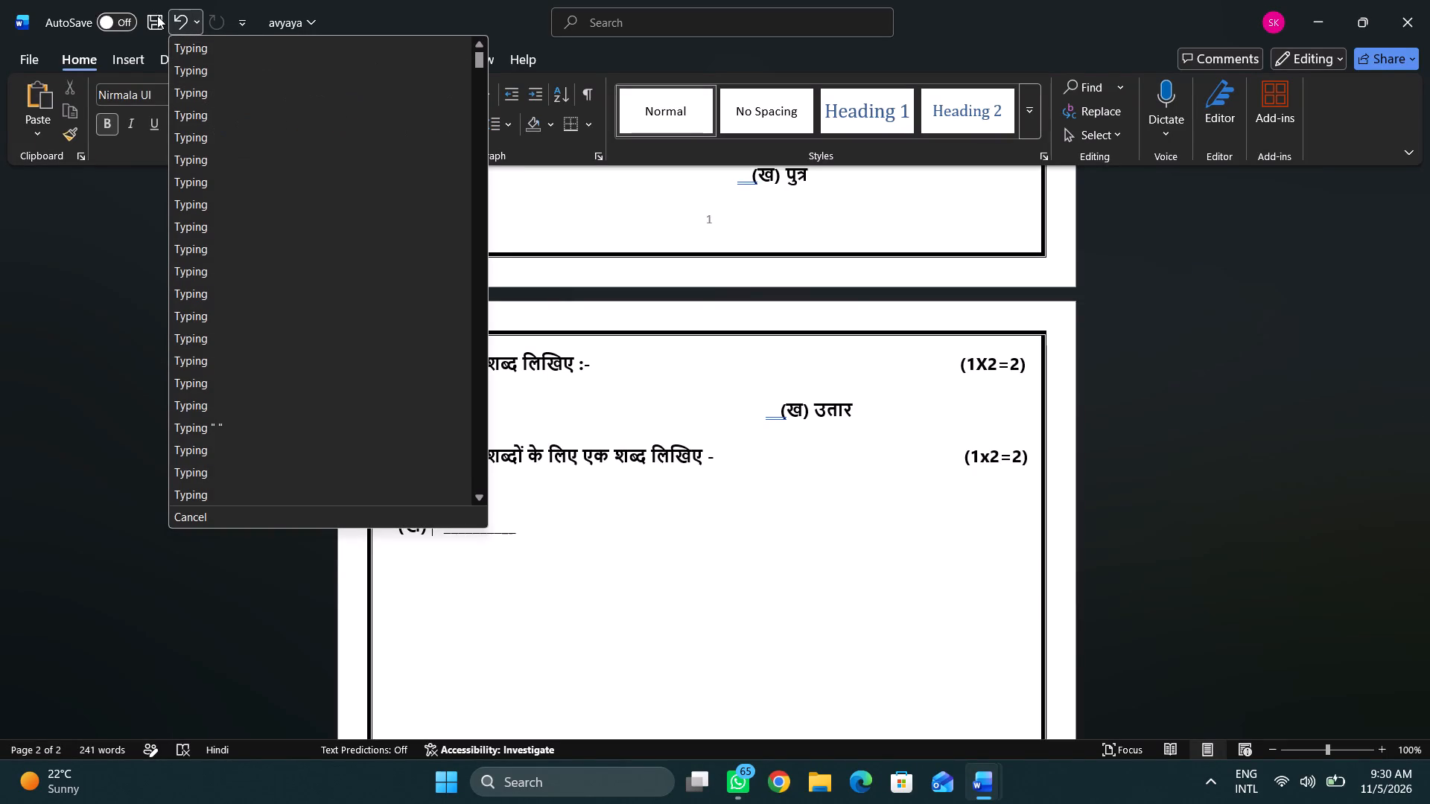
pyautogui.moveTo(150, 194); pyautogui.dragTo(179, 25)
pyautogui.tripleClick(179, 25)
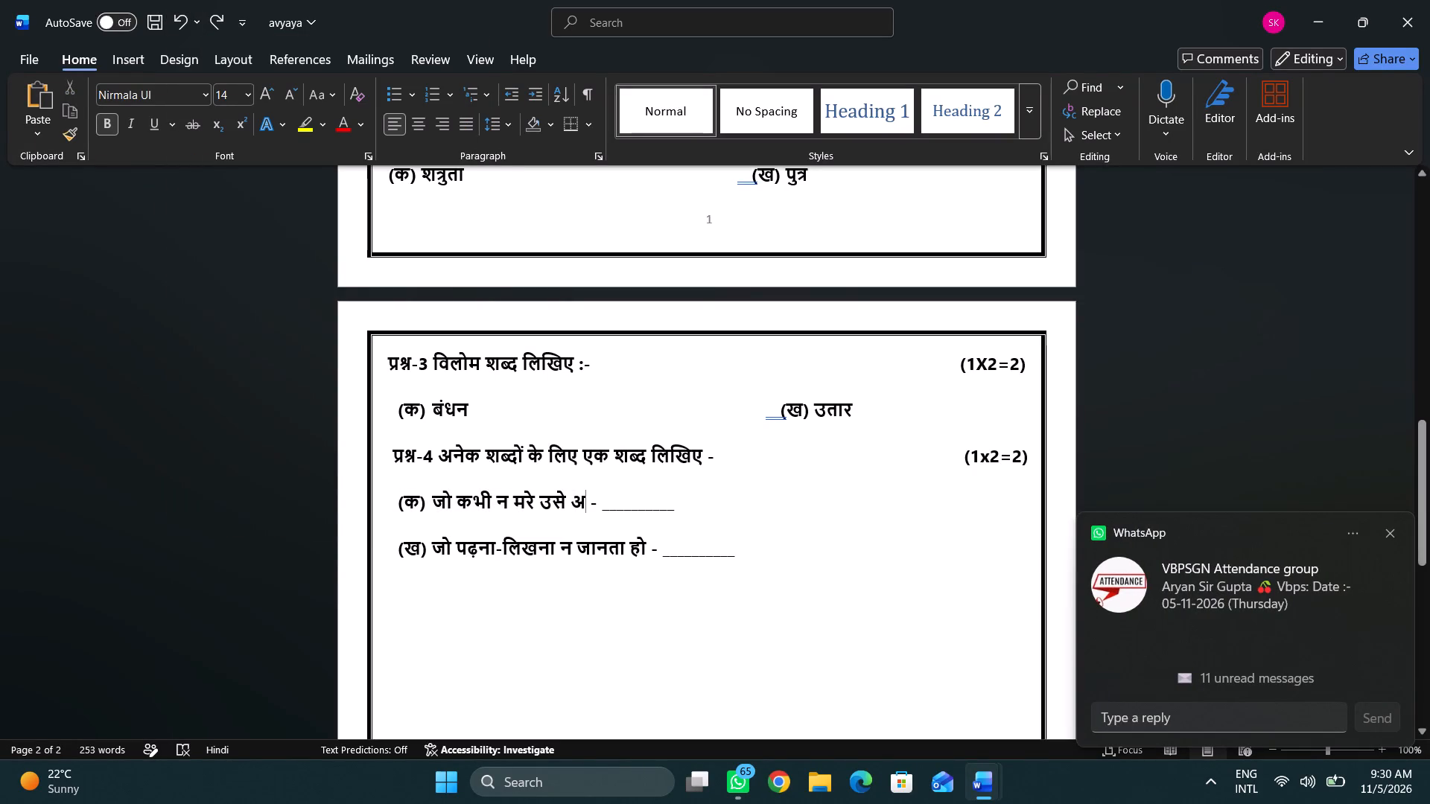
# Delete the phrases "जो कभी न मरे उसे अ" and "जो पढ़ना-लिखना न जानता हो" from items (क) and (ख), keeping labels, dashes and answer blanks.
pyautogui.moveTo(585, 498); pyautogui.dragTo(449, 492)
pyautogui.press('BackSpace')
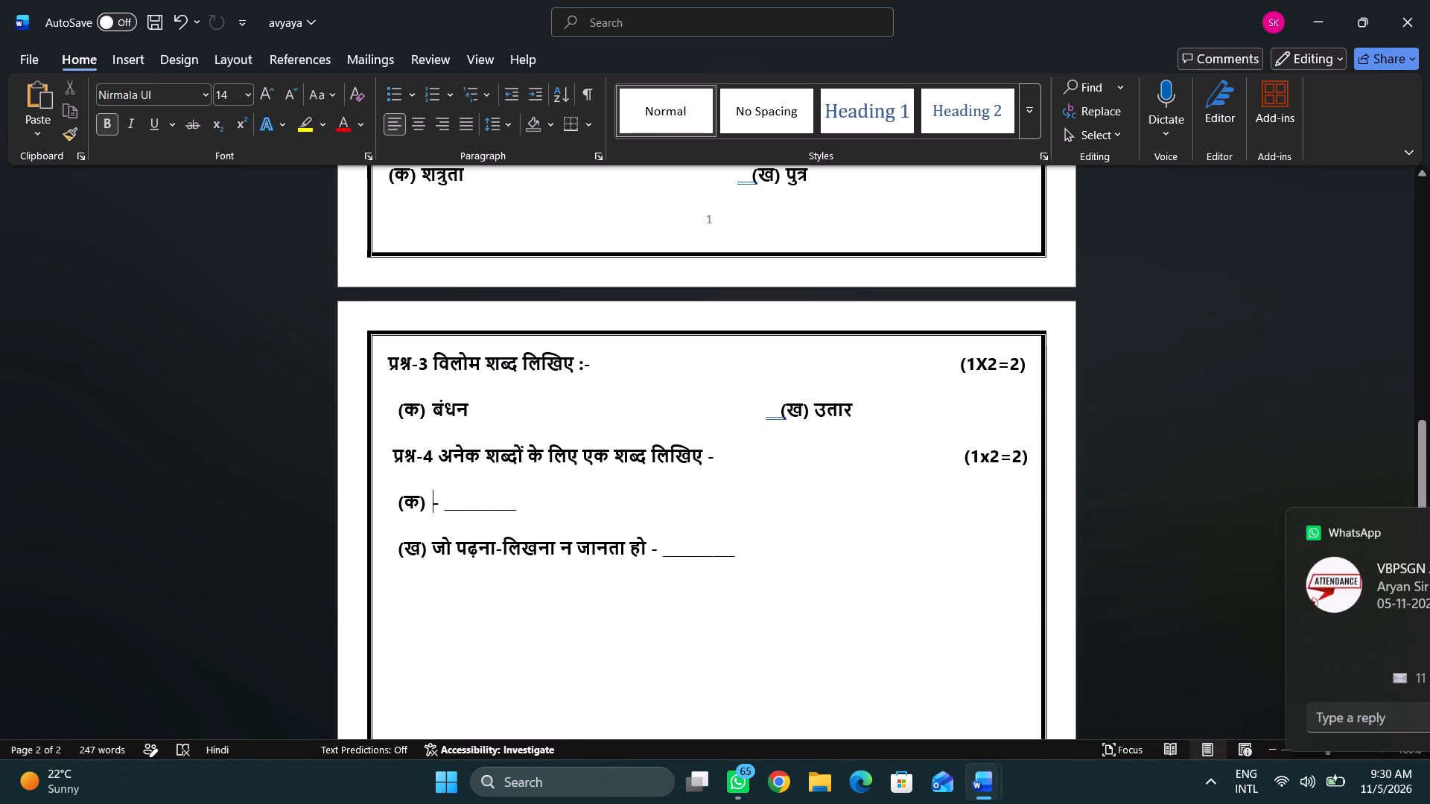
pyautogui.moveTo(643, 546); pyautogui.dragTo(444, 546)
pyautogui.press('BackSpace')
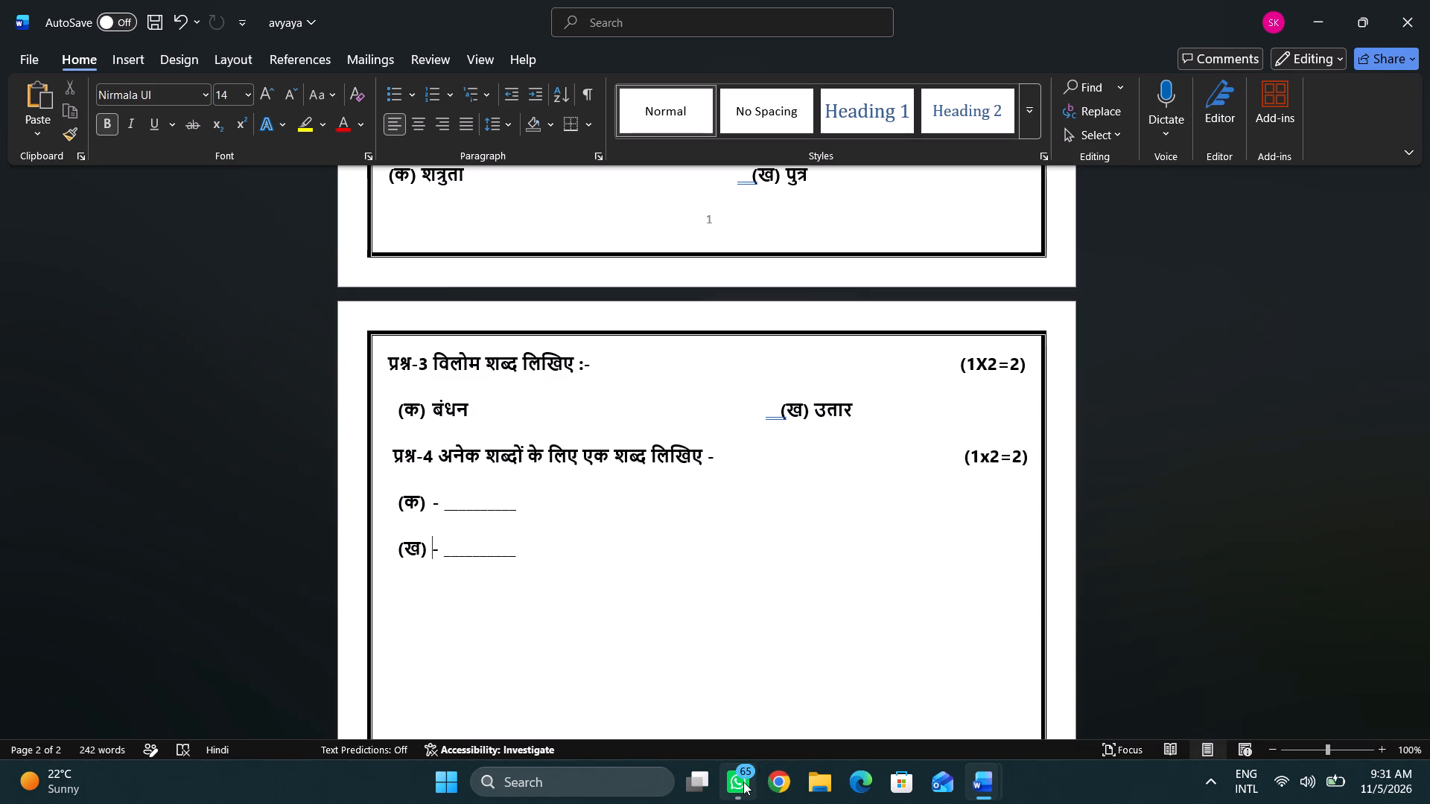
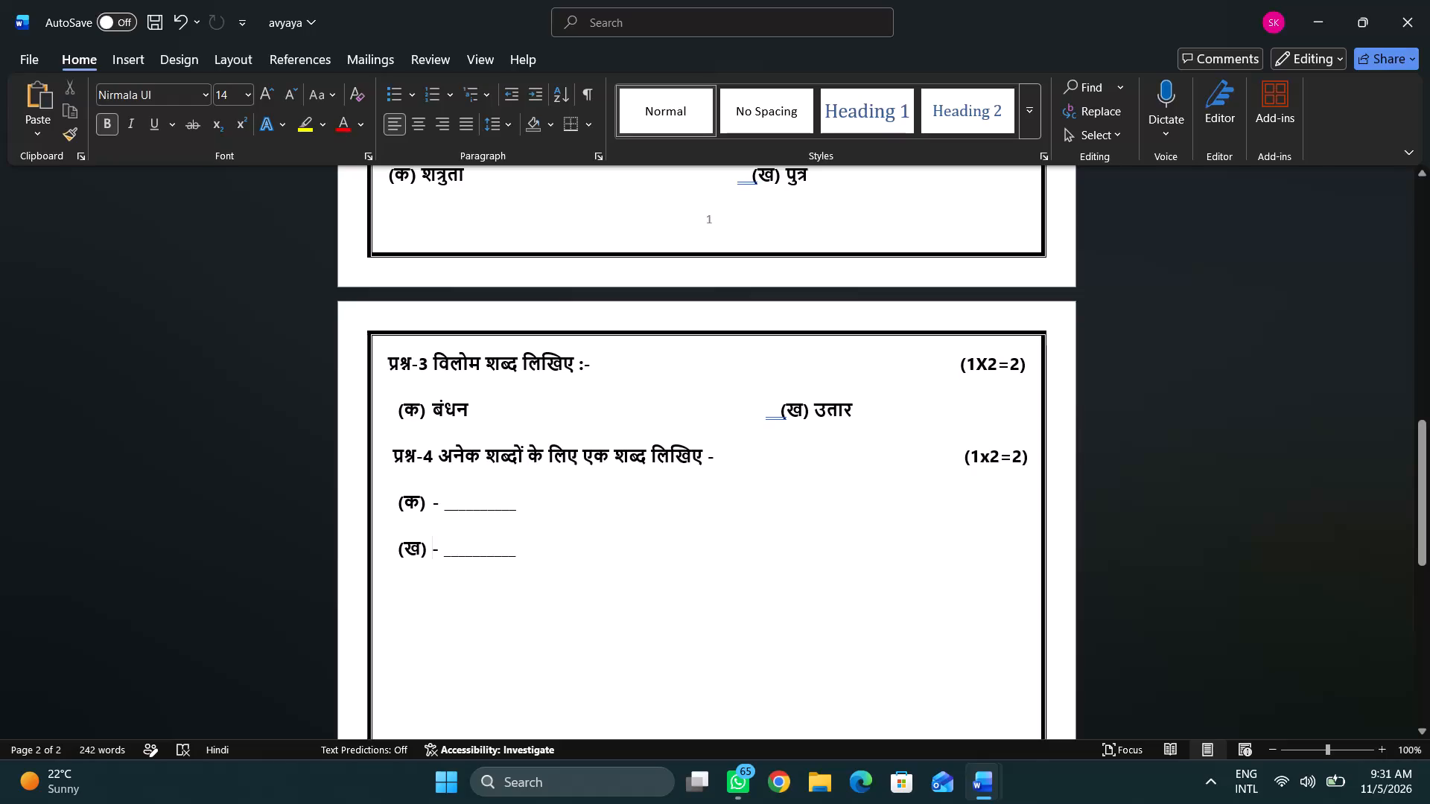
# Paste the copied phrase "जिसका कोई मूल्य न लगाया जा सके" into item (क) under प्रश्न-4, before the dash and answer blank.
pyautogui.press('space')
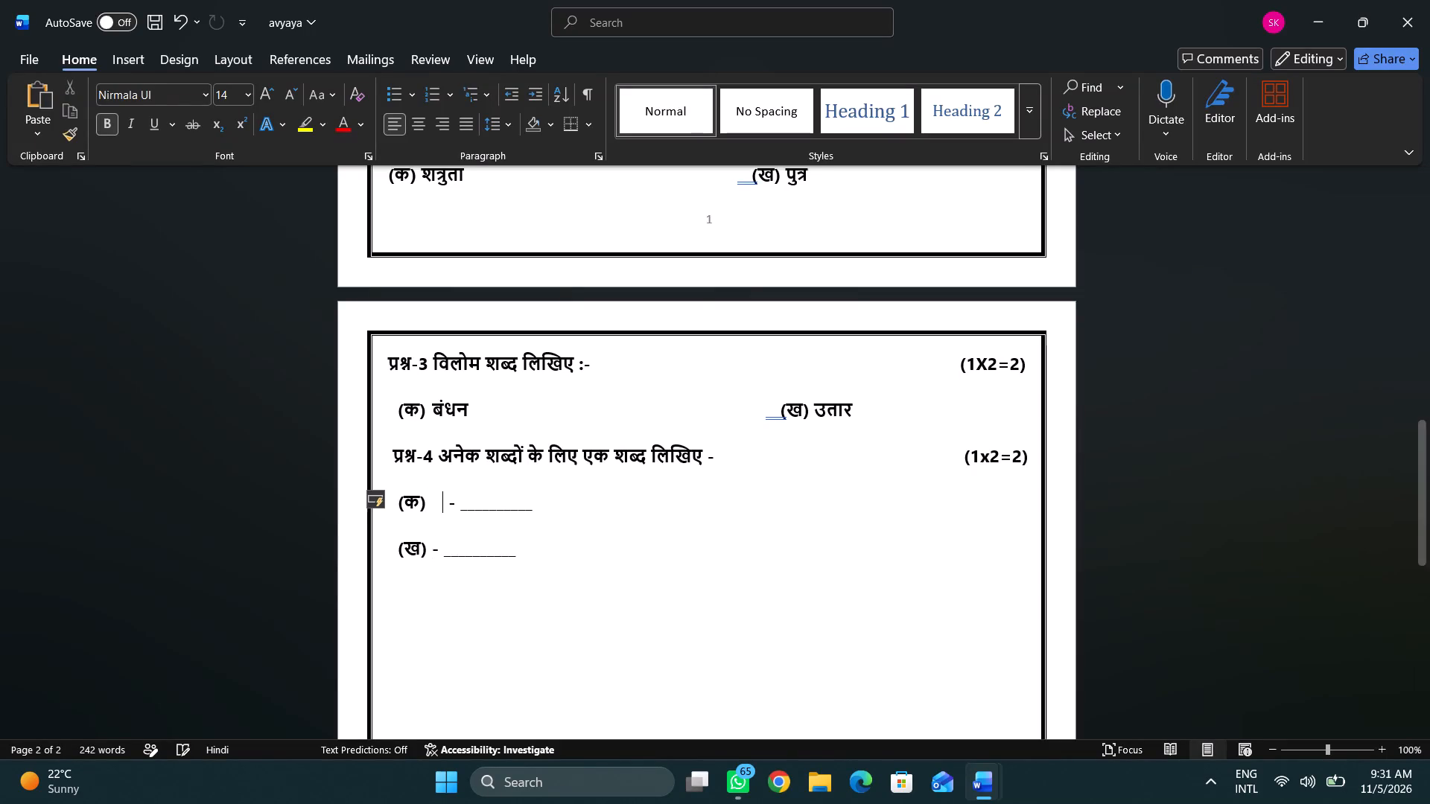
pyautogui.hotkey('ctrl', 'v')
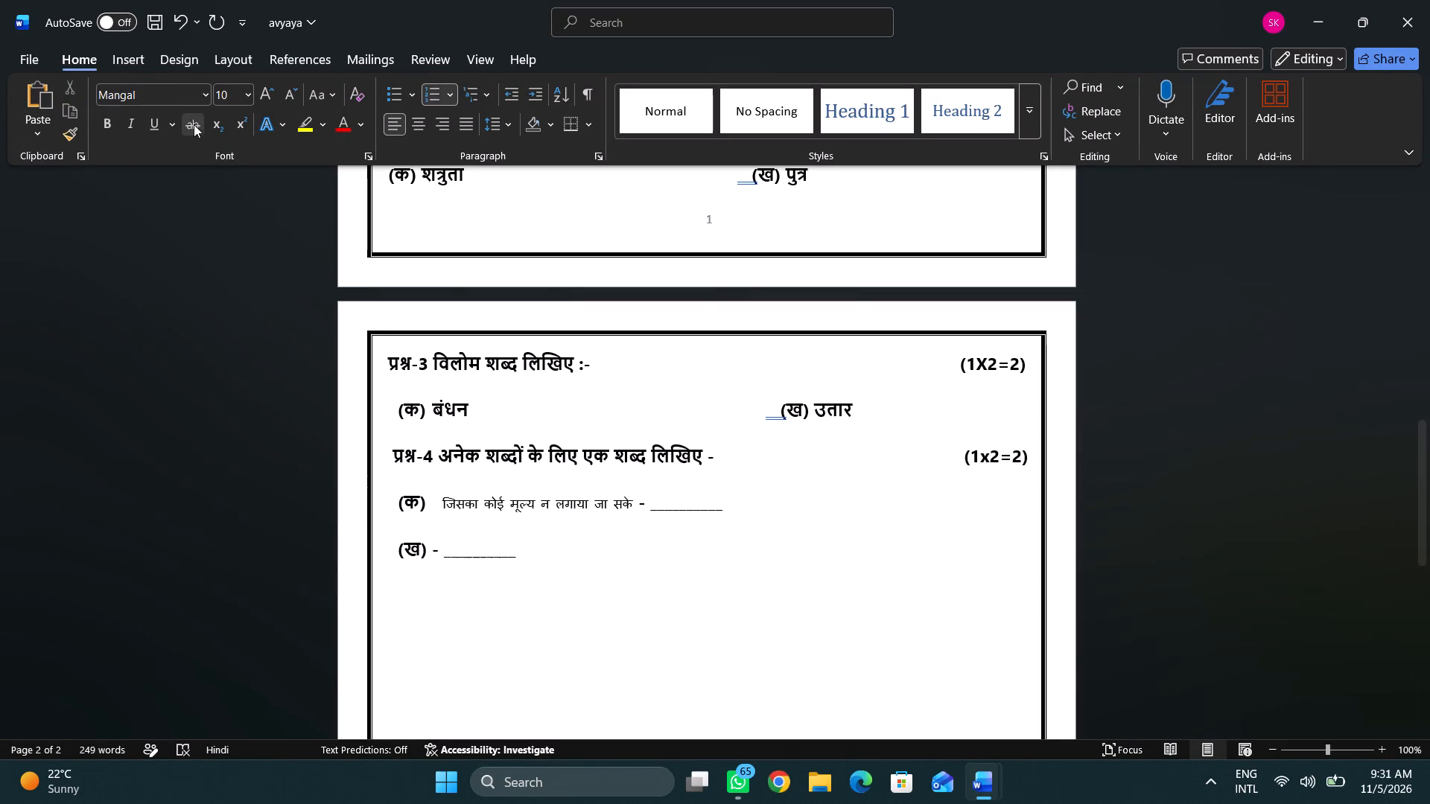
# Check the font and size of the प्रश्न-4 heading text as a reference for formatting the pasted phrase in item (क).
pyautogui.click(202, 95)
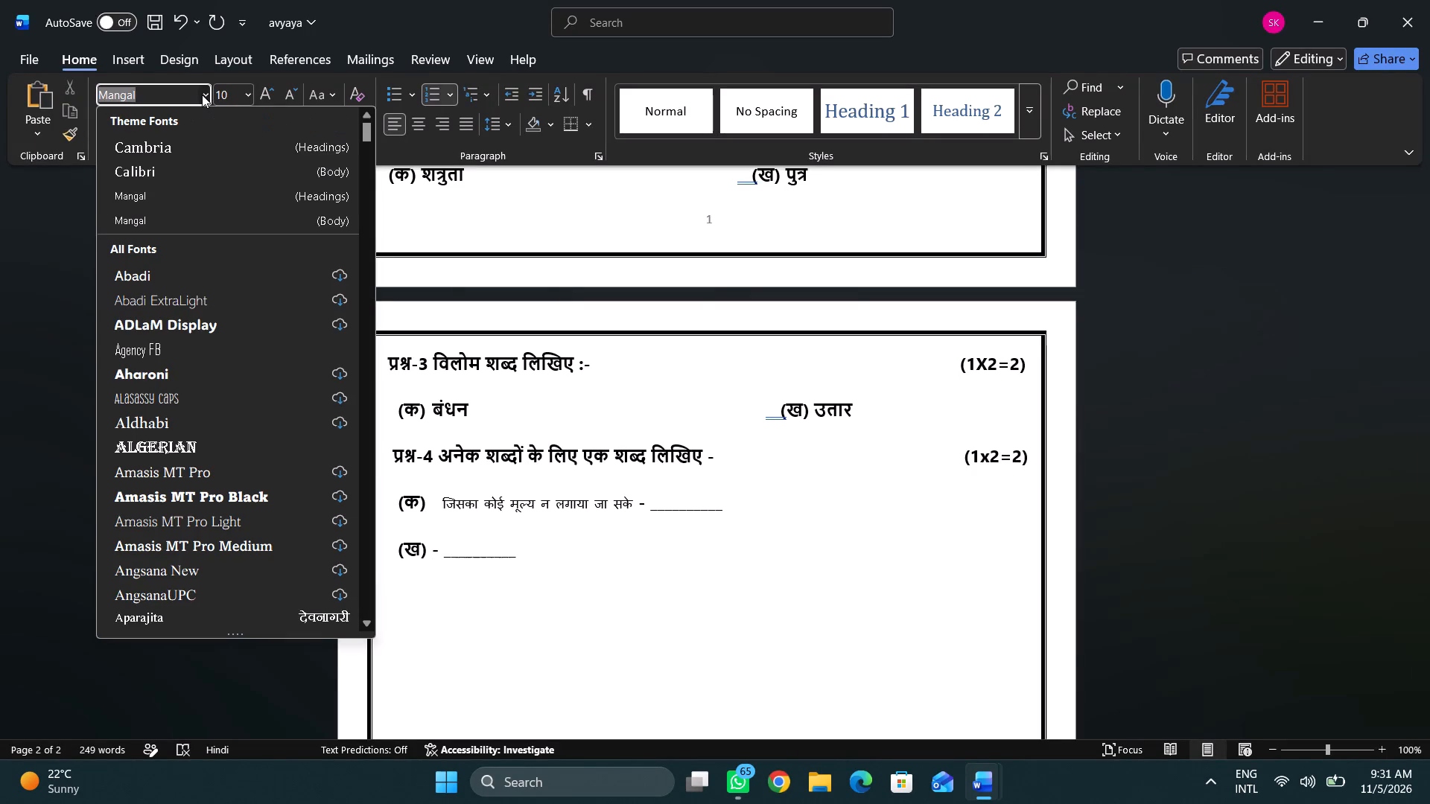
pyautogui.click(489, 349)
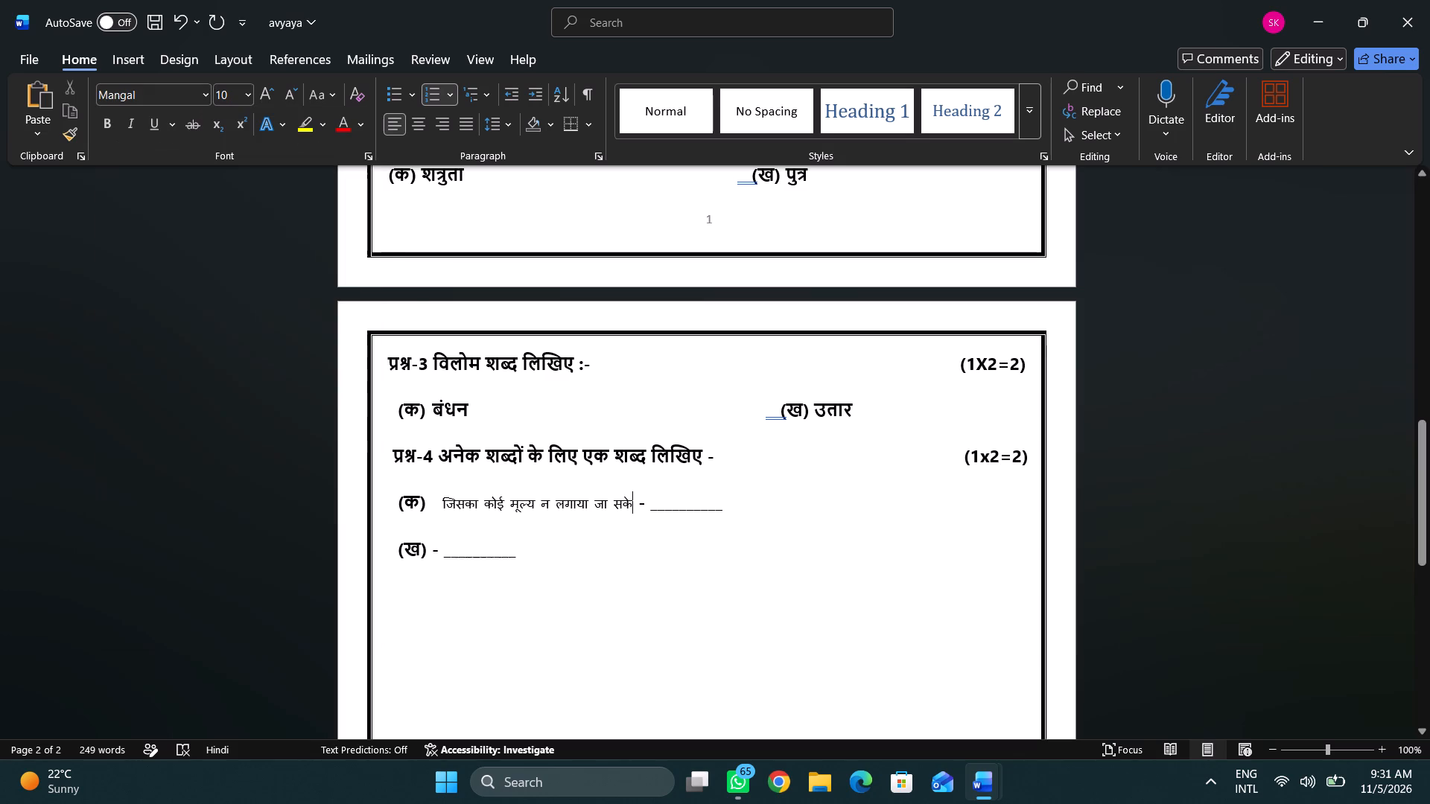
pyautogui.click(448, 444)
pyautogui.moveTo(447, 449); pyautogui.dragTo(475, 451)
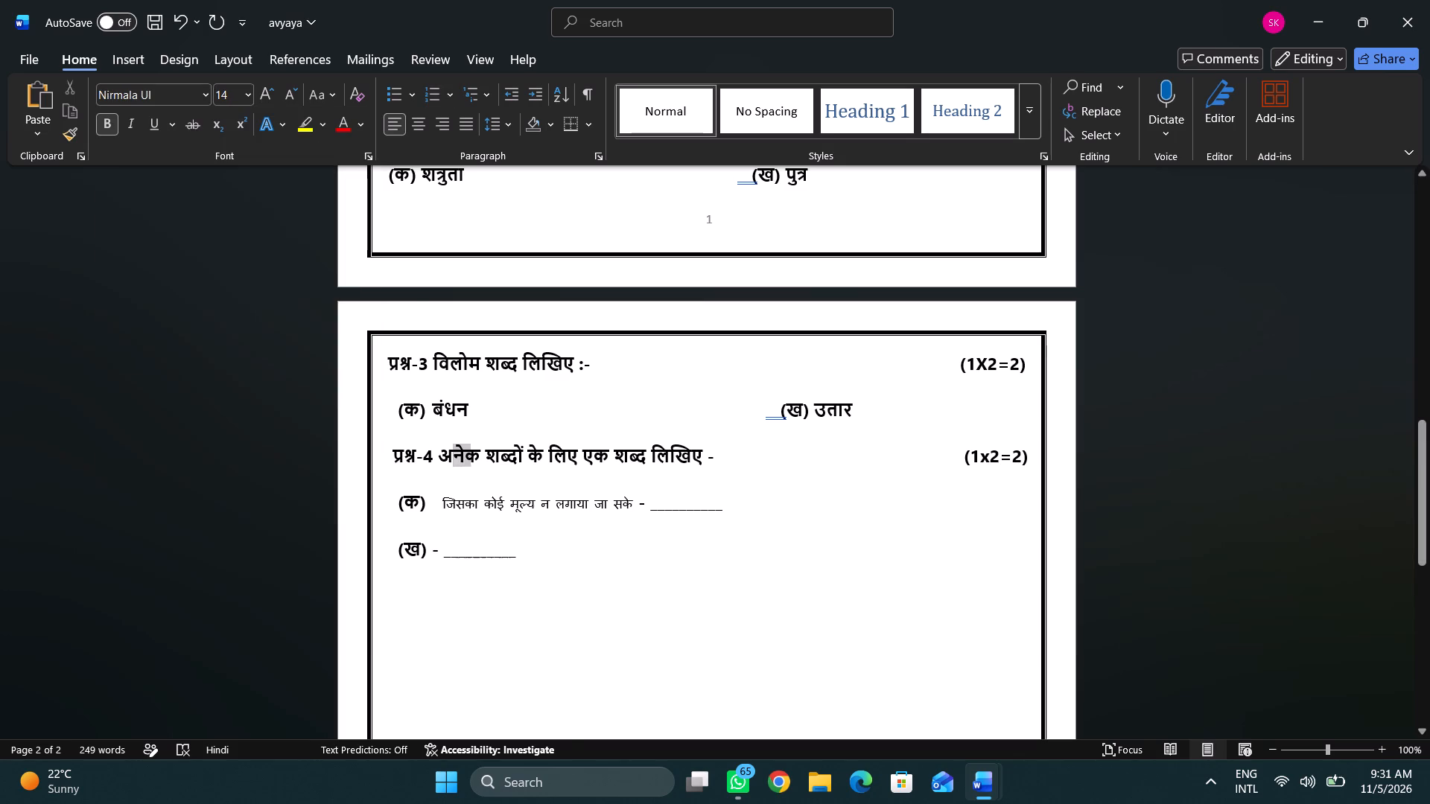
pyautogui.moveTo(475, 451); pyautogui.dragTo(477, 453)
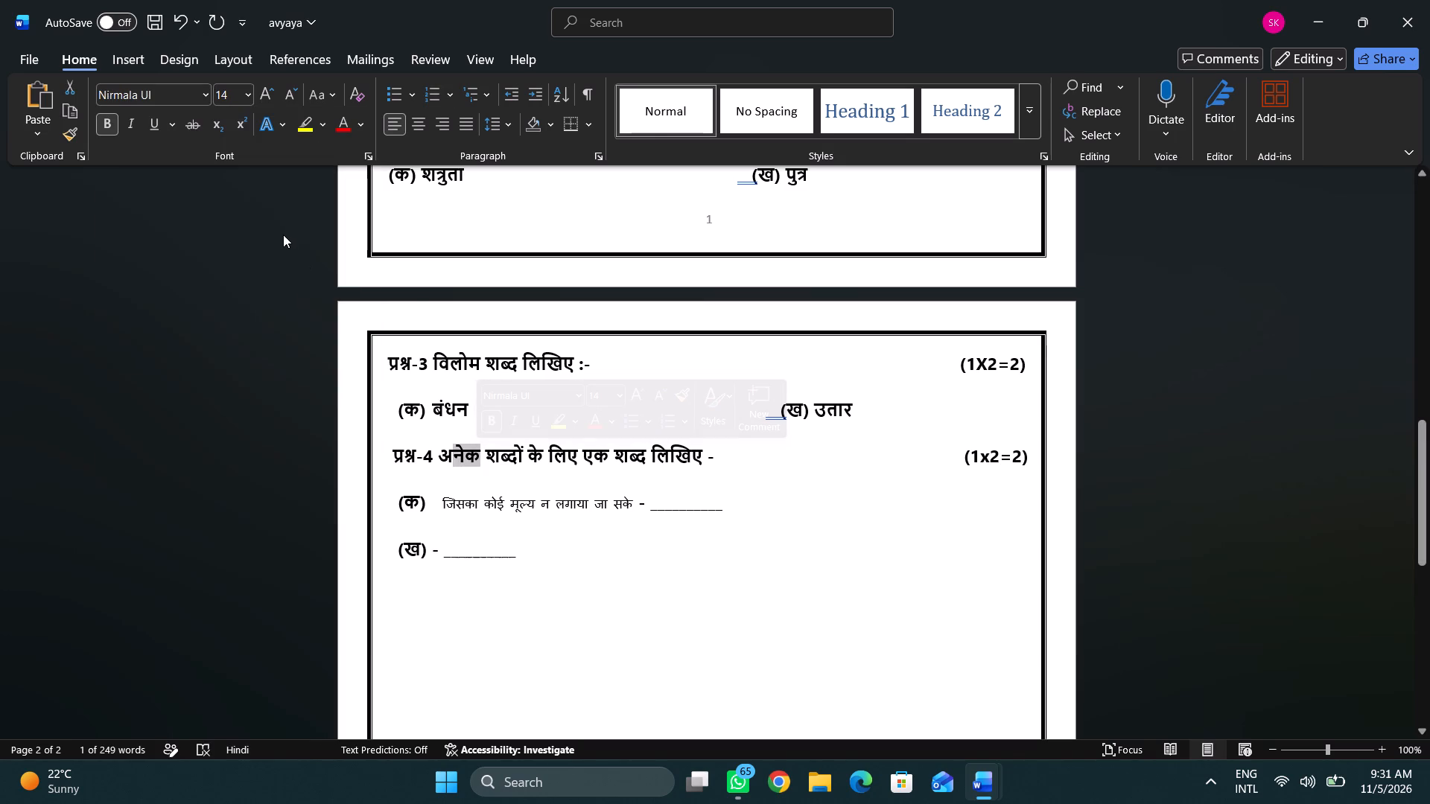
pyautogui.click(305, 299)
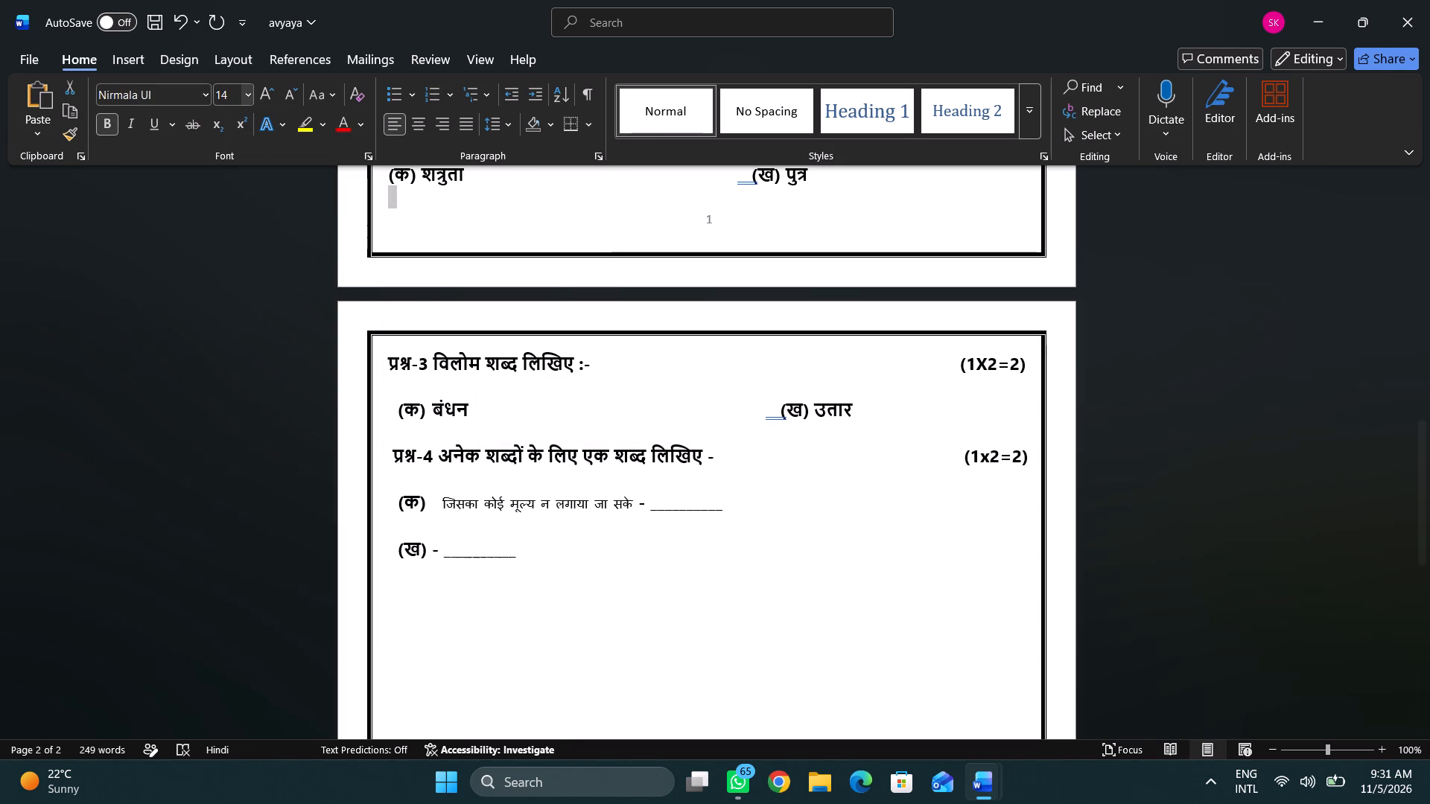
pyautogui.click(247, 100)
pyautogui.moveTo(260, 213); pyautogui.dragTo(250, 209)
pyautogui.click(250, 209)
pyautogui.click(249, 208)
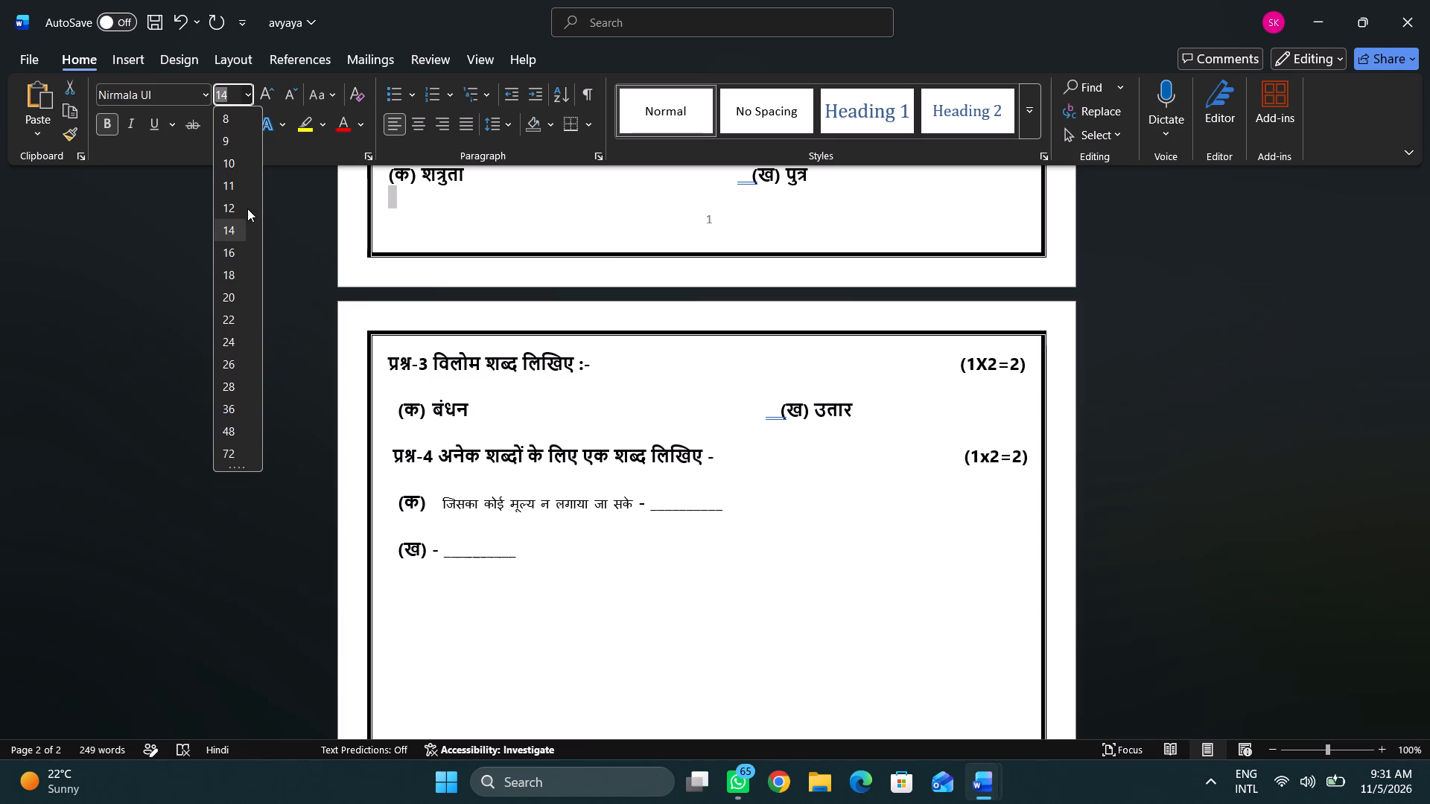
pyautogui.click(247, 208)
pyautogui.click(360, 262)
# Set the font size of all text from प्रश्न-1 to the end of the document to 12.
pyautogui.scroll(2, 395, 269)
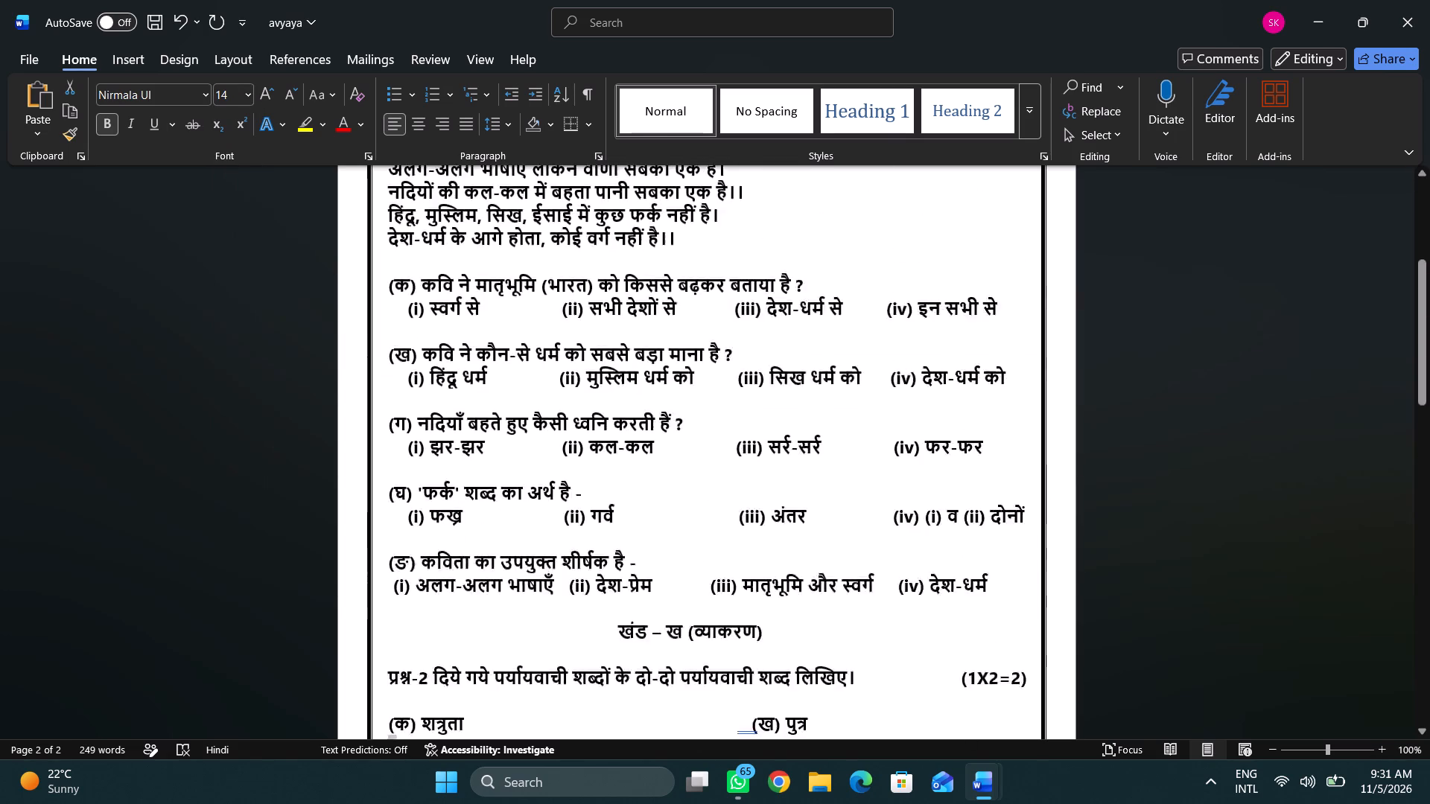
pyautogui.scroll(1, 395, 269)
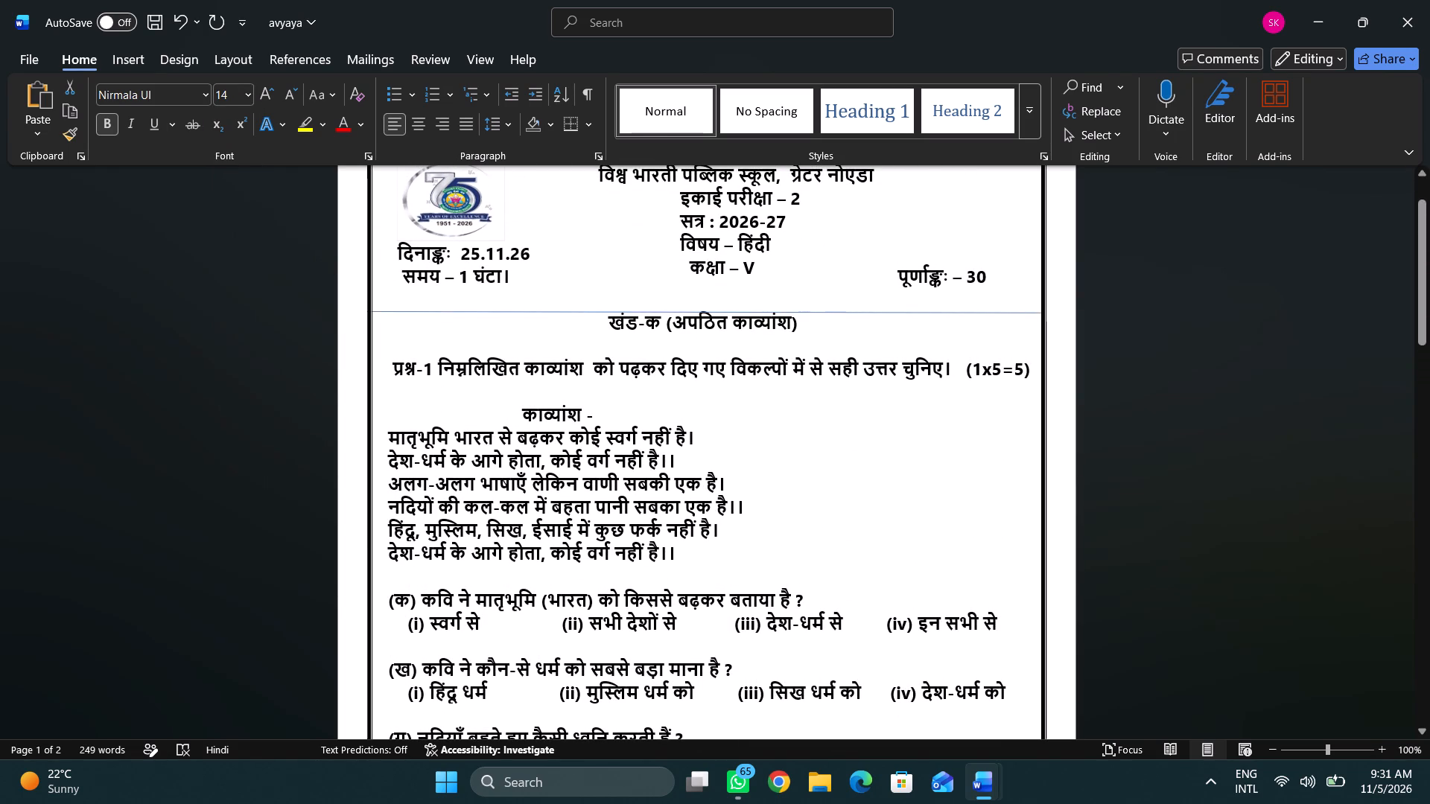
pyautogui.click(390, 370)
pyautogui.moveTo(390, 370); pyautogui.dragTo(479, 803)
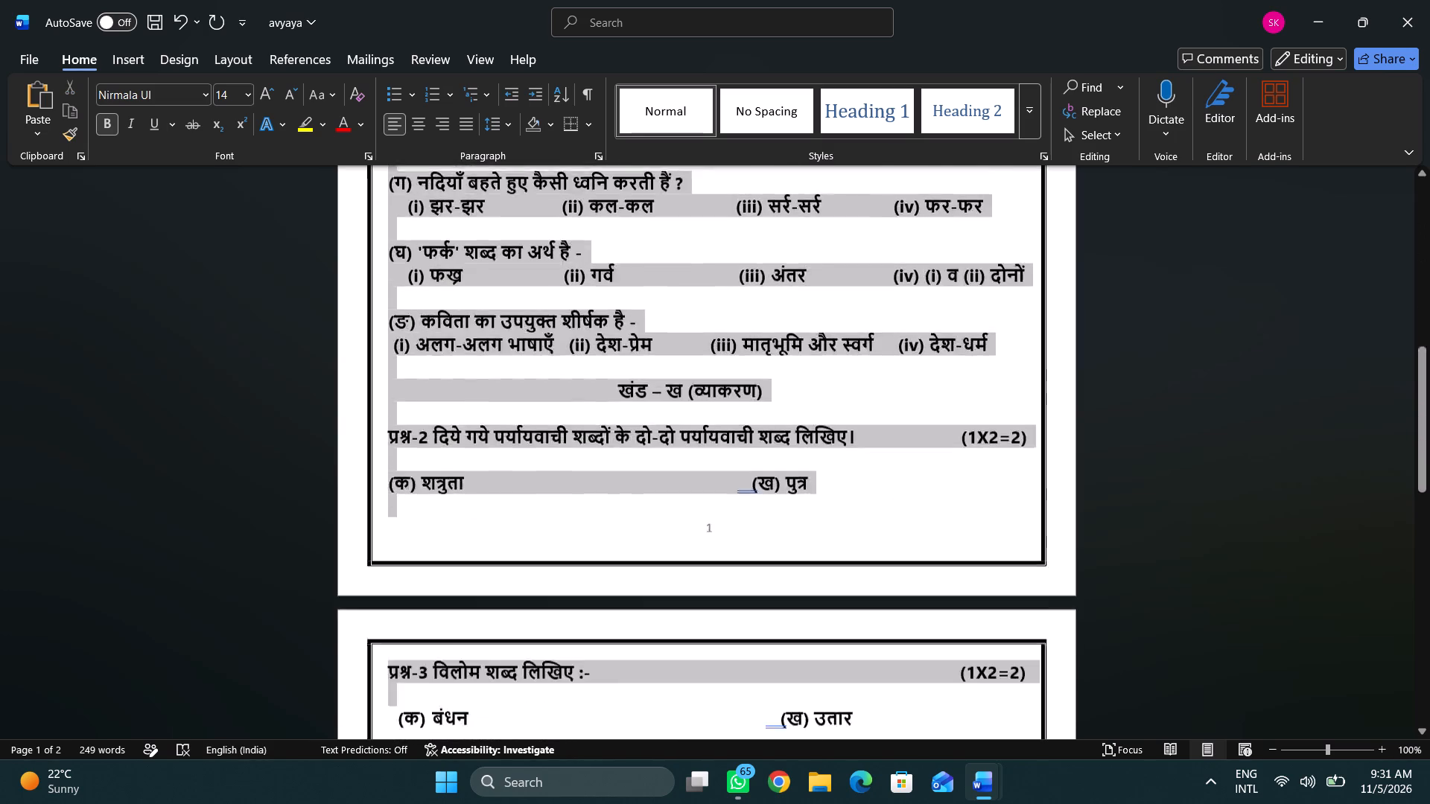
pyautogui.moveTo(479, 803); pyautogui.dragTo(488, 567)
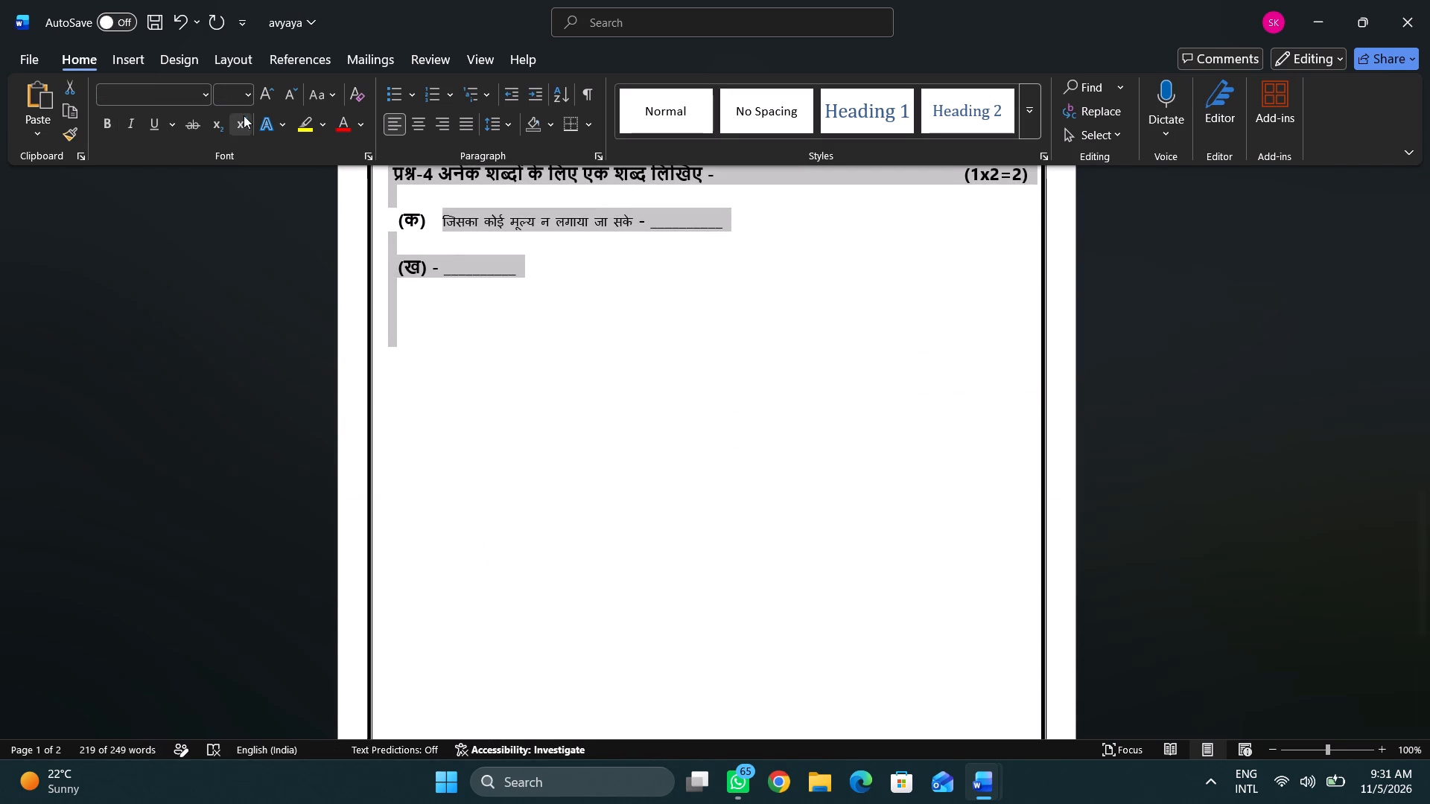
pyautogui.click(249, 96)
pyautogui.click(237, 212)
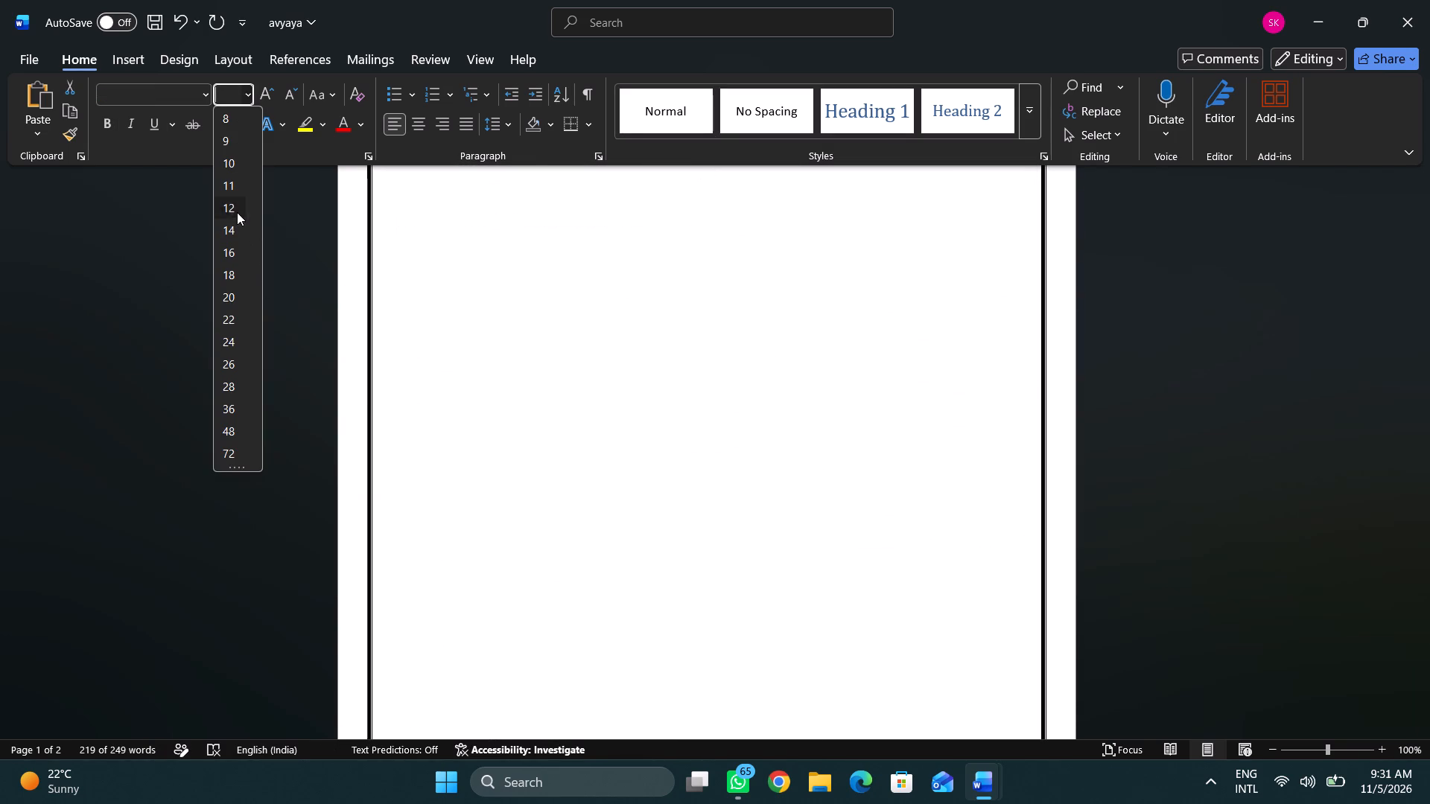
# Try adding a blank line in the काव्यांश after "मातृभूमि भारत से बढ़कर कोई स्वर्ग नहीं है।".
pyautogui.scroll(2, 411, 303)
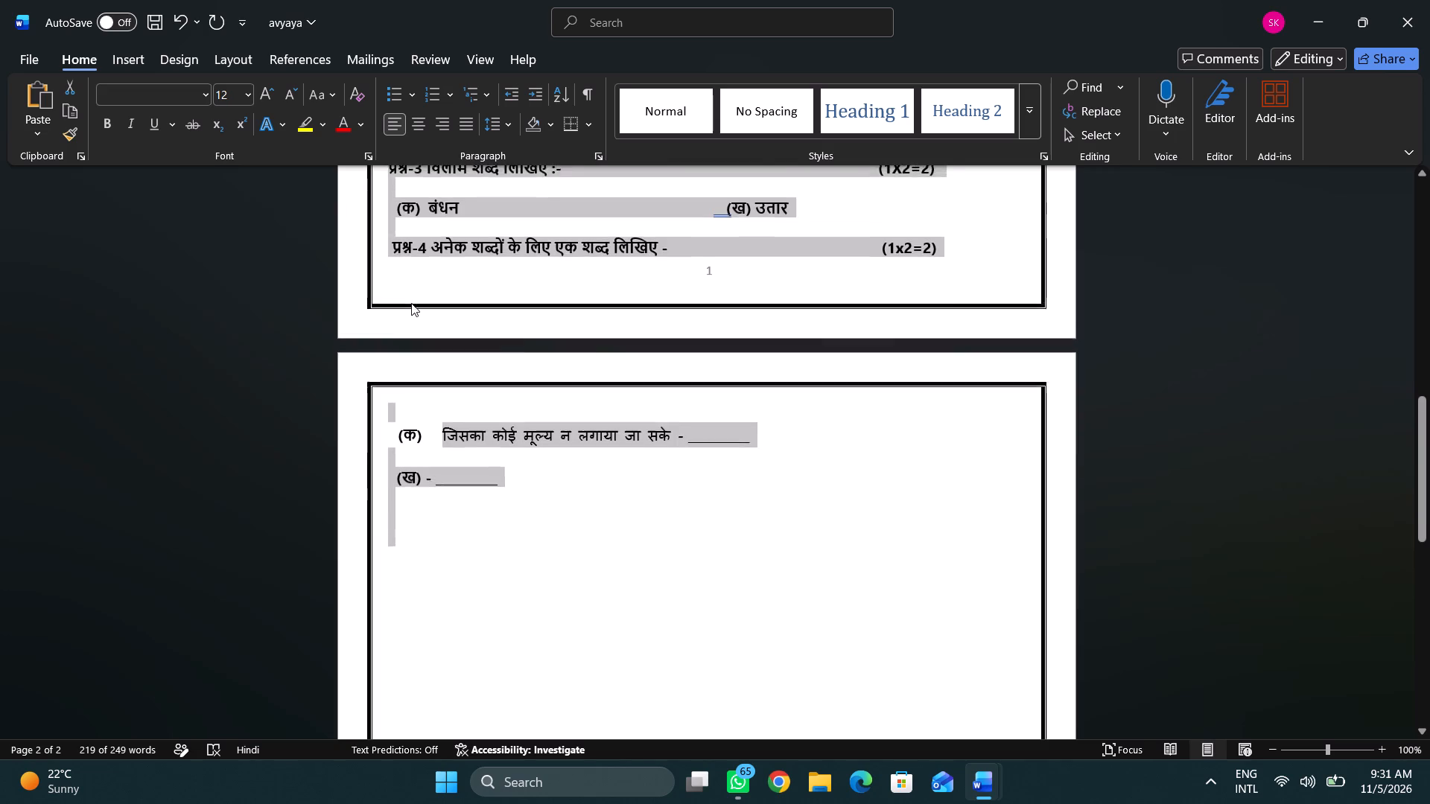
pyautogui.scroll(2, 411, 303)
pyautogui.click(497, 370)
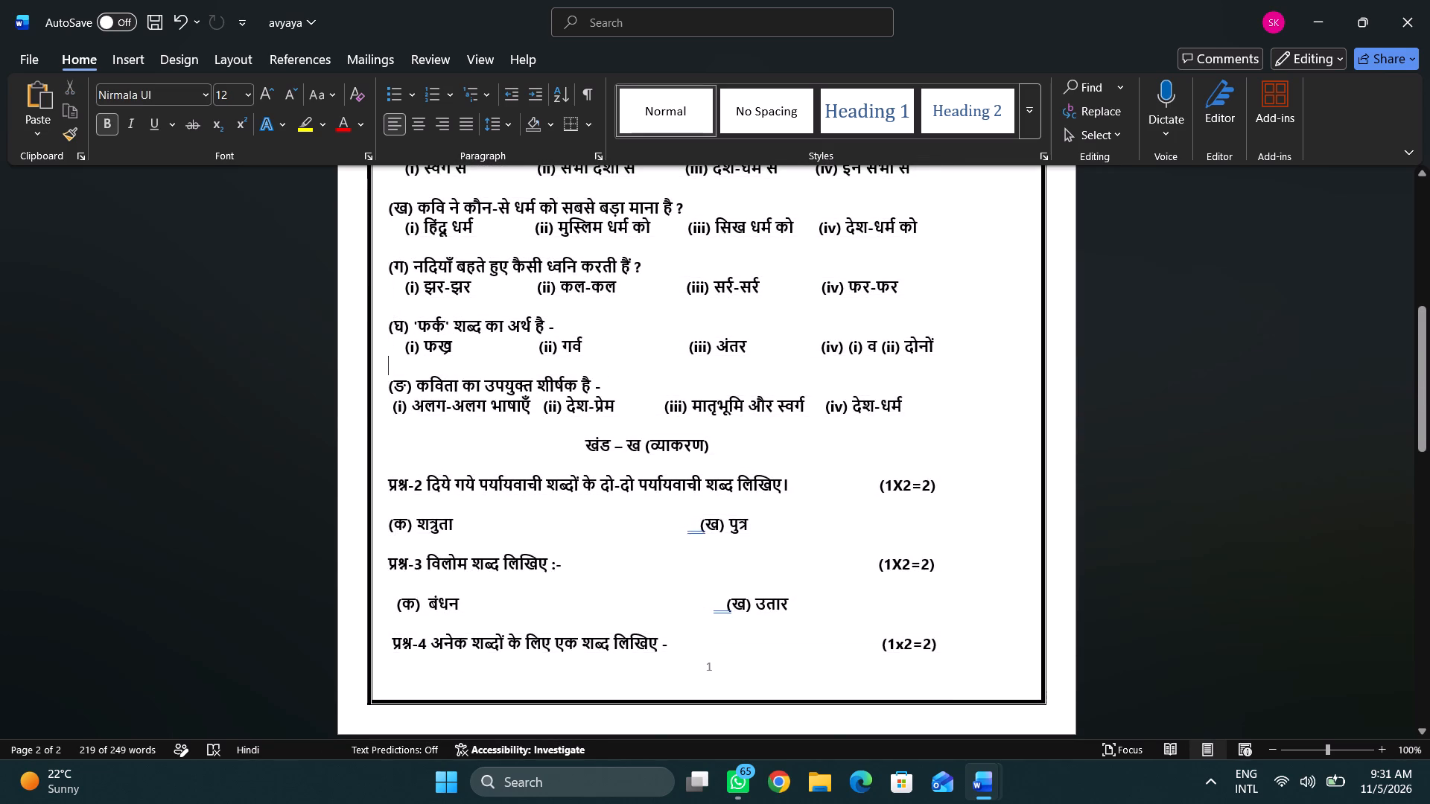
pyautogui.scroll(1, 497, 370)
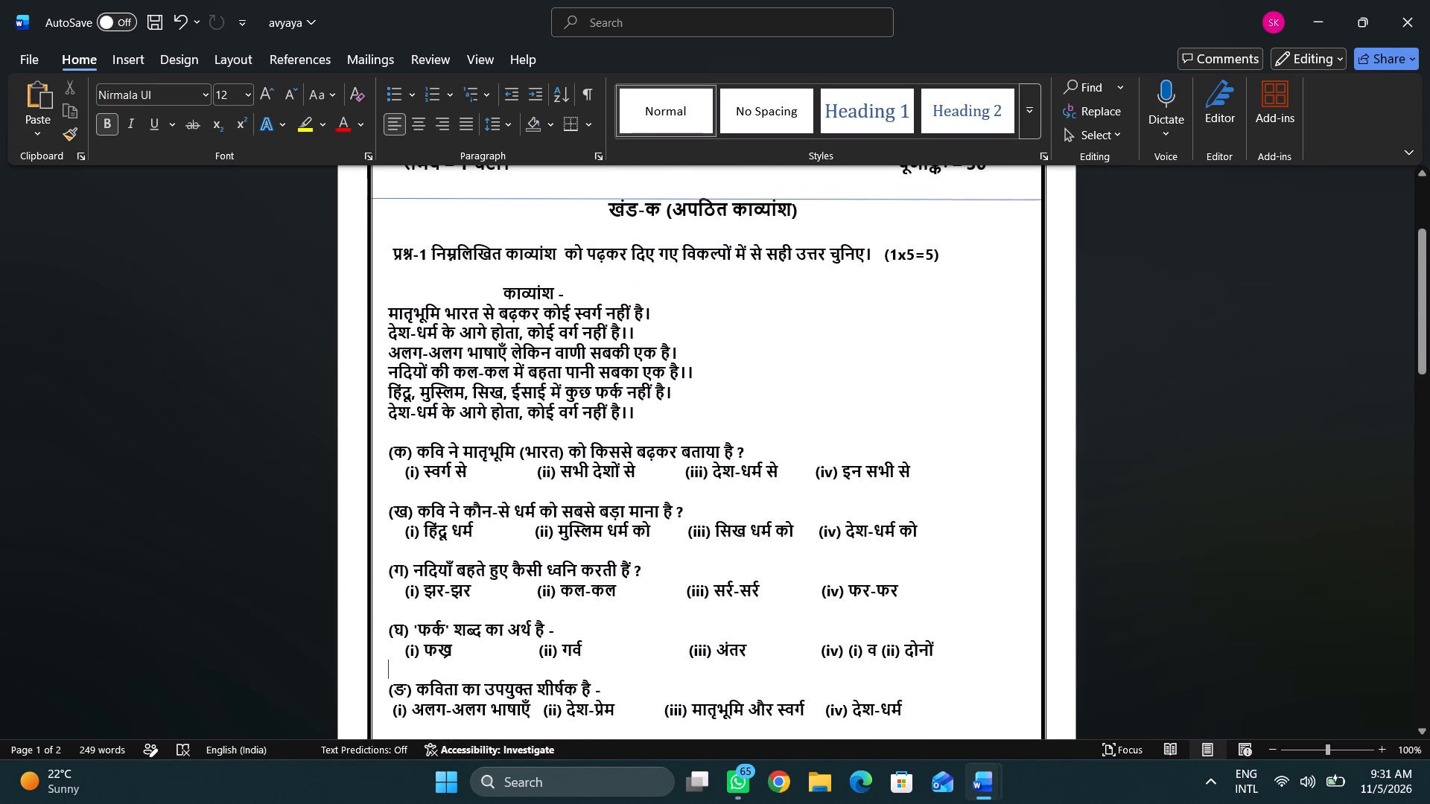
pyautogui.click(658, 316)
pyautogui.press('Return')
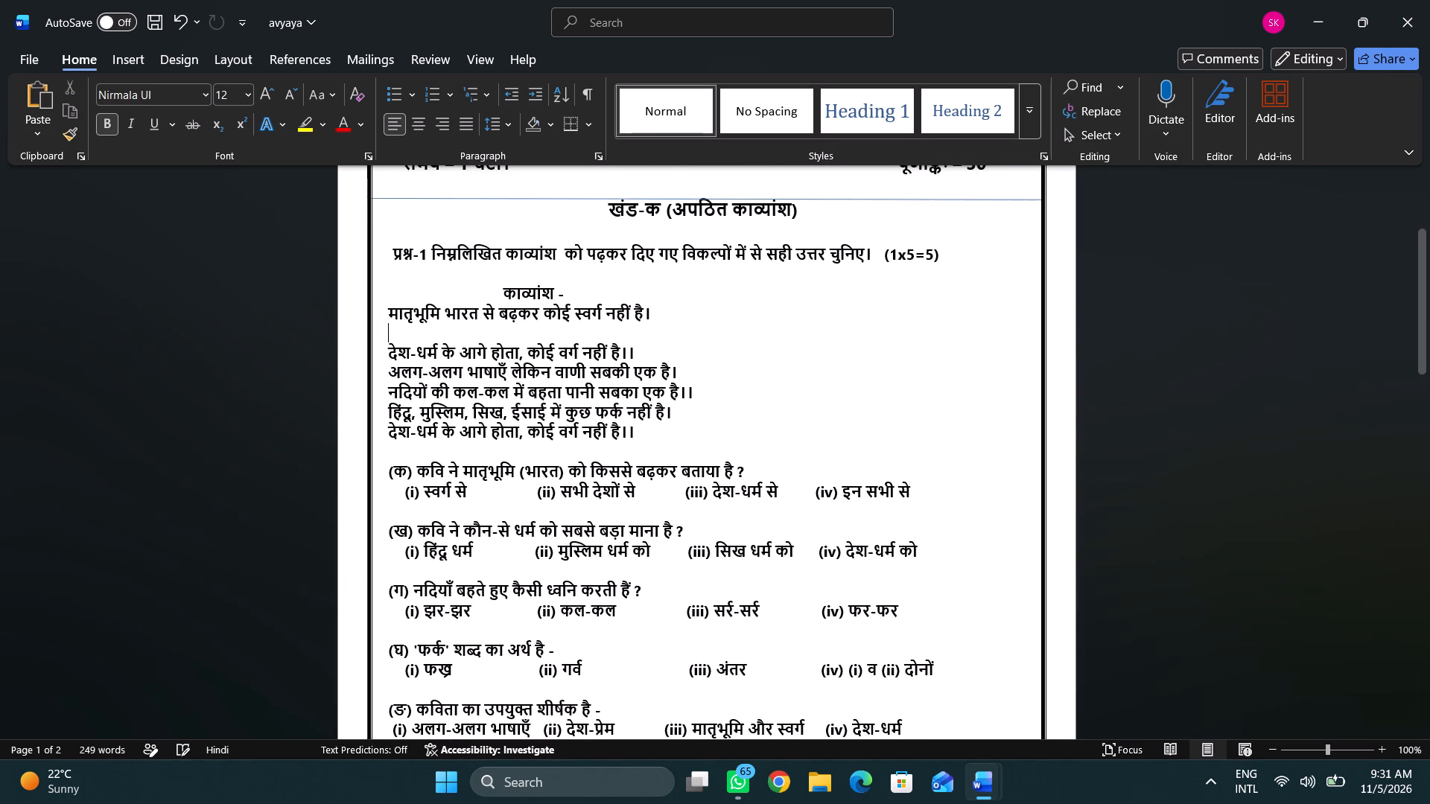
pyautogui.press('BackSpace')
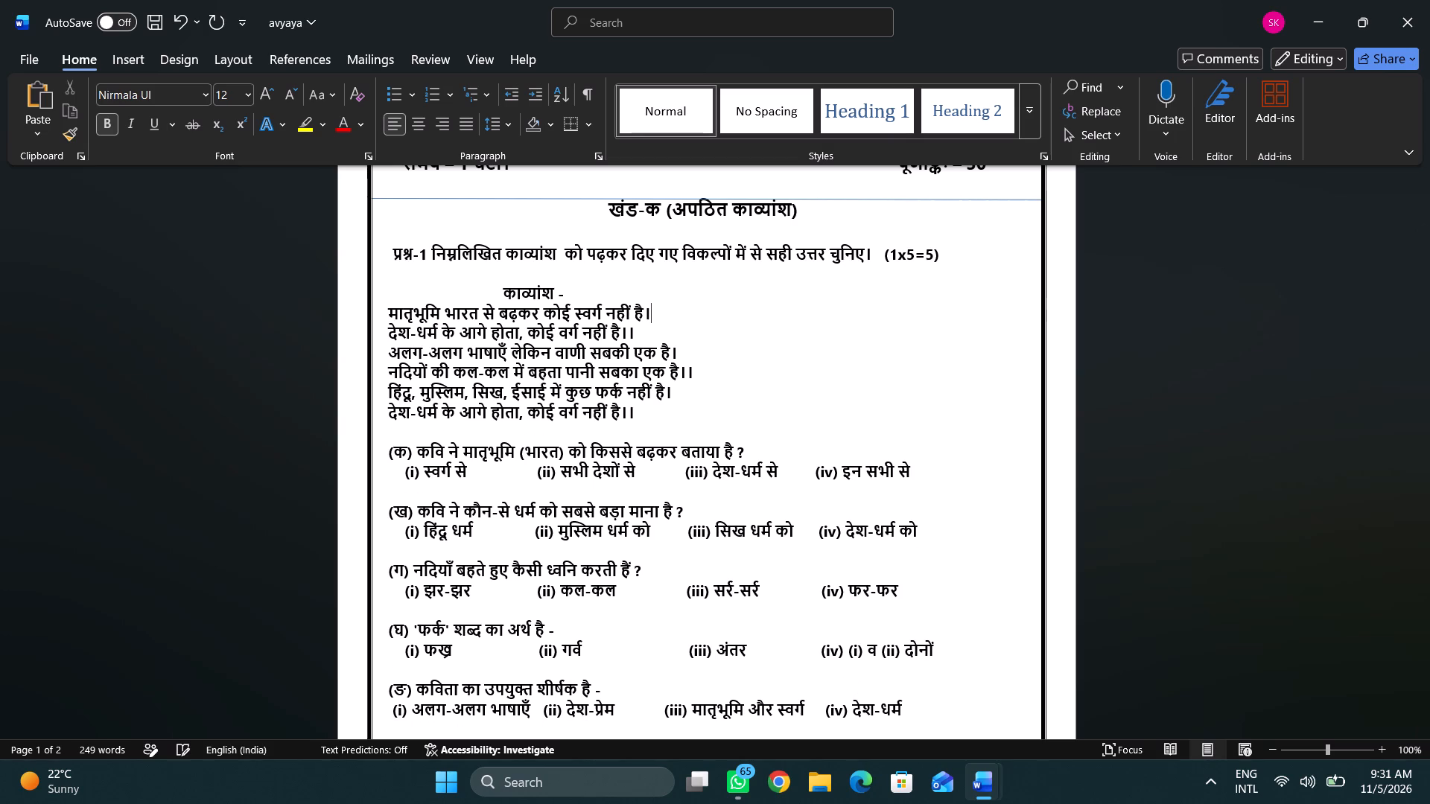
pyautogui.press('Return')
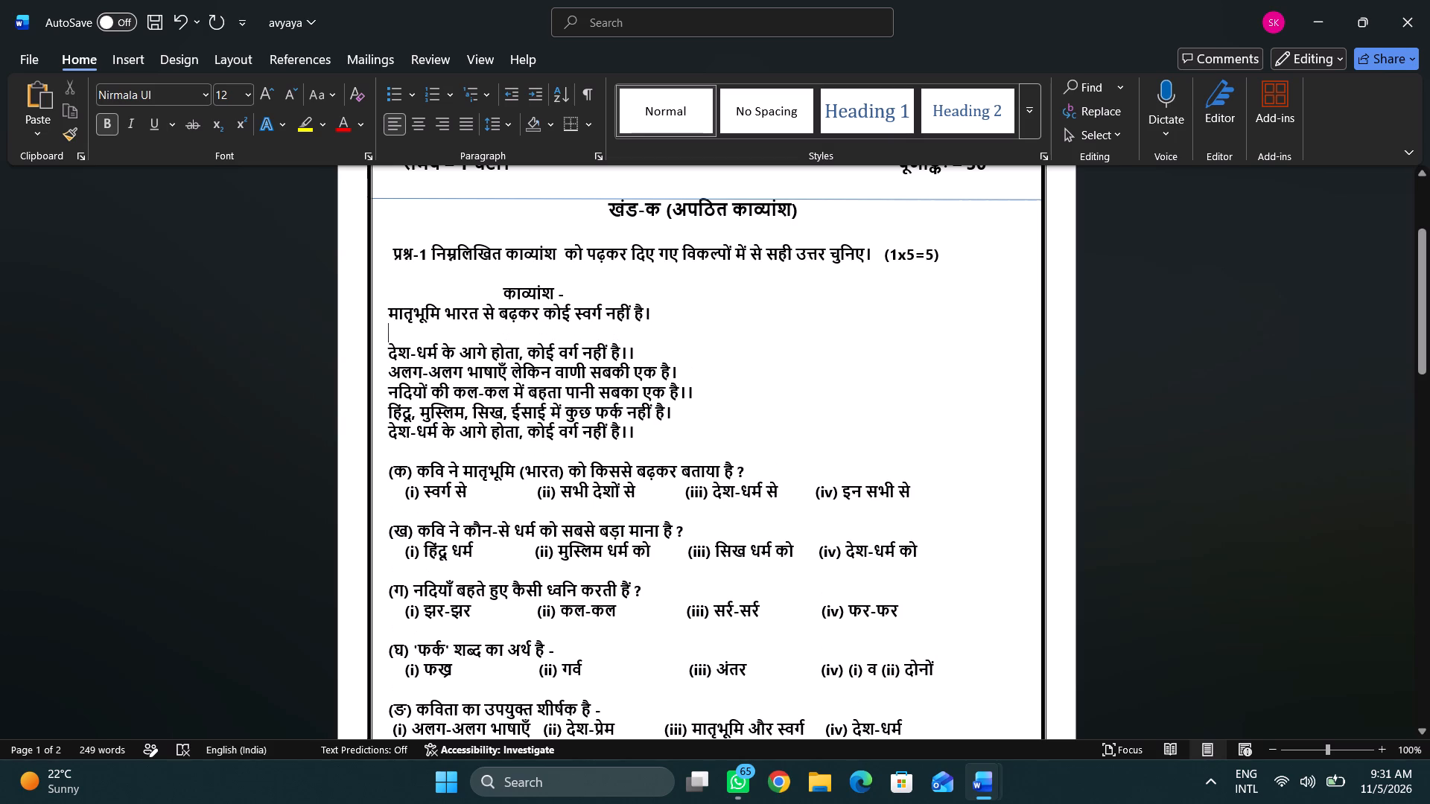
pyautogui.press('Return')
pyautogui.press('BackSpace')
# Delete the काव्यांश's second line "देश-धर्म के आगे होता, कोई वर्ग नहीं है।।" and close the blank line gap above "अलग-अलग भाषाएँ".
pyautogui.tripleClick(641, 351)
pyautogui.press('Return')
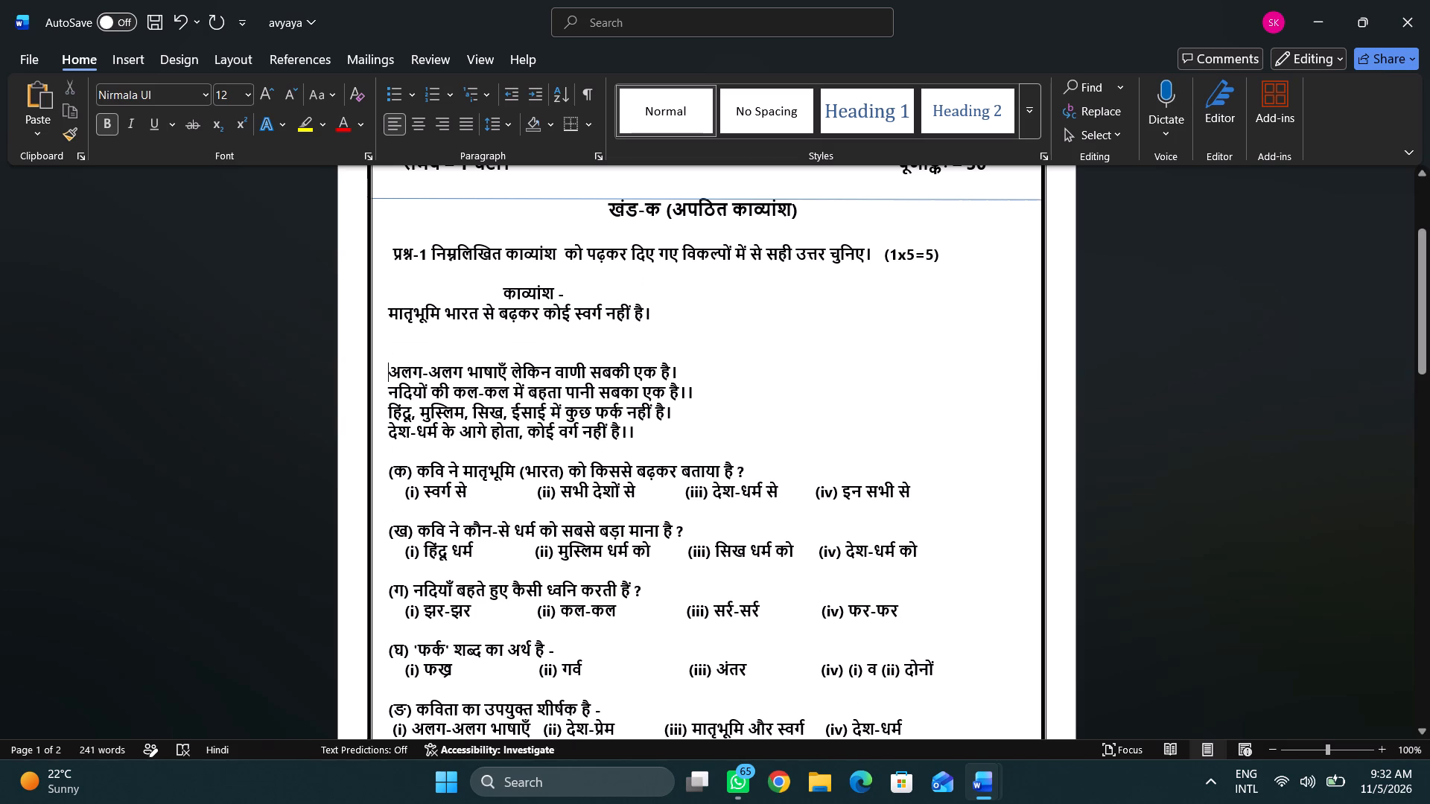
pyautogui.press('BackSpace')
pyautogui.press('BackSpace')
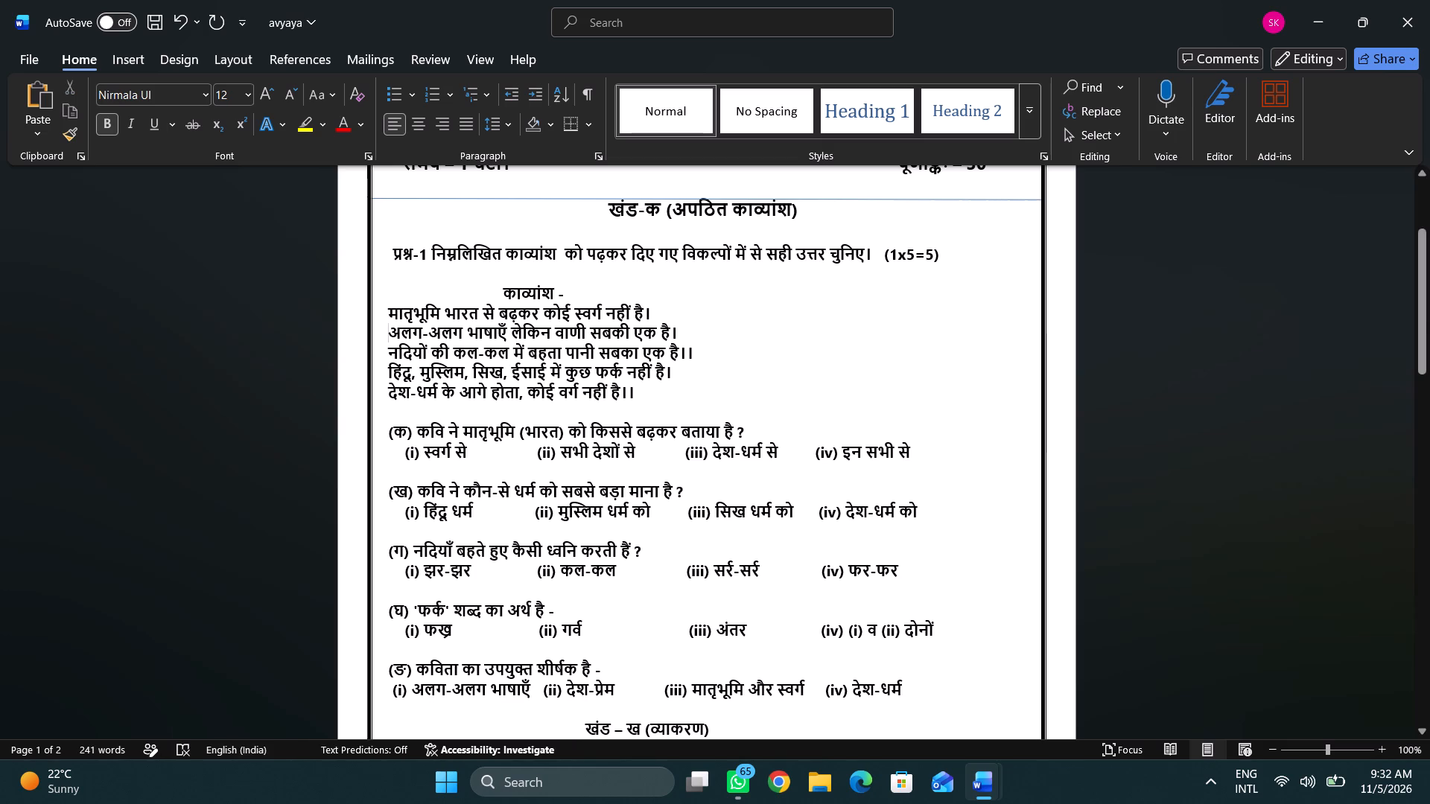
# Return to item (क) under प्रश्न-4 and bring up the open Word documents for switching.
pyautogui.scroll(-2, 693, 479)
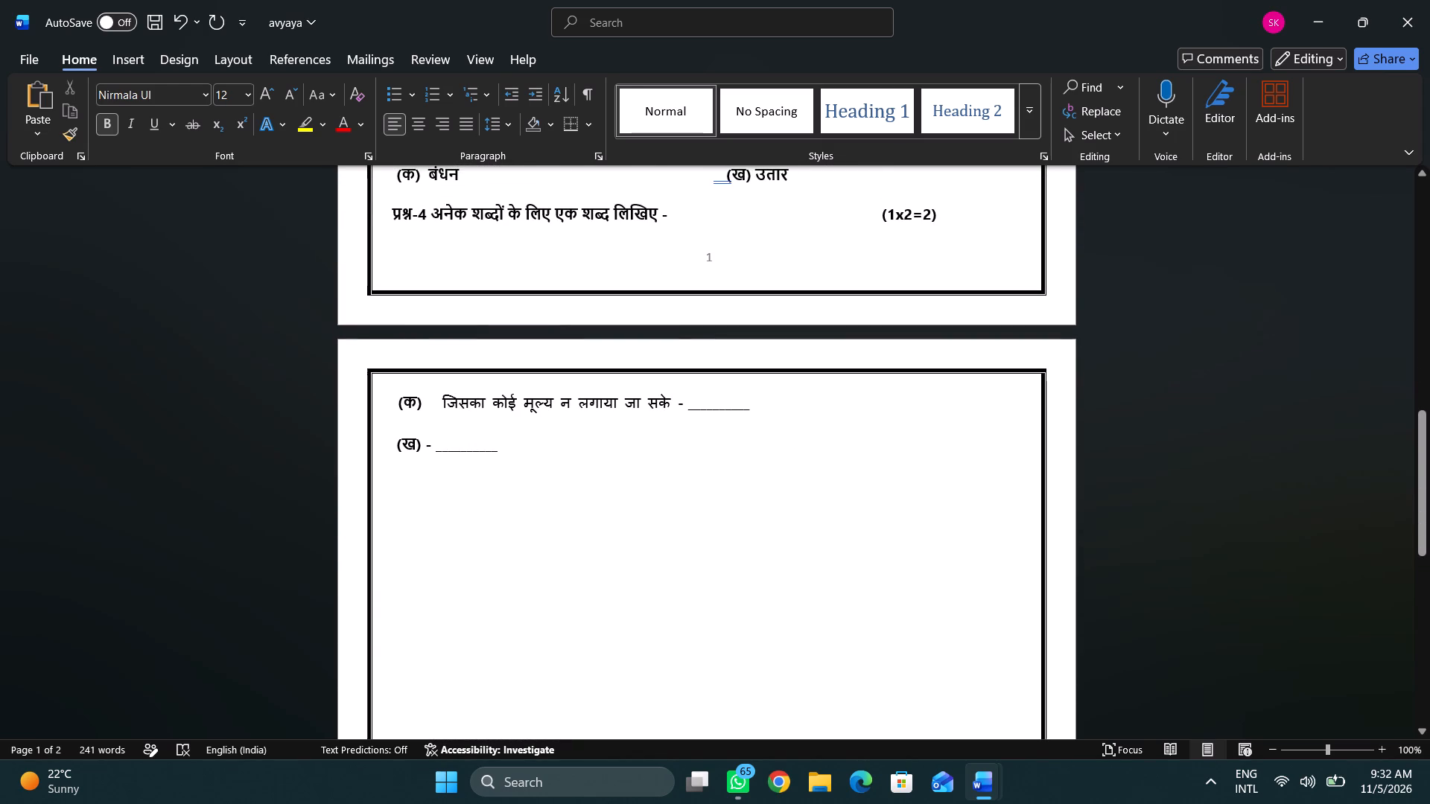
pyautogui.moveTo(671, 402); pyautogui.dragTo(654, 409)
pyautogui.click(654, 409)
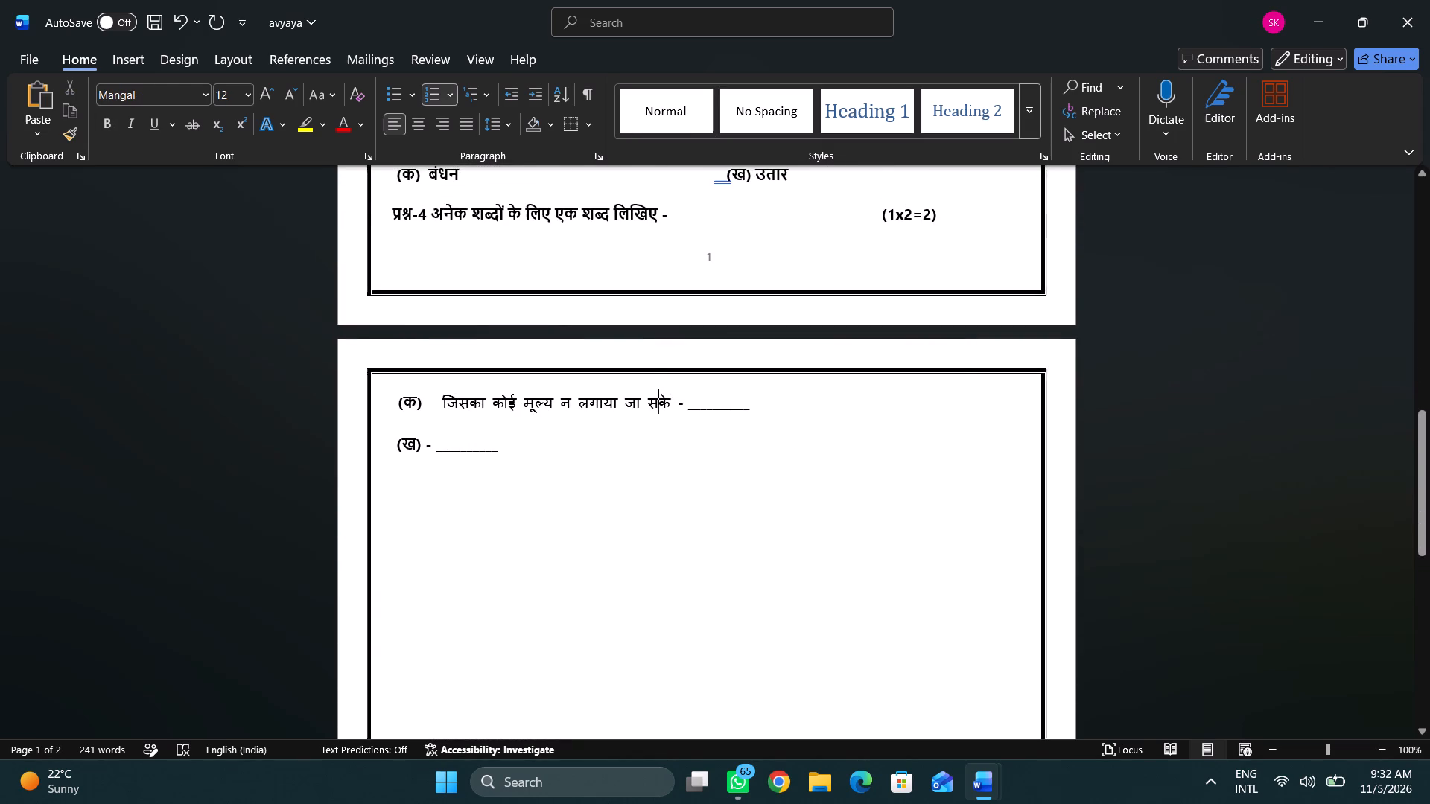
pyautogui.click(981, 783)
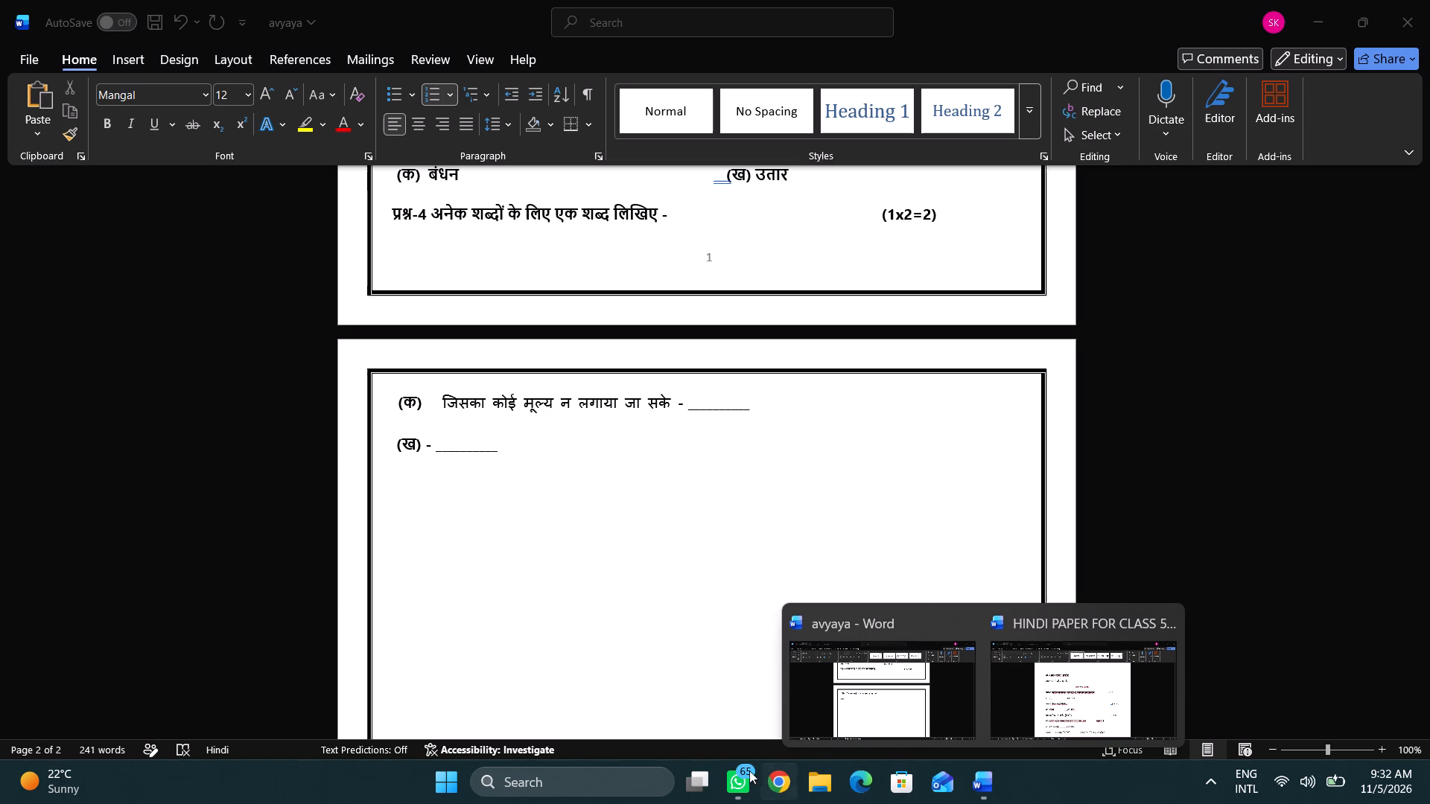
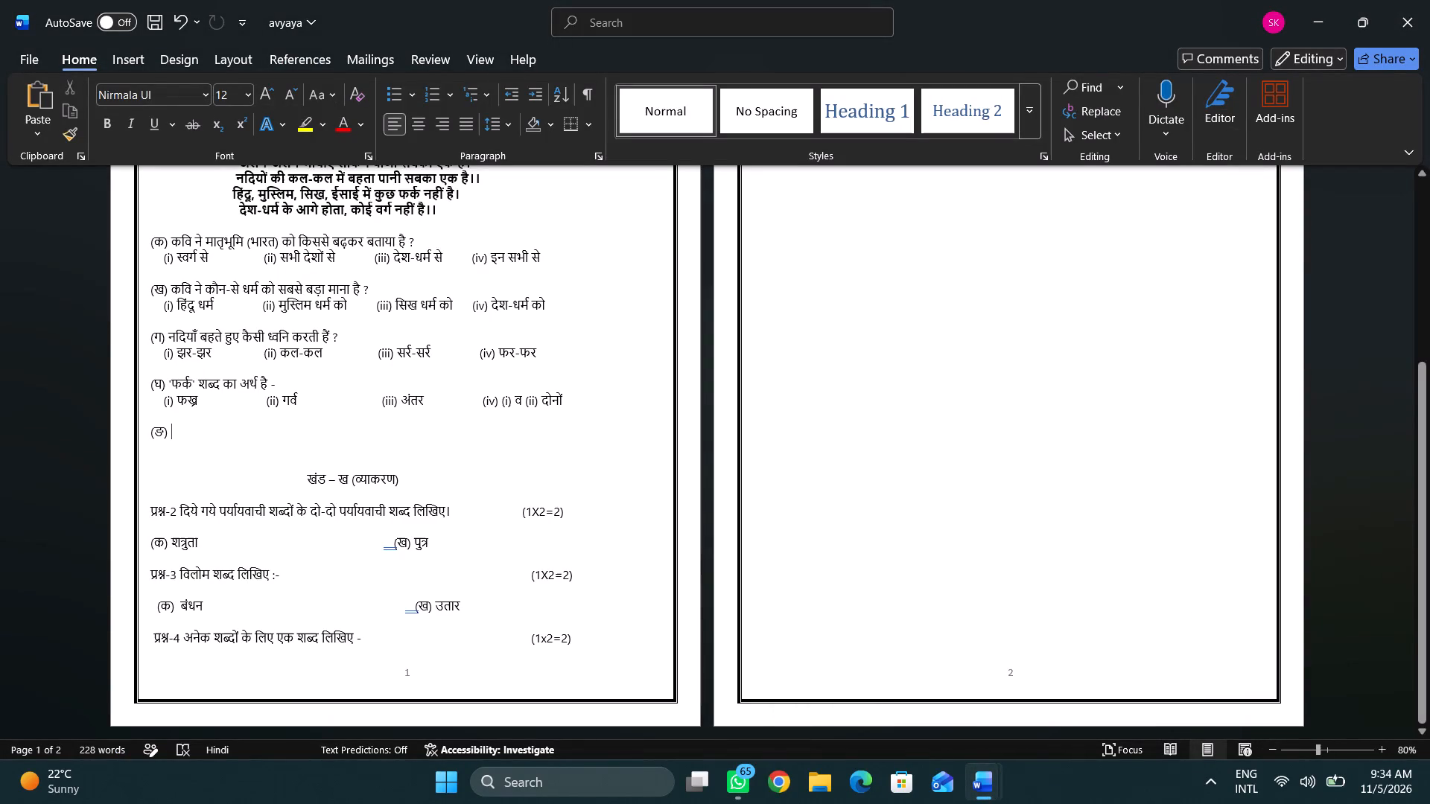
# Paste the copied question "इस कविता का एक सुंदर शीर्षक लिखिए।" at item (ङ) and remove the duplicate label and stray > and * marks before and below it.
pyautogui.click(171, 427)
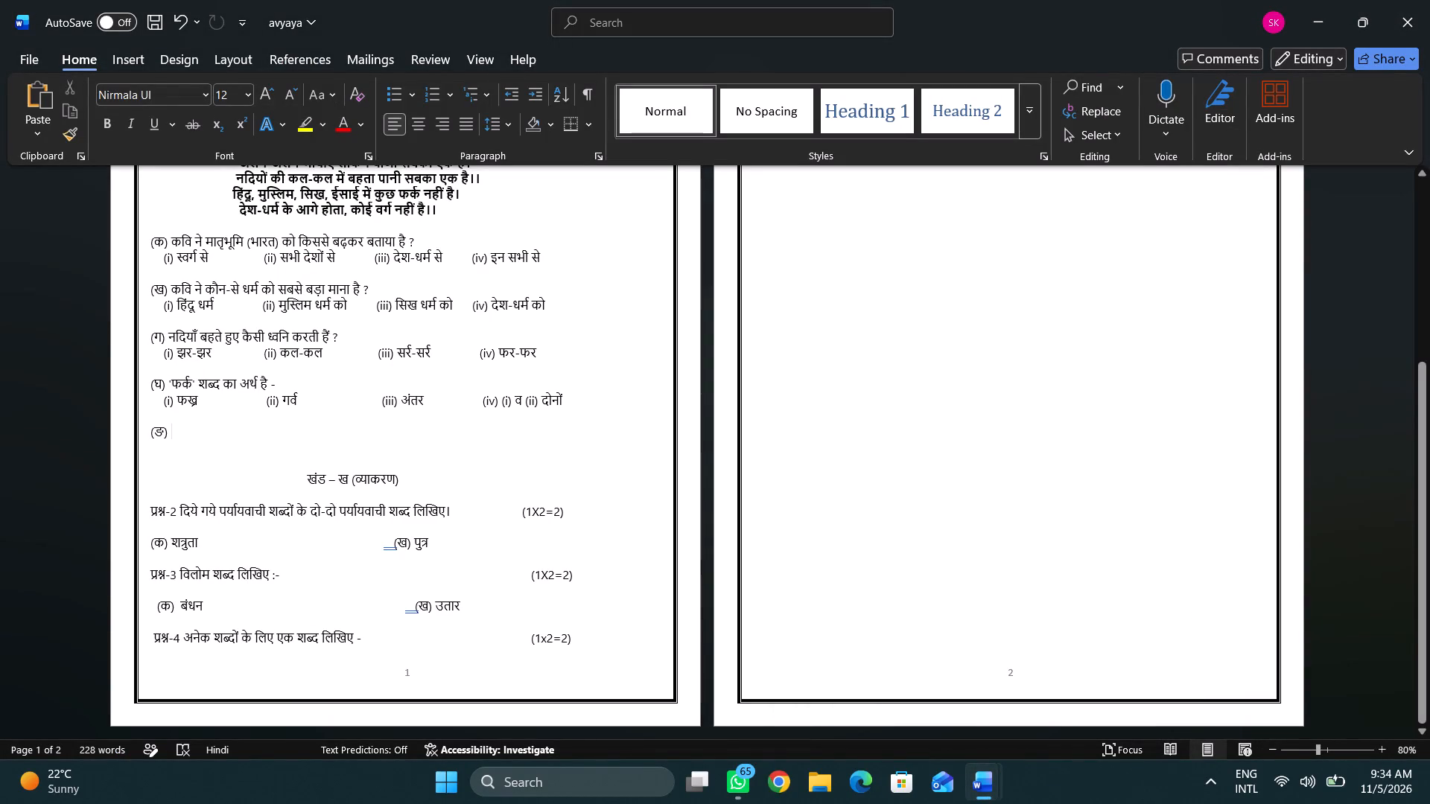
pyautogui.click(169, 433)
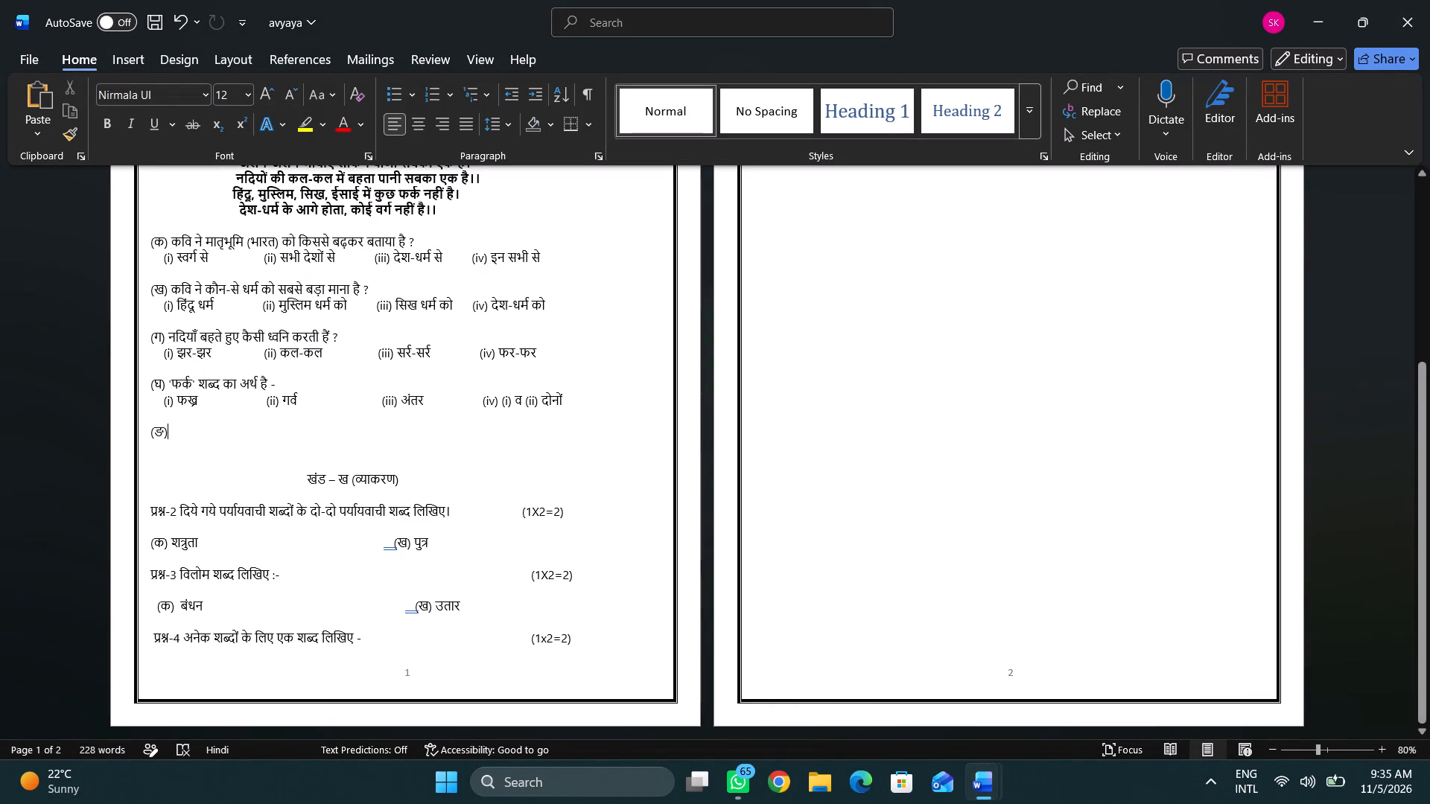
pyautogui.hotkey('ctrl', 'v')
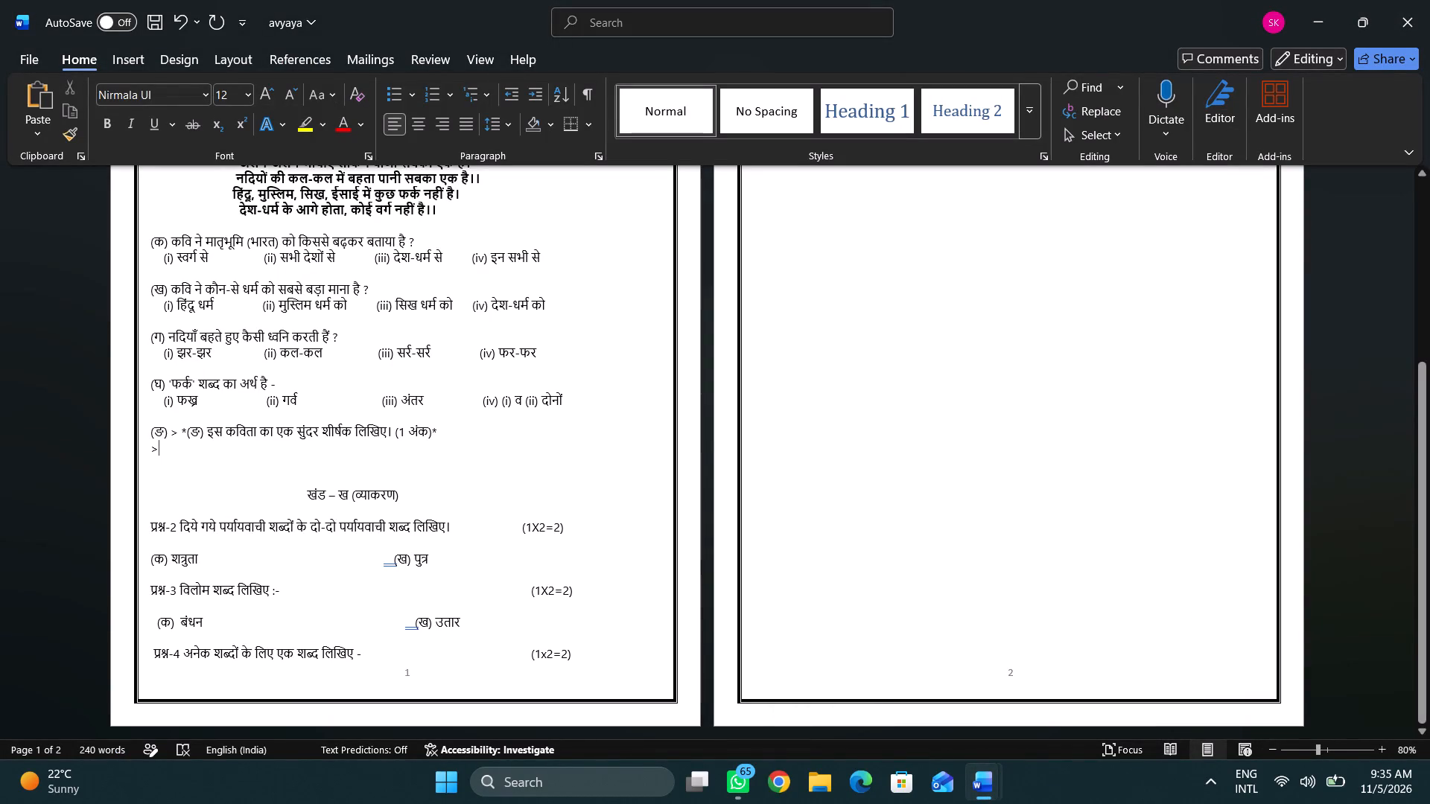
pyautogui.click(186, 427)
pyautogui.press('BackSpace')
pyautogui.press('BackSpace')
pyautogui.press('BackSpace')
pyautogui.press('BackSpace')
pyautogui.press('BackSpace')
pyautogui.press('BackSpace')
pyautogui.press('BackSpace')
pyautogui.press('BackSpace')
pyautogui.press('BackSpace')
pyautogui.press('BackSpace')
pyautogui.press('BackSpace')
pyautogui.press('BackSpace')
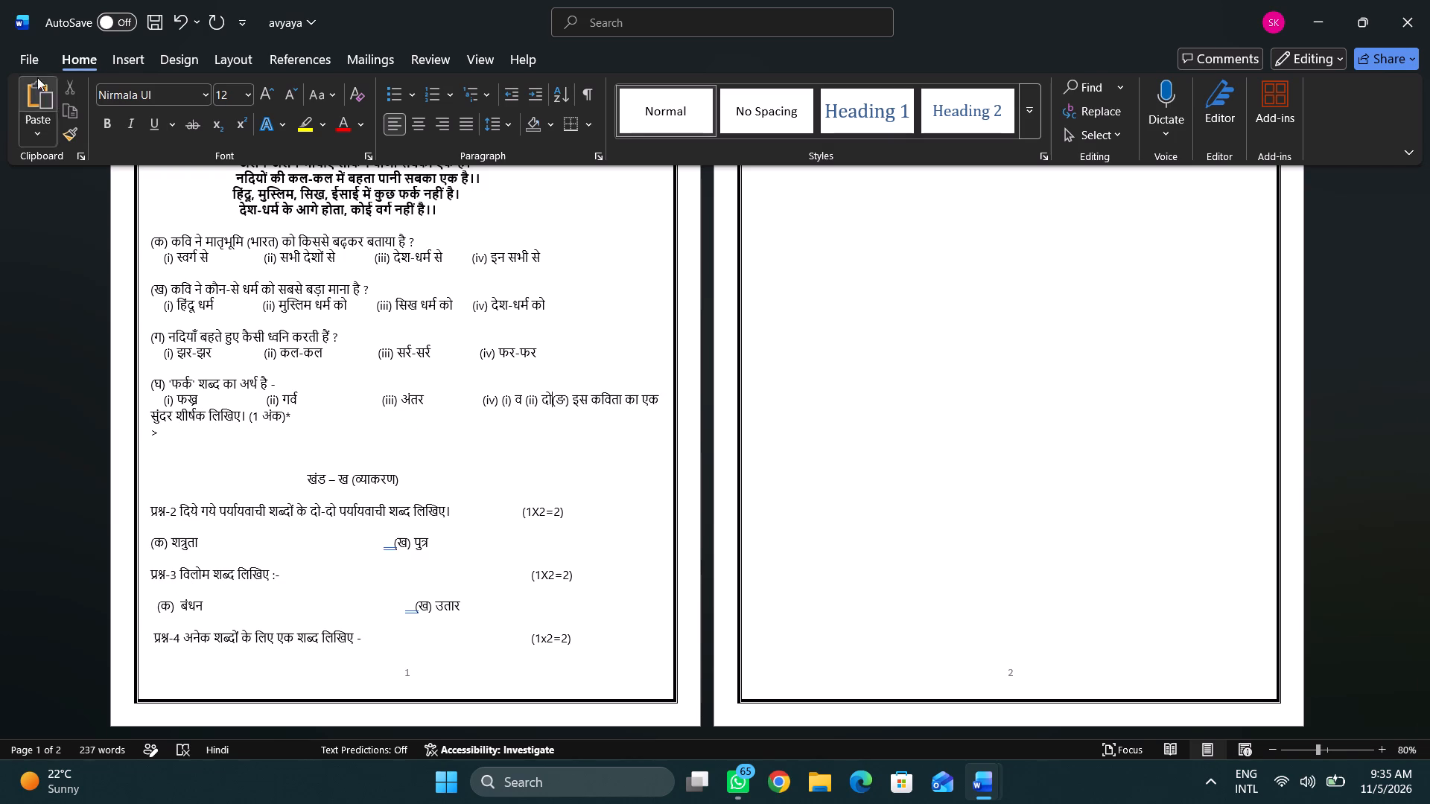
pyautogui.click(171, 20)
pyautogui.tripleClick(171, 20)
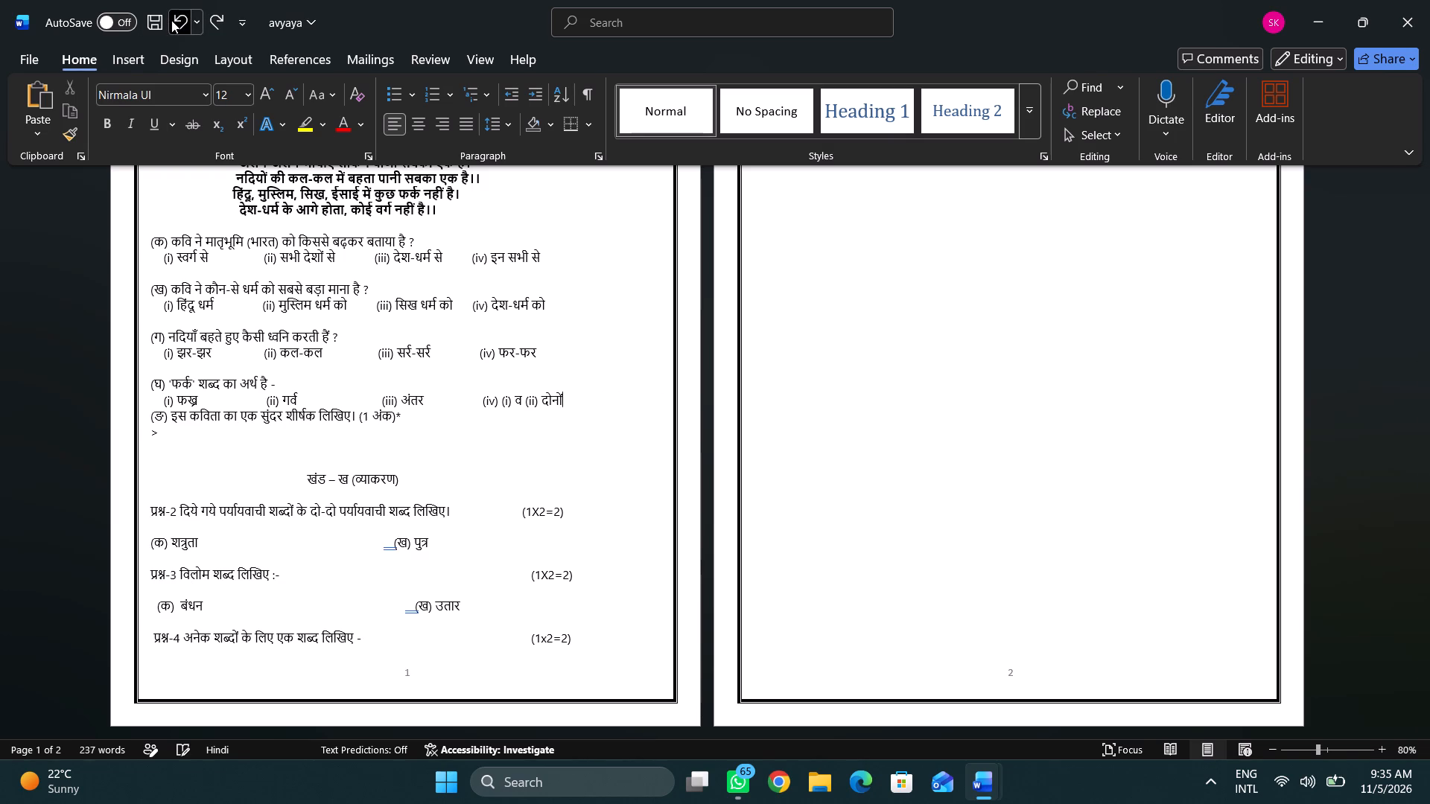
pyautogui.click(171, 20)
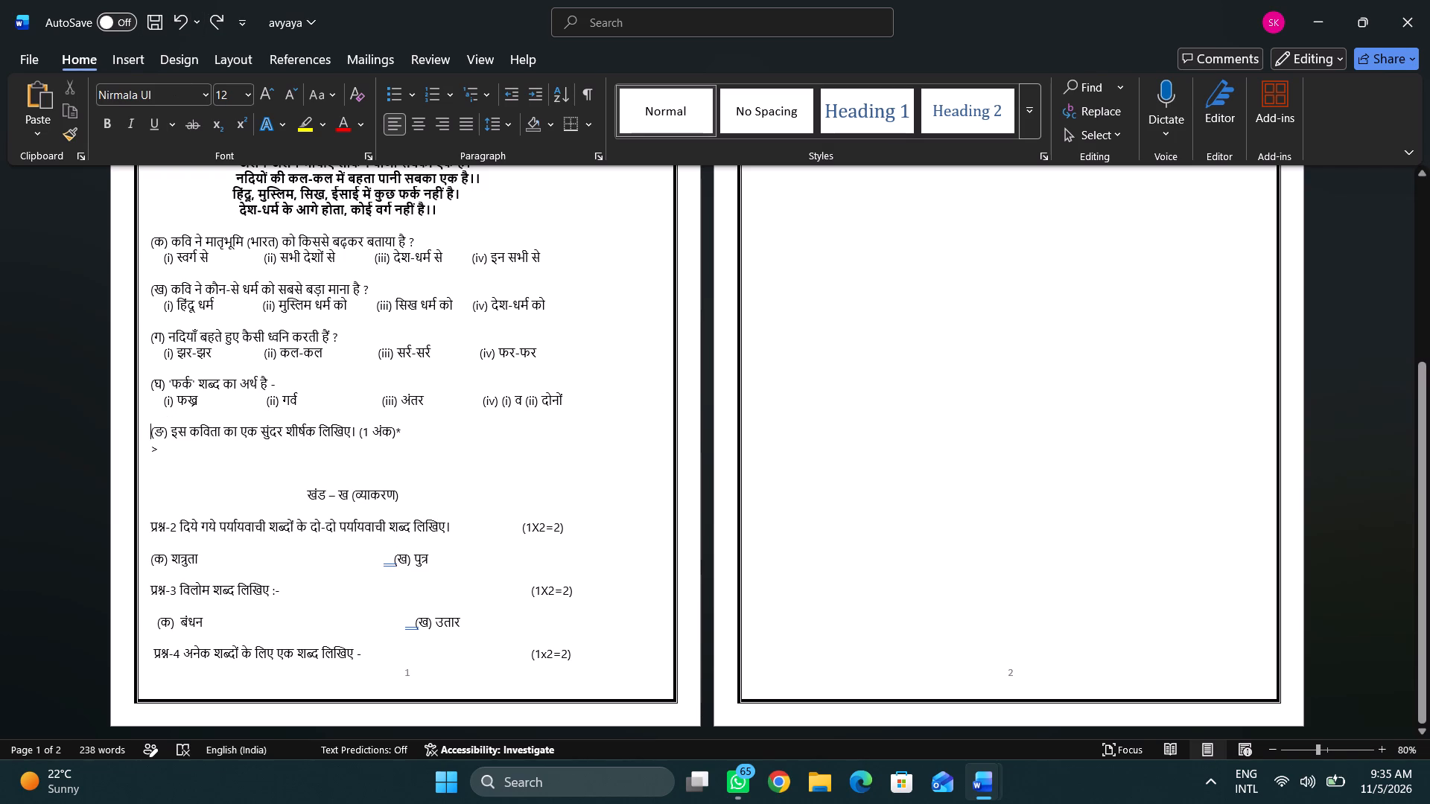
pyautogui.click(159, 443)
pyautogui.press('BackSpace')
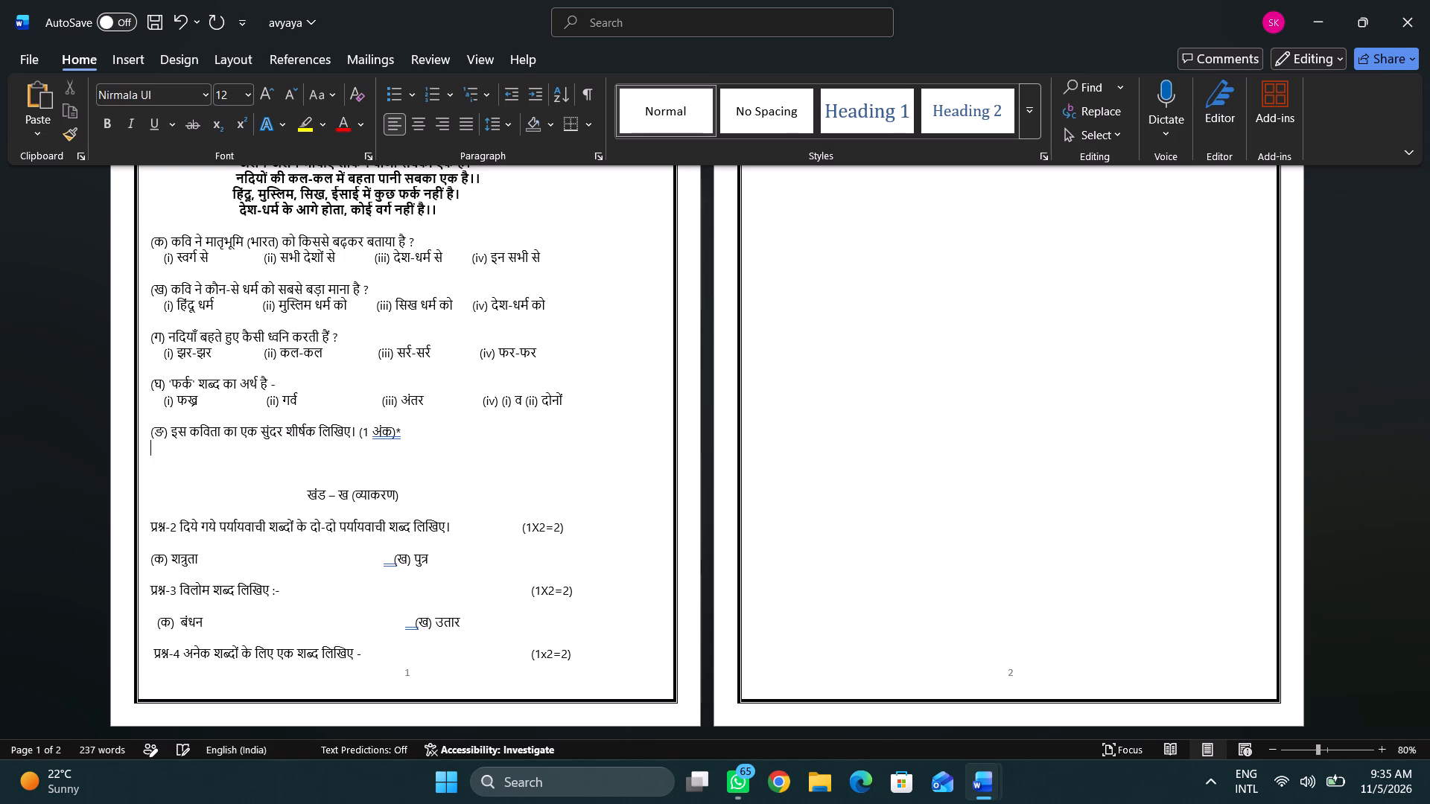
# Delete the trailing "(1 अंक)*" from the end of item (ङ).
pyautogui.click(408, 427)
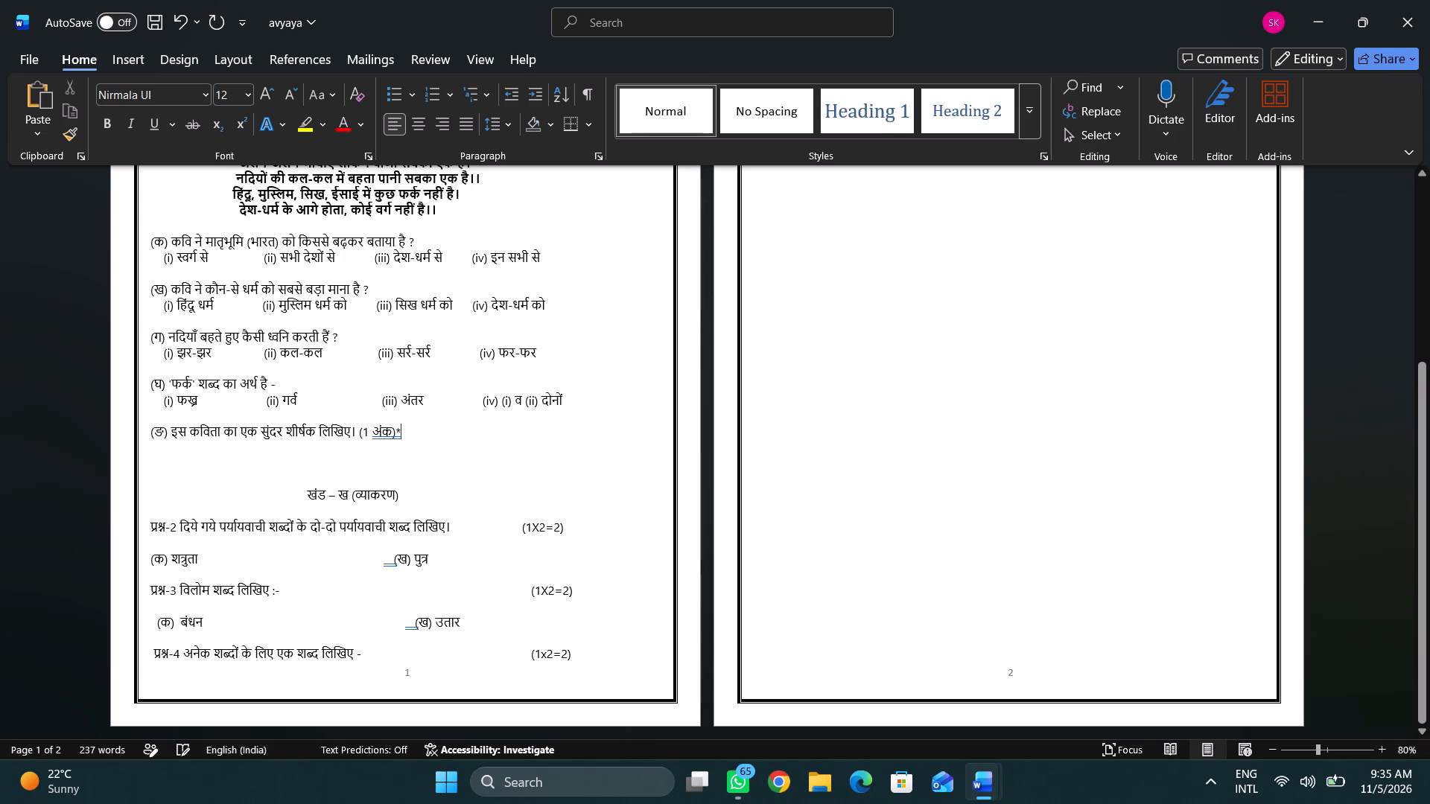
pyautogui.press('BackSpace')
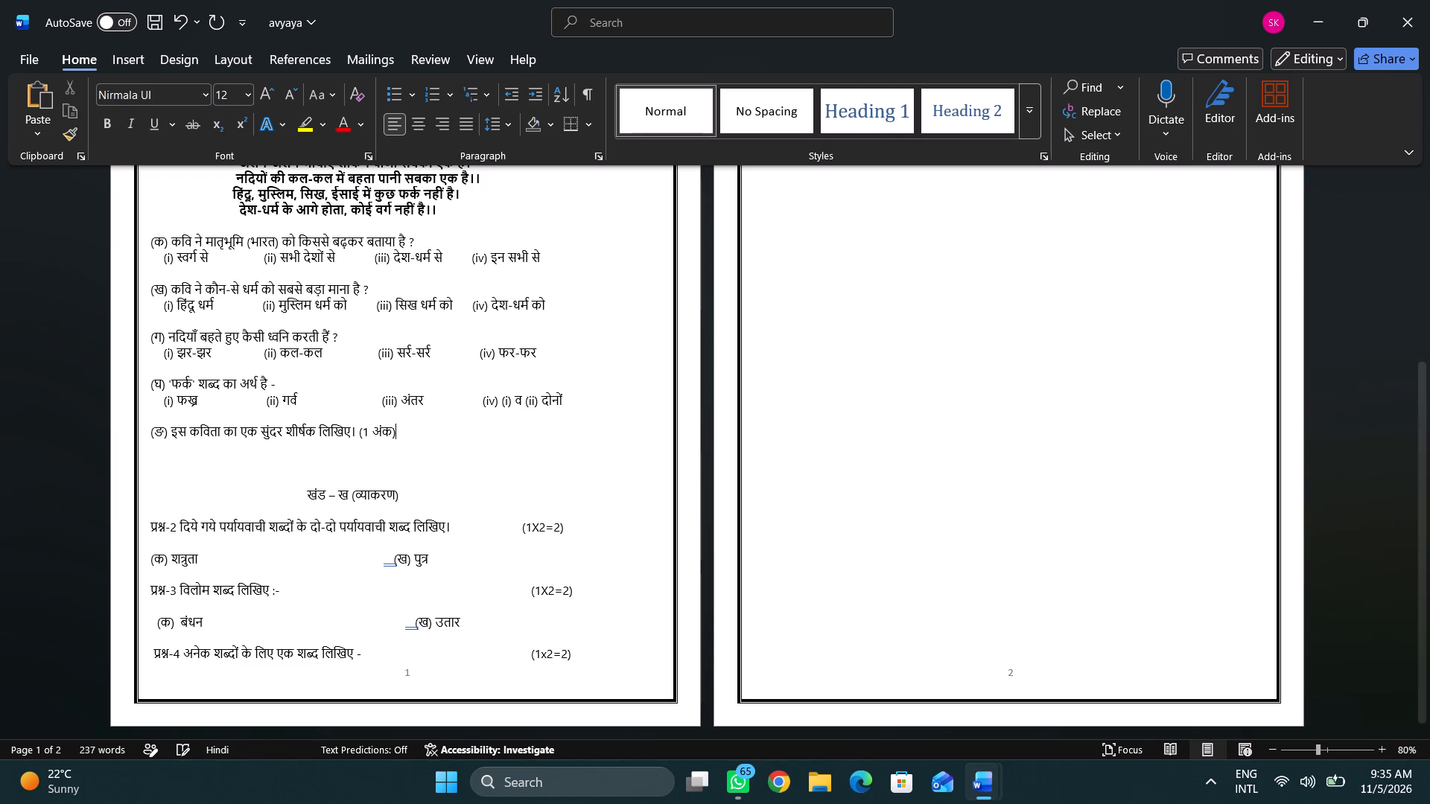
pyautogui.press('BackSpace')
pyautogui.press('BackSpace')
pyautogui.press('BackSpace')
pyautogui.press('BackSpace')
pyautogui.press('BackSpace')
pyautogui.press('BackSpace')
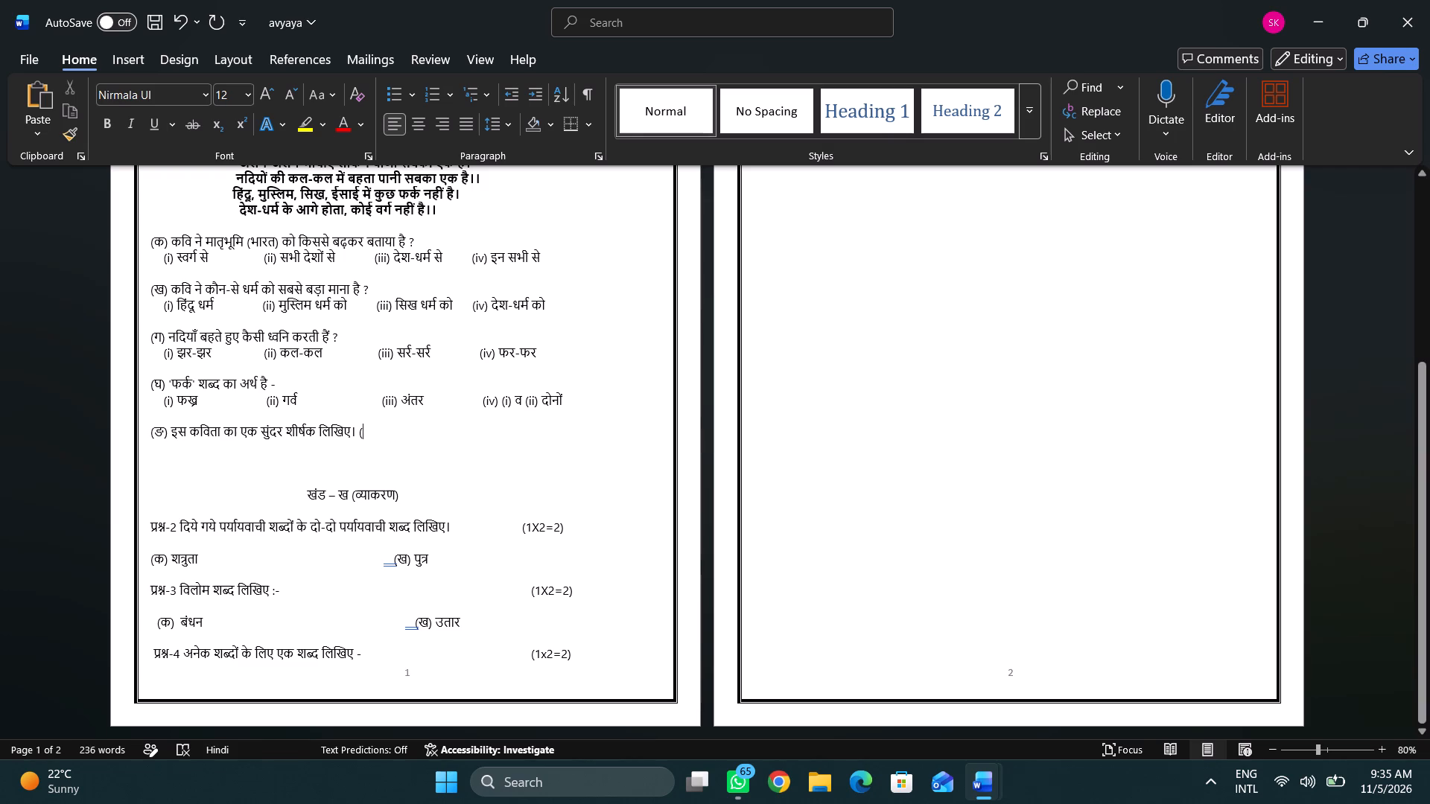
pyautogui.press('BackSpace')
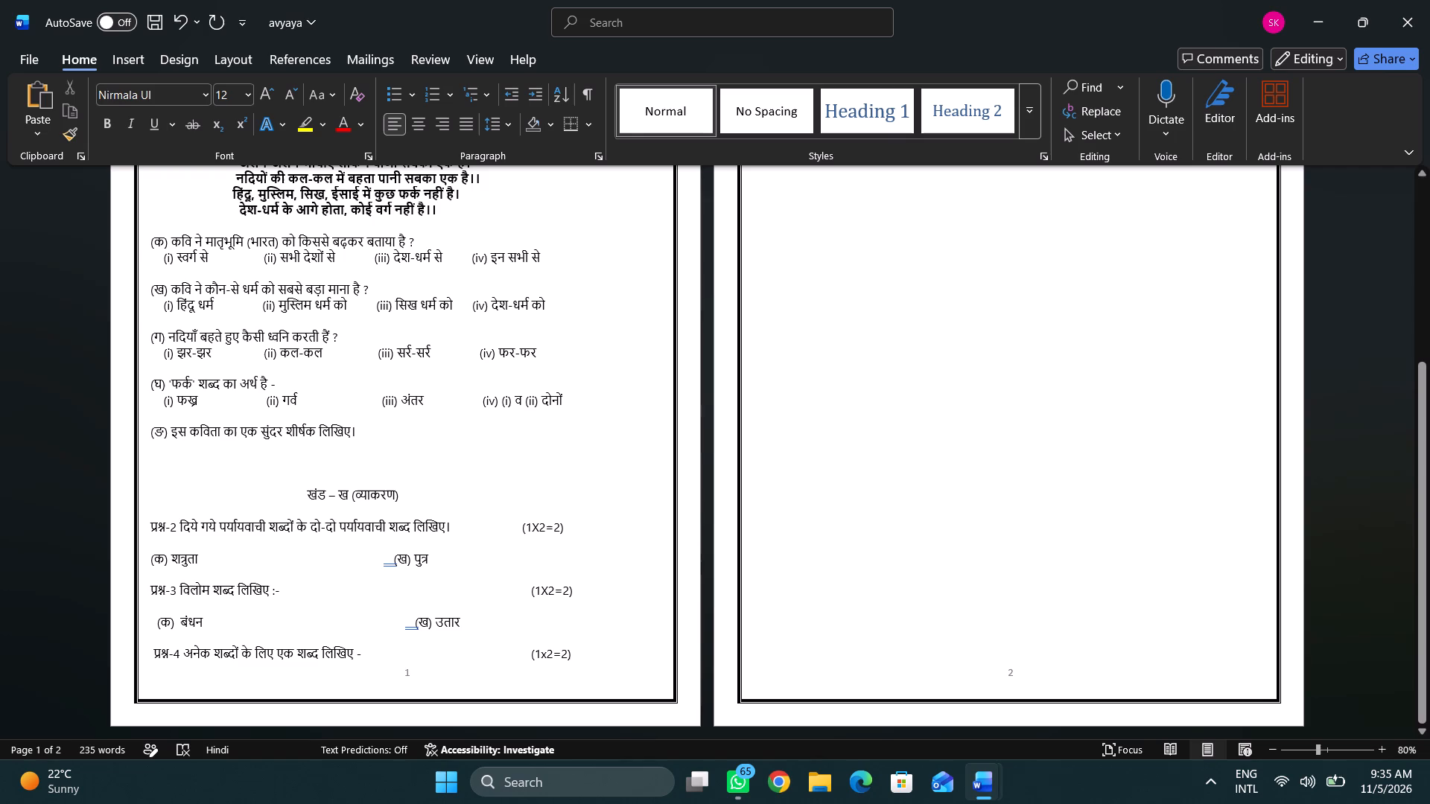
# Remove the leading spaces and the extra blank lines before the heading "खंड – ख (व्याकरण)".
pyautogui.click(308, 489)
pyautogui.press('BackSpace')
pyautogui.press('BackSpace')
pyautogui.press('BackSpace')
pyautogui.press('BackSpace')
pyautogui.press('BackSpace')
pyautogui.press('BackSpace')
pyautogui.press('BackSpace')
pyautogui.press('BackSpace')
pyautogui.press('BackSpace')
pyautogui.press('BackSpace')
pyautogui.press('BackSpace')
pyautogui.press('BackSpace')
pyautogui.press('BackSpace')
pyautogui.press('BackSpace')
pyautogui.press('BackSpace')
pyautogui.press('BackSpace')
pyautogui.press('BackSpace')
pyautogui.press('BackSpace')
pyautogui.press('BackSpace')
pyautogui.press('BackSpace')
pyautogui.press('BackSpace')
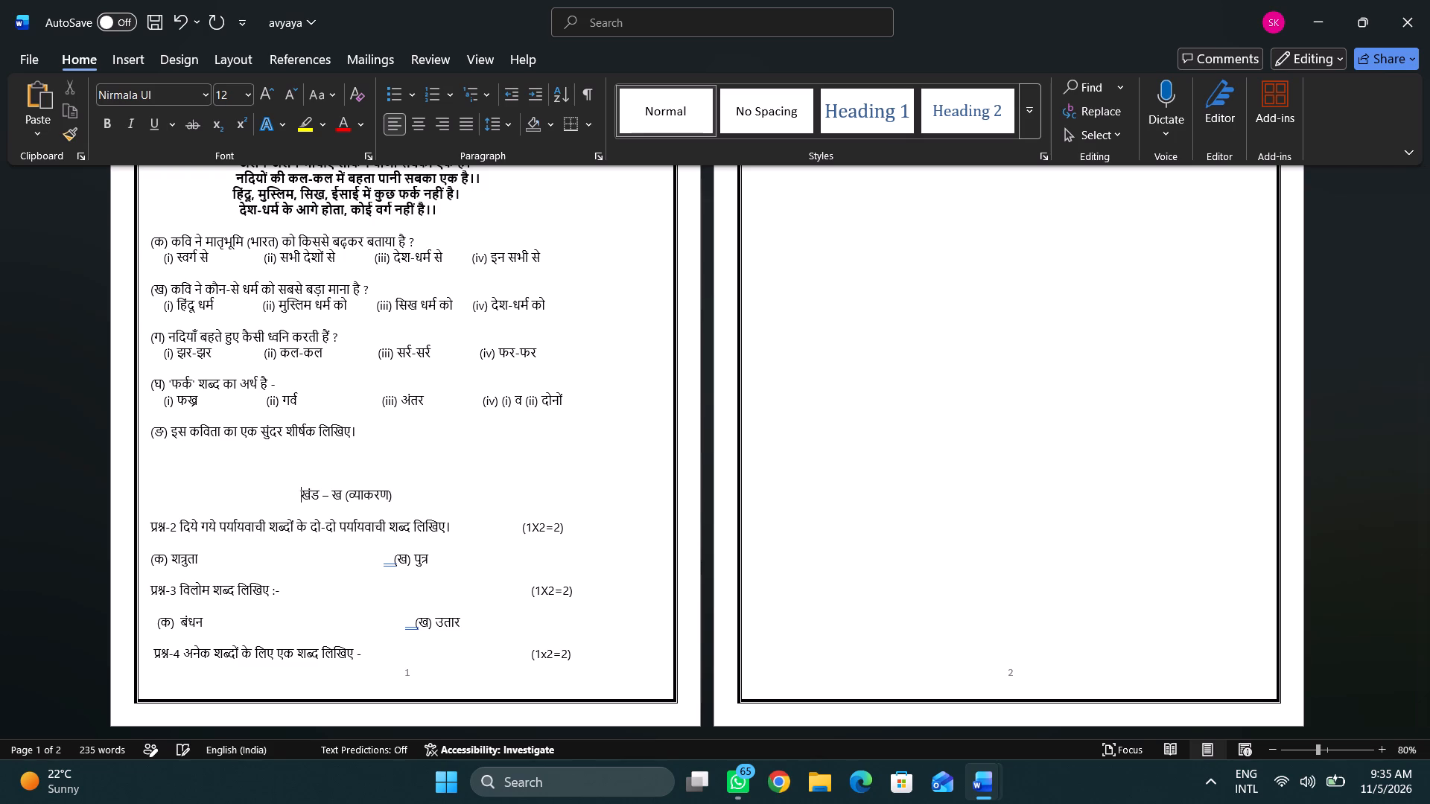
pyautogui.press('BackSpace')
pyautogui.press('BackSpace')
pyautogui.press('BackSpace')
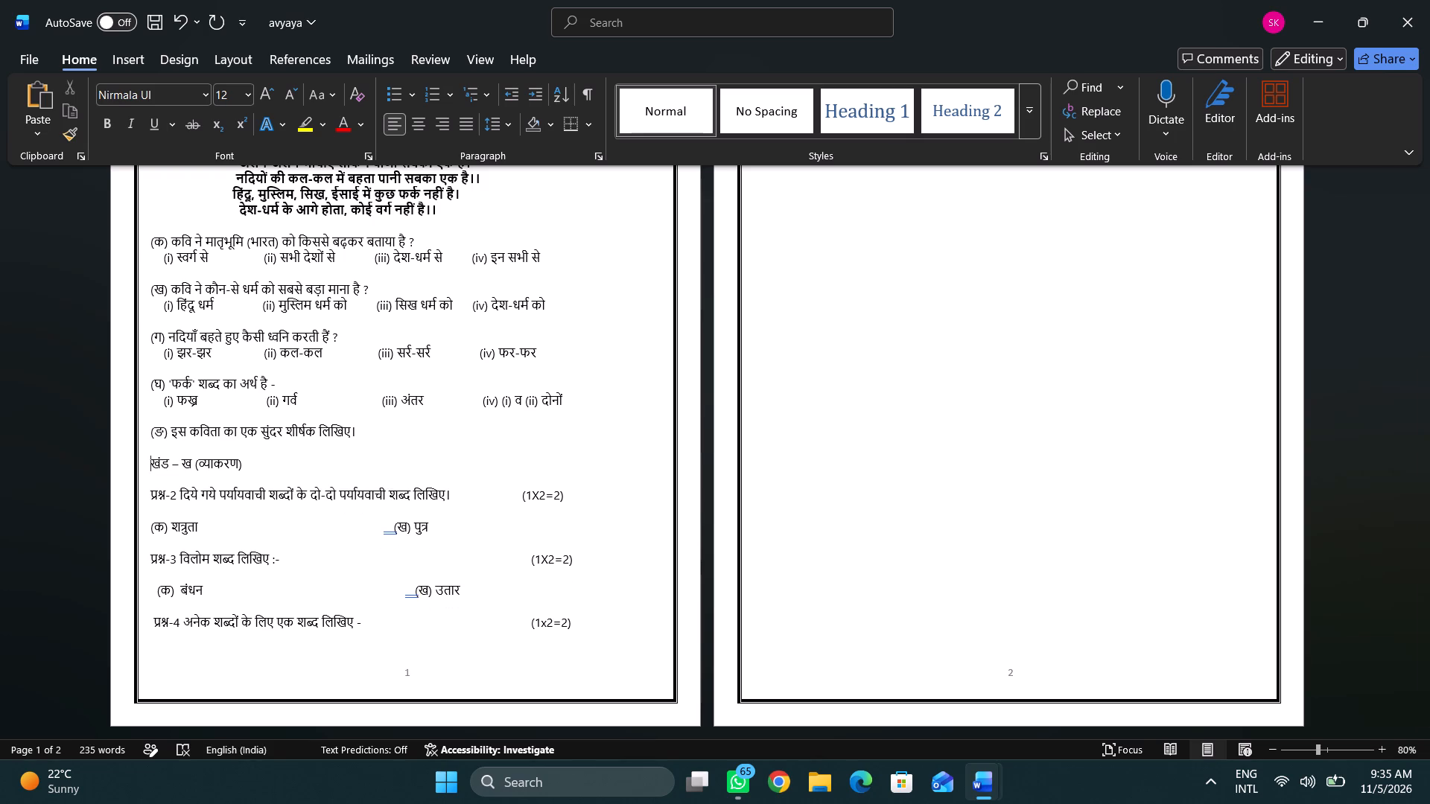
# Indent the heading "खंड – ख (व्याकरण)" with spaces to sit near the middle of its line.
pyautogui.press('space')
pyautogui.press('space')
pyautogui.press('space')
pyautogui.press('space')
pyautogui.press('space')
pyautogui.press('space')
pyautogui.press('space')
pyautogui.press('space')
pyautogui.press('space')
pyautogui.press('space')
pyautogui.press('space')
pyautogui.press('space')
pyautogui.press('space')
pyautogui.press('space')
pyautogui.press('space')
pyautogui.press('space')
pyautogui.press('space')
pyautogui.press('space')
pyautogui.press('space')
pyautogui.press('space')
pyautogui.press('space')
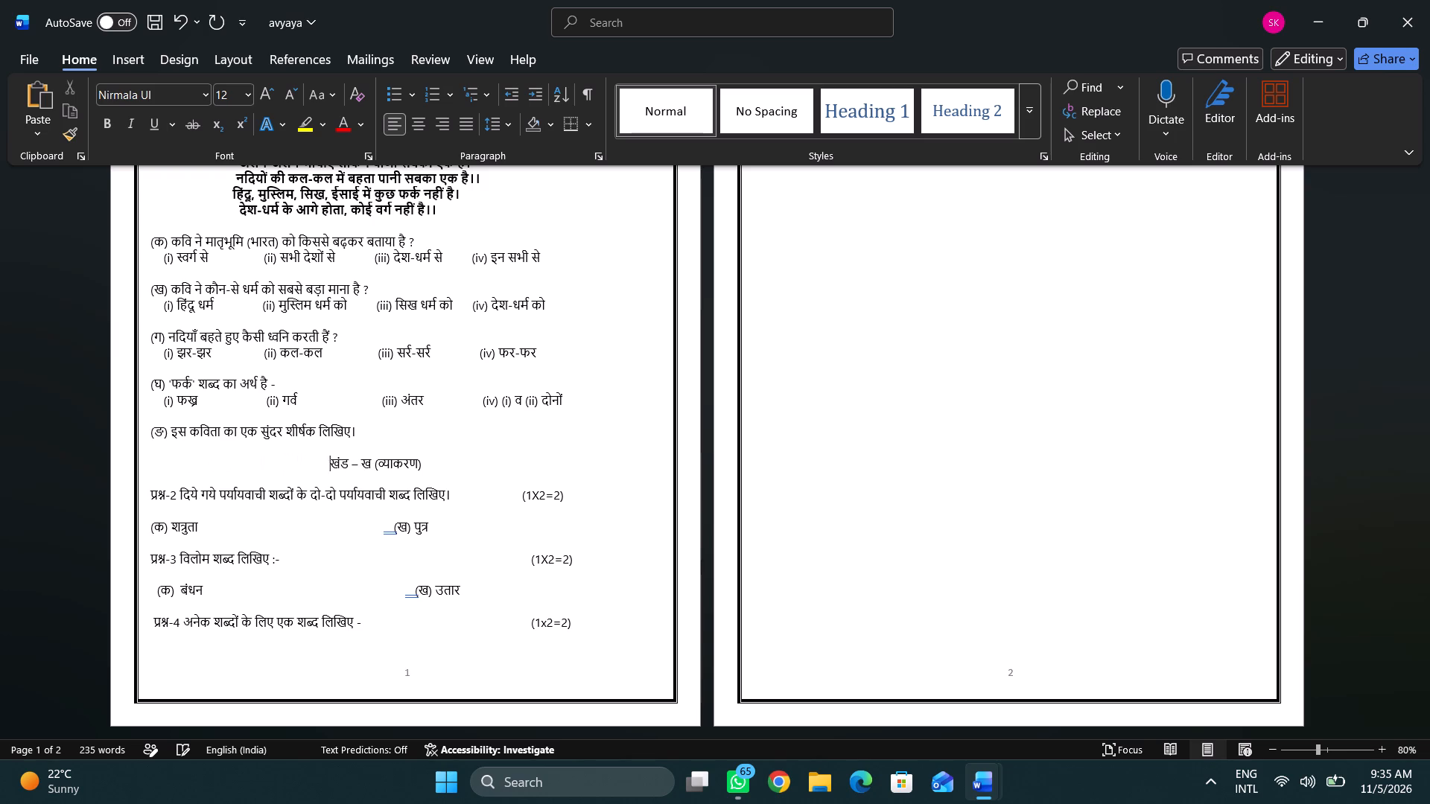
pyautogui.press('space')
pyautogui.press('space')
pyautogui.press('space')
pyautogui.press('space')
pyautogui.press('space')
pyautogui.press('space')
pyautogui.press('space')
# Add spaces before the marks "(1X2=2)" on the प्रश्न-2 line to move them further right.
pyautogui.scroll(-1, 308, 489)
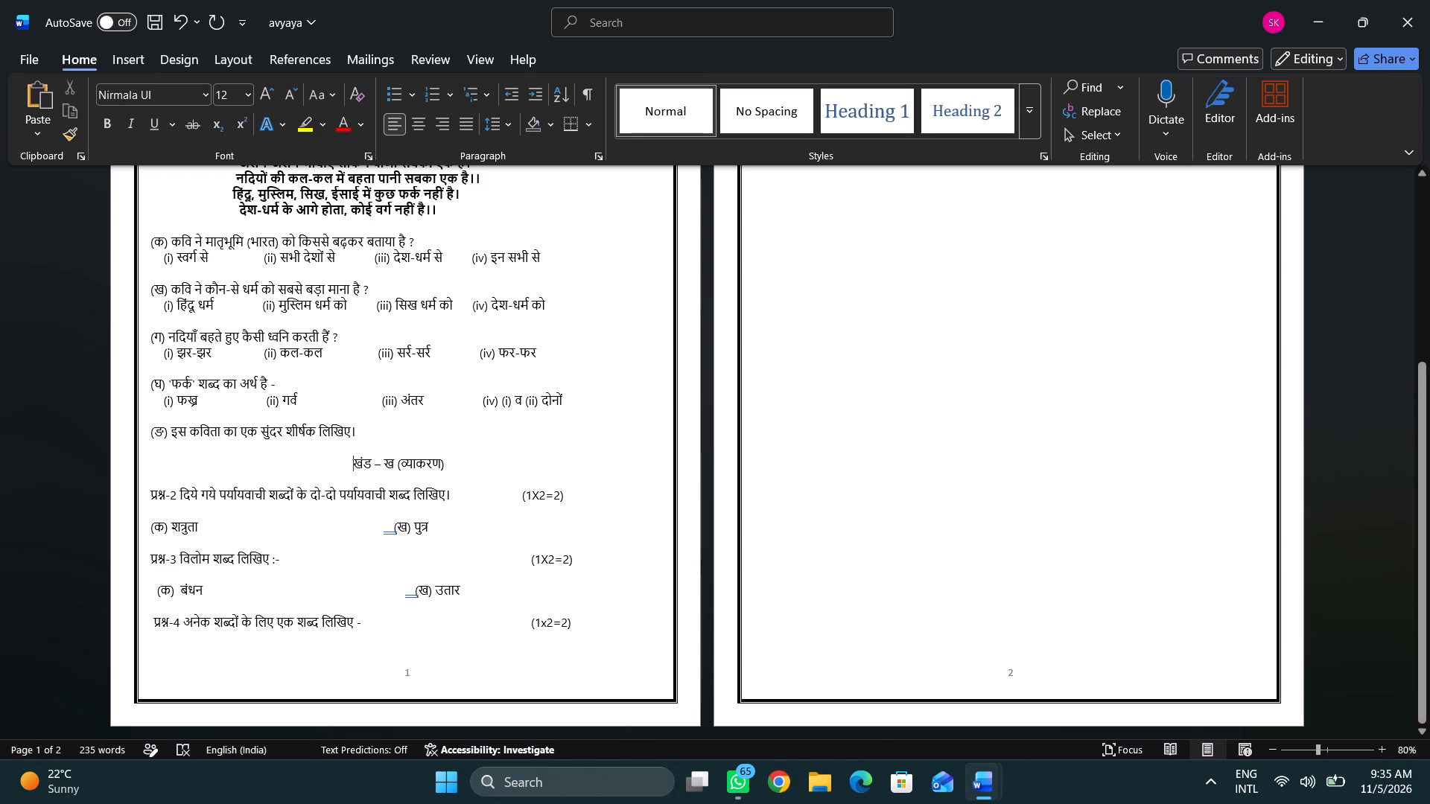
pyautogui.click(477, 496)
pyautogui.press('space')
pyautogui.press('space')
pyautogui.press('space')
pyautogui.press('space')
pyautogui.press('space')
pyautogui.press('space')
pyautogui.press('space')
pyautogui.press('space')
# Make the प्रश्न-2 question line and the heading "खंड – ख (व्याकरण)" bold.
pyautogui.scroll(1, 261, 314)
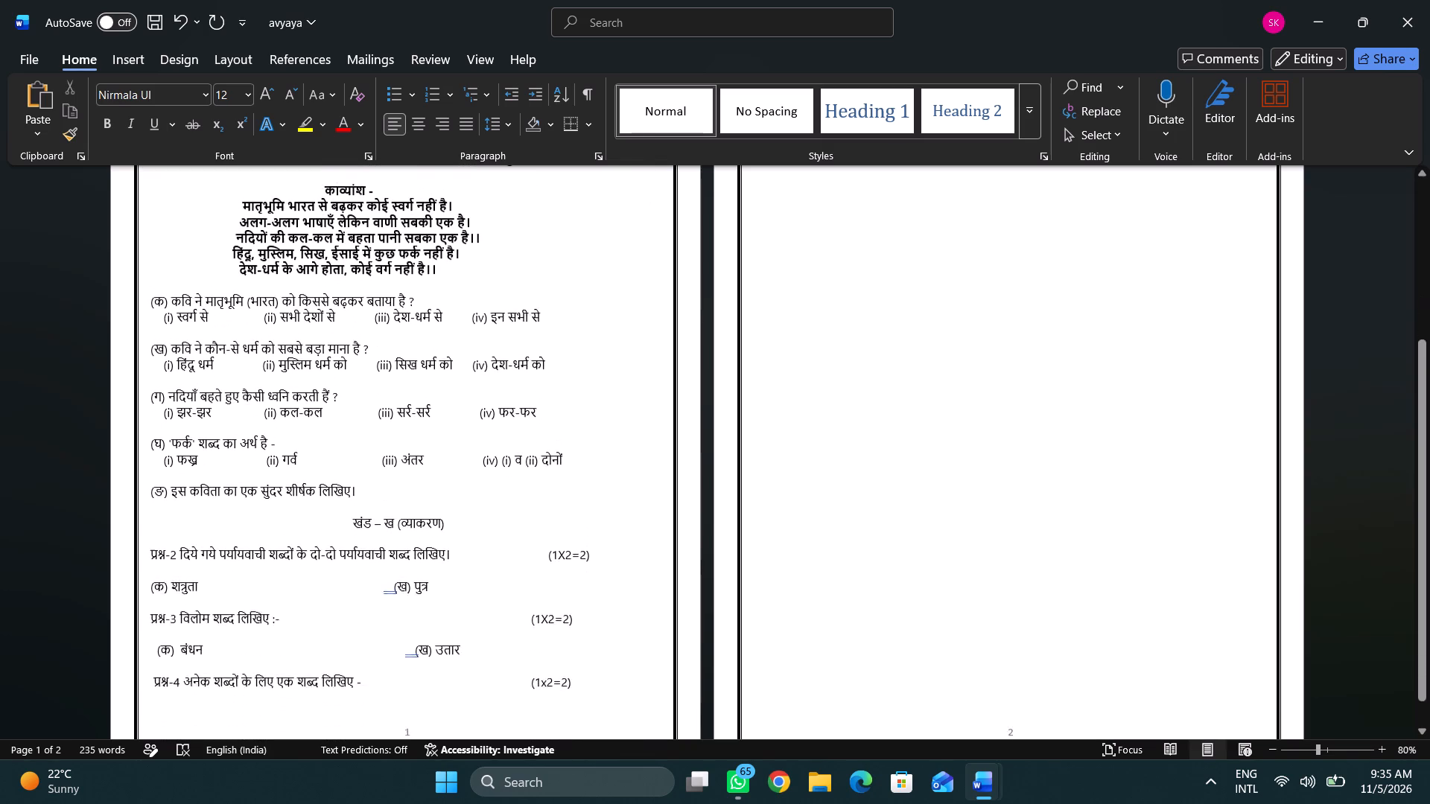
pyautogui.scroll(1, 261, 314)
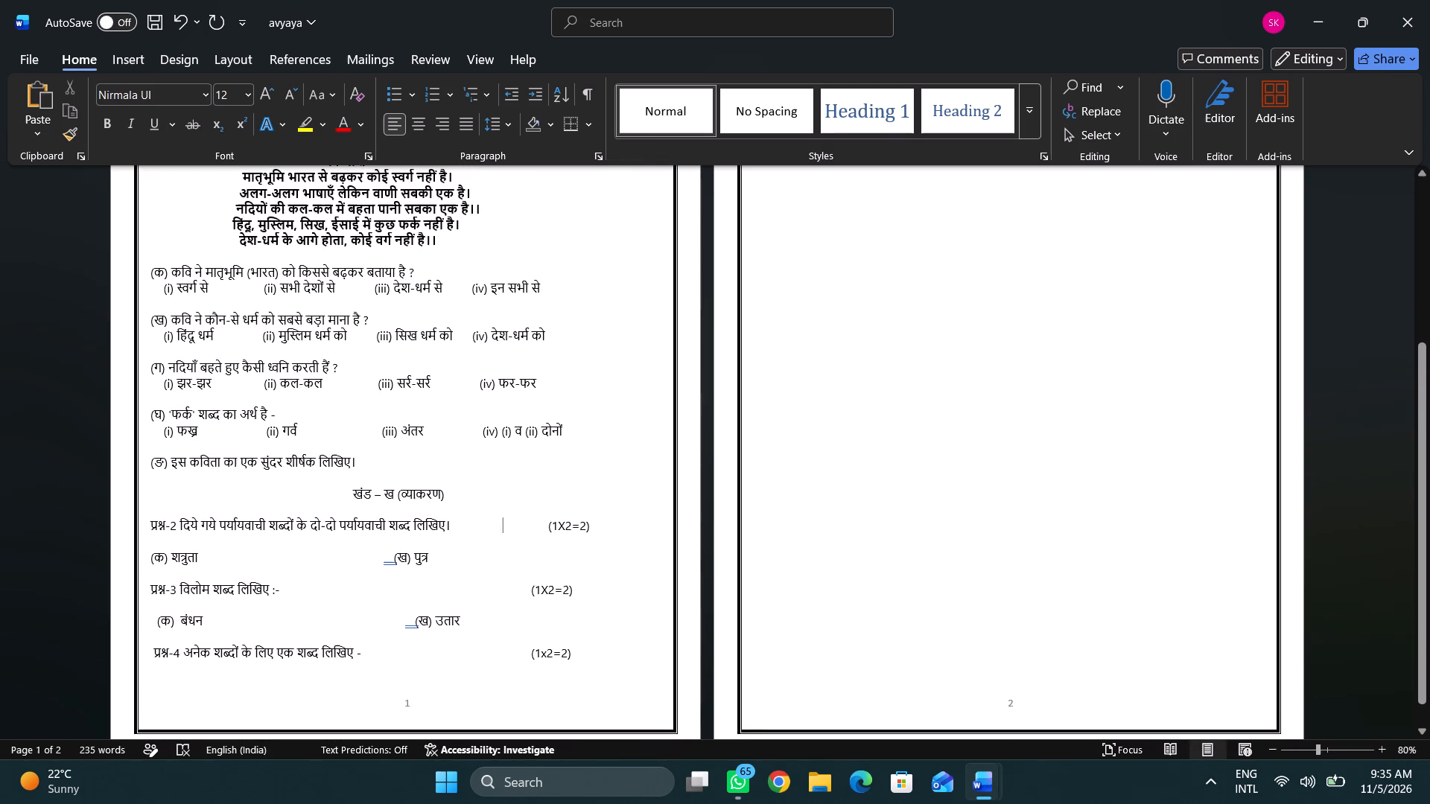
pyautogui.moveTo(150, 528); pyautogui.dragTo(593, 529)
pyautogui.click(606, 500)
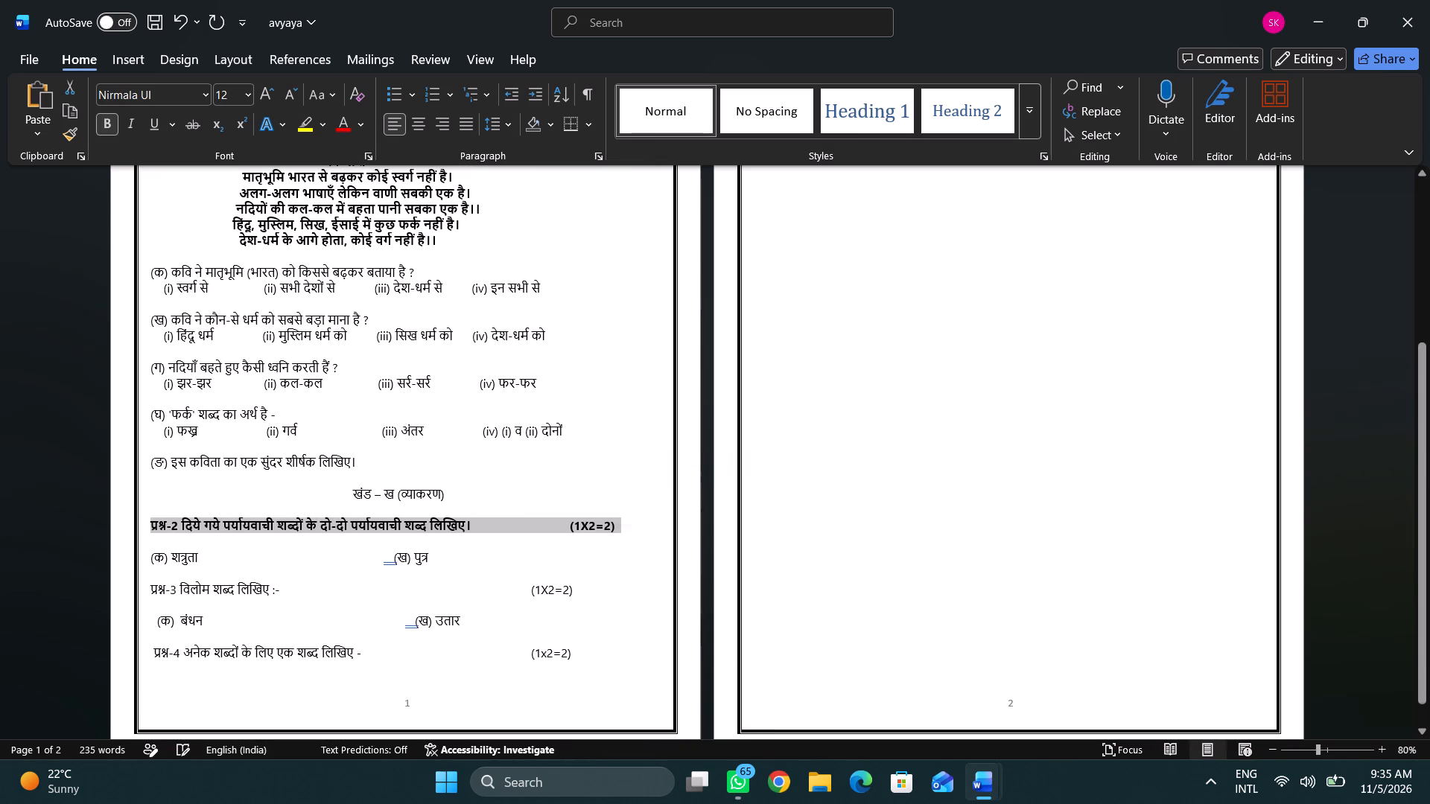
pyautogui.click(517, 476)
pyautogui.moveTo(357, 496); pyautogui.dragTo(472, 497)
pyautogui.click(486, 465)
# Make question (ङ) "इस कविता का एक सुंदर शीर्षक लिखिए।" bold.
pyautogui.click(361, 430)
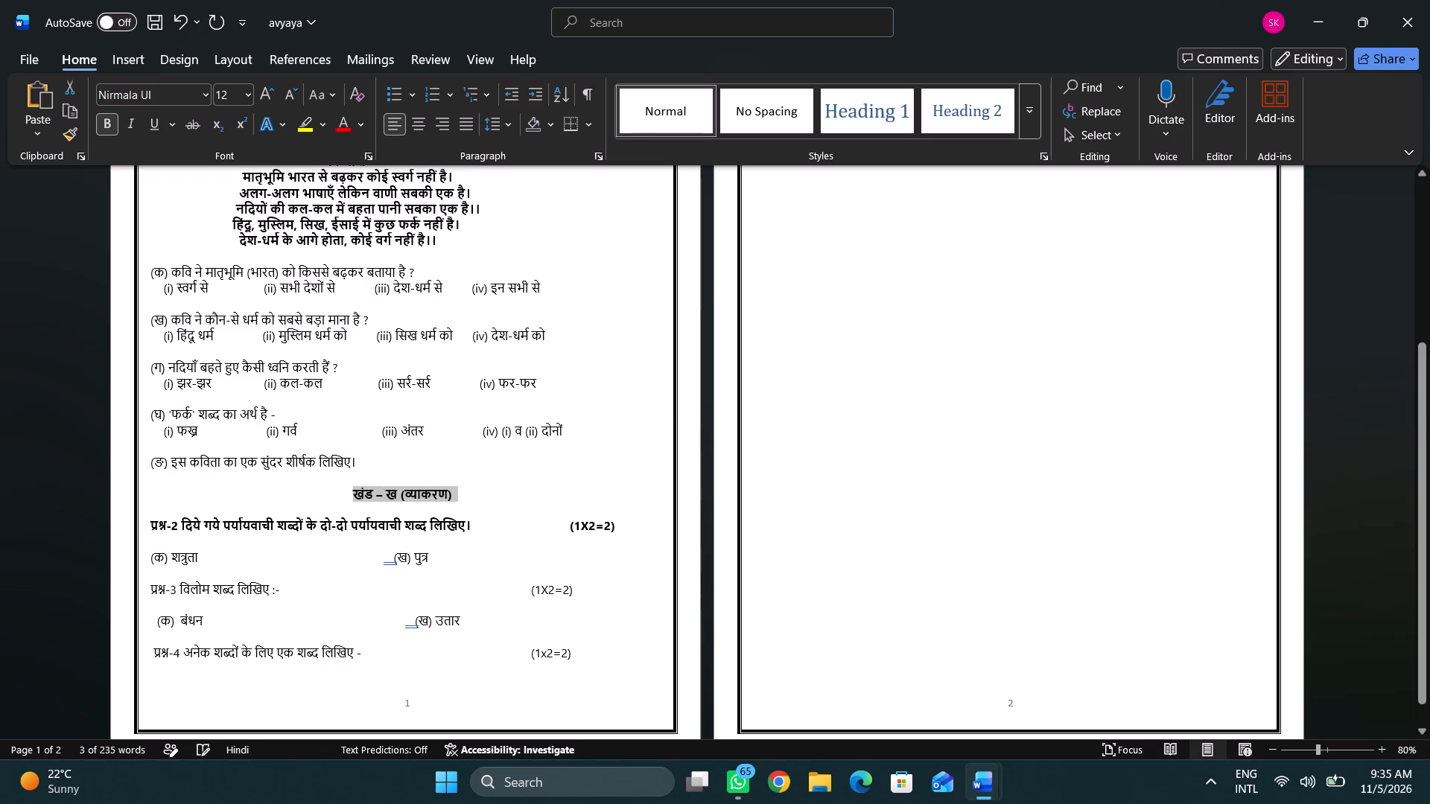
pyautogui.moveTo(153, 459); pyautogui.dragTo(159, 459)
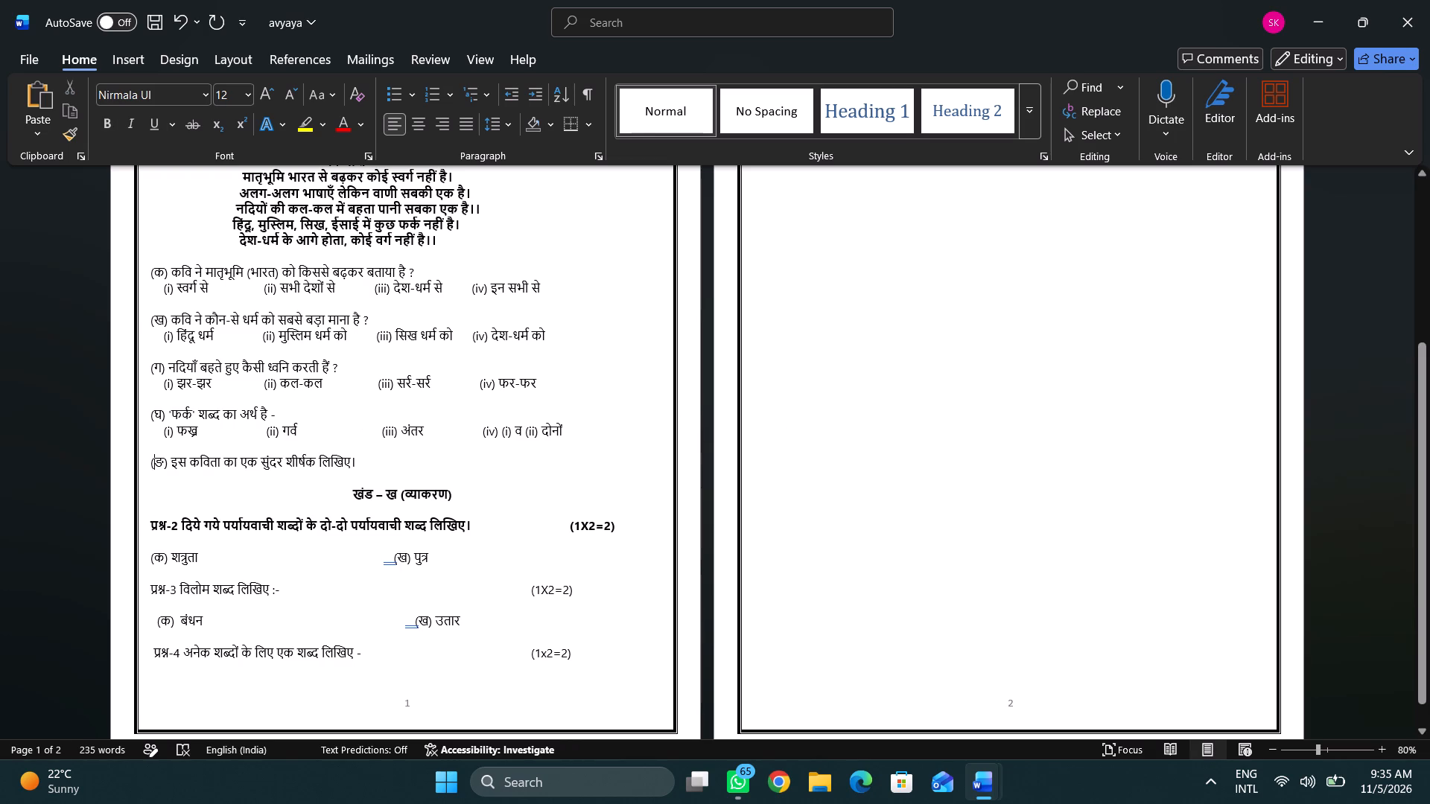
pyautogui.moveTo(159, 459); pyautogui.dragTo(316, 458)
pyautogui.click(316, 458)
pyautogui.moveTo(147, 459); pyautogui.dragTo(350, 456)
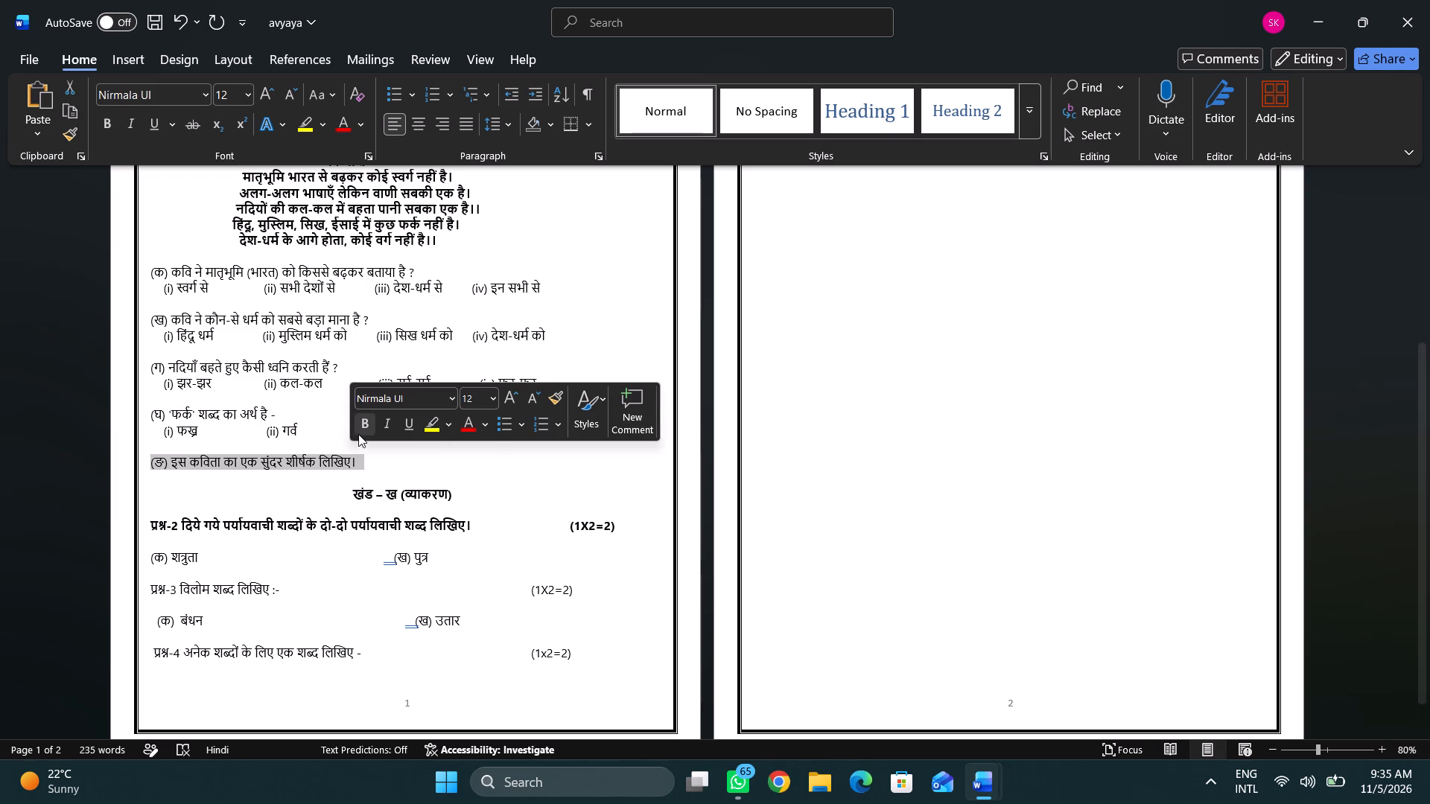
pyautogui.click(358, 433)
# Make question (घ) "'फर्क' शब्द का अर्थ है -" bold, leaving out its answer options.
pyautogui.click(213, 409)
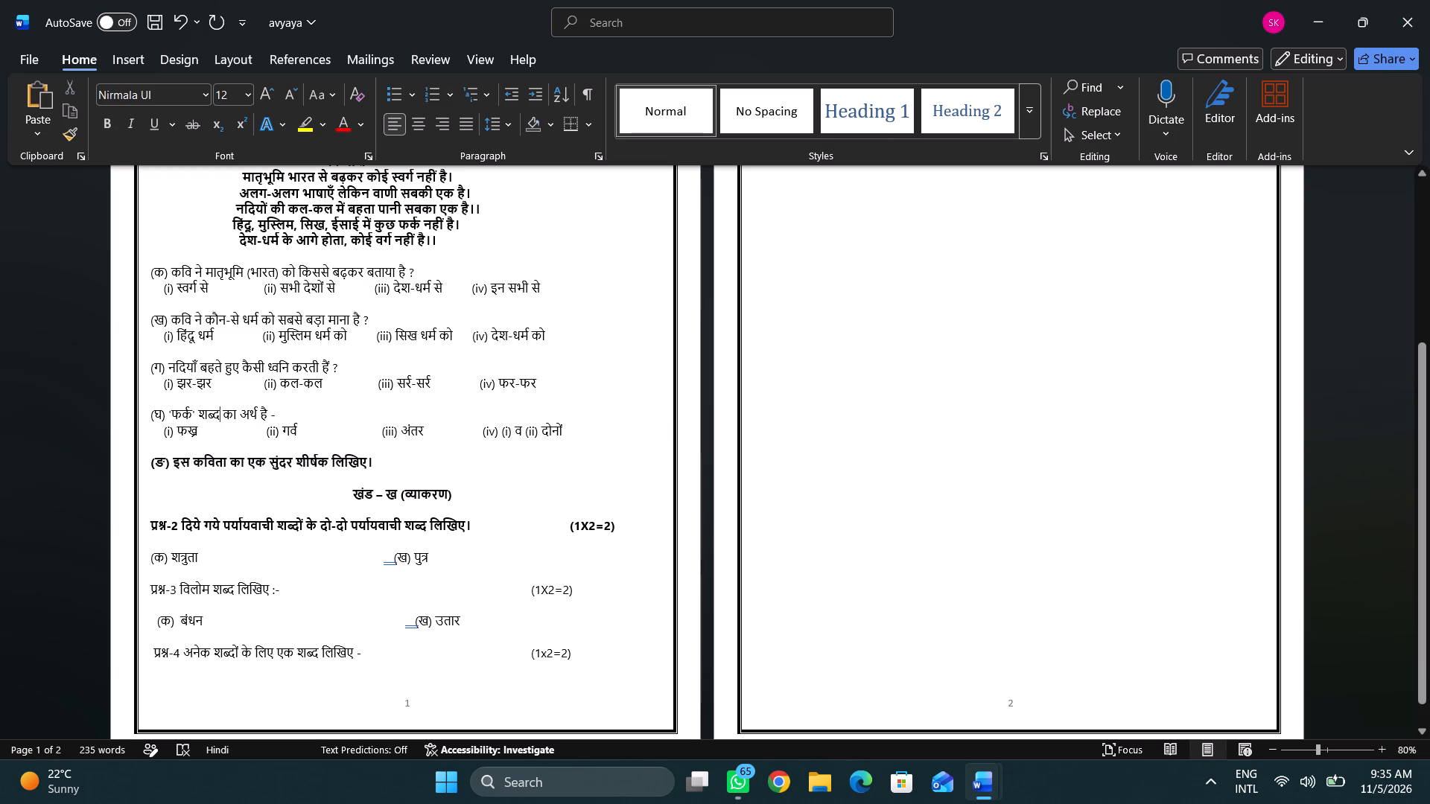
pyautogui.click(153, 415)
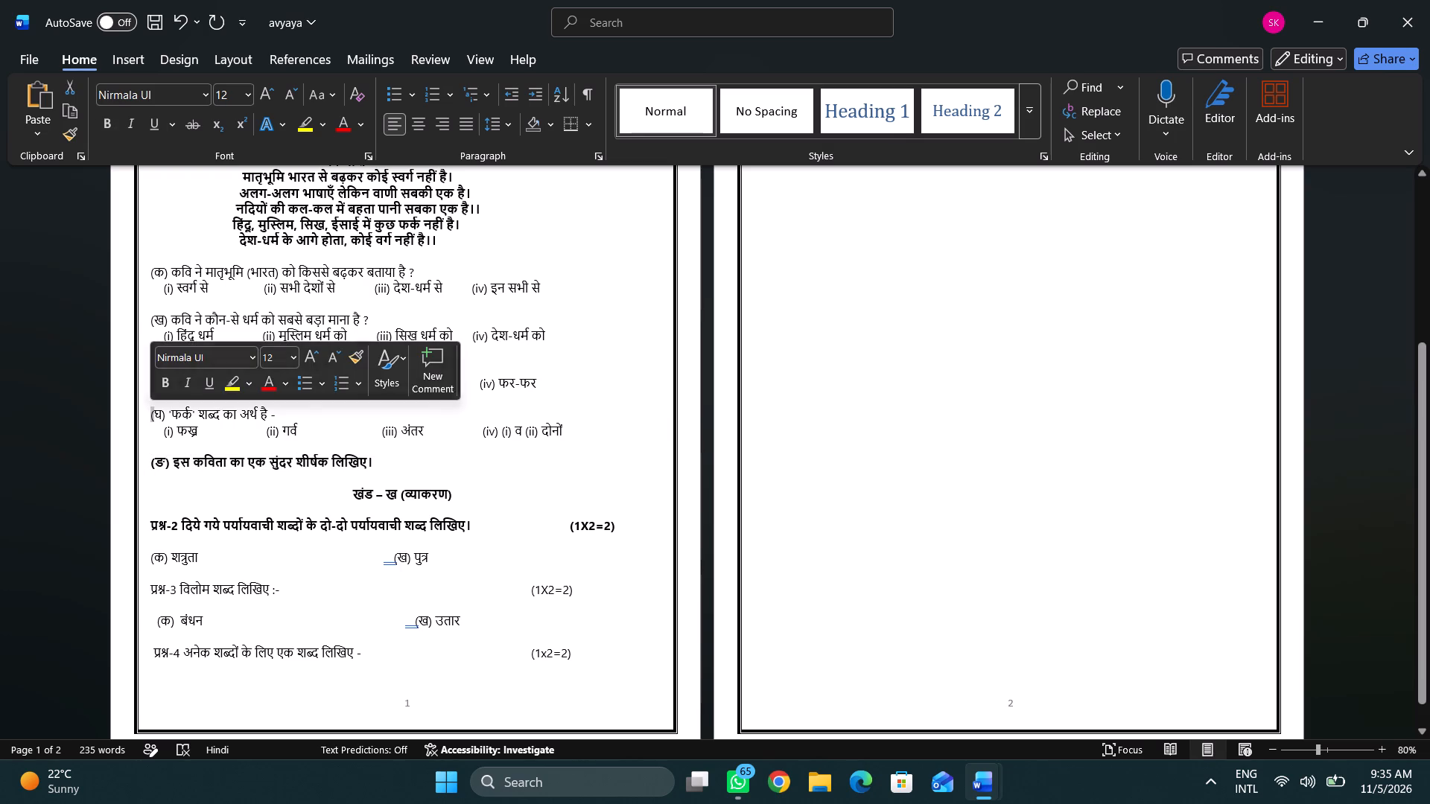
pyautogui.click(276, 423)
pyautogui.doubleClick(275, 418)
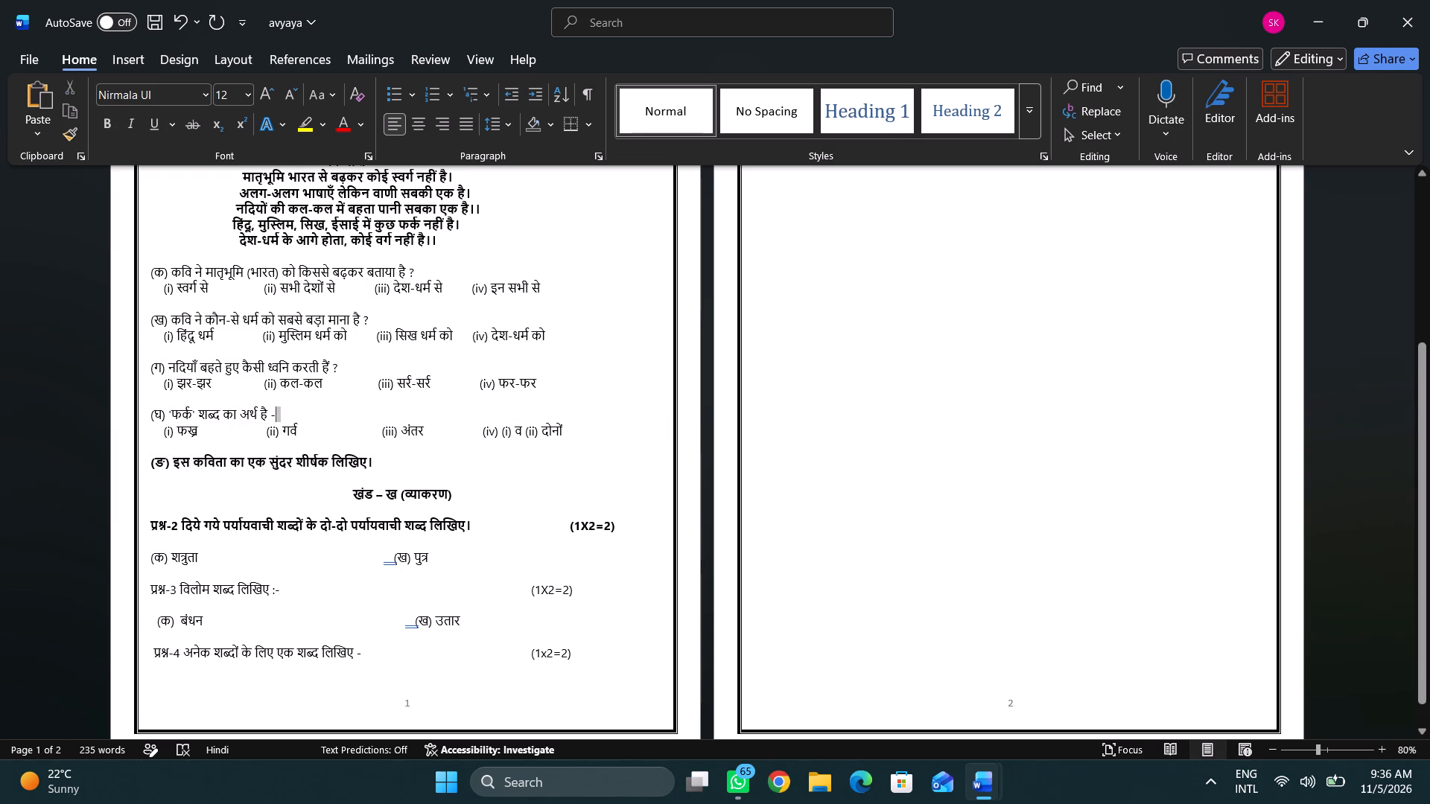
pyautogui.moveTo(275, 418); pyautogui.dragTo(153, 414)
pyautogui.click(147, 414)
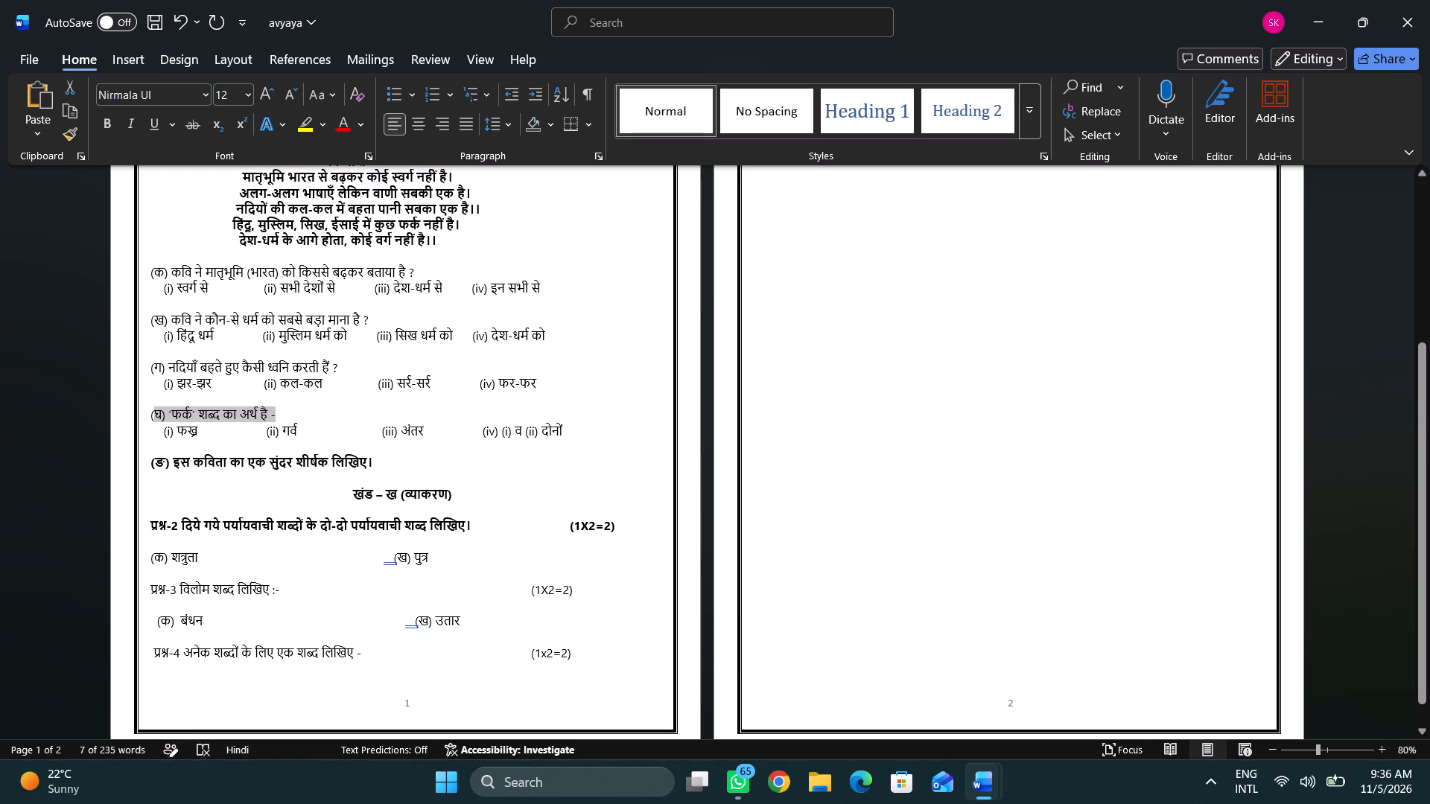
pyautogui.moveTo(147, 414); pyautogui.dragTo(285, 412)
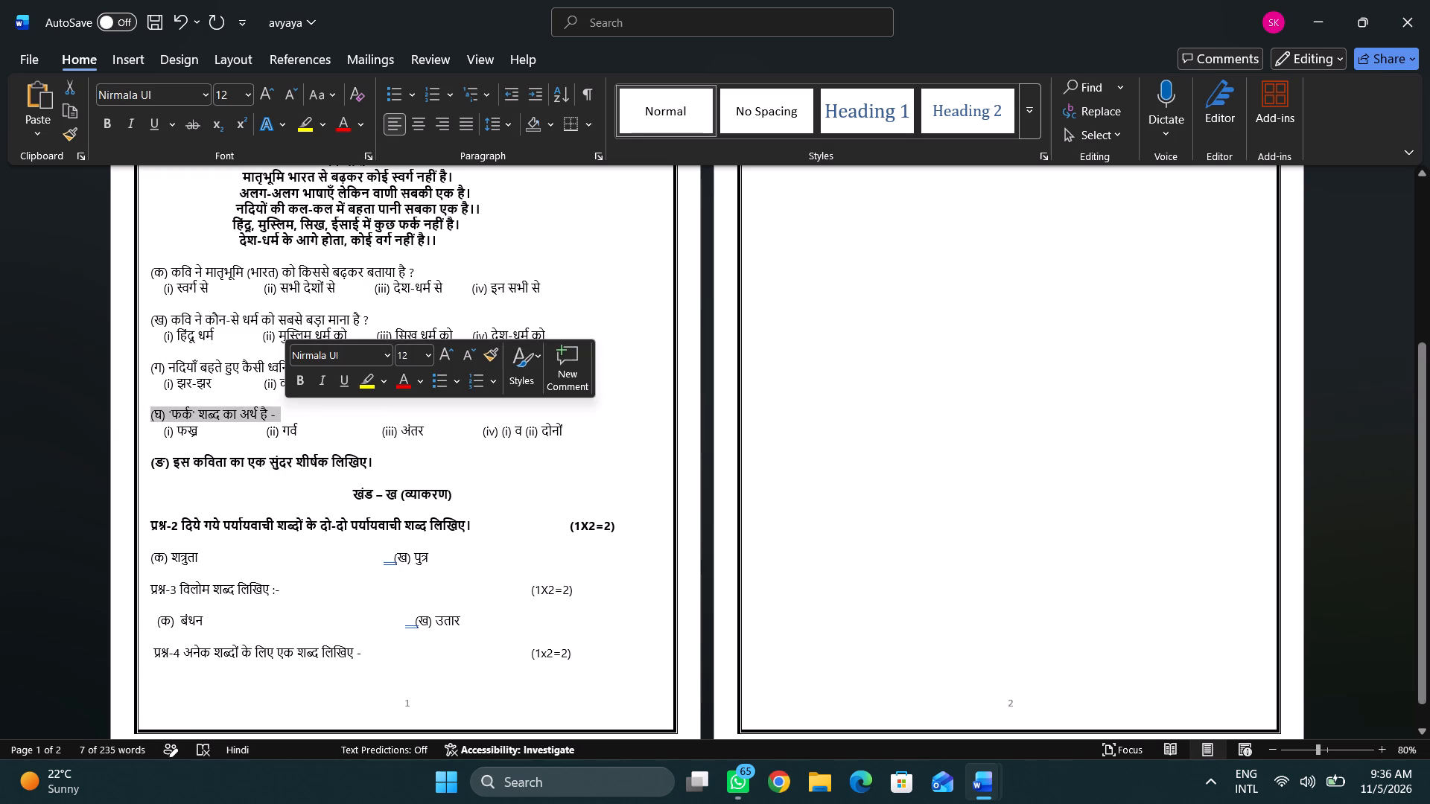
pyautogui.click(297, 386)
# Make questions (ग) on the sound of the rivers and (ख) on the greatest धर्म bold, without their answer options.
pyautogui.moveTo(216, 371); pyautogui.dragTo(178, 371)
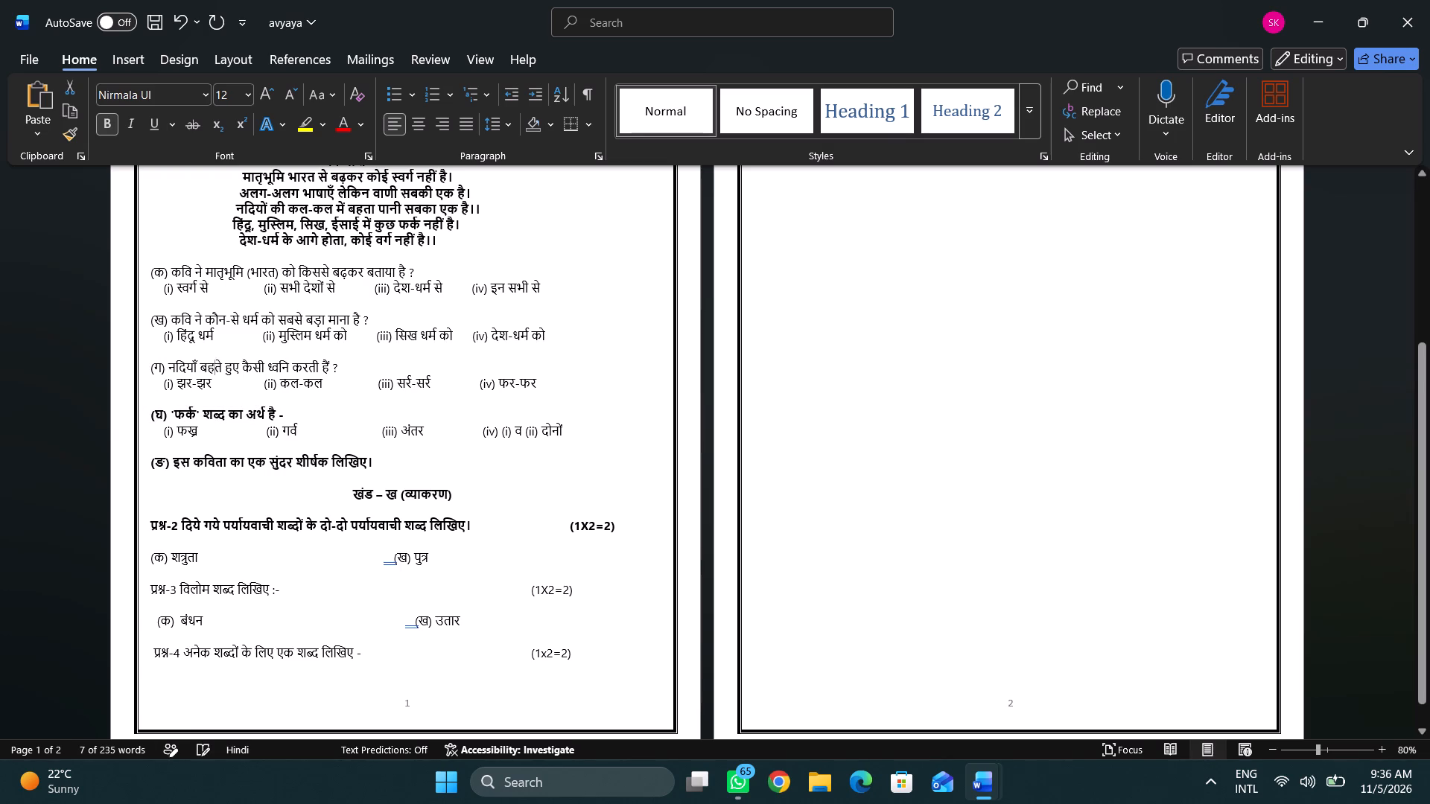
pyautogui.moveTo(178, 371); pyautogui.dragTo(146, 371)
pyautogui.click(146, 371)
pyautogui.moveTo(149, 368); pyautogui.dragTo(160, 367)
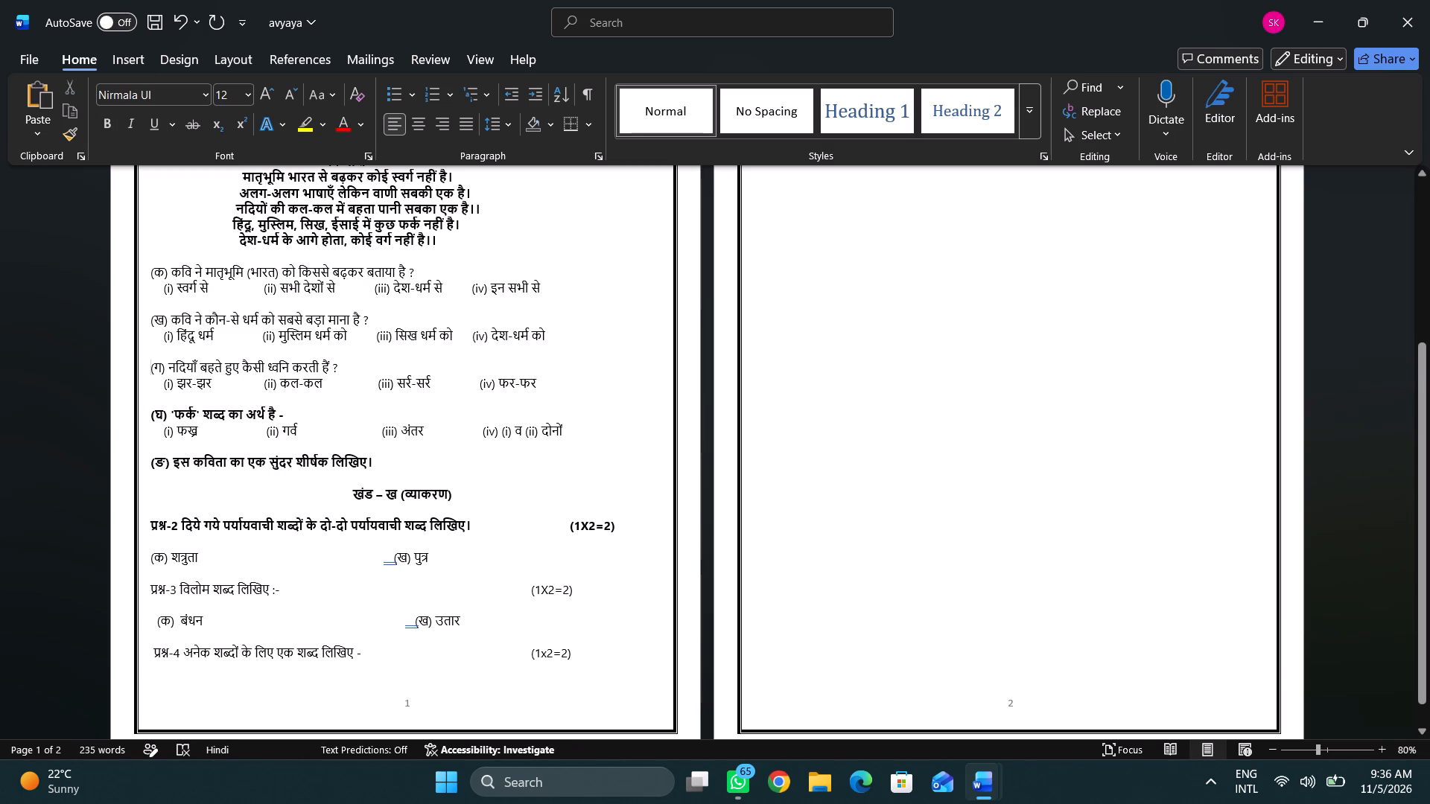
pyautogui.moveTo(160, 367); pyautogui.dragTo(344, 366)
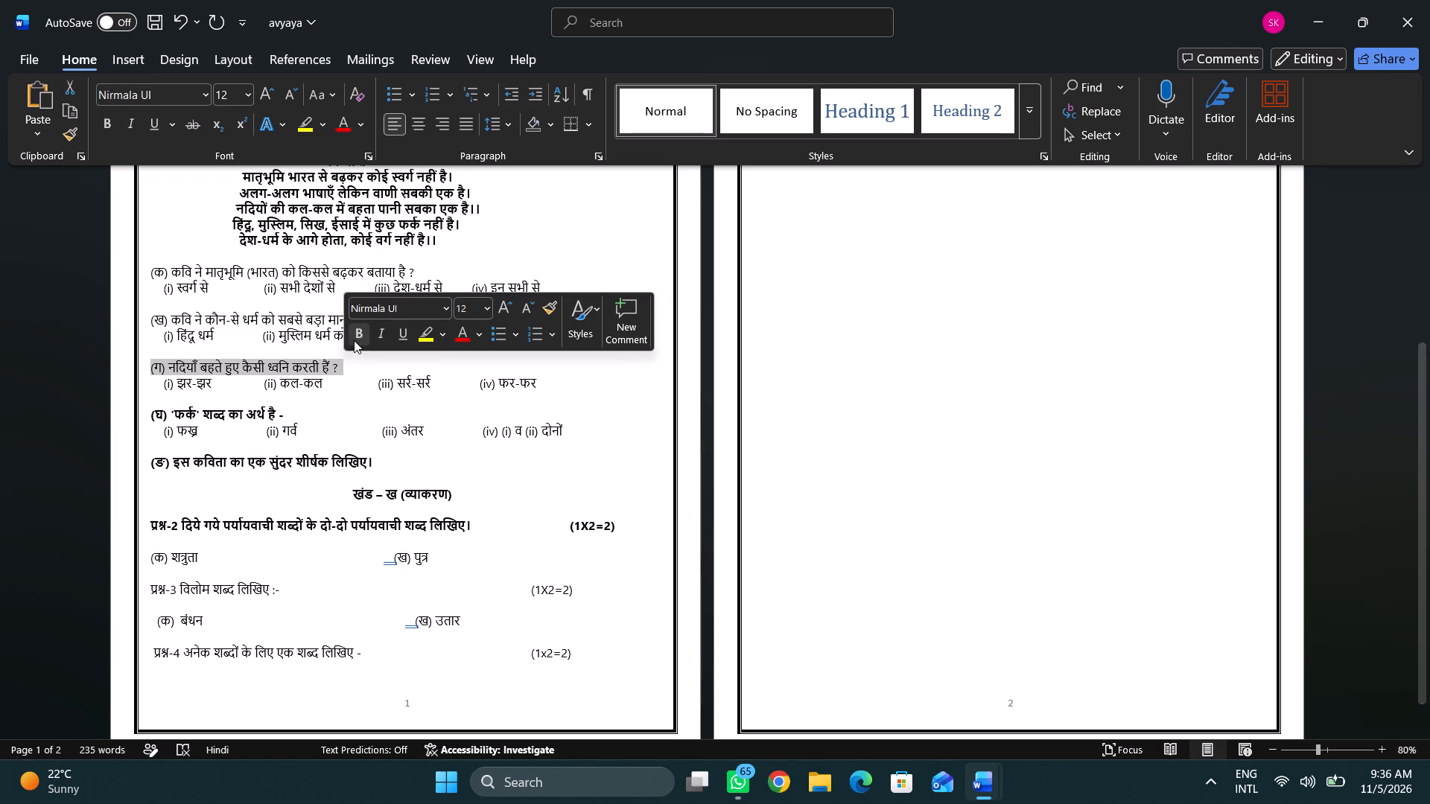
pyautogui.click(355, 340)
pyautogui.click(149, 318)
pyautogui.moveTo(149, 318); pyautogui.dragTo(378, 326)
pyautogui.click(395, 297)
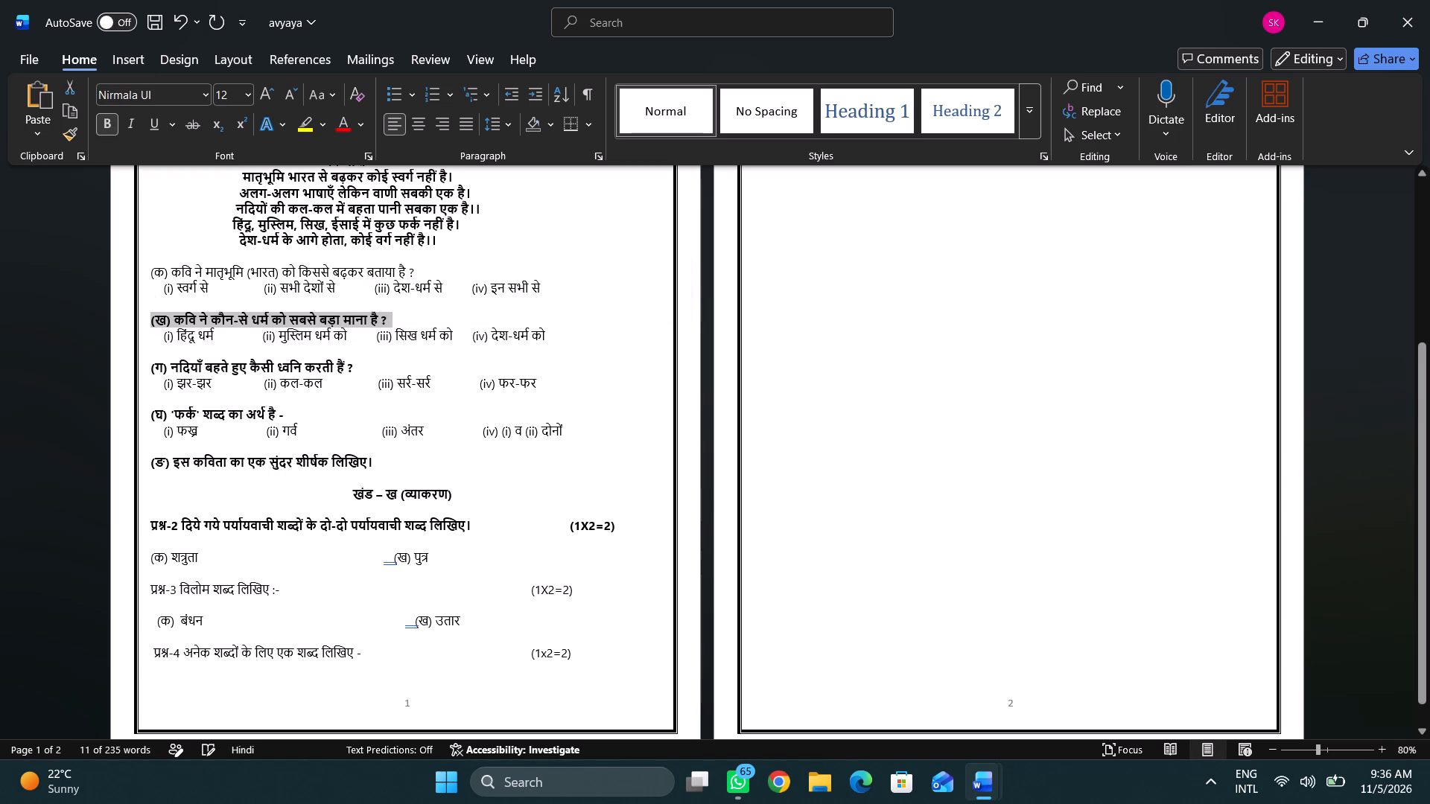
# Make question (क) "कवि ने मातृभूमि (भारत) को किससे बढ़कर बताया है ?" bold, leaving out its answer options.
pyautogui.click(310, 281)
pyautogui.moveTo(147, 270); pyautogui.dragTo(413, 264)
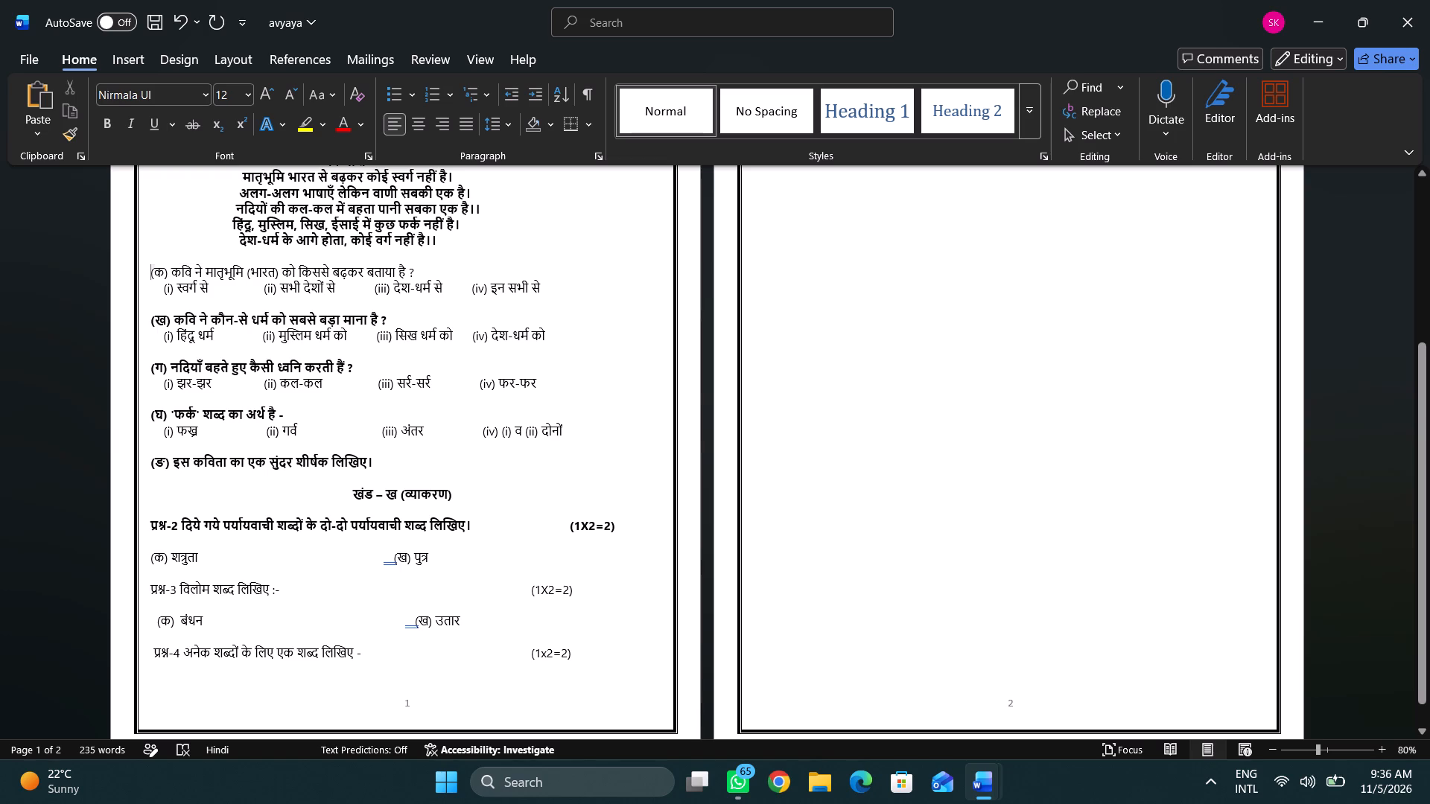
pyautogui.moveTo(413, 264); pyautogui.dragTo(431, 267)
pyautogui.click(450, 243)
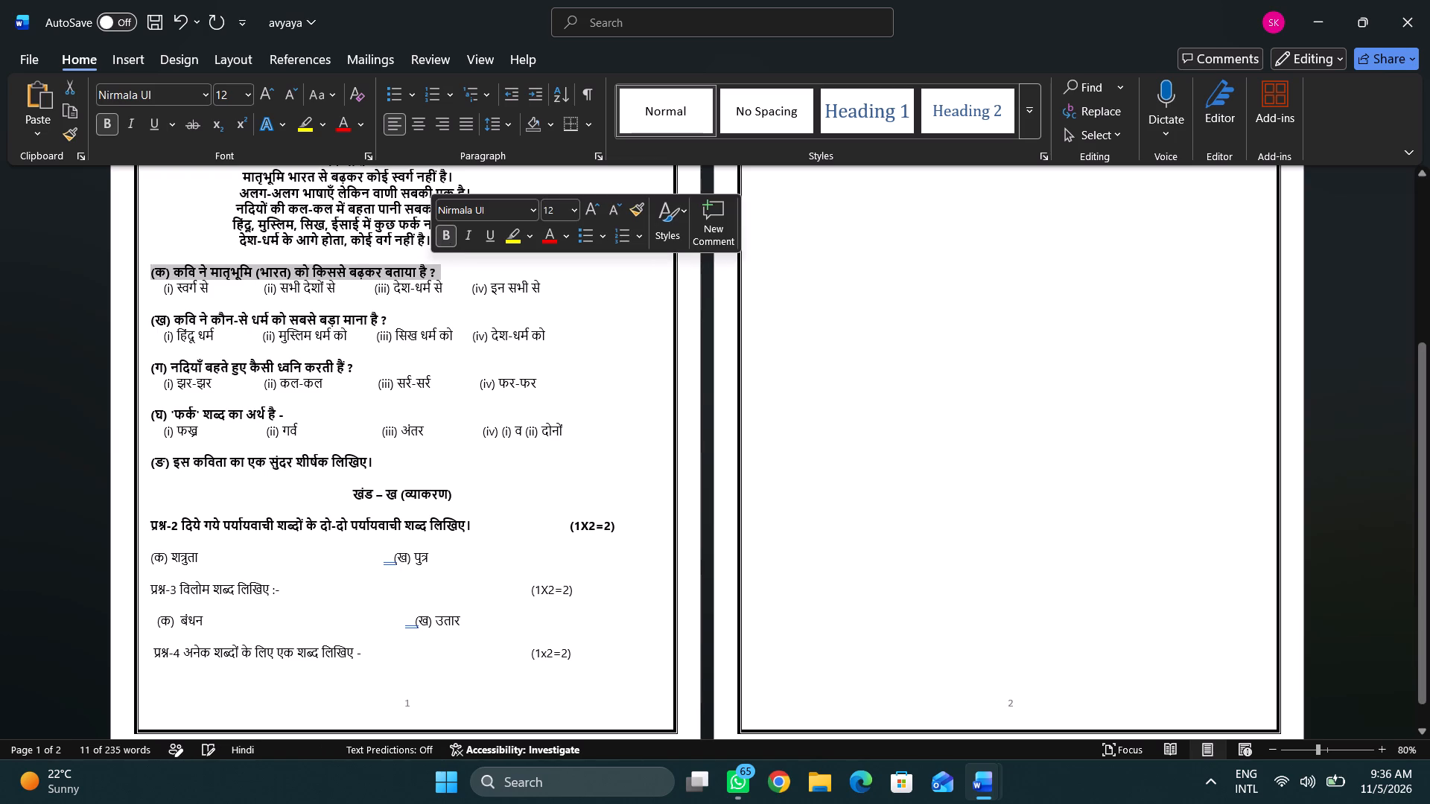
pyautogui.click(477, 320)
# Make the question line "प्रश्न-3 विलोम शब्द लिखिए :-" bold together with its marks (1X2=2).
pyautogui.scroll(-2, 477, 320)
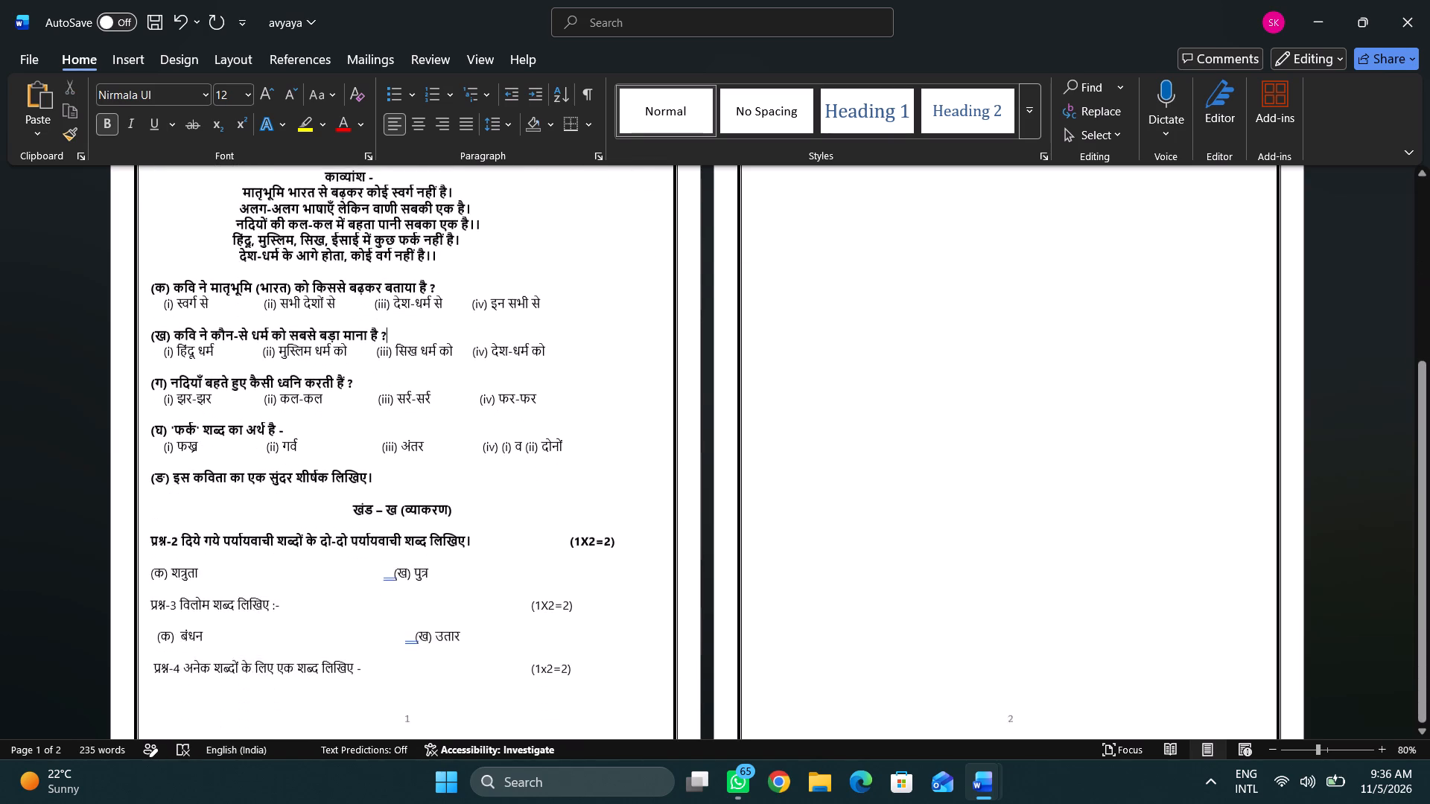
pyautogui.scroll(-1, 477, 320)
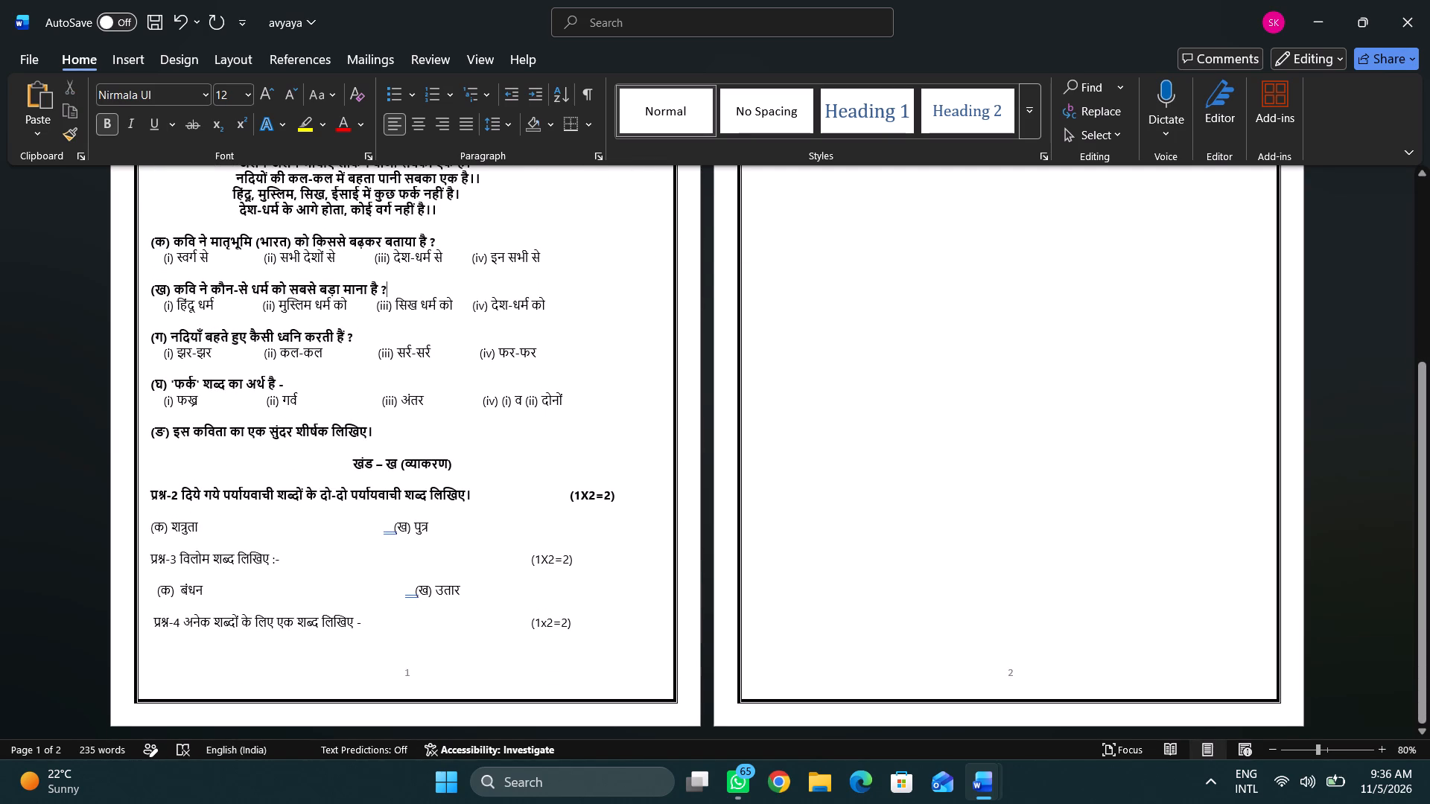
pyautogui.moveTo(149, 559); pyautogui.dragTo(518, 547)
pyautogui.moveTo(518, 547); pyautogui.dragTo(586, 561)
pyautogui.click(600, 533)
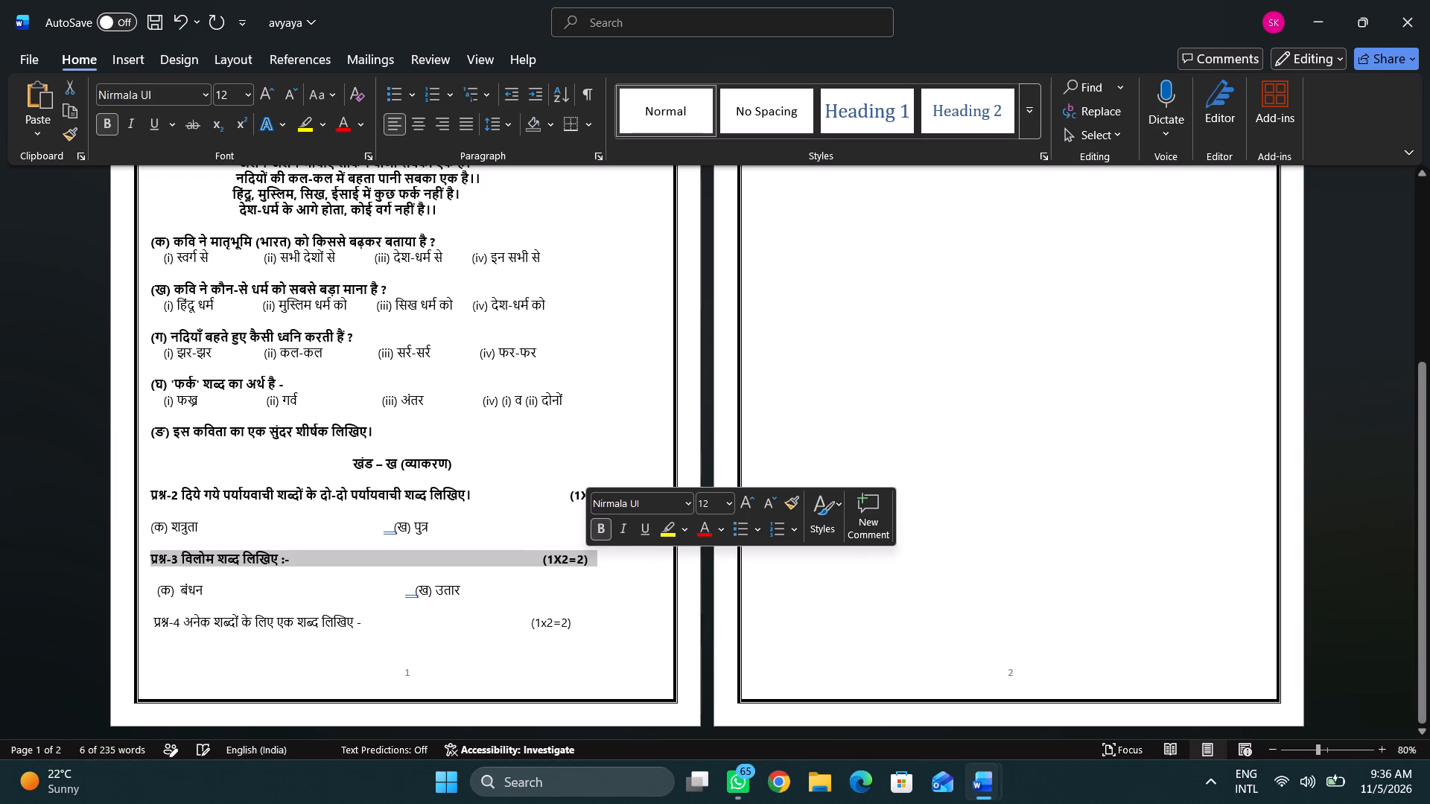
# Push the marks (1X2=2) on the प्रश्न-2 line towards the page's right border with extra spaces.
pyautogui.click(498, 507)
pyautogui.click(498, 500)
pyautogui.press('space')
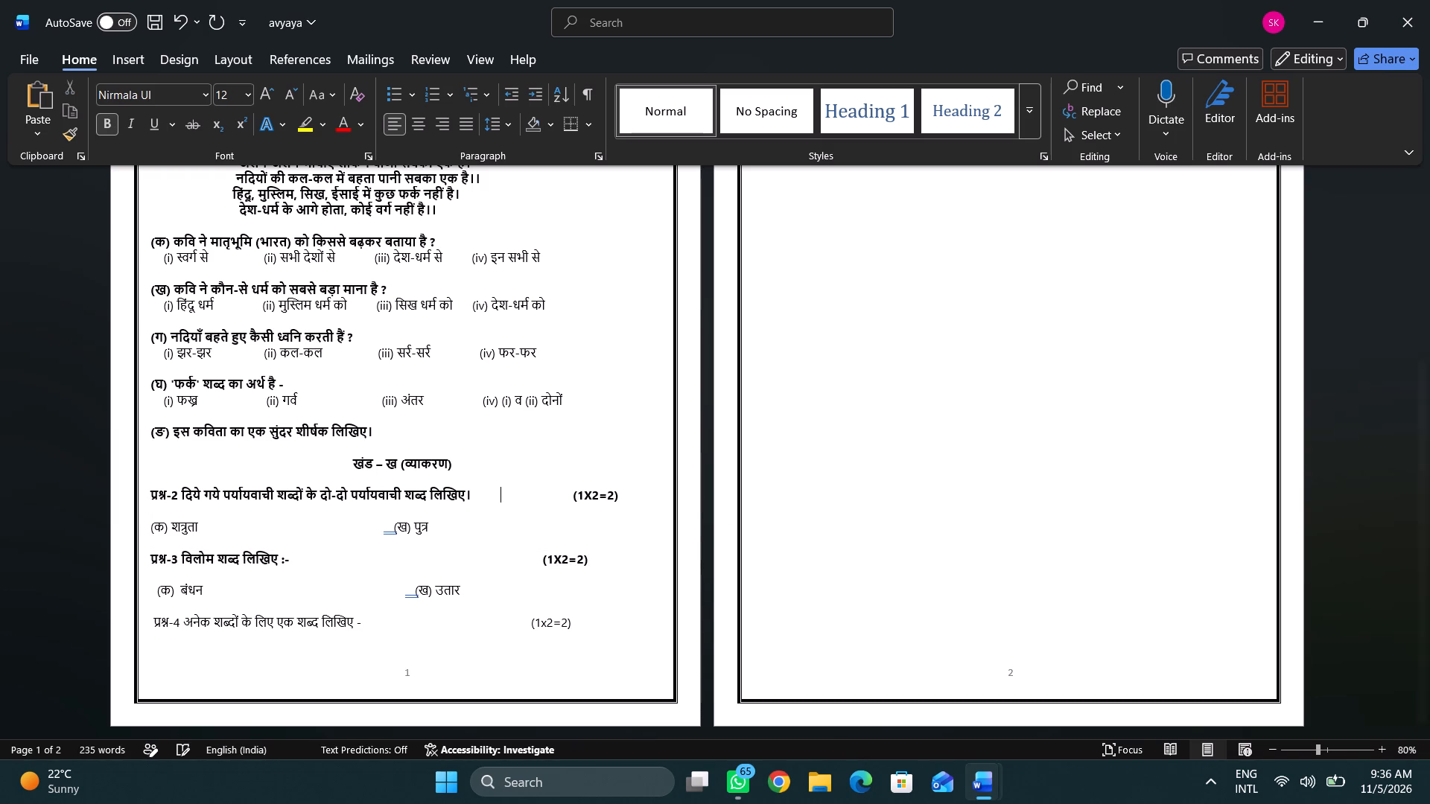
pyautogui.press('space')
pyautogui.press('space')
pyautogui.press('space')
pyautogui.press('space')
pyautogui.press('space')
pyautogui.press('space')
pyautogui.press('space')
pyautogui.press('space')
pyautogui.press('space')
pyautogui.press('space')
pyautogui.press('space')
pyautogui.press('space')
pyautogui.press('space')
pyautogui.press('space')
pyautogui.press('BackSpace')
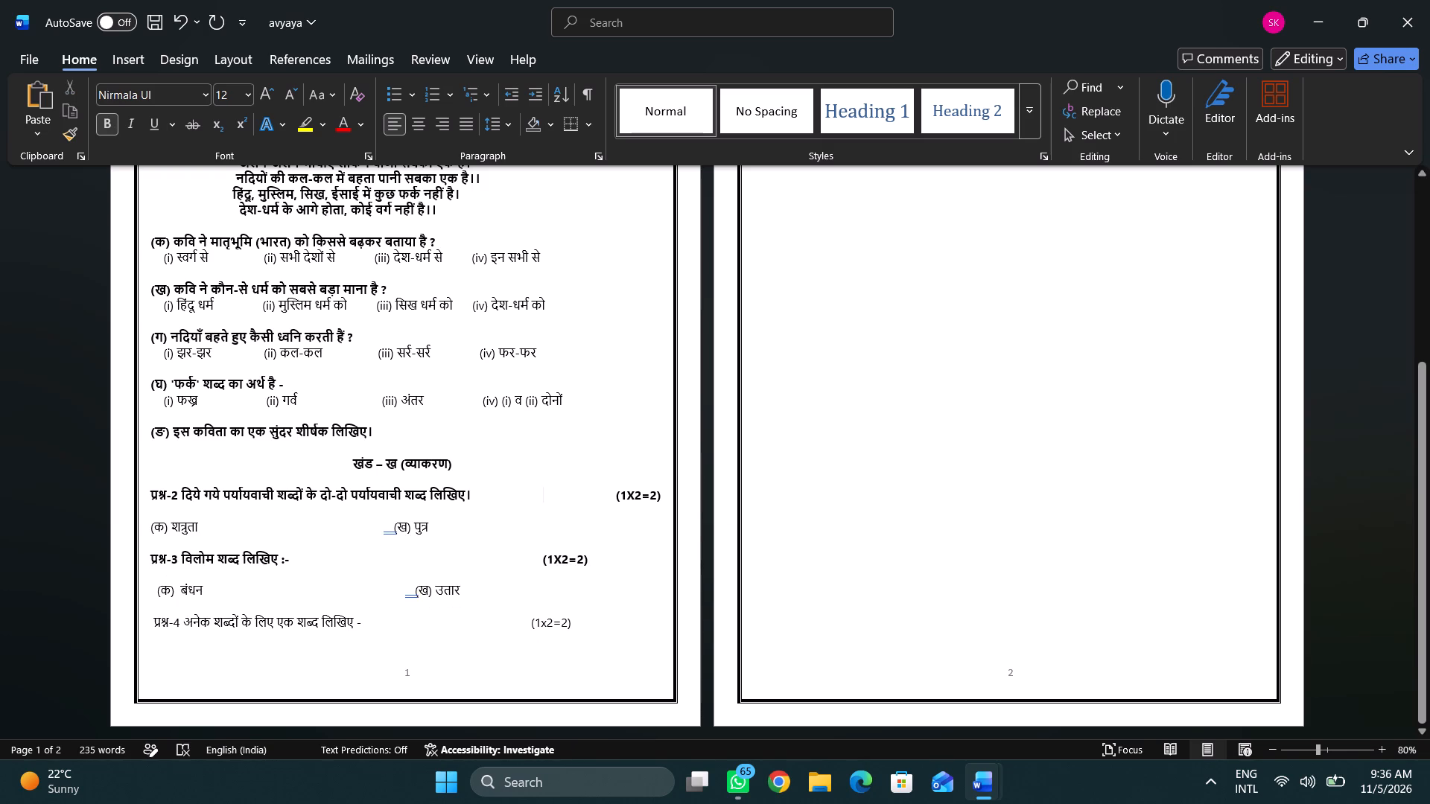
# Push the marks (1X2=2) on the प्रश्न-3 line across with spaces to line up with the प्रश्न-2 marks.
pyautogui.click(486, 550)
pyautogui.press('space')
pyautogui.press('space')
pyautogui.press('space')
pyautogui.press('space')
pyautogui.press('space')
pyautogui.press('space')
pyautogui.press('space')
pyautogui.press('space')
pyautogui.press('space')
pyautogui.press('space')
pyautogui.press('space')
pyautogui.press('space')
pyautogui.press('space')
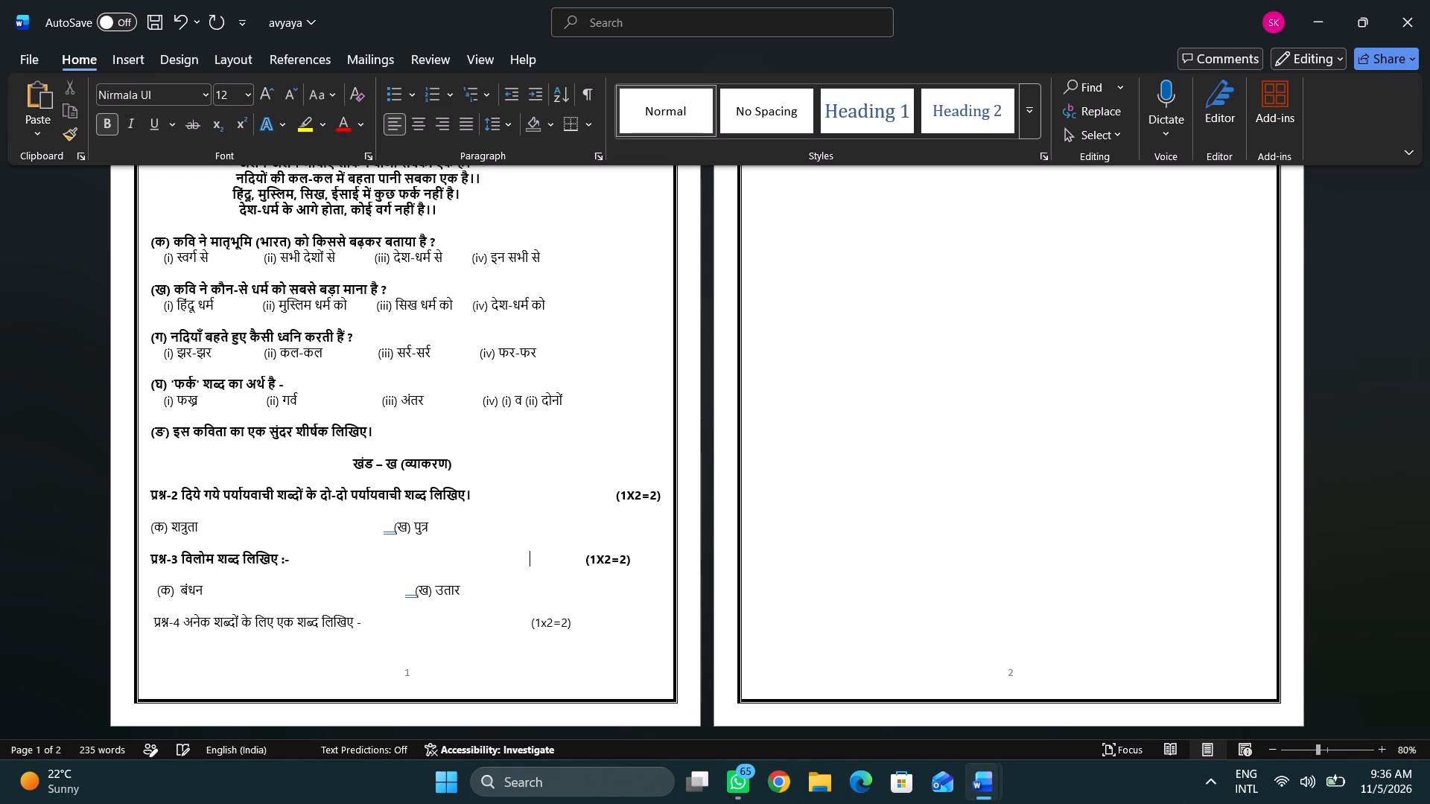
pyautogui.press('space')
pyautogui.press('space')
pyautogui.press('space')
pyautogui.press('space')
pyautogui.press('space')
pyautogui.press('space')
pyautogui.press('space')
pyautogui.press('space')
pyautogui.press('space')
pyautogui.press('space')
pyautogui.press('space')
pyautogui.press('BackSpace')
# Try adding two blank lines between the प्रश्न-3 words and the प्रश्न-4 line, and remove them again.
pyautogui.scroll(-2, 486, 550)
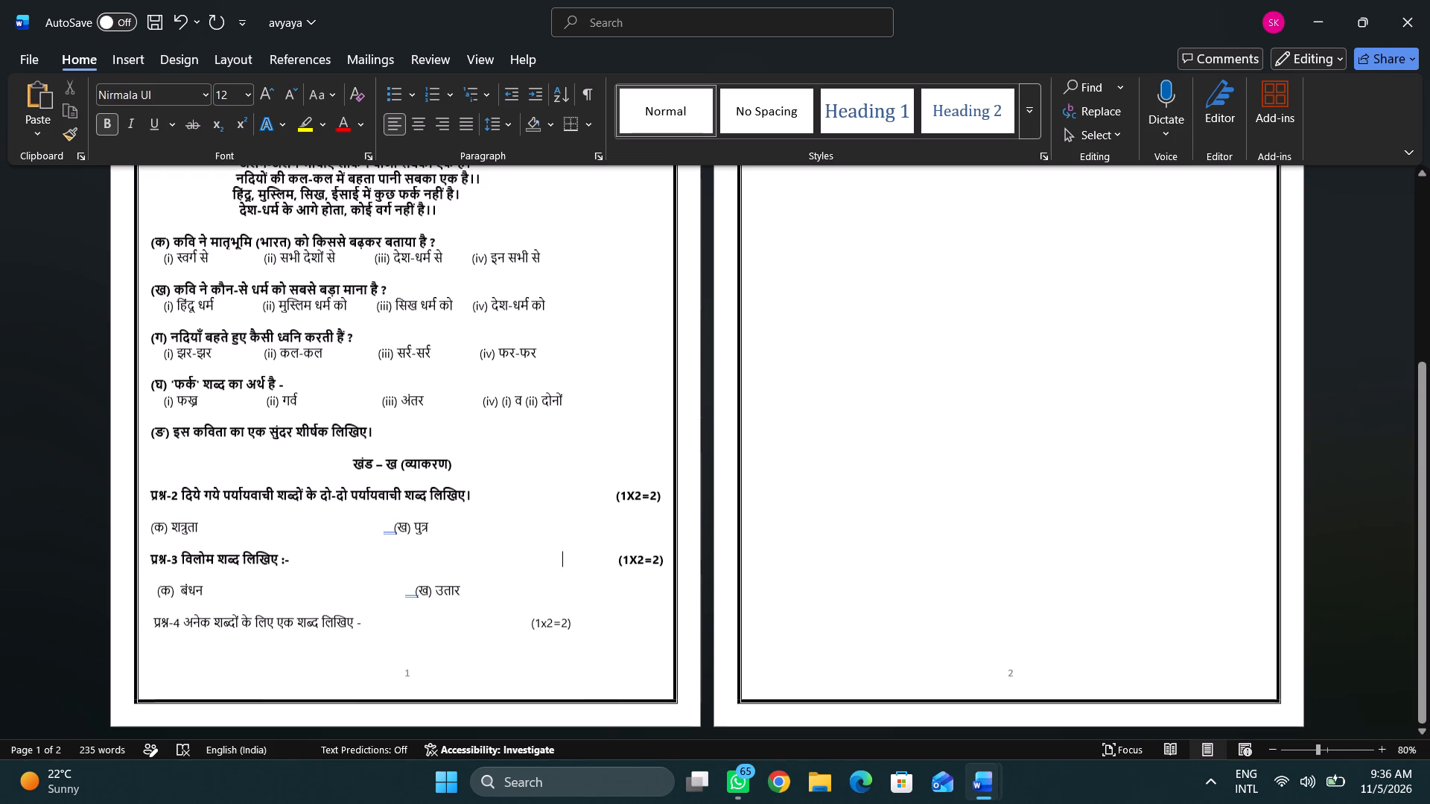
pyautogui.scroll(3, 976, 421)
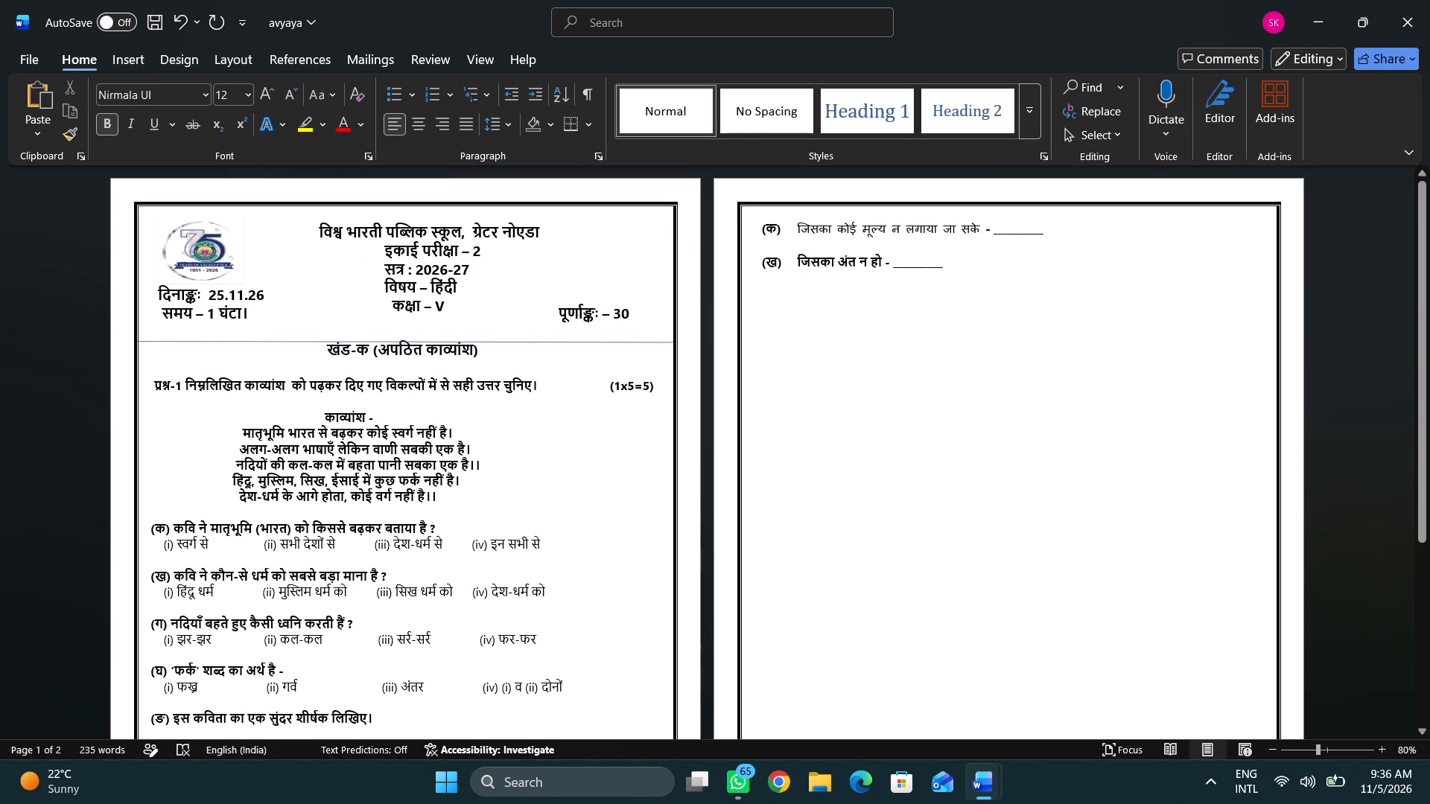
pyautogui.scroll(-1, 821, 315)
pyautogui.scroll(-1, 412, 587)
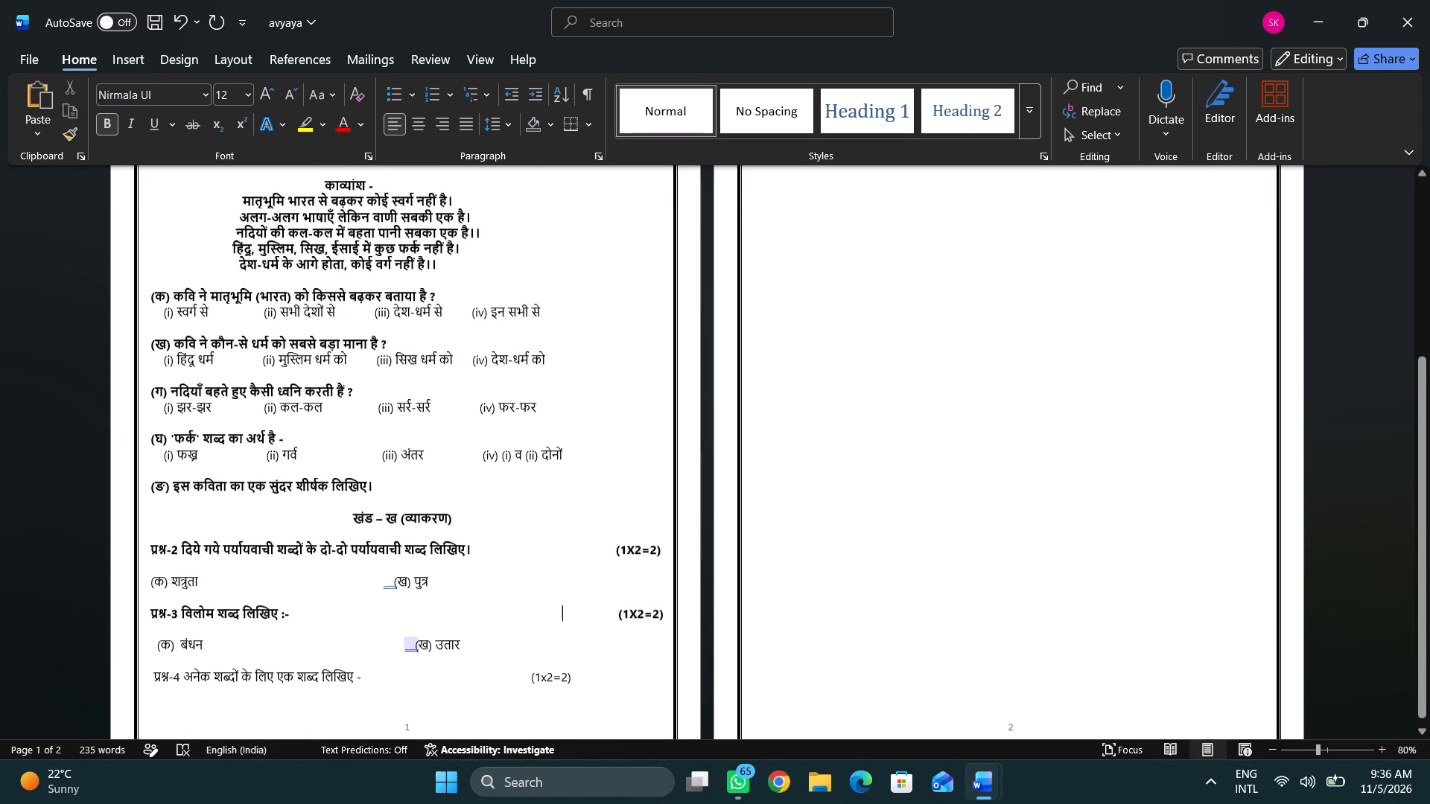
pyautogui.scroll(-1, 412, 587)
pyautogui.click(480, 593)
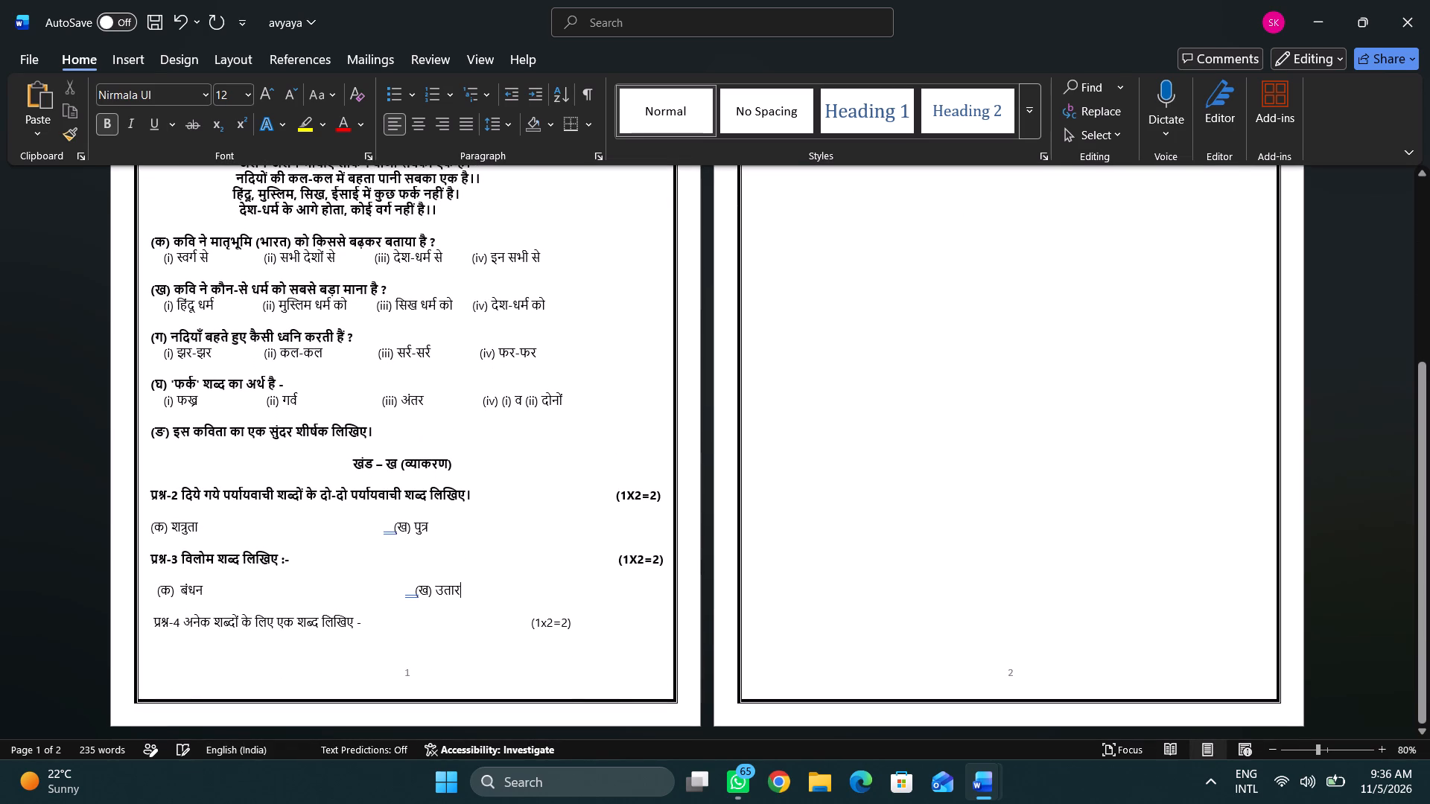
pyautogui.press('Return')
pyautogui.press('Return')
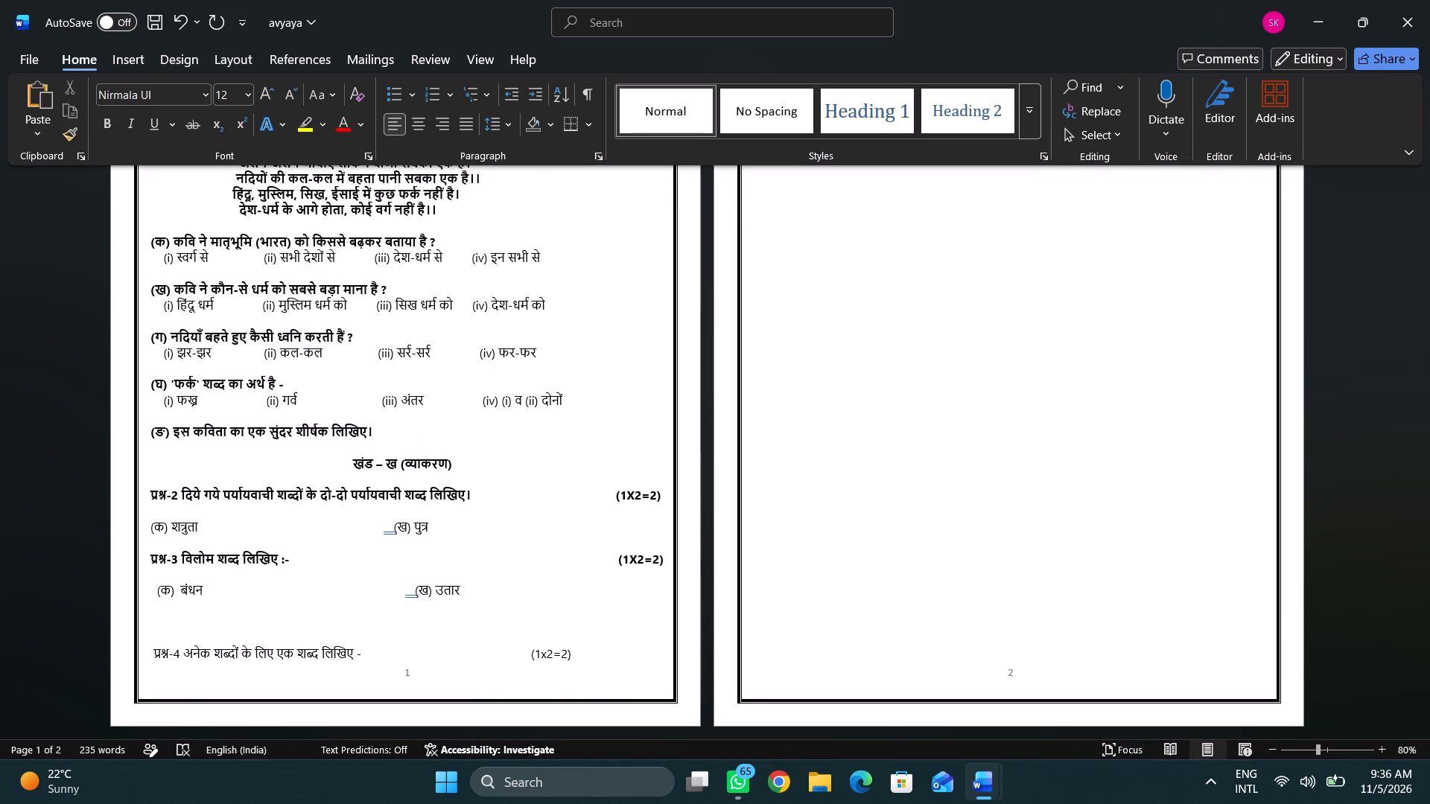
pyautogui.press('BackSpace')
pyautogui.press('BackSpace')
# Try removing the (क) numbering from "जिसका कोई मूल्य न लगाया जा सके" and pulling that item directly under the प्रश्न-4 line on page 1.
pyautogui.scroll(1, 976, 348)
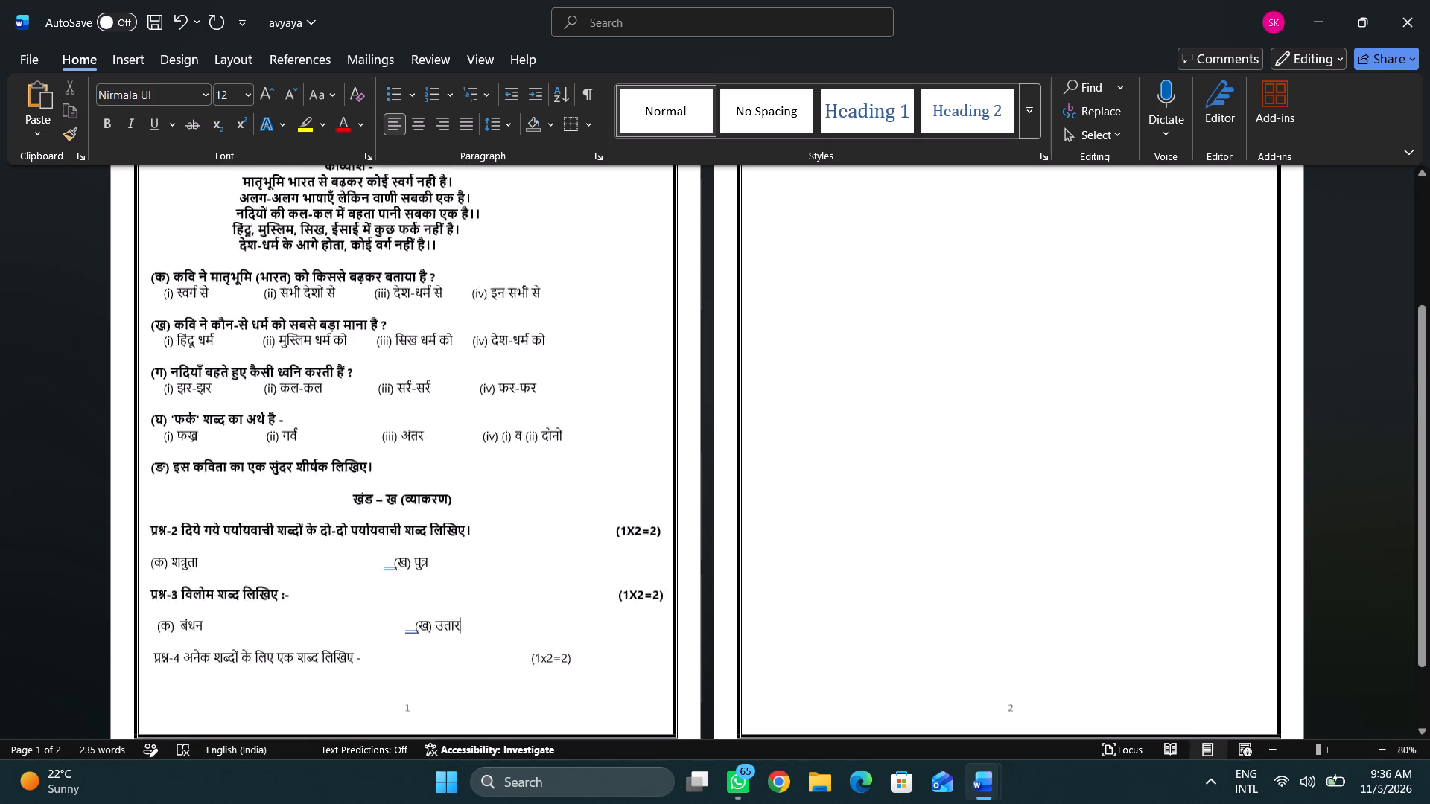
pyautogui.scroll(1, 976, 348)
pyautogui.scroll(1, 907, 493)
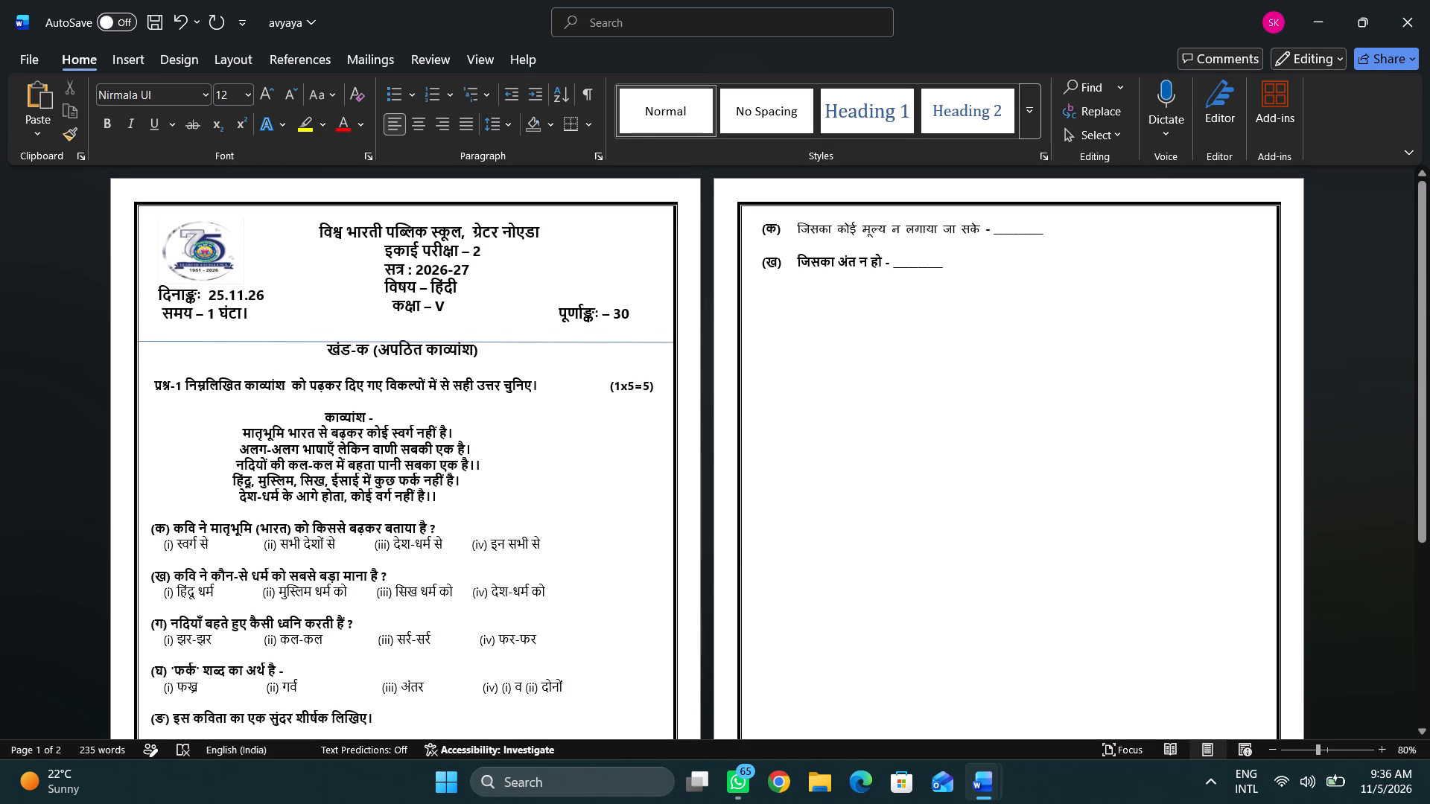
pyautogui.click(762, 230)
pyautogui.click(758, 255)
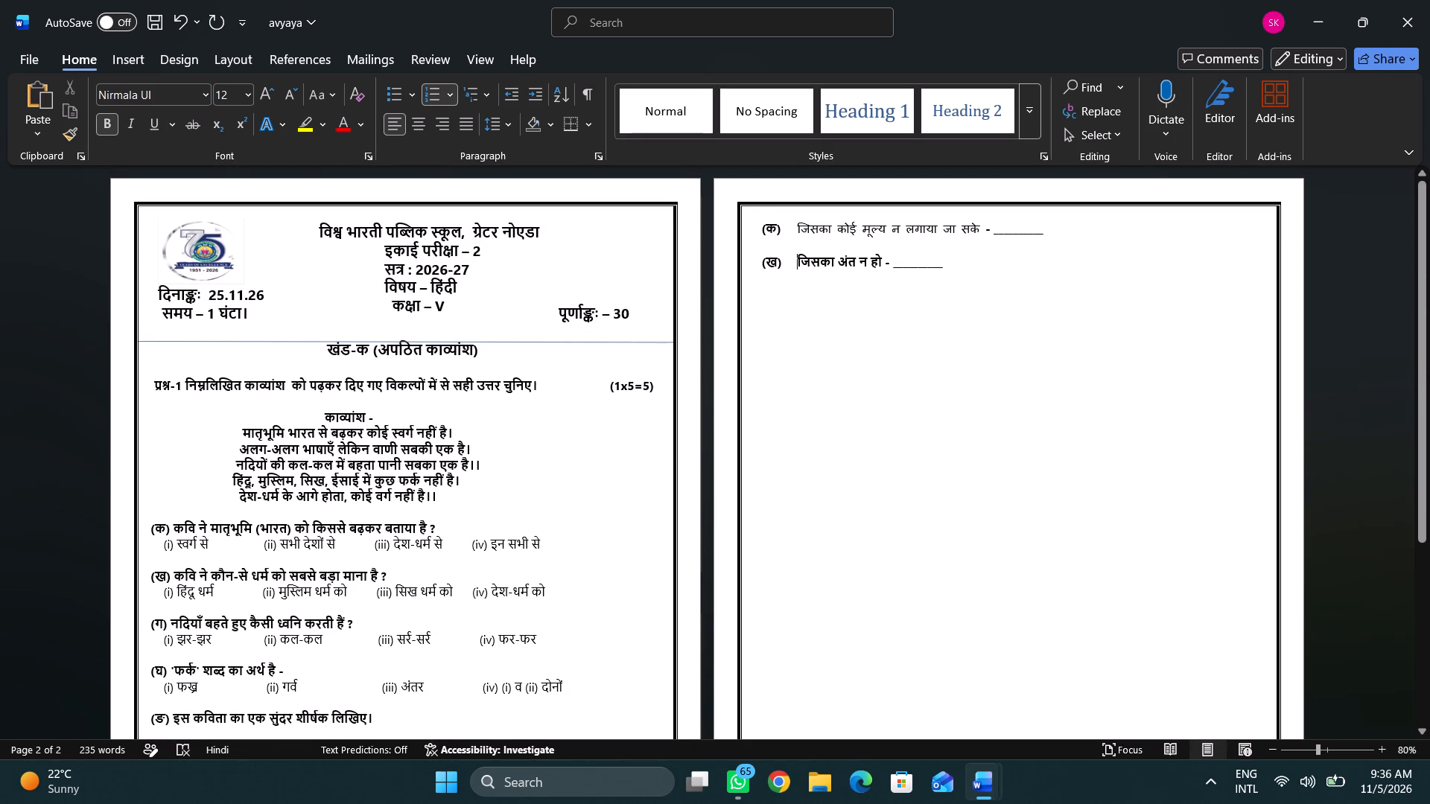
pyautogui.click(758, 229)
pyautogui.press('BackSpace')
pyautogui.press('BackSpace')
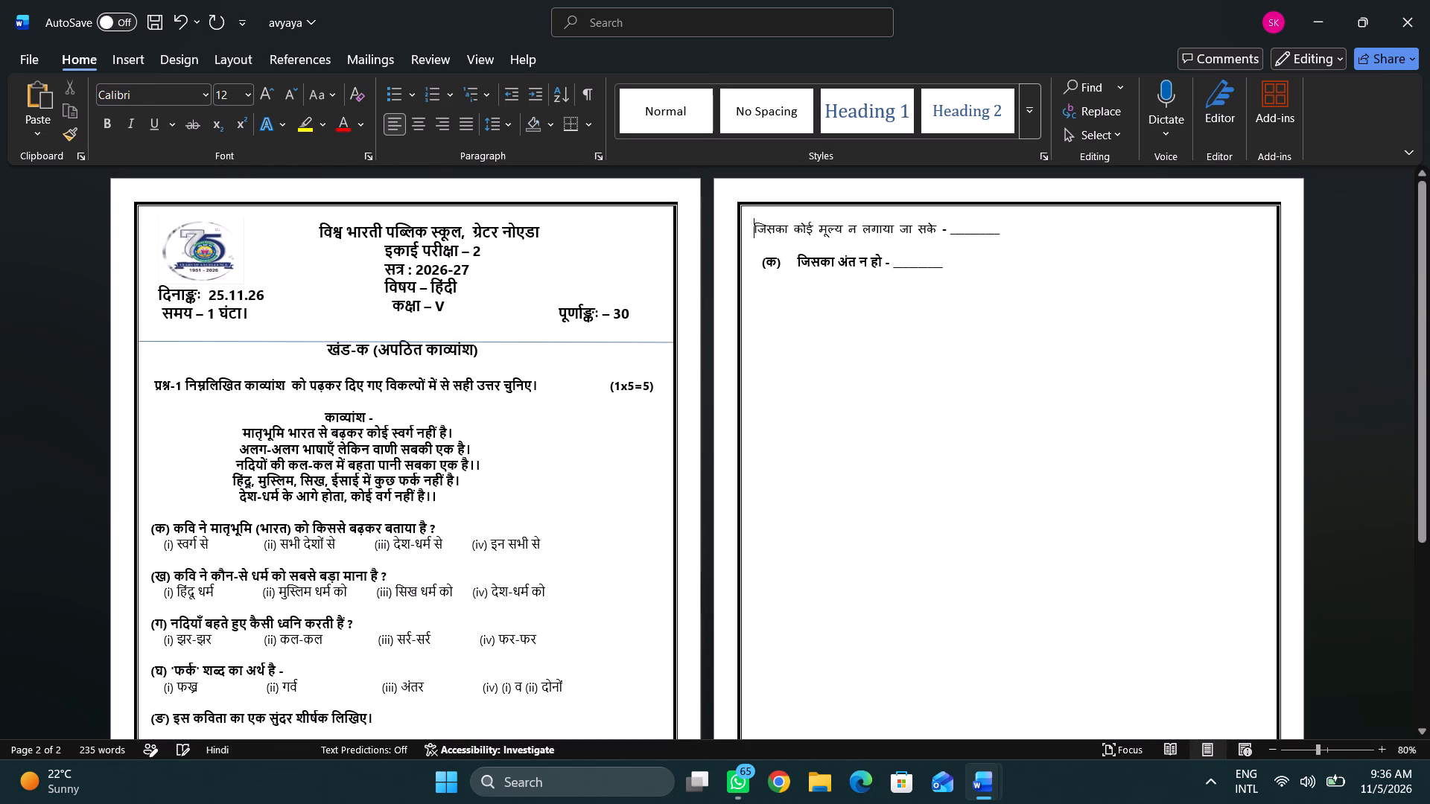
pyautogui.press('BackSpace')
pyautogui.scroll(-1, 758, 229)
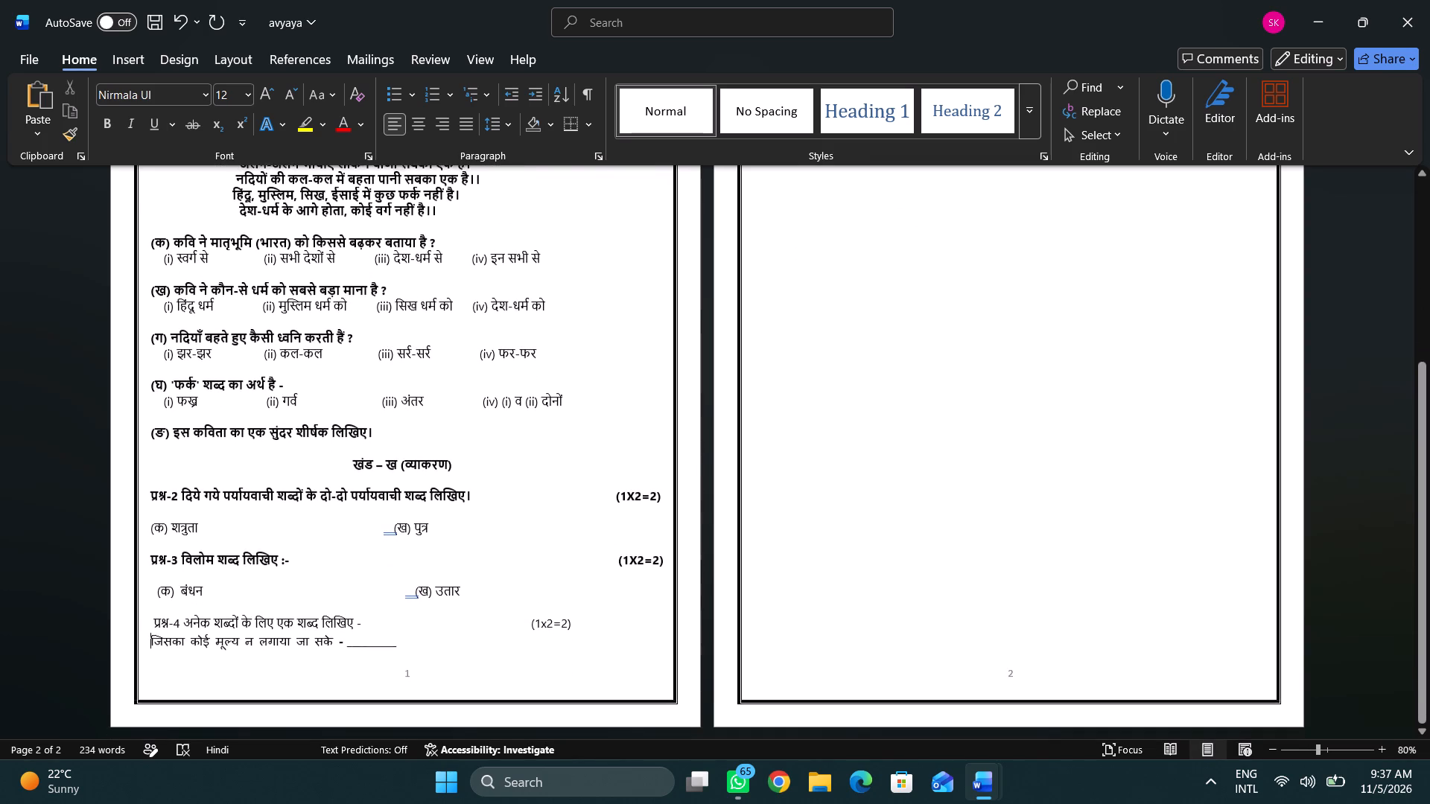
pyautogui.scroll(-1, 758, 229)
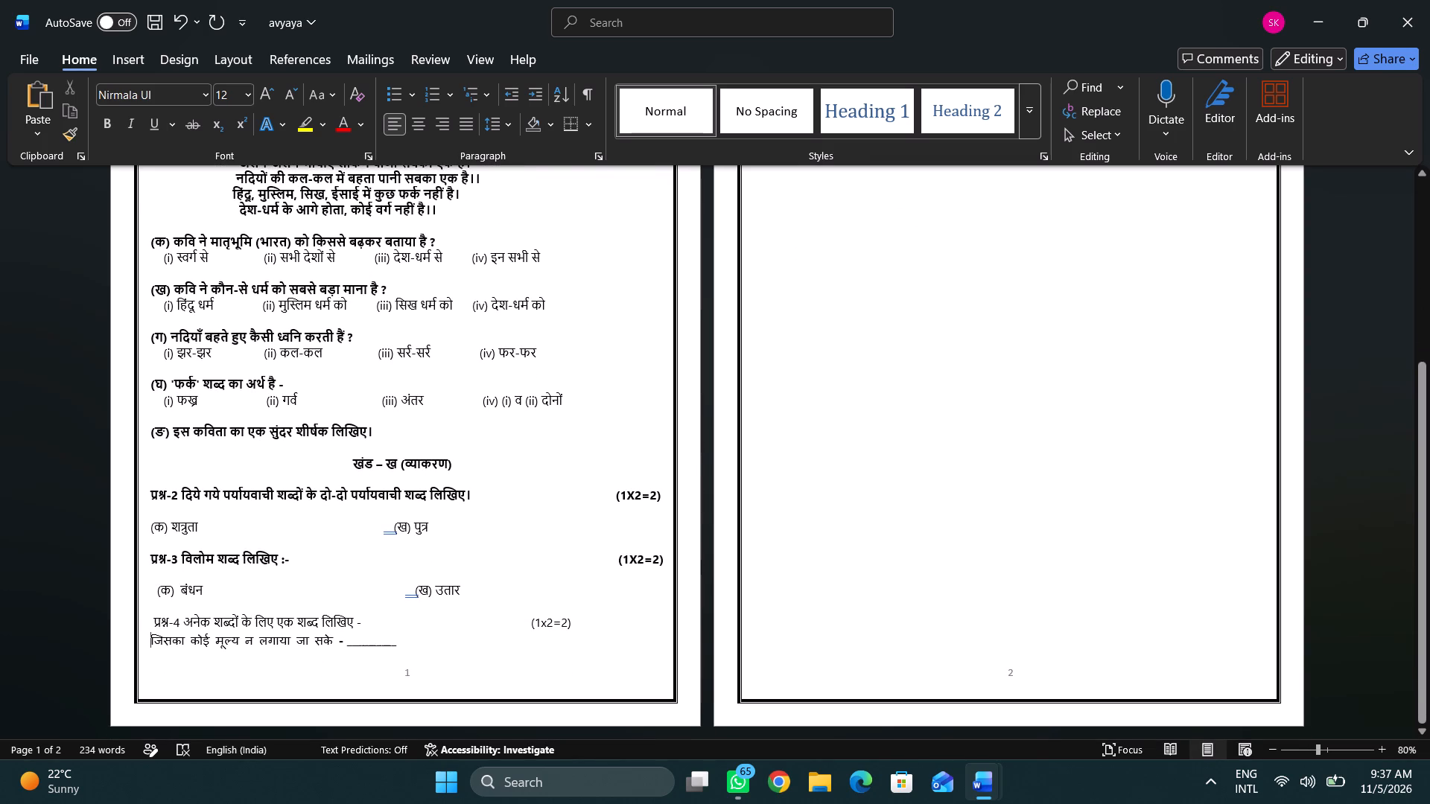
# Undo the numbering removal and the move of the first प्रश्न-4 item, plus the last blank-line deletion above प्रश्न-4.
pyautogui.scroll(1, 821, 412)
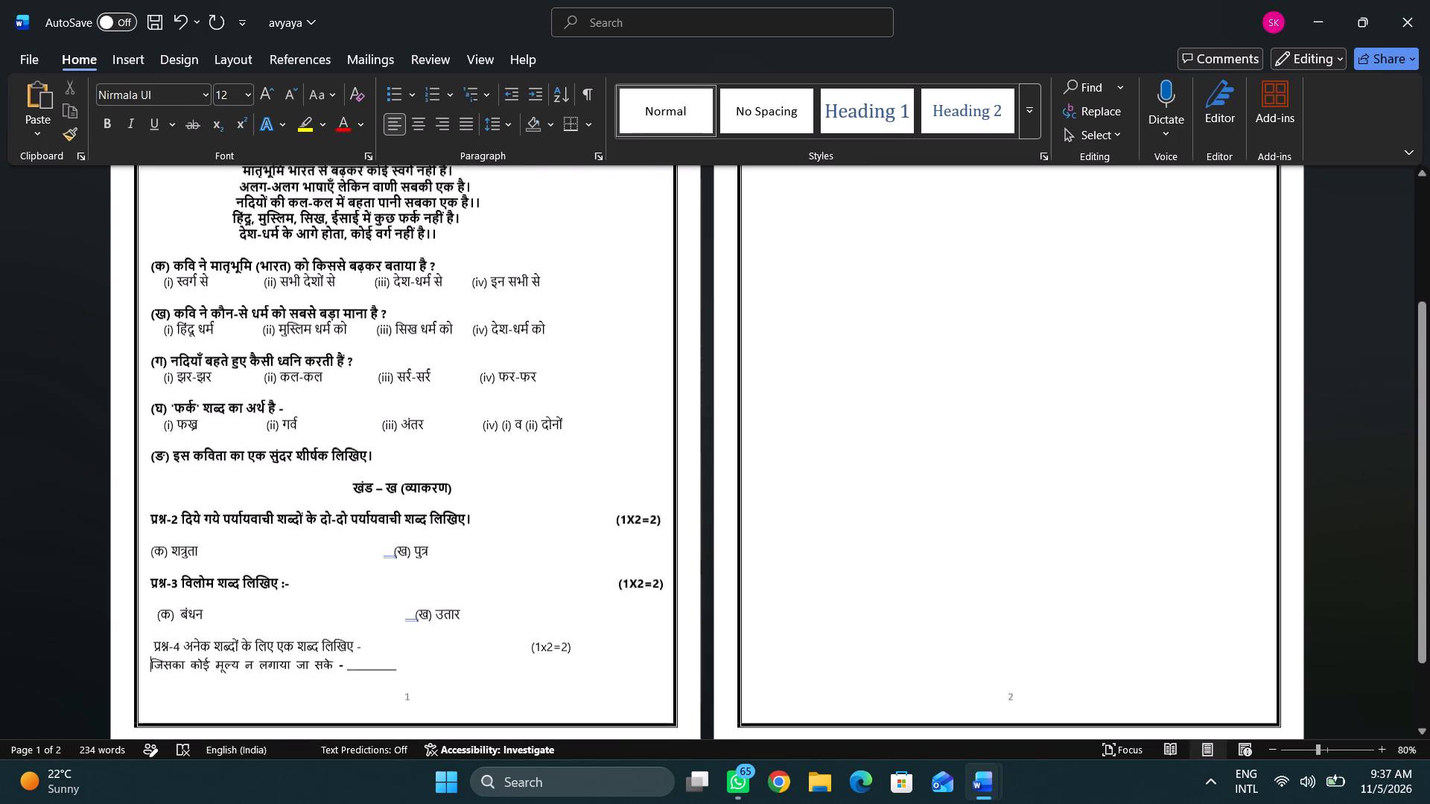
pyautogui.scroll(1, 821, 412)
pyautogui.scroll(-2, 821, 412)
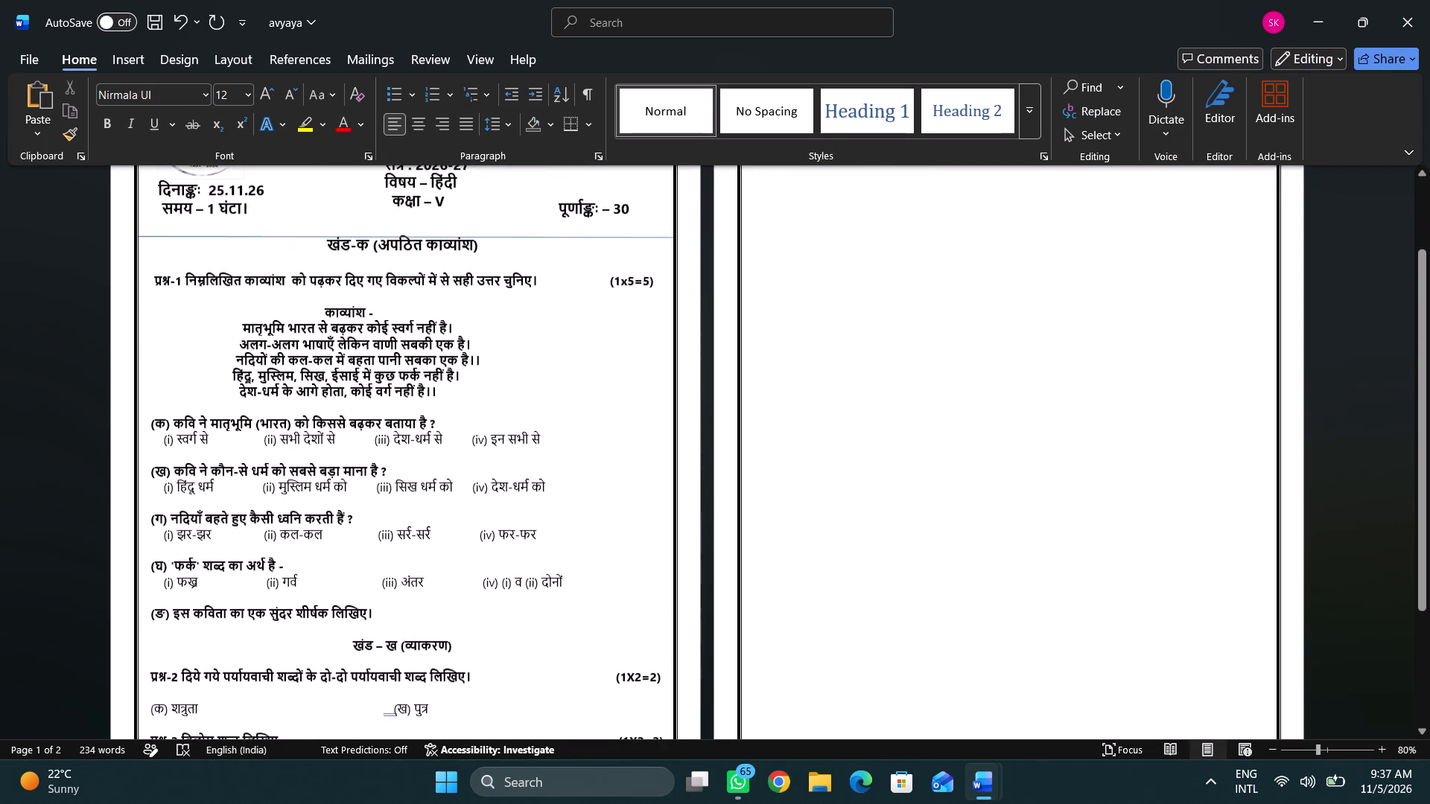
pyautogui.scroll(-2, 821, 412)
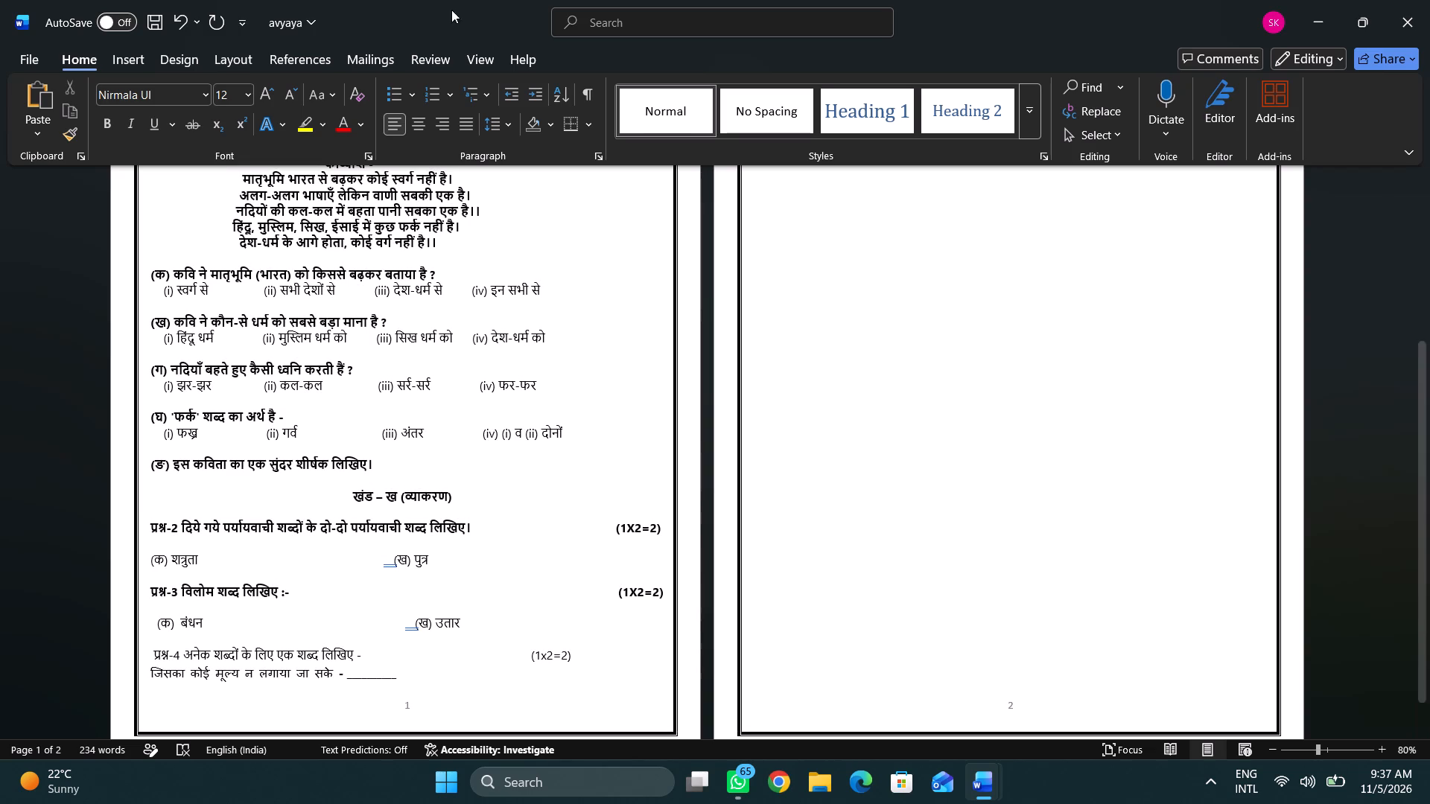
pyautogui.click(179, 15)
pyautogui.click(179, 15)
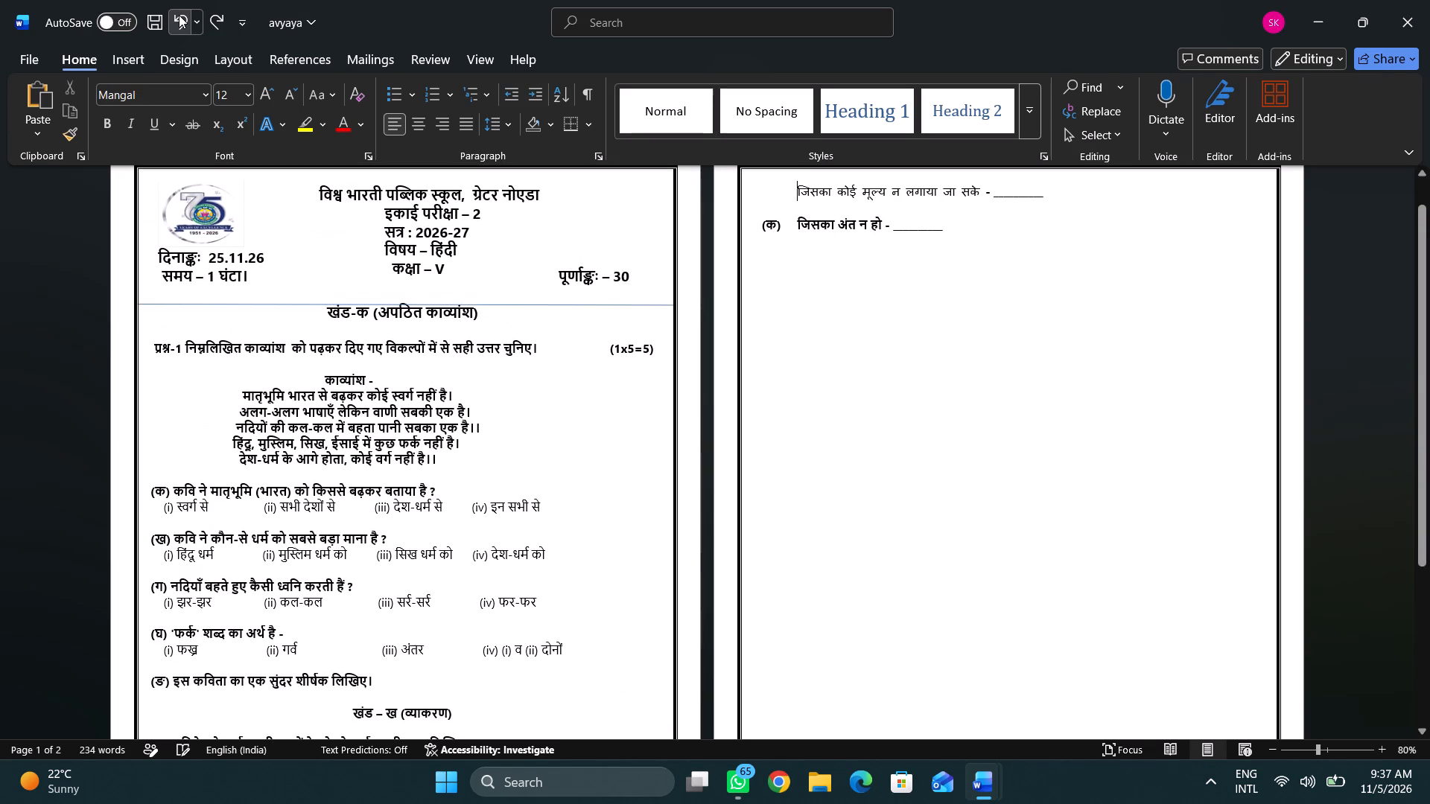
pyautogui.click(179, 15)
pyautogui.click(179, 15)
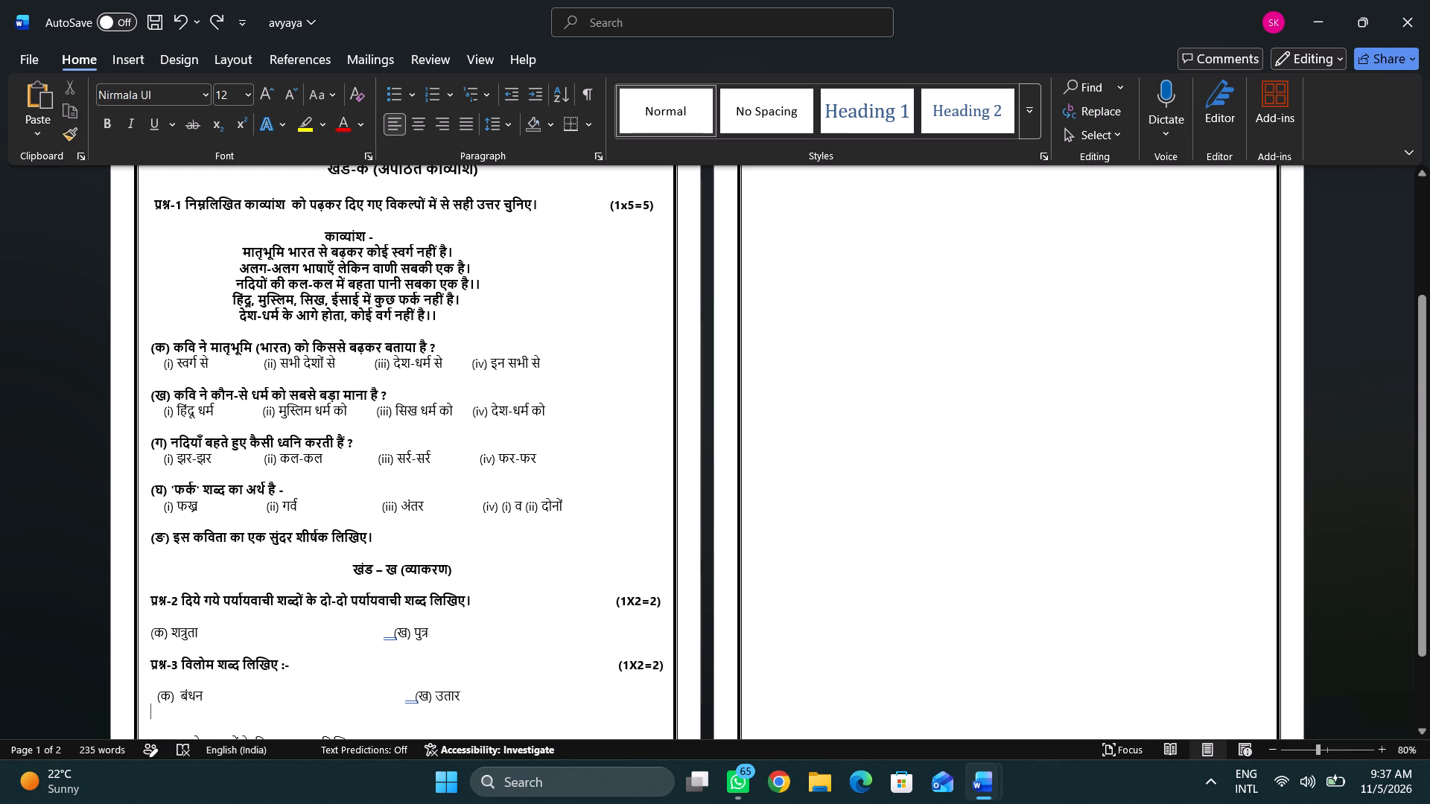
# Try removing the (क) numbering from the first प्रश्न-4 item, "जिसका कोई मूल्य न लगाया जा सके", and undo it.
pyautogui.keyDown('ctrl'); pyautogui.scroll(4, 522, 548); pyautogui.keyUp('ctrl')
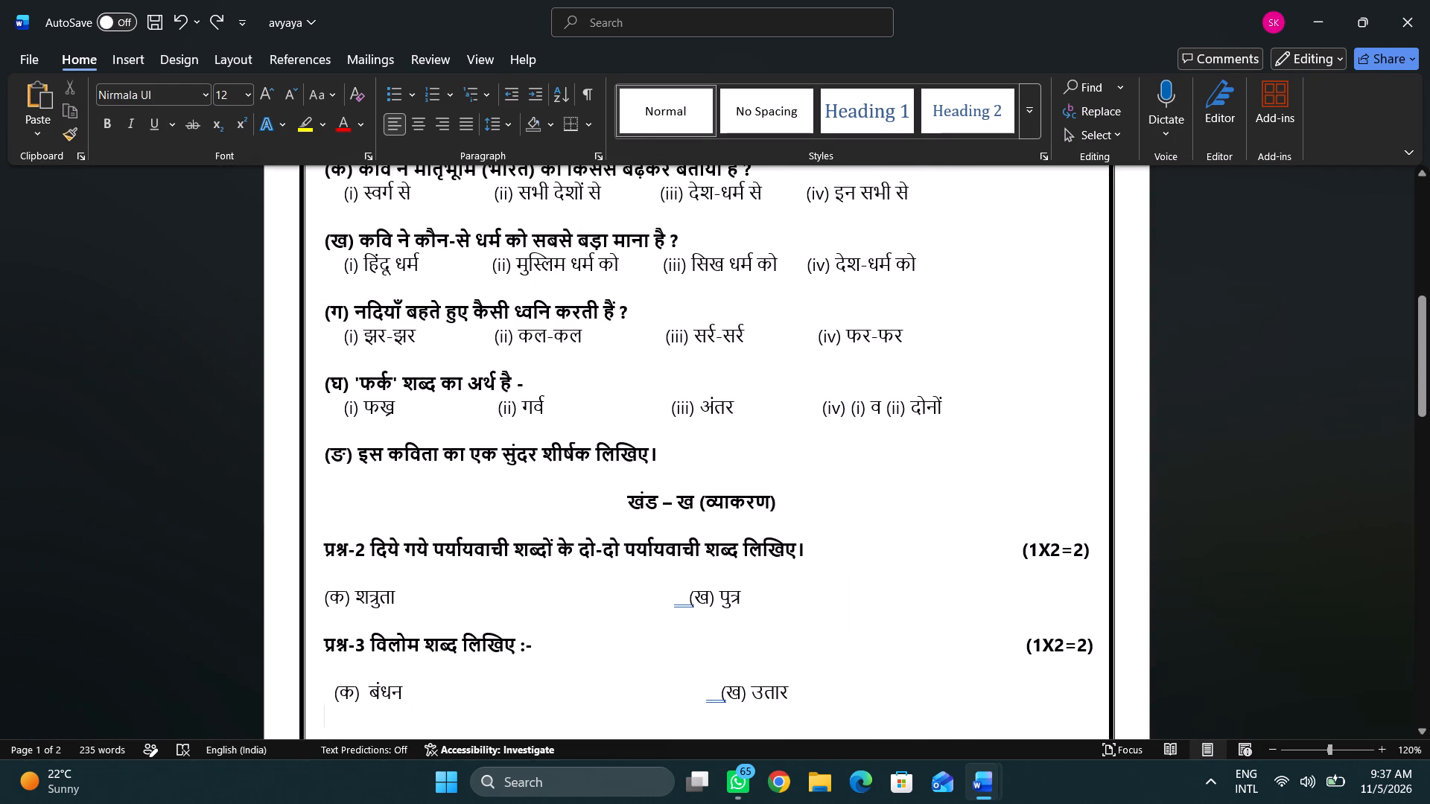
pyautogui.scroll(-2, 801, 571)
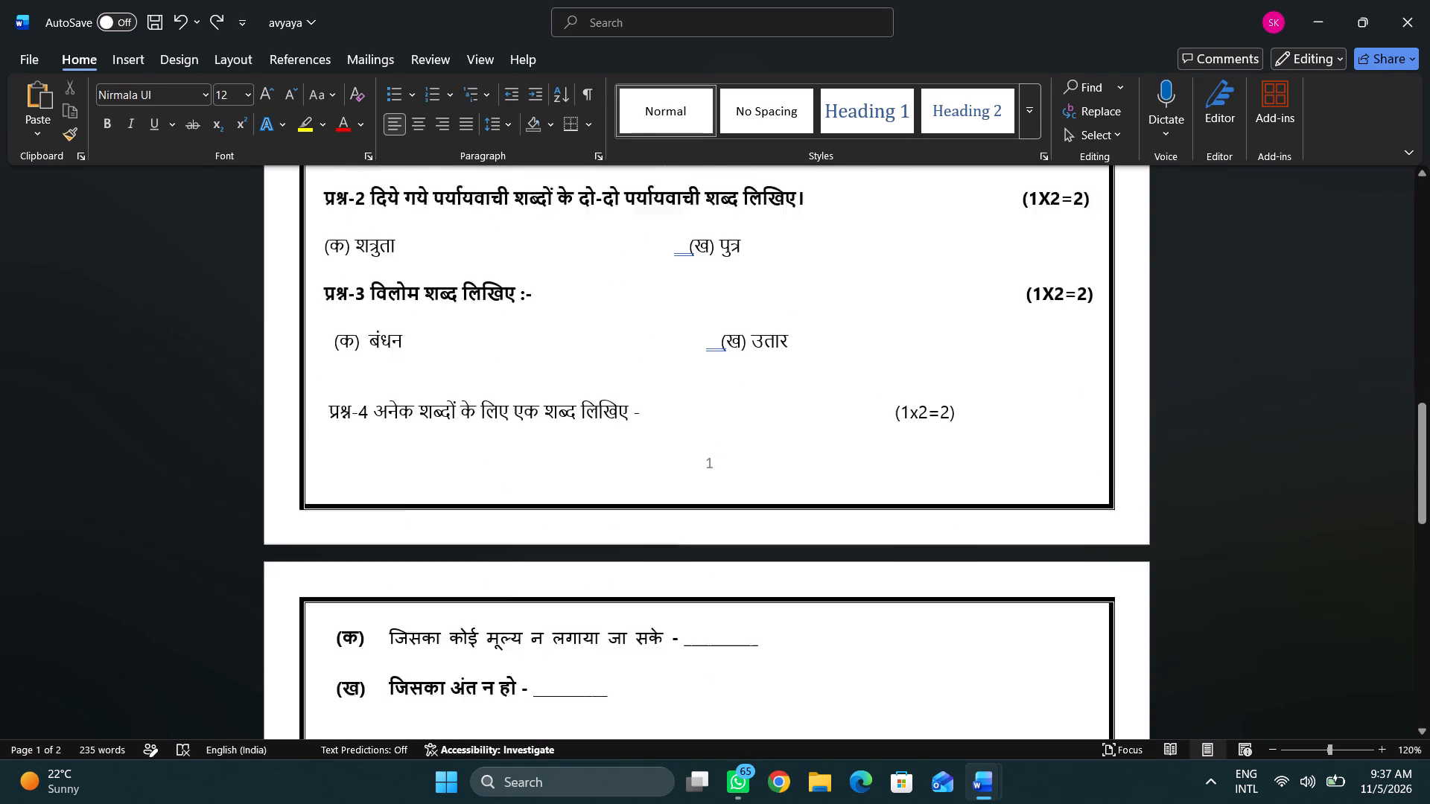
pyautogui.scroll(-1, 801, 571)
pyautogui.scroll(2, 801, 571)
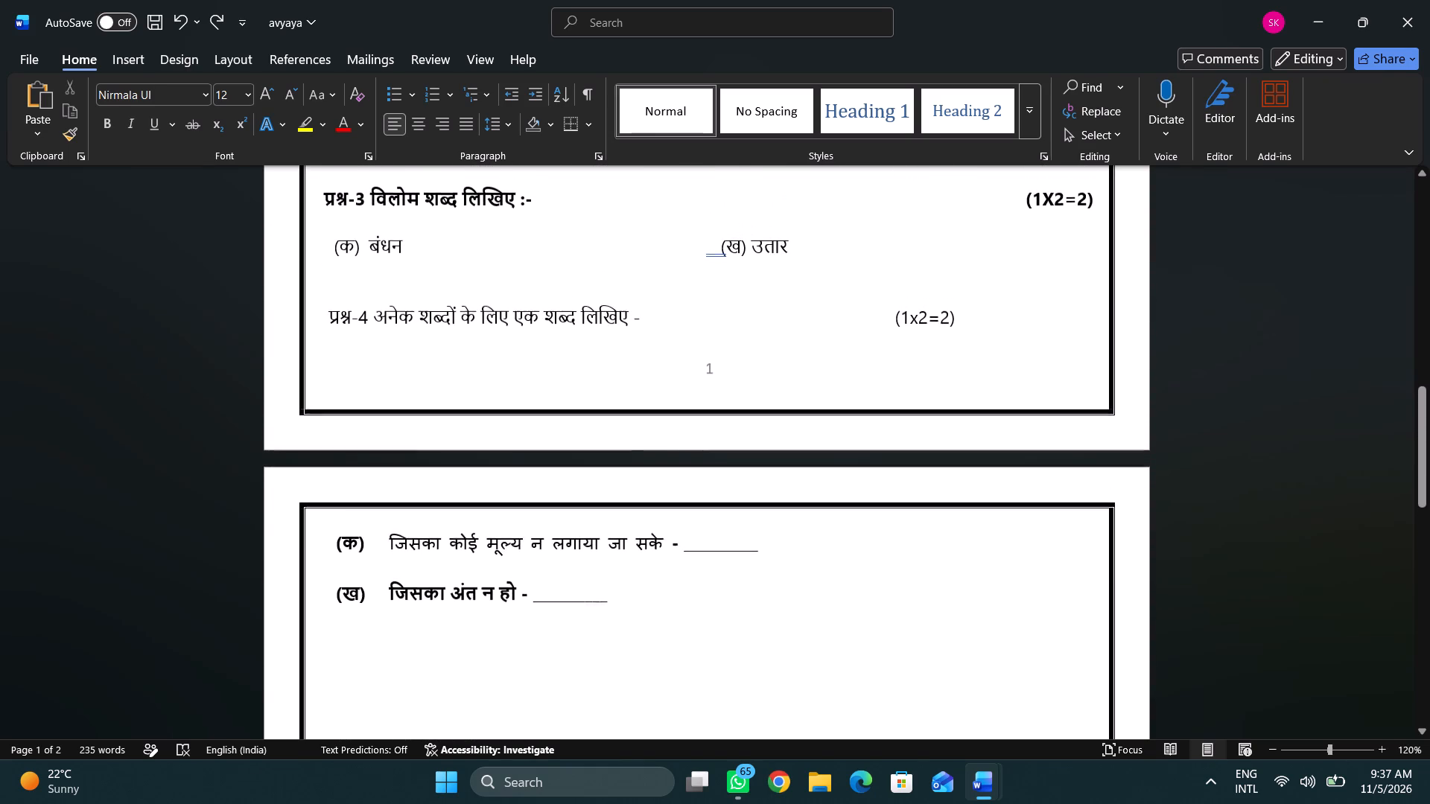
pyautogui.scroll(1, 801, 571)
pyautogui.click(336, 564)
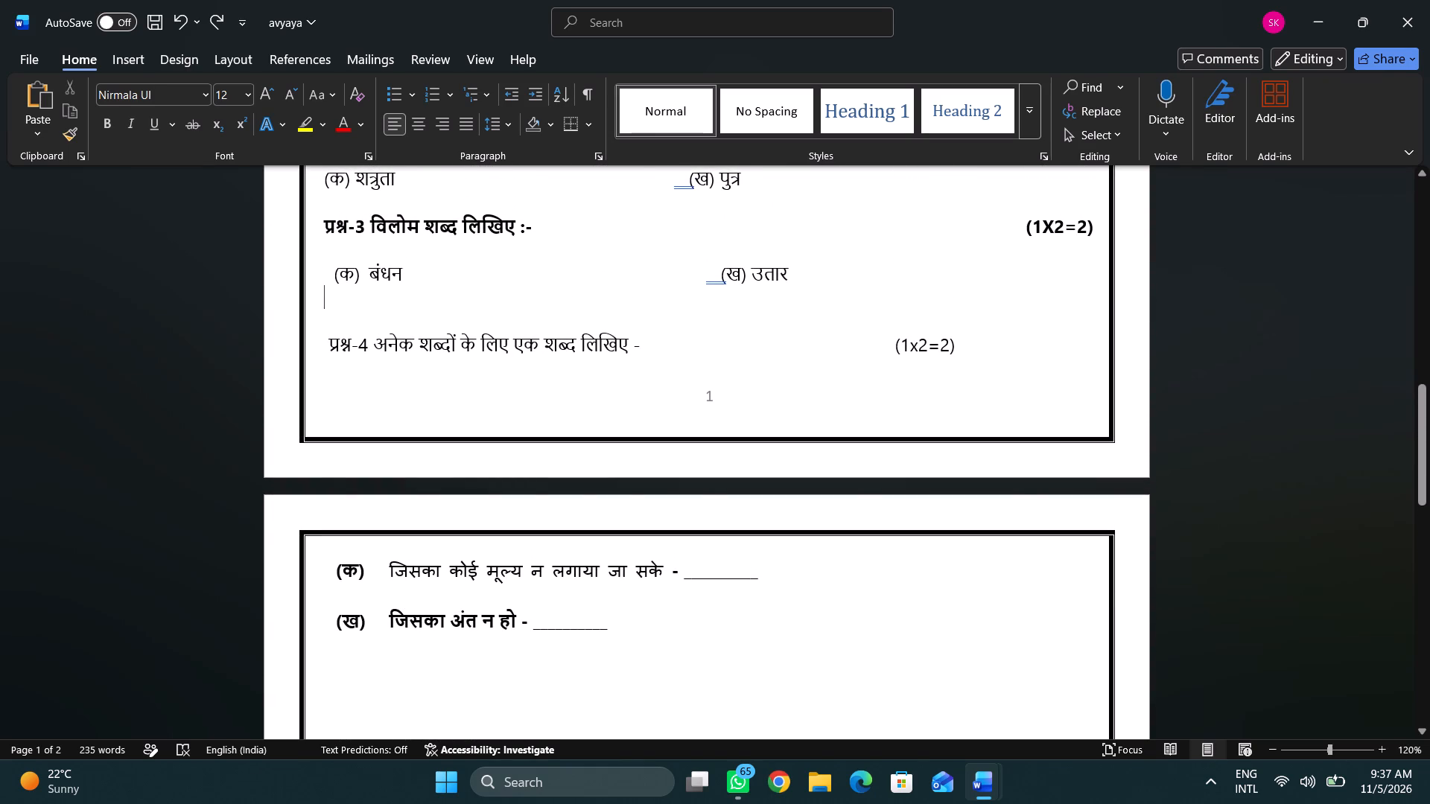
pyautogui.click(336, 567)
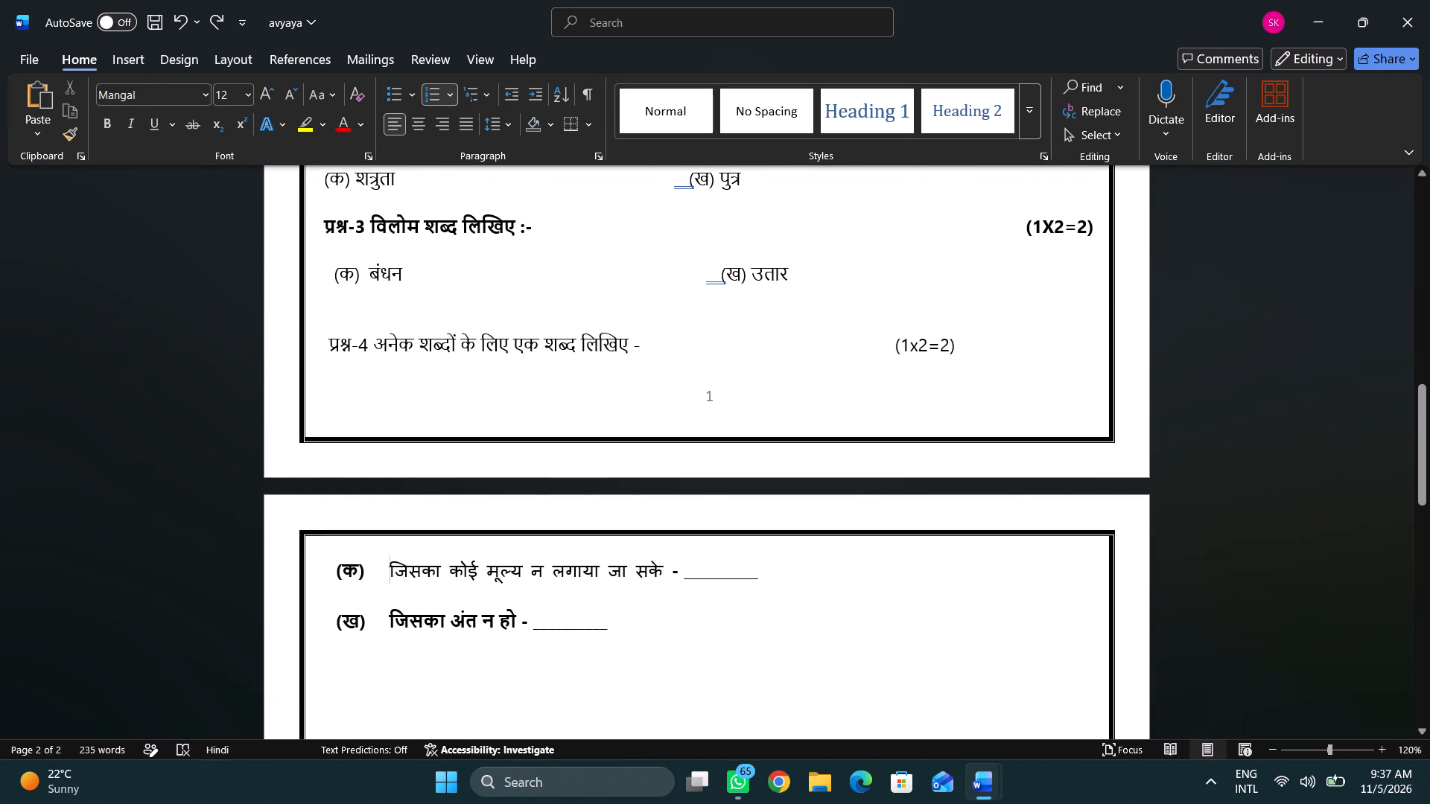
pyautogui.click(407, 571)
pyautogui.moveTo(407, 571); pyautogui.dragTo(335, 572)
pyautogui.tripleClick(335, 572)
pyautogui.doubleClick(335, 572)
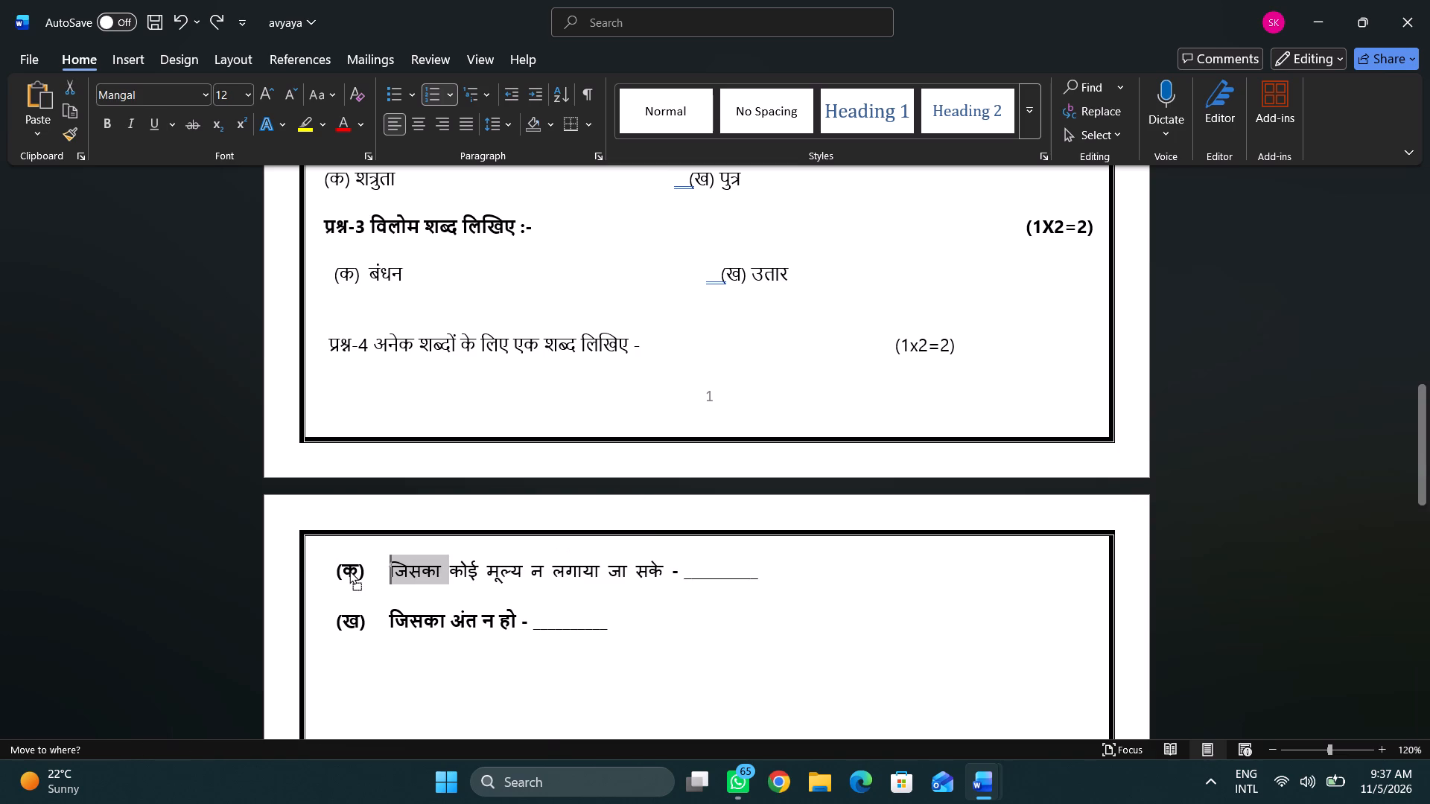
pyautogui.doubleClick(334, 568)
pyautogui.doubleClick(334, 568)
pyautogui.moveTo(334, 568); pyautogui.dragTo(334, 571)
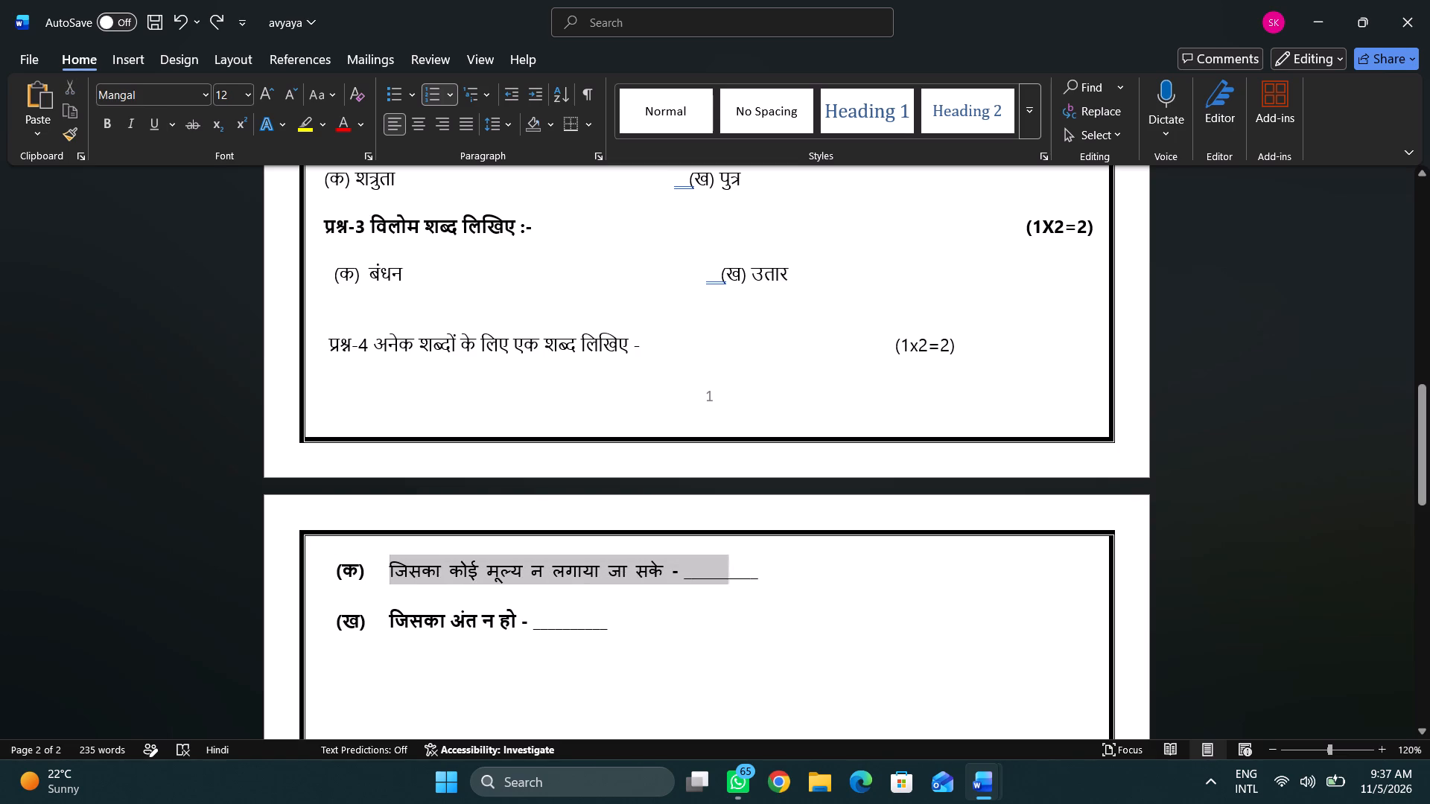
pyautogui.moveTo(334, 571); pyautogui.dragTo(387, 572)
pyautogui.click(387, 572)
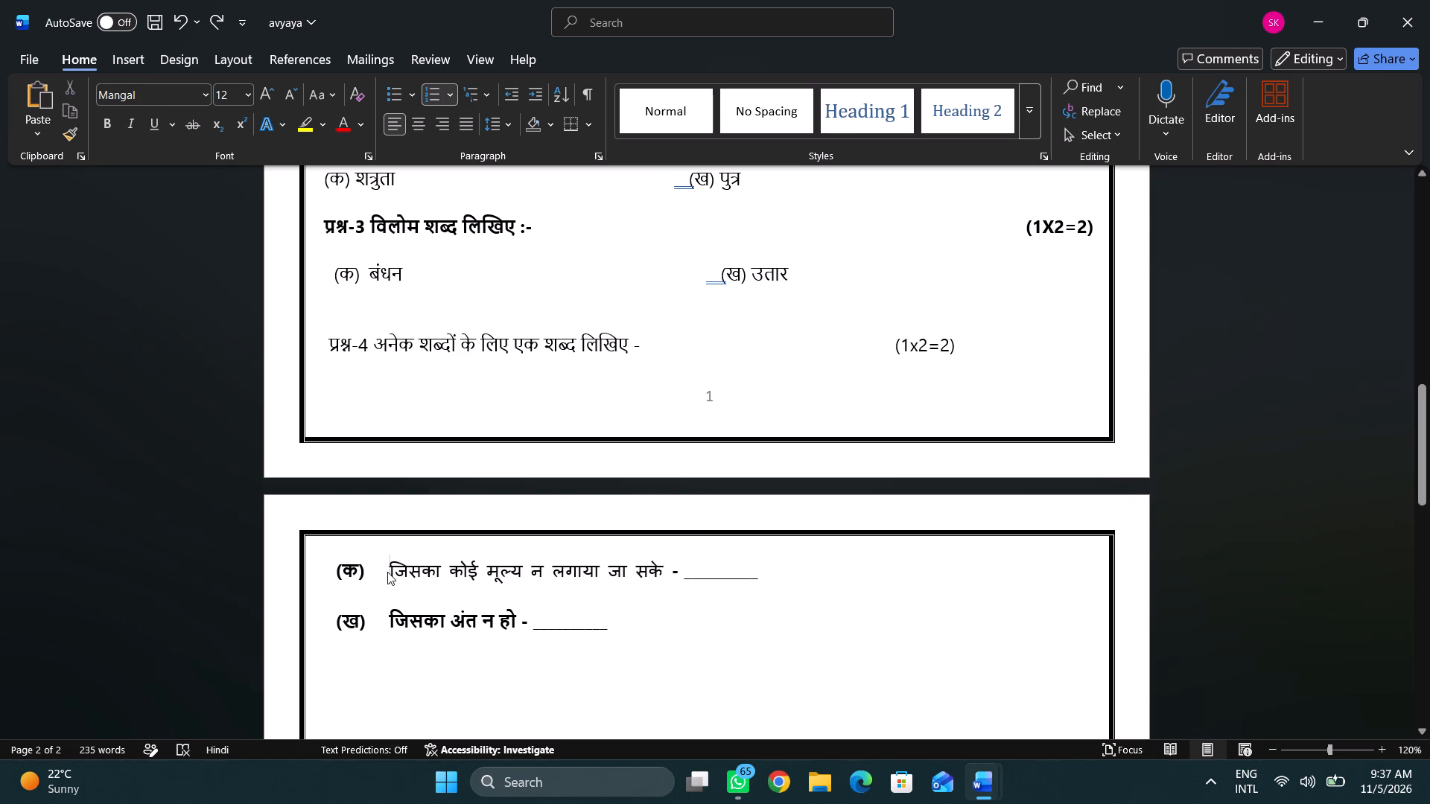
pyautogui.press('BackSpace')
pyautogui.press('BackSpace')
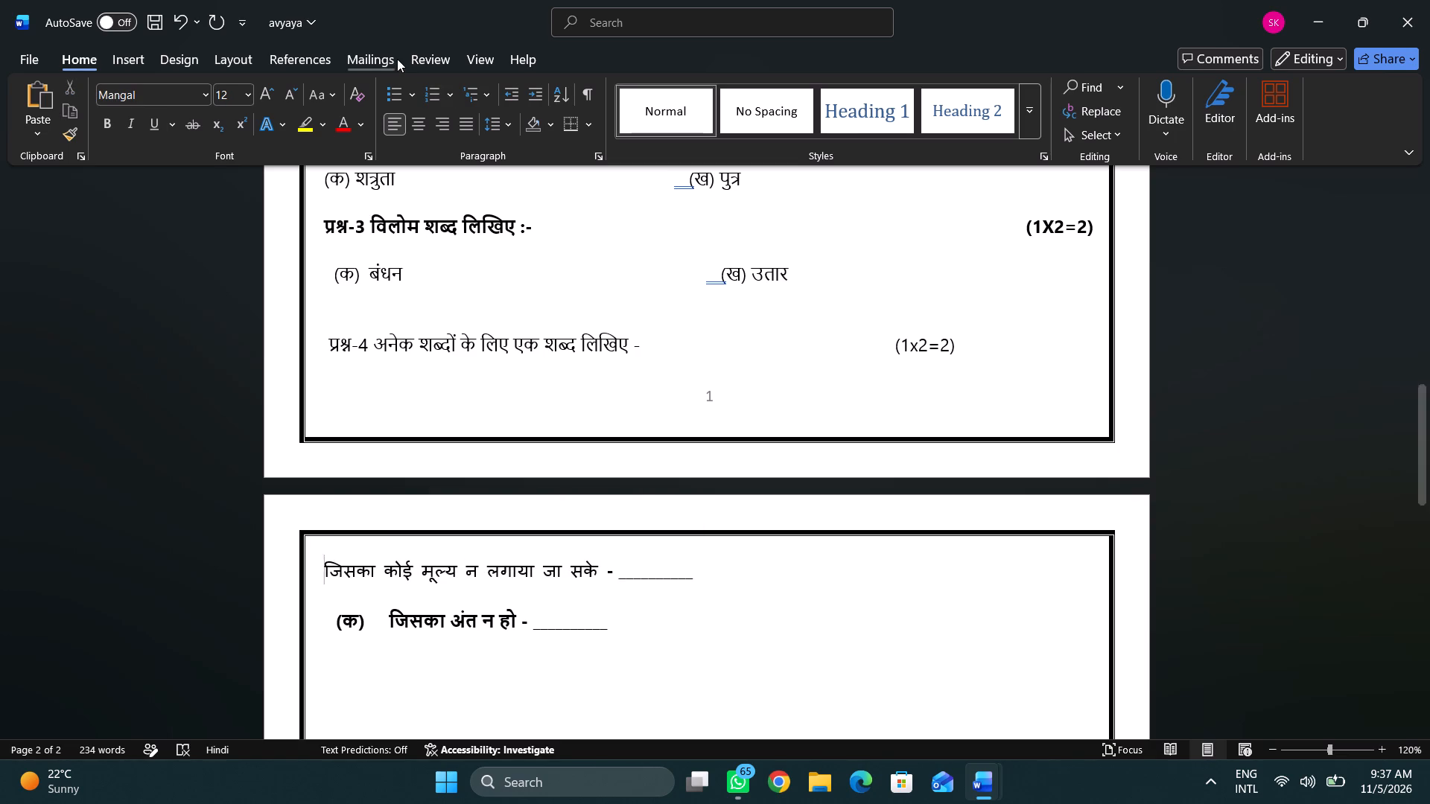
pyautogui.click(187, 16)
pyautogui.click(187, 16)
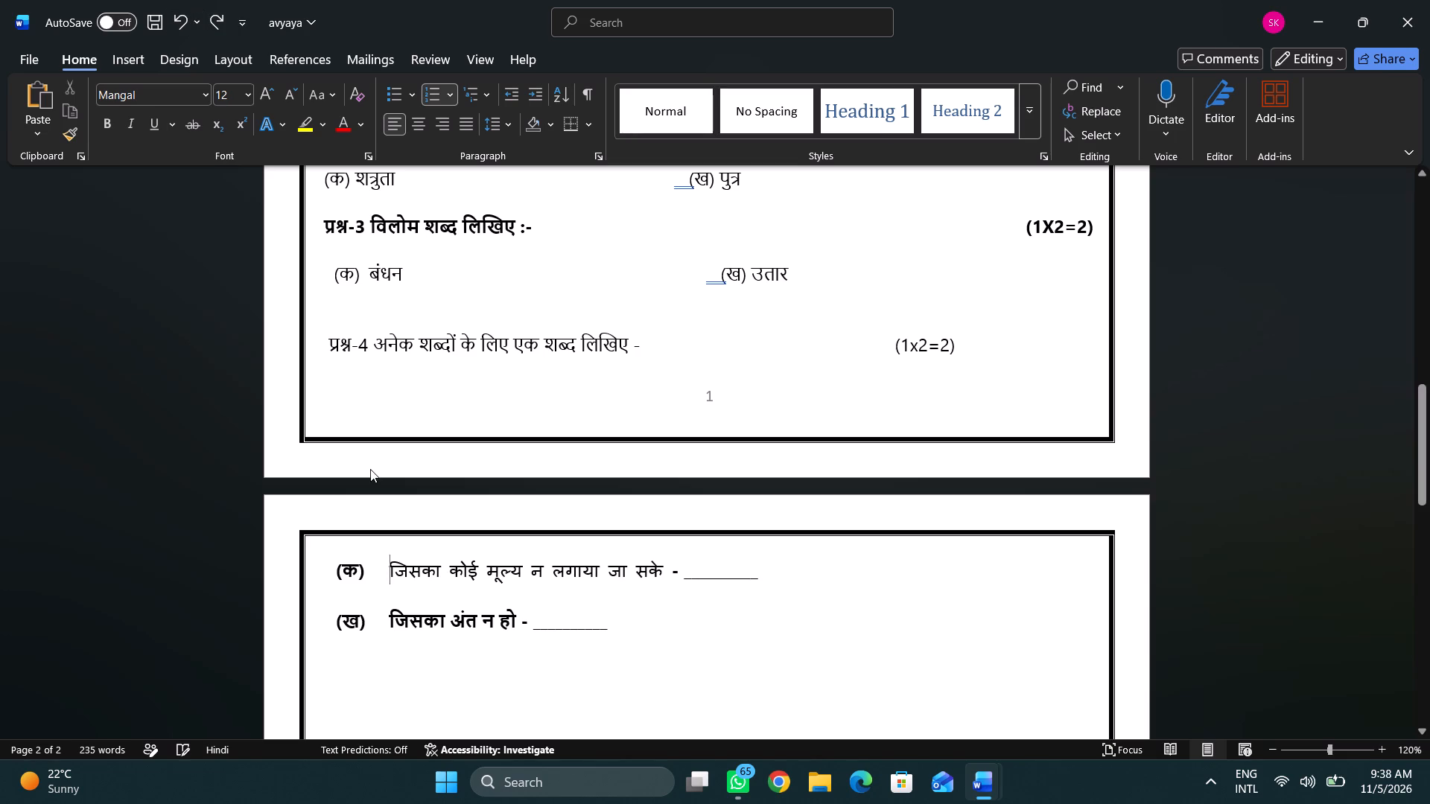
# Insert three line breaks after the प्रश्न-4 question text, ahead of its (1x2=2) marks.
pyautogui.click(656, 346)
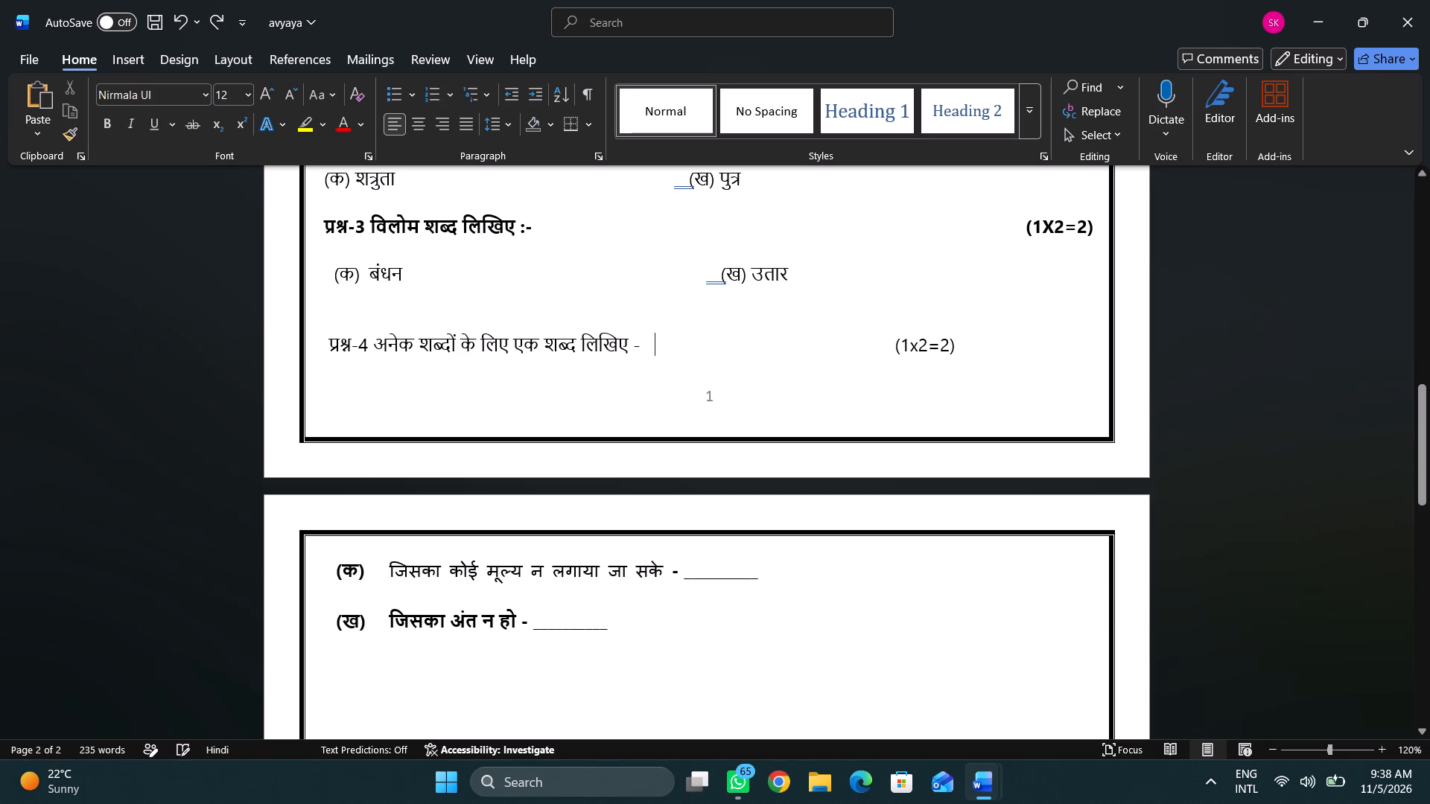
pyautogui.press('Return')
pyautogui.press('Return')
pyautogui.press('Return')
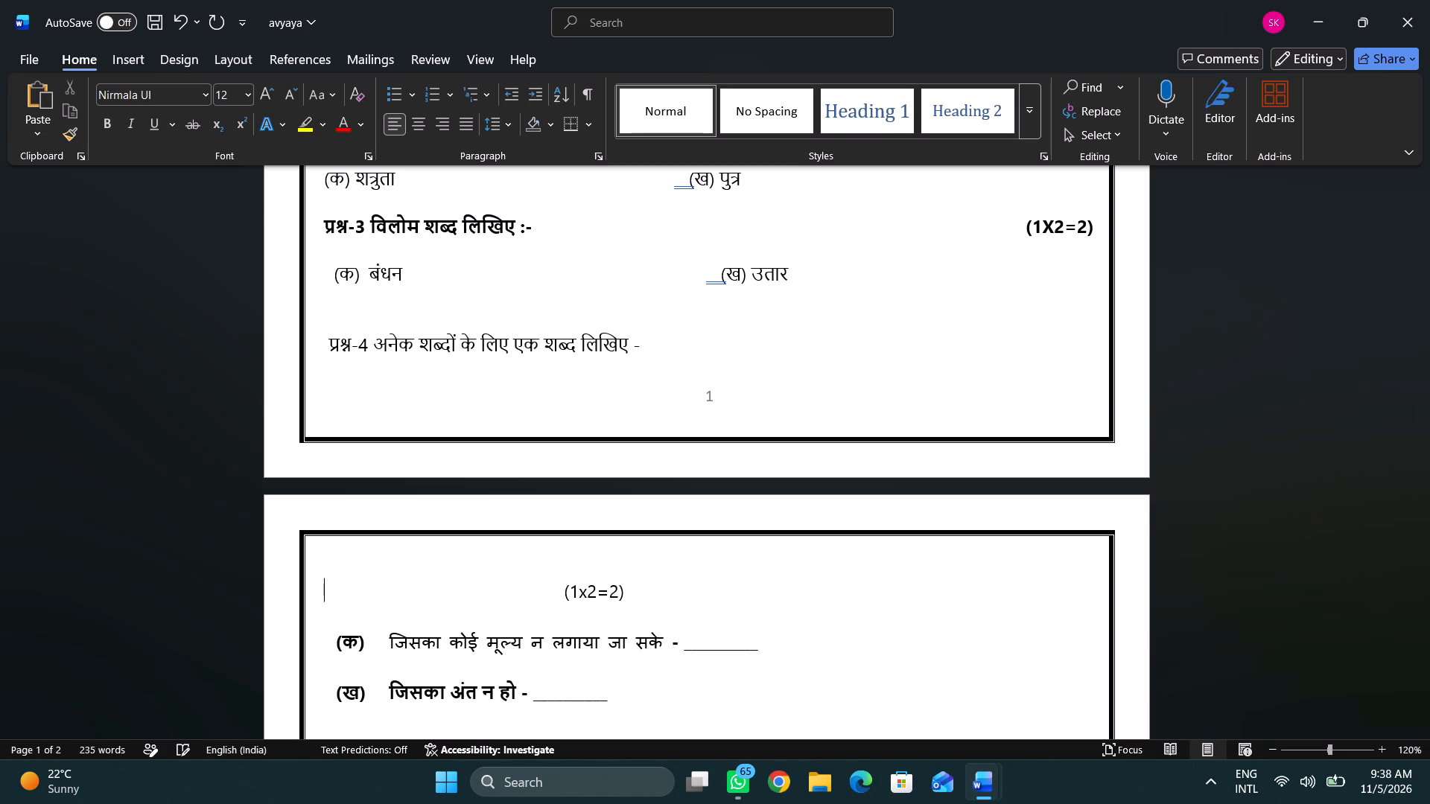
# Shift the numbering of the (क) and (ख) items under प्रश्न-4 left to the page's text margin.
pyautogui.doubleClick(322, 644)
pyautogui.moveTo(331, 640); pyautogui.dragTo(340, 643)
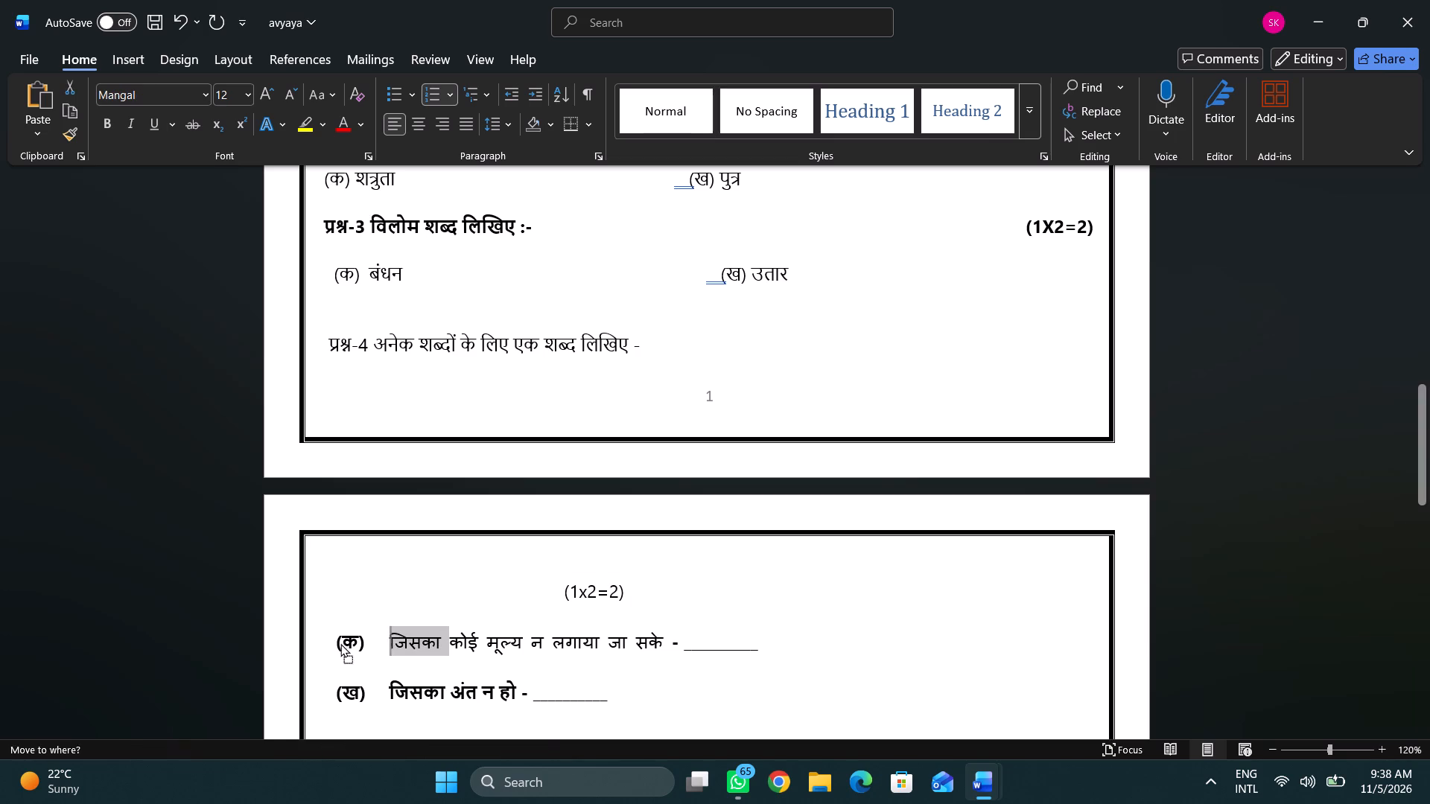
pyautogui.moveTo(340, 643); pyautogui.dragTo(342, 643)
pyautogui.tripleClick(342, 643)
pyautogui.click(346, 642)
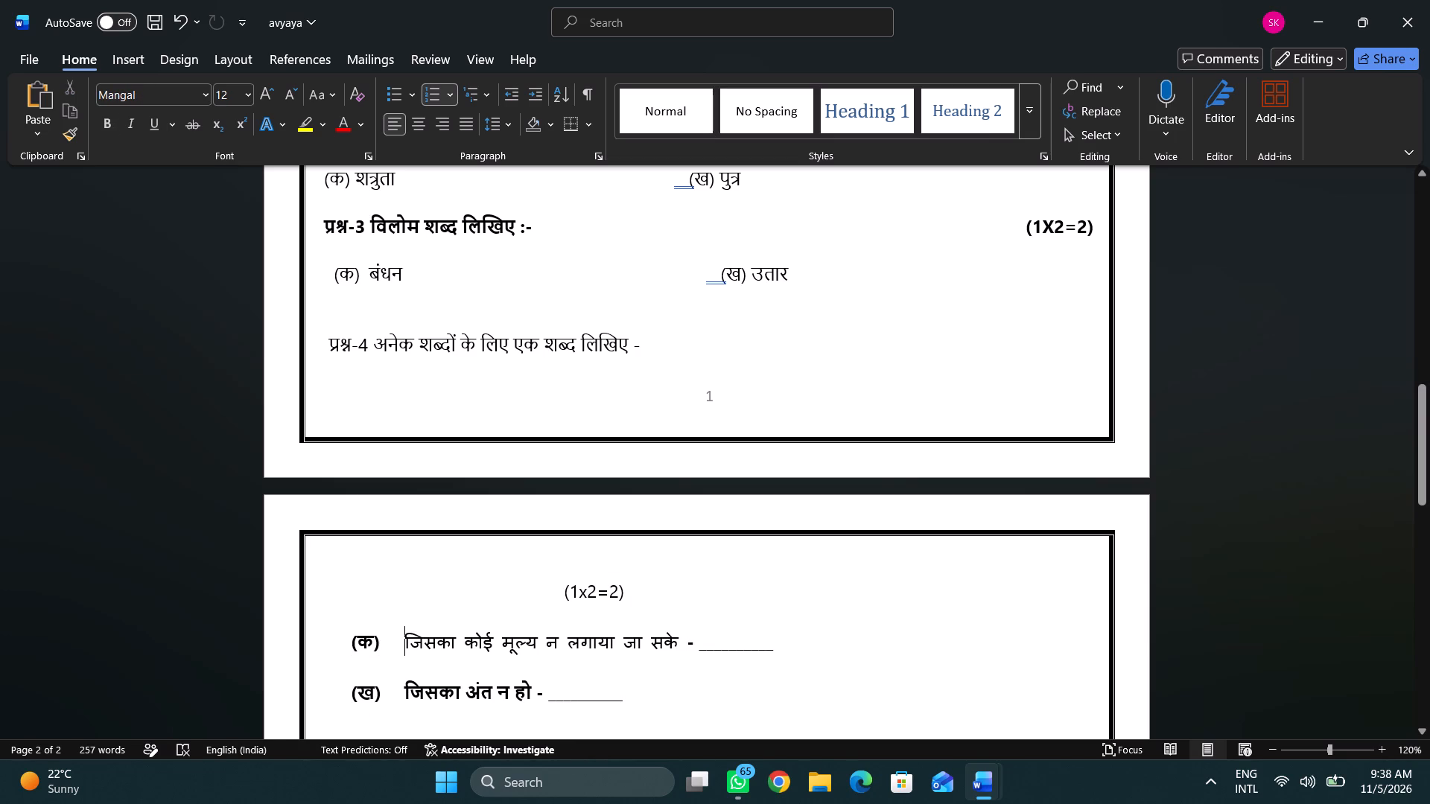
pyautogui.click(346, 642)
pyautogui.click(350, 642)
pyautogui.moveTo(357, 645); pyautogui.dragTo(372, 644)
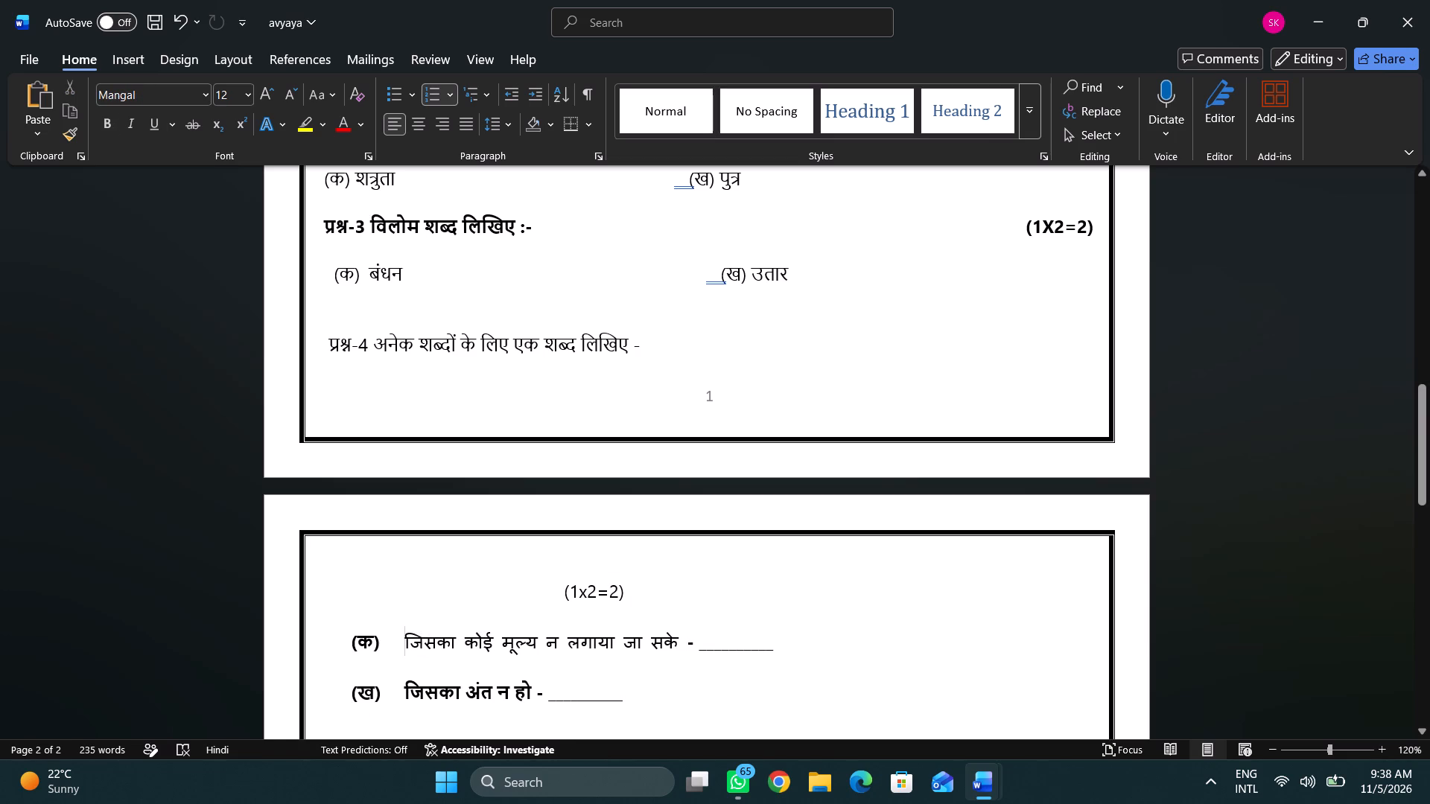
pyautogui.moveTo(372, 644); pyautogui.dragTo(375, 639)
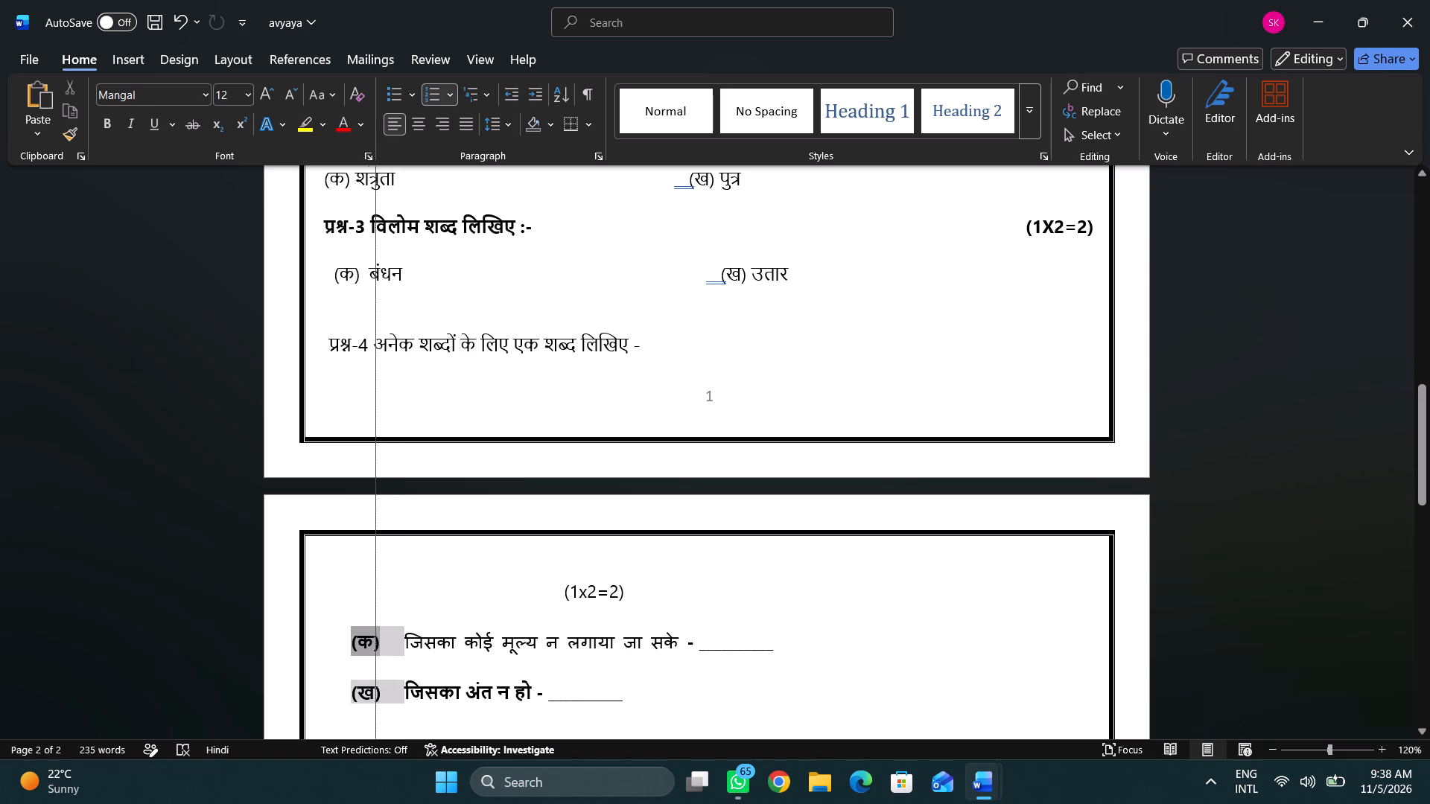
pyautogui.moveTo(375, 639); pyautogui.dragTo(296, 622)
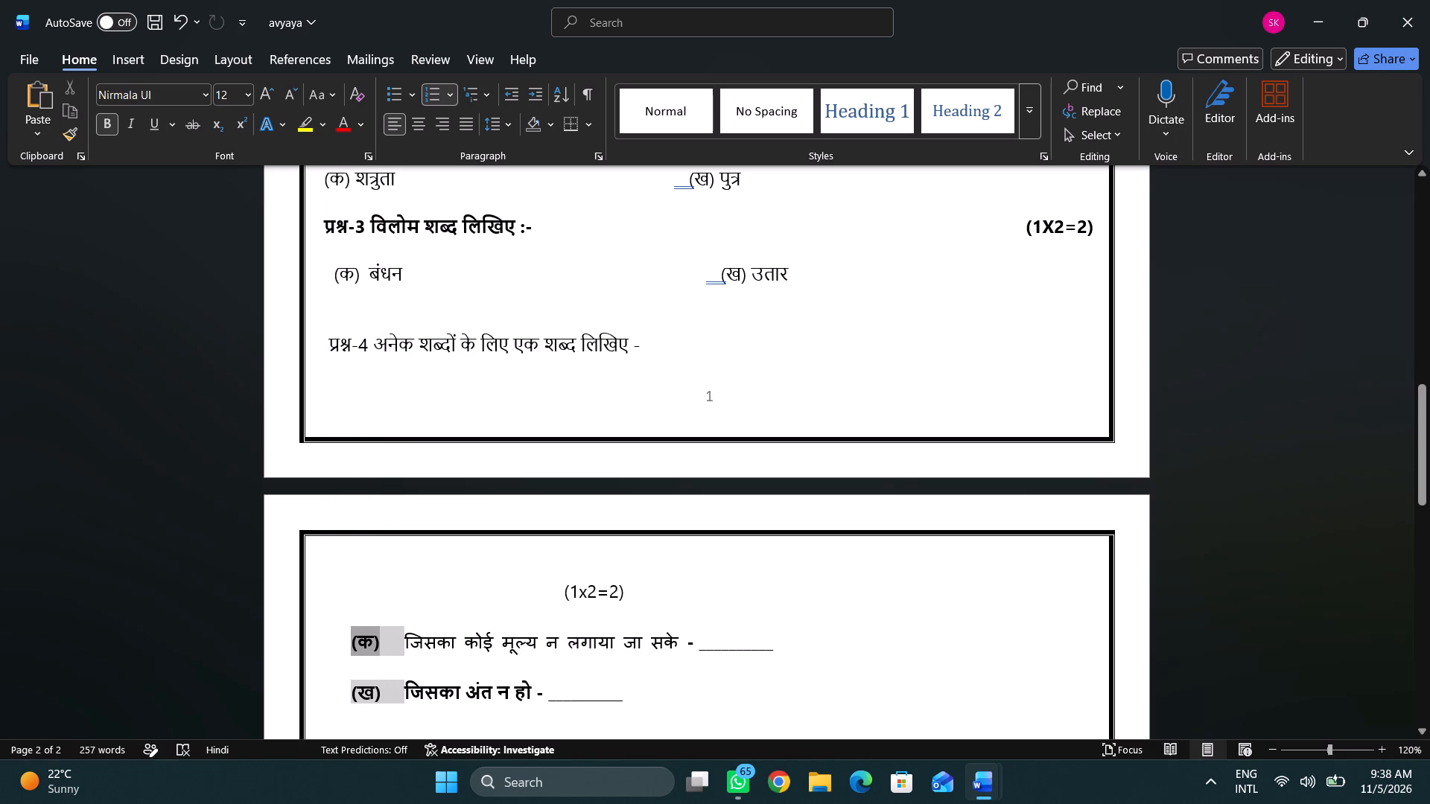
pyautogui.click(352, 627)
pyautogui.click(381, 644)
pyautogui.click(381, 644)
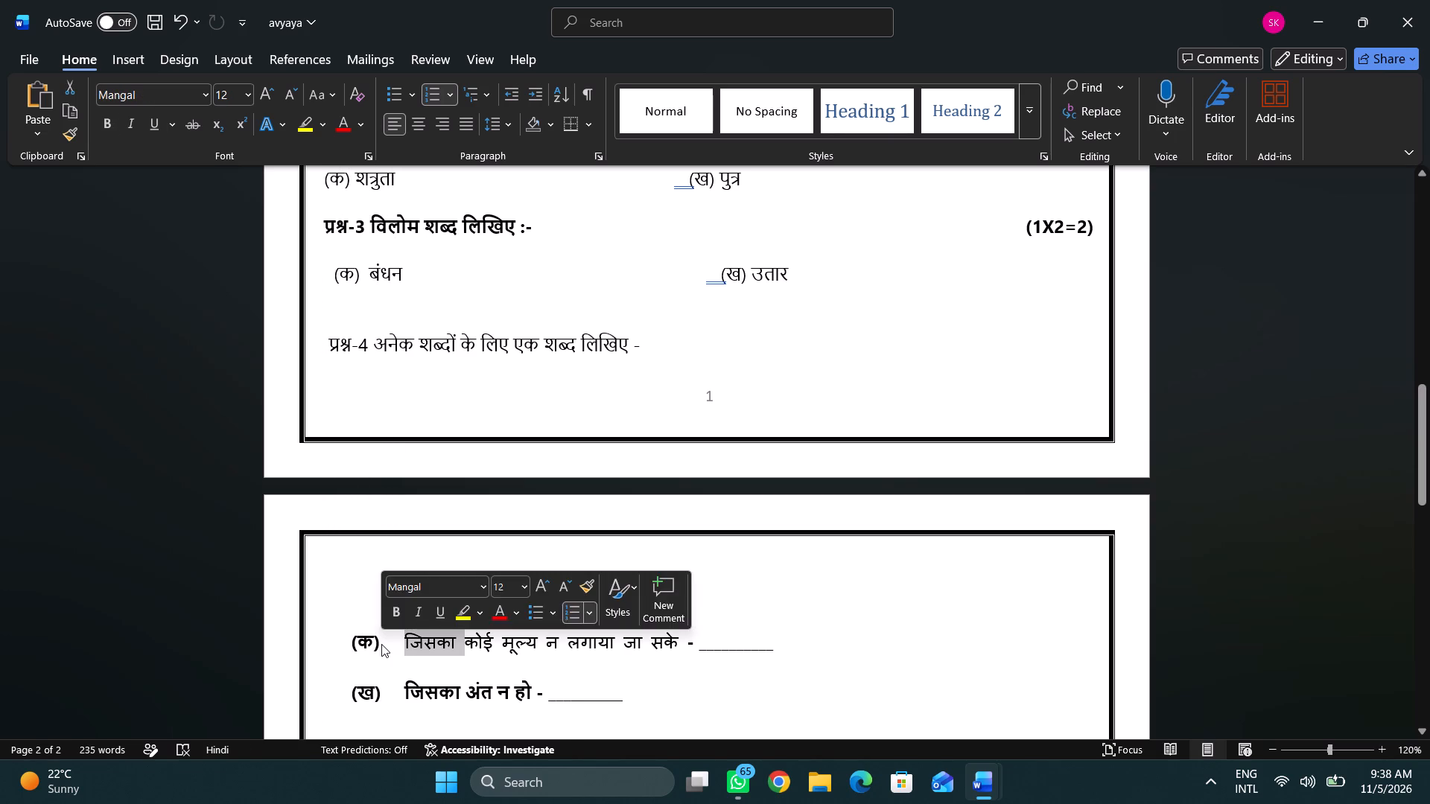
pyautogui.moveTo(381, 644); pyautogui.dragTo(388, 642)
pyautogui.moveTo(376, 640); pyautogui.dragTo(375, 640)
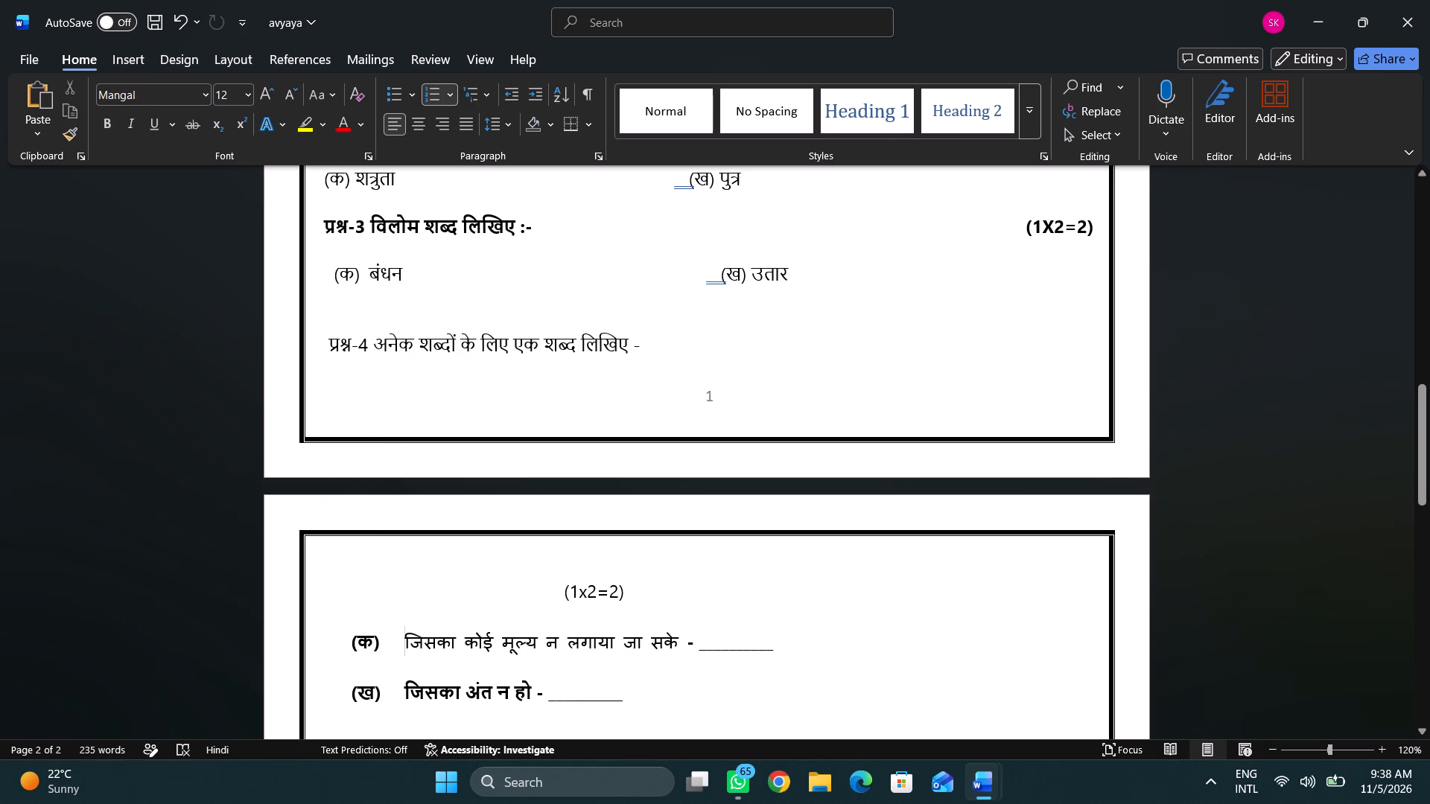
pyautogui.moveTo(375, 640); pyautogui.dragTo(352, 640)
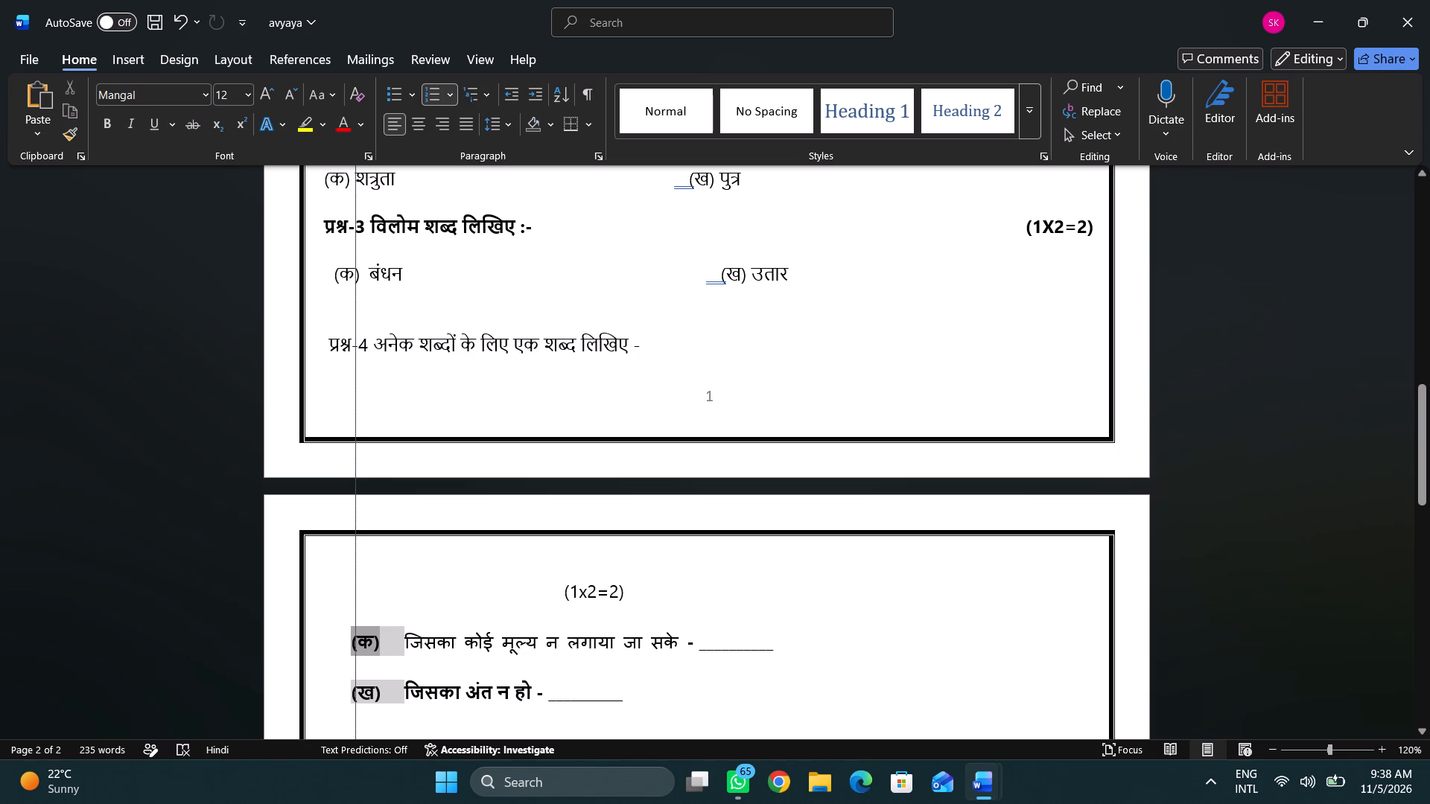
pyautogui.moveTo(352, 640); pyautogui.dragTo(325, 636)
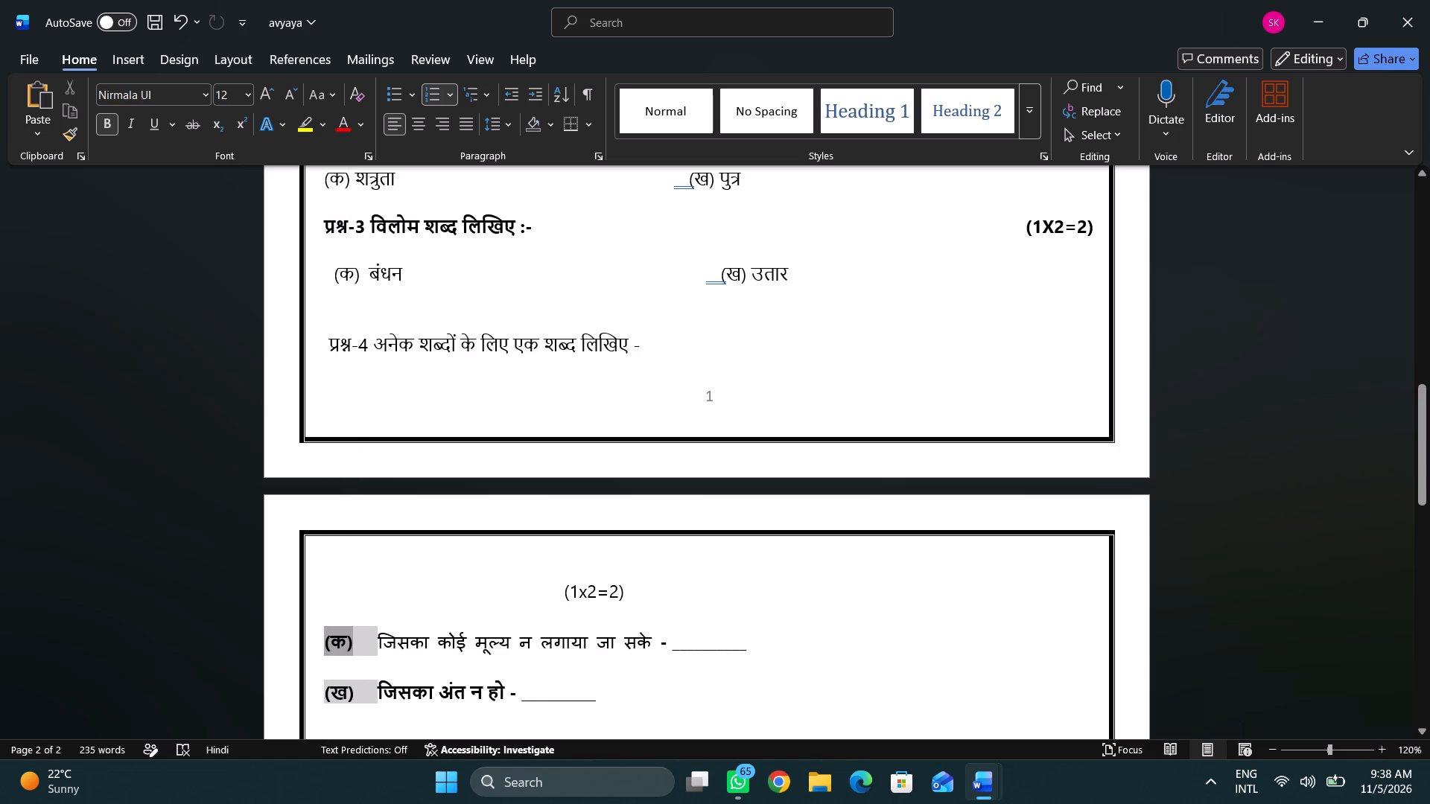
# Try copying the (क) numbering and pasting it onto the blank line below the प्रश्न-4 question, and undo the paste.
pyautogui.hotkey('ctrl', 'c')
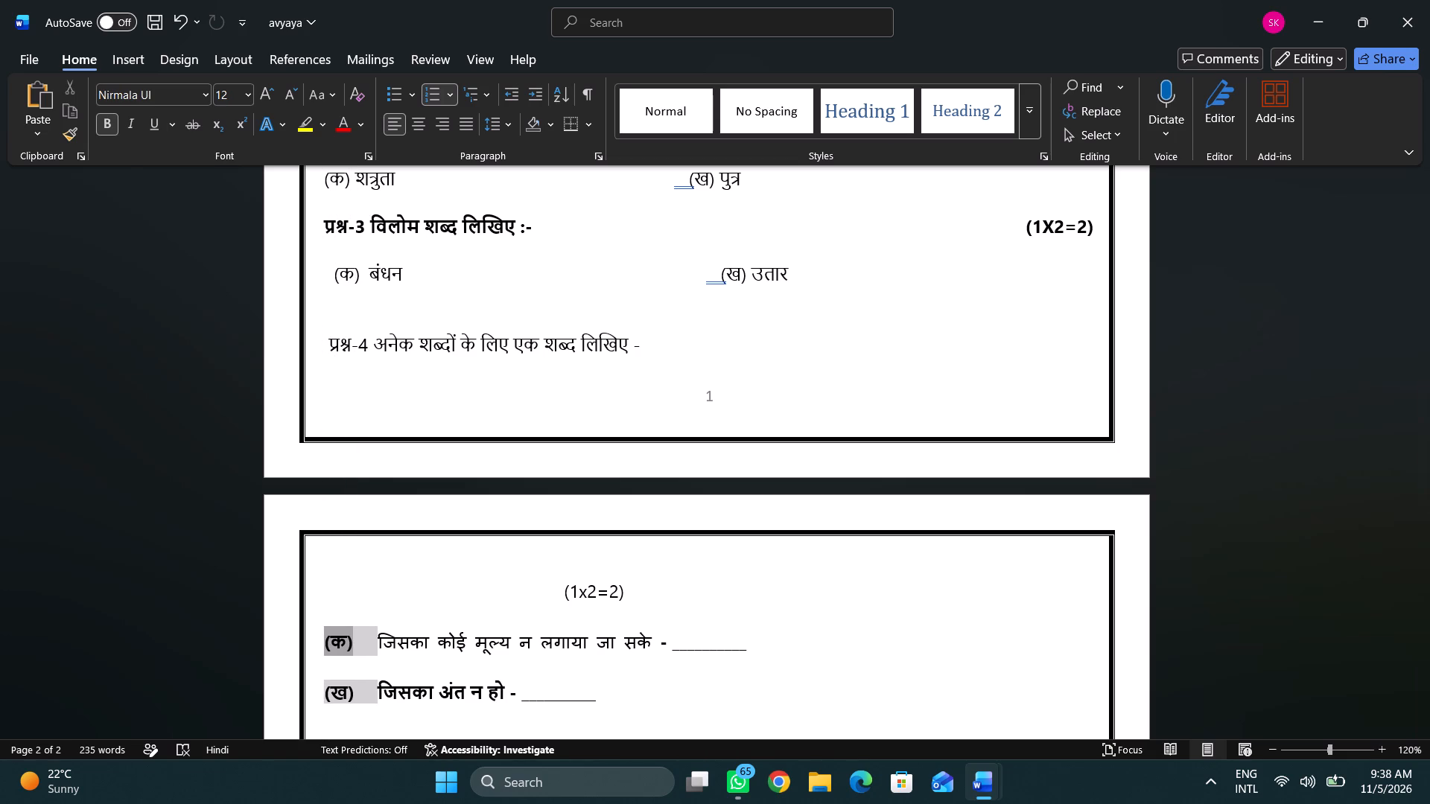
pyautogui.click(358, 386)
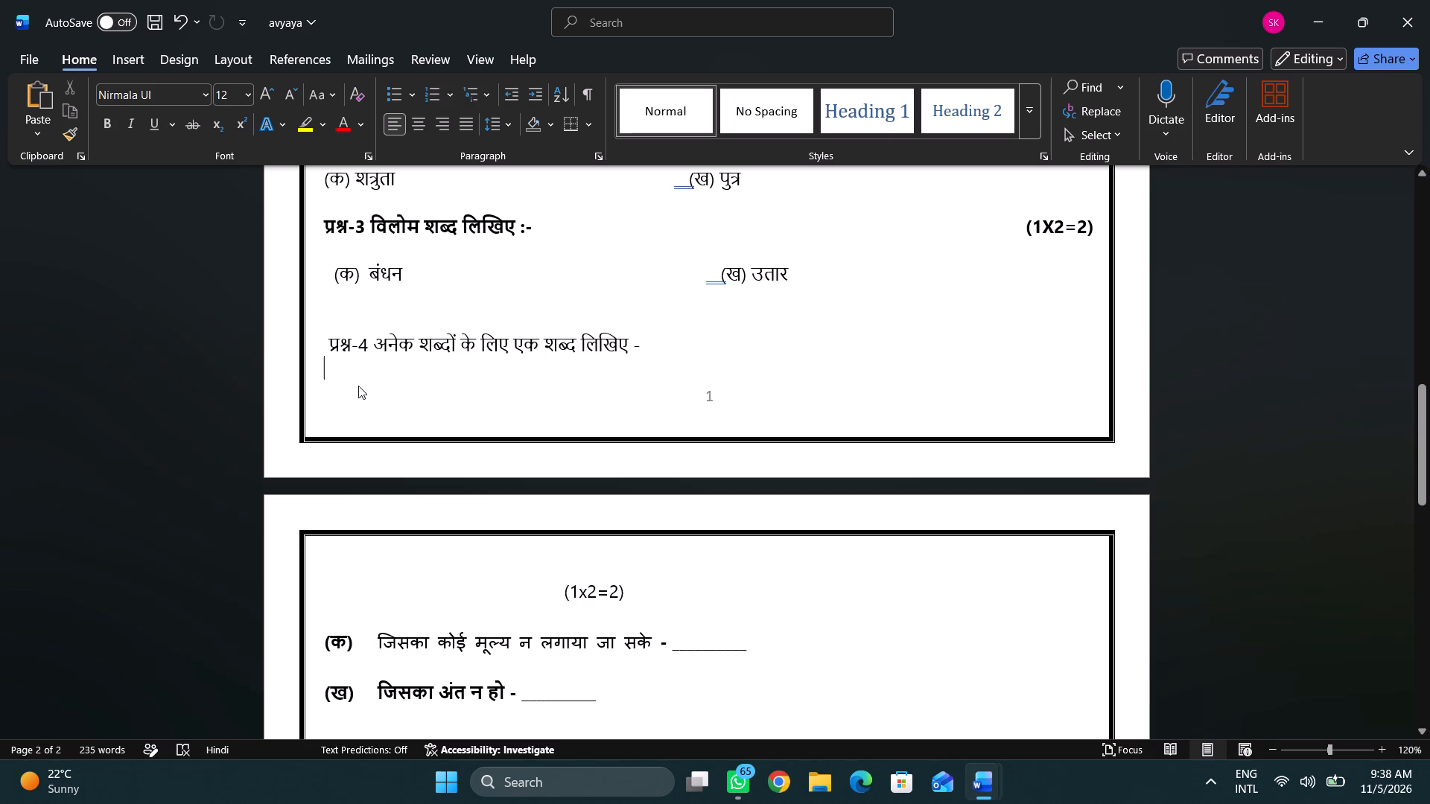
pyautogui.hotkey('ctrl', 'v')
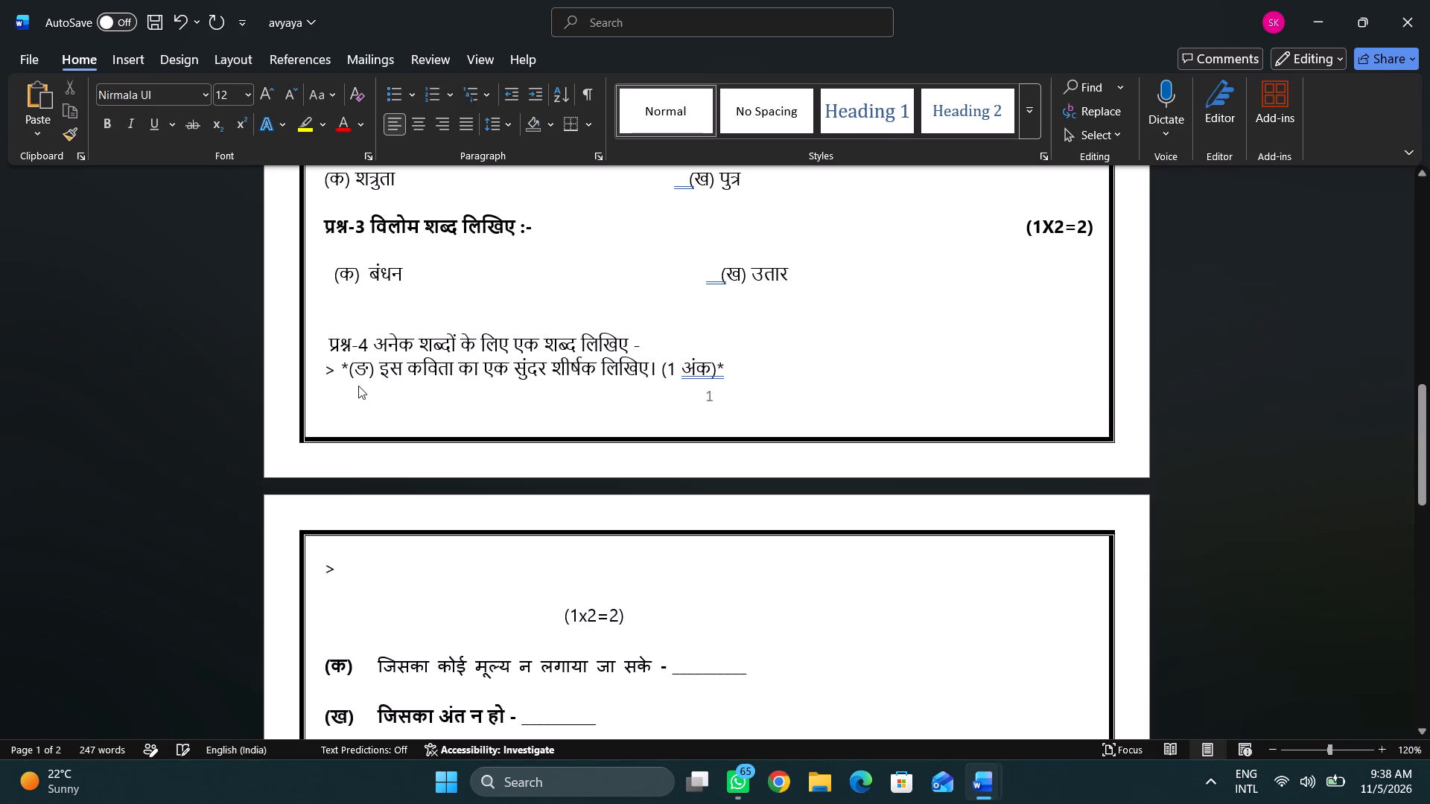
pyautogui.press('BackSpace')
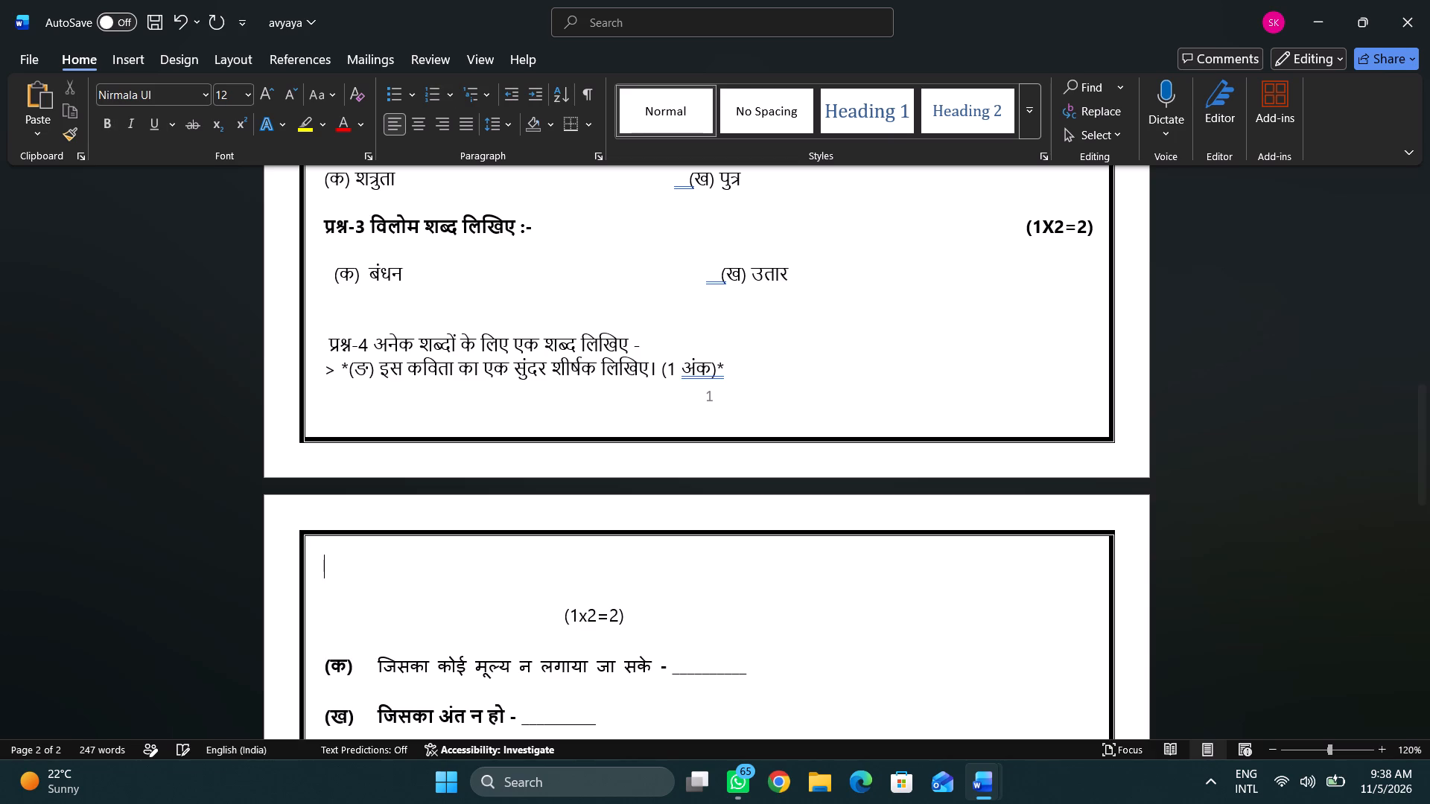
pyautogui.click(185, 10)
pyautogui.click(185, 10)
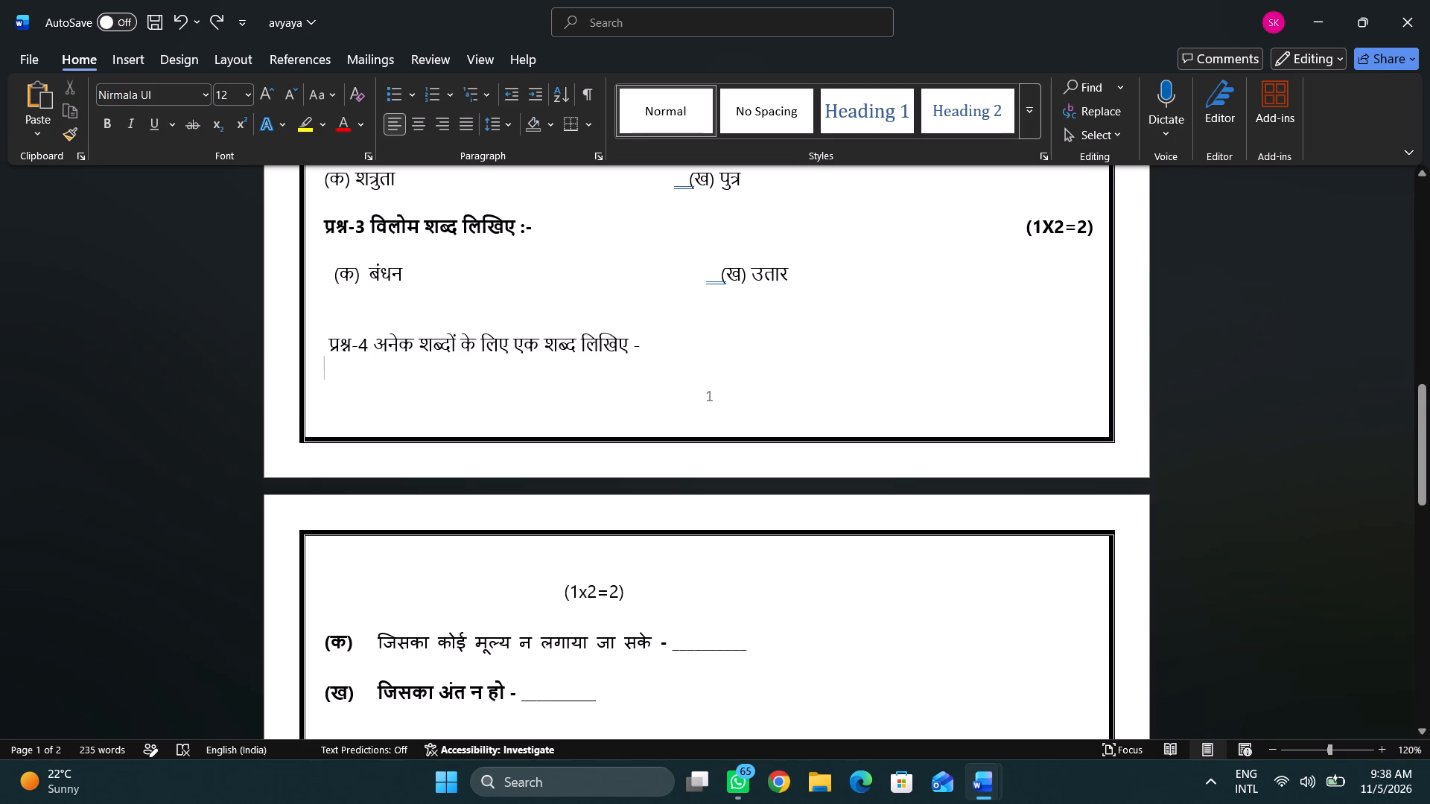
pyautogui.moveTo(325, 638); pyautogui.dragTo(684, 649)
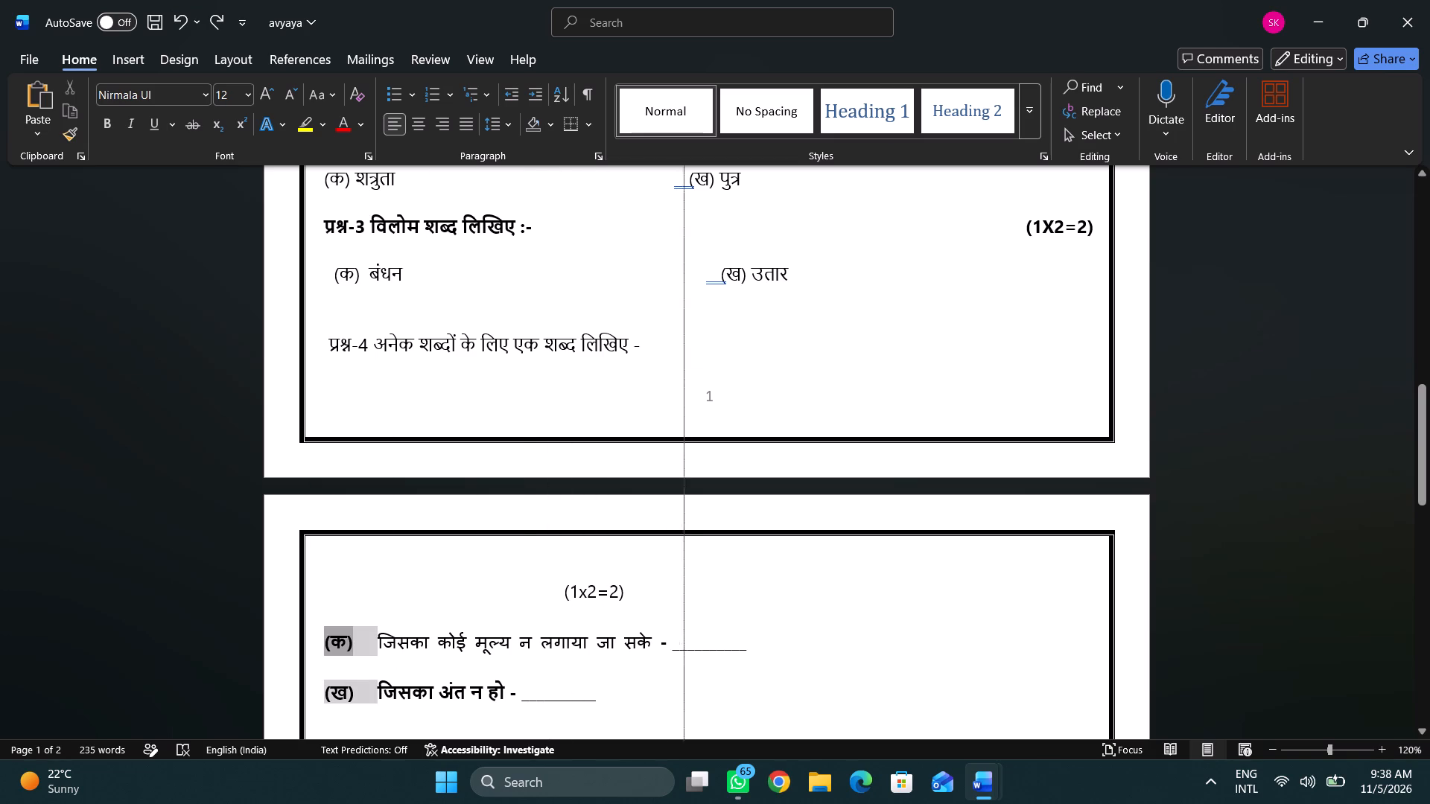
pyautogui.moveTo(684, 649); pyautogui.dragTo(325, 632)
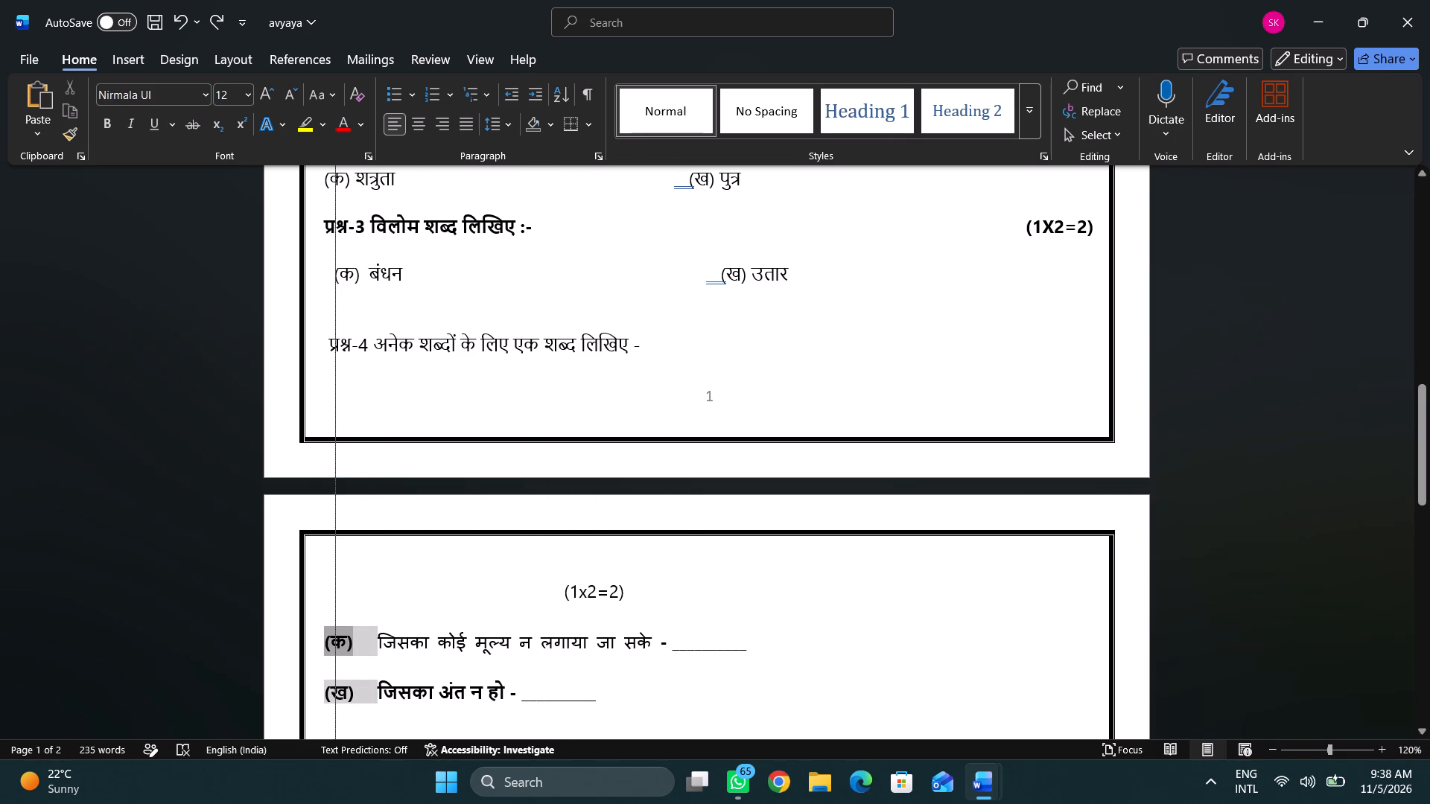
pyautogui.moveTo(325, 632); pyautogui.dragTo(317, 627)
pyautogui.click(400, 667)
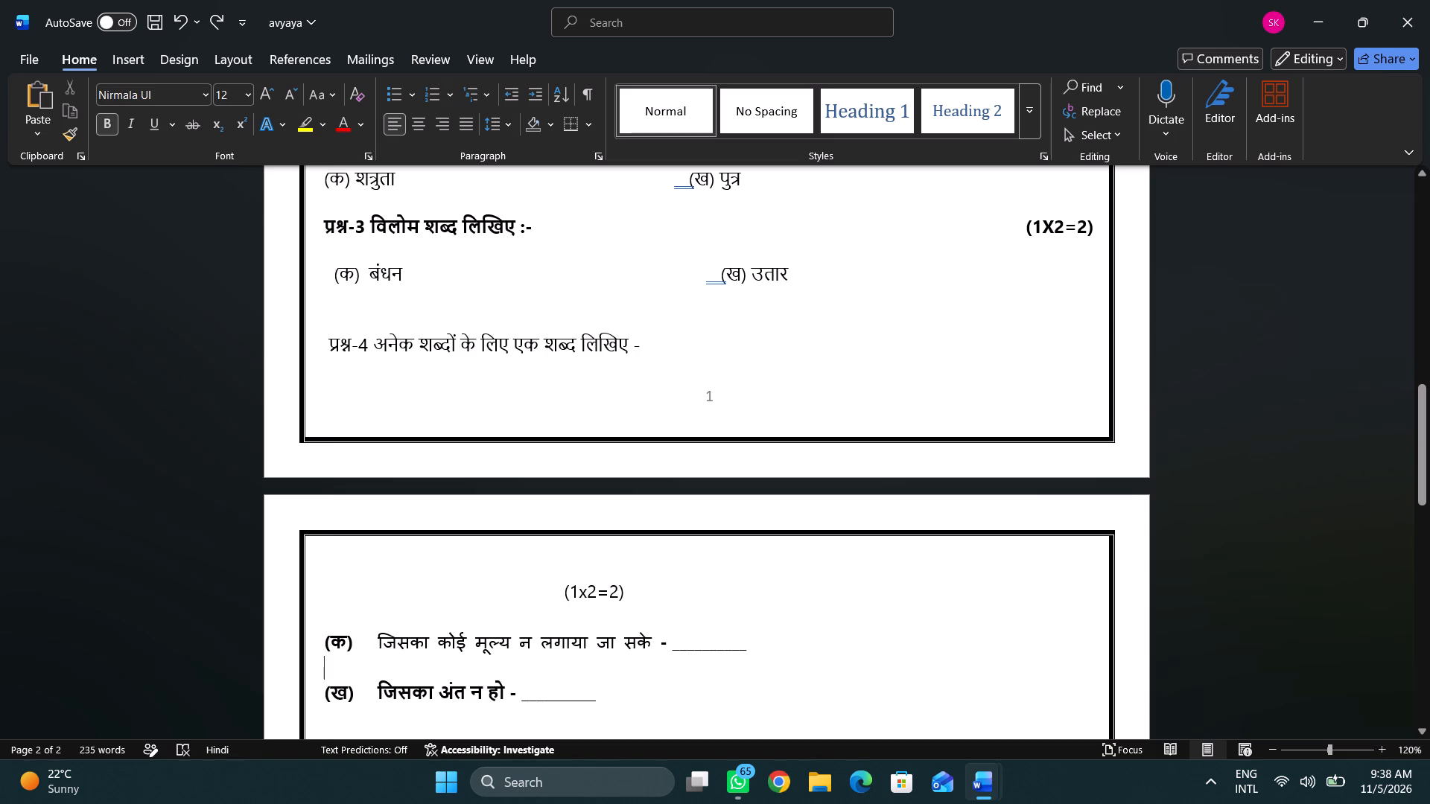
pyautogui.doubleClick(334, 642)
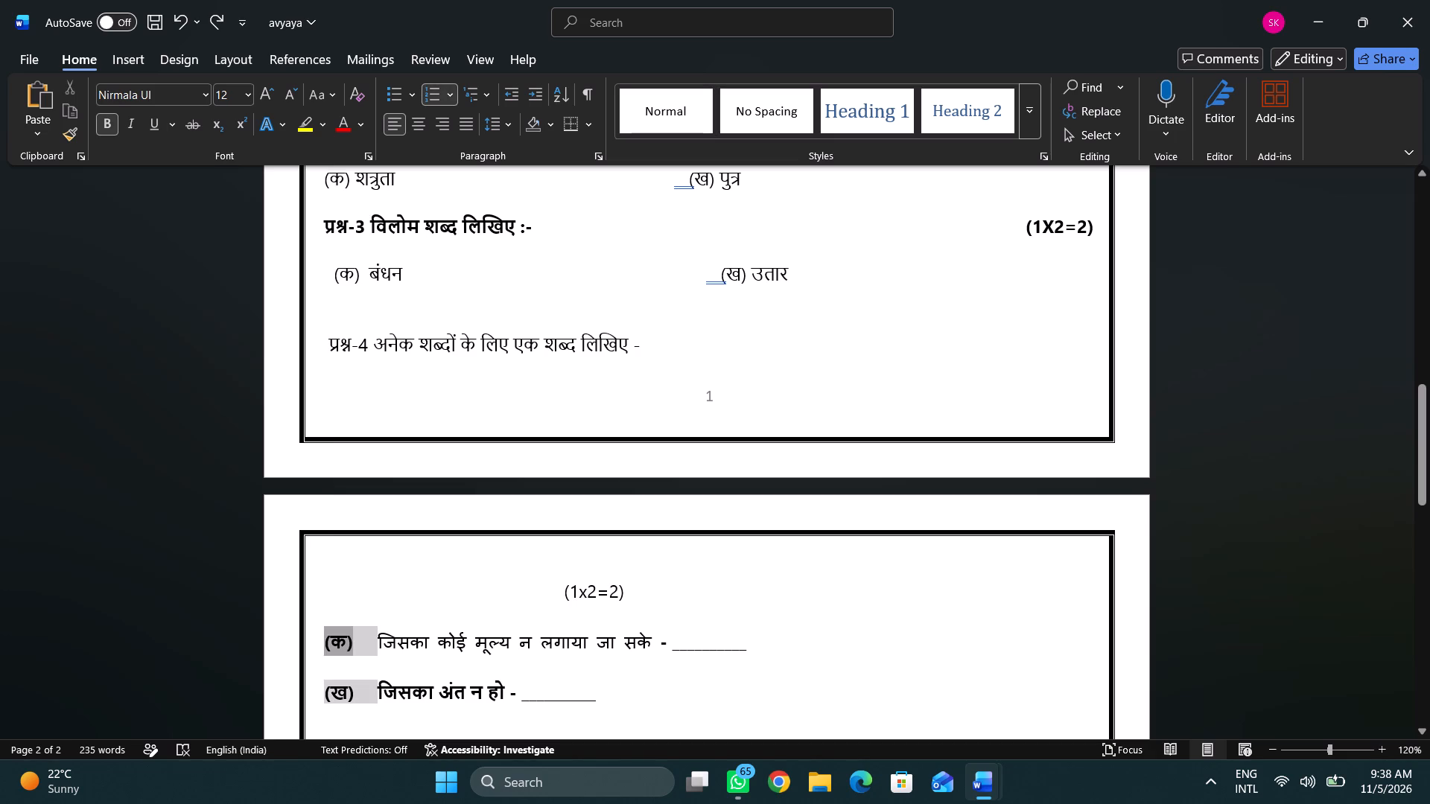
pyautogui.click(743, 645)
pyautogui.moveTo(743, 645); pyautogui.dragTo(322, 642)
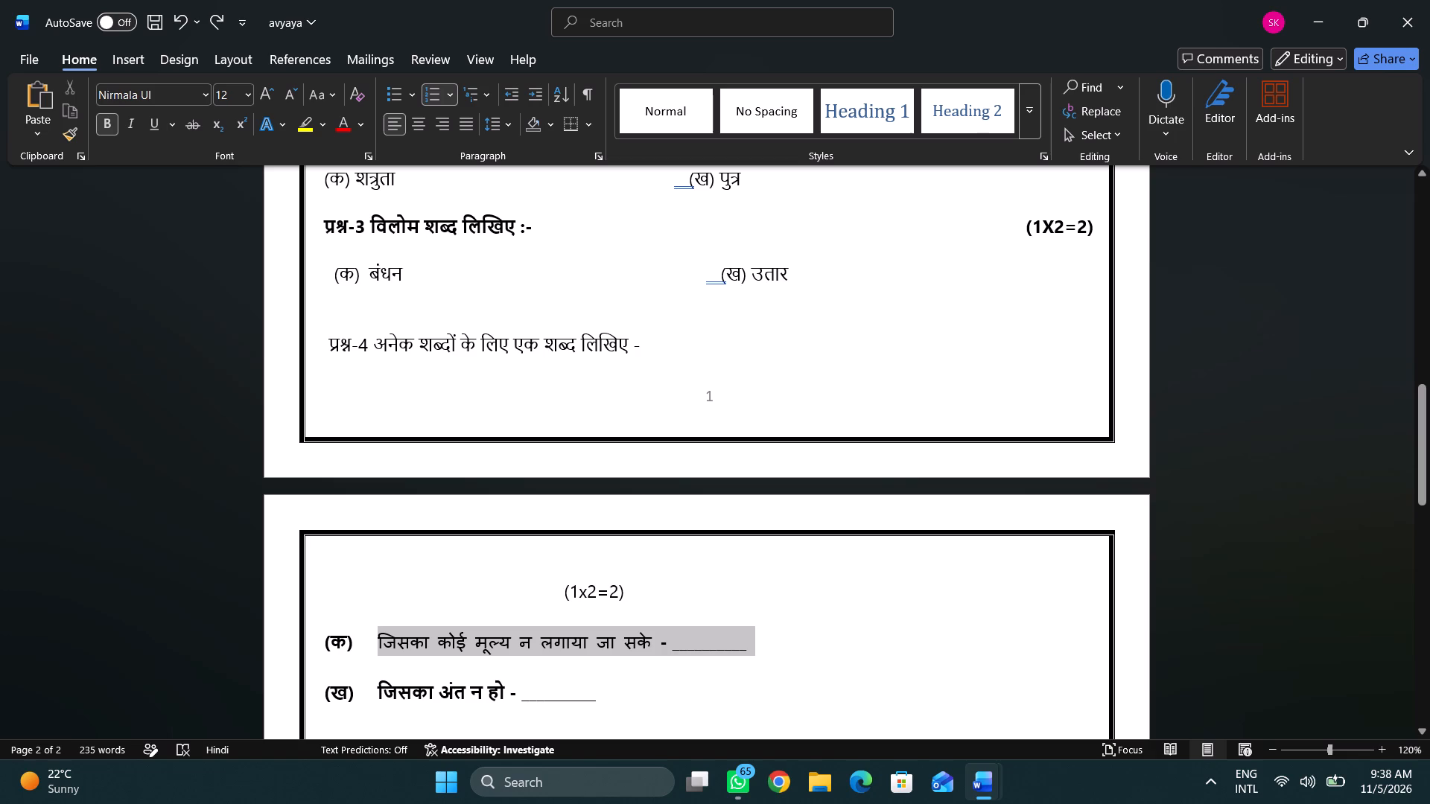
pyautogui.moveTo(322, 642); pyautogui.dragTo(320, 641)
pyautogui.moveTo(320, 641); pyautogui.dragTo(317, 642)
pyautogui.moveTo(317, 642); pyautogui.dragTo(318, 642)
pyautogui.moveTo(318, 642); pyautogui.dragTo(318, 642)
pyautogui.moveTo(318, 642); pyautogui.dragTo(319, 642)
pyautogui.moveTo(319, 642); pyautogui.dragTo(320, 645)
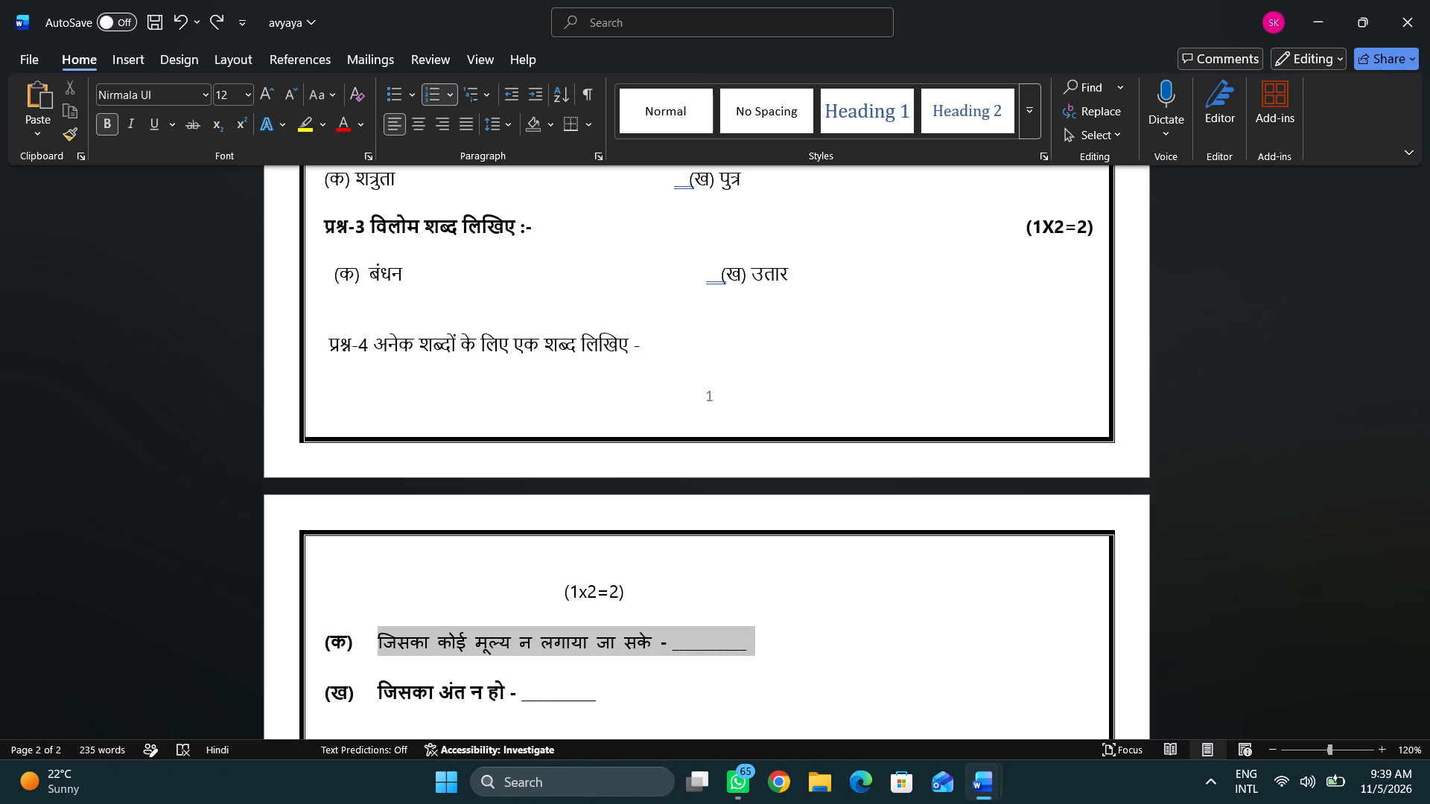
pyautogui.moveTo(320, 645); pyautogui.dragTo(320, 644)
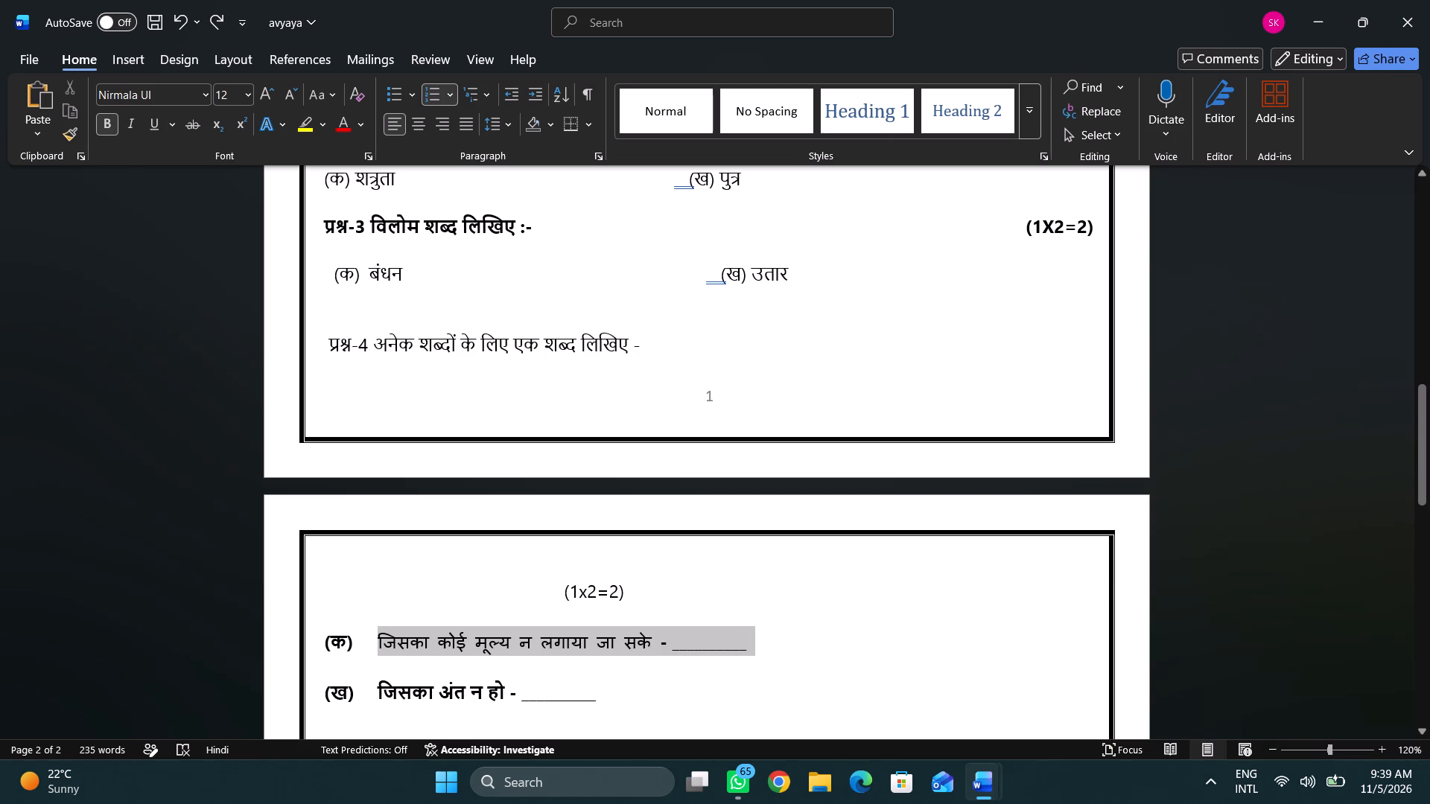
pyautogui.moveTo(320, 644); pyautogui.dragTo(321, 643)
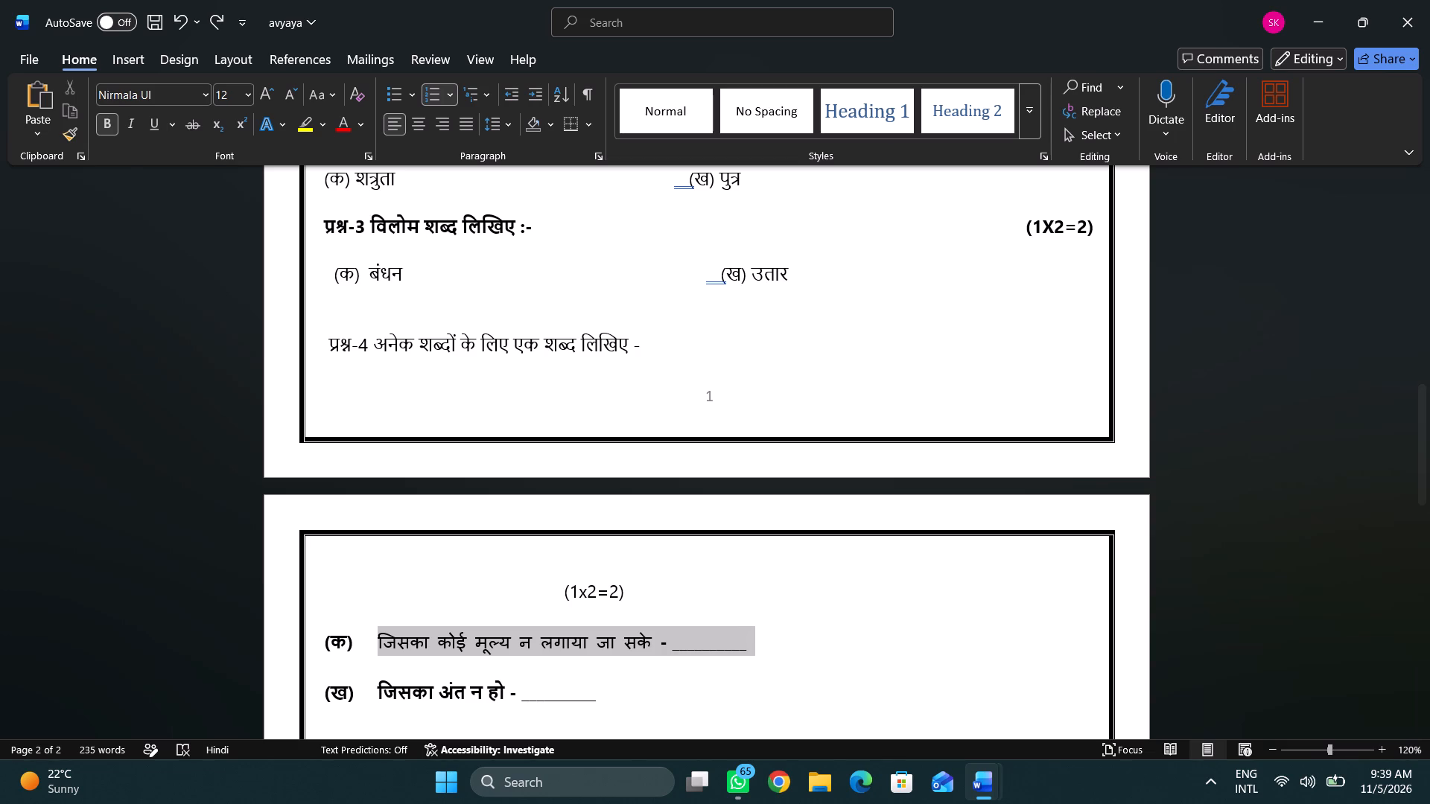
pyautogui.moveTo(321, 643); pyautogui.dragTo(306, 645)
# Remove the (क) numbering from "जिसका कोई मूल्य न लगाया जा सके" and join that item onto the end of the (1x2=2) line.
pyautogui.click(331, 633)
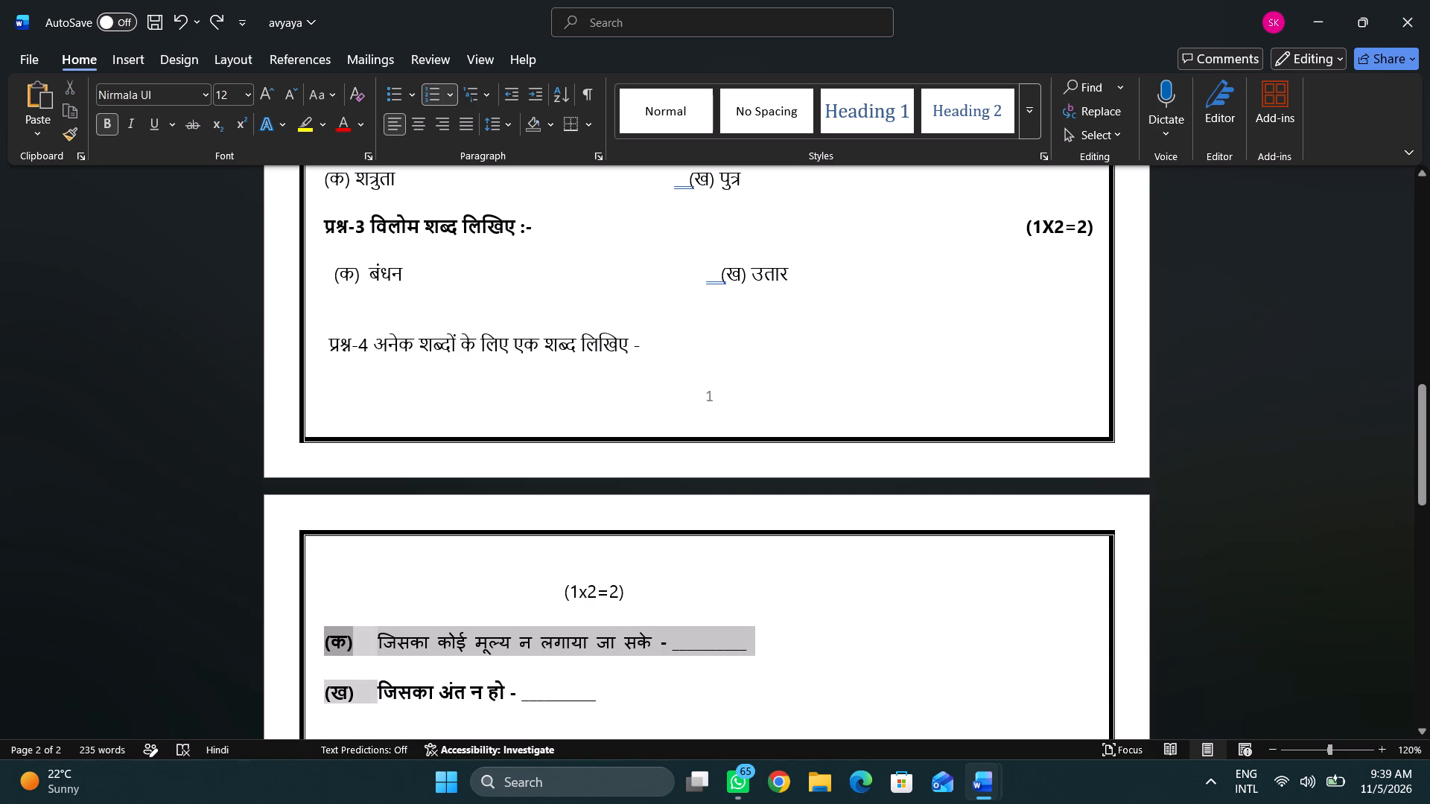
pyautogui.click(378, 646)
pyautogui.press('BackSpace')
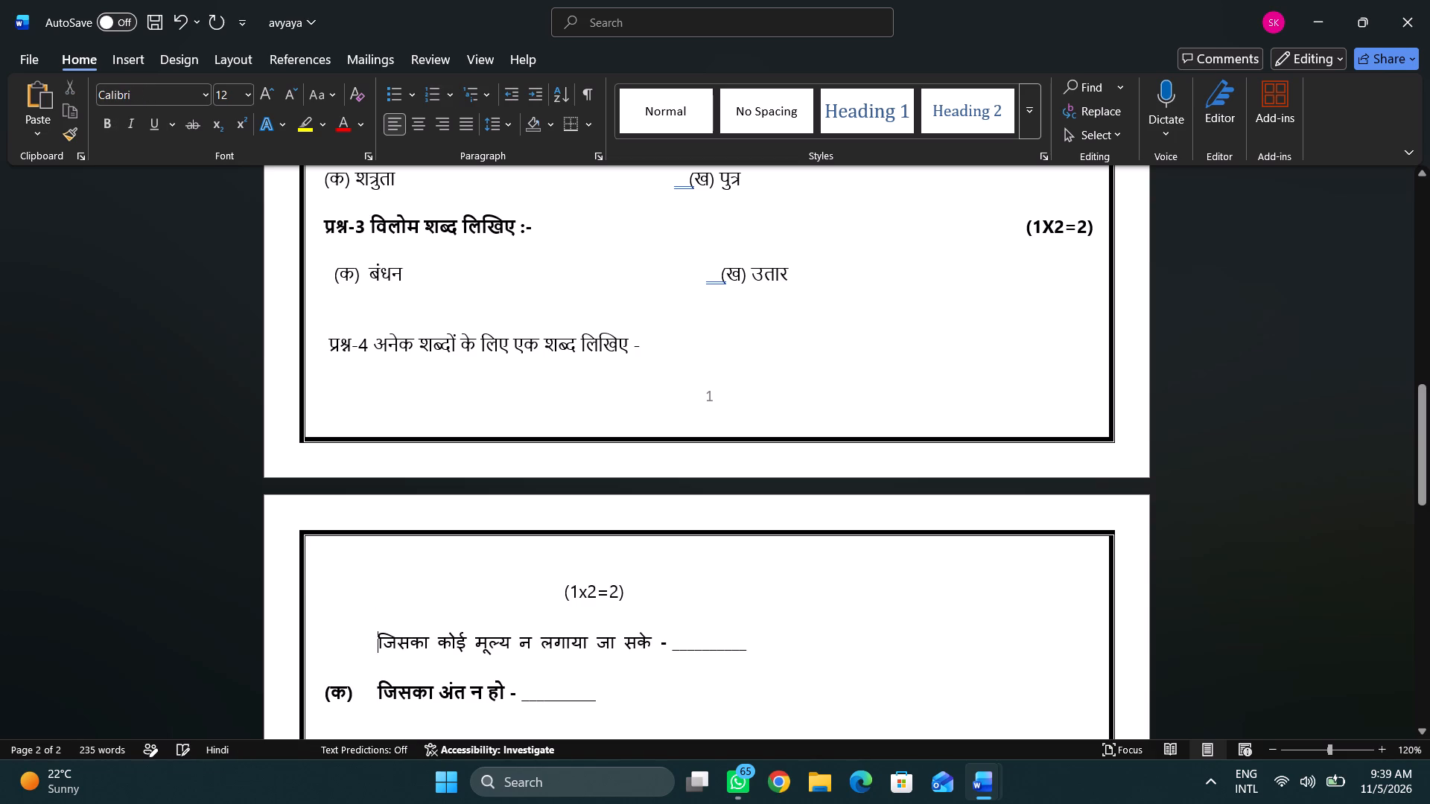
pyautogui.press('BackSpace')
pyautogui.press('BackSpace')
pyautogui.press('BackSpace')
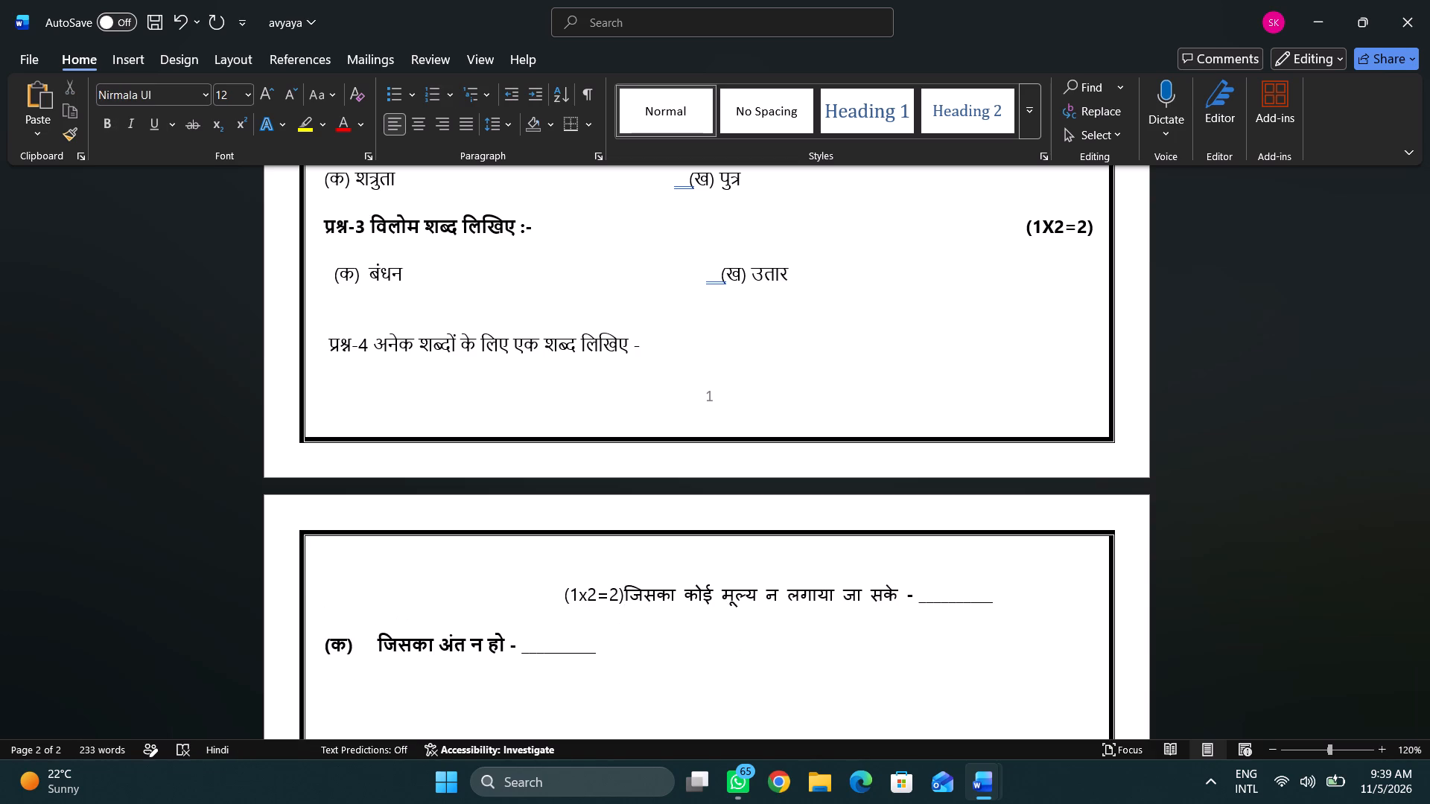
# Delete the spaces and line breaks before (1x2=2) to bring the marks back onto the प्रश्न-4 question line.
pyautogui.click(550, 590)
pyautogui.press('BackSpace')
pyautogui.press('BackSpace')
pyautogui.press('BackSpace')
pyautogui.press('BackSpace')
pyautogui.press('BackSpace')
pyautogui.press('BackSpace')
pyautogui.press('BackSpace')
pyautogui.press('BackSpace')
pyautogui.press('BackSpace')
pyautogui.press('BackSpace')
pyautogui.press('BackSpace')
pyautogui.press('BackSpace')
pyautogui.press('BackSpace')
pyautogui.press('BackSpace')
pyautogui.press('BackSpace')
pyautogui.press('BackSpace')
pyautogui.press('BackSpace')
pyautogui.press('BackSpace')
pyautogui.press('BackSpace')
pyautogui.press('BackSpace')
pyautogui.press('BackSpace')
pyautogui.press('BackSpace')
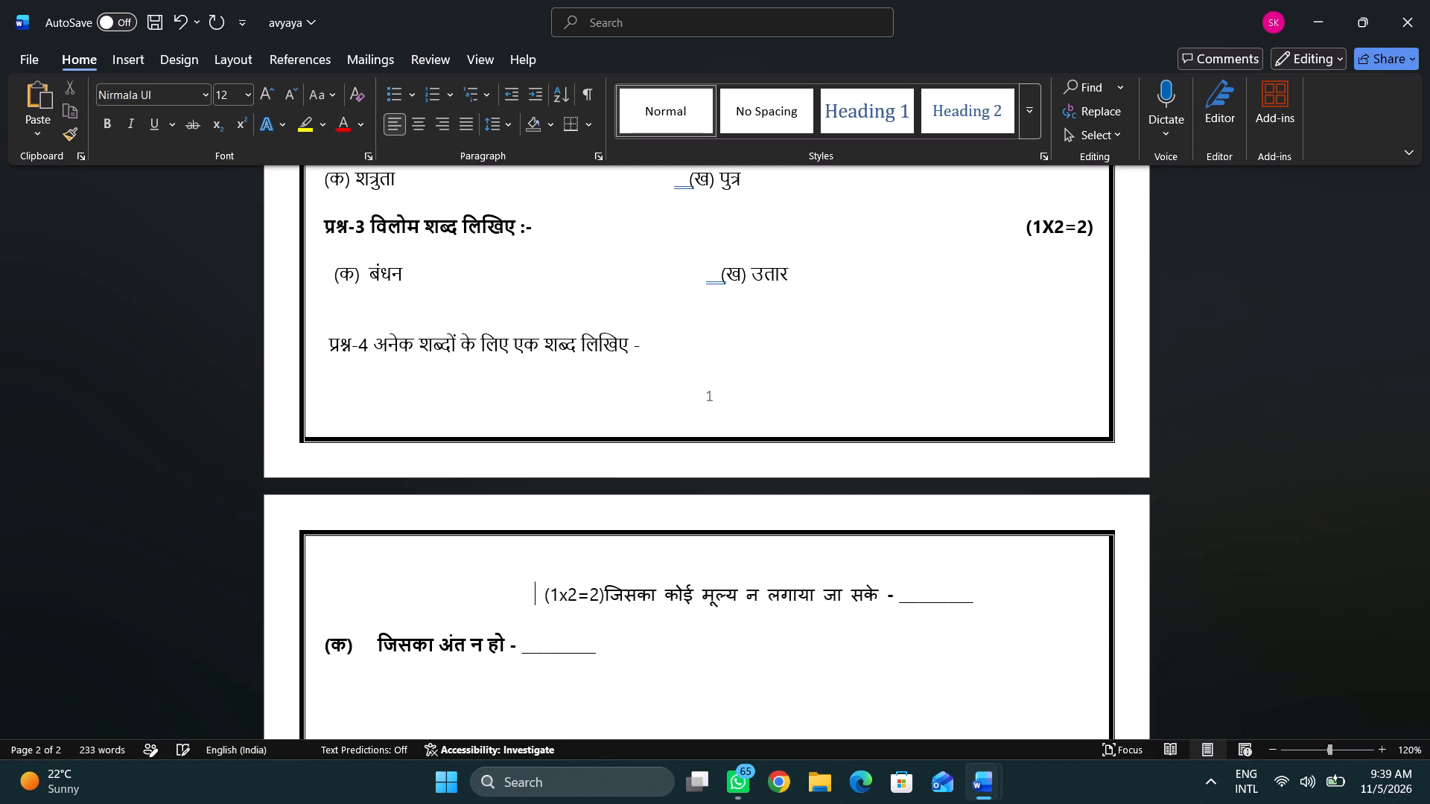
pyautogui.press('BackSpace')
pyautogui.press('BackSpace')
pyautogui.press('BackSpace')
pyautogui.press('BackSpace')
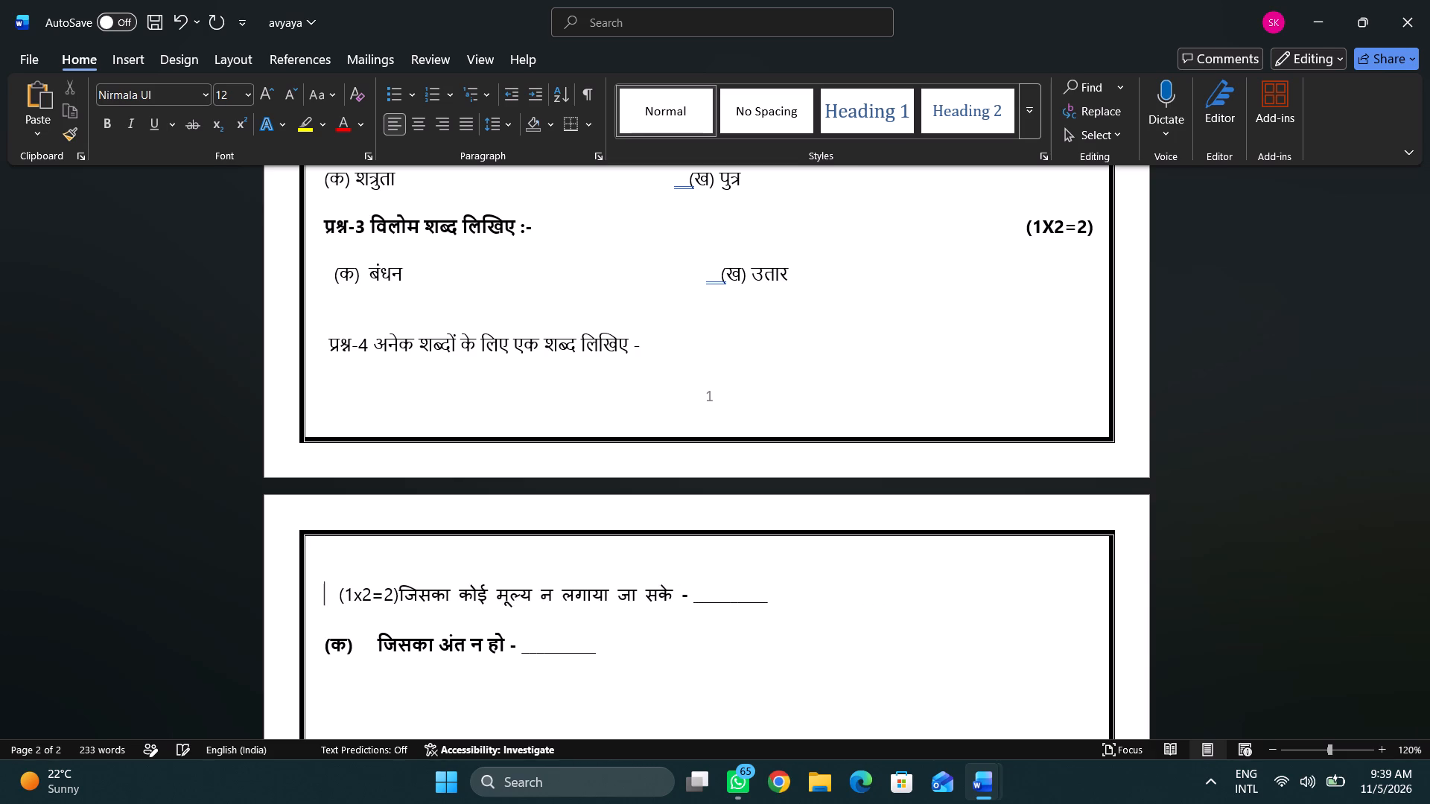
pyautogui.press('BackSpace')
pyautogui.press('BackSpace')
pyautogui.press('BackSpace')
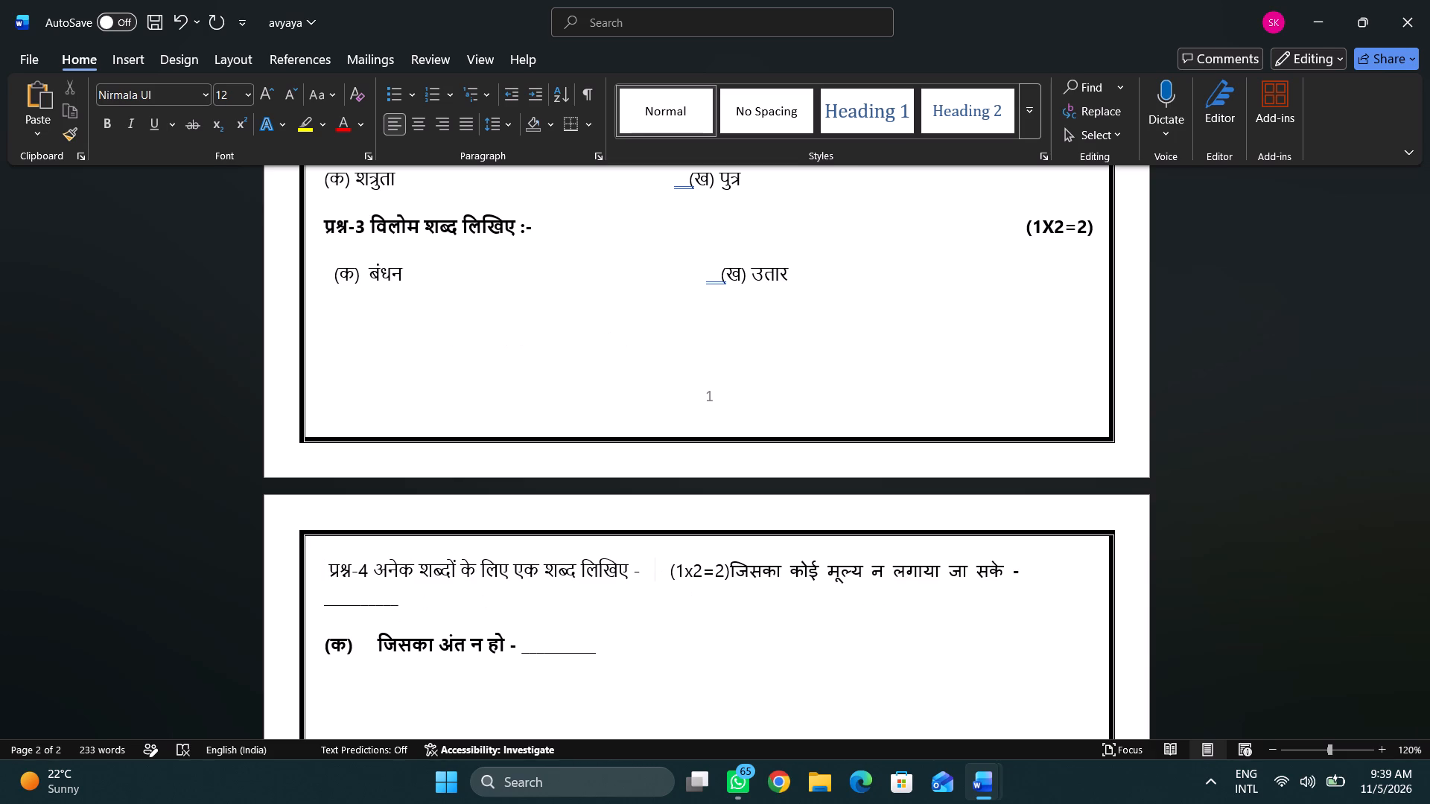
# Remove the blank line above प्रश्न-4 to bring the question directly below the प्रश्न-3 items.
pyautogui.click(325, 560)
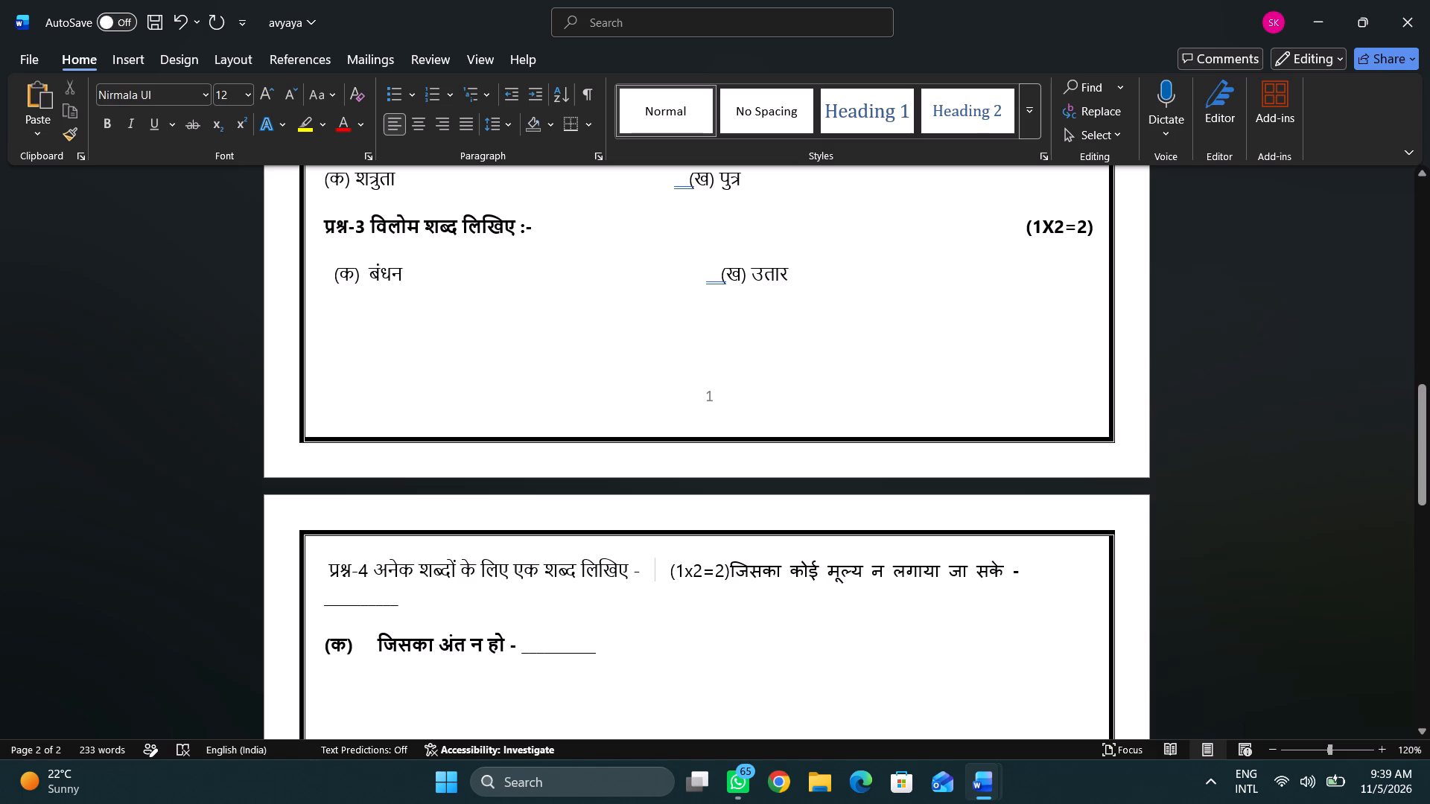
pyautogui.press('BackSpace')
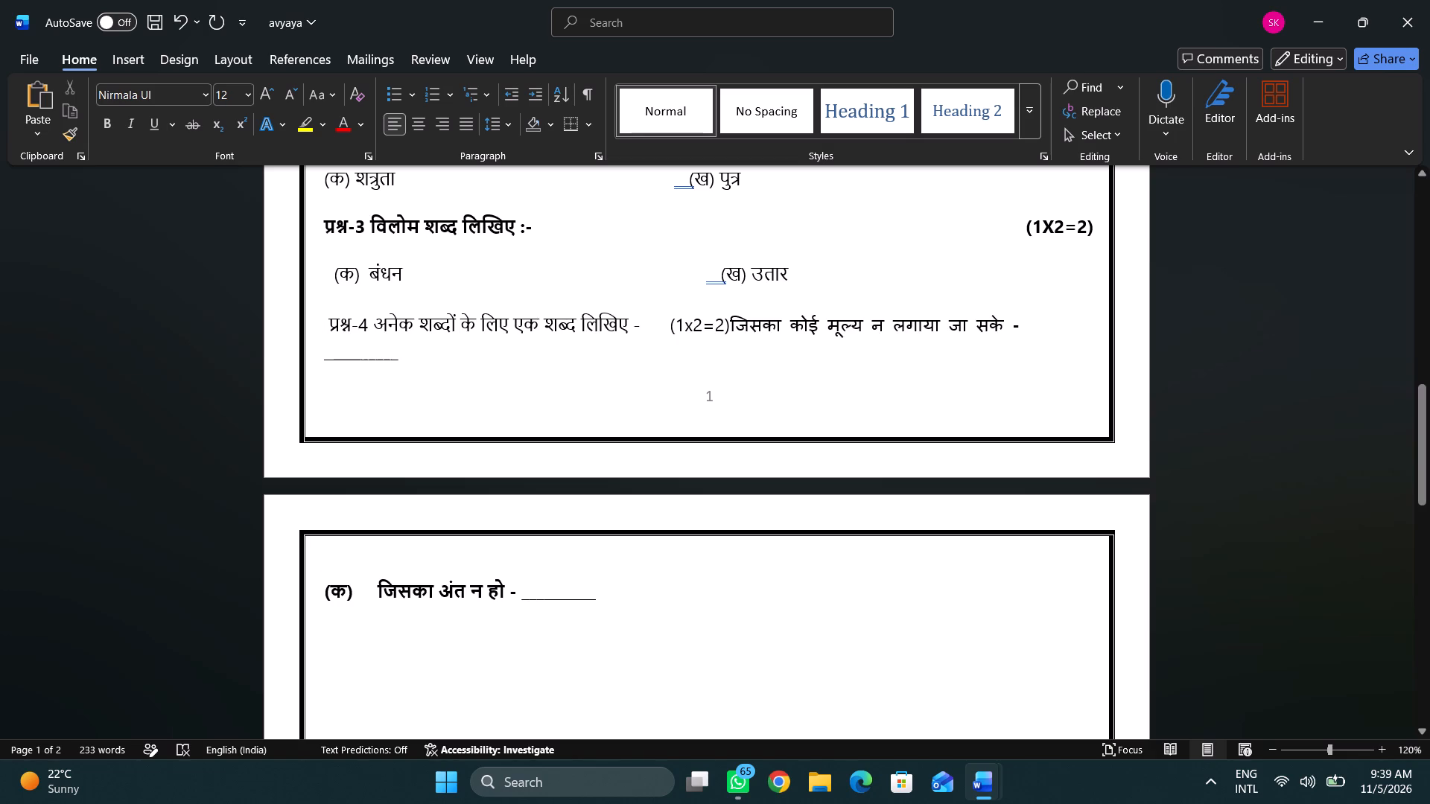
# Move "जिसका कोई मूल्य न लगाया जा सके" onto its own line below the प्रश्न-4 question.
pyautogui.click(731, 325)
pyautogui.press('Return')
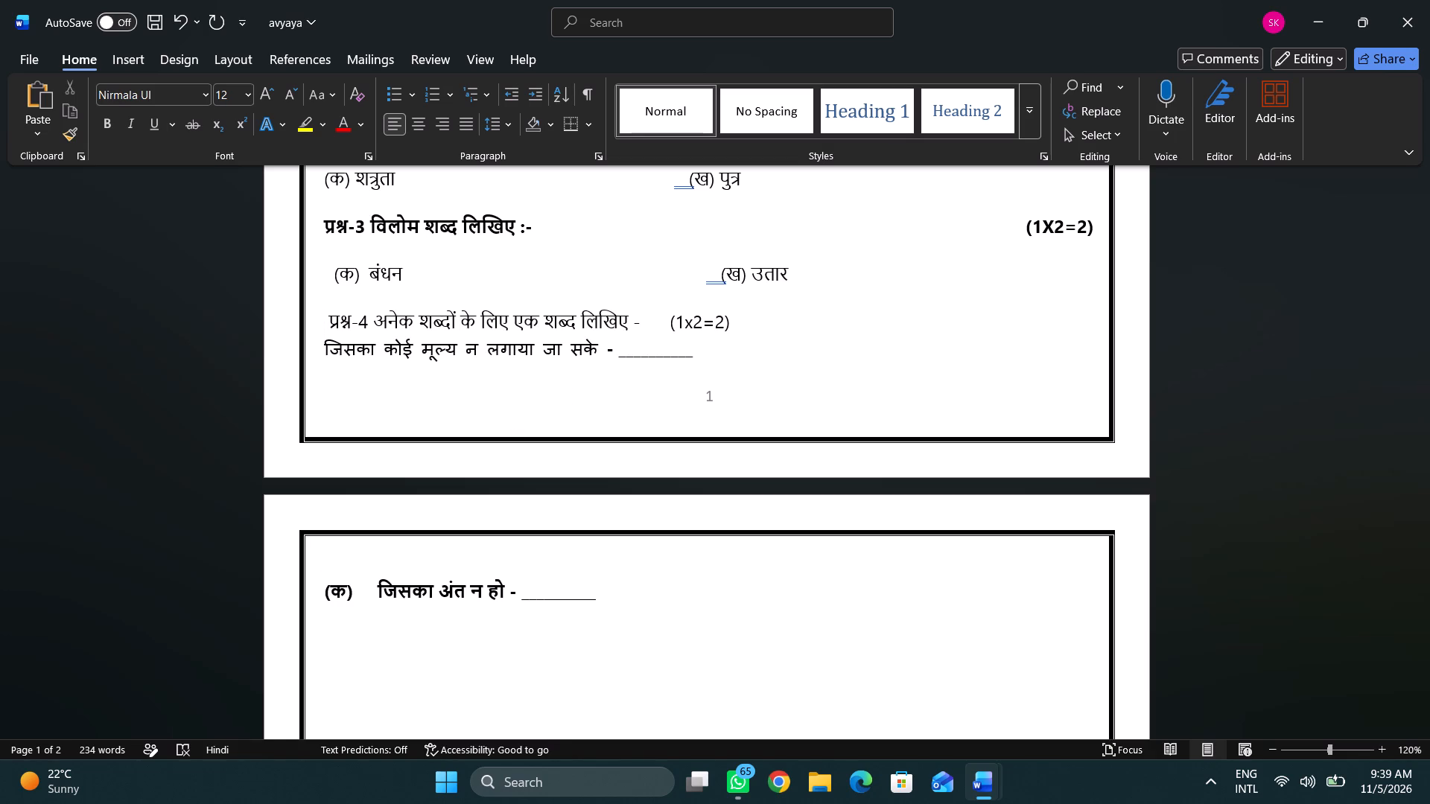
# Space the प्रश्न-4 marks (1x2=2) out to the line's far end, aligned with the प्रश्न-3 marks above.
pyautogui.click(669, 325)
pyautogui.press('space')
pyautogui.press('space')
pyautogui.press('space')
pyautogui.press('space')
pyautogui.press('space')
pyautogui.press('space')
pyautogui.press('space')
pyautogui.press('space')
pyautogui.press('space')
pyautogui.press('space')
pyautogui.press('space')
pyautogui.press('space')
pyautogui.press('space')
pyautogui.press('space')
pyautogui.press('space')
pyautogui.press('space')
pyautogui.press('space')
pyautogui.press('space')
pyautogui.press('space')
pyautogui.press('space')
pyautogui.press('space')
pyautogui.press('space')
pyautogui.press('space')
pyautogui.press('space')
pyautogui.press('space')
pyautogui.press('space')
pyautogui.press('space')
pyautogui.press('space')
pyautogui.press('space')
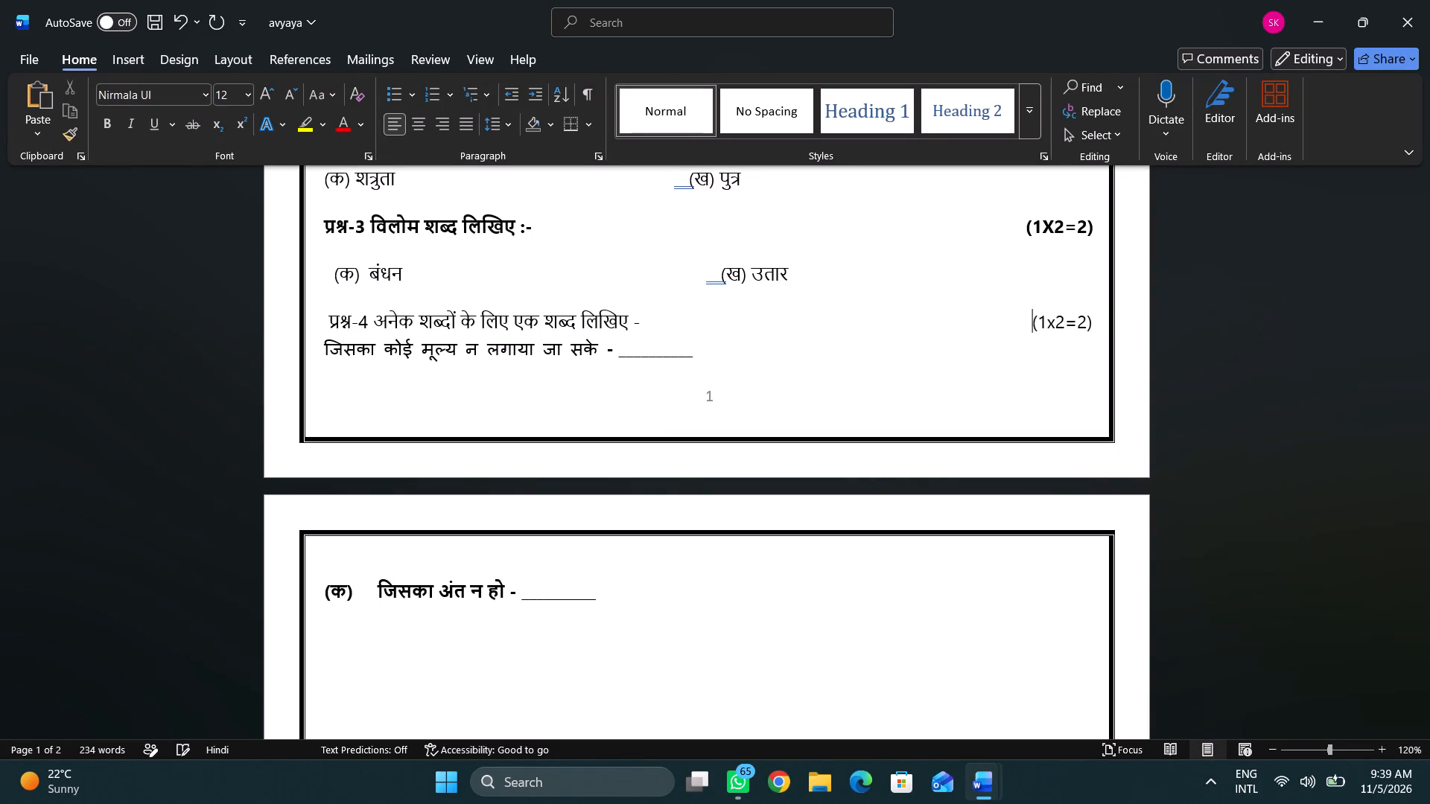
pyautogui.press('space')
pyautogui.press('BackSpace')
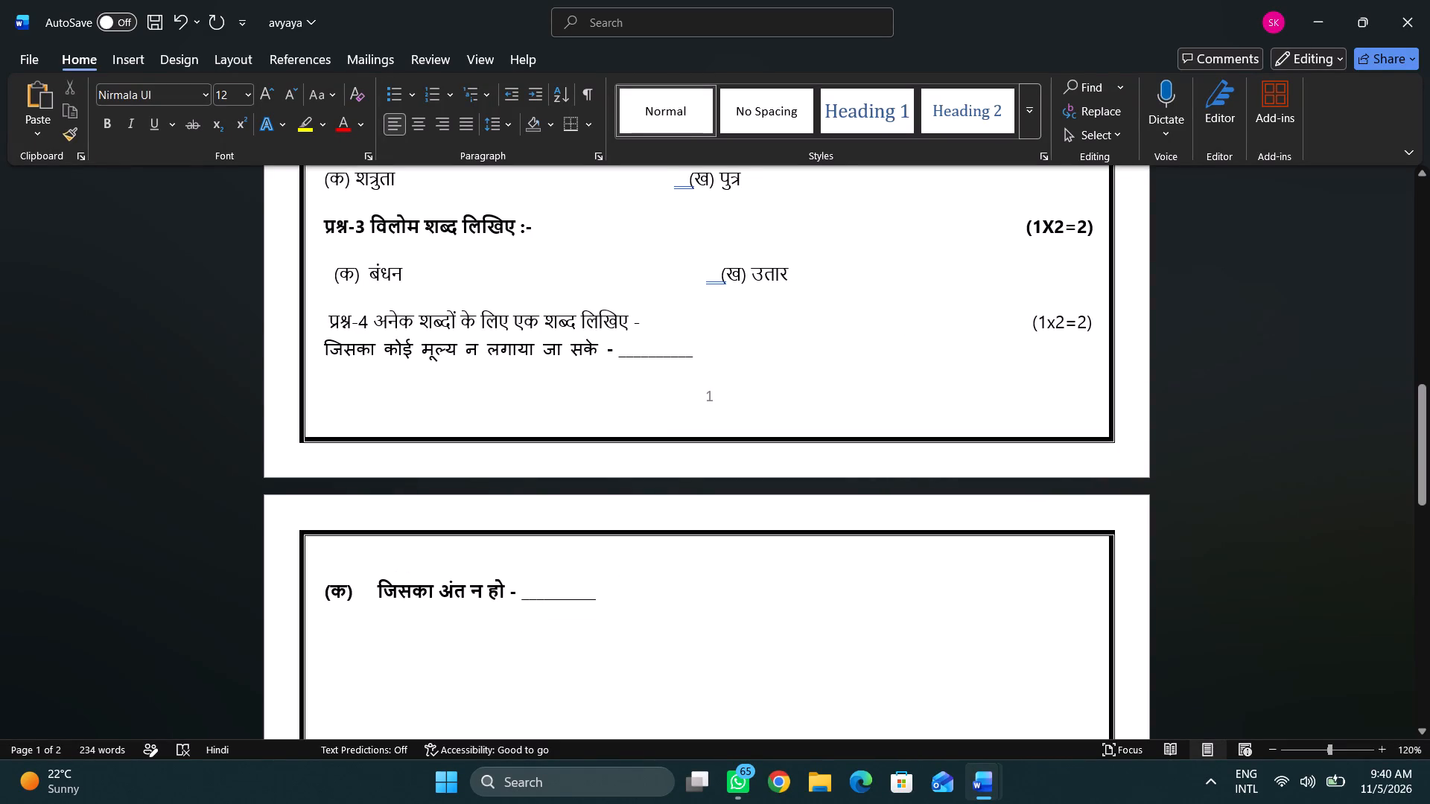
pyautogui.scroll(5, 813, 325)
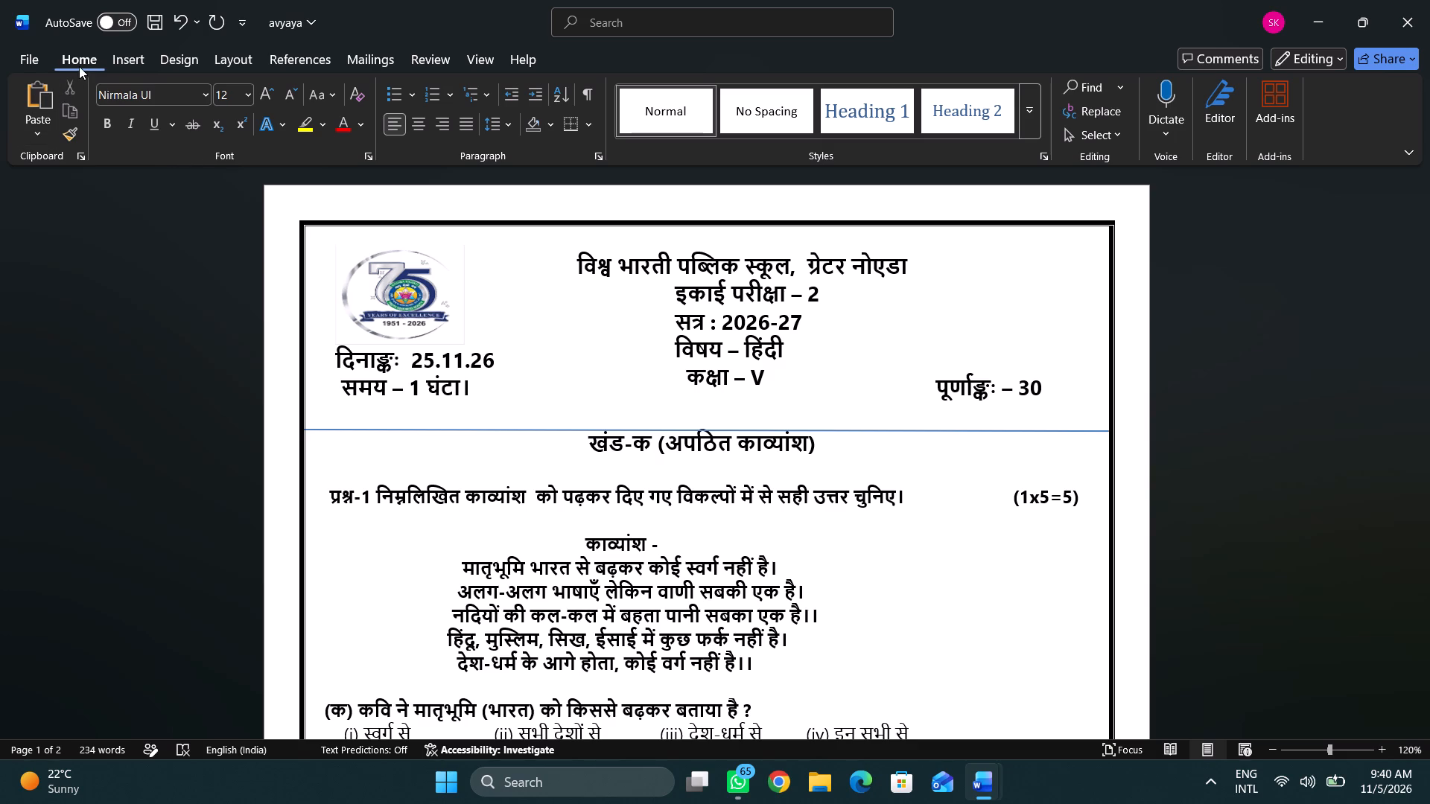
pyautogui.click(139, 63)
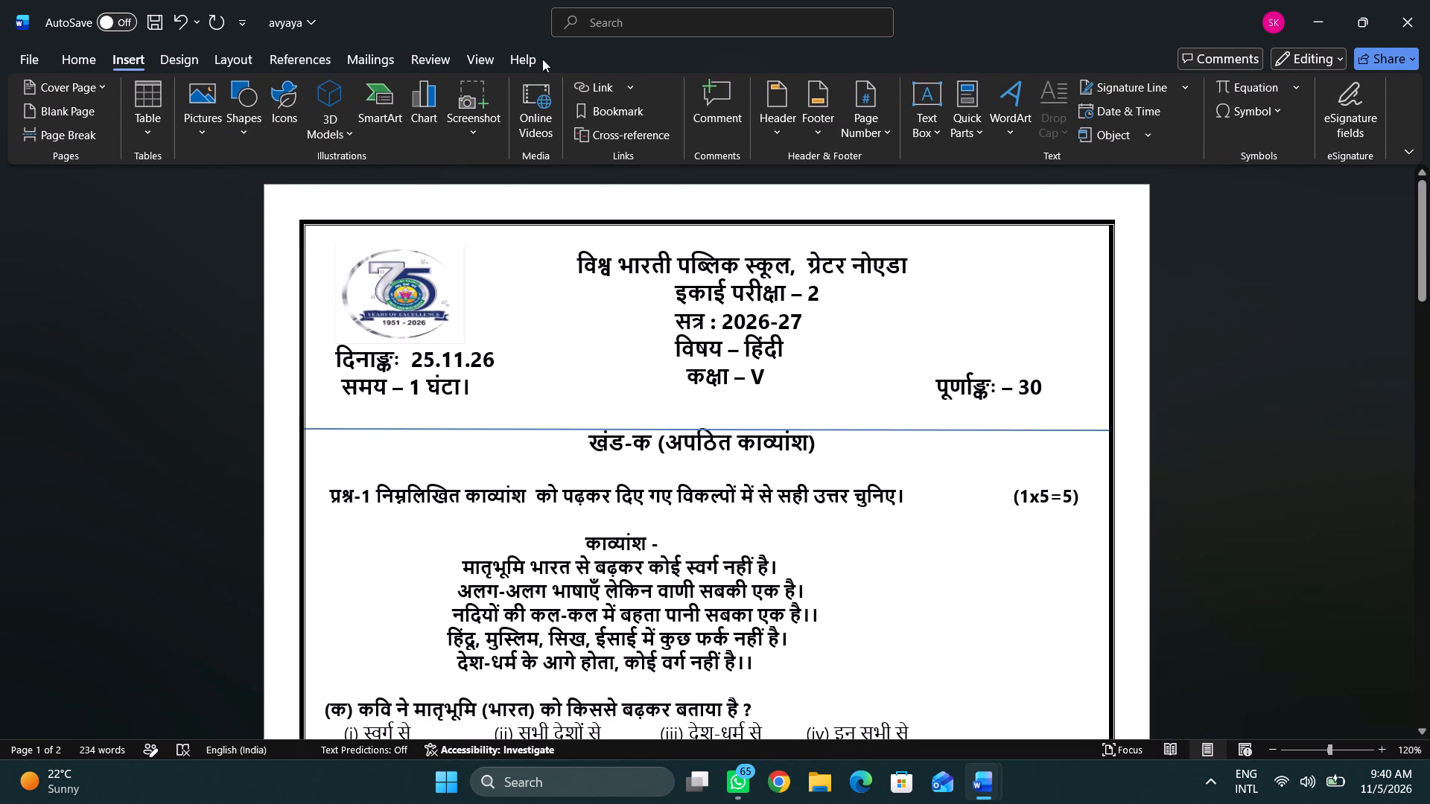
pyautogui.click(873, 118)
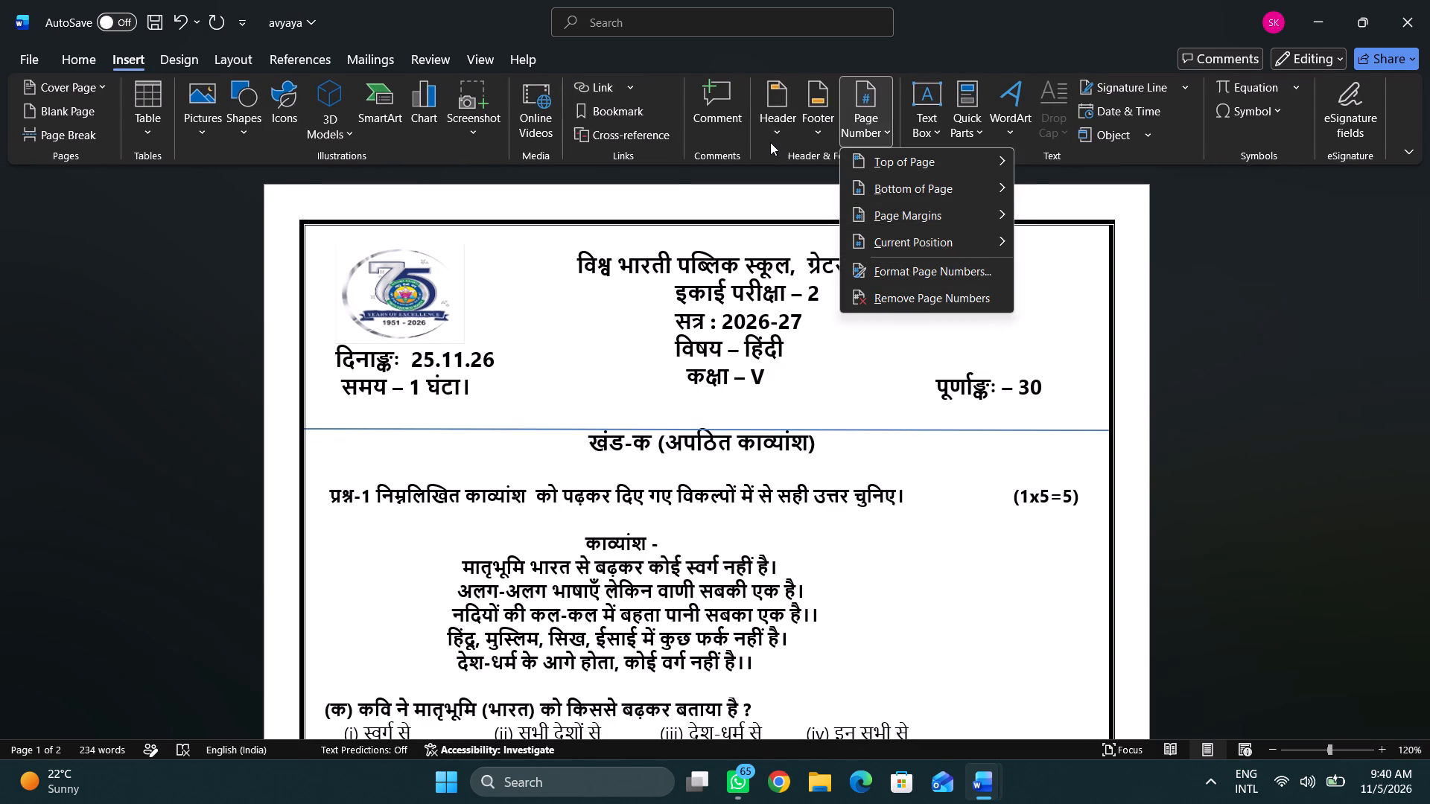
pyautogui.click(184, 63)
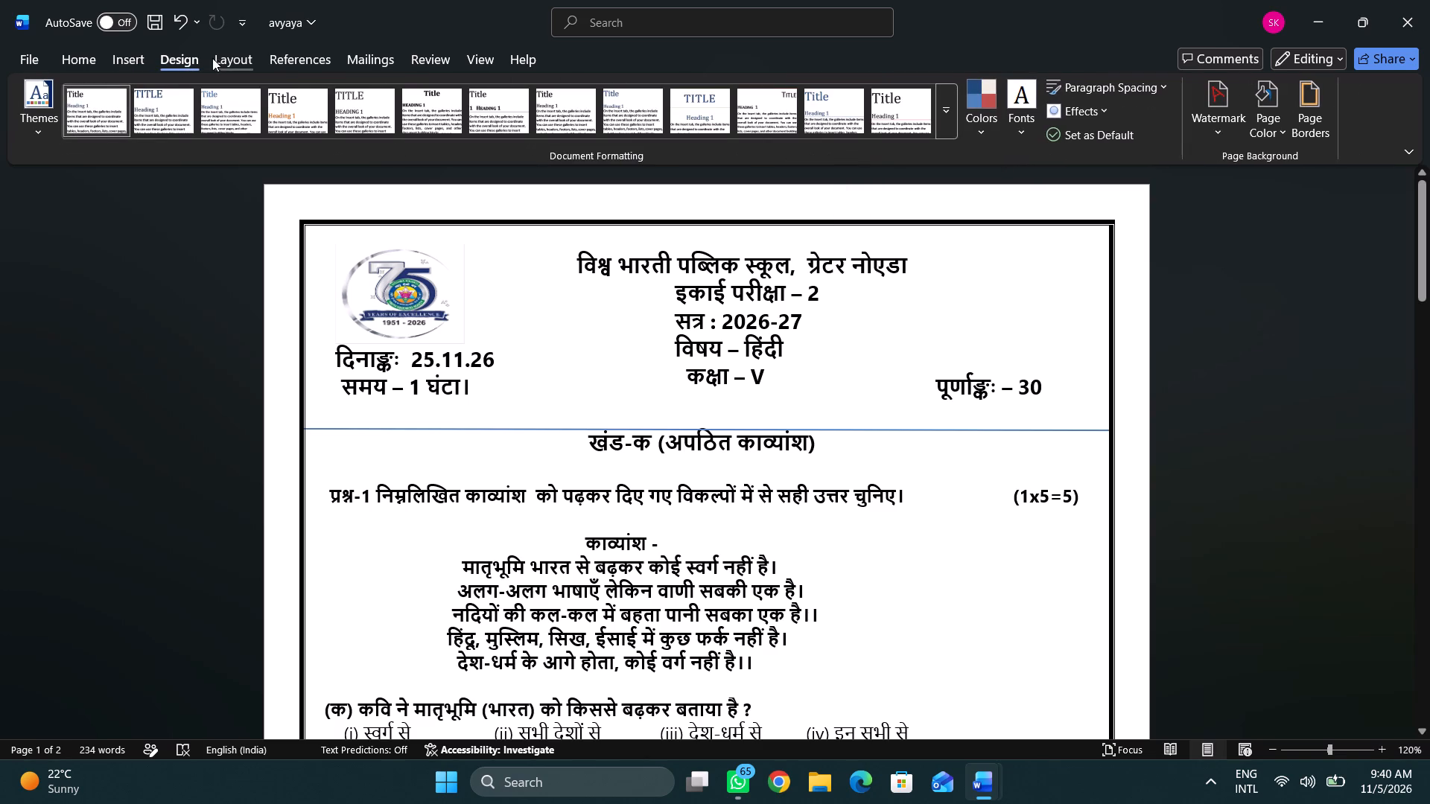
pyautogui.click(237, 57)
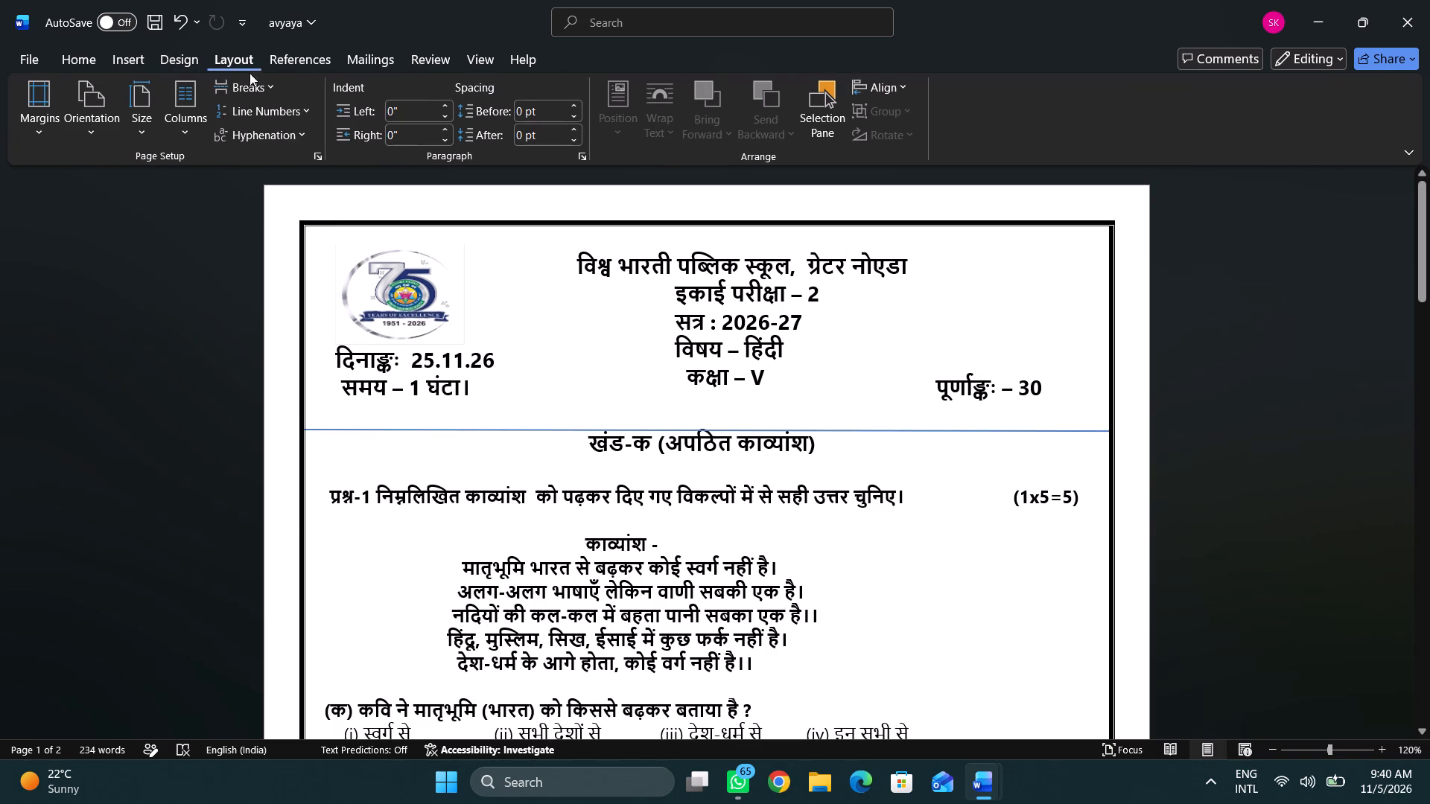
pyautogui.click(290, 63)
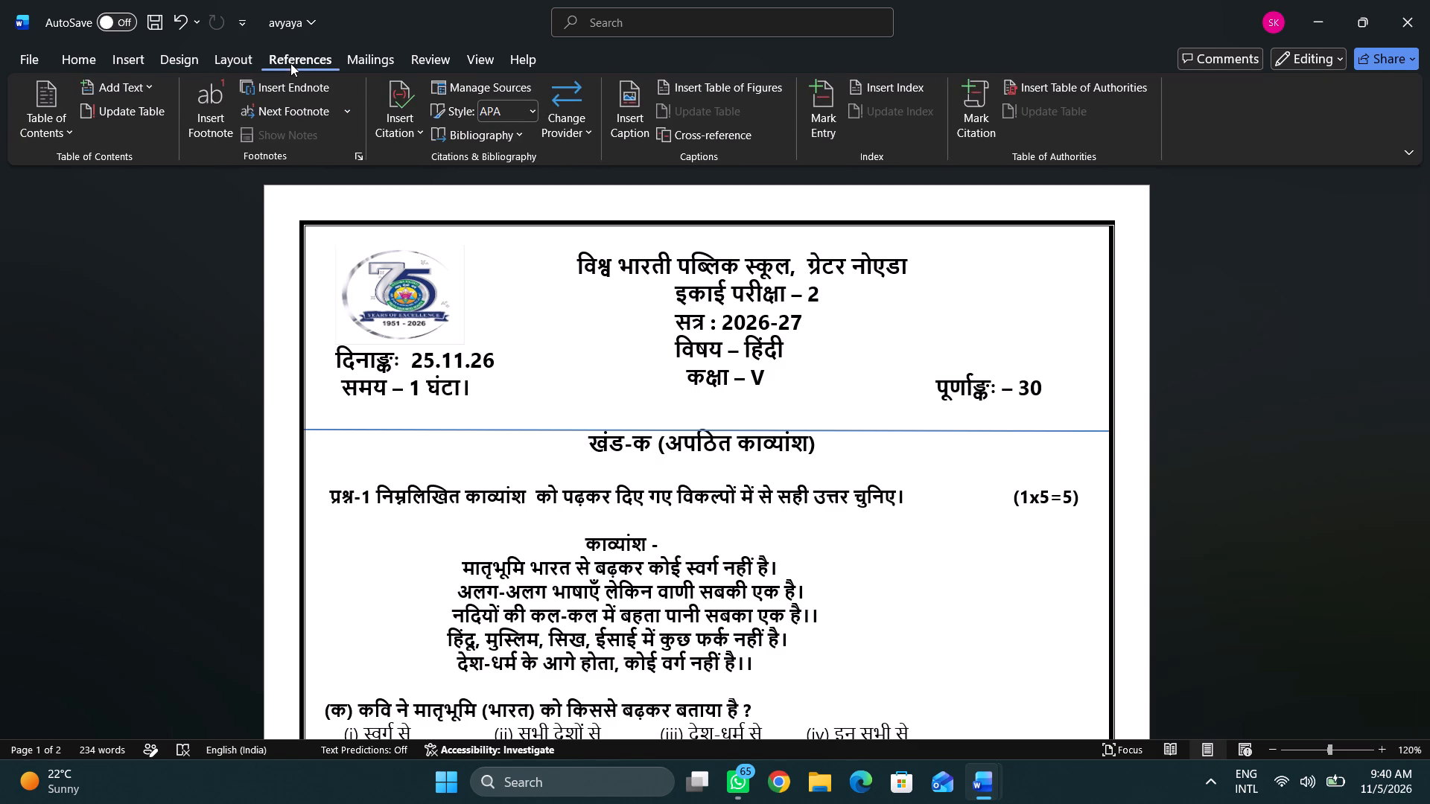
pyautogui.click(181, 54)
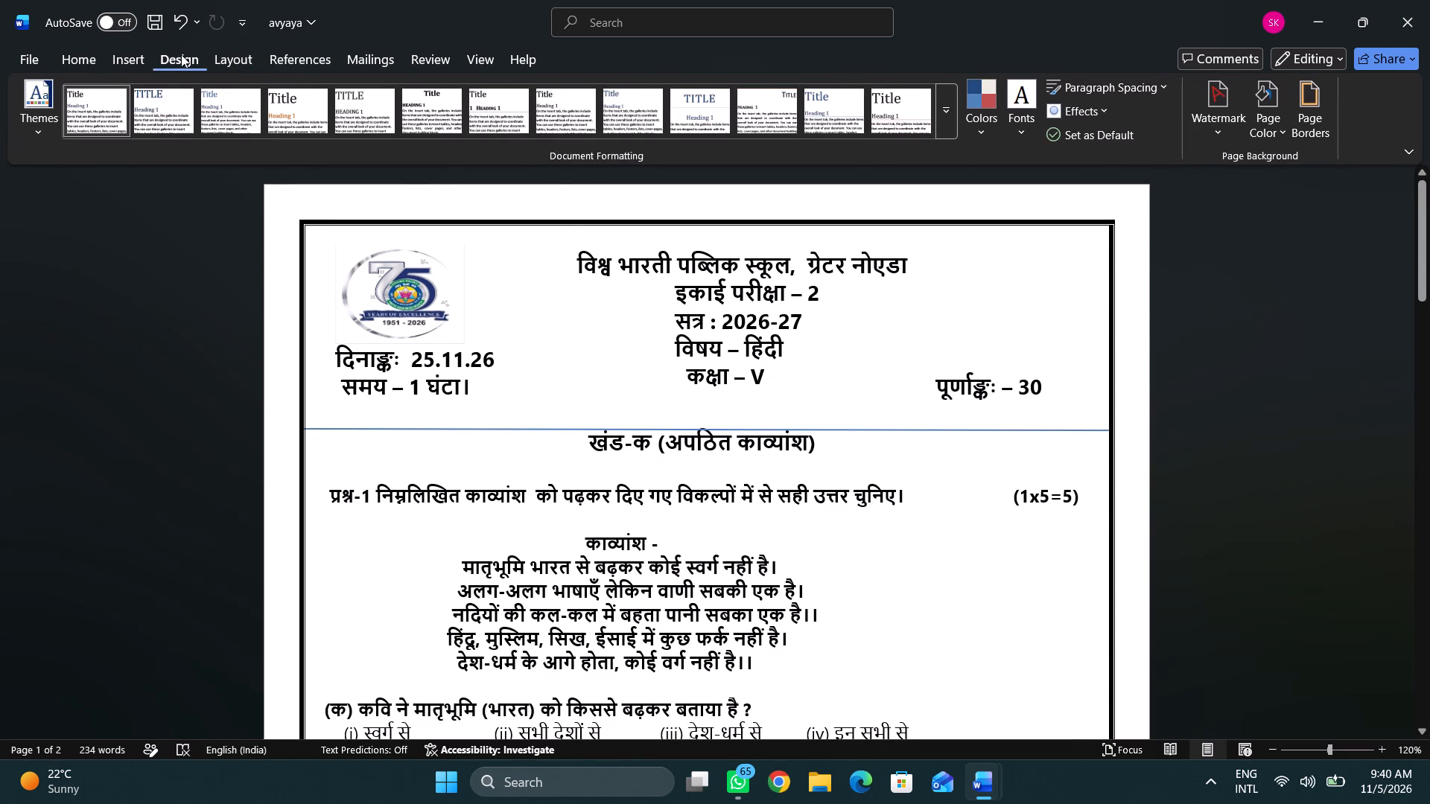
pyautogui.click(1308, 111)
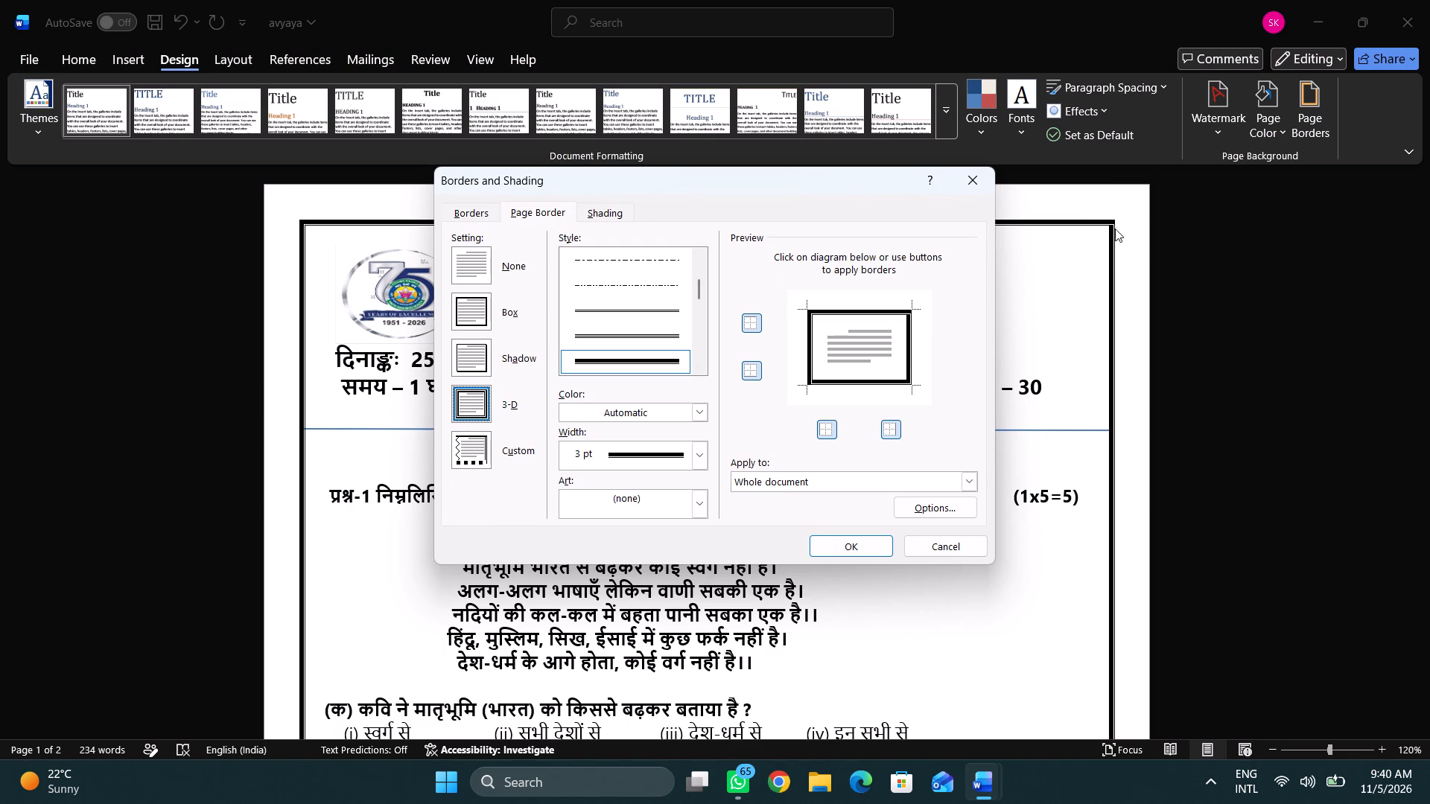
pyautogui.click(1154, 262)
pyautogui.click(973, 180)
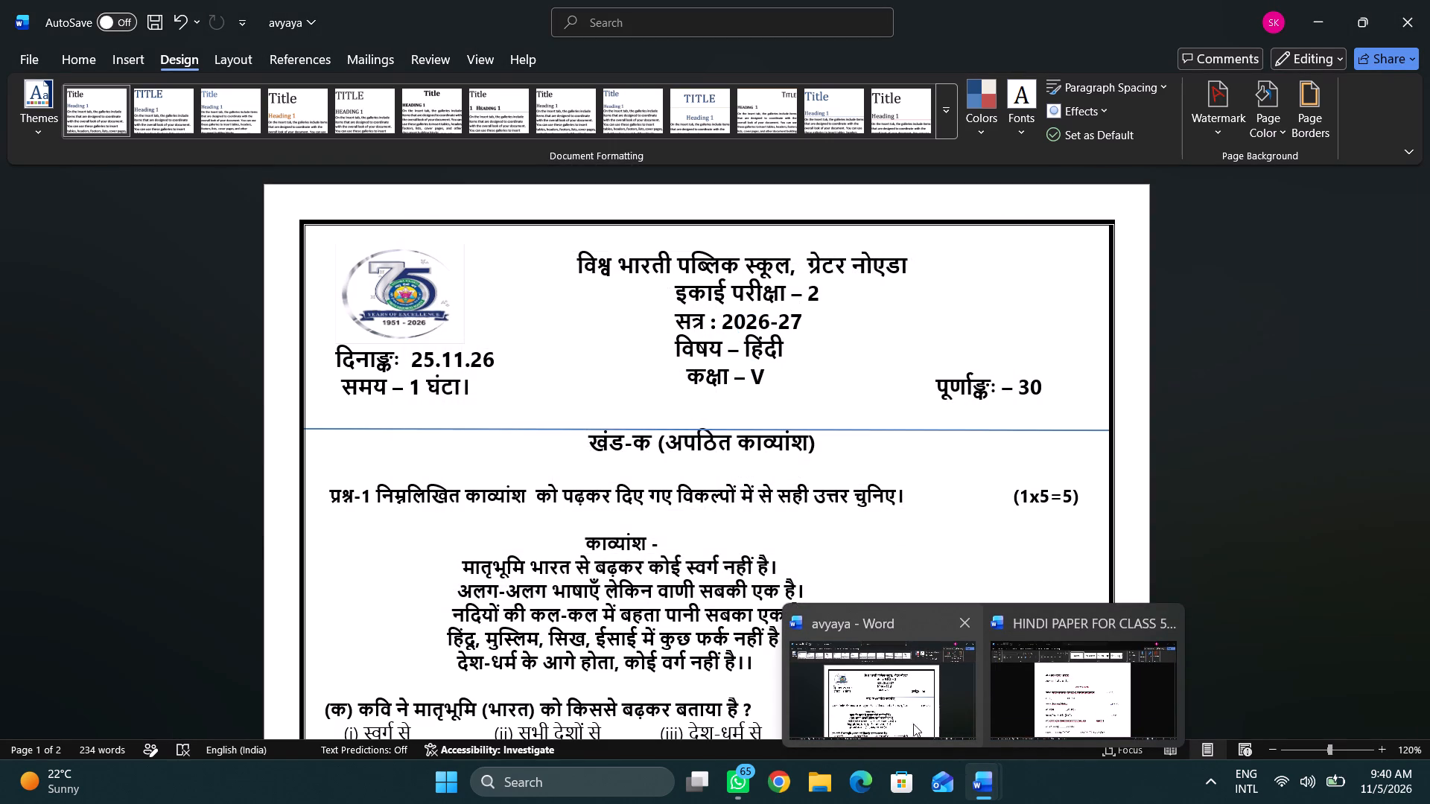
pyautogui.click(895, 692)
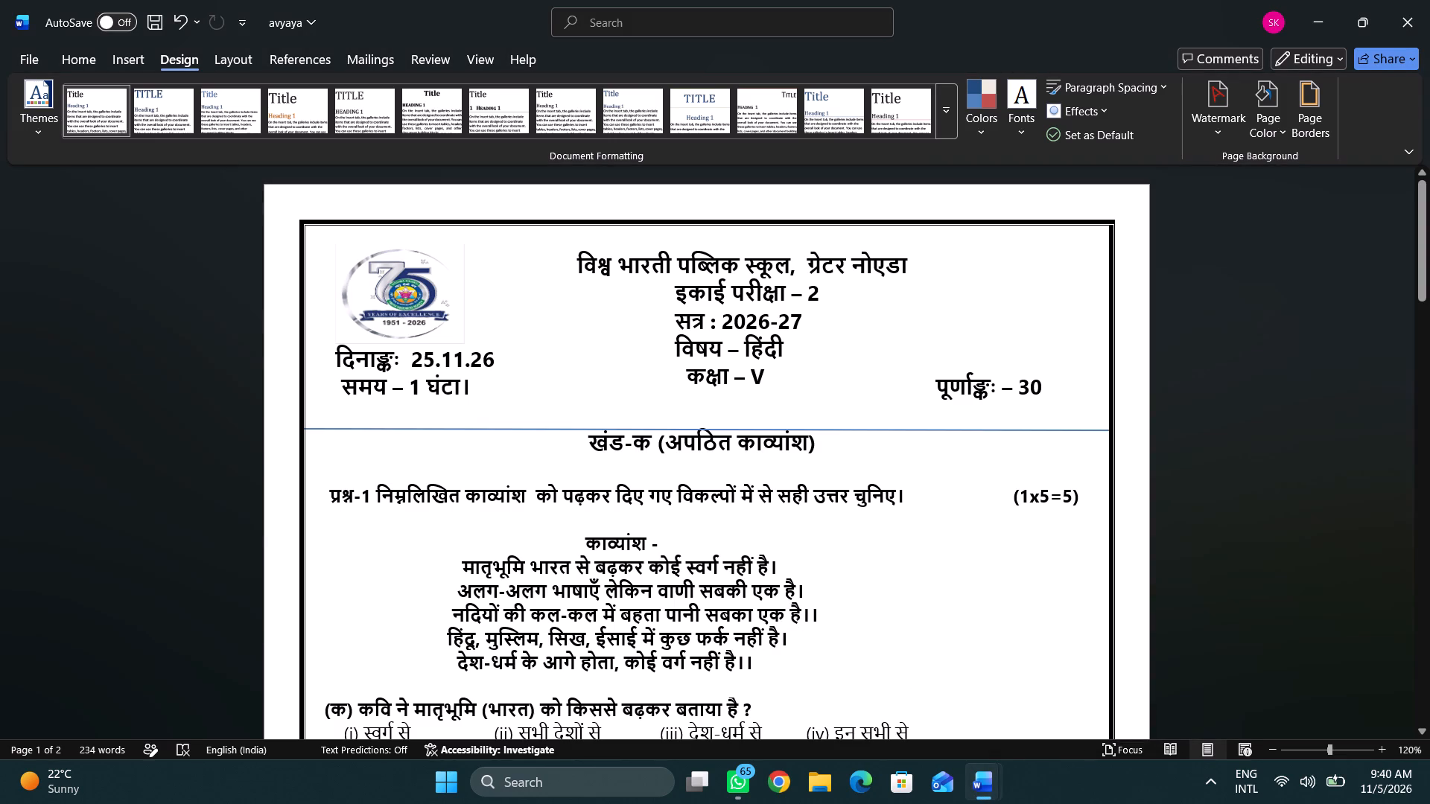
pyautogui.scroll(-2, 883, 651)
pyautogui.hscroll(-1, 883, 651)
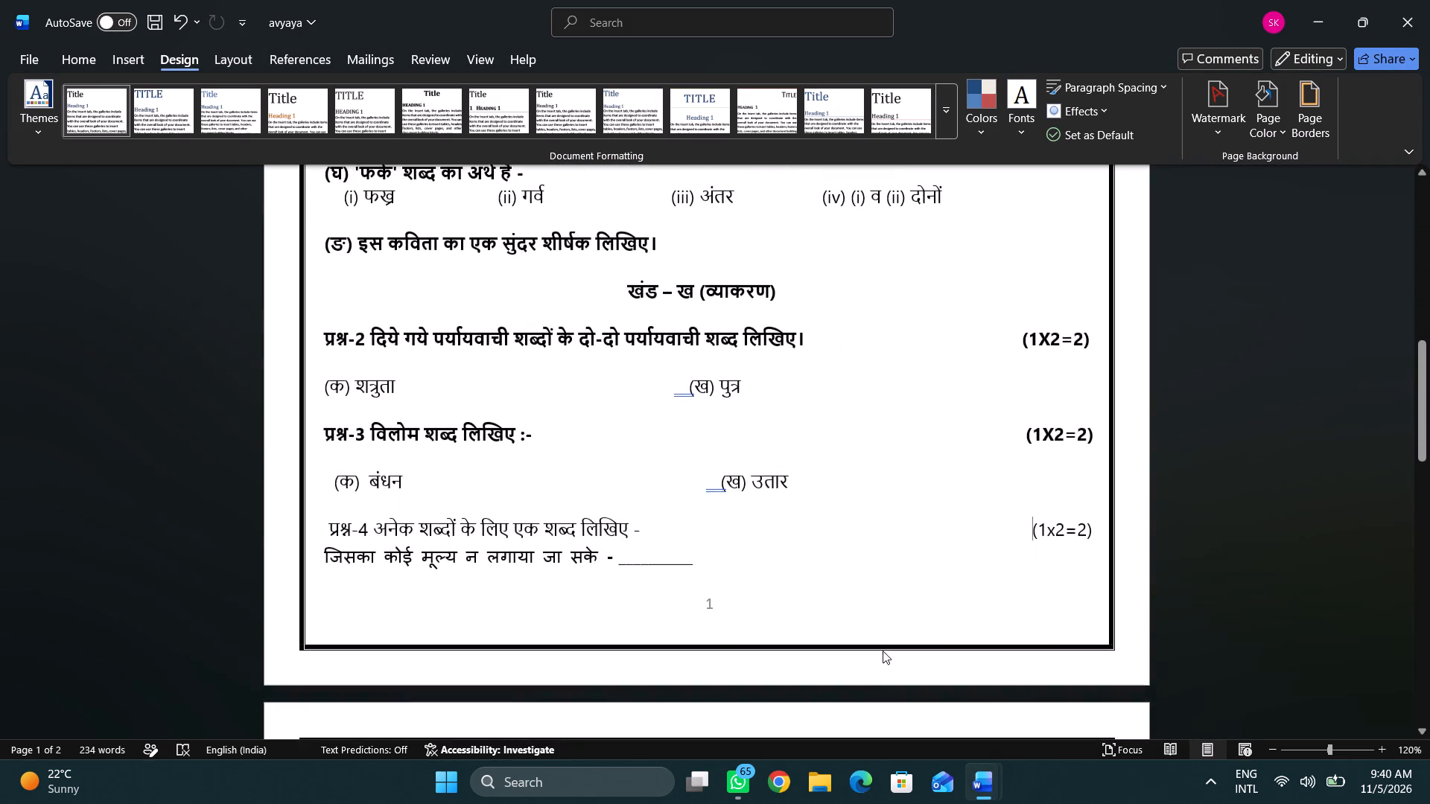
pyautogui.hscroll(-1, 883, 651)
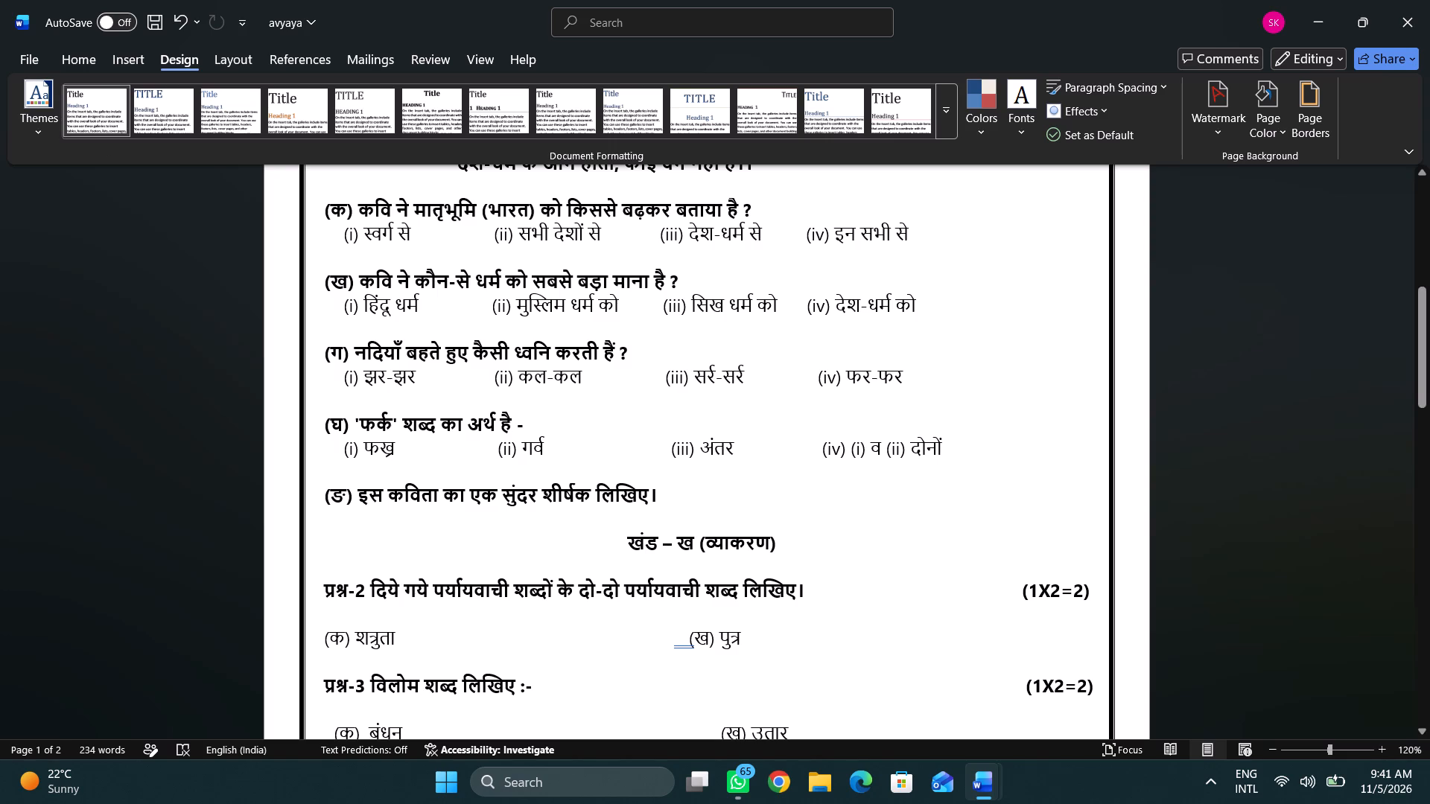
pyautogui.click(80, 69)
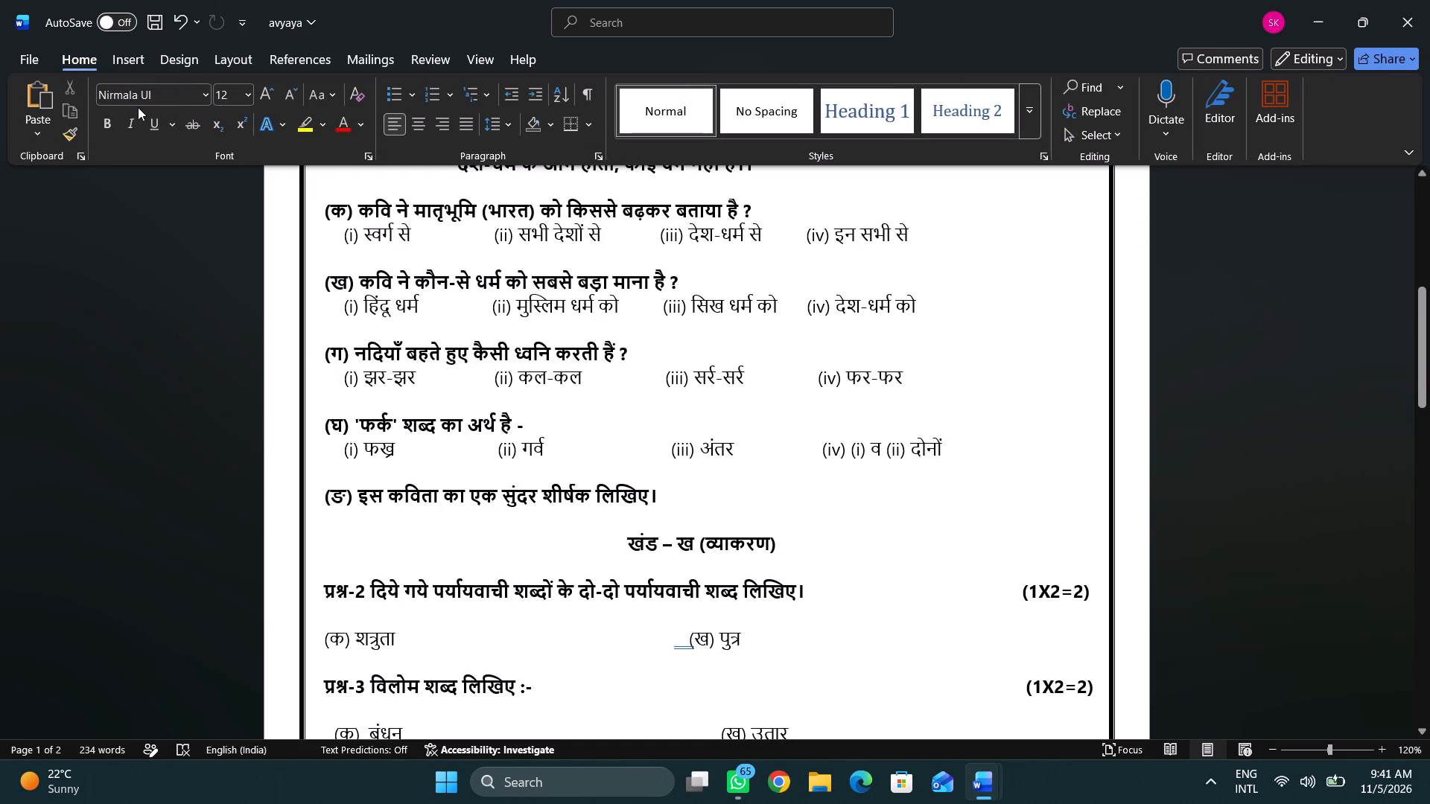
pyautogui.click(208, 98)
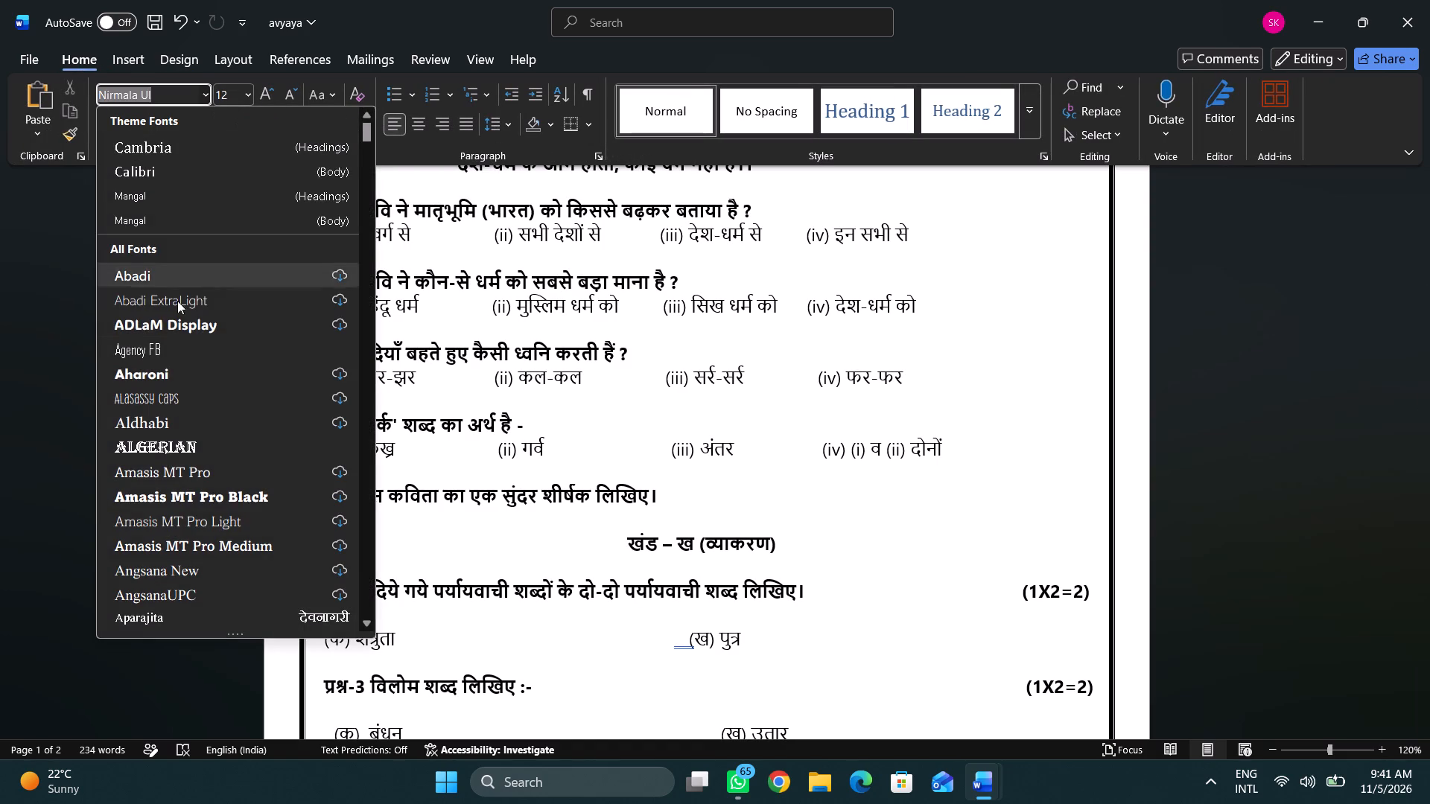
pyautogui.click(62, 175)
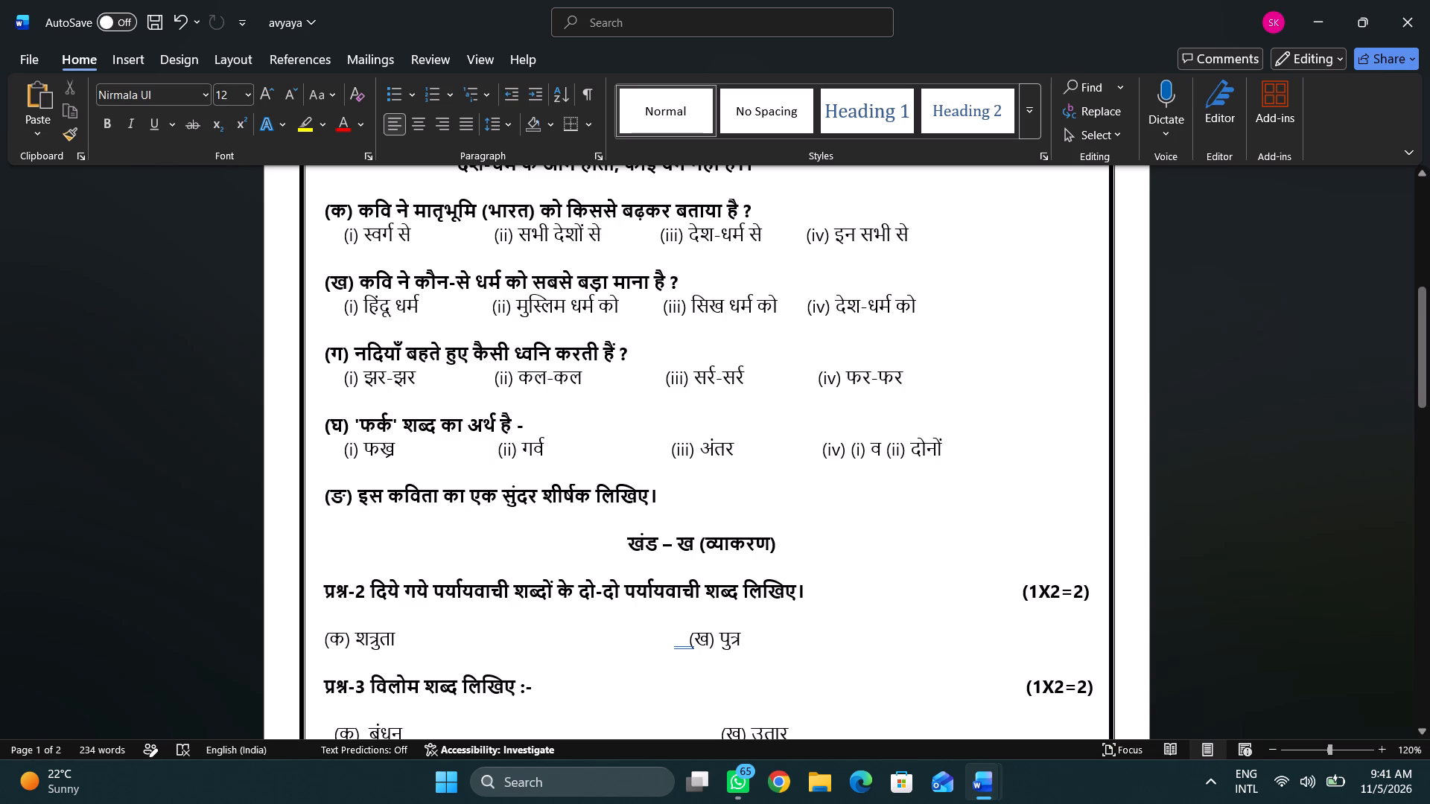
# Make the whole प्रश्न-4 question line bold, including its marks (1x2=2).
pyautogui.scroll(-1, 499, 282)
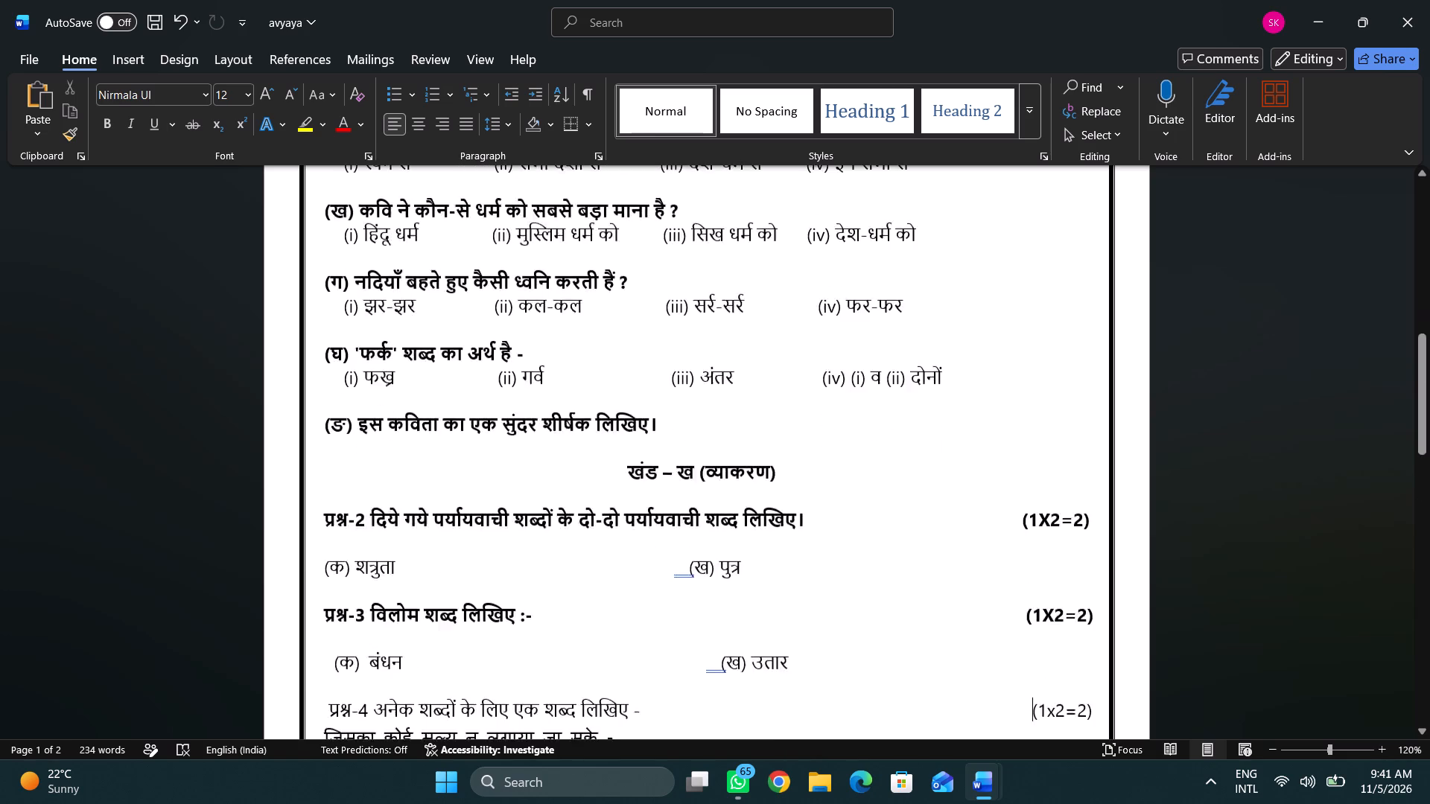
pyautogui.scroll(-1, 499, 282)
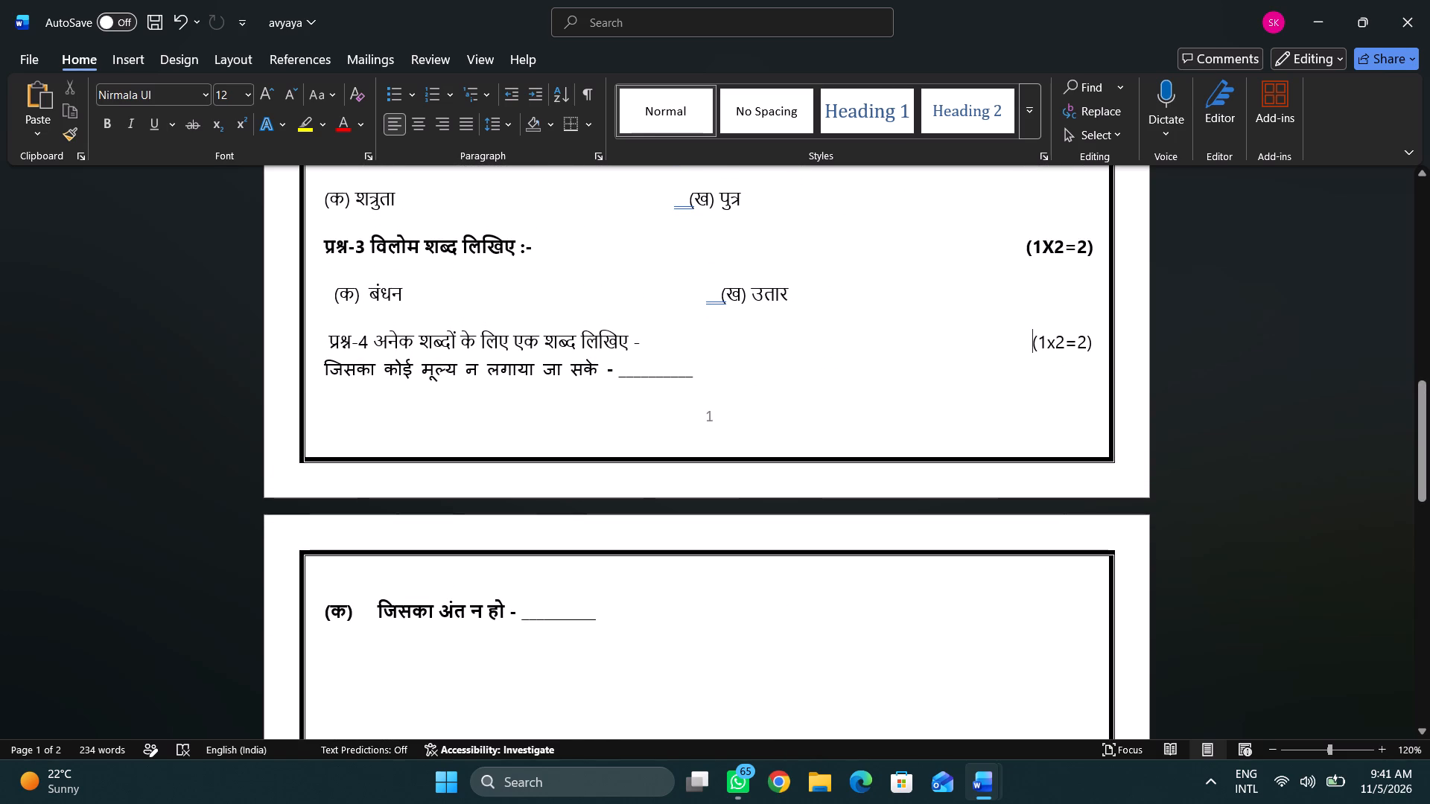
pyautogui.moveTo(323, 347); pyautogui.dragTo(863, 351)
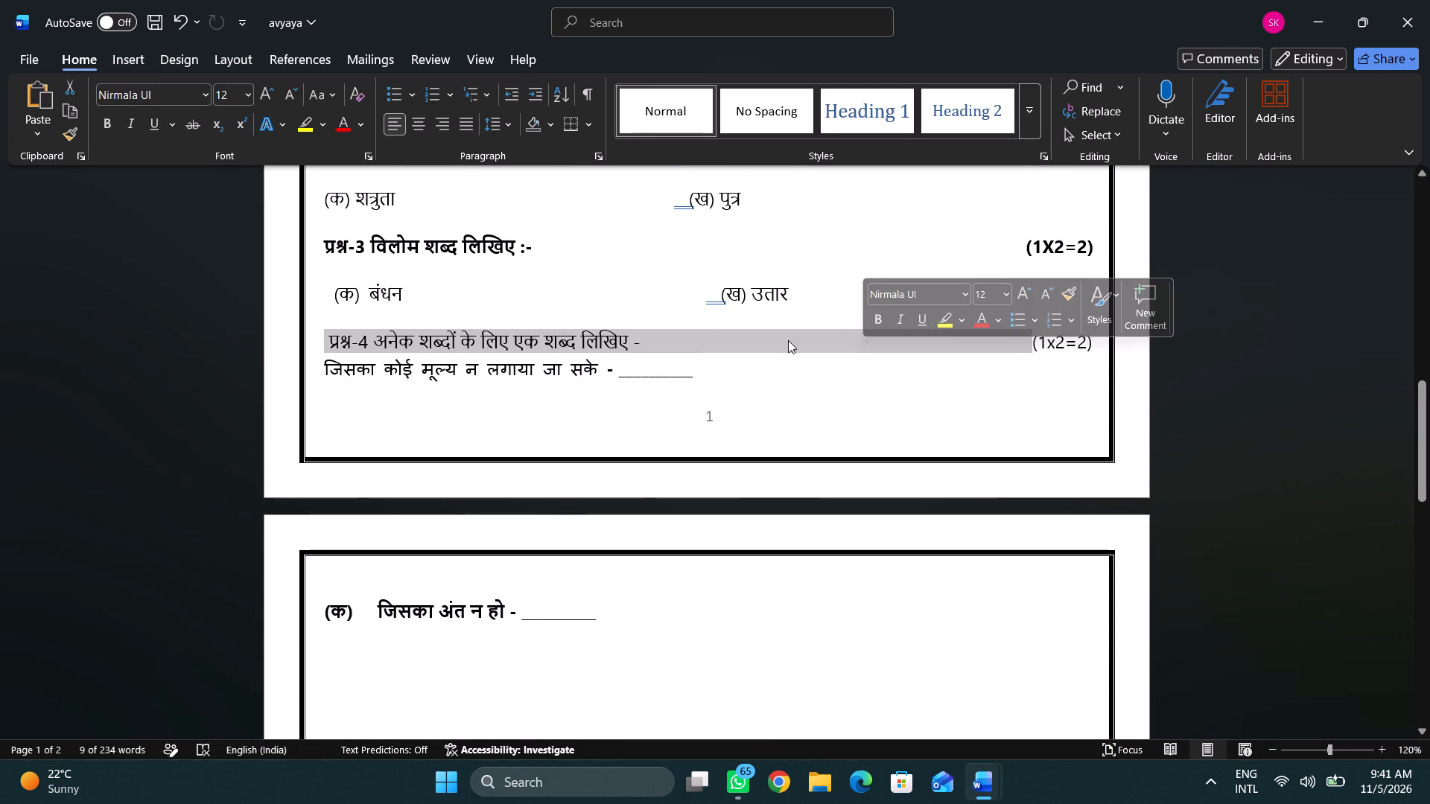
pyautogui.click(1085, 332)
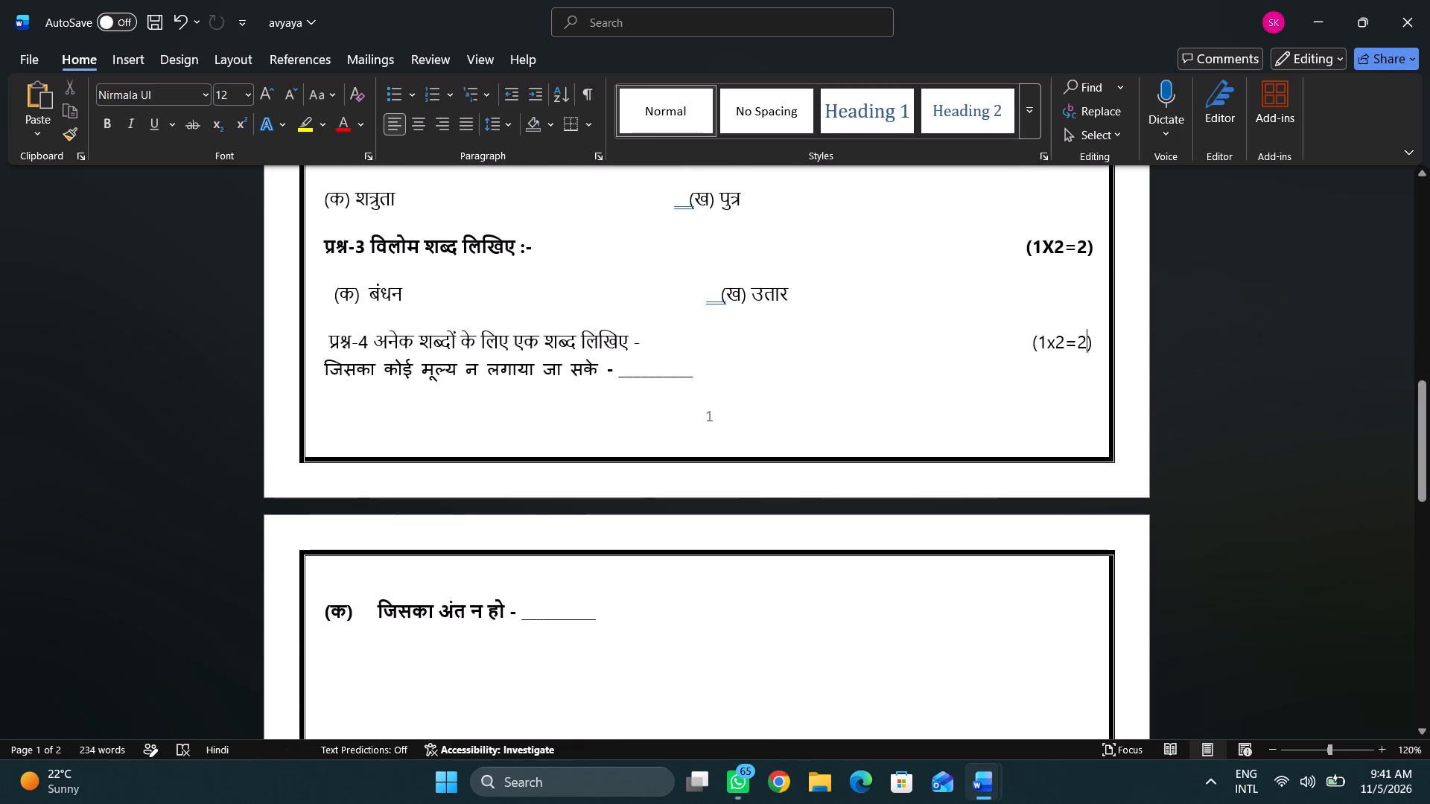
pyautogui.moveTo(1102, 345); pyautogui.dragTo(639, 315)
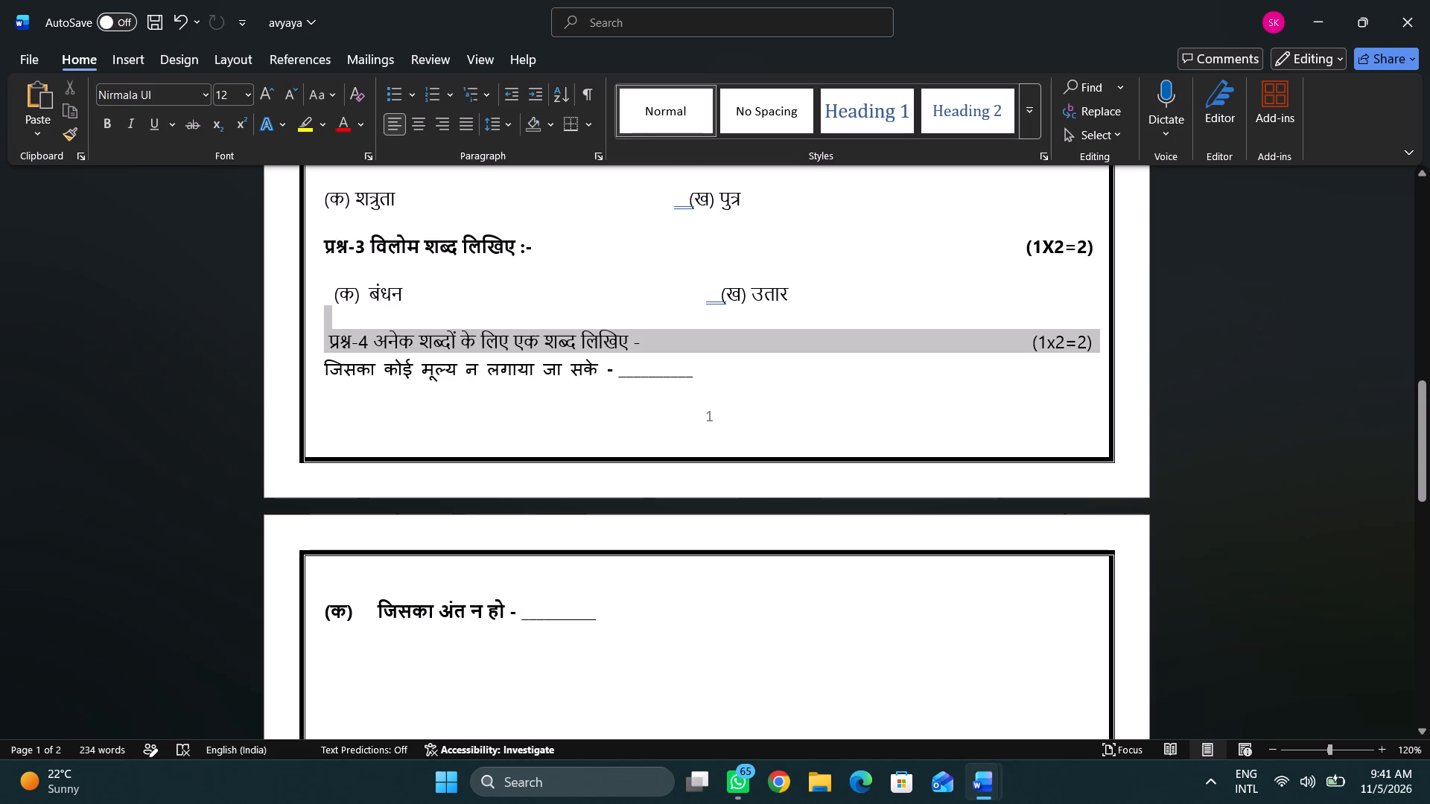
pyautogui.moveTo(639, 315); pyautogui.dragTo(618, 311)
pyautogui.moveTo(618, 311); pyautogui.dragTo(618, 312)
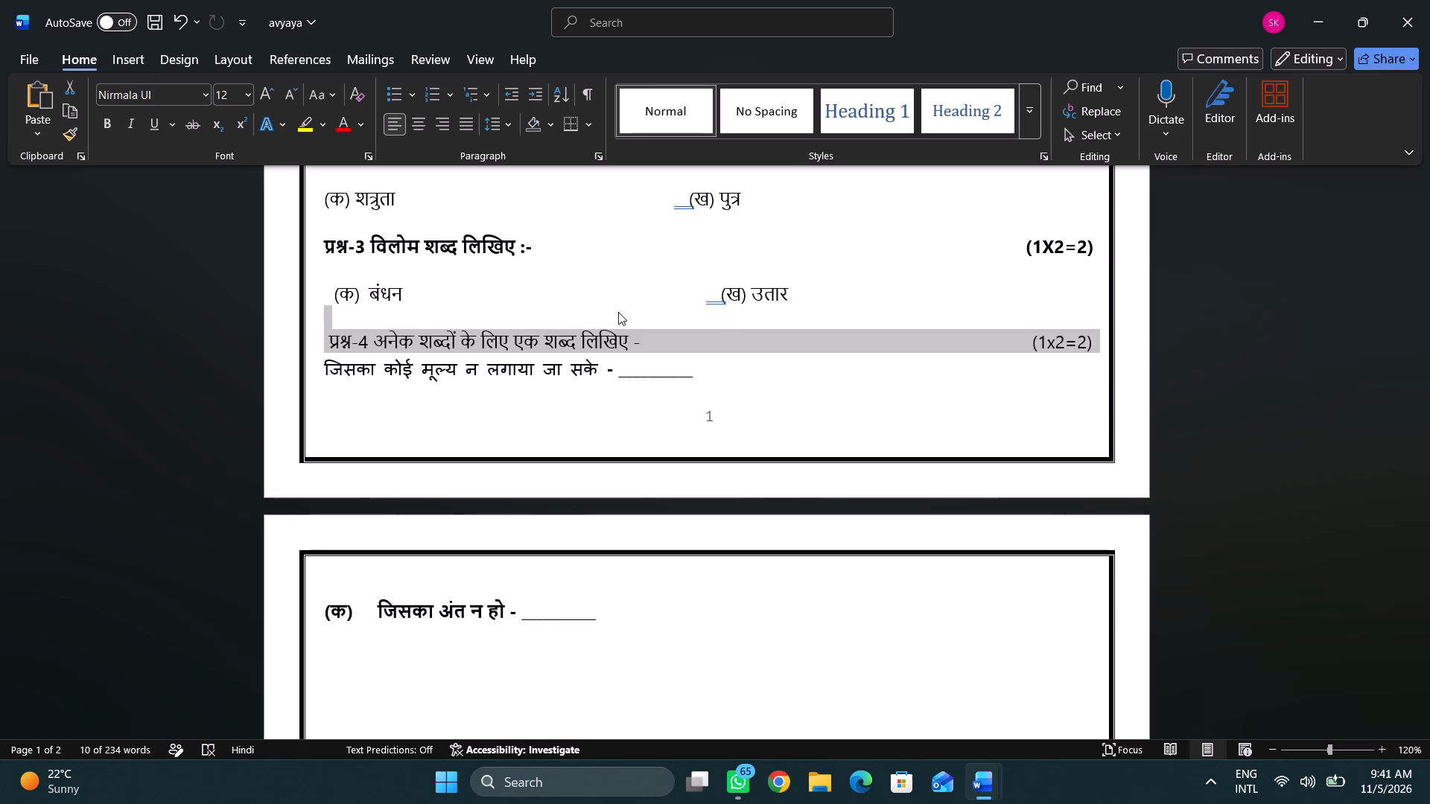
pyautogui.moveTo(1091, 345); pyautogui.dragTo(1098, 343)
pyautogui.click(1098, 343)
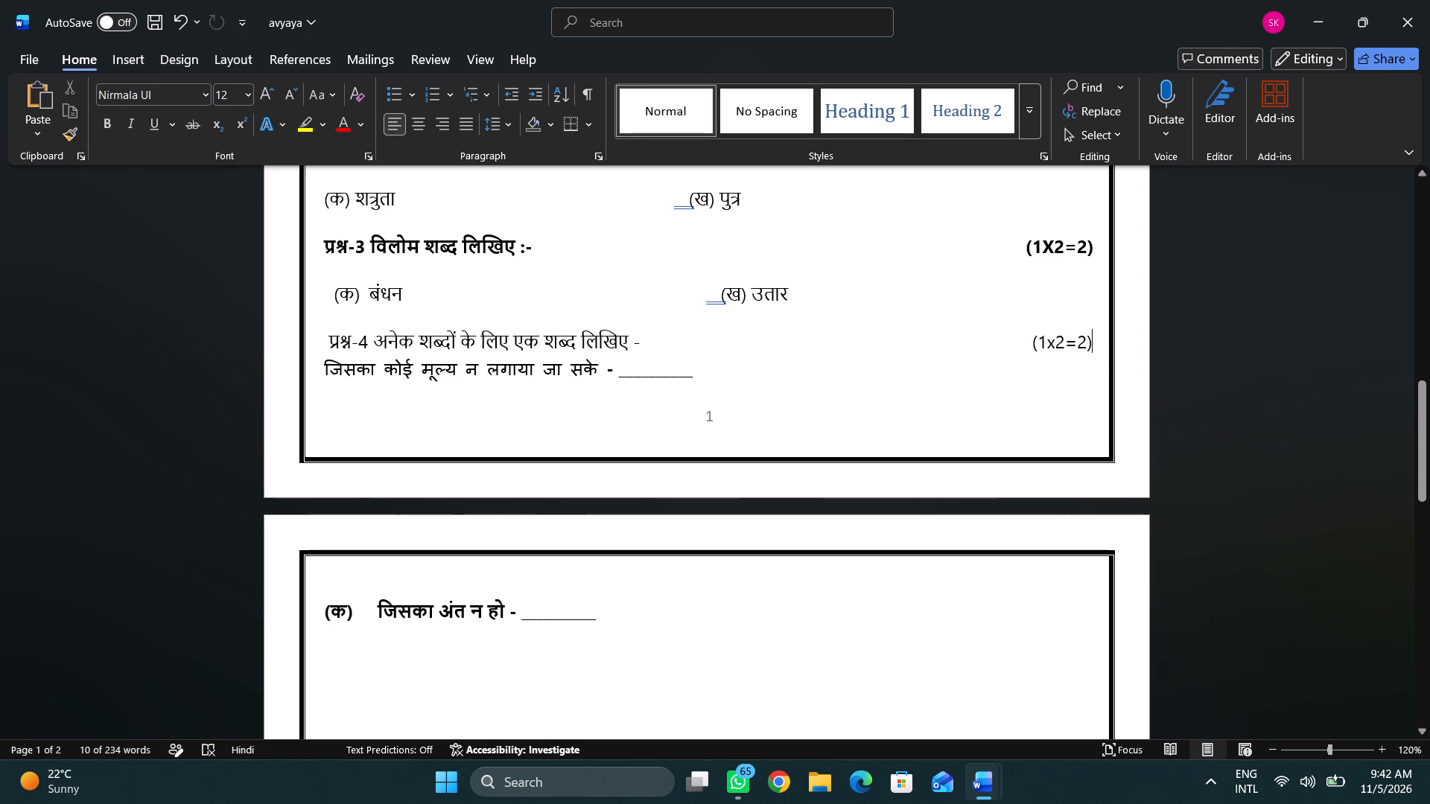
pyautogui.moveTo(1098, 343); pyautogui.dragTo(343, 338)
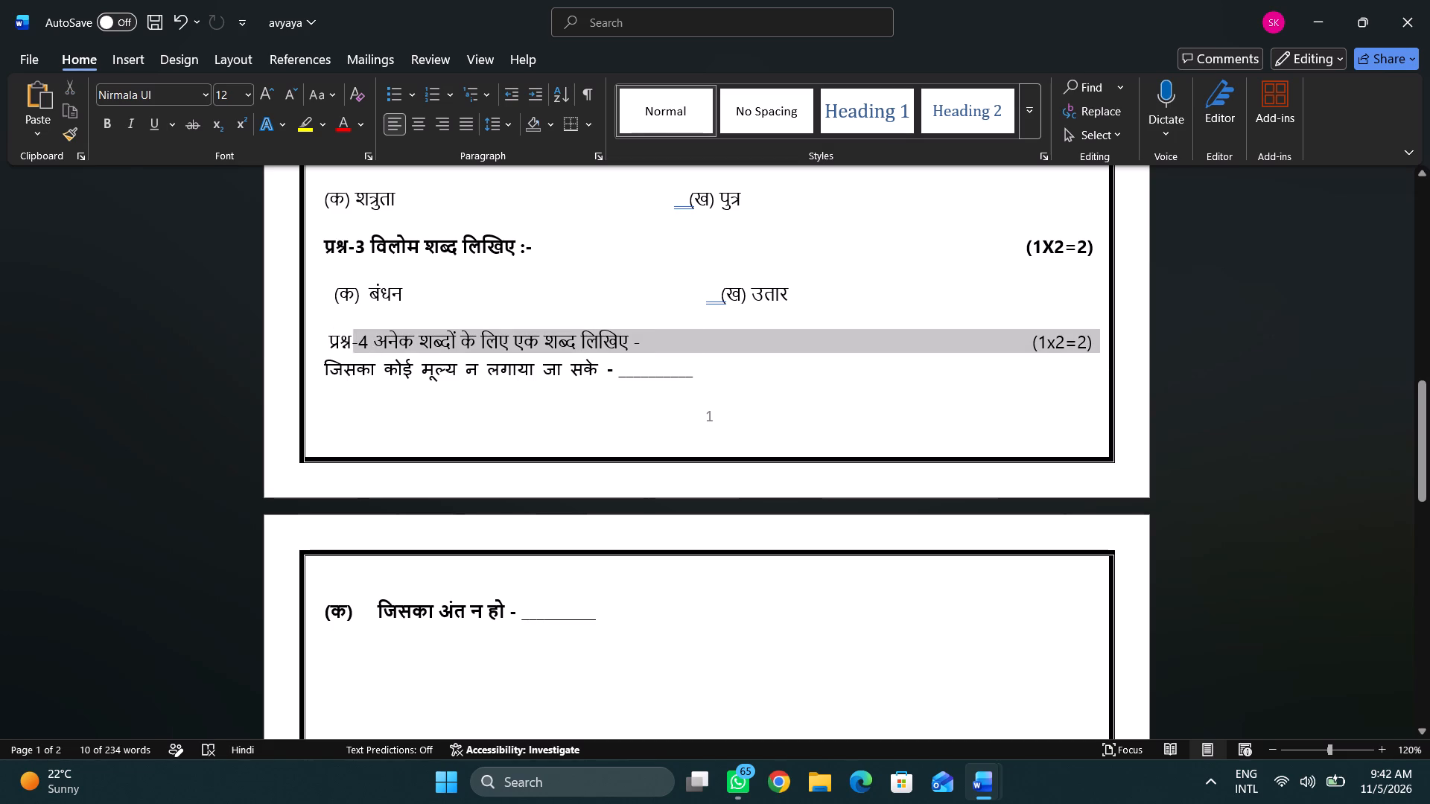
pyautogui.moveTo(343, 338); pyautogui.dragTo(258, 342)
pyautogui.click(276, 312)
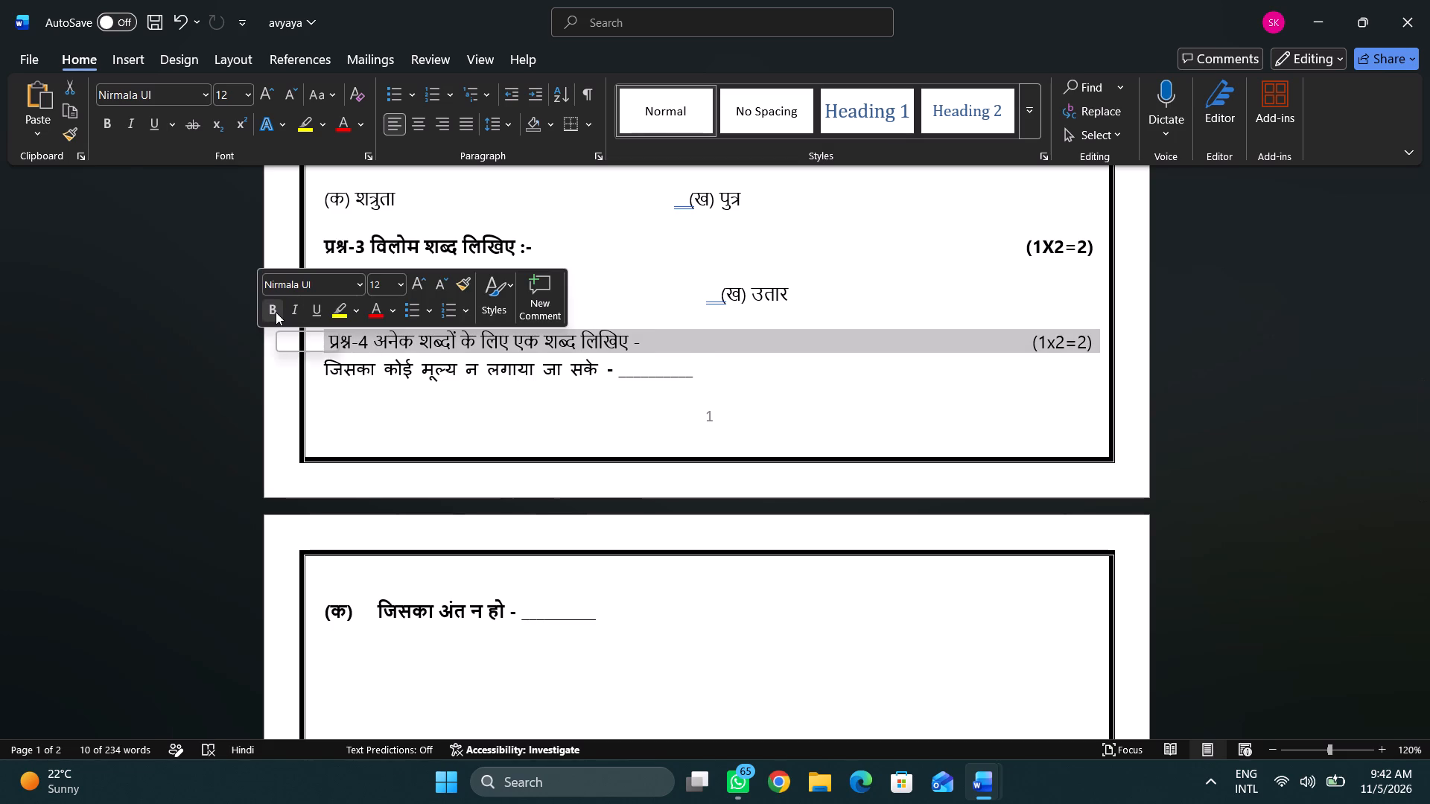
# Bring the marks (1x2=2) back onto the bold प्रश्न-4 line and align them with the प्रश्न-3 marks above by adjusting the spaces.
pyautogui.click(313, 370)
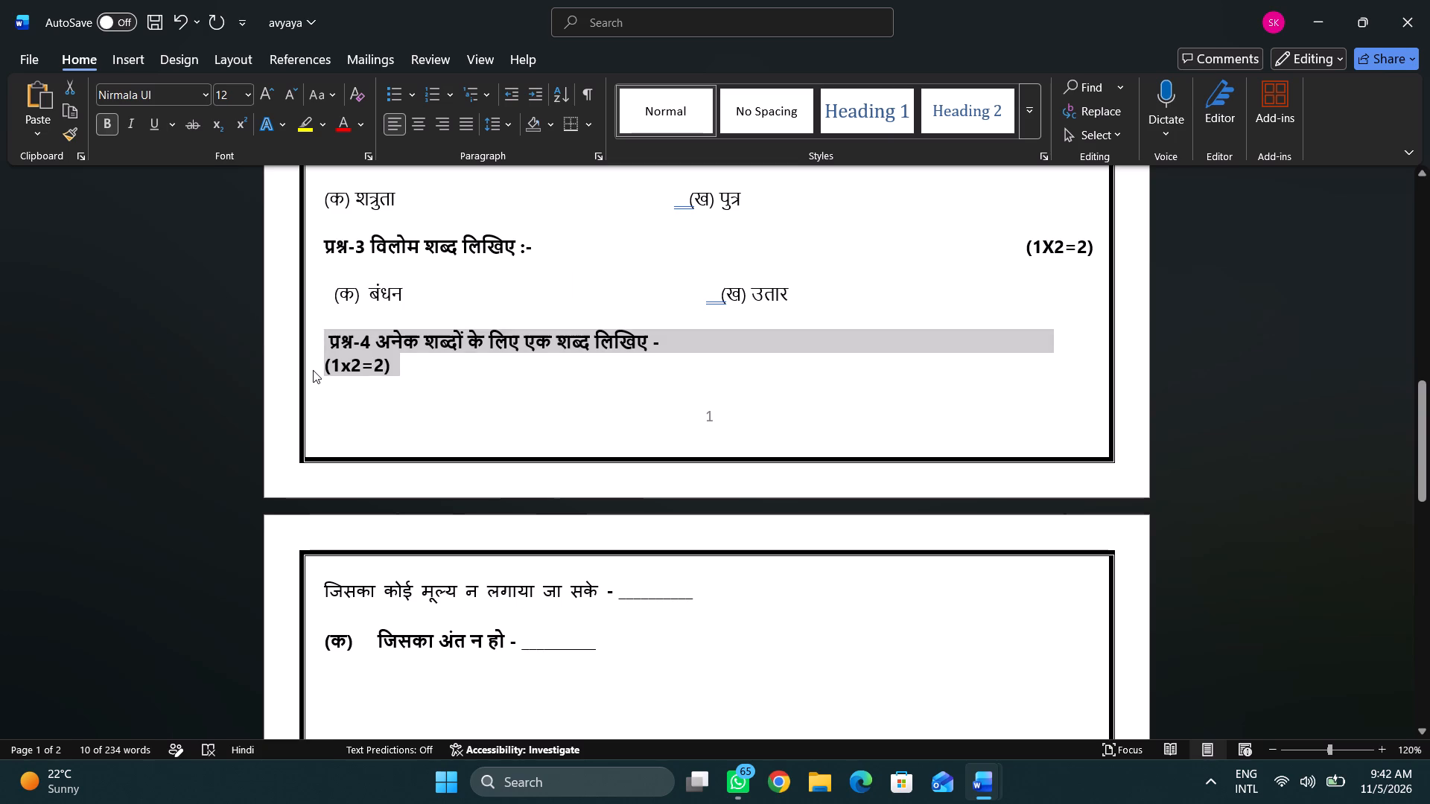
pyautogui.press('BackSpace')
pyautogui.press('BackSpace')
pyautogui.press('BackSpace')
pyautogui.press('BackSpace')
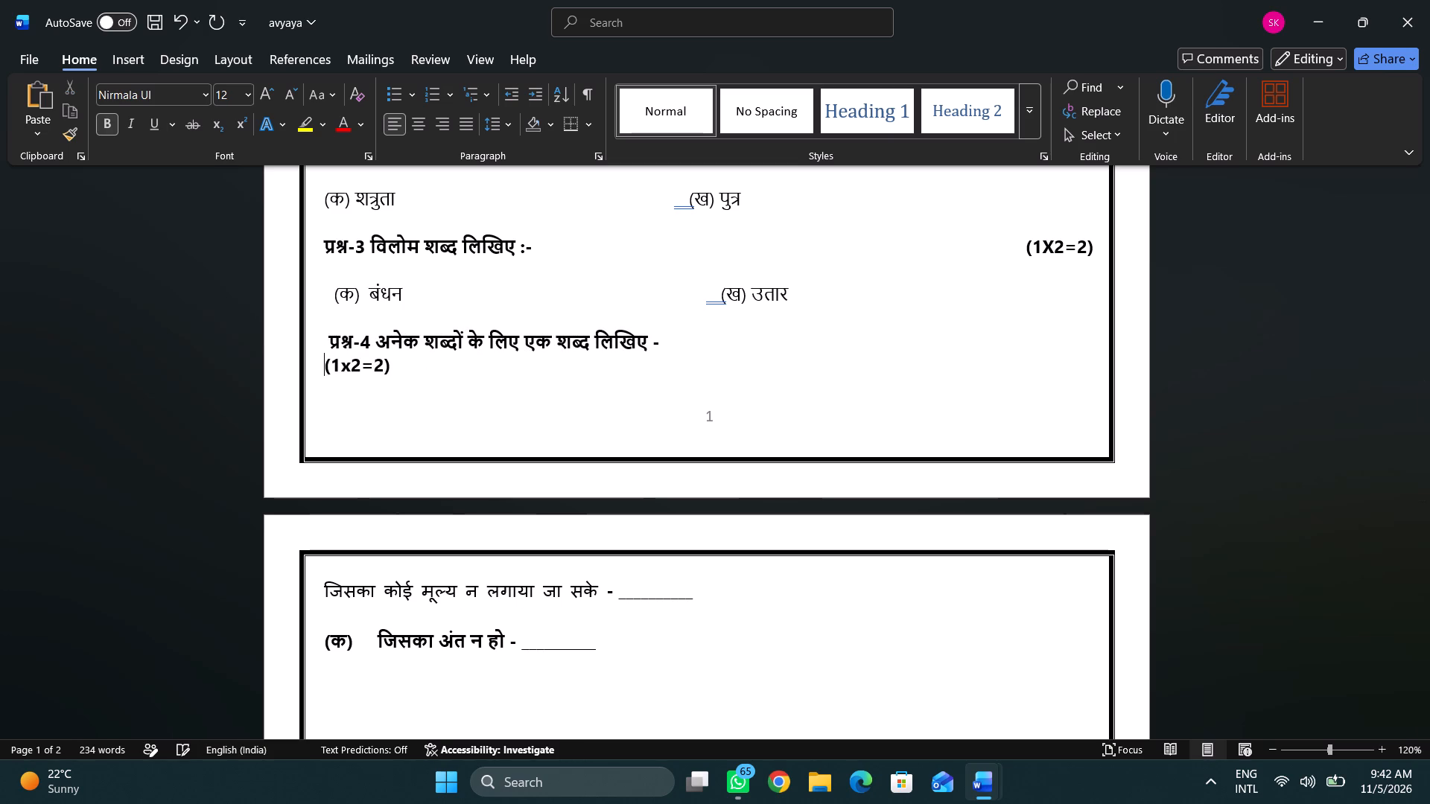
pyautogui.press('BackSpace')
pyautogui.press('BackSpace')
pyautogui.press('BackSpace')
pyautogui.press('BackSpace')
pyautogui.press('space')
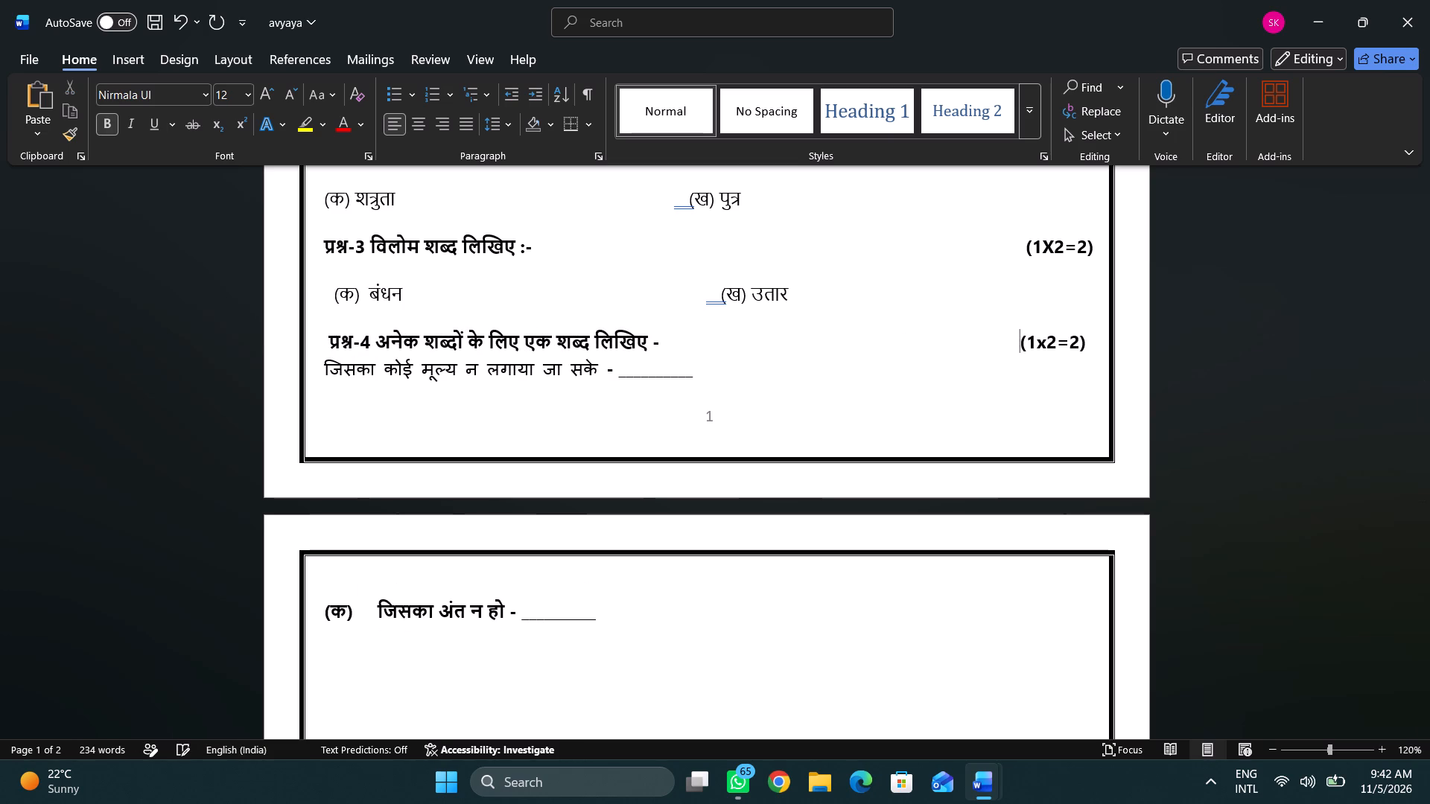
pyautogui.press('space')
pyautogui.press('space')
pyautogui.press('BackSpace')
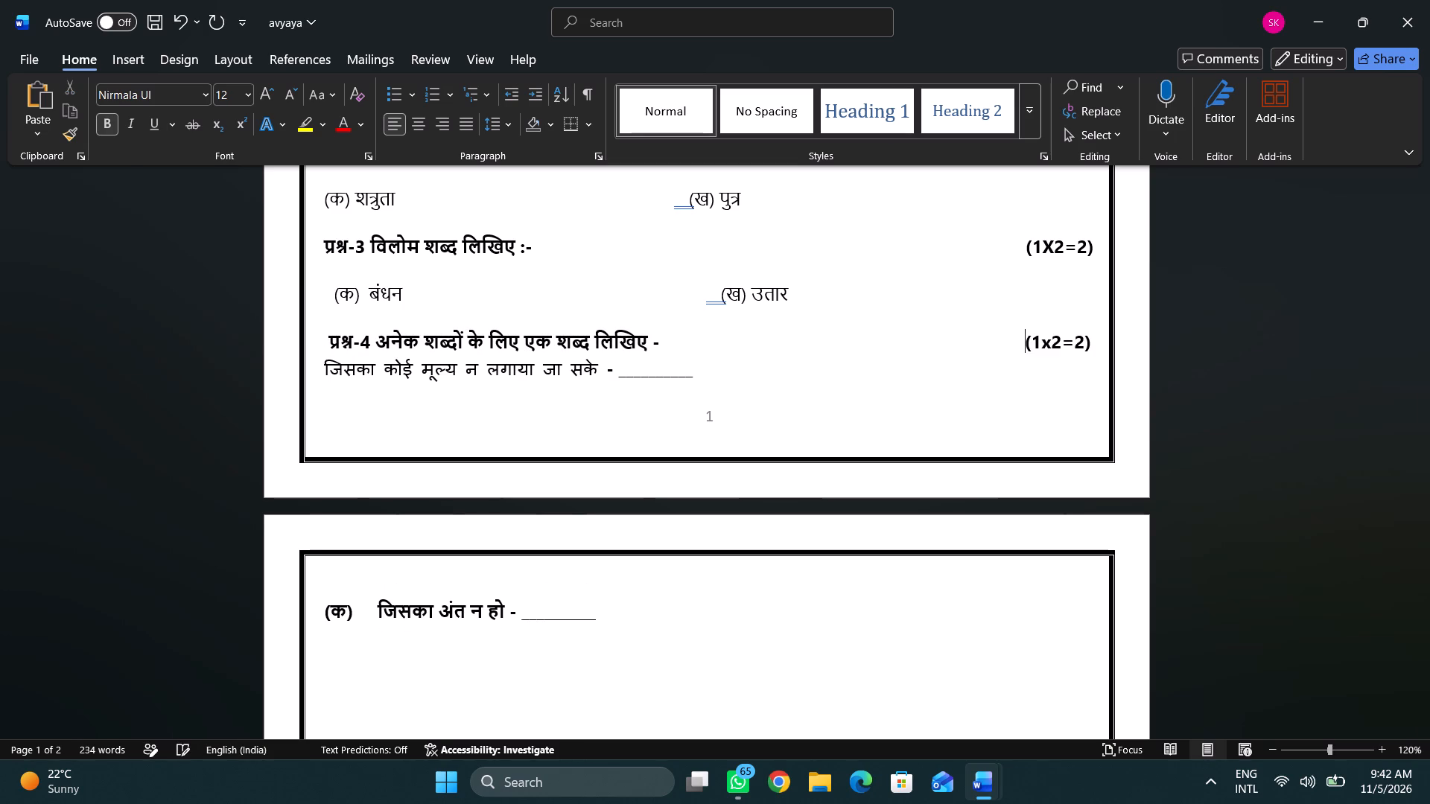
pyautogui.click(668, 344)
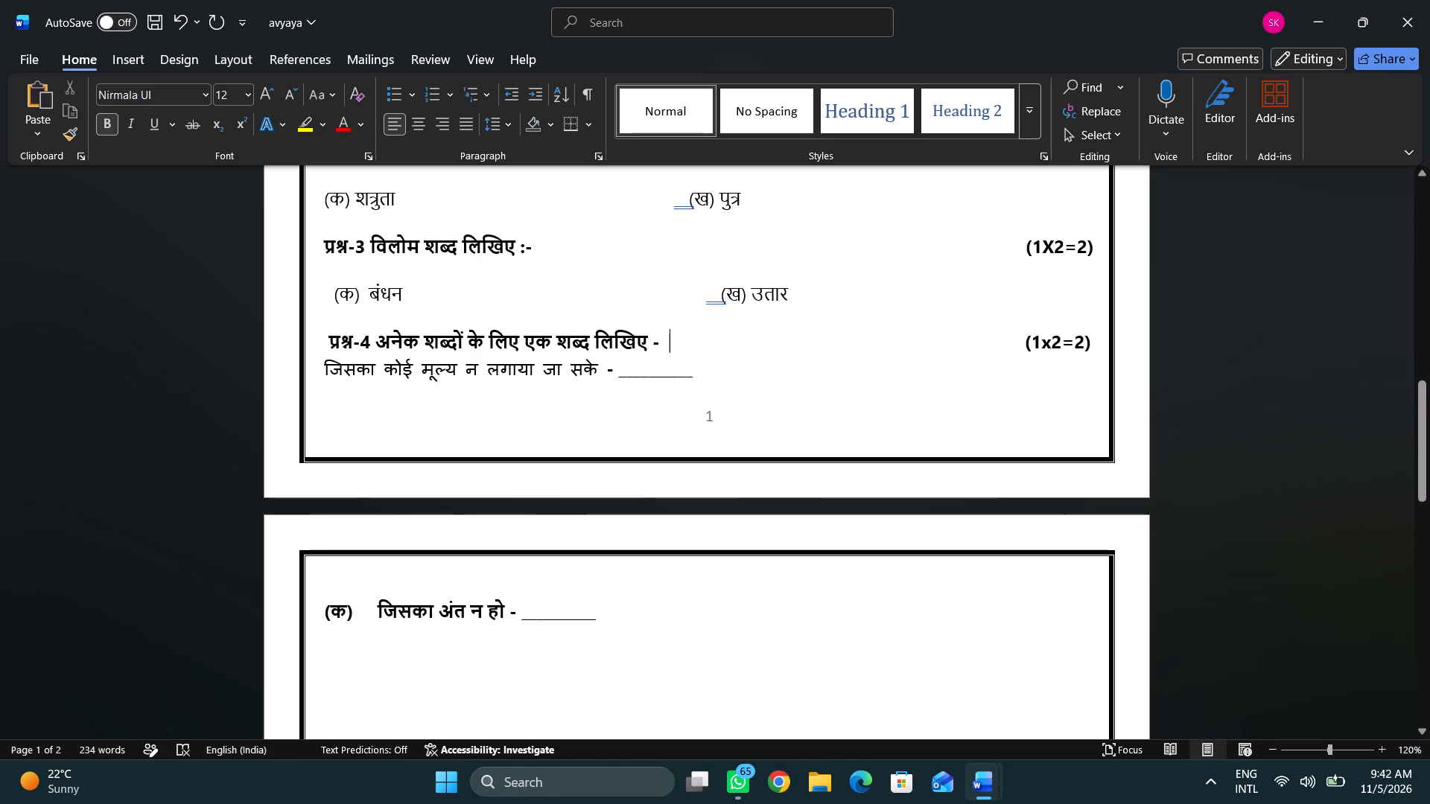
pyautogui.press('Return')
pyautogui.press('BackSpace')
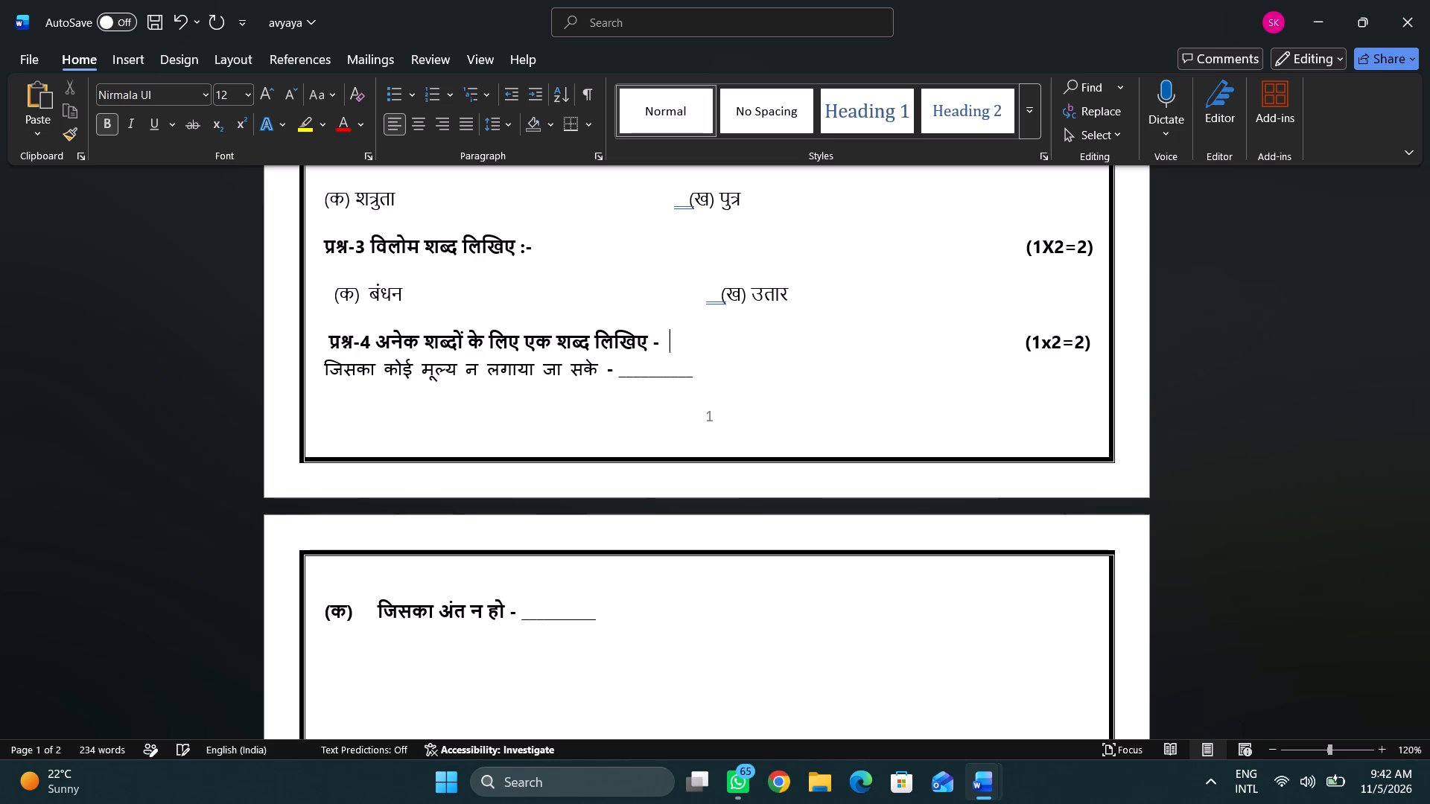
# Remove the (क) numbering from "जिसका अंत न हो" and place it beside "जिसका कोई मूल्य न लगाया जा सके", separated by a gap.
pyautogui.click(322, 620)
pyautogui.press('BackSpace')
pyautogui.press('BackSpace')
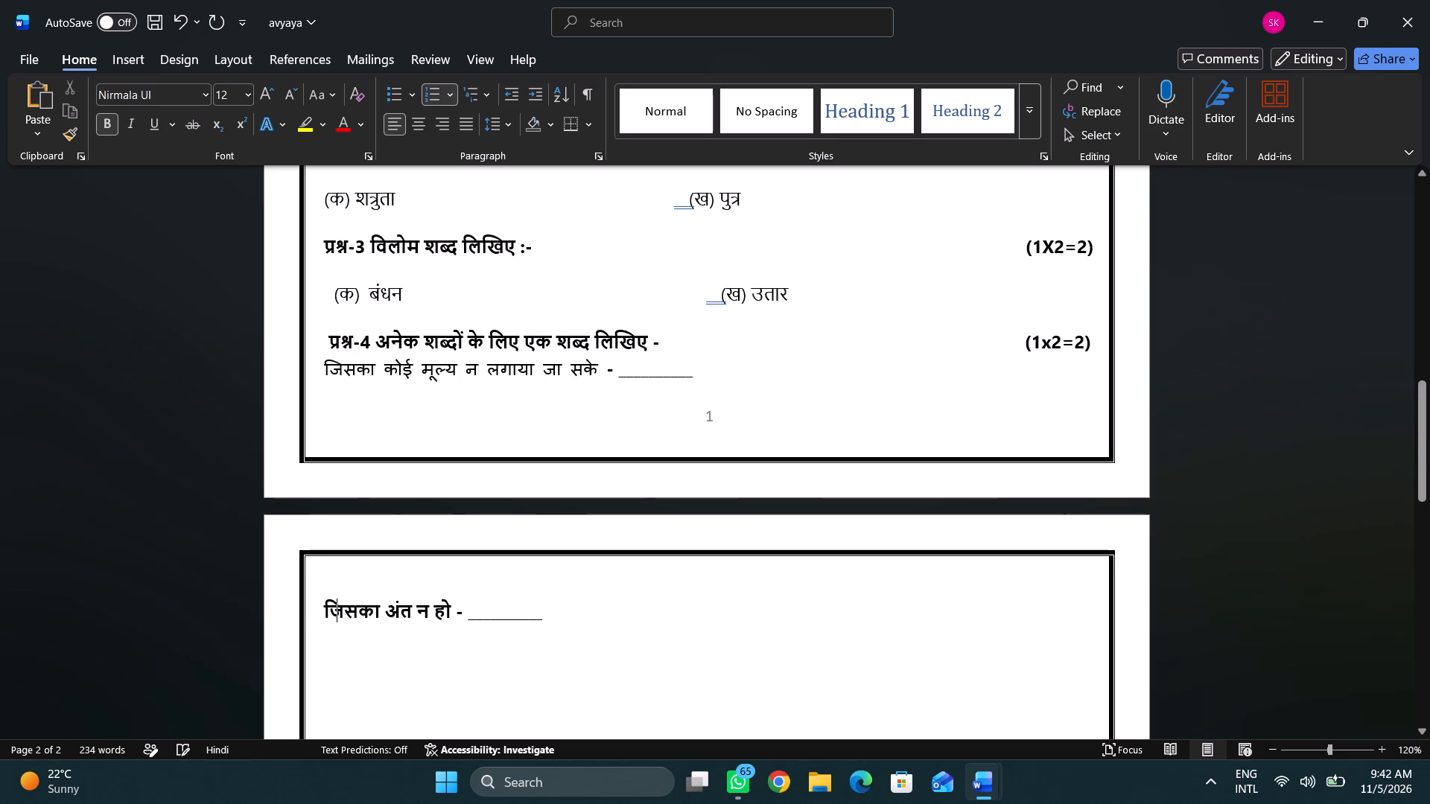
pyautogui.press('BackSpace')
pyautogui.press('BackSpace')
pyautogui.press('space')
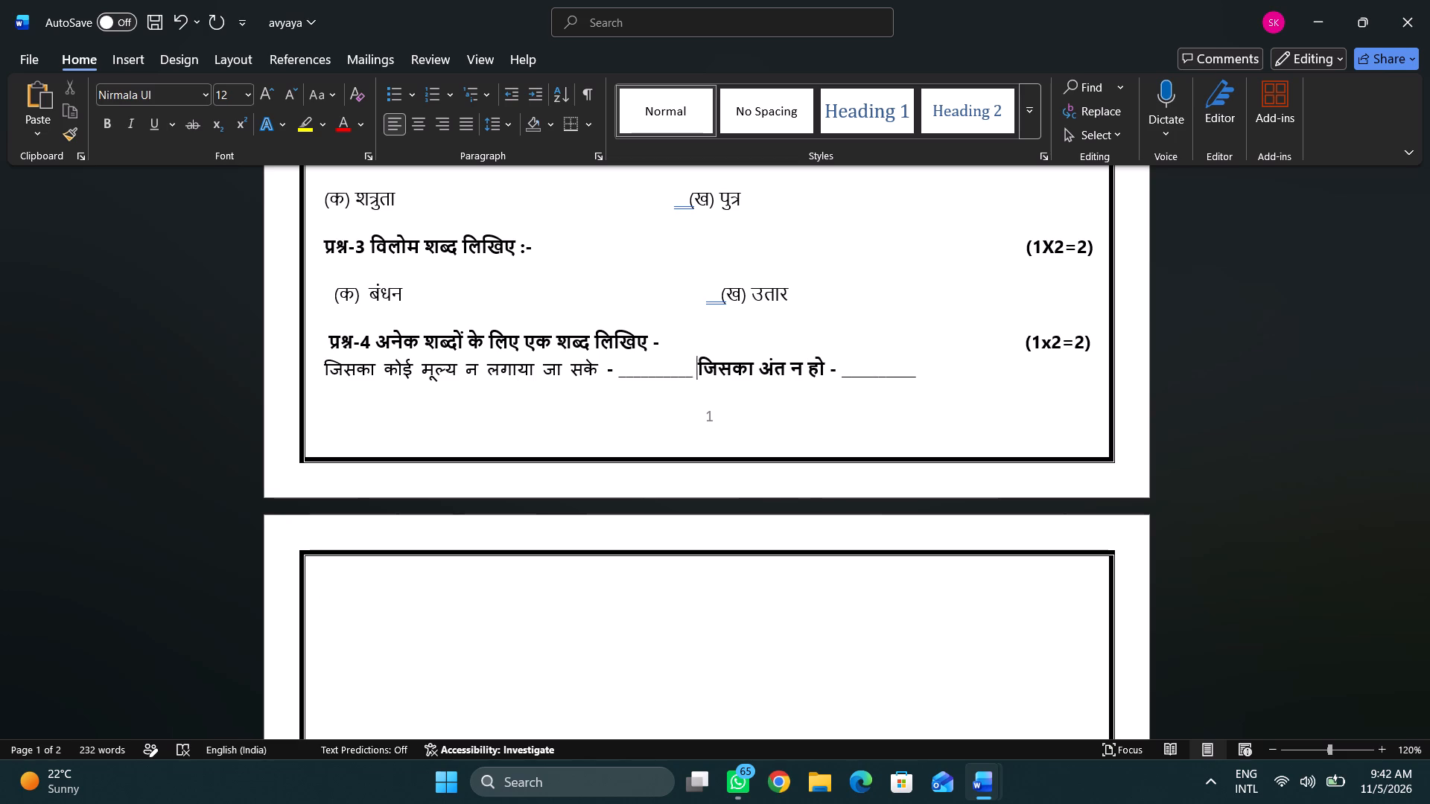
pyautogui.press('space')
pyautogui.press('space')
pyautogui.press('space')
pyautogui.press('space')
pyautogui.press('space')
pyautogui.press('space')
pyautogui.press('space')
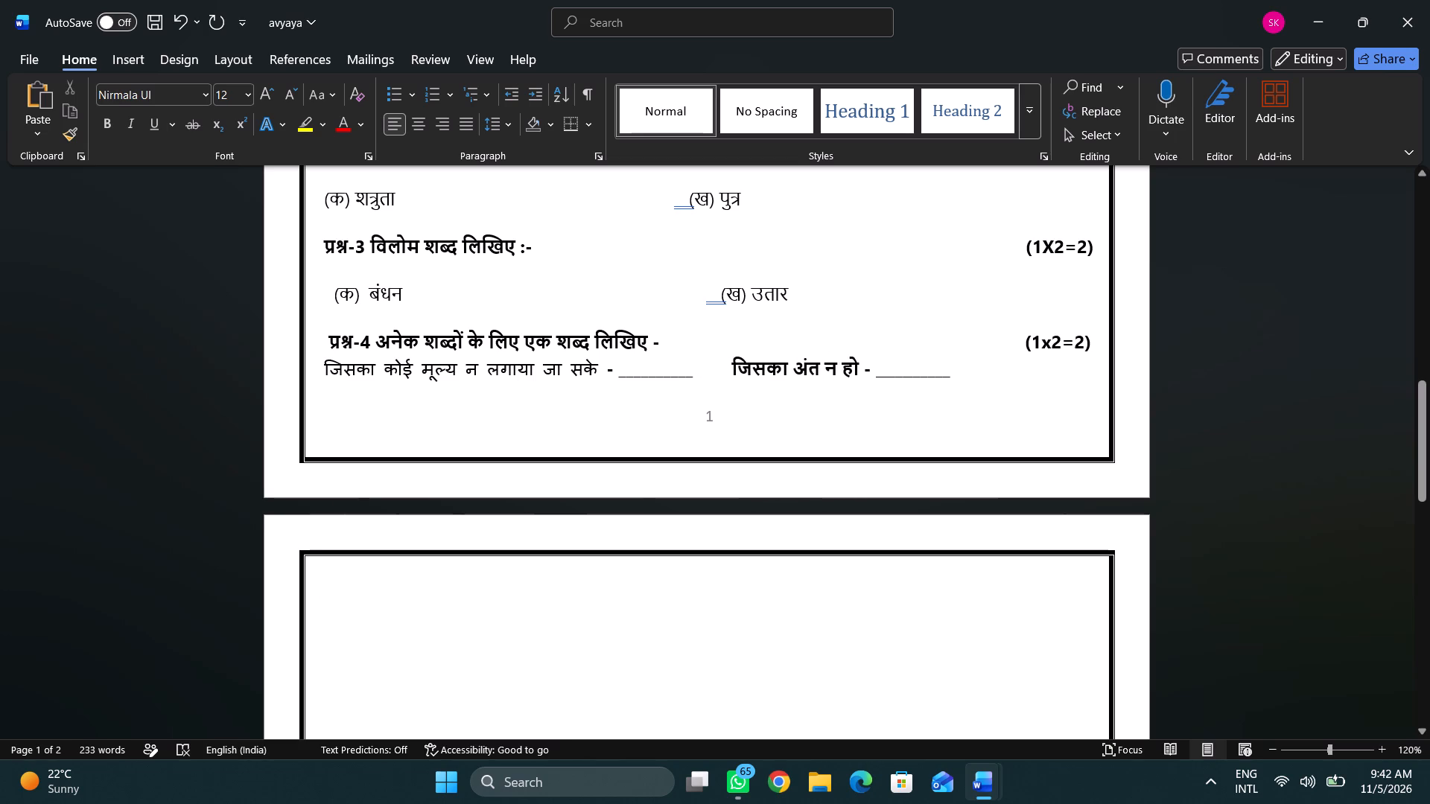
# Number the two प्रश्न-4 items by copying (क) and (ख) from प्रश्न-3 before "जिसका कोई मूल्य न लगाया जा सके" and "जिसका अंत न हो".
pyautogui.moveTo(358, 289); pyautogui.dragTo(337, 291)
pyautogui.moveTo(337, 291); pyautogui.dragTo(334, 295)
pyautogui.hotkey('ctrl', 'c')
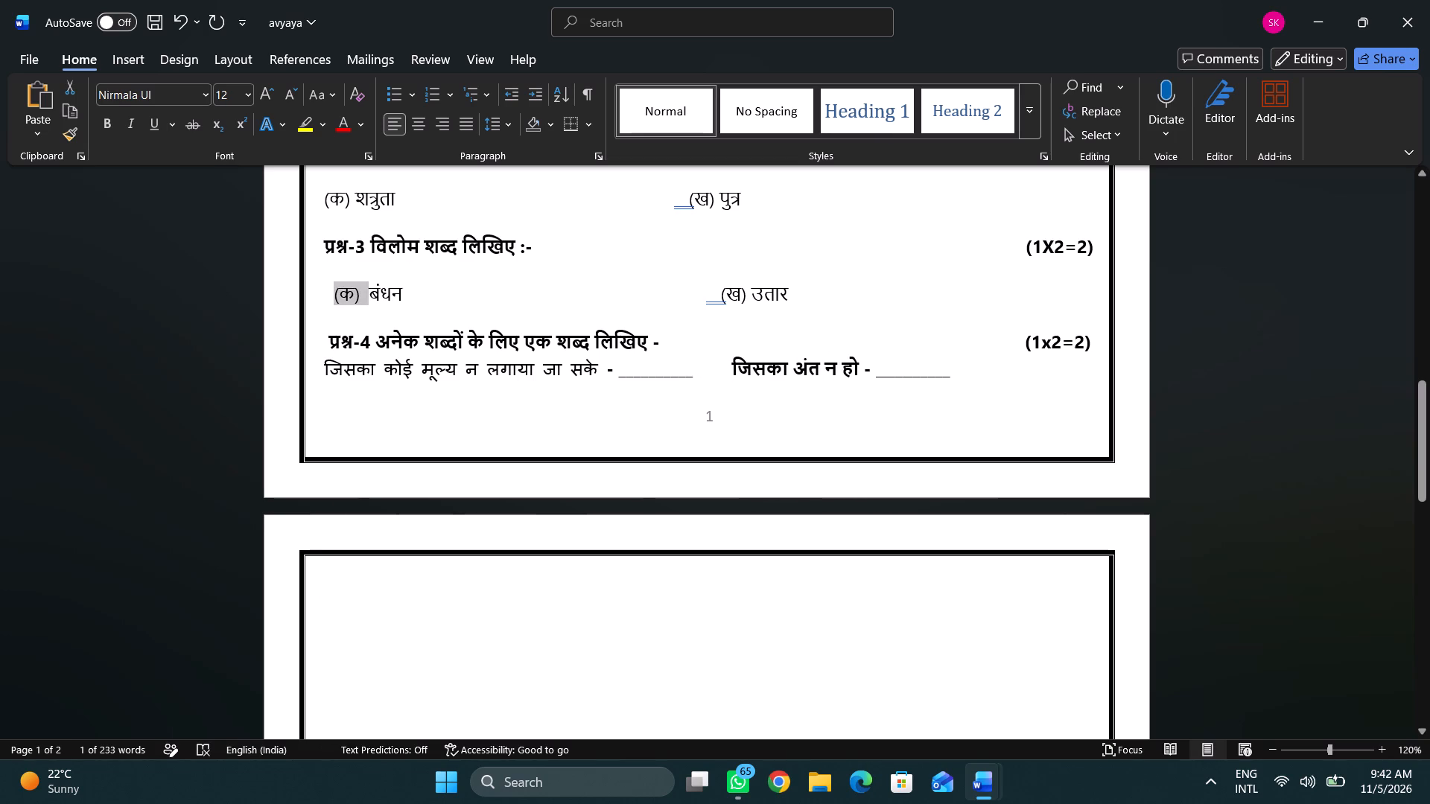
pyautogui.click(322, 374)
pyautogui.press('space')
pyautogui.hotkey('ctrl', 'v')
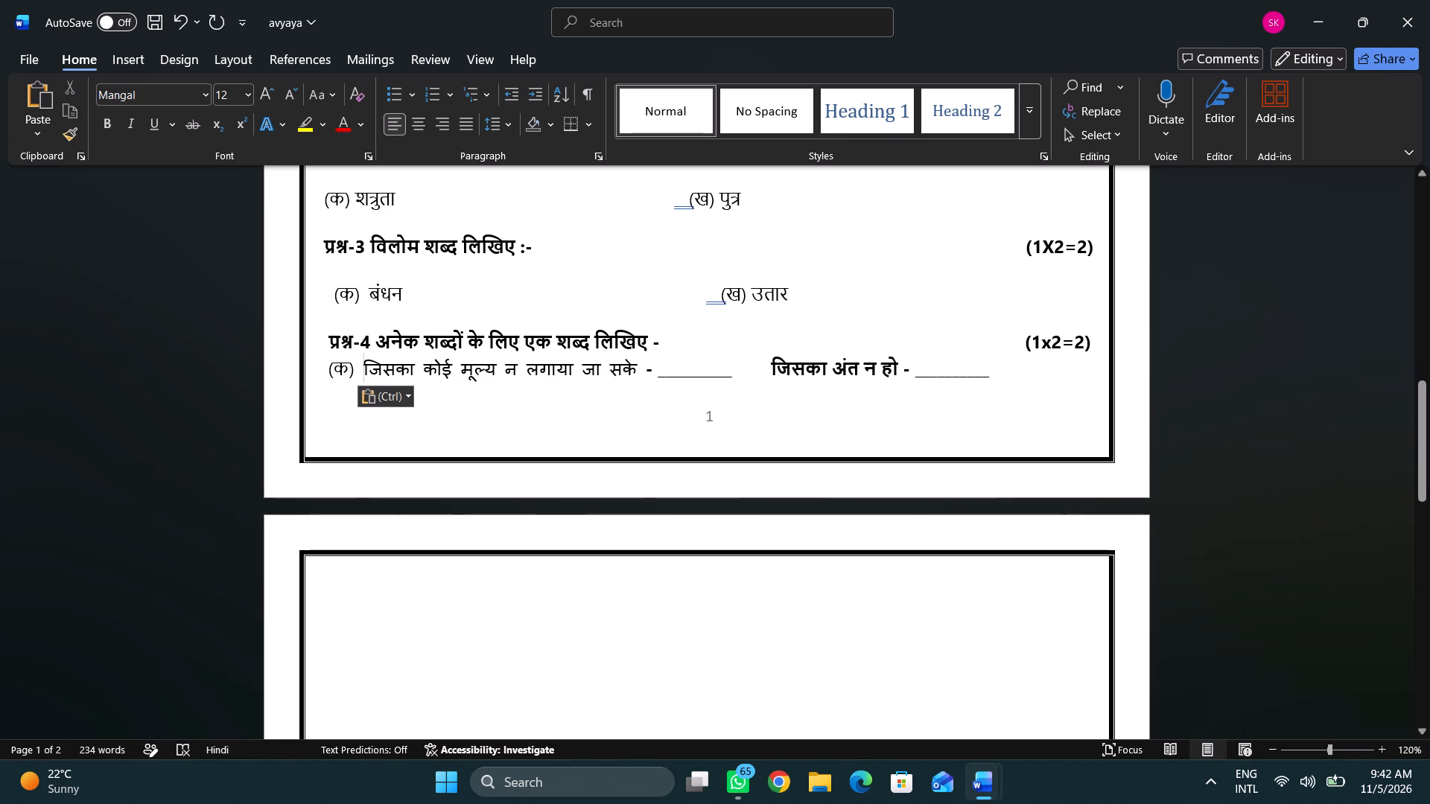
pyautogui.moveTo(745, 291); pyautogui.dragTo(718, 287)
pyautogui.hotkey('ctrl', 'c')
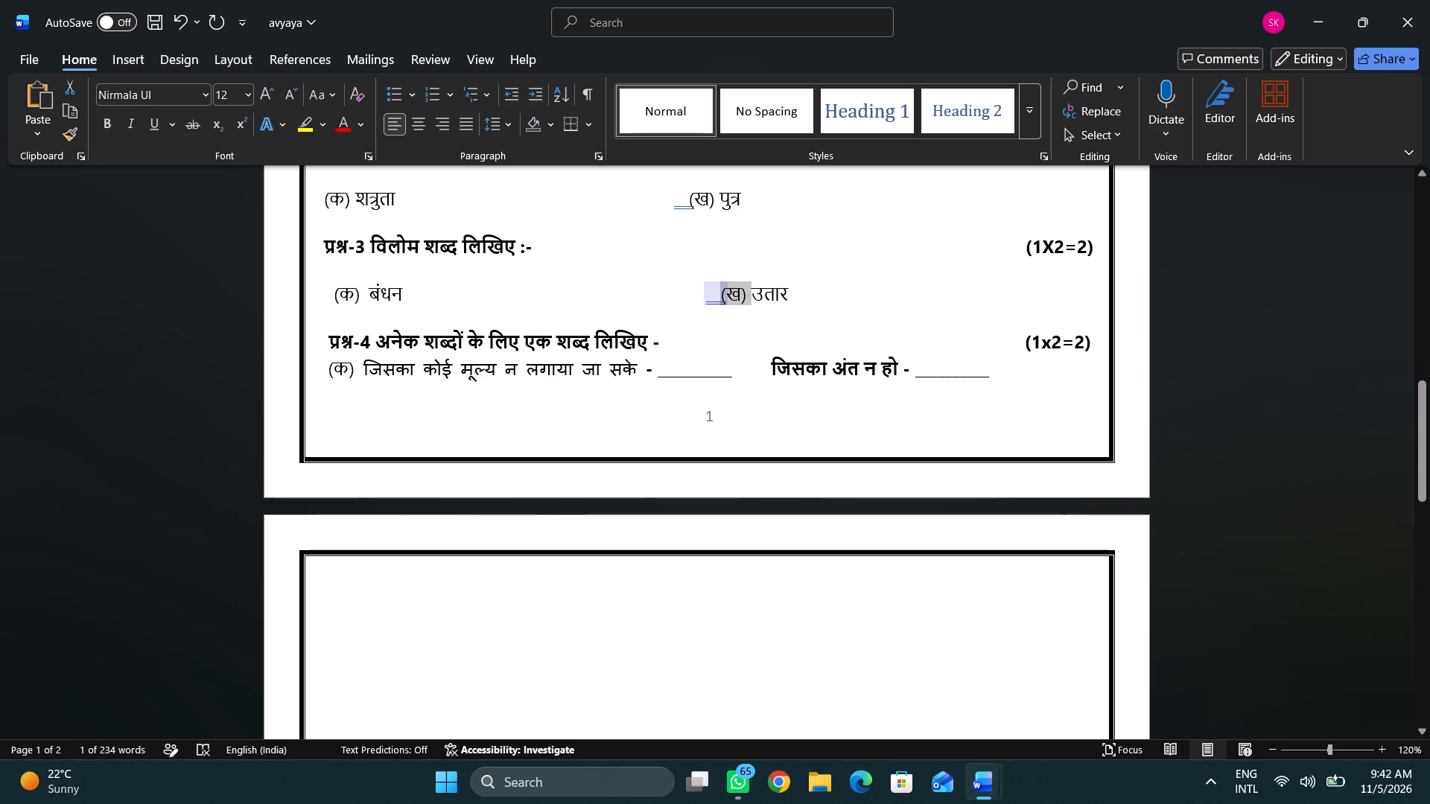
pyautogui.click(766, 364)
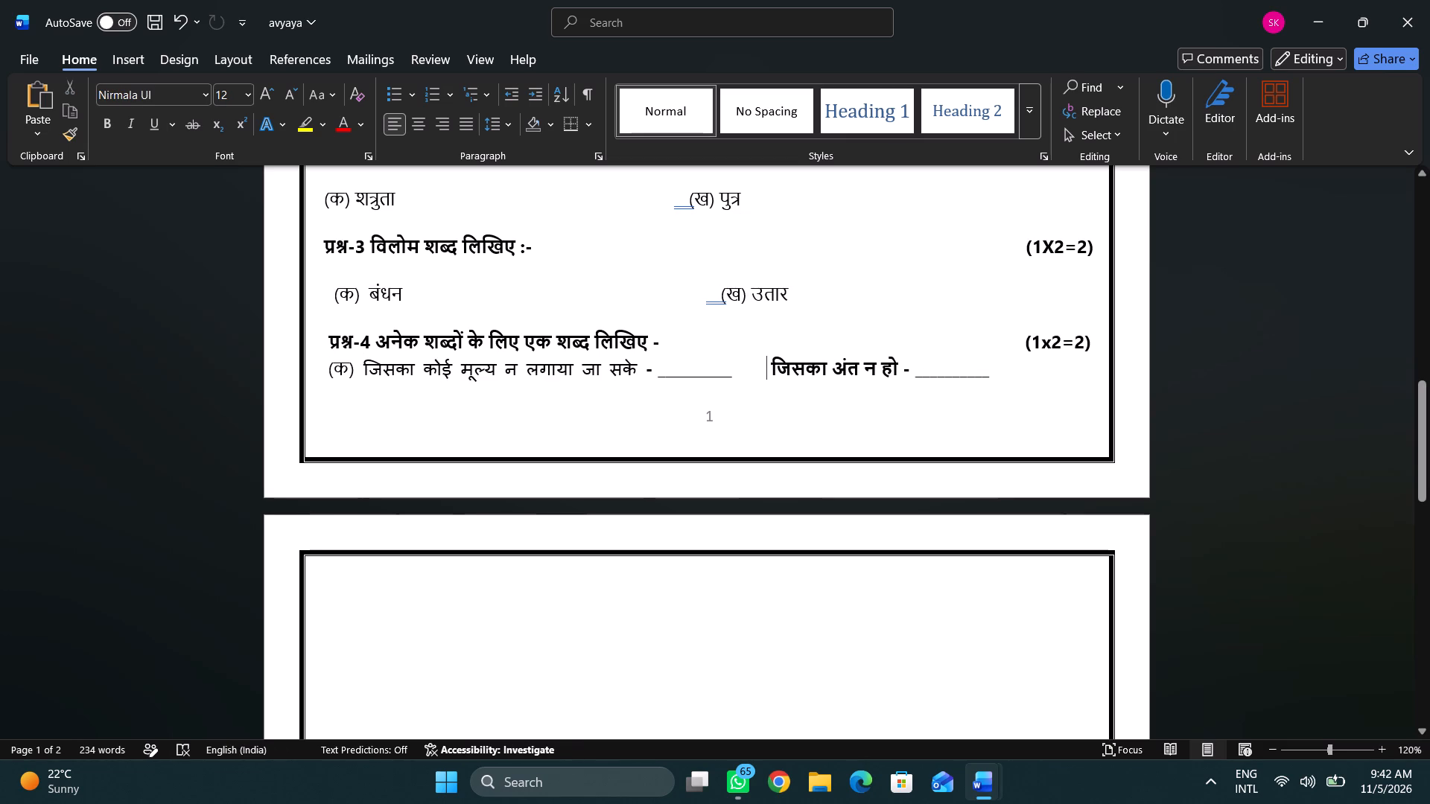
pyautogui.hotkey('ctrl', 'v')
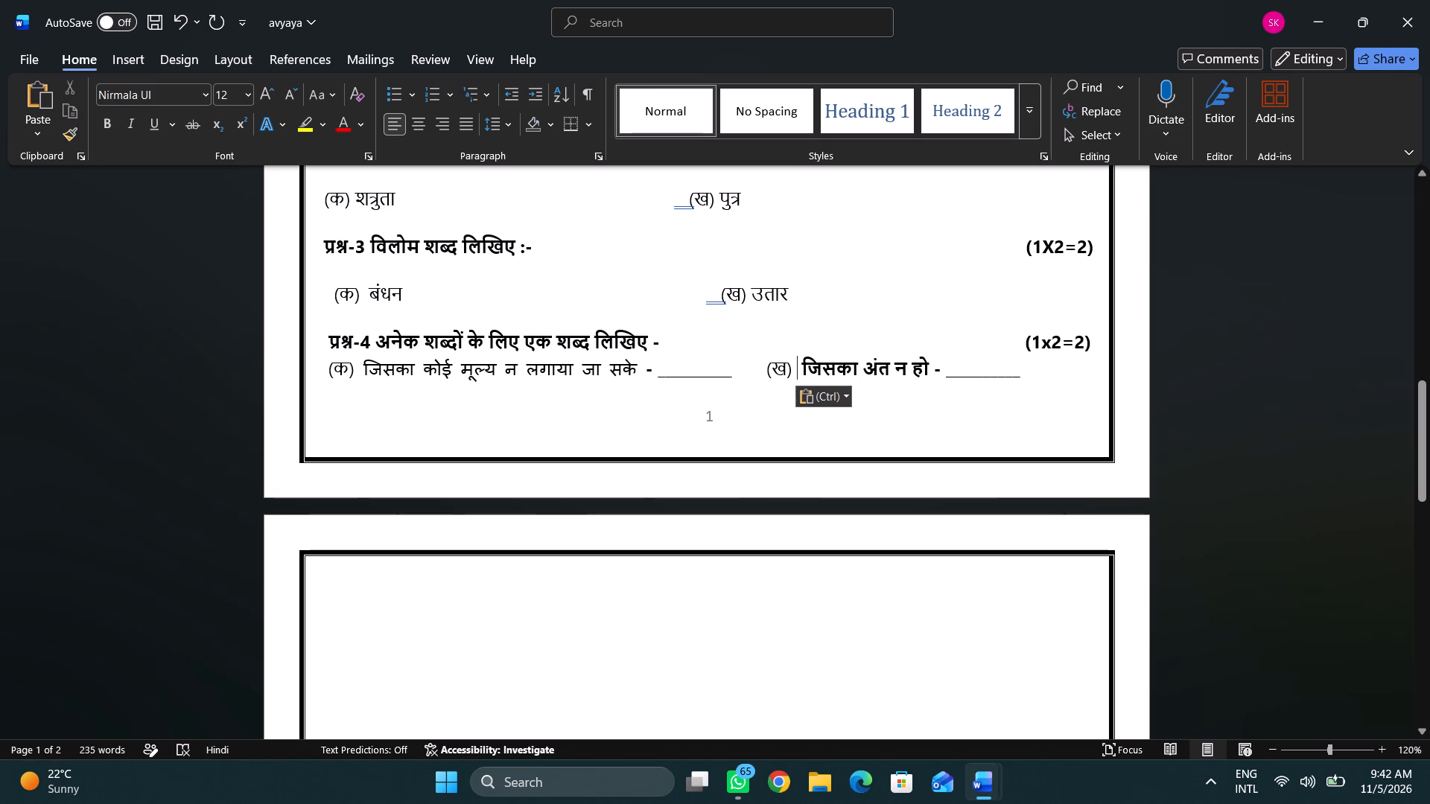
# Remove the bold formatting from the whole line holding the (क) and (ख) items under प्रश्न-4.
pyautogui.moveTo(337, 360); pyautogui.dragTo(953, 363)
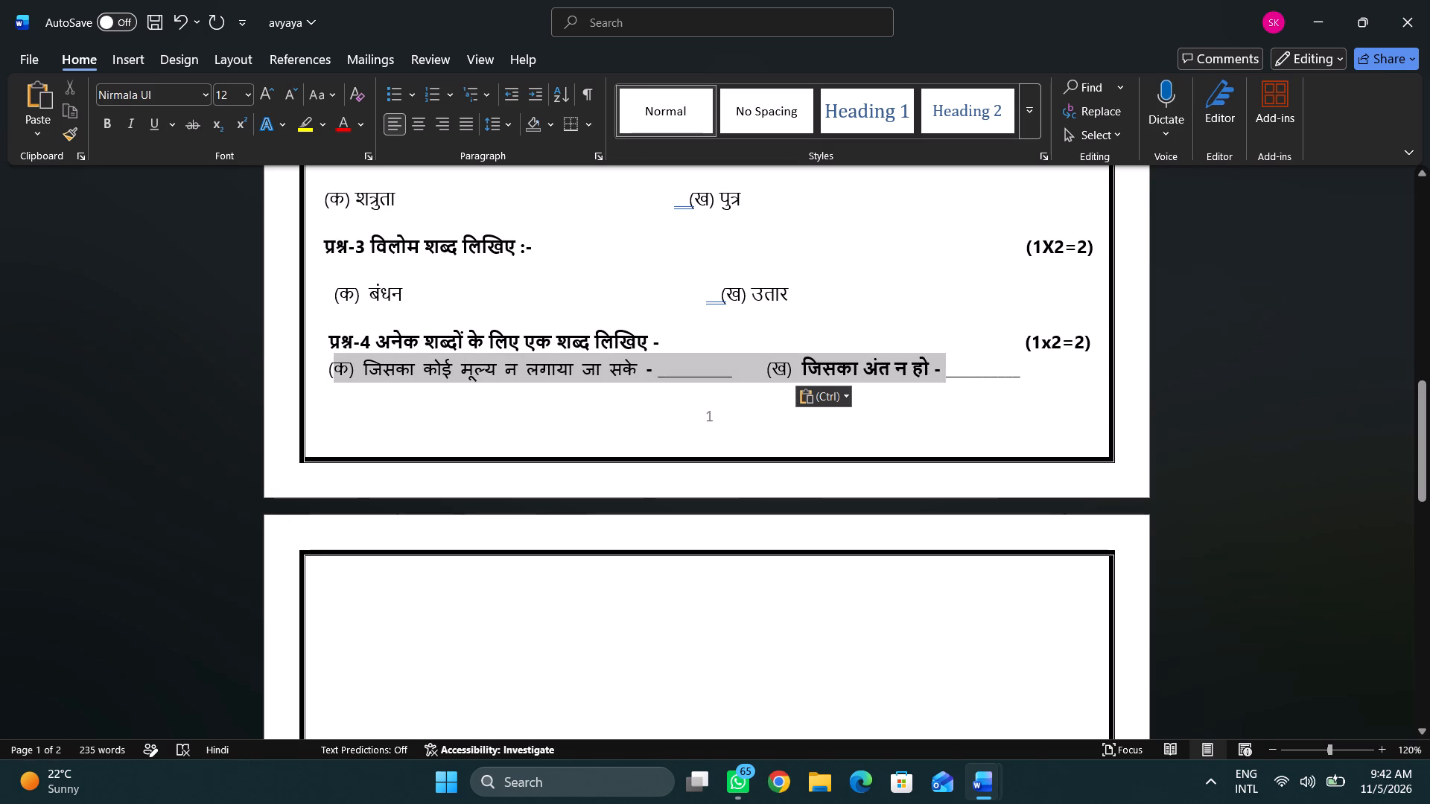
pyautogui.moveTo(953, 363); pyautogui.dragTo(1077, 368)
pyautogui.click(1096, 333)
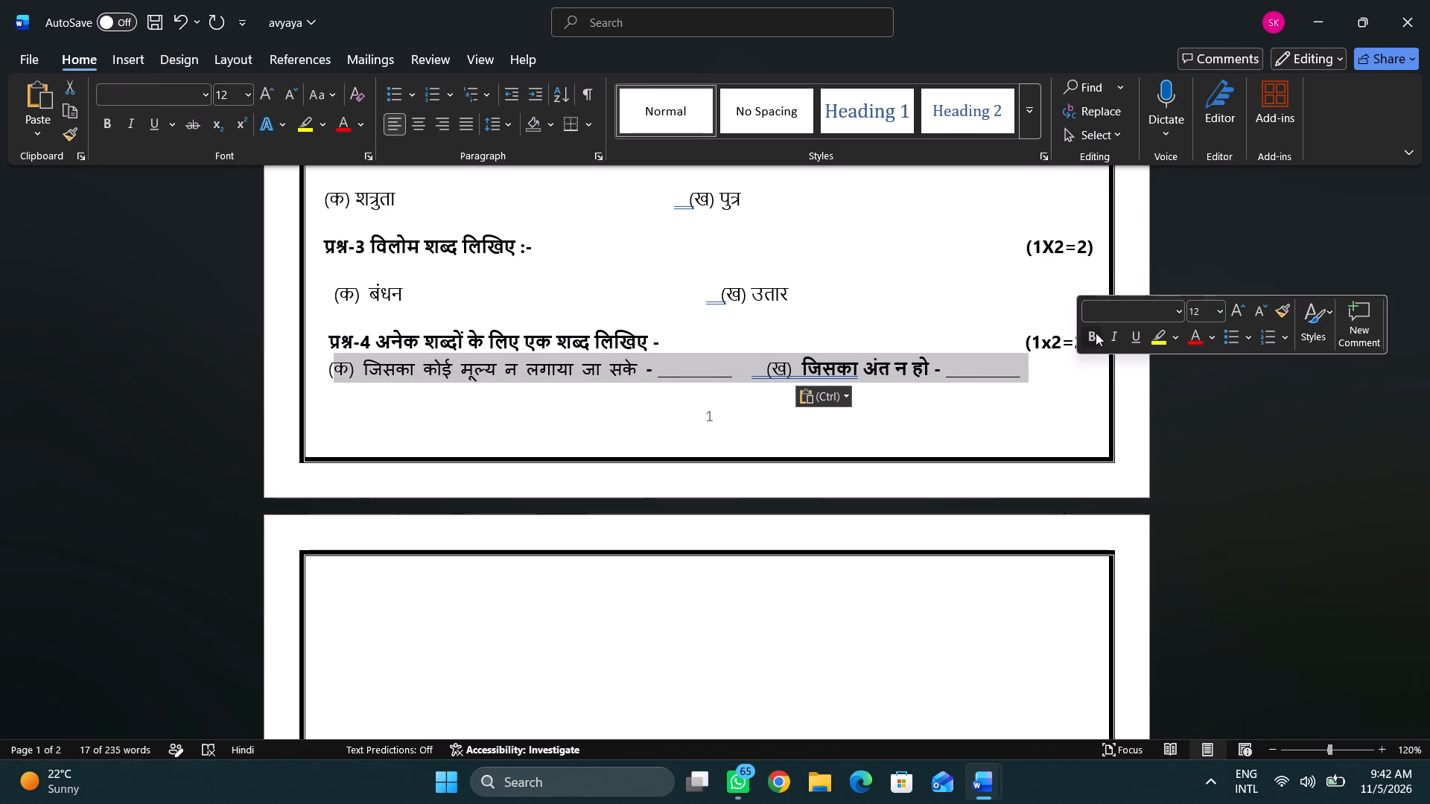
pyautogui.click(1096, 333)
pyautogui.click(894, 443)
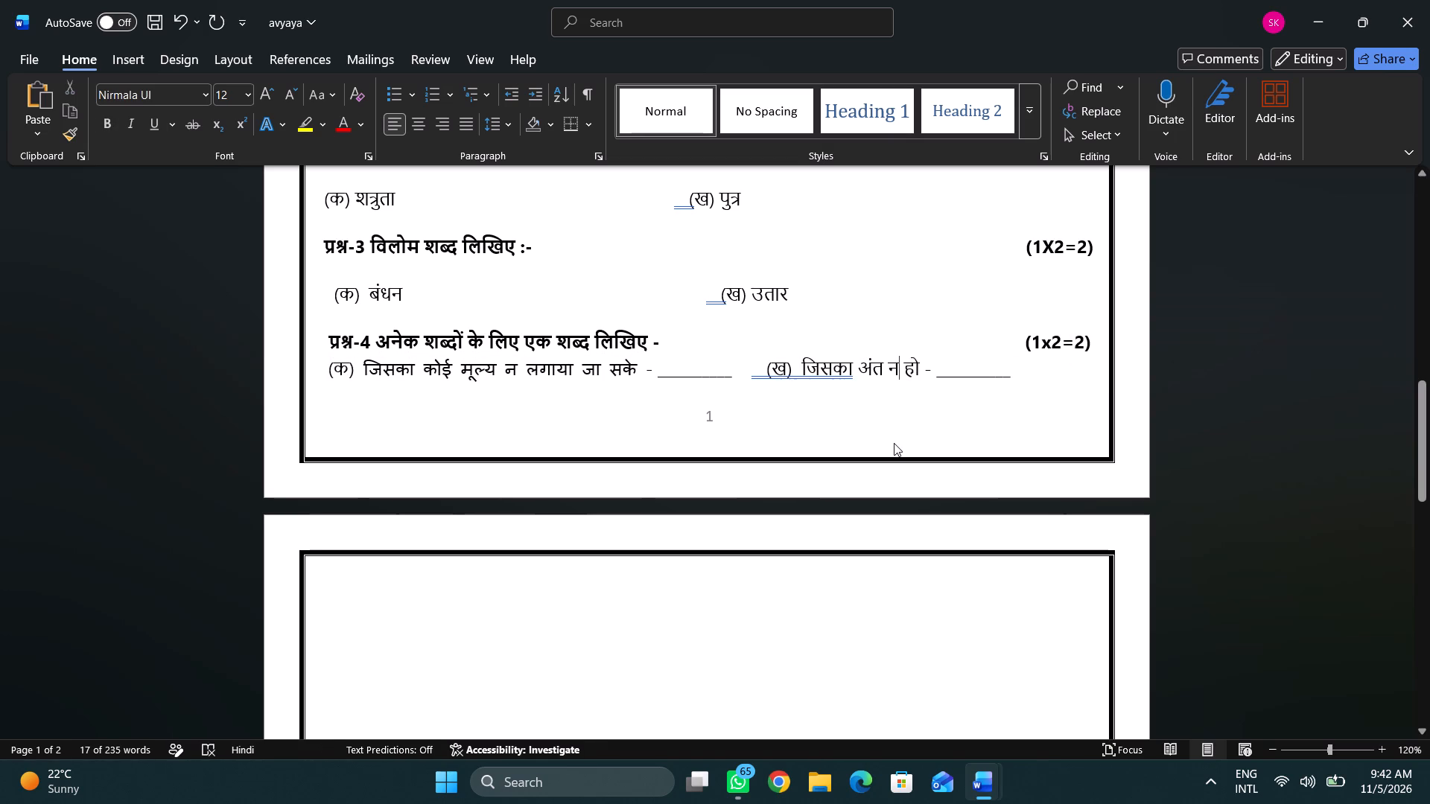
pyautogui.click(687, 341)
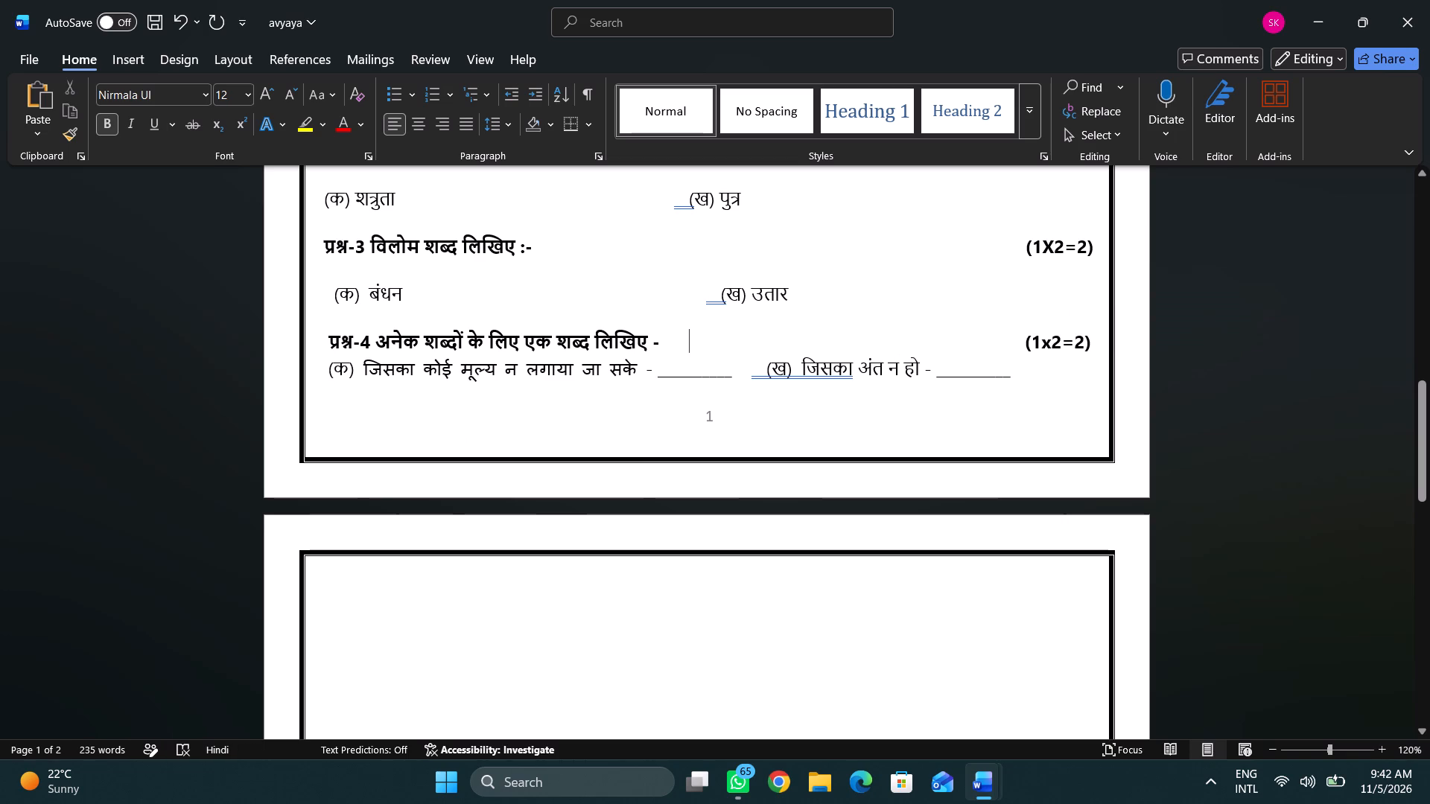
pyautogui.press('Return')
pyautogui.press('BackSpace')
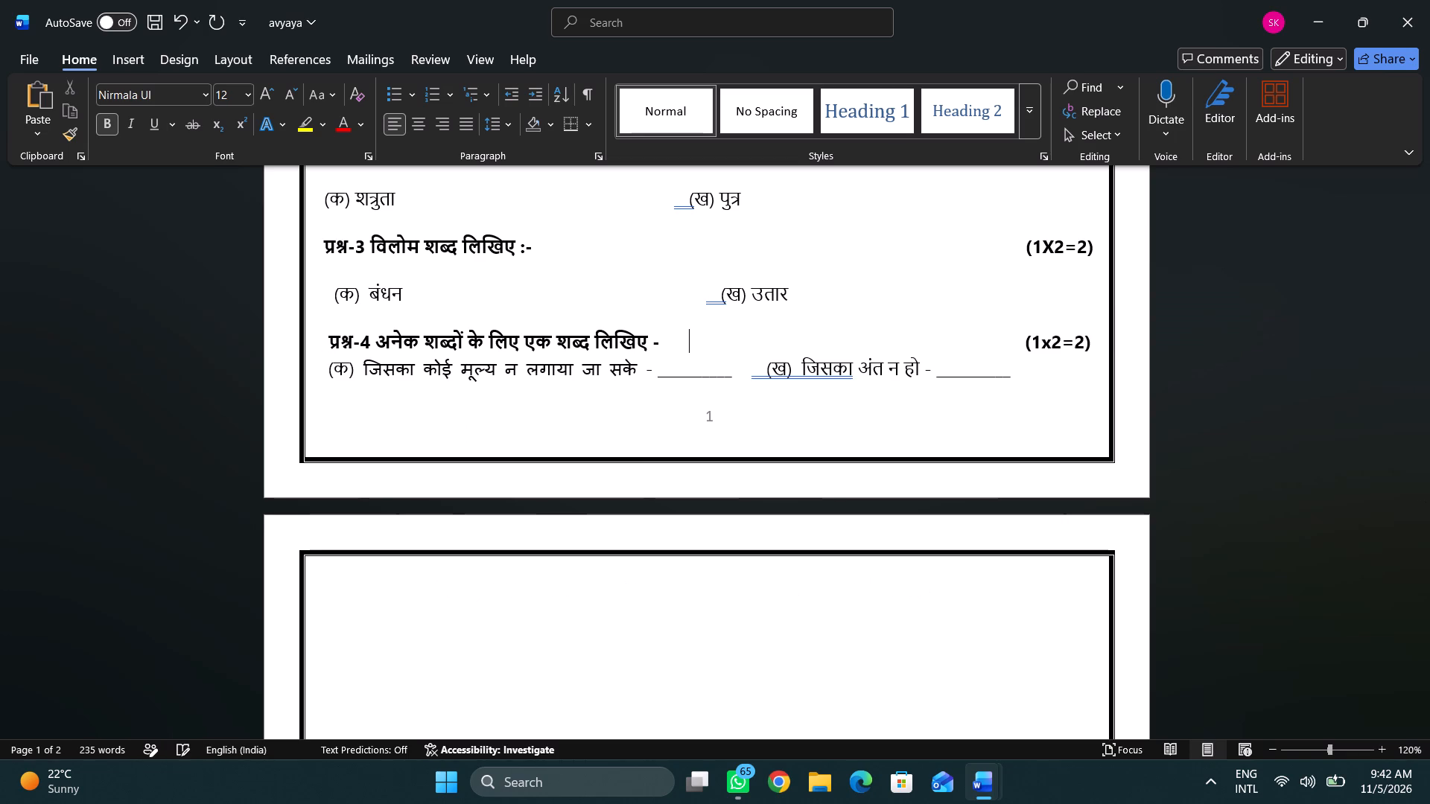
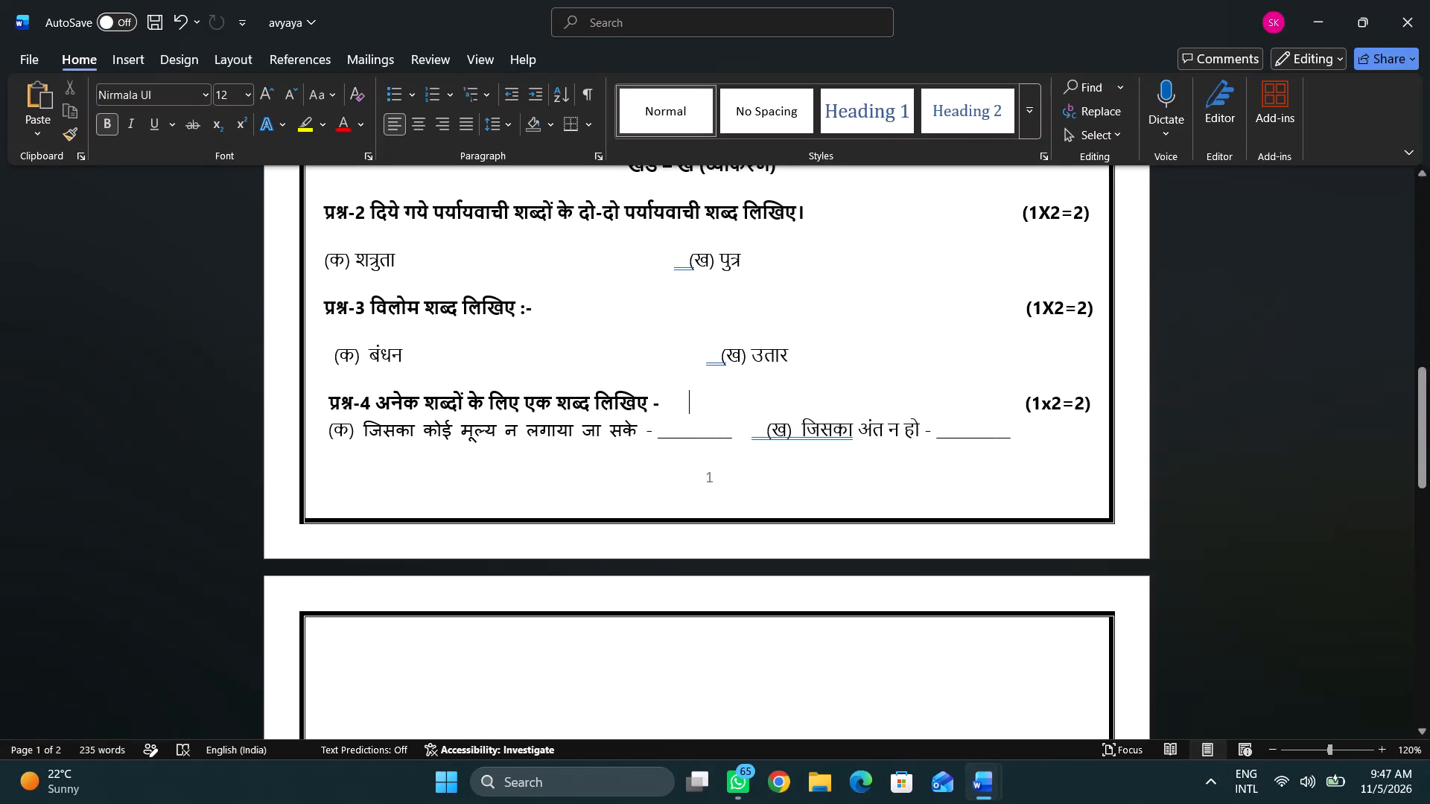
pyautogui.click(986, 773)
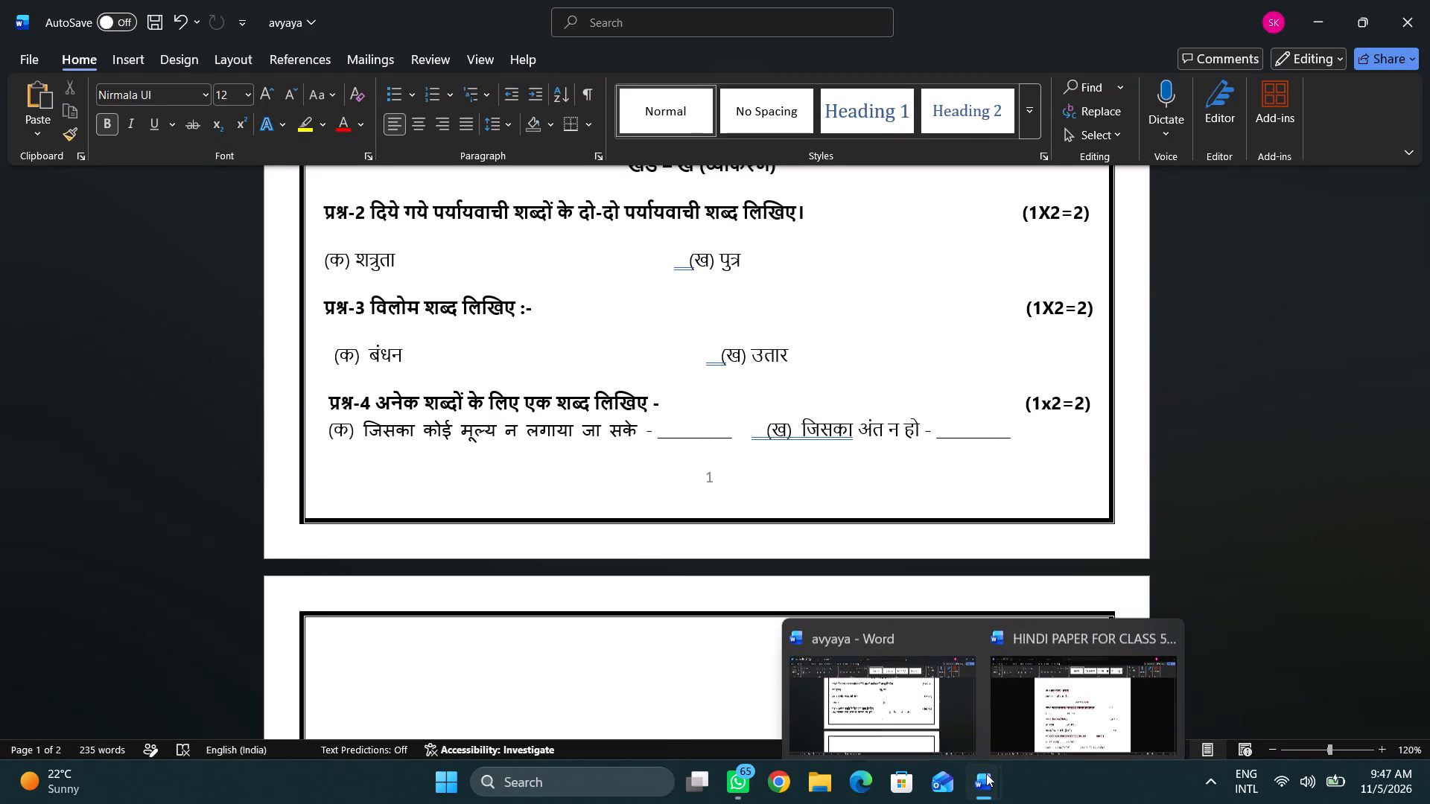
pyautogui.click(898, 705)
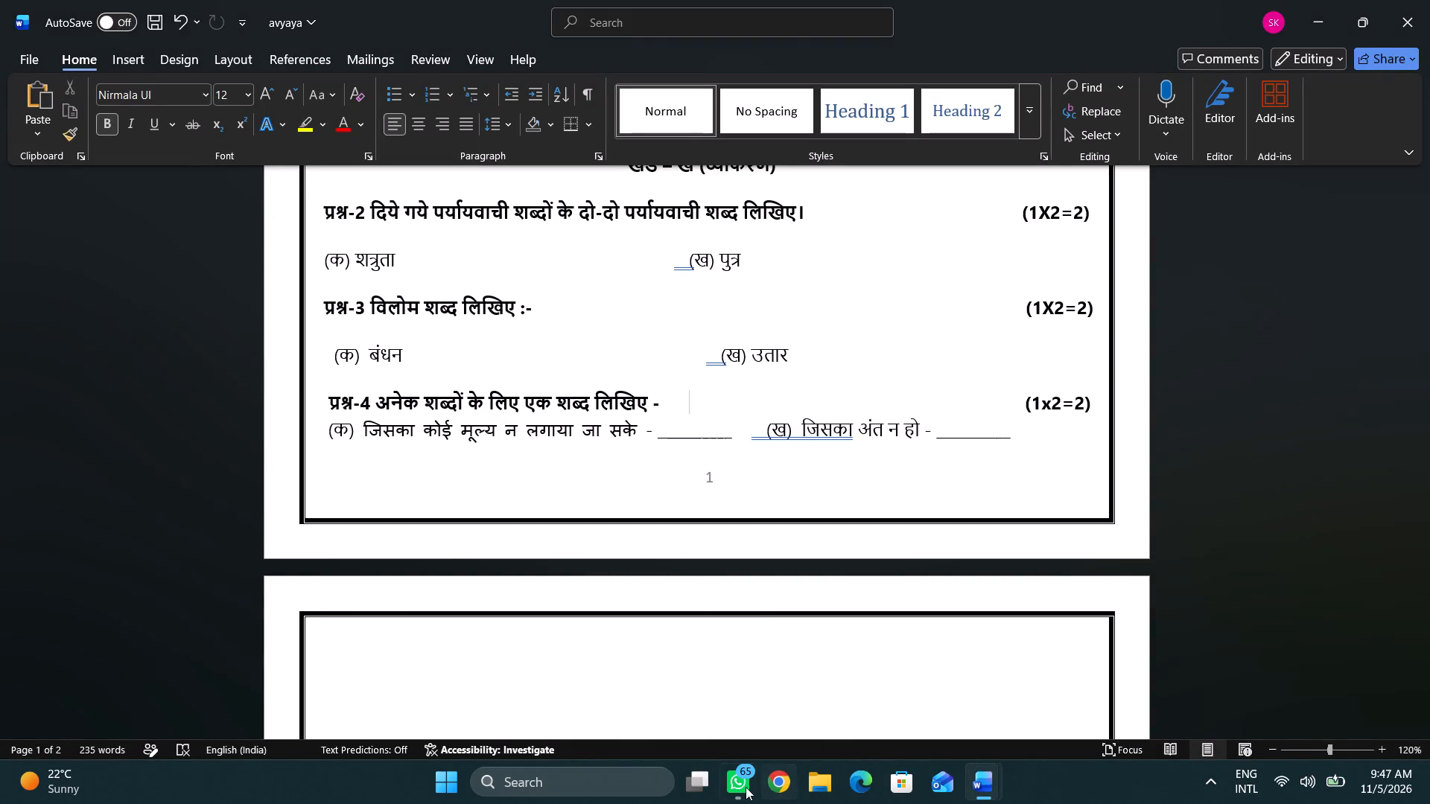
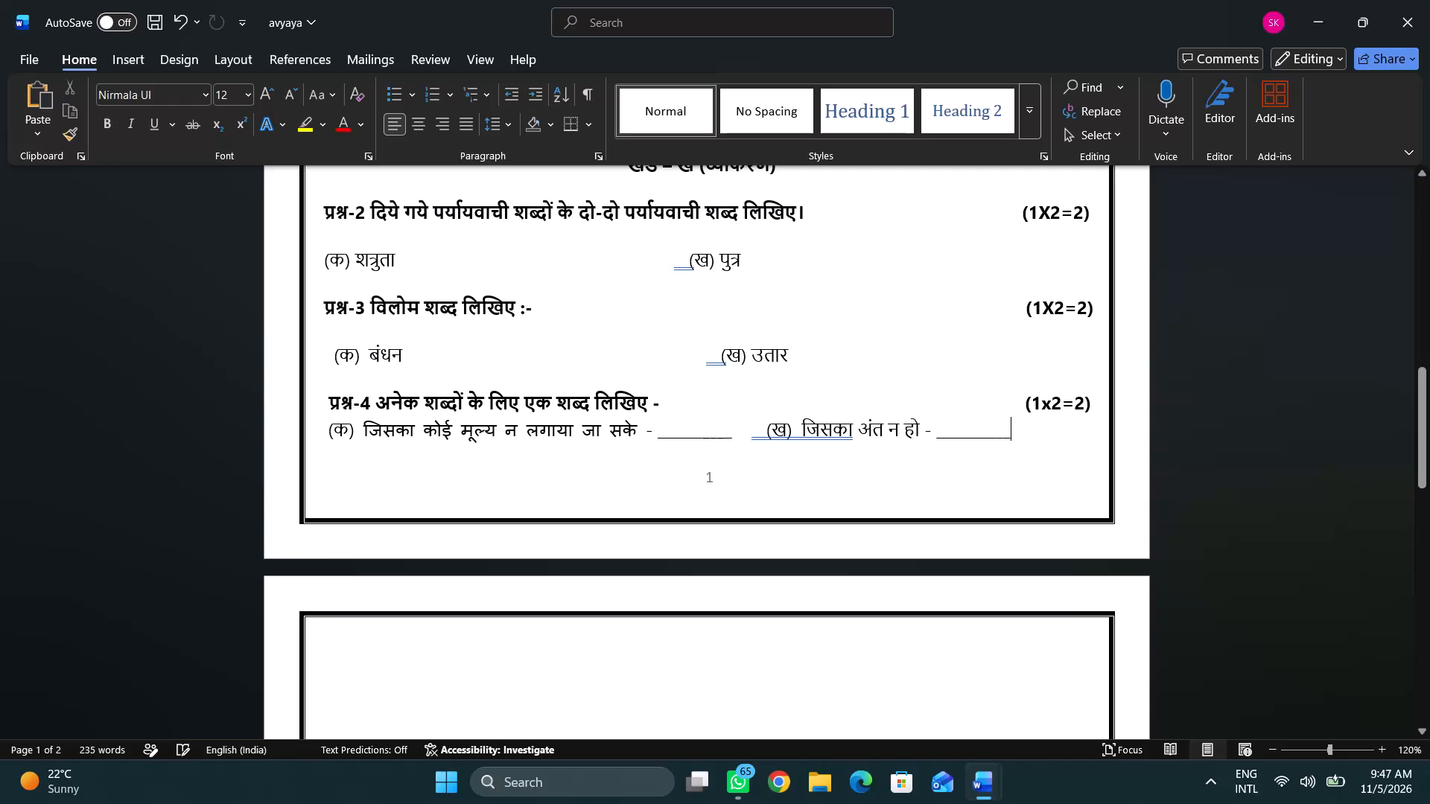
# Paste the copied idioms question (मुहावरे) on a new line at the start of page 2, after question 4.
pyautogui.press('Return')
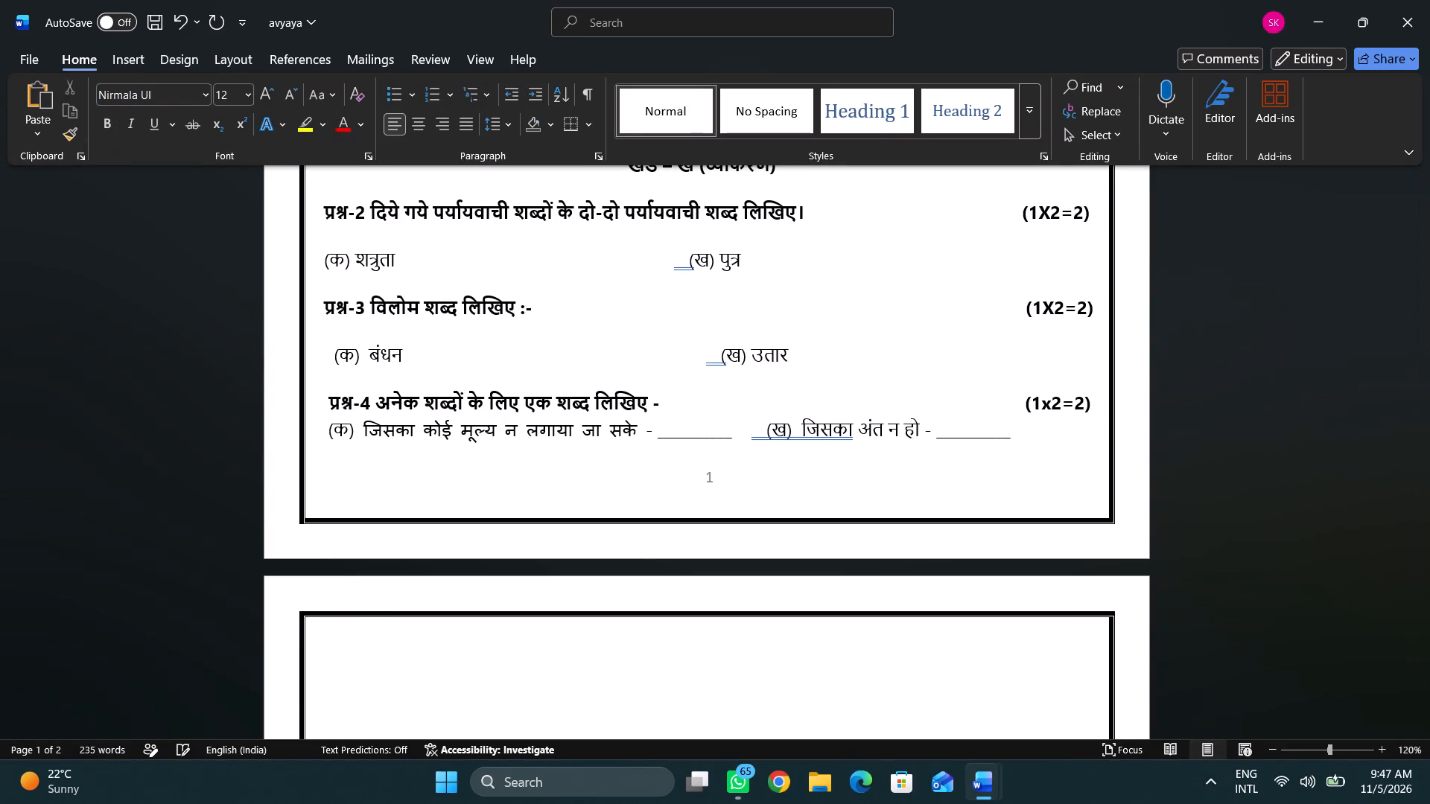
pyautogui.press('Return')
pyautogui.press('BackSpace')
pyautogui.hotkey('ctrl', 'v')
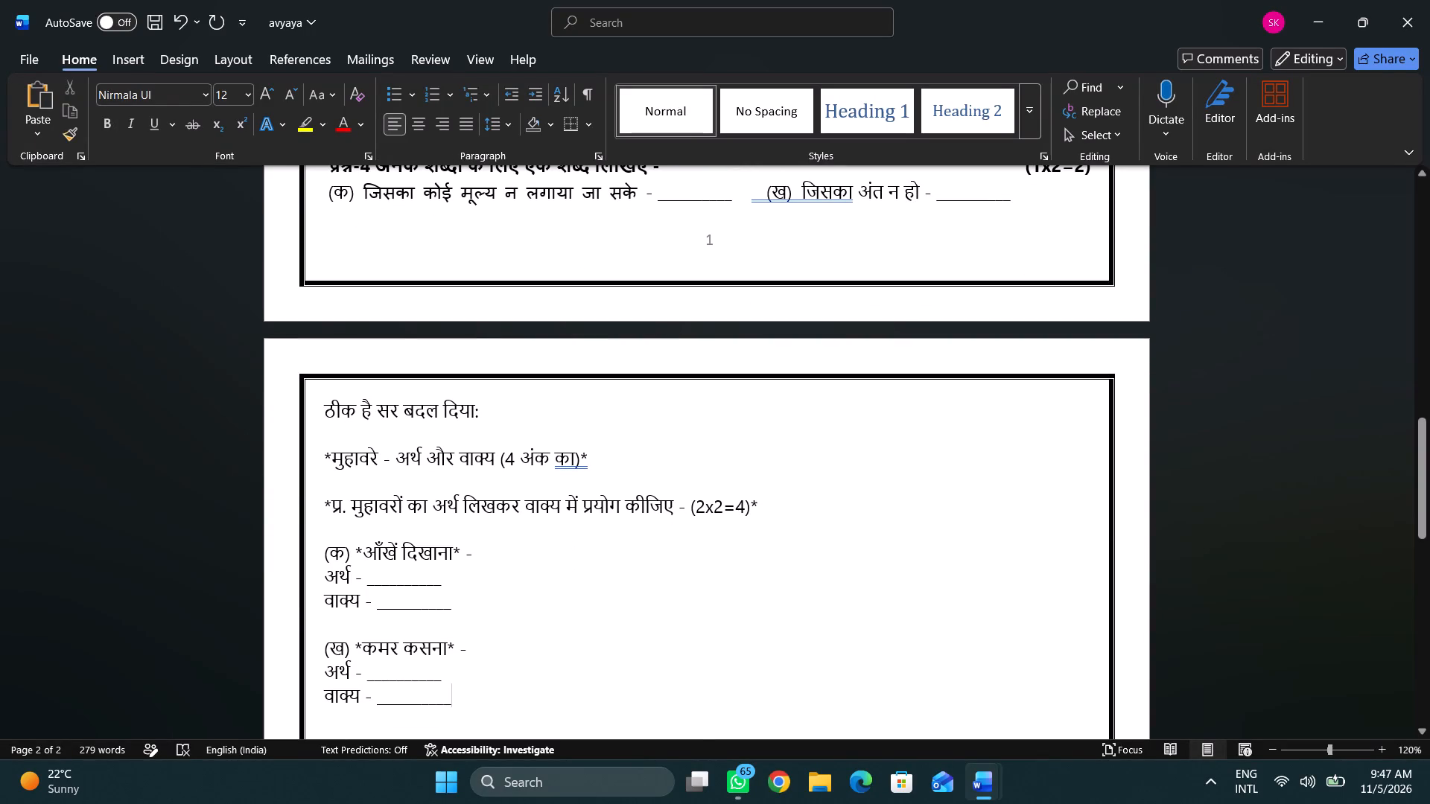
# Delete the two introductory lines above the idioms question and its leading "*प्र." prefix.
pyautogui.moveTo(327, 403); pyautogui.dragTo(599, 457)
pyautogui.press('BackSpace')
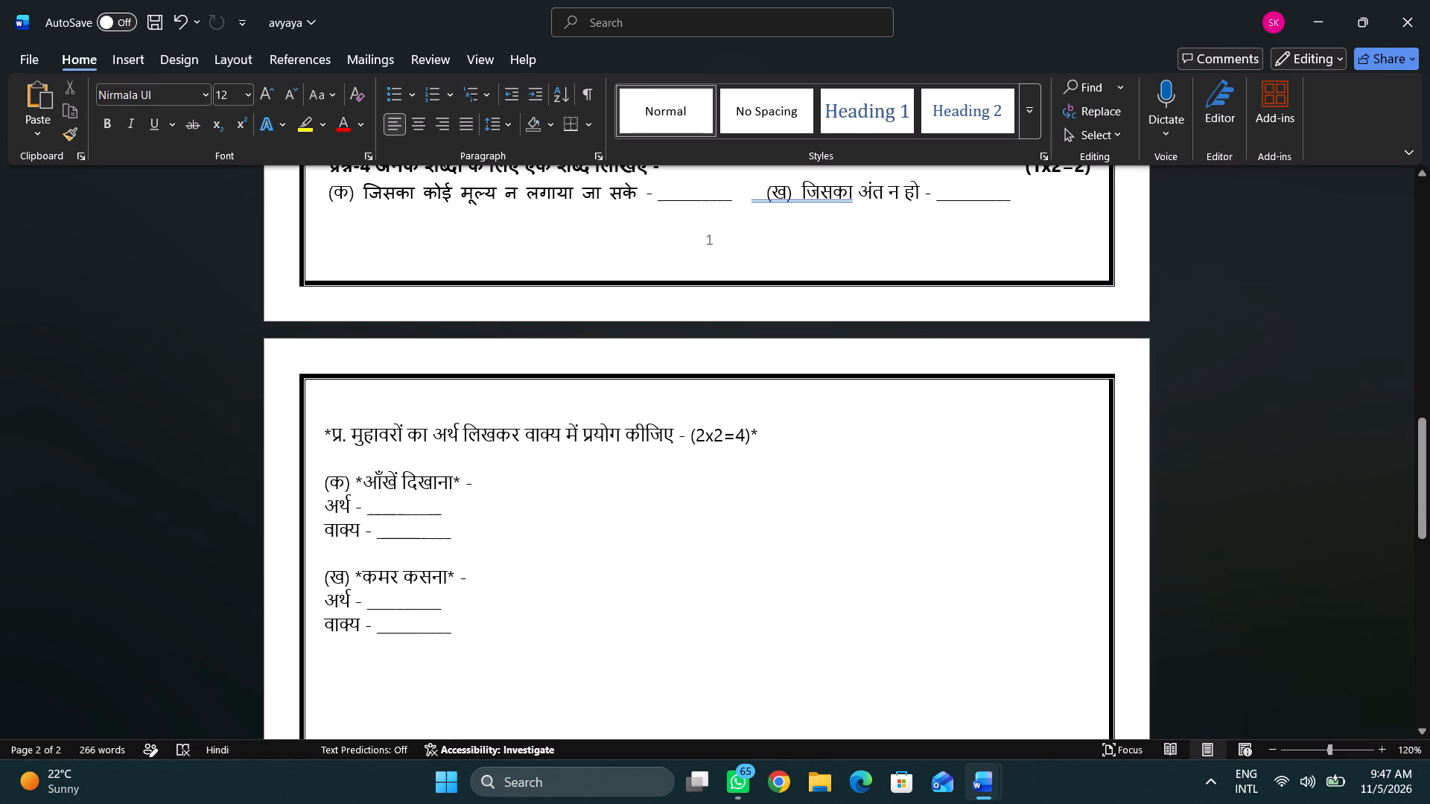
pyautogui.click(346, 437)
pyautogui.moveTo(346, 437); pyautogui.dragTo(319, 435)
pyautogui.press('BackSpace')
# Copy the "प्रश्न-4" label from the one-word question to the start of the idioms question line.
pyautogui.scroll(1, 319, 435)
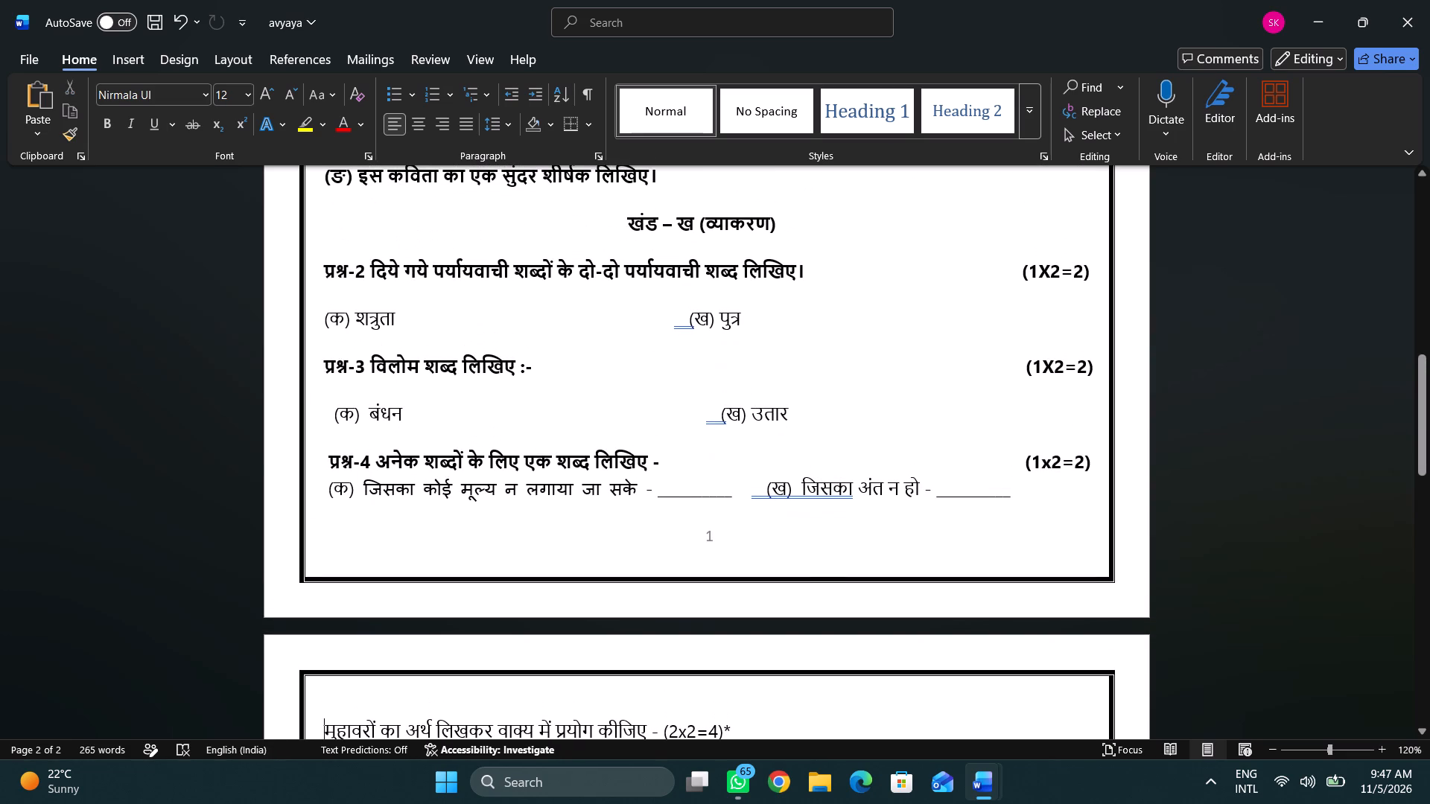
pyautogui.moveTo(372, 458); pyautogui.dragTo(319, 465)
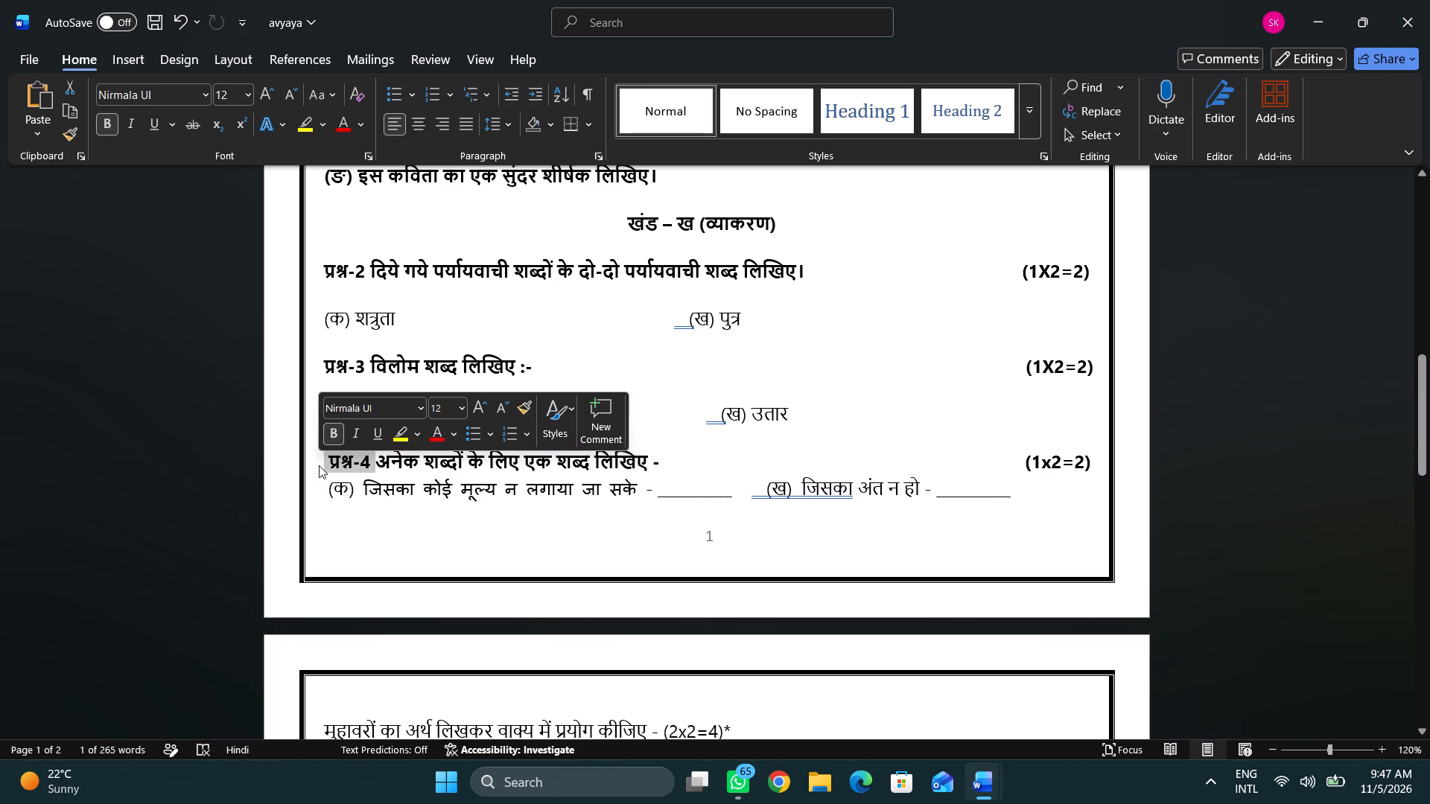
pyautogui.hotkey('ctrl', 'c')
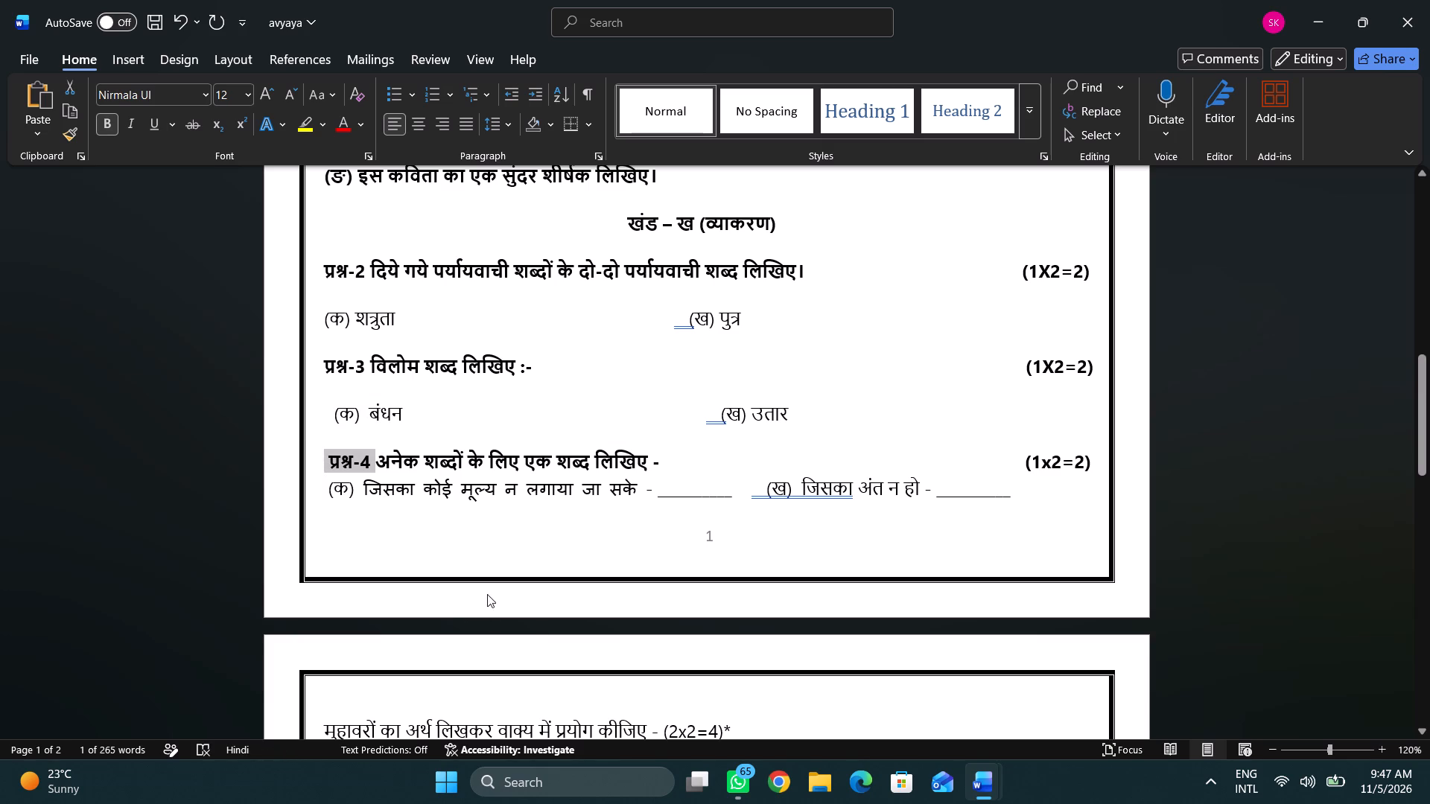
pyautogui.scroll(-1, 486, 625)
pyautogui.click(318, 453)
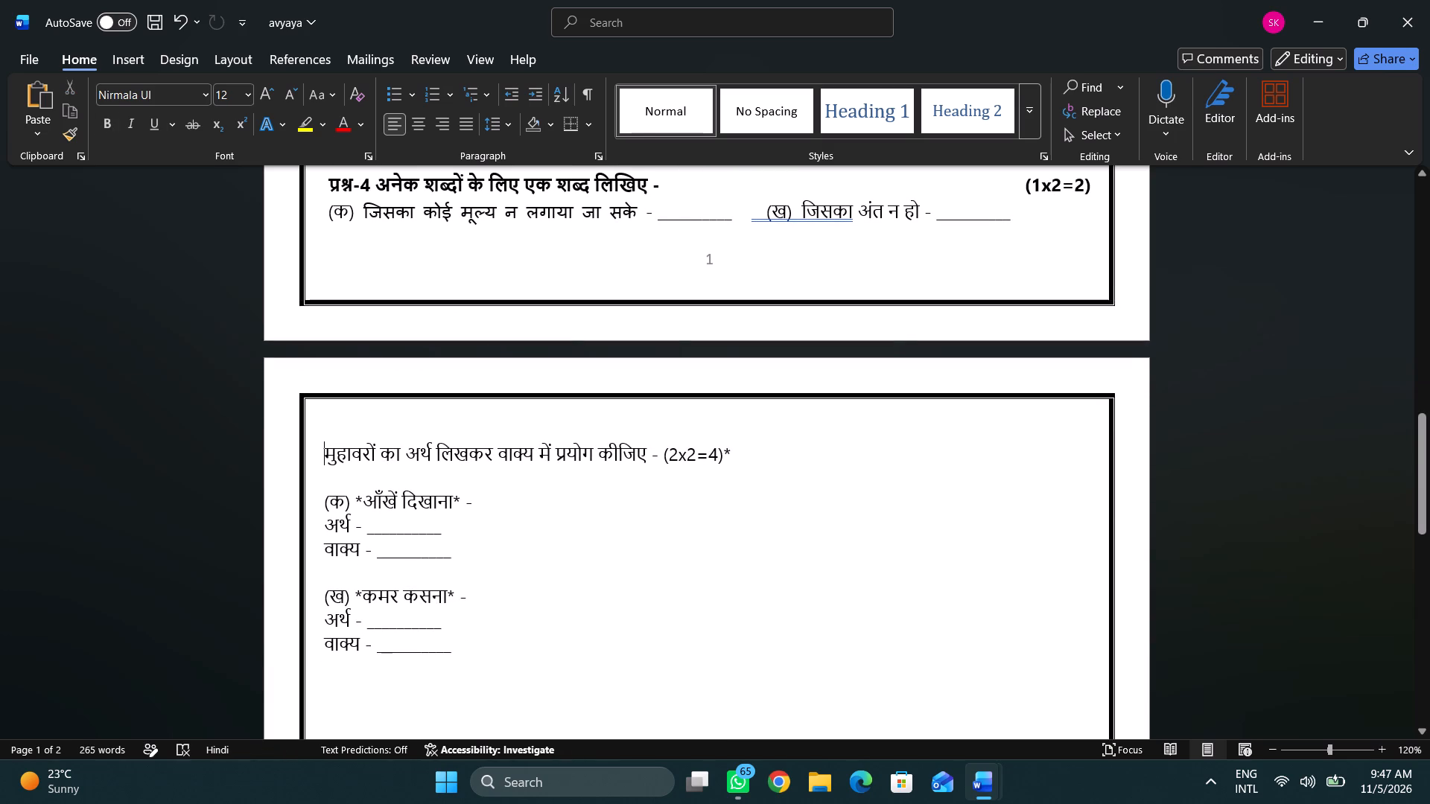
pyautogui.hotkey('ctrl', 'v')
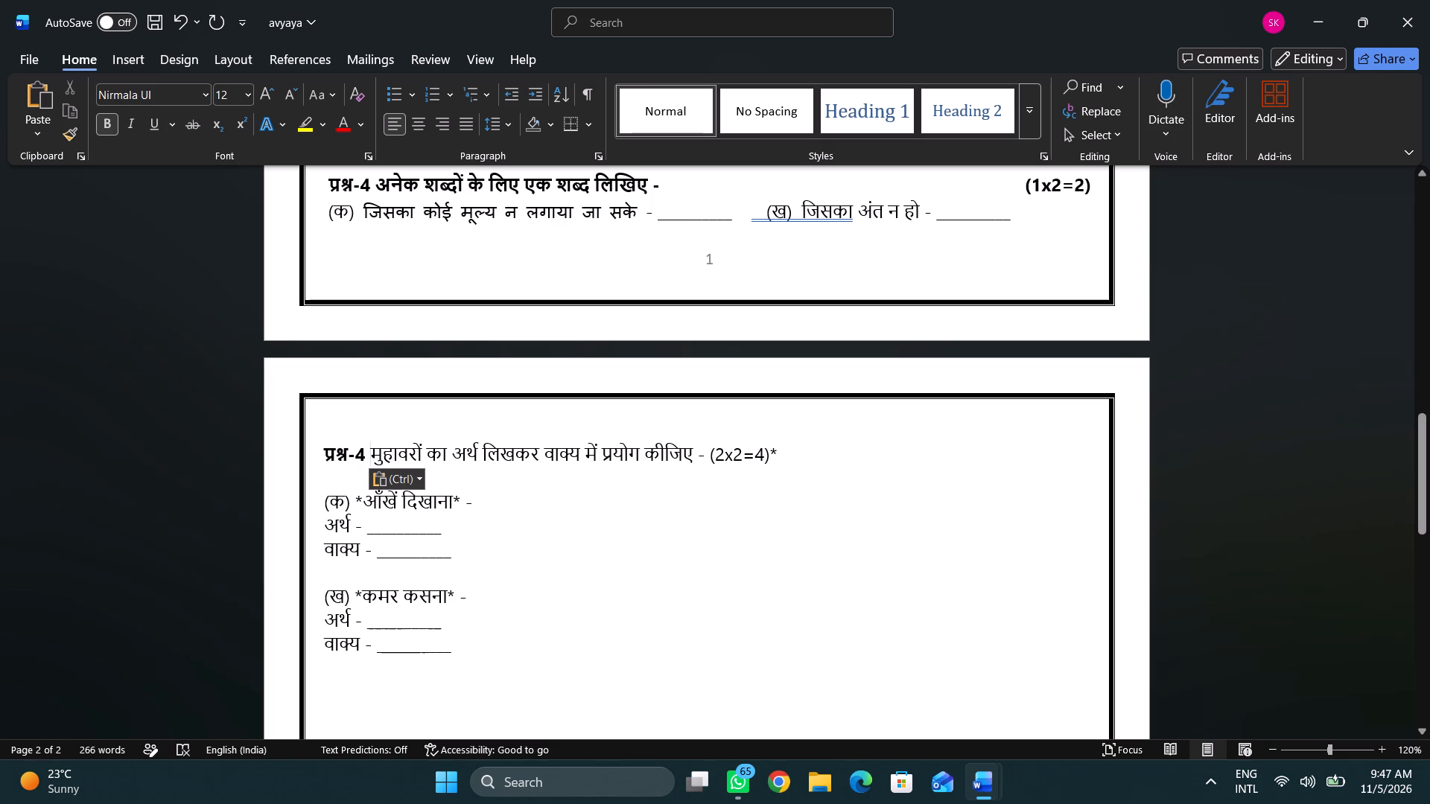
# Move the idioms question line up to the first line of page 2 and make it entirely bold.
pyautogui.moveTo(325, 453); pyautogui.dragTo(795, 463)
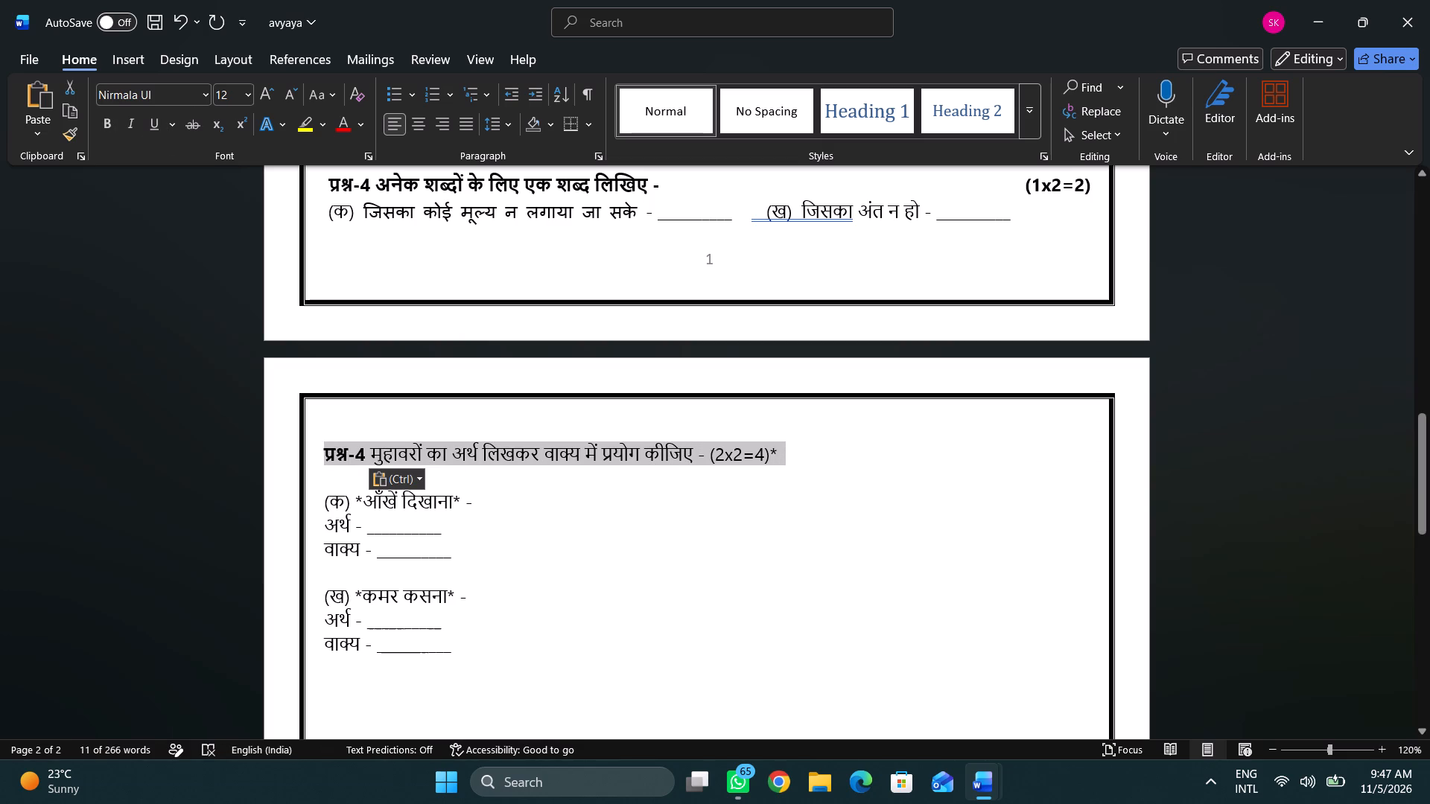
pyautogui.moveTo(404, 455); pyautogui.dragTo(340, 441)
pyautogui.moveTo(340, 441); pyautogui.dragTo(830, 428)
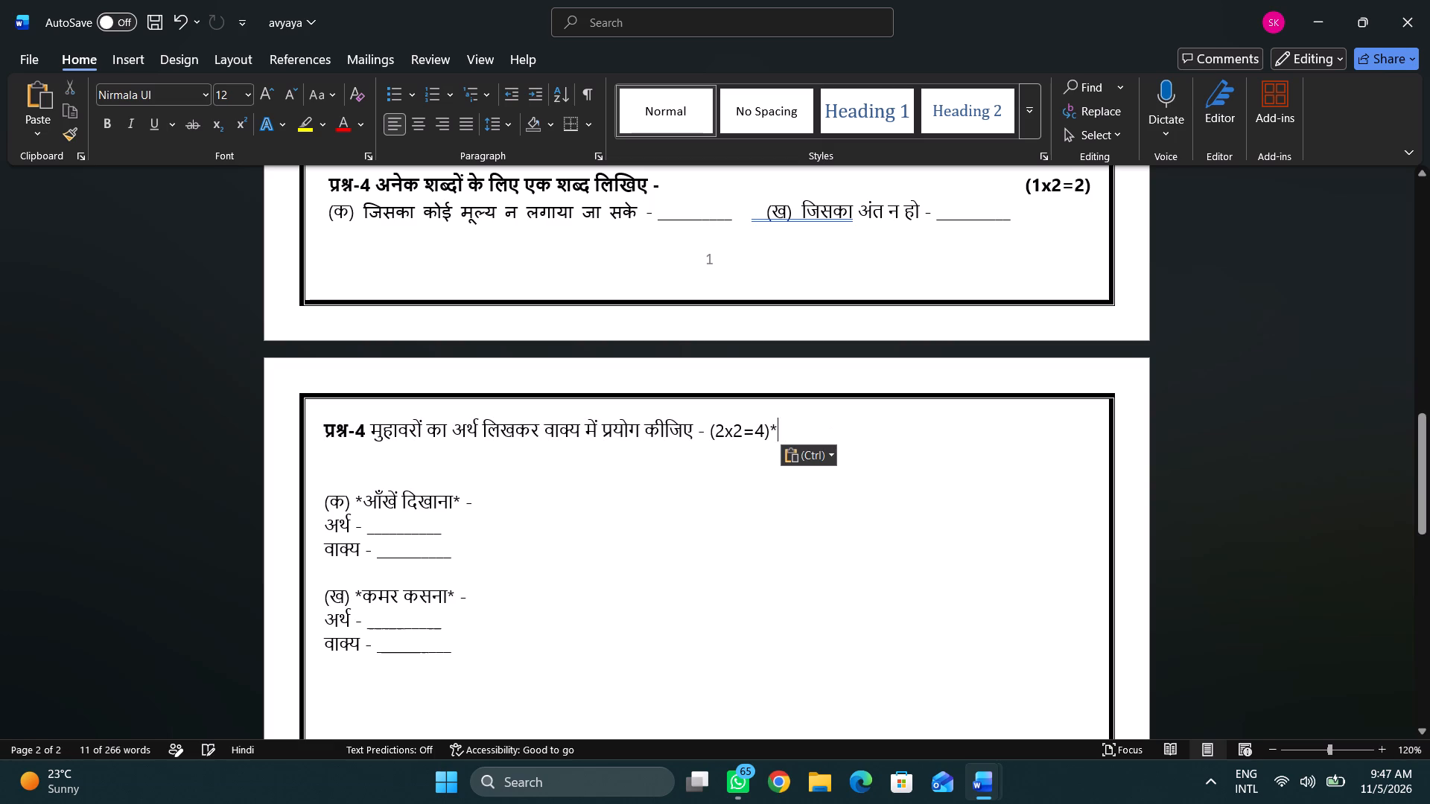
pyautogui.moveTo(830, 428); pyautogui.dragTo(786, 431)
pyautogui.moveTo(786, 431); pyautogui.dragTo(293, 390)
pyautogui.click(306, 357)
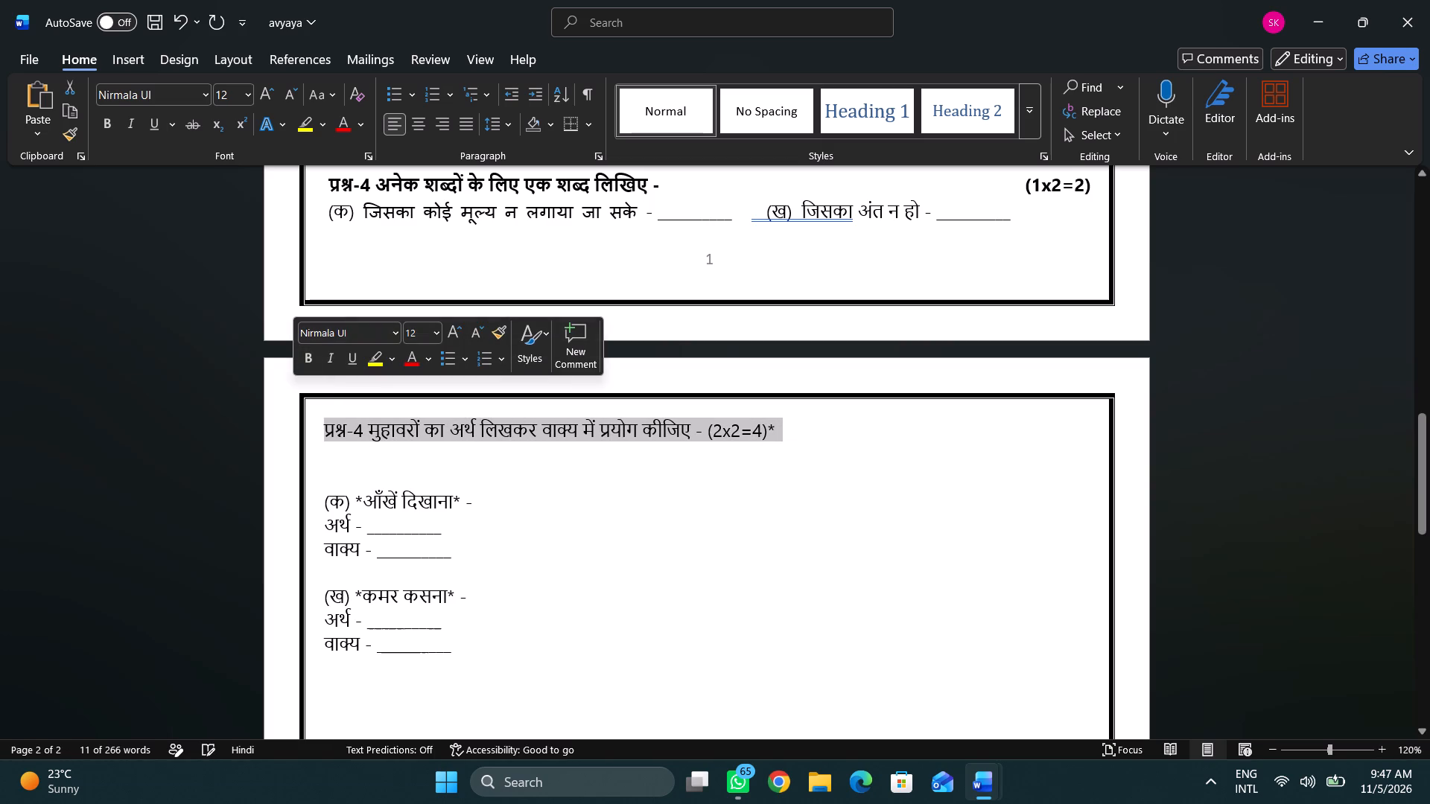
pyautogui.click(307, 360)
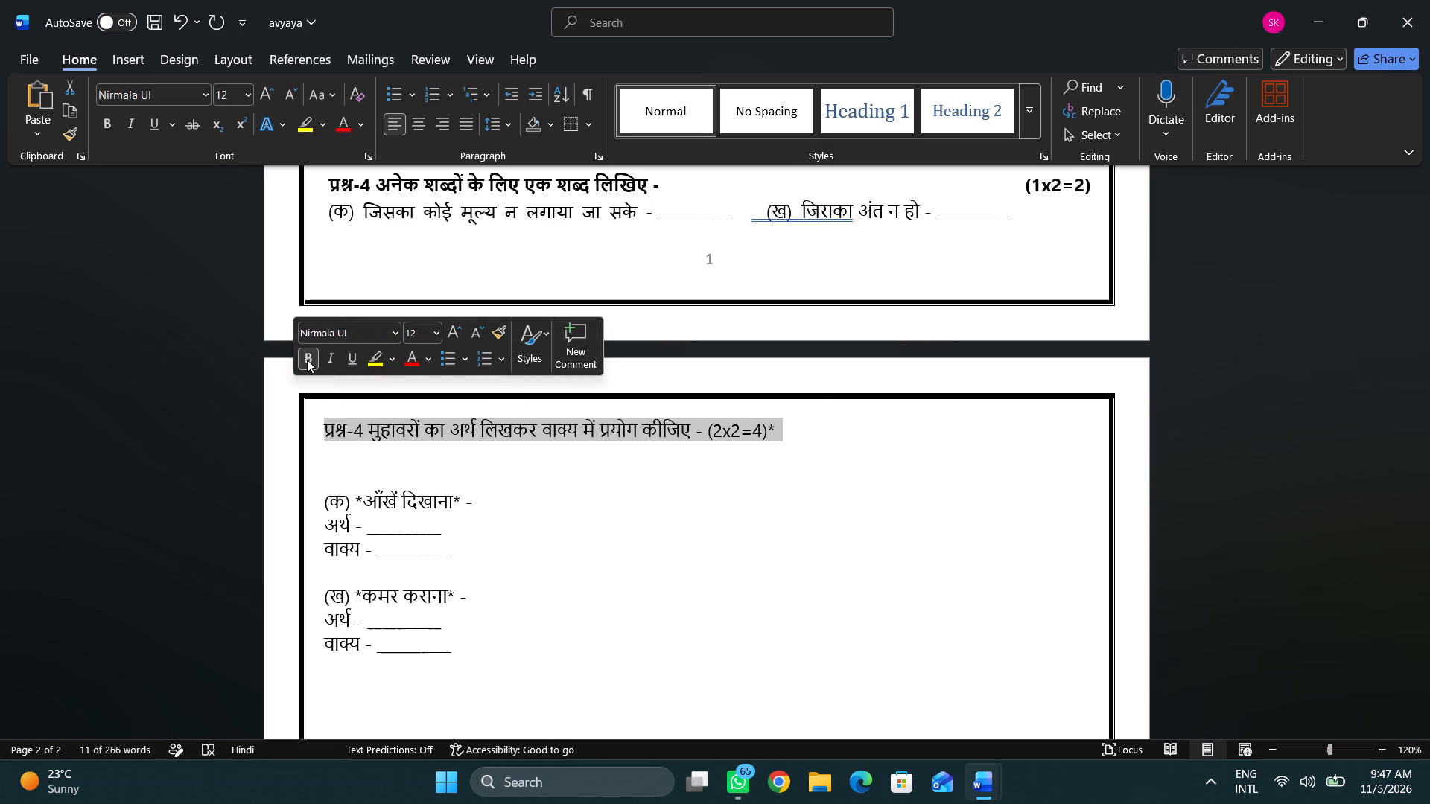
# Space the marks (2x2=4) across to the right margin under the other questions' marks and delete the trailing asterisk.
pyautogui.click(731, 427)
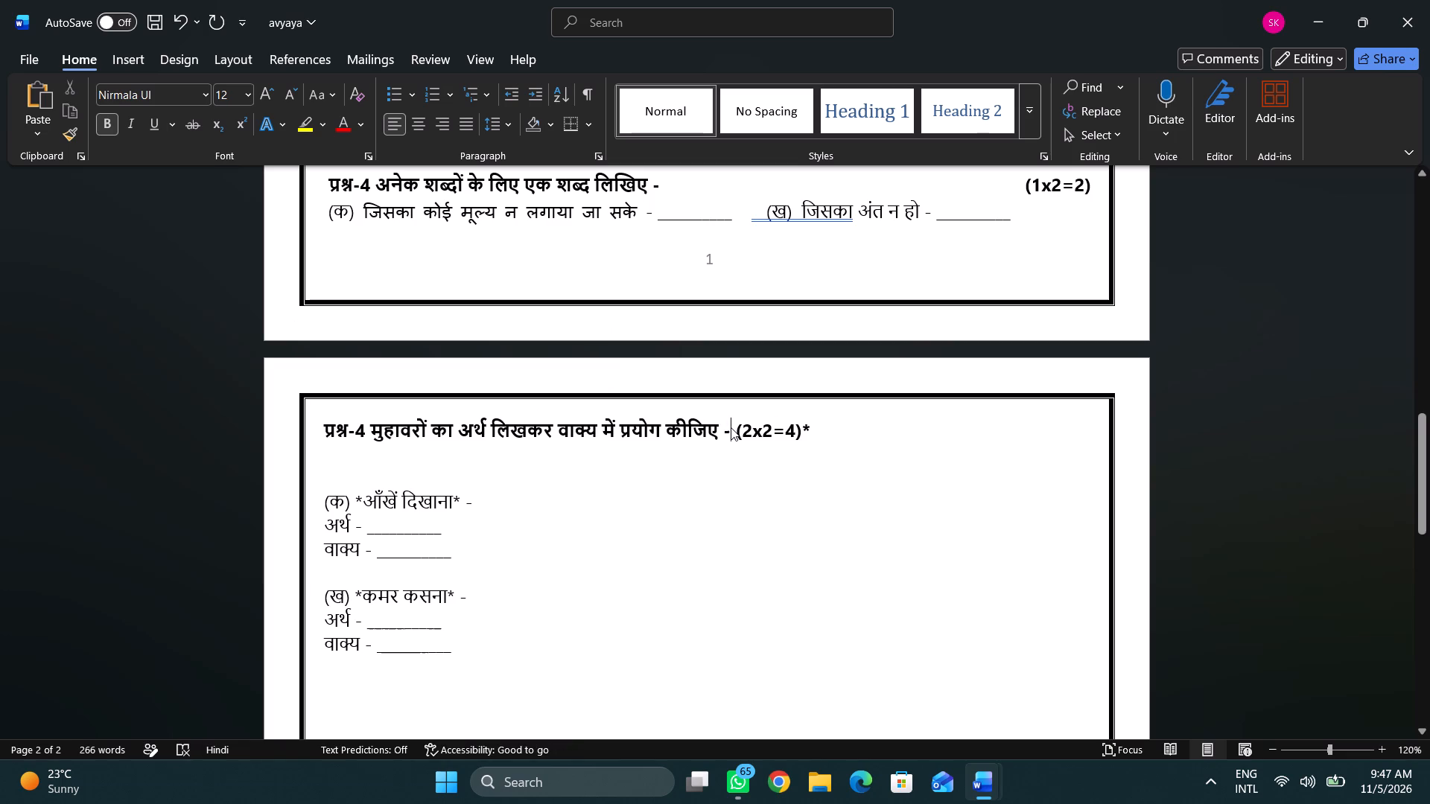
pyautogui.press('space')
pyautogui.press('space')
pyautogui.press('space')
pyautogui.press('space')
pyautogui.press('space')
pyautogui.press('space')
pyautogui.press('space')
pyautogui.press('space')
pyautogui.press('space')
pyautogui.press('space')
pyautogui.press('space')
pyautogui.press('space')
pyautogui.press('space')
pyautogui.press('space')
pyautogui.press('space')
pyautogui.press('space')
pyautogui.press('space')
pyautogui.press('space')
pyautogui.press('space')
pyautogui.press('space')
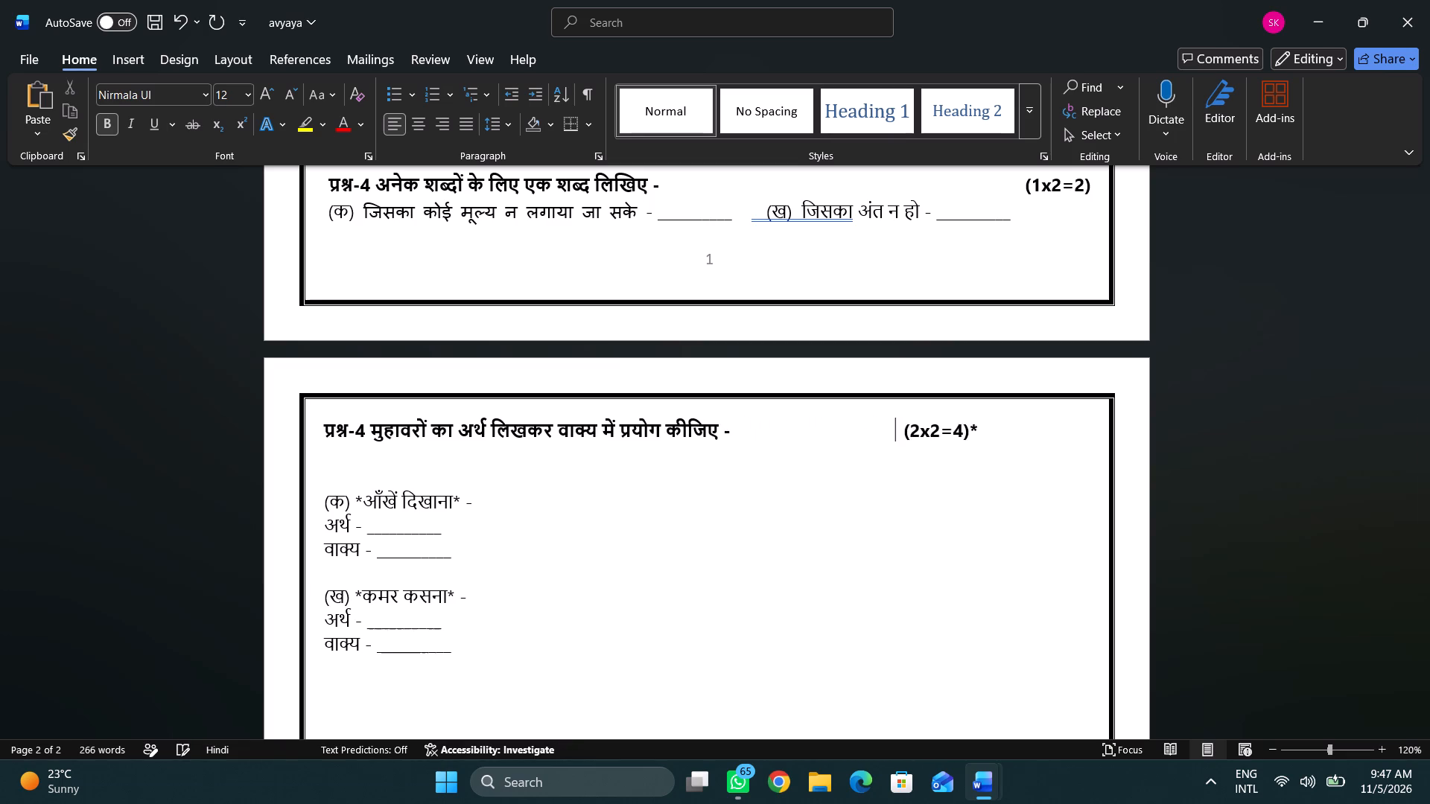
pyautogui.press('BackSpace')
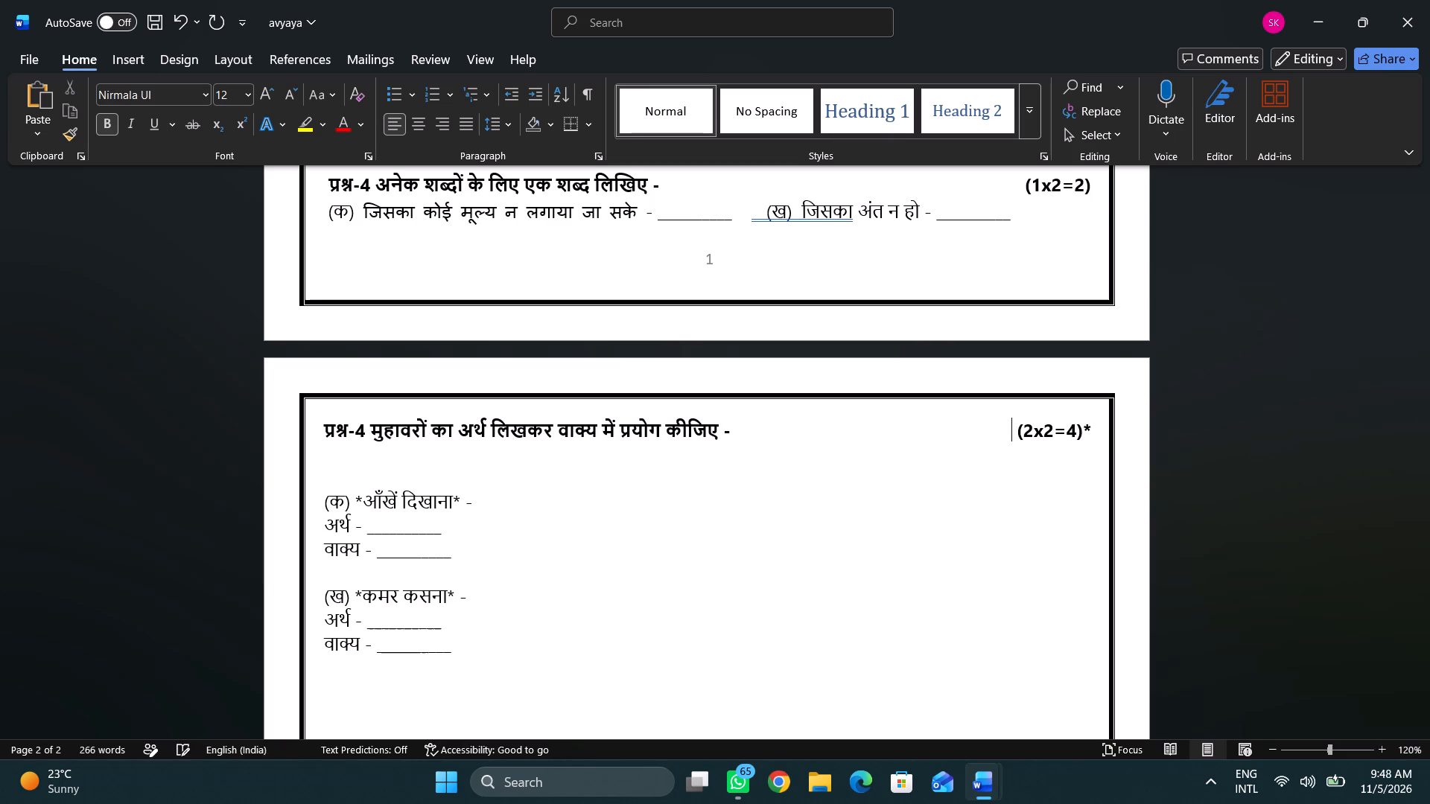
pyautogui.click(1097, 430)
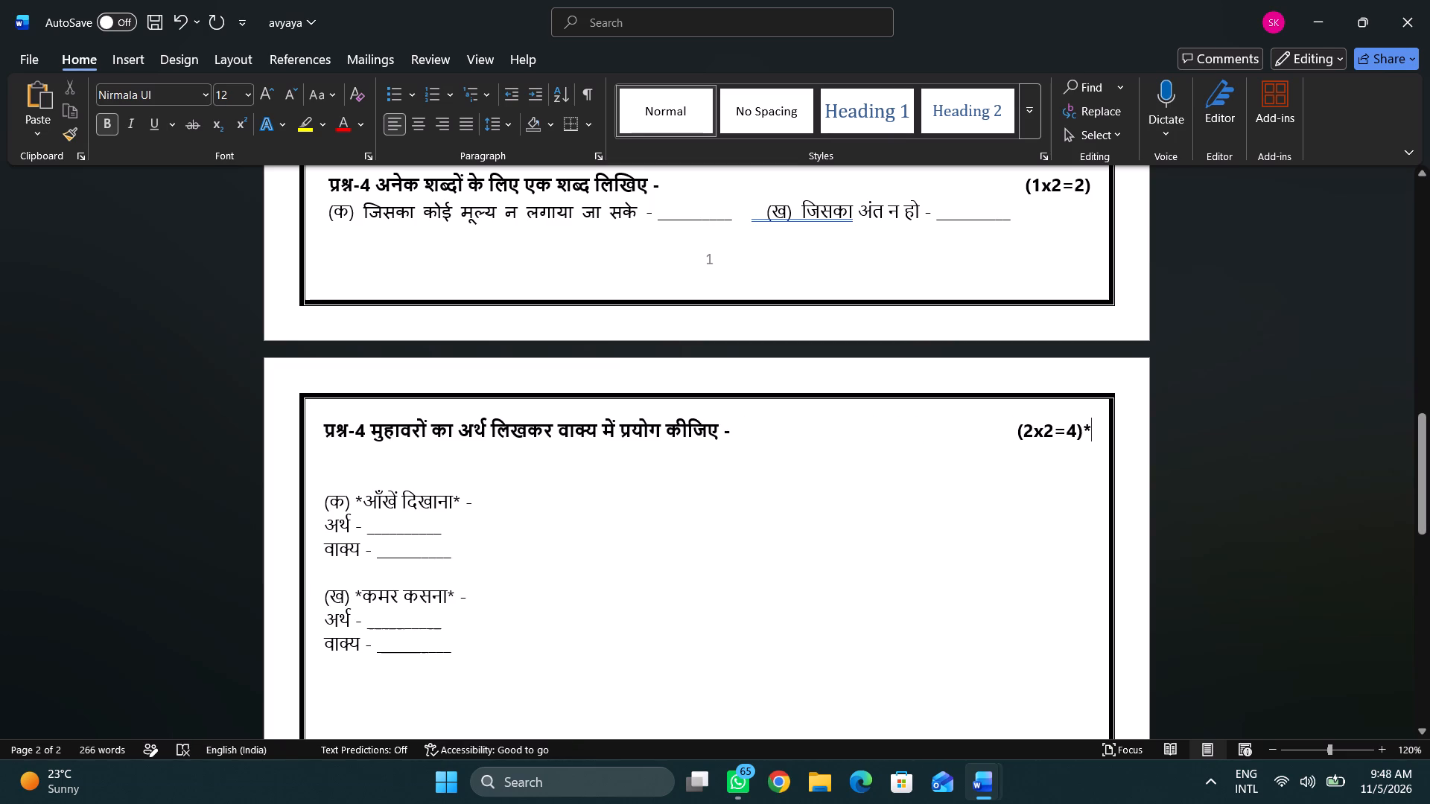
pyautogui.press('BackSpace')
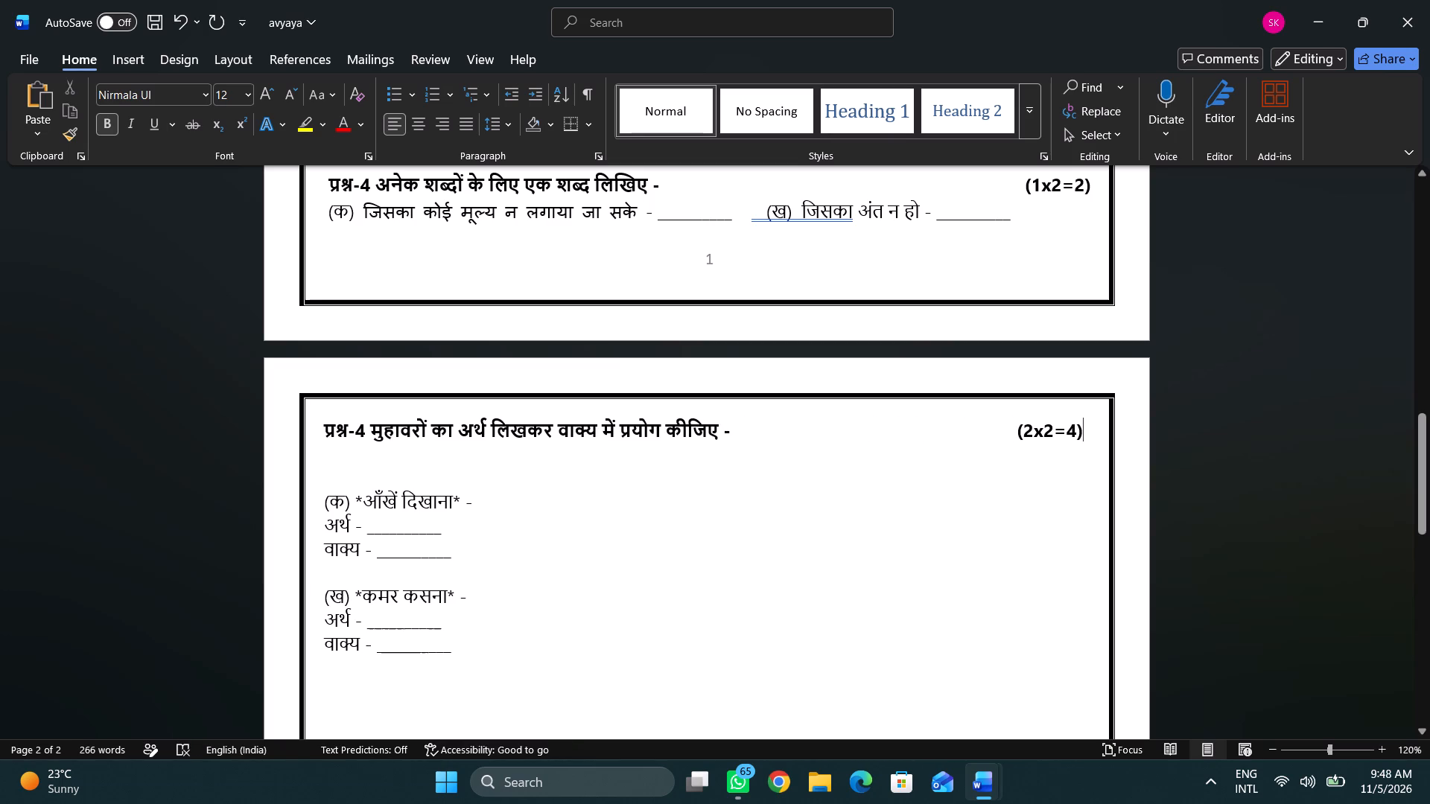
pyautogui.click(1002, 441)
pyautogui.press('space')
# Replace the hyphen ending the idioms question text with the danda (।) copied from question 2.
pyautogui.scroll(1, 897, 426)
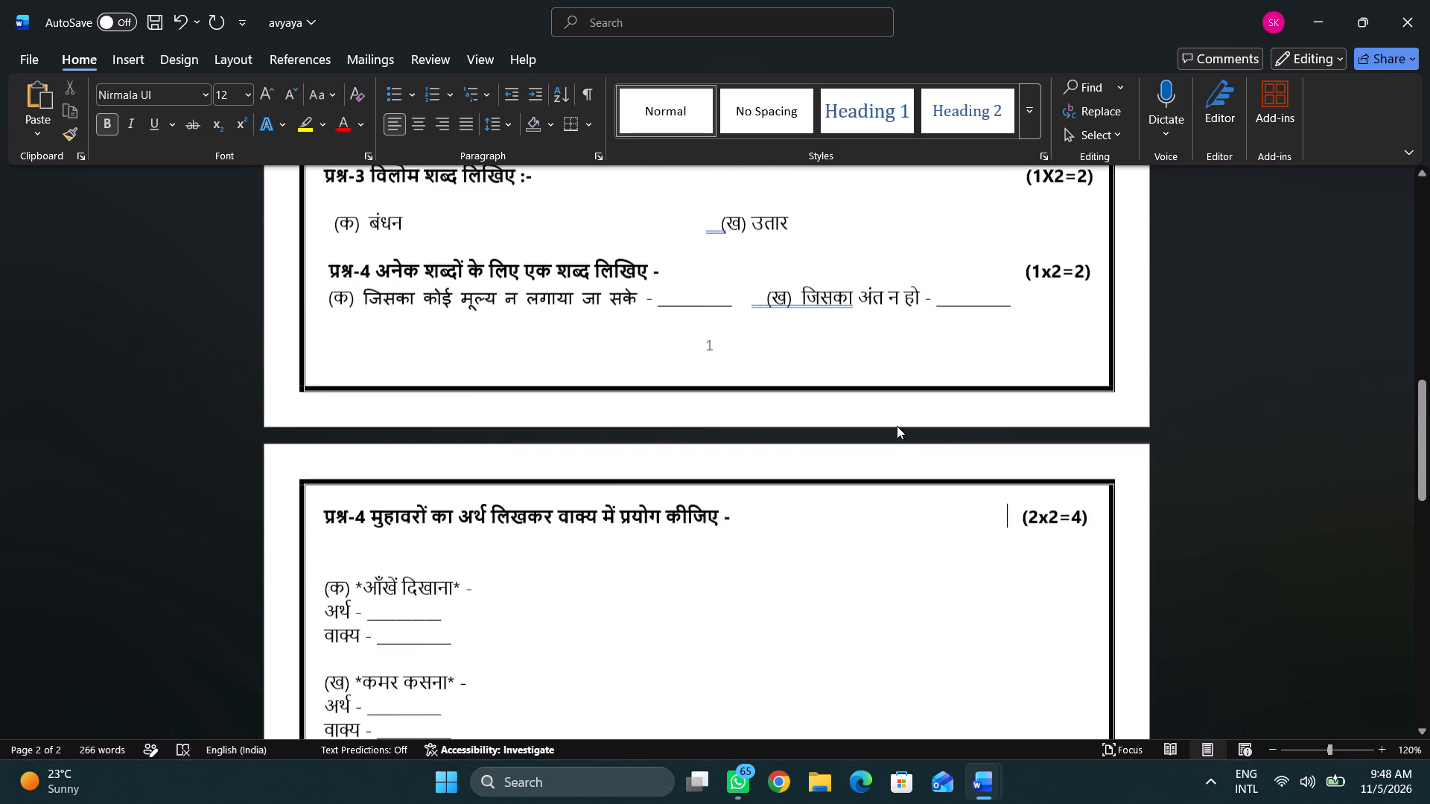
pyautogui.scroll(2, 897, 426)
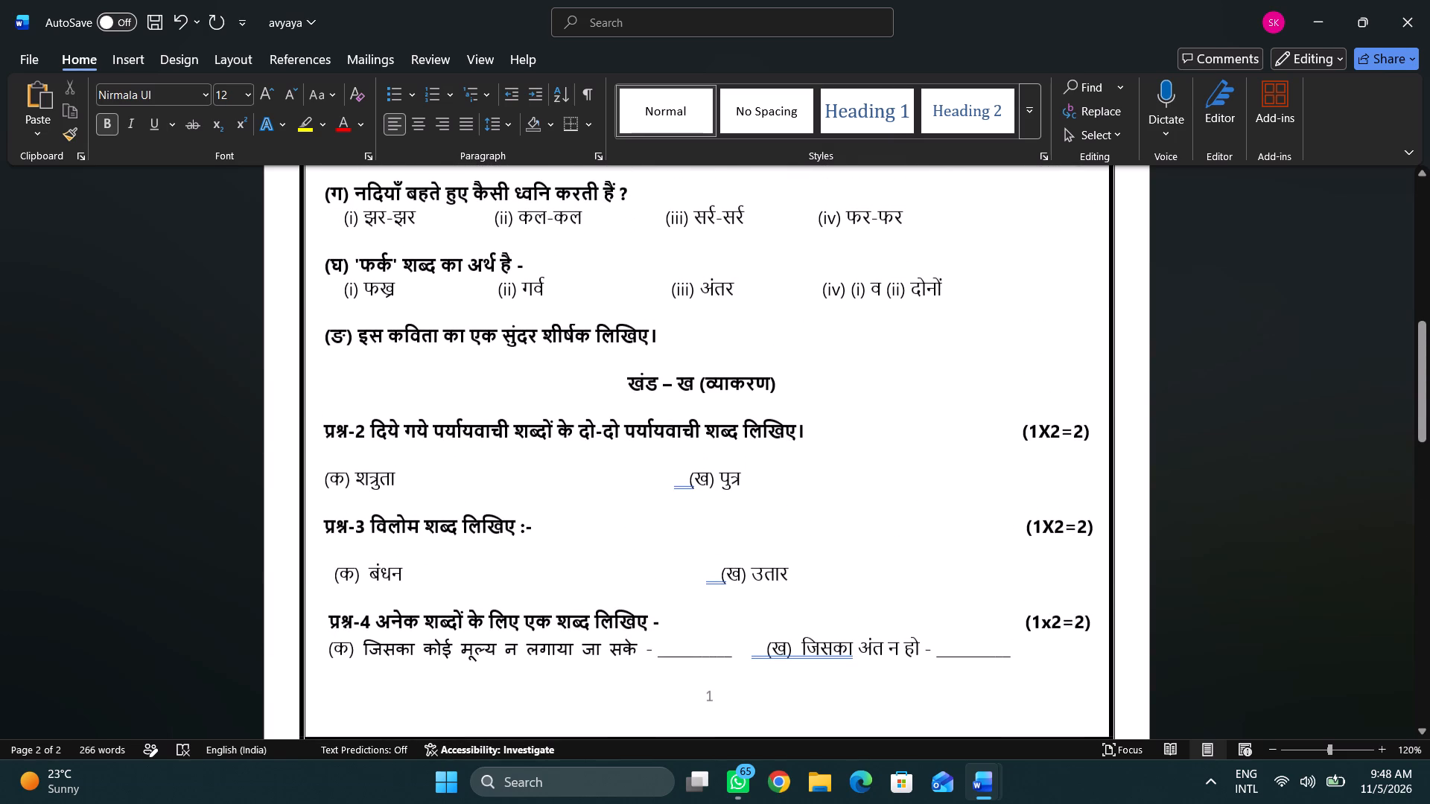
pyautogui.click(801, 430)
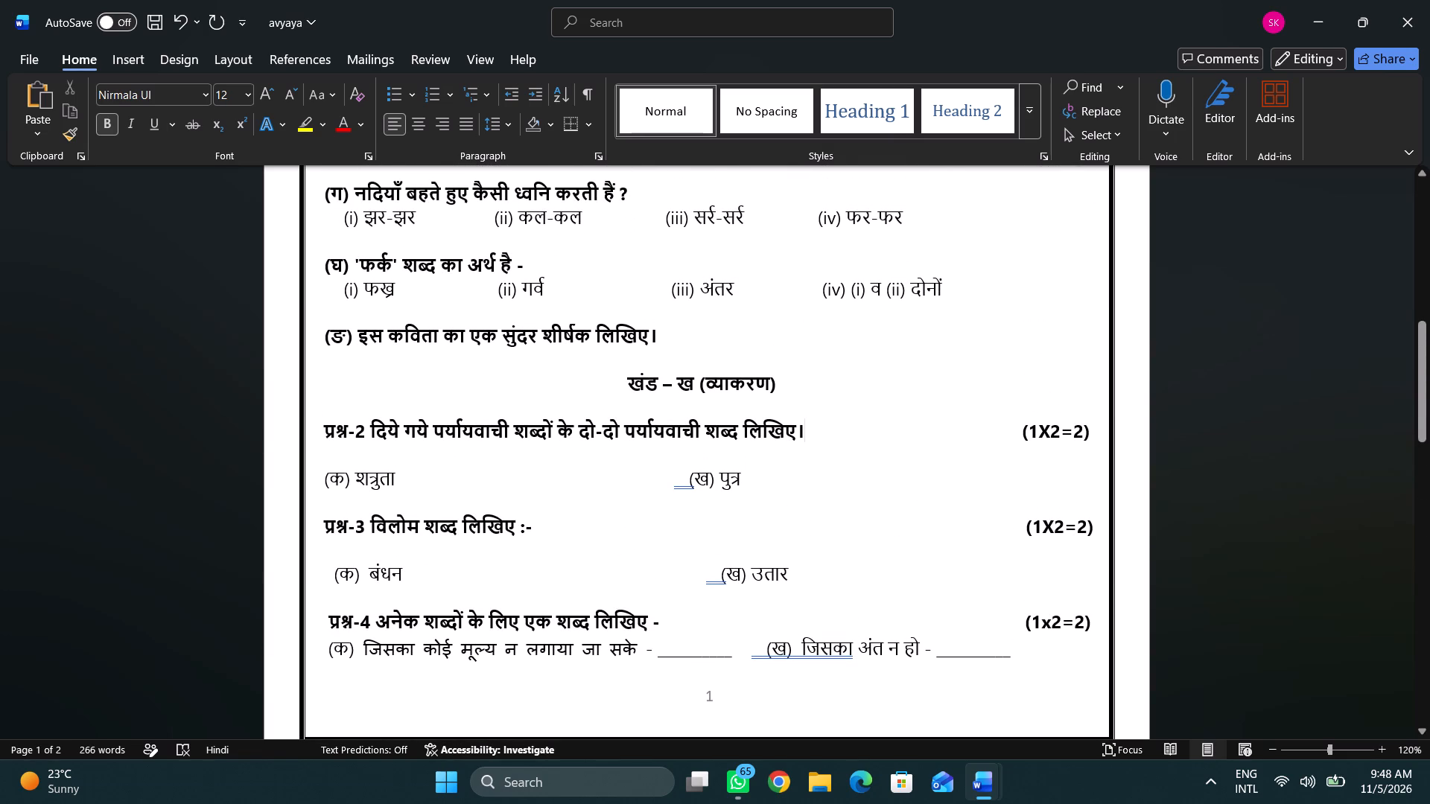
pyautogui.click(799, 432)
pyautogui.tripleClick(799, 433)
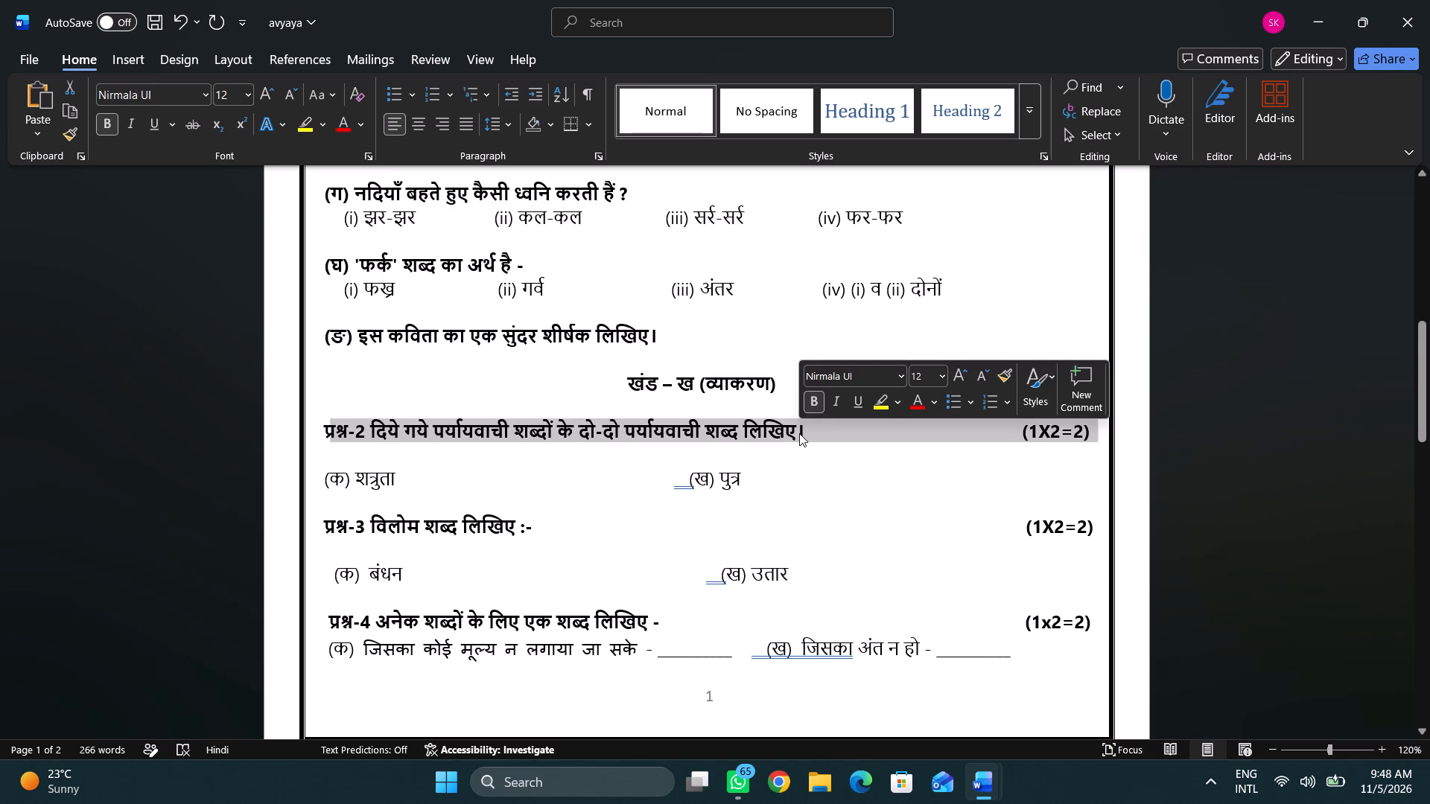
pyautogui.tripleClick(799, 433)
pyautogui.click(799, 433)
pyautogui.click(799, 428)
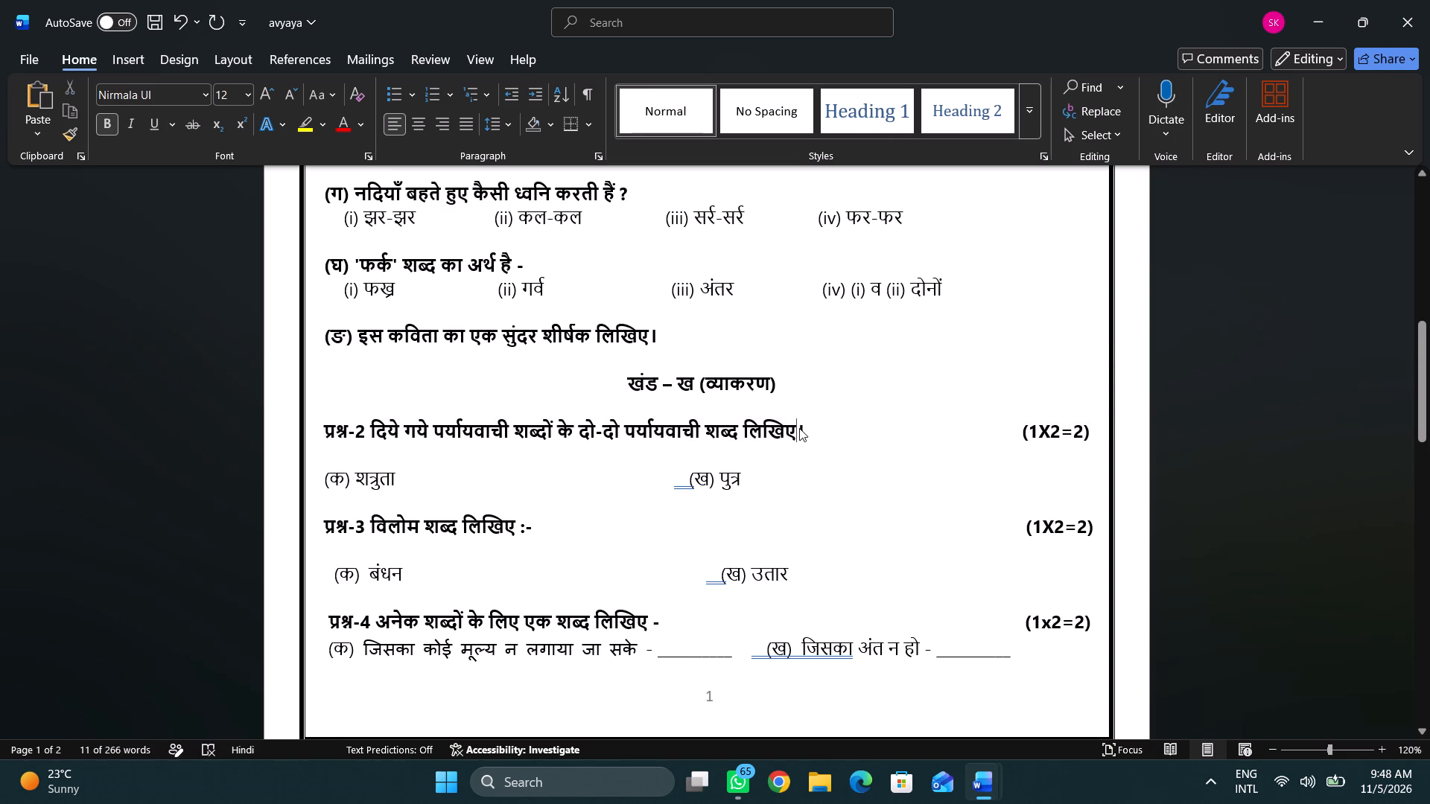
pyautogui.click(799, 428)
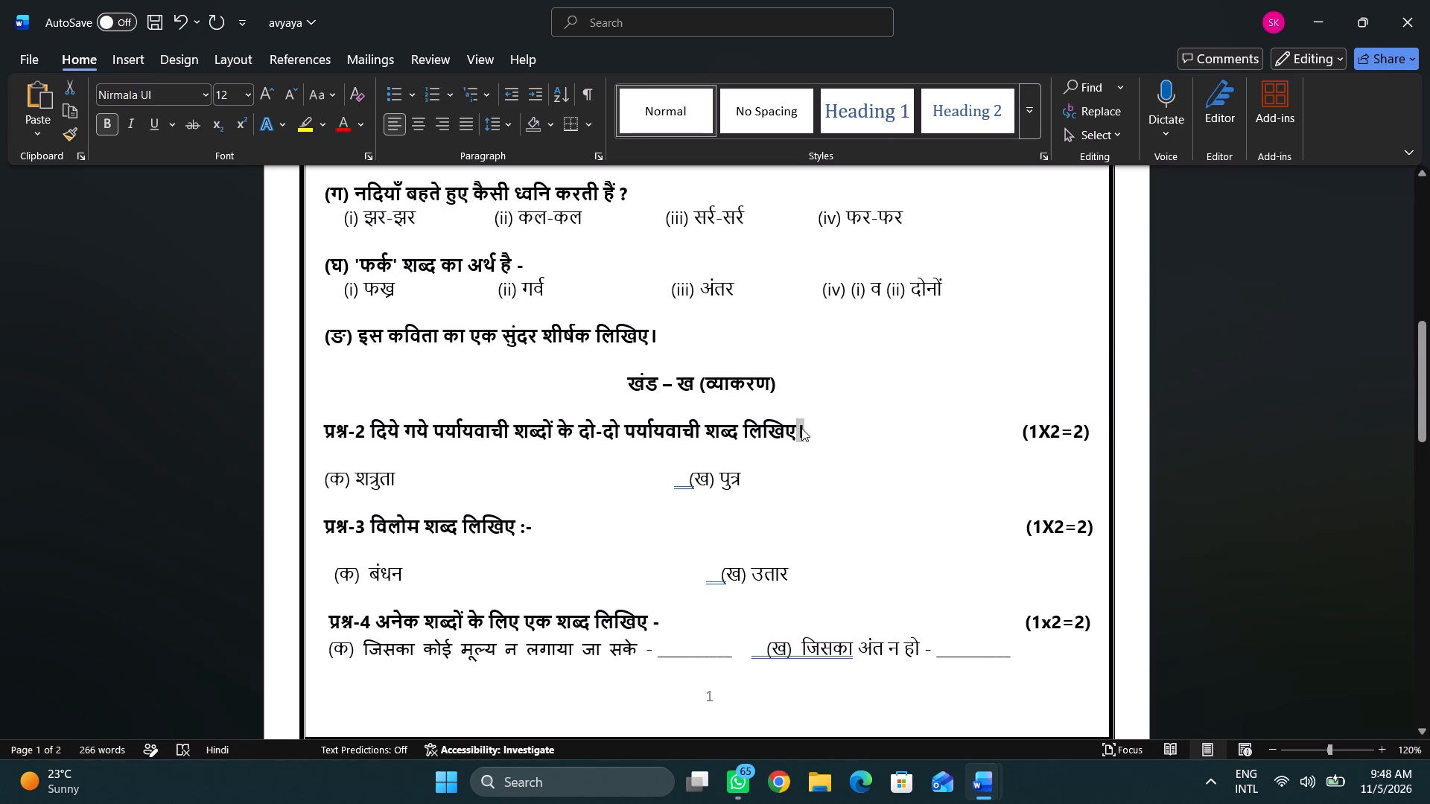
pyautogui.hotkey('ctrl', 'c')
pyautogui.scroll(-1, 801, 428)
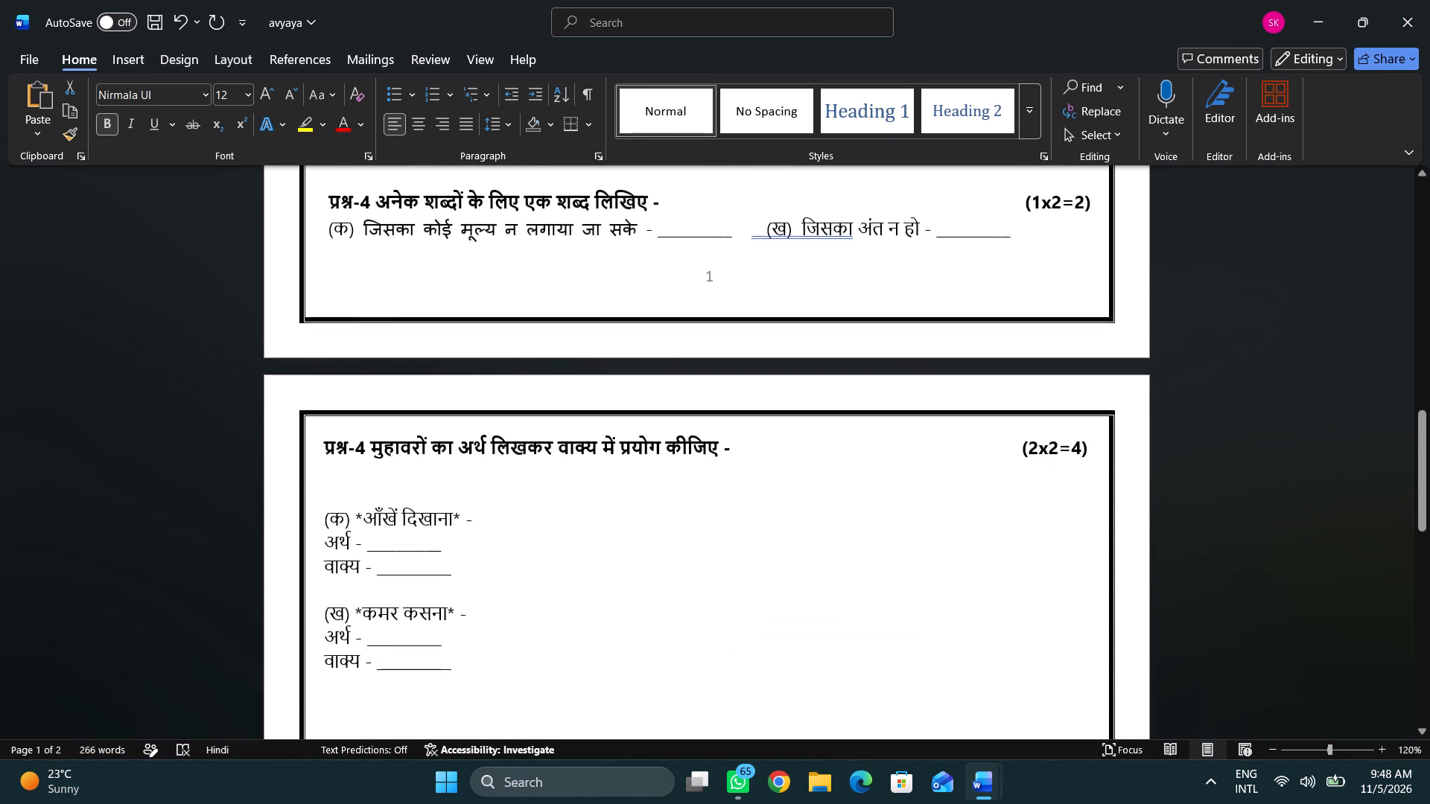
pyautogui.click(728, 445)
pyautogui.press('BackSpace')
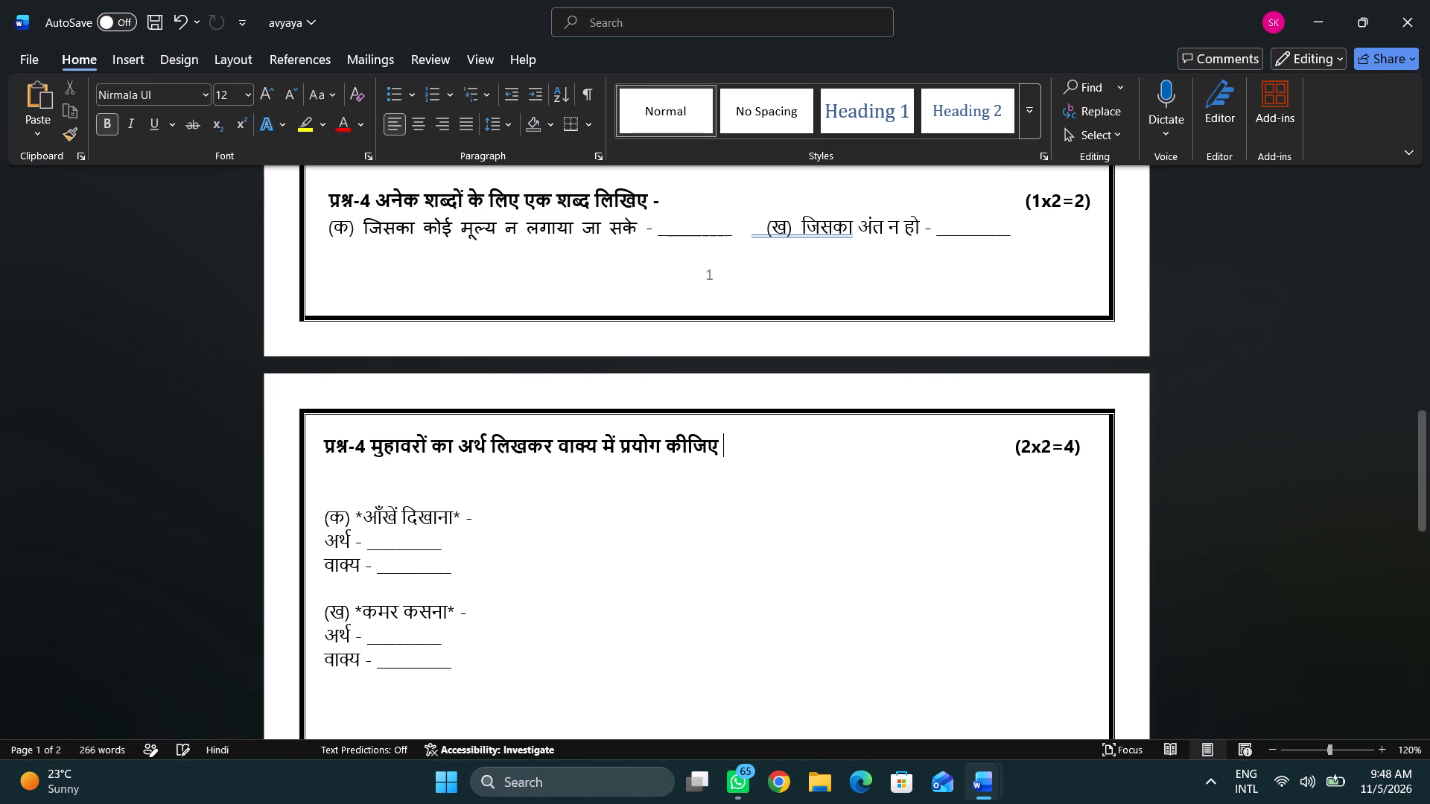
pyautogui.hotkey('ctrl', 'v')
# Replace the hyphen after "अनेक शब्दों के लिए एक शब्द लिखिए" in question 4 with the copied danda (।).
pyautogui.scroll(-1, 728, 445)
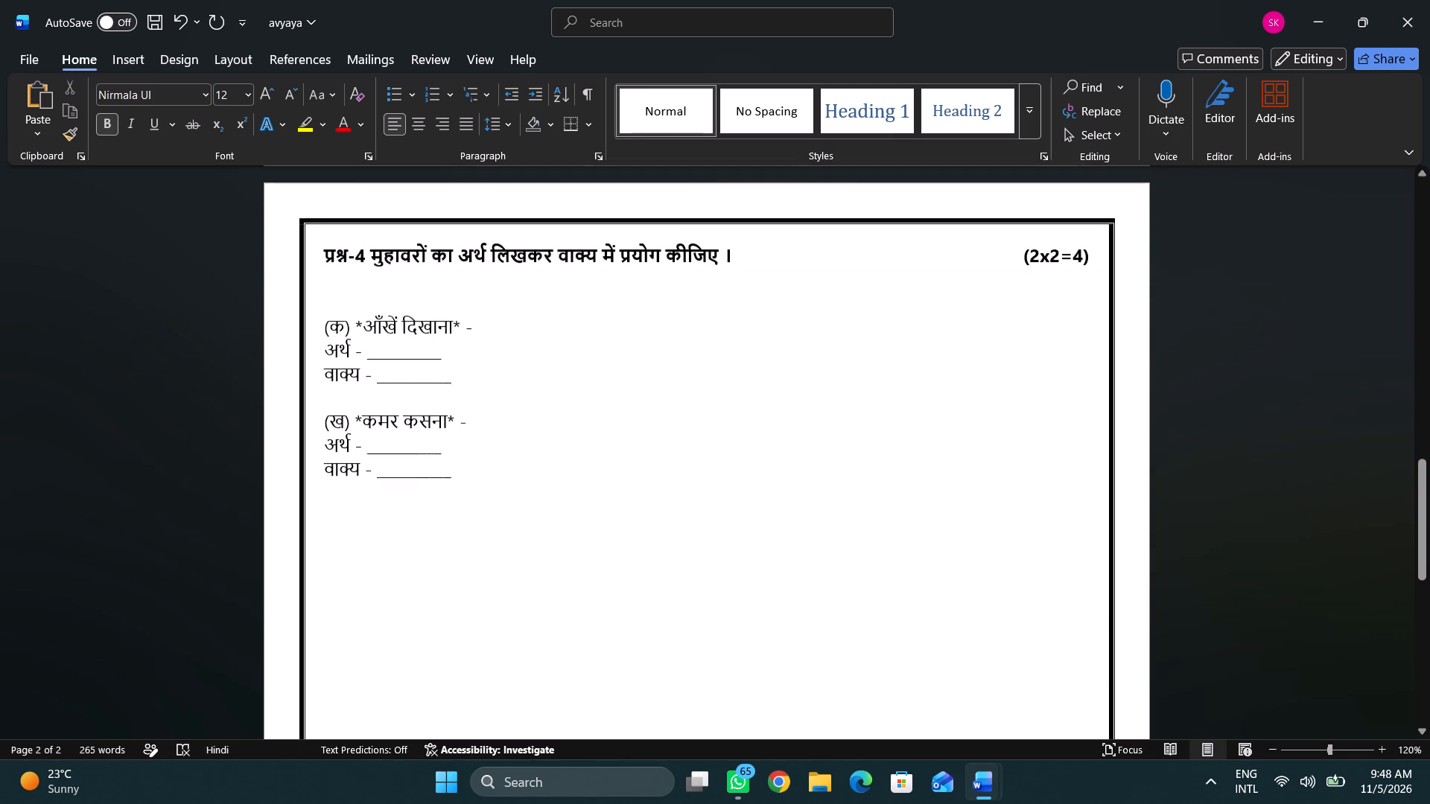
pyautogui.scroll(-1, 728, 445)
pyautogui.scroll(3, 728, 445)
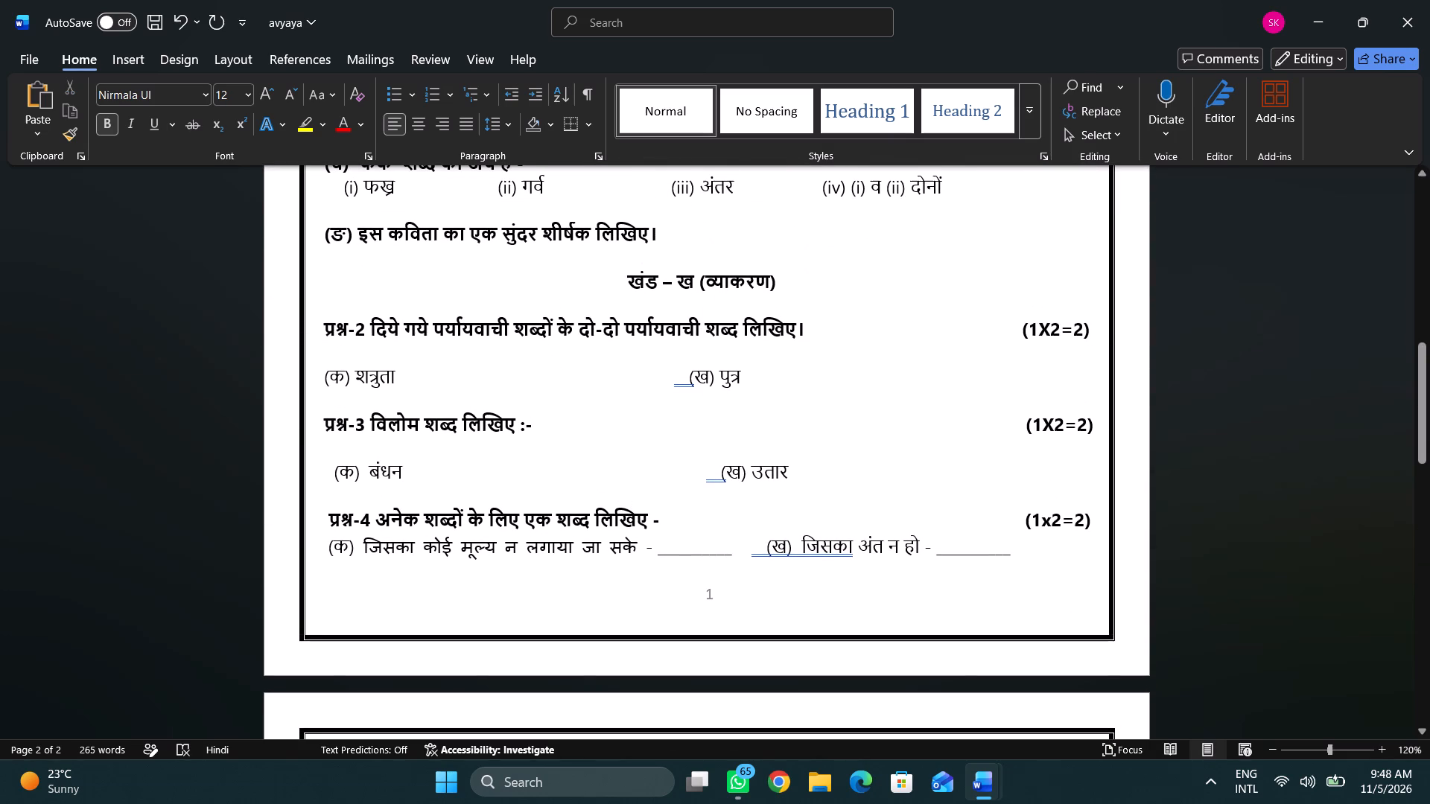
pyautogui.click(666, 514)
pyautogui.press('BackSpace')
pyautogui.press('BackSpace')
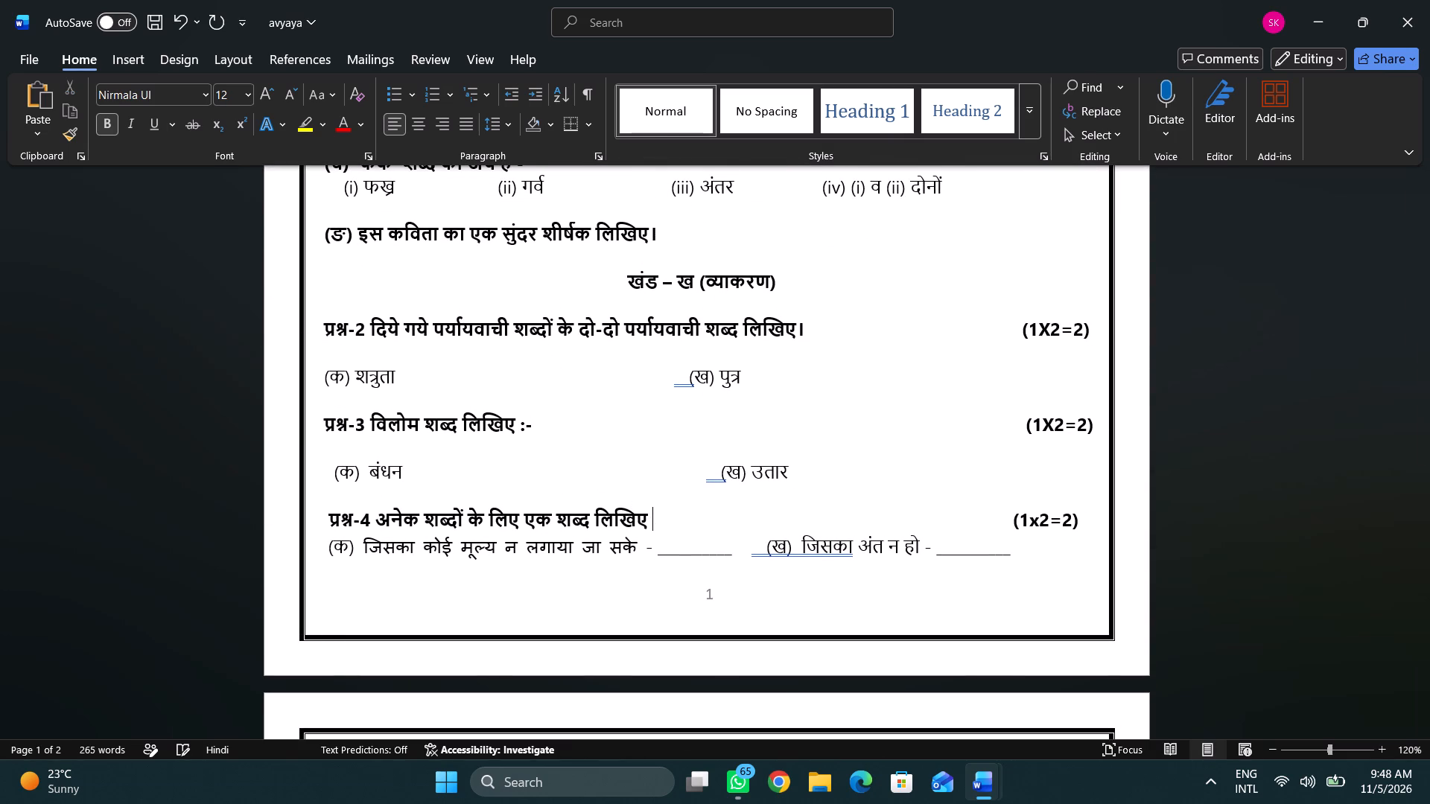
pyautogui.hotkey('ctrl', 'v')
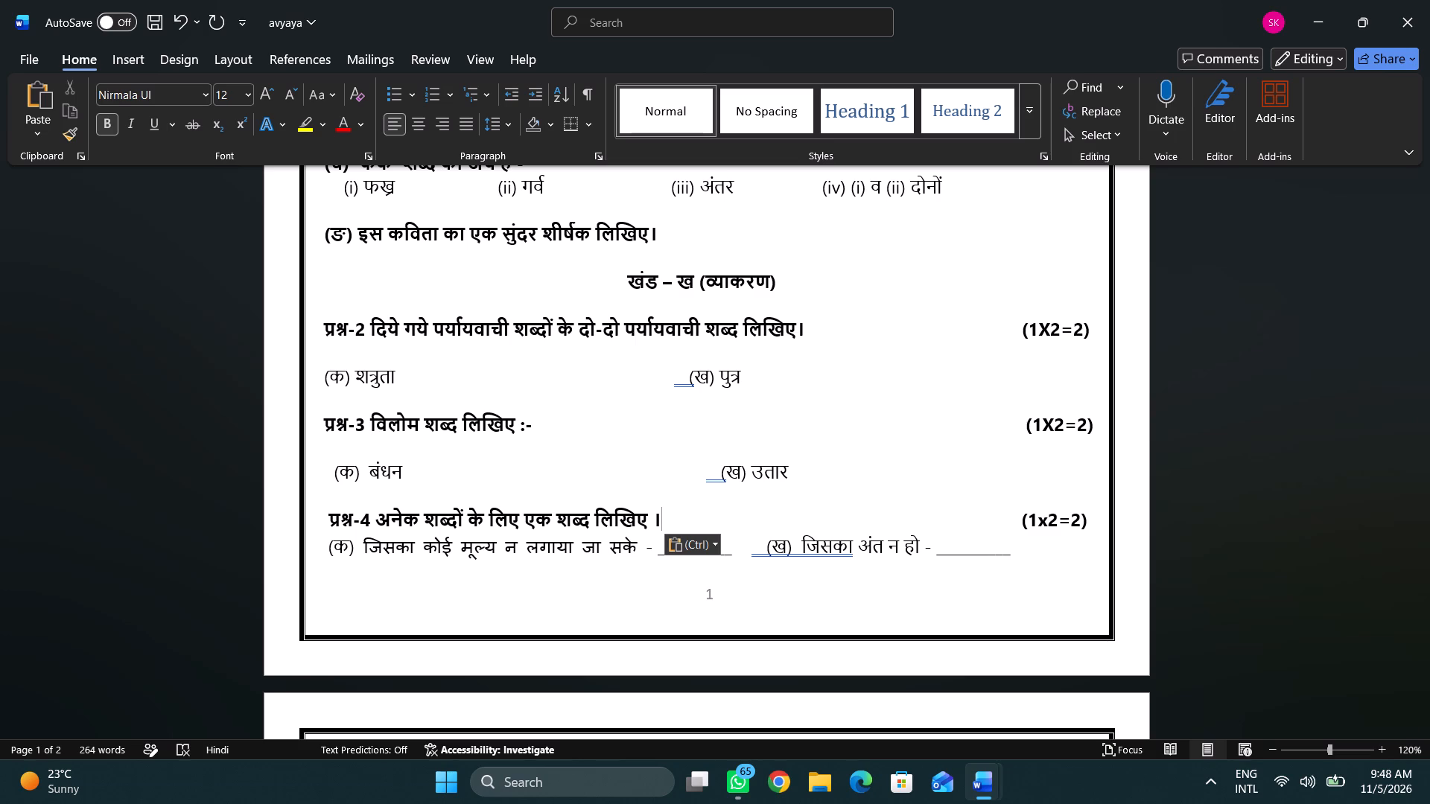
# Remove the asterisks around the idioms आँखें दिखाना and कमर कसना in the idioms question on page 2.
pyautogui.scroll(-1, 742, 533)
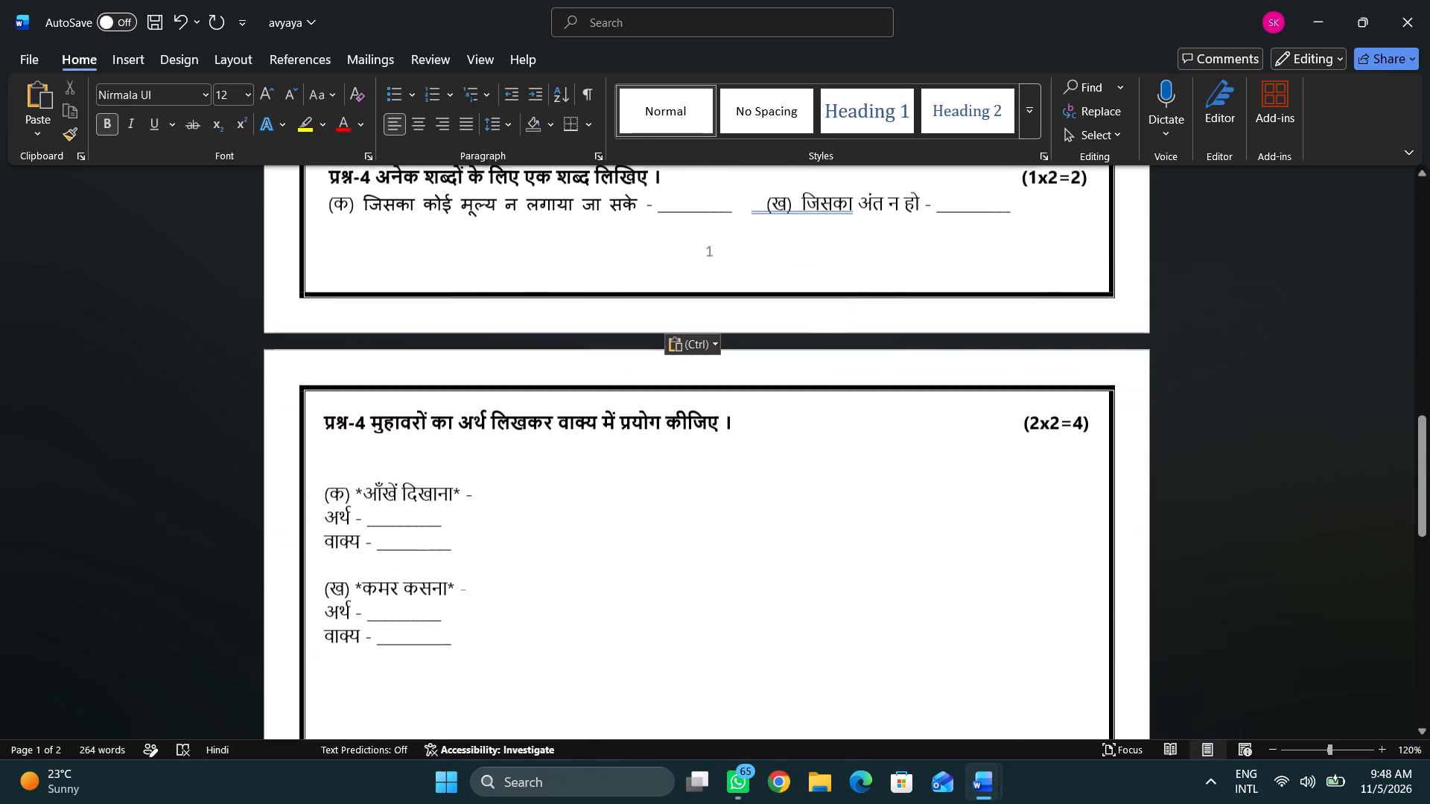
pyautogui.click(462, 492)
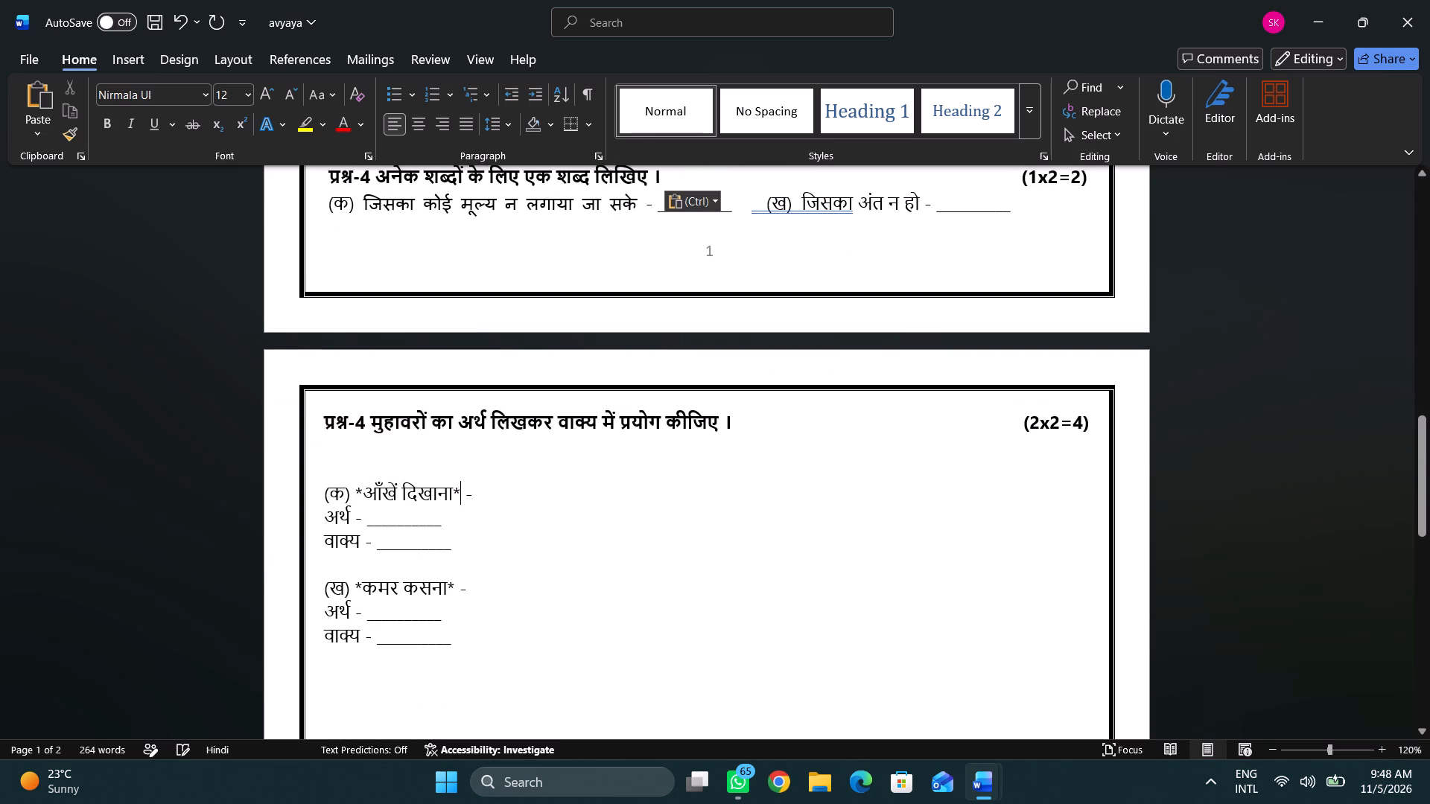
pyautogui.press('BackSpace')
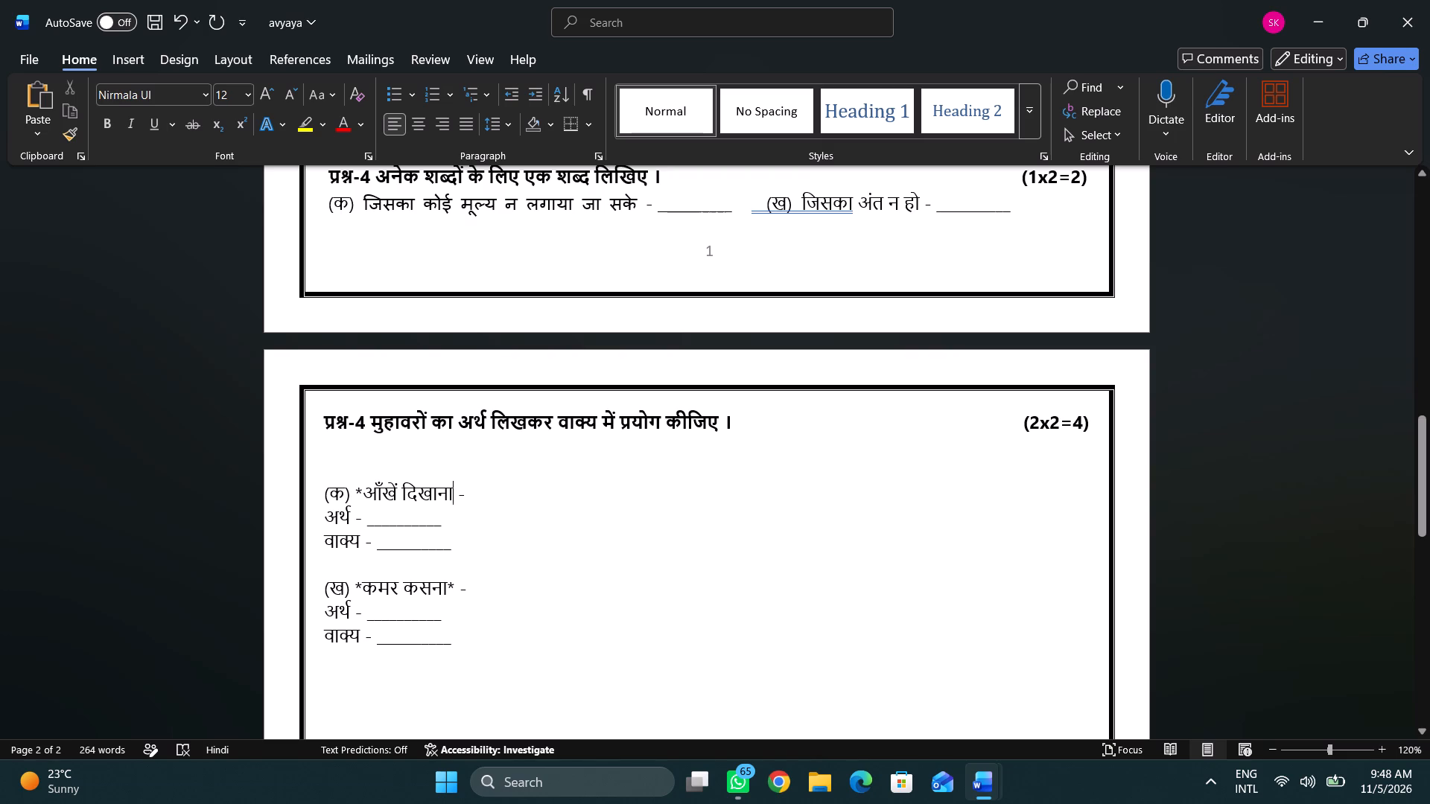
pyautogui.press('BackSpace')
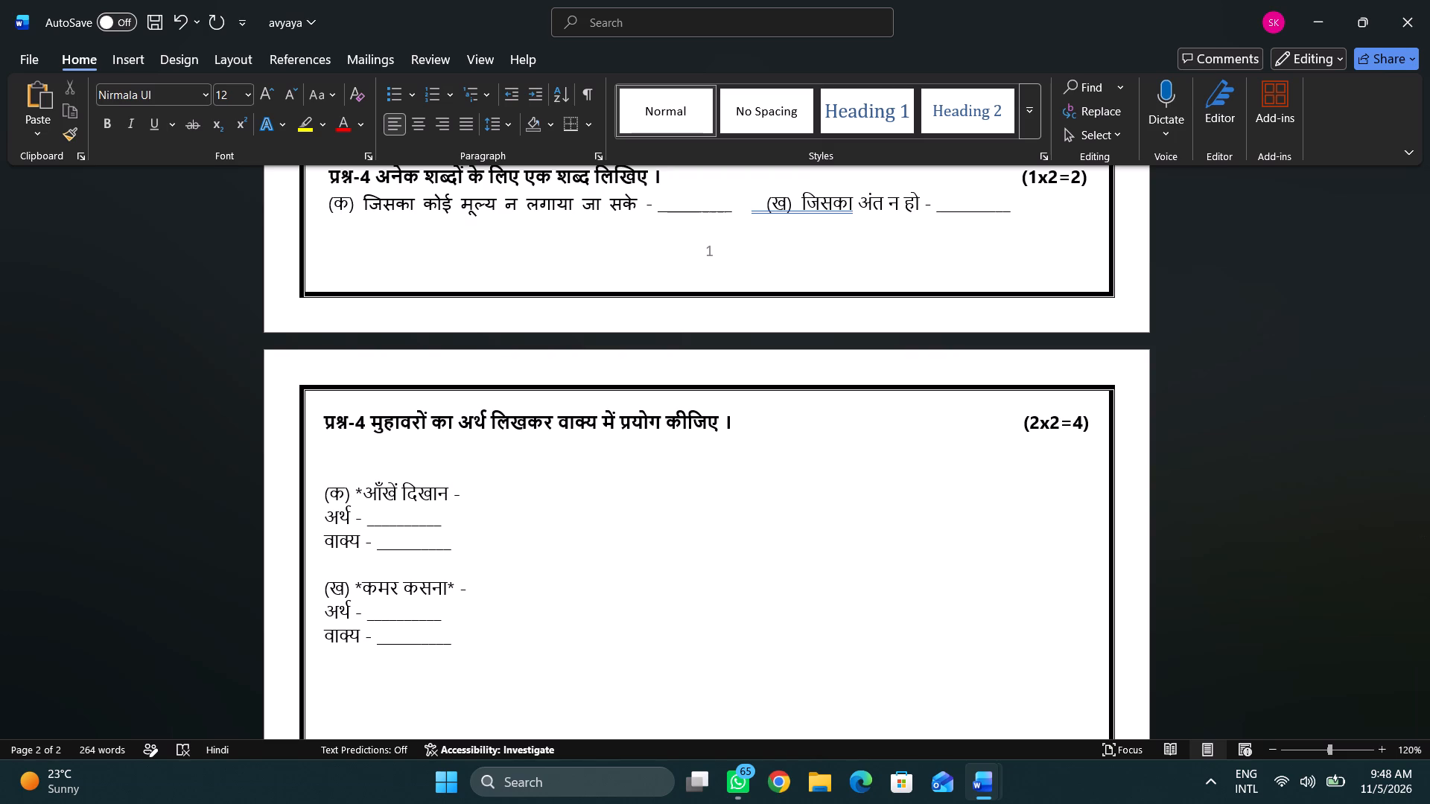
pyautogui.click(179, 36)
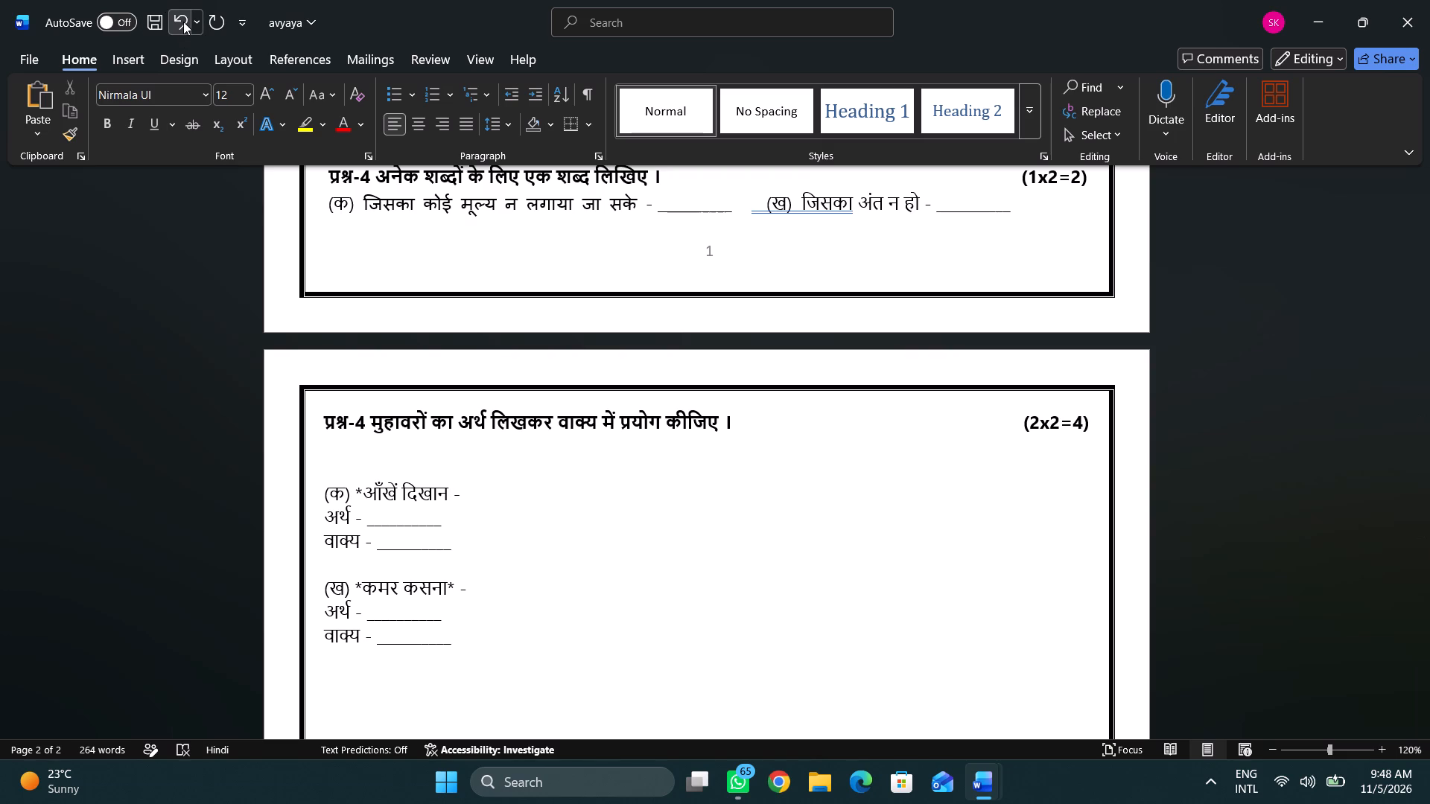
pyautogui.click(183, 22)
pyautogui.click(360, 494)
pyautogui.press('BackSpace')
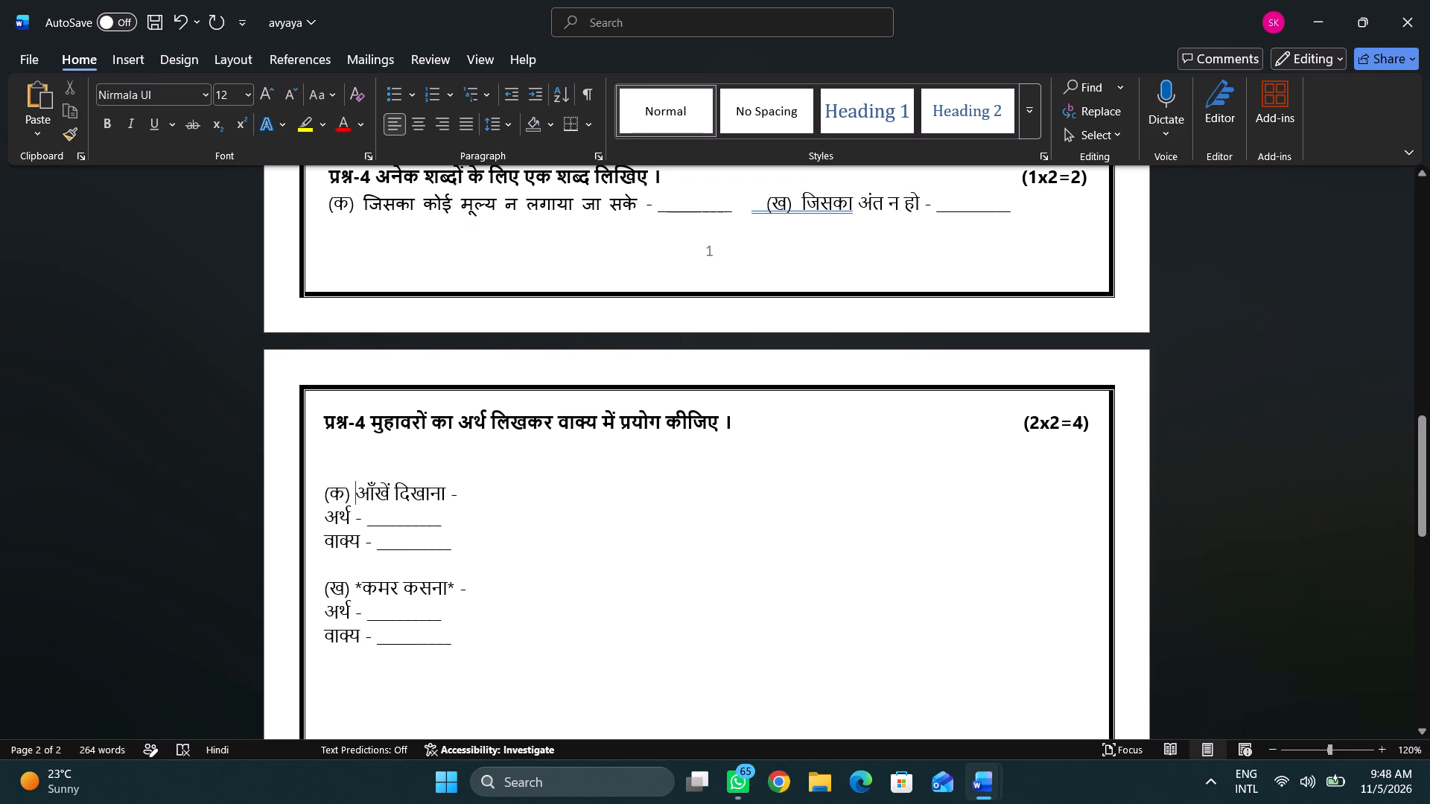
pyautogui.click(361, 588)
pyautogui.press('BackSpace')
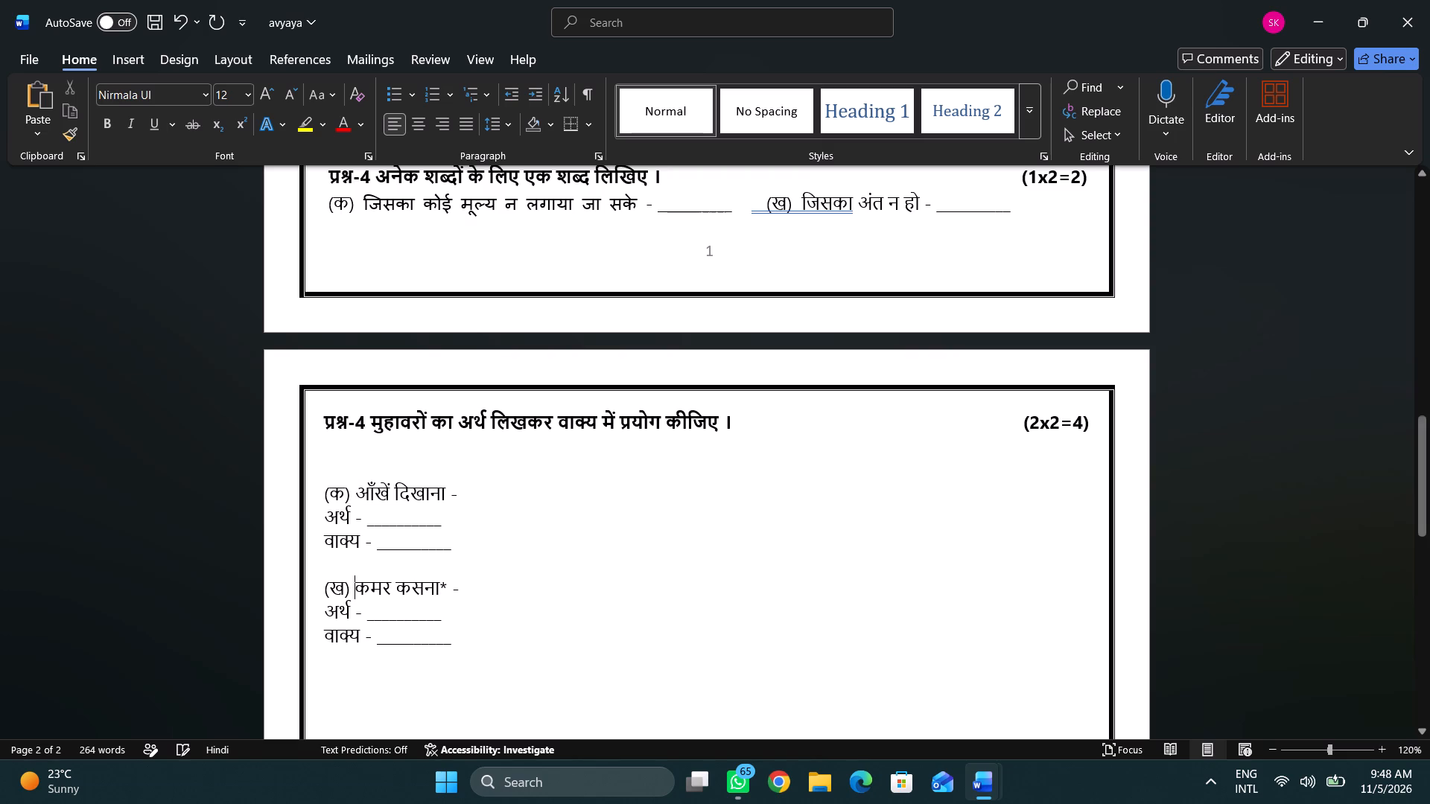
pyautogui.click(449, 585)
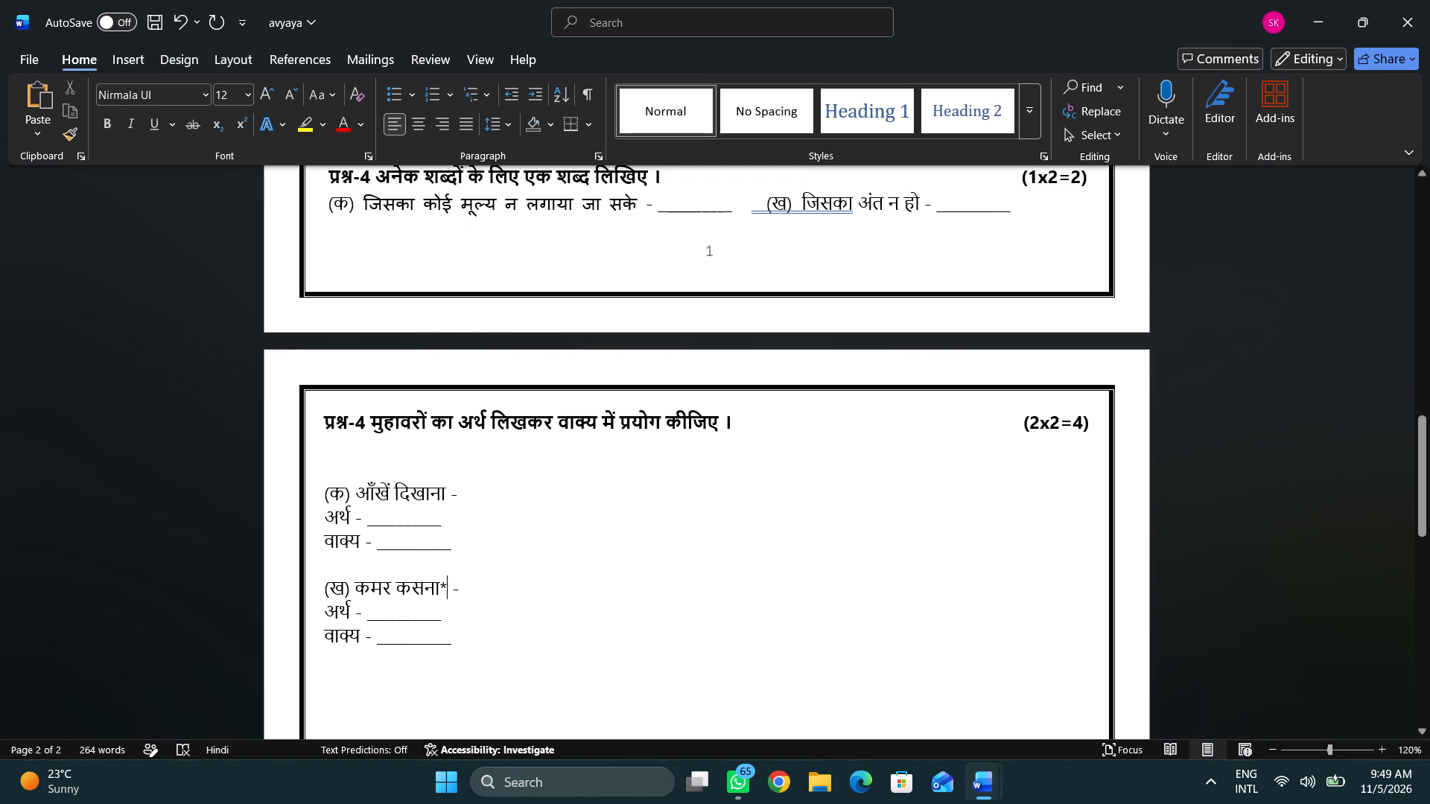
pyautogui.press('BackSpace')
# Delete the अर्थ and वाक्य answer lines under both idioms, along with the blank line between the idioms.
pyautogui.moveTo(324, 613); pyautogui.dragTo(434, 675)
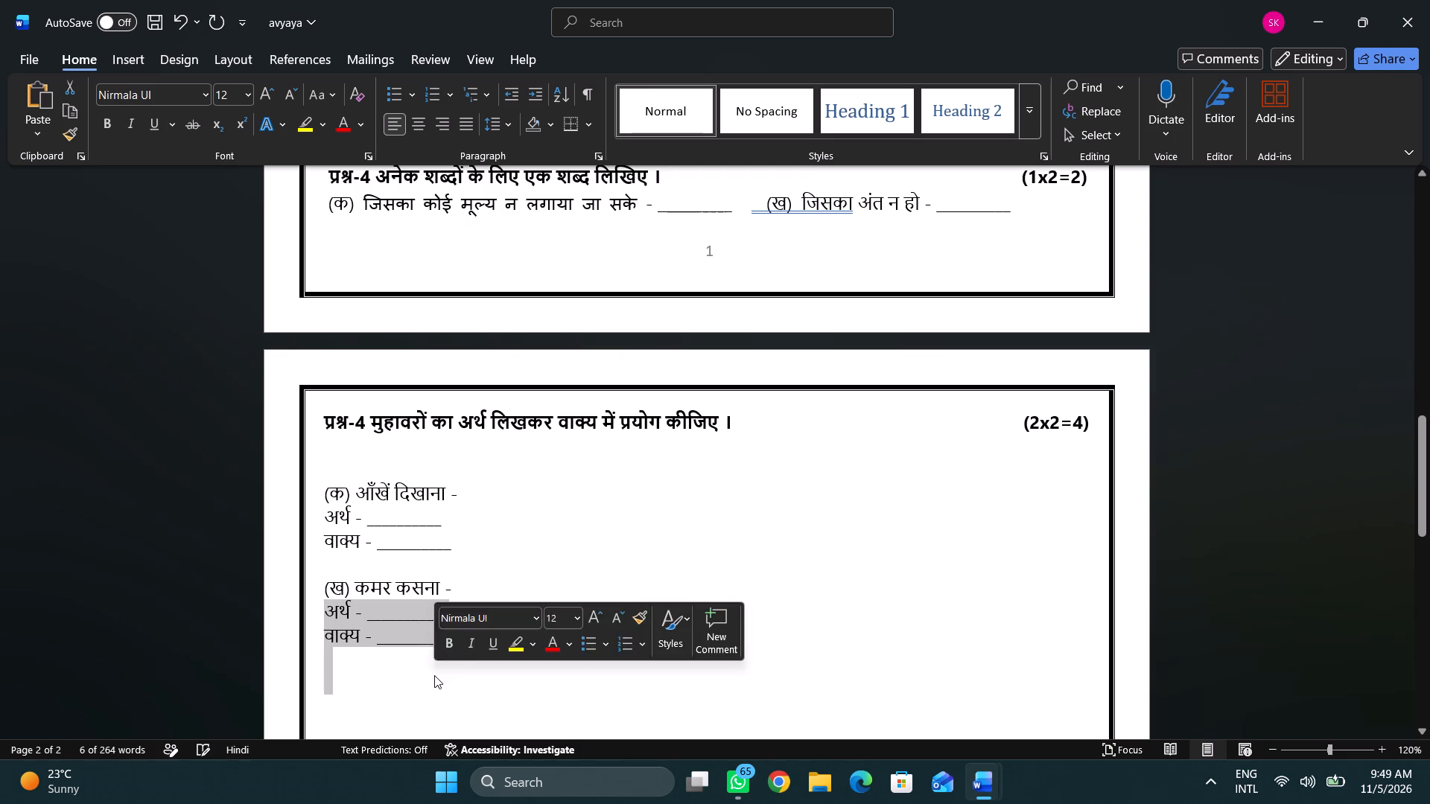
pyautogui.press('BackSpace')
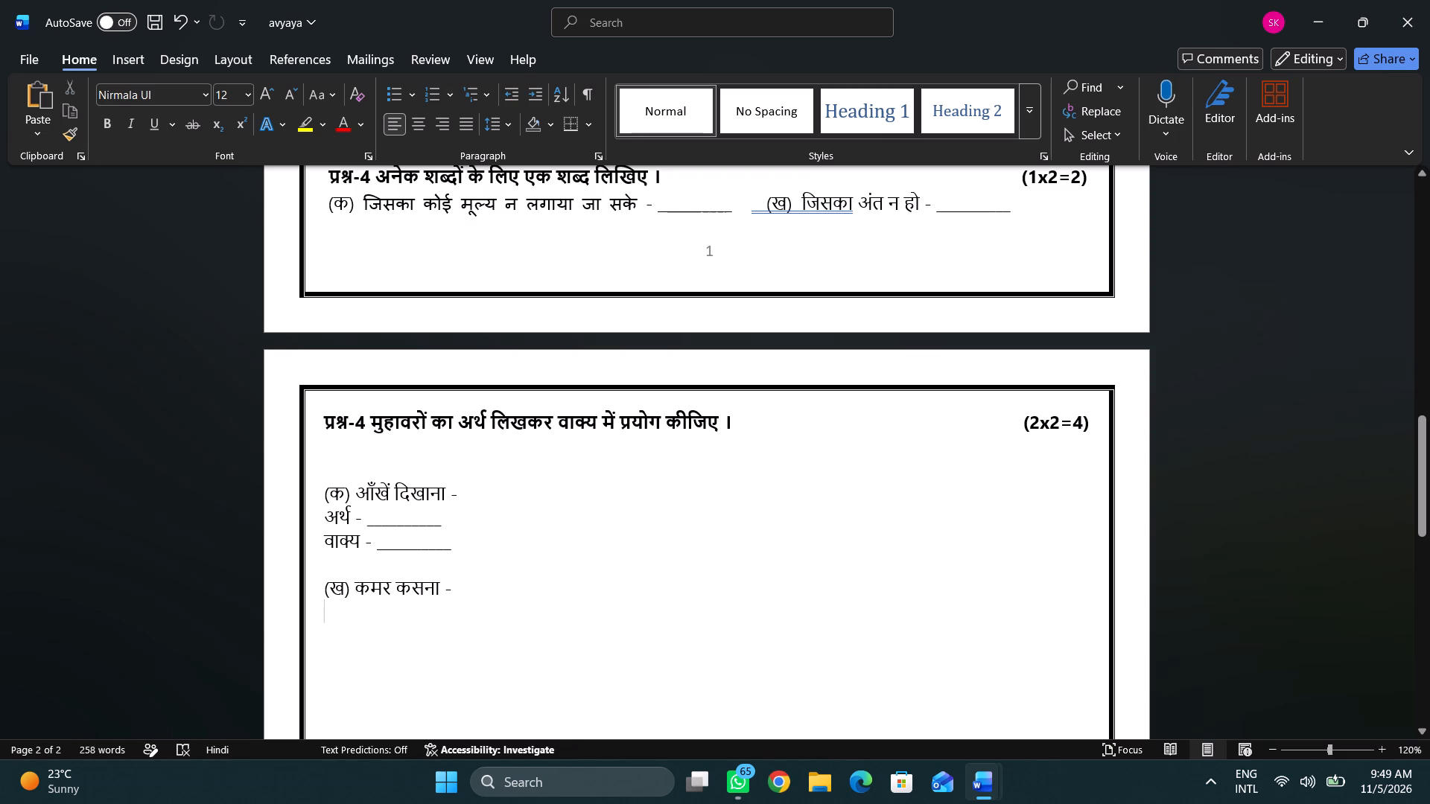
pyautogui.moveTo(321, 523); pyautogui.dragTo(442, 566)
pyautogui.press('BackSpace')
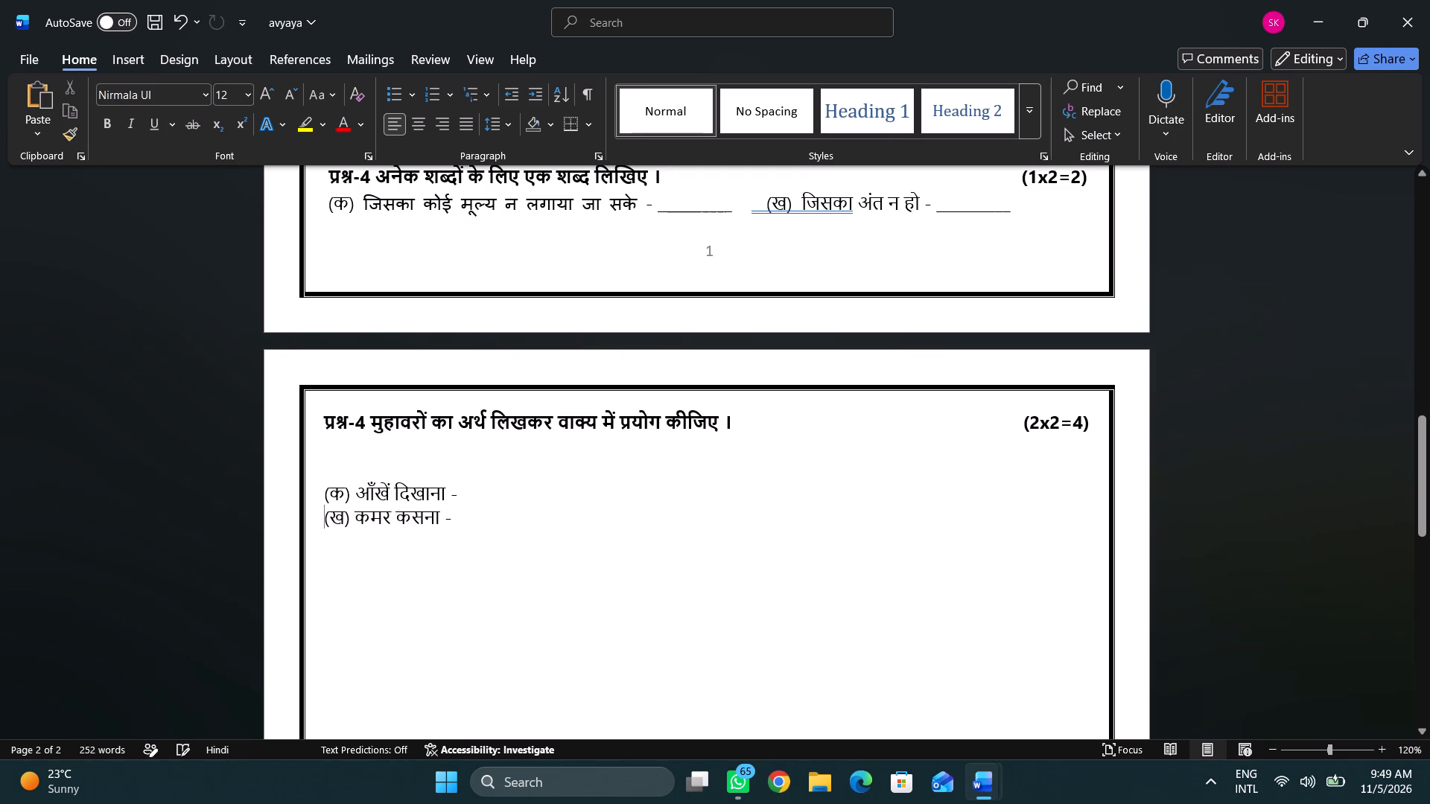
# Bring (ख) कमर कसना onto the same line as (क) आँखें दिखाना, spaced across to about the middle of the page.
pyautogui.click(321, 517)
pyautogui.press('BackSpace')
pyautogui.press('space')
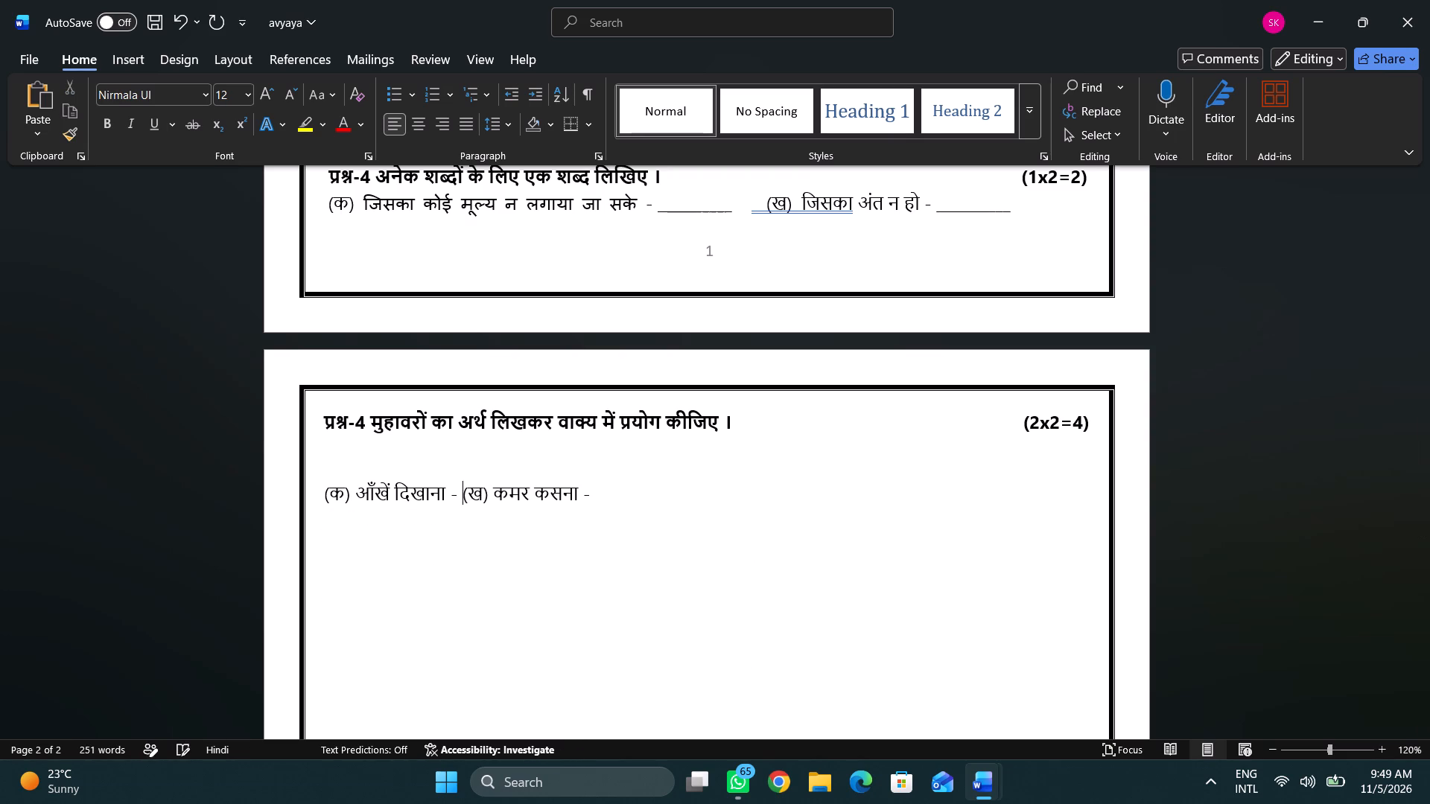
pyautogui.press('space')
pyautogui.press('space')
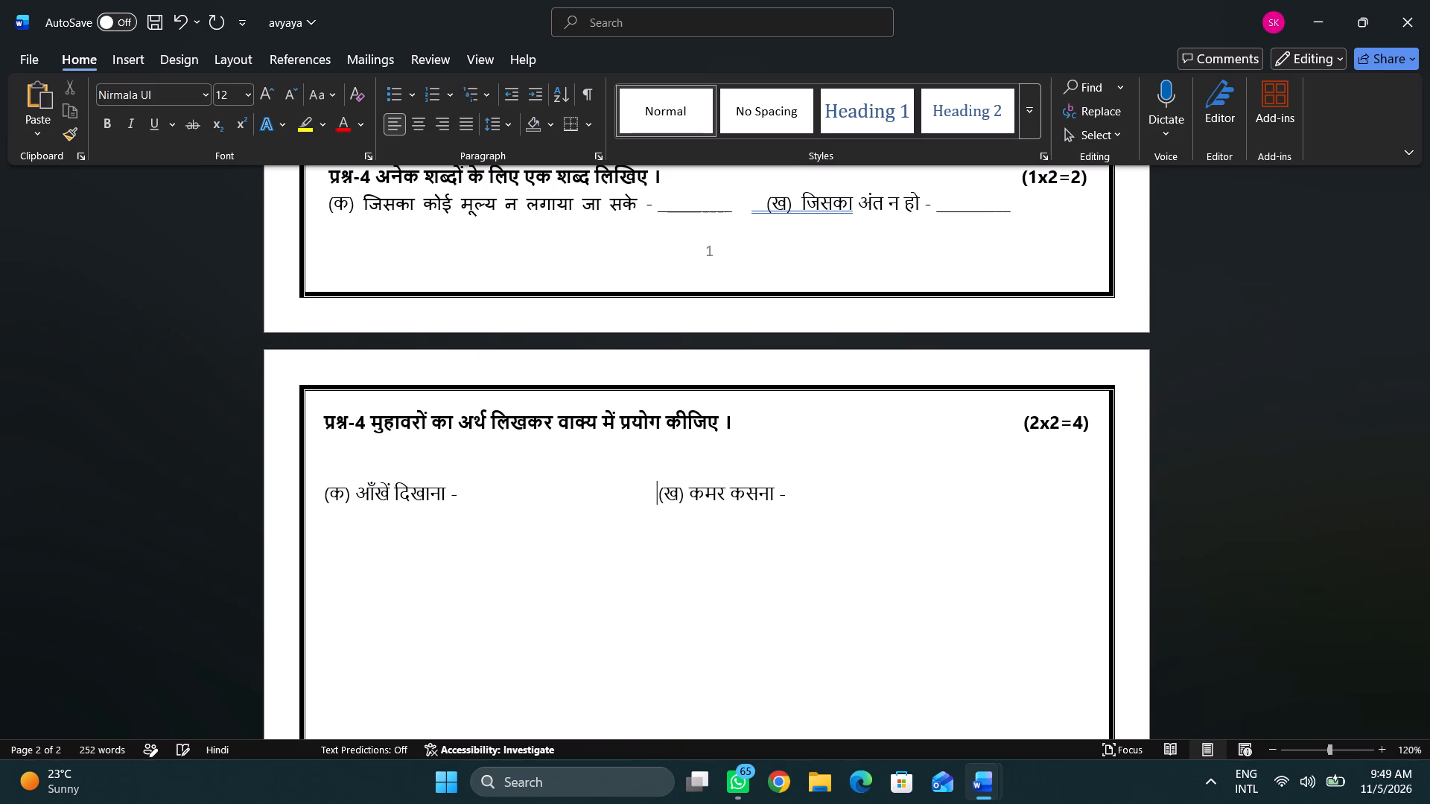
# Remove the blank lines between the idioms question line and its (क)/(ख) items so the items sit directly beneath it.
pyautogui.click(324, 497)
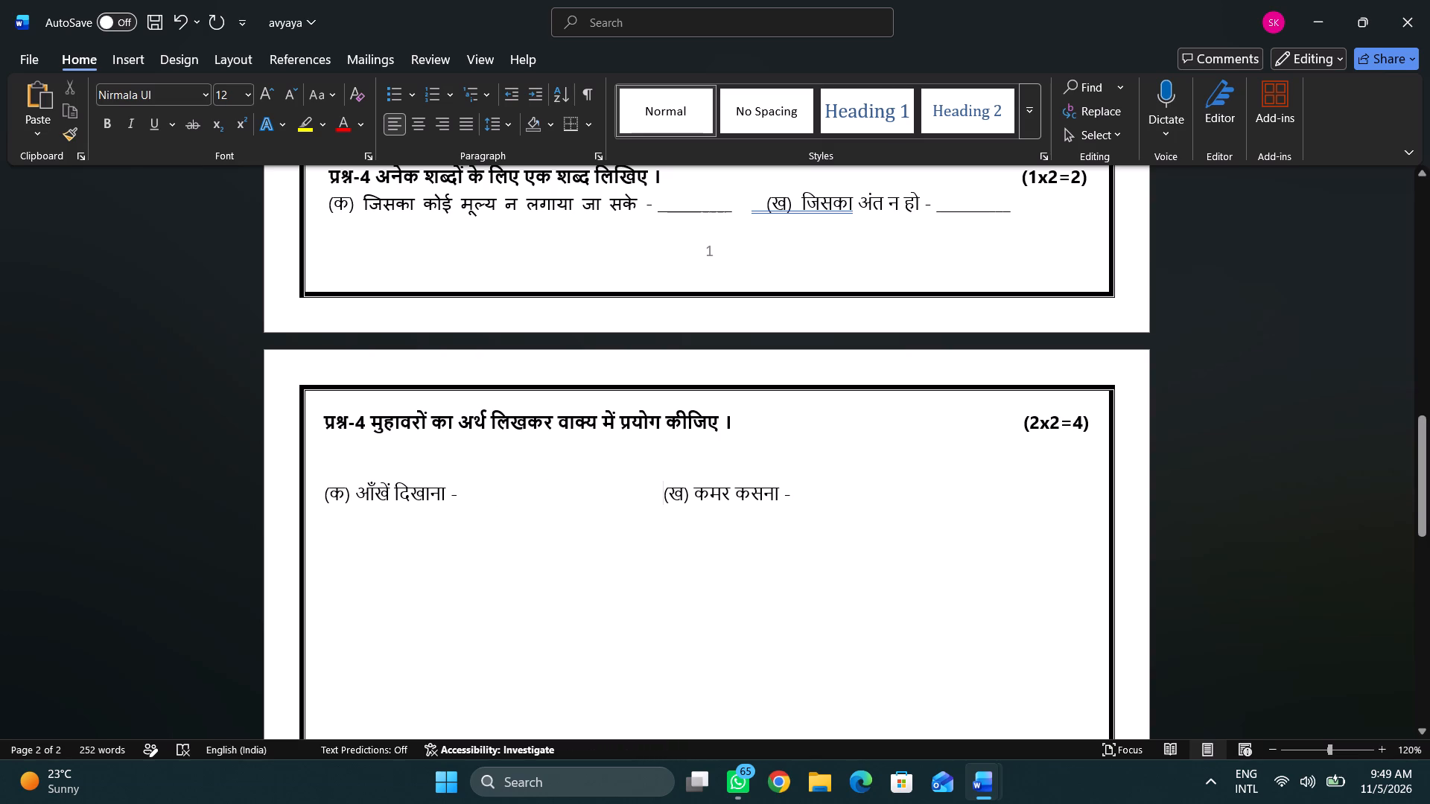
pyautogui.press('BackSpace')
pyautogui.press('BackSpace')
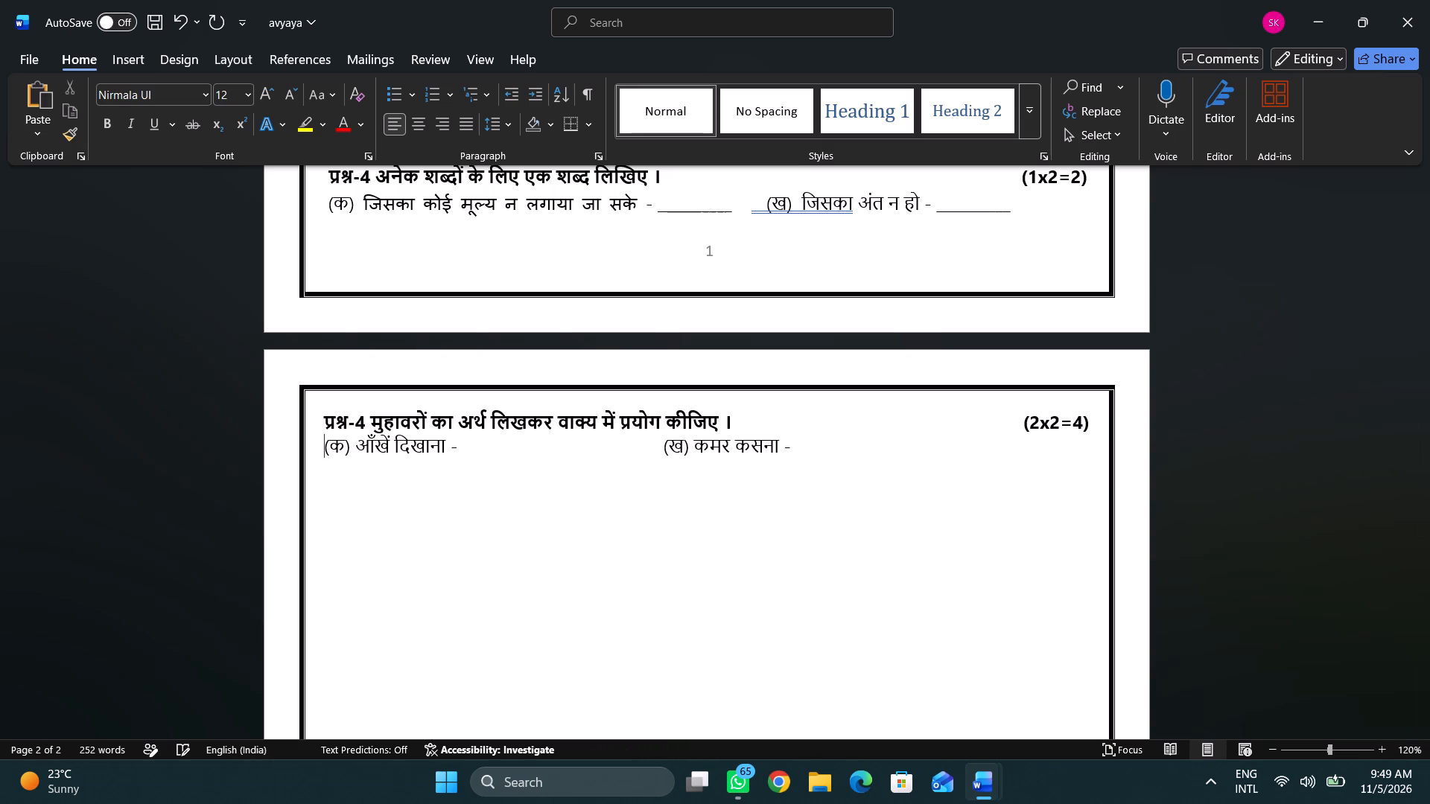
pyautogui.press('Return')
pyautogui.press('BackSpace')
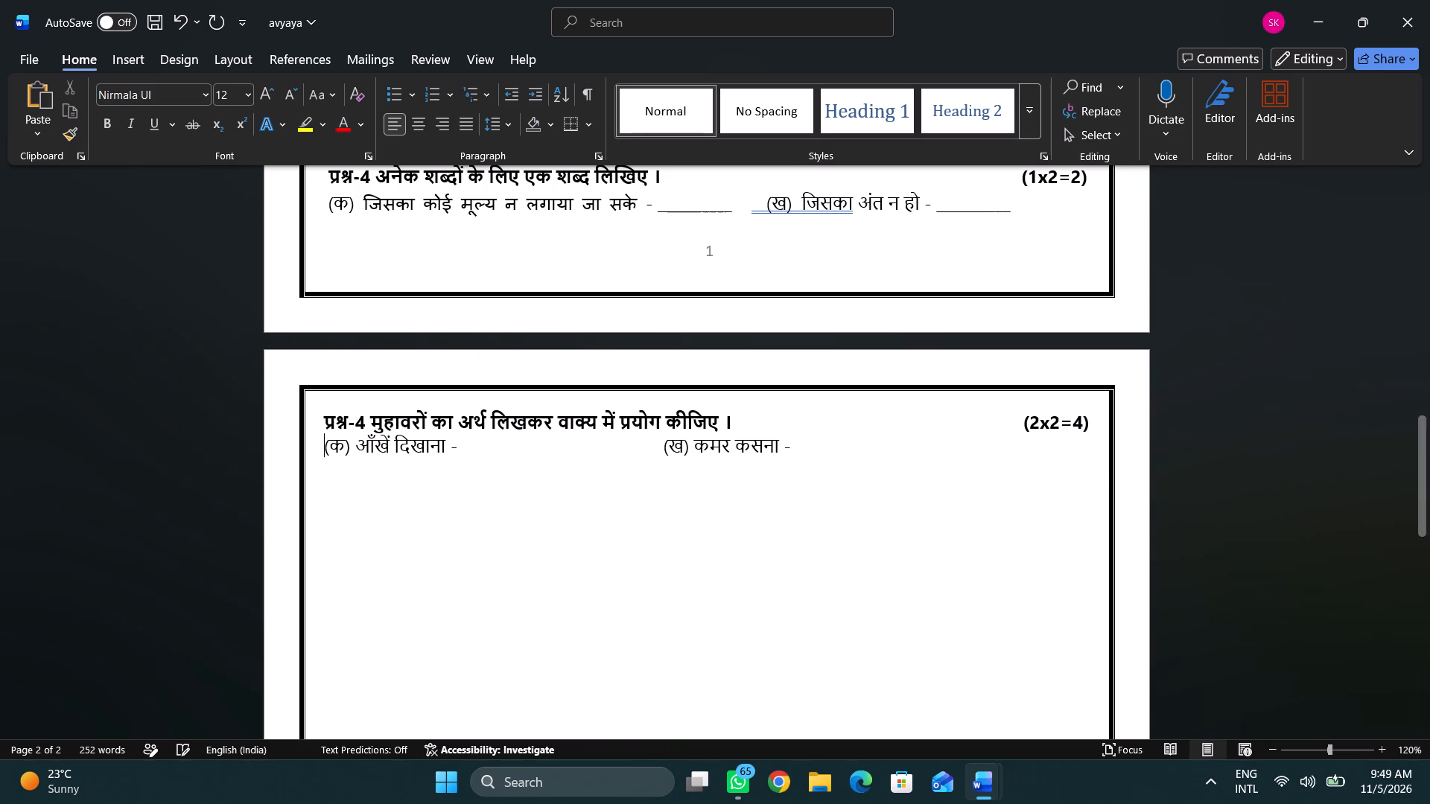
# Start a new line after (ख) कमर कसना.
pyautogui.click(801, 445)
pyautogui.press('Return')
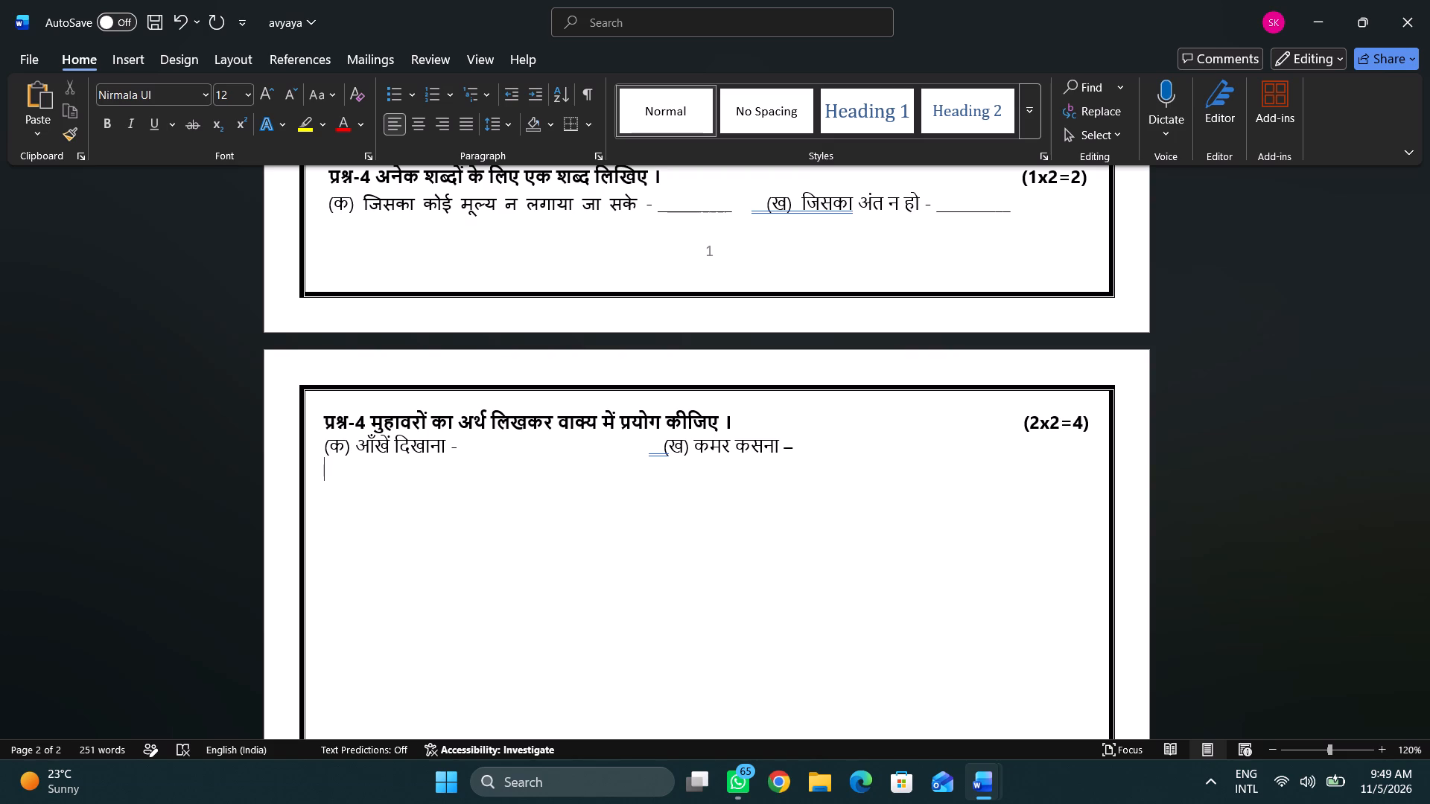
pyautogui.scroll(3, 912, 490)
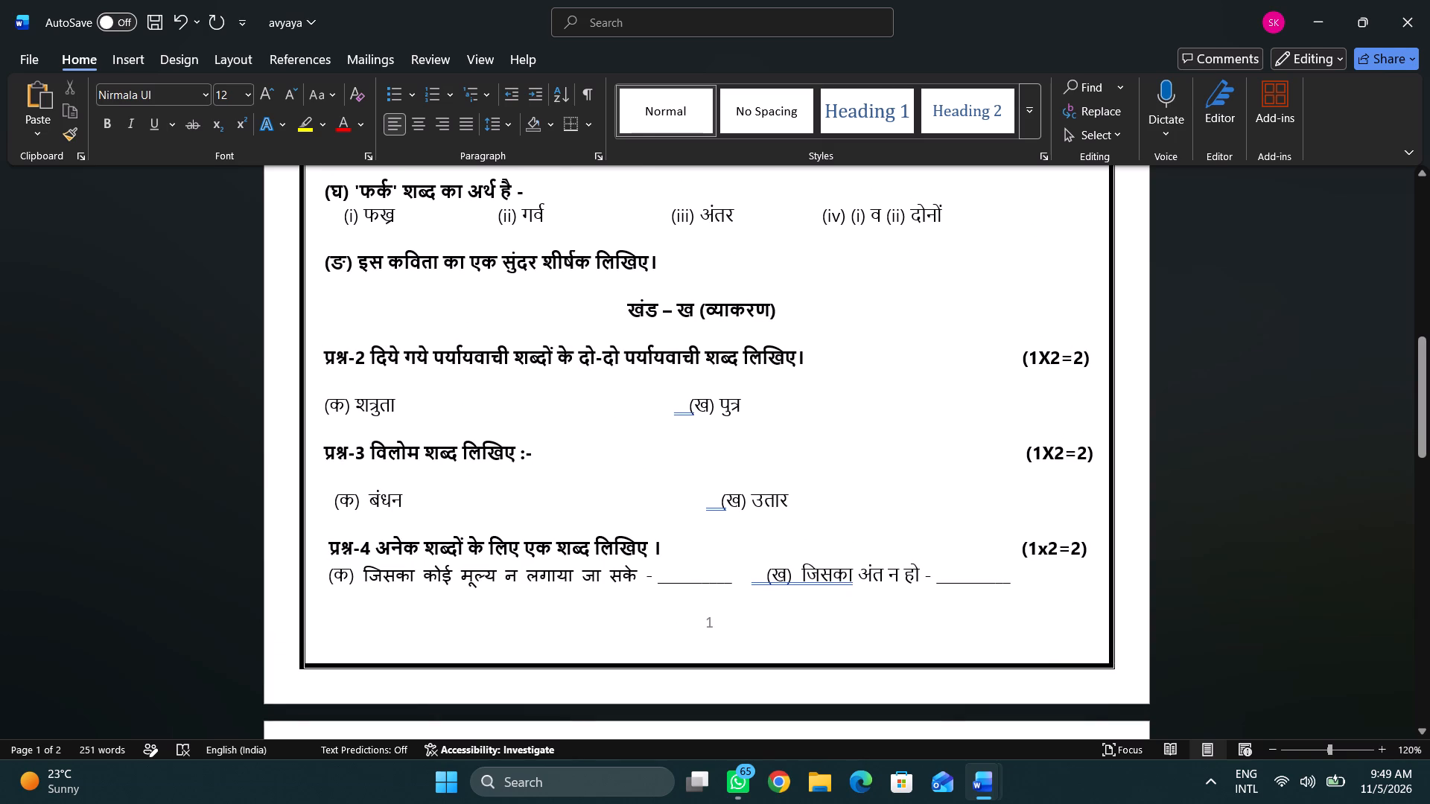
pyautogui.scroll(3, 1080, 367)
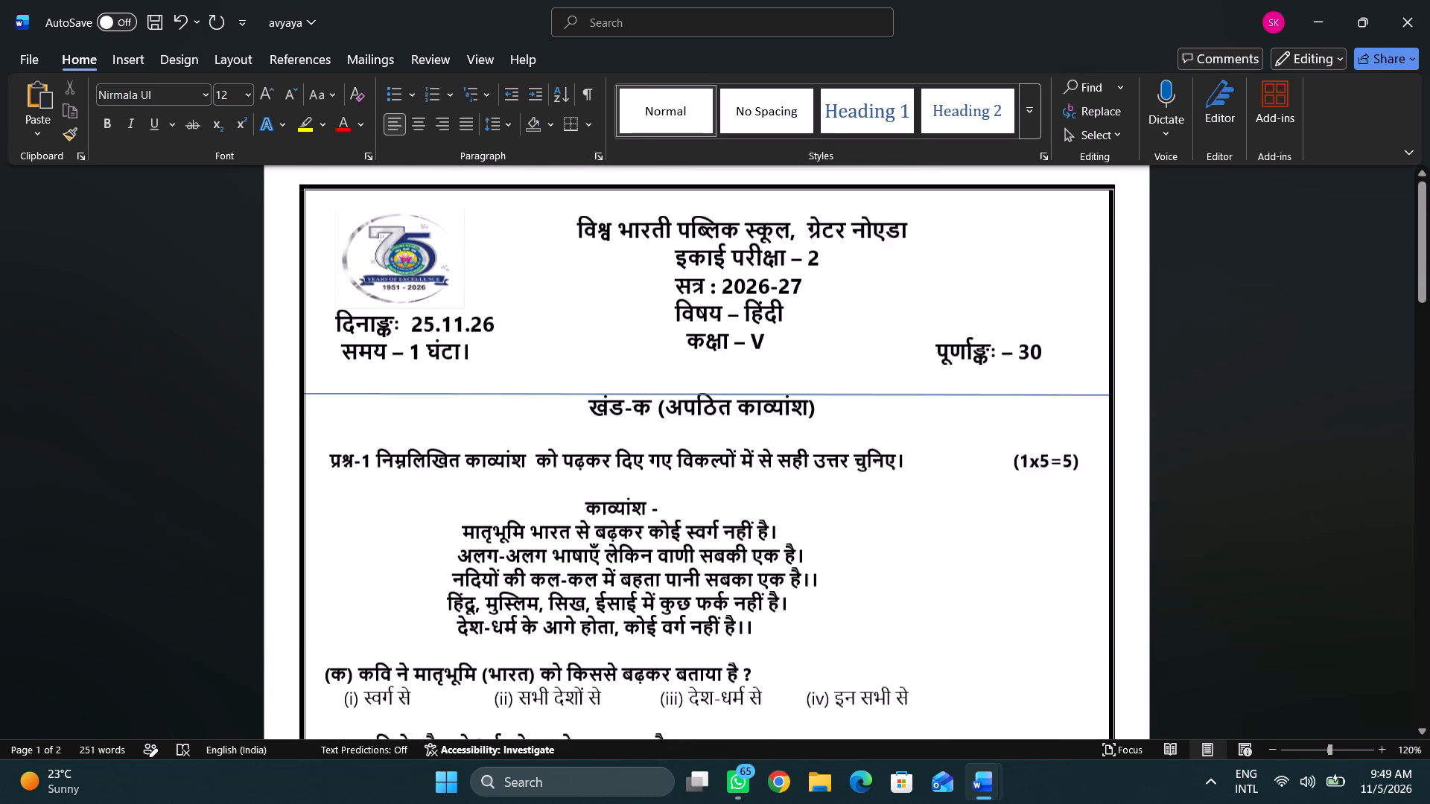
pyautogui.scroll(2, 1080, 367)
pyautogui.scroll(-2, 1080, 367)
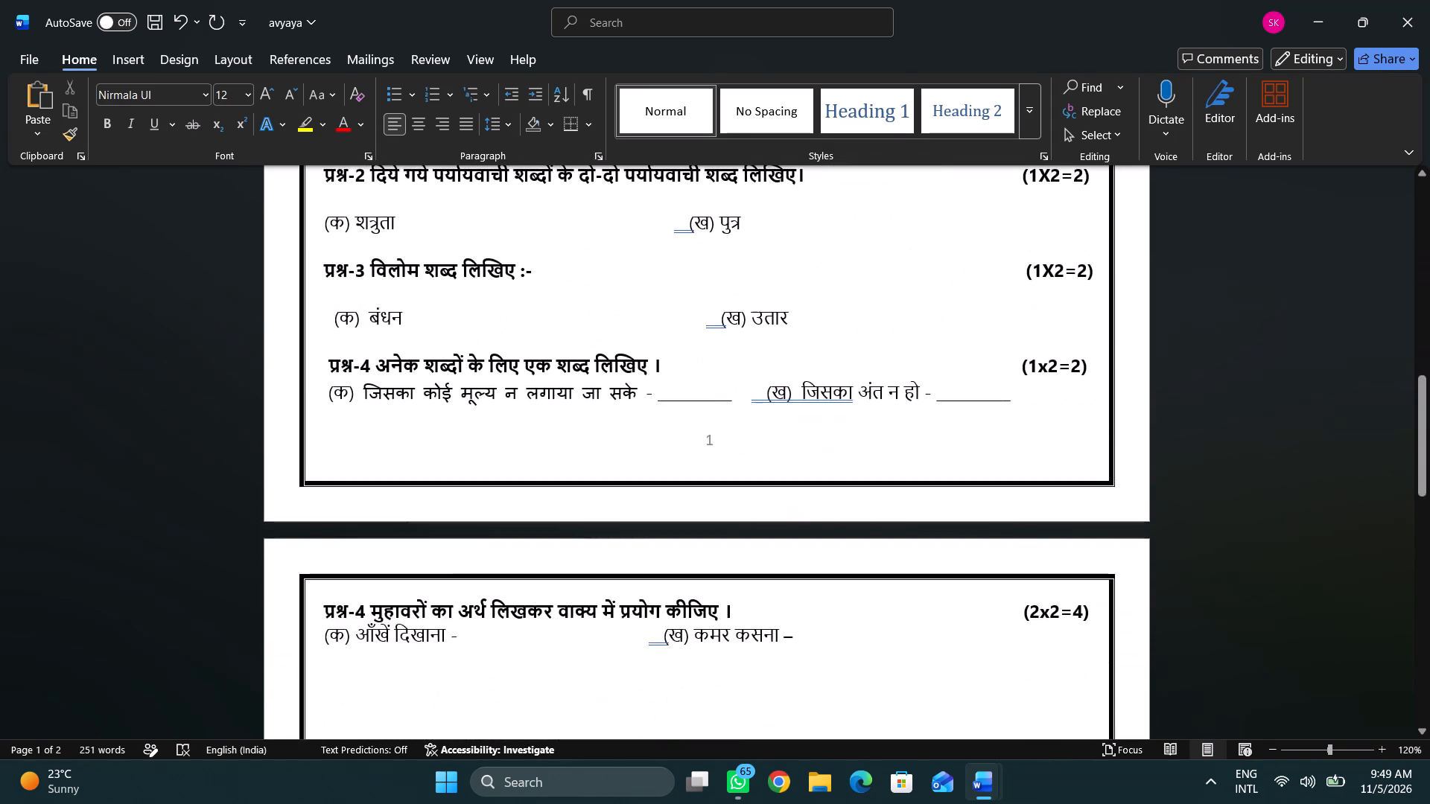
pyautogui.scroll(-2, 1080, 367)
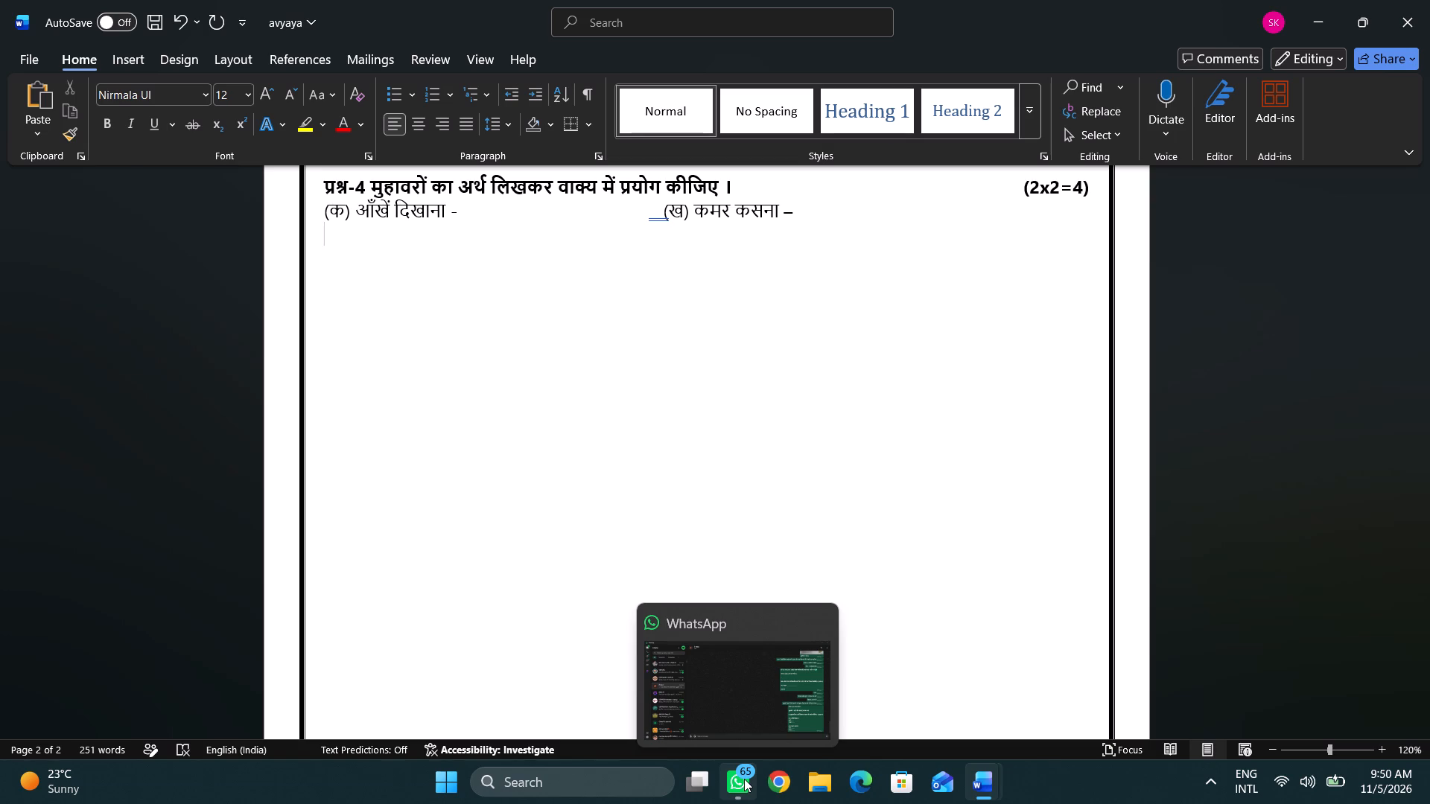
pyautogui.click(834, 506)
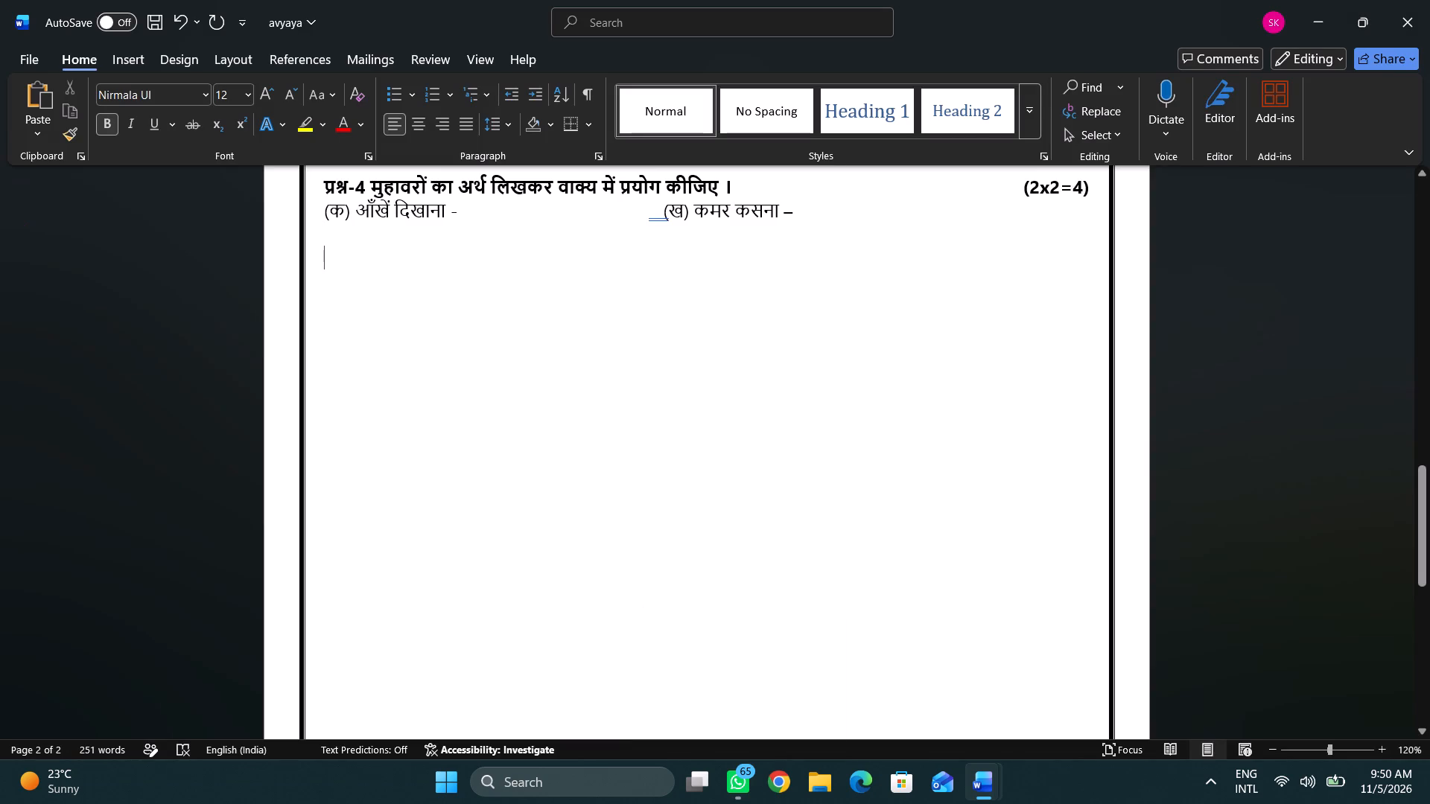
# Save the paper to its current folder on this PC as avyaya in Word Document (*.docx) format.
pyautogui.hotkey('ctrl', 'p')
pyautogui.click(115, 348)
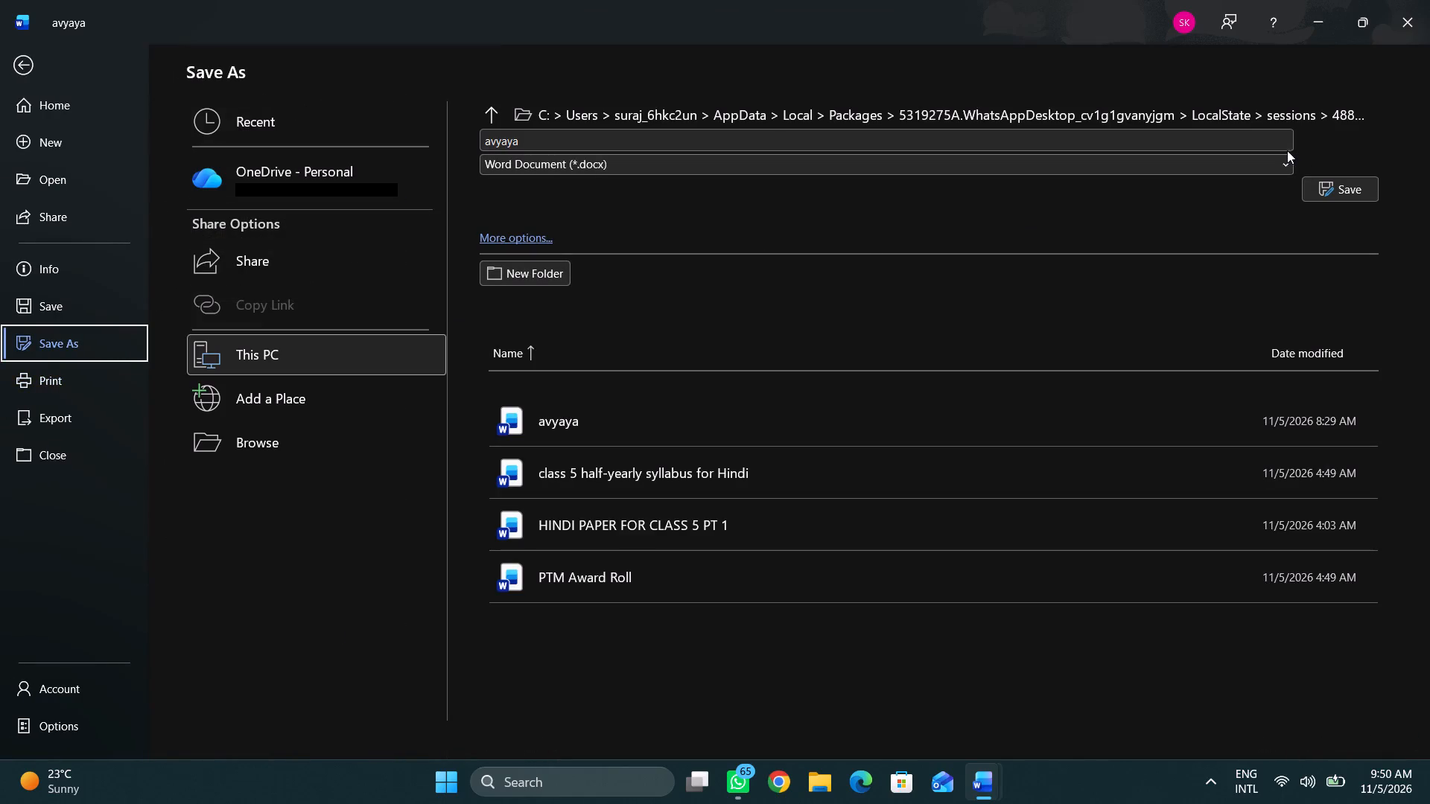
pyautogui.click(1348, 191)
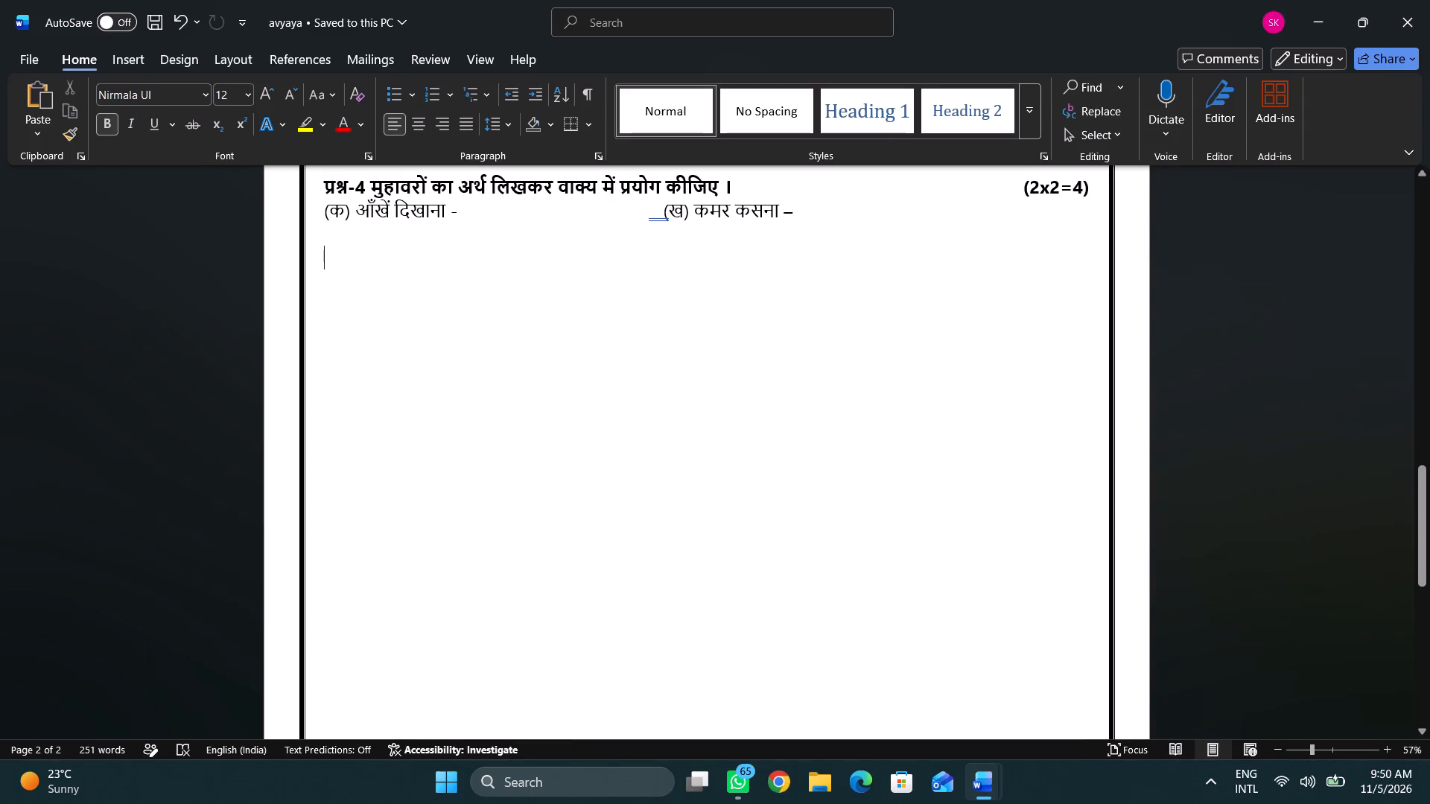
# Bring up the print preview of the paper and save it again as avyaya in Word Document (*.docx) format.
pyautogui.hotkey('ctrl', 'p')
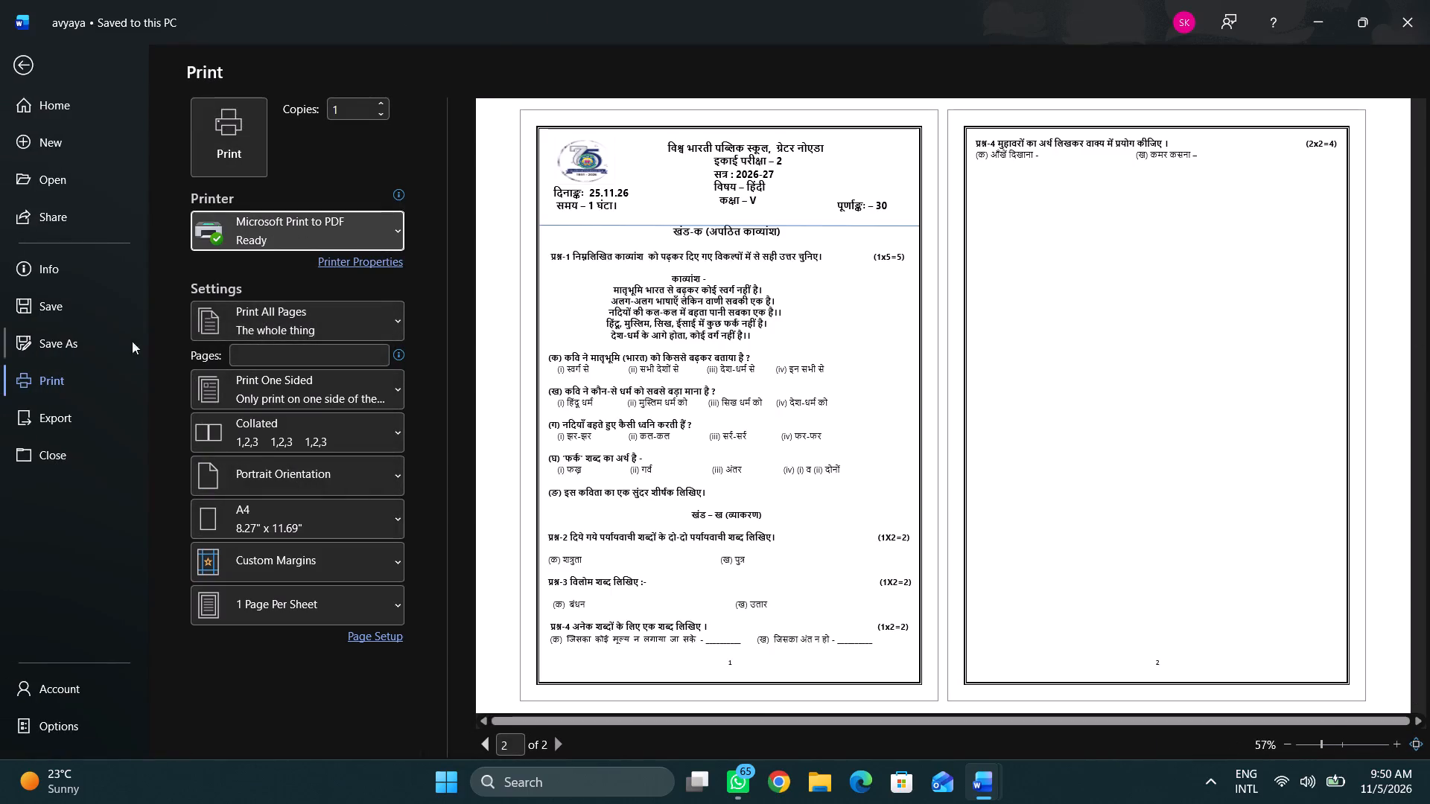
pyautogui.click(109, 347)
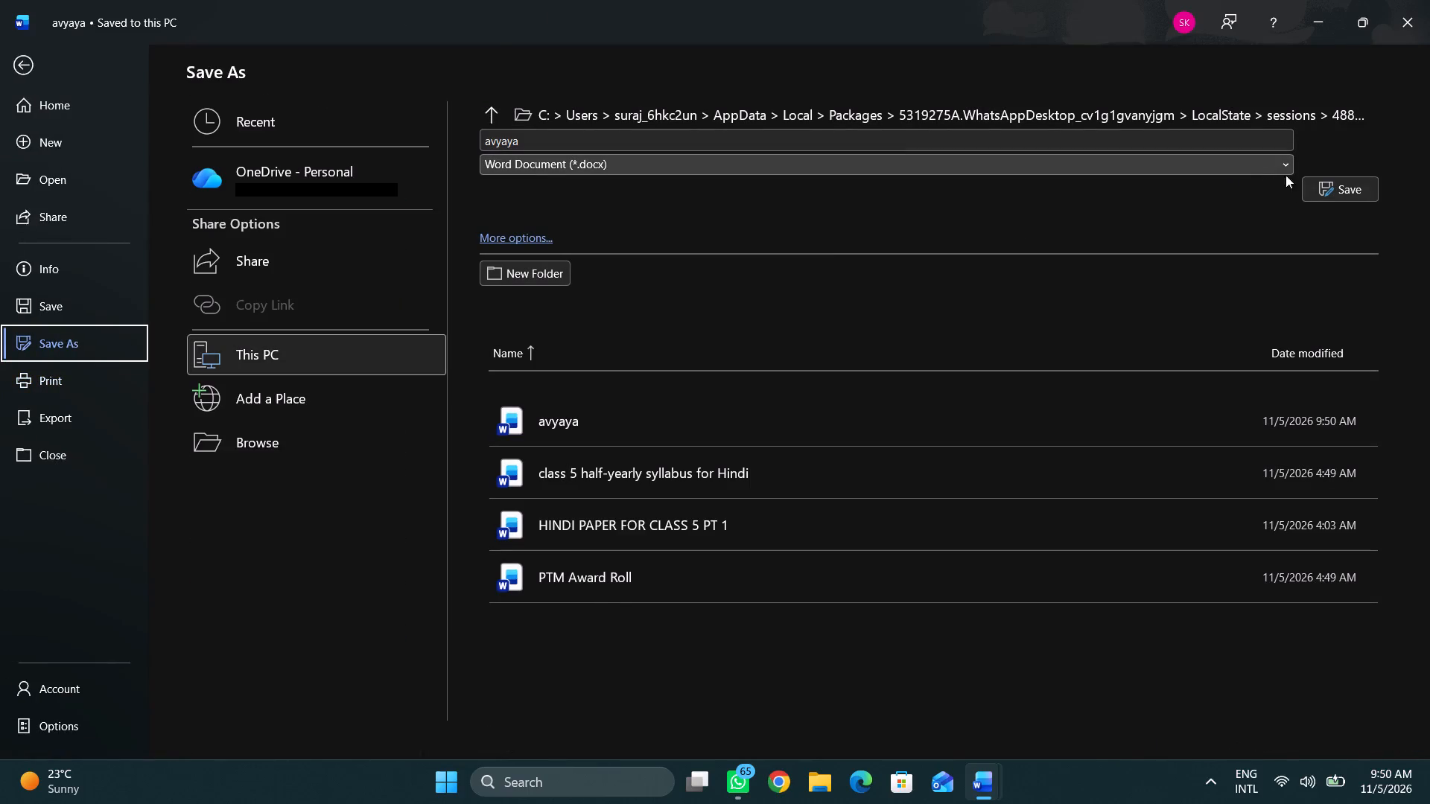
pyautogui.click(1335, 194)
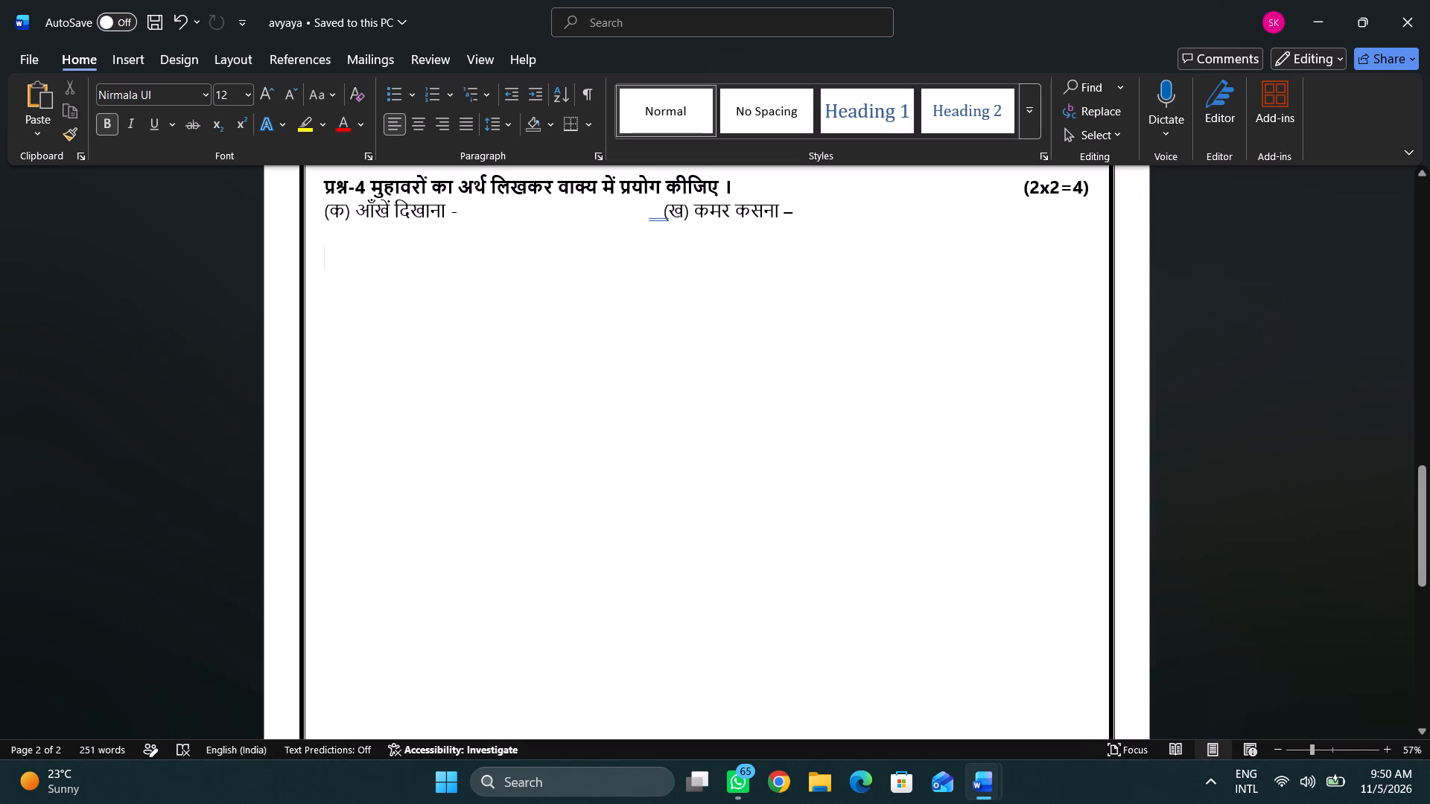
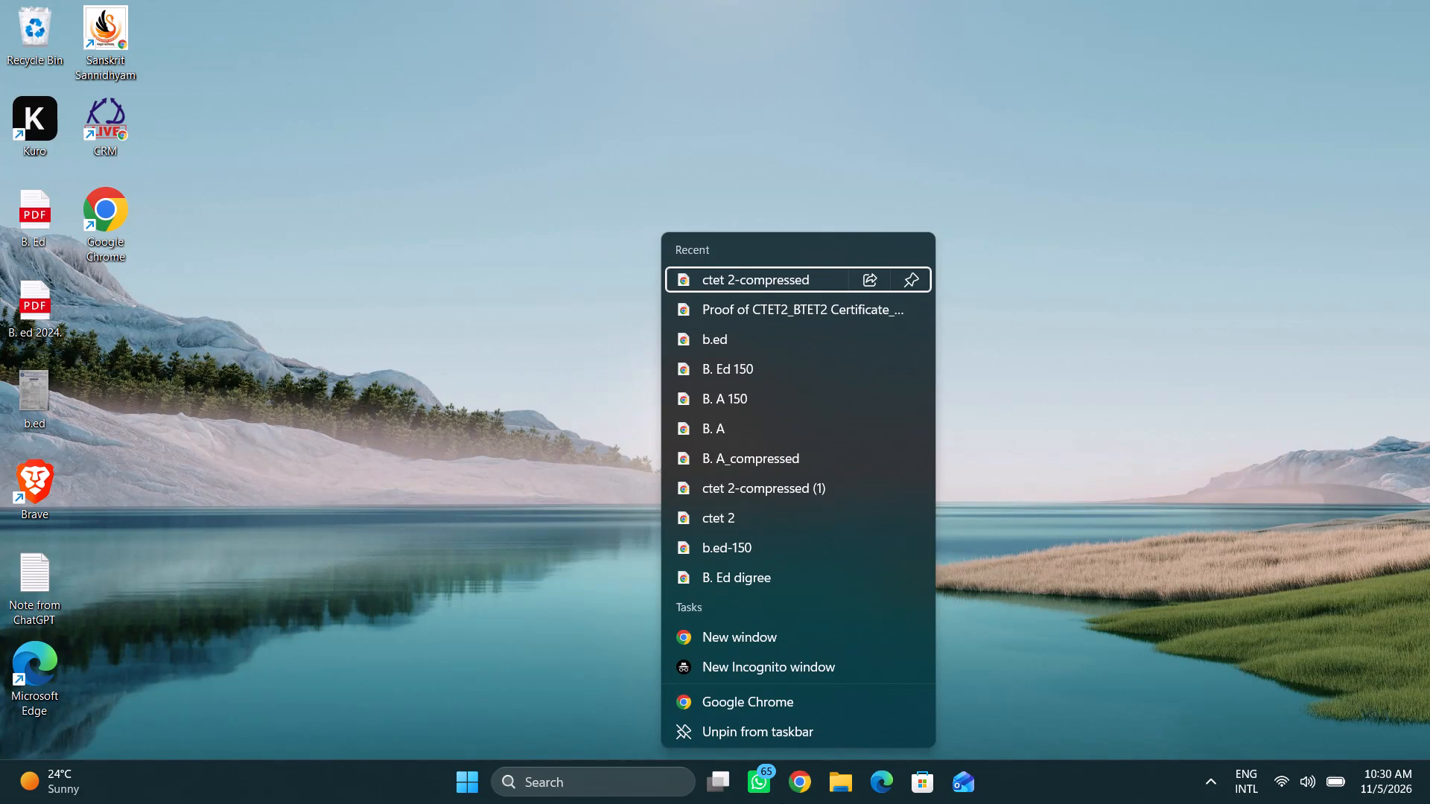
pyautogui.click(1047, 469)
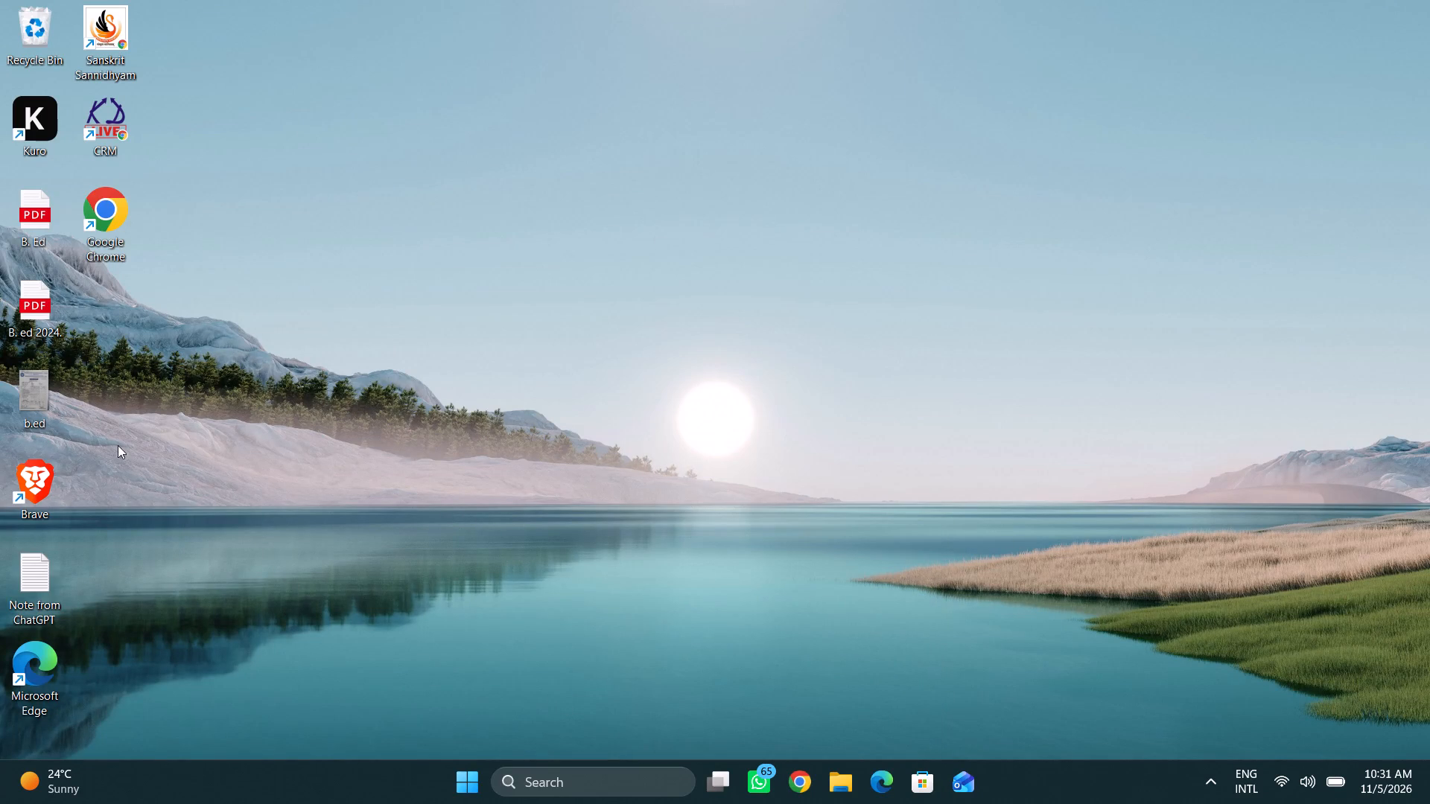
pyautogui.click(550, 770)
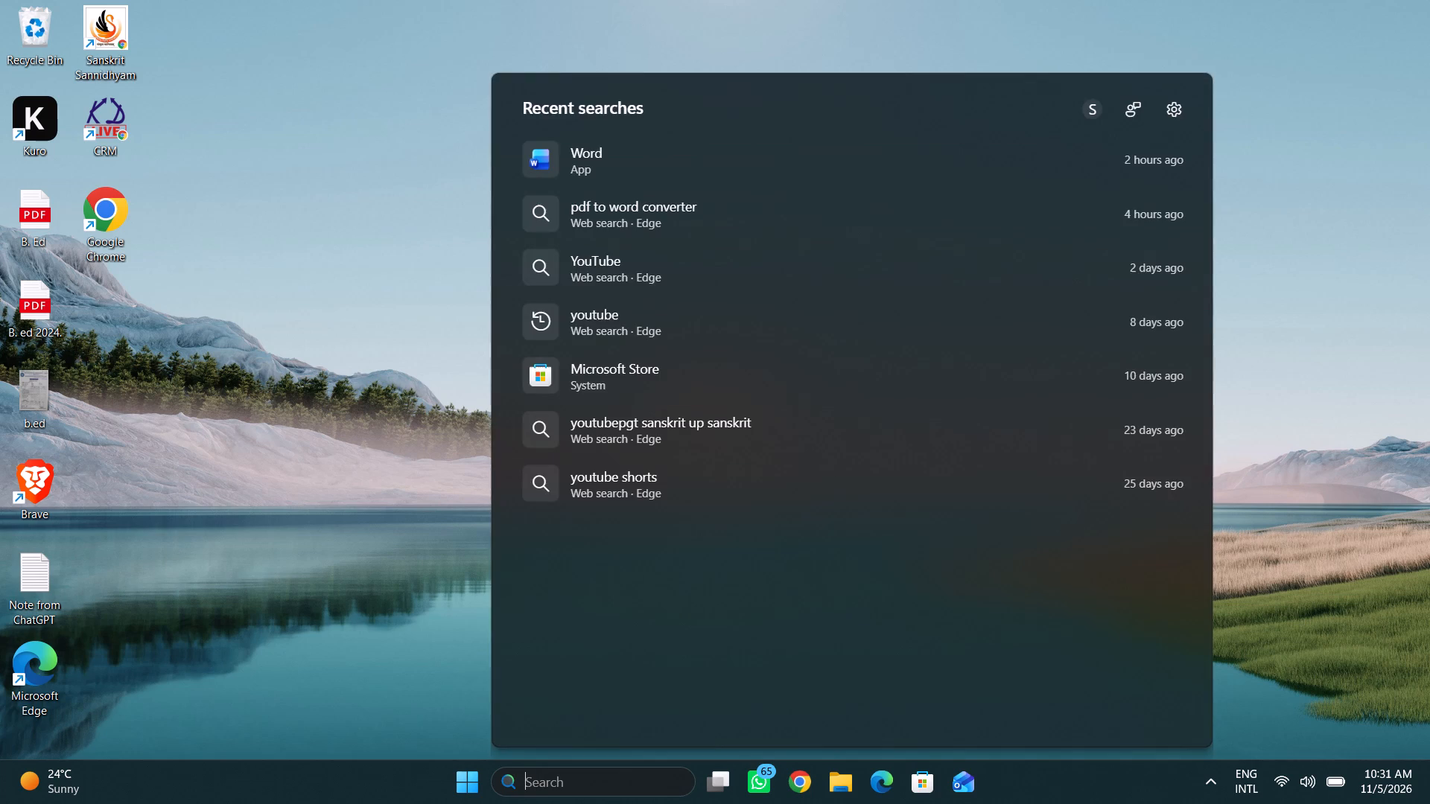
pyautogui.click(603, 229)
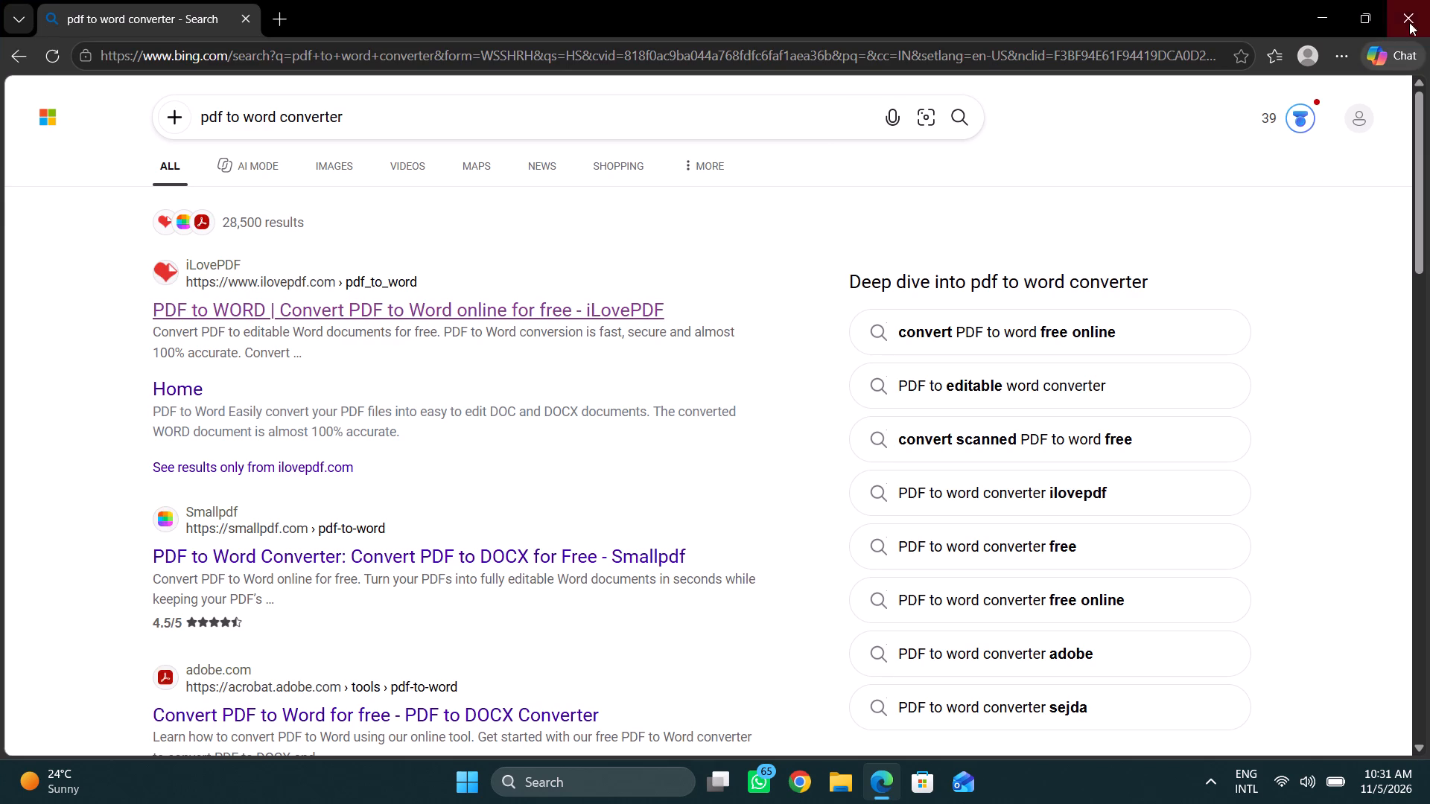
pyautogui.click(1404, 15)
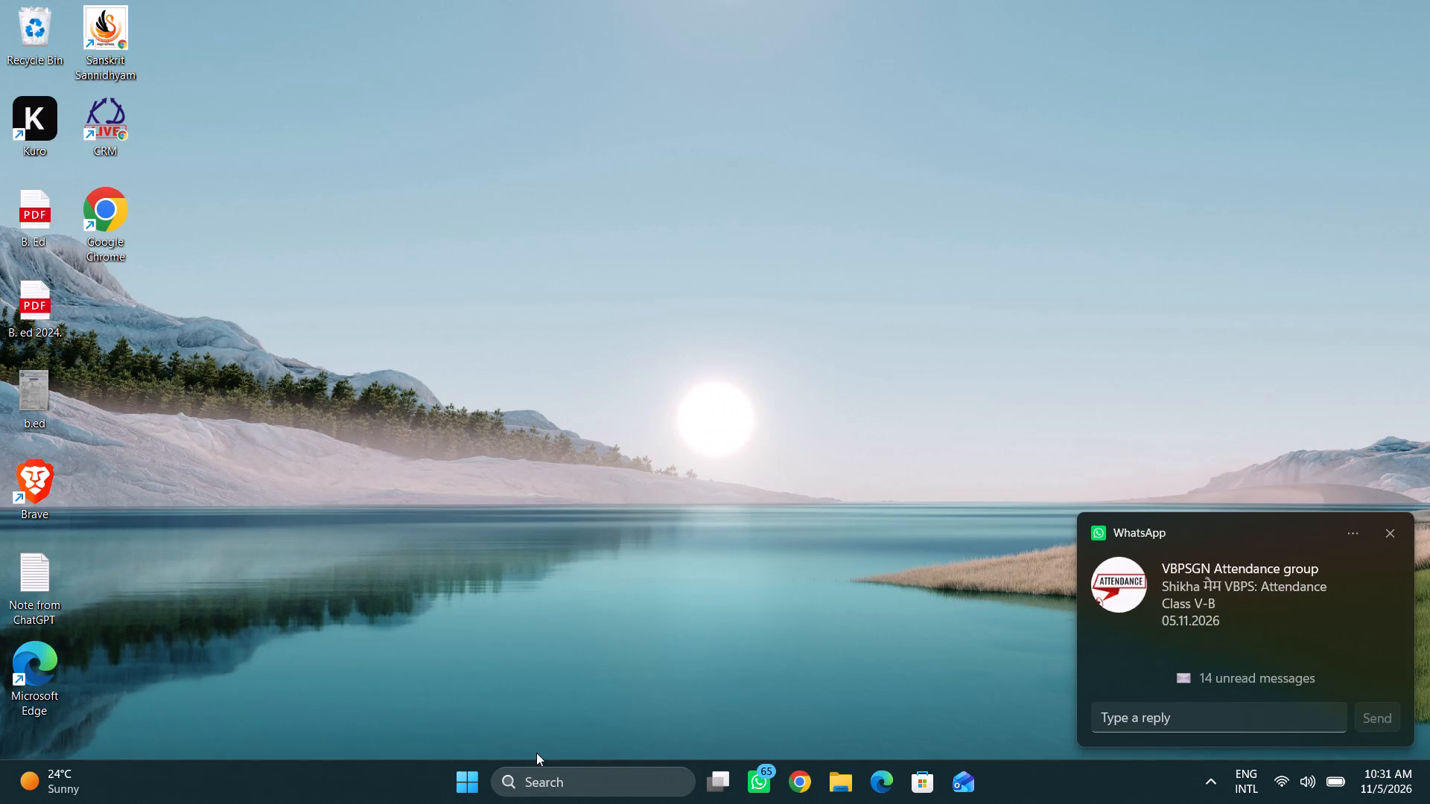
# Open the recent document ikai-2 skt in Word, look through its question paper, and close it.
pyautogui.click(536, 766)
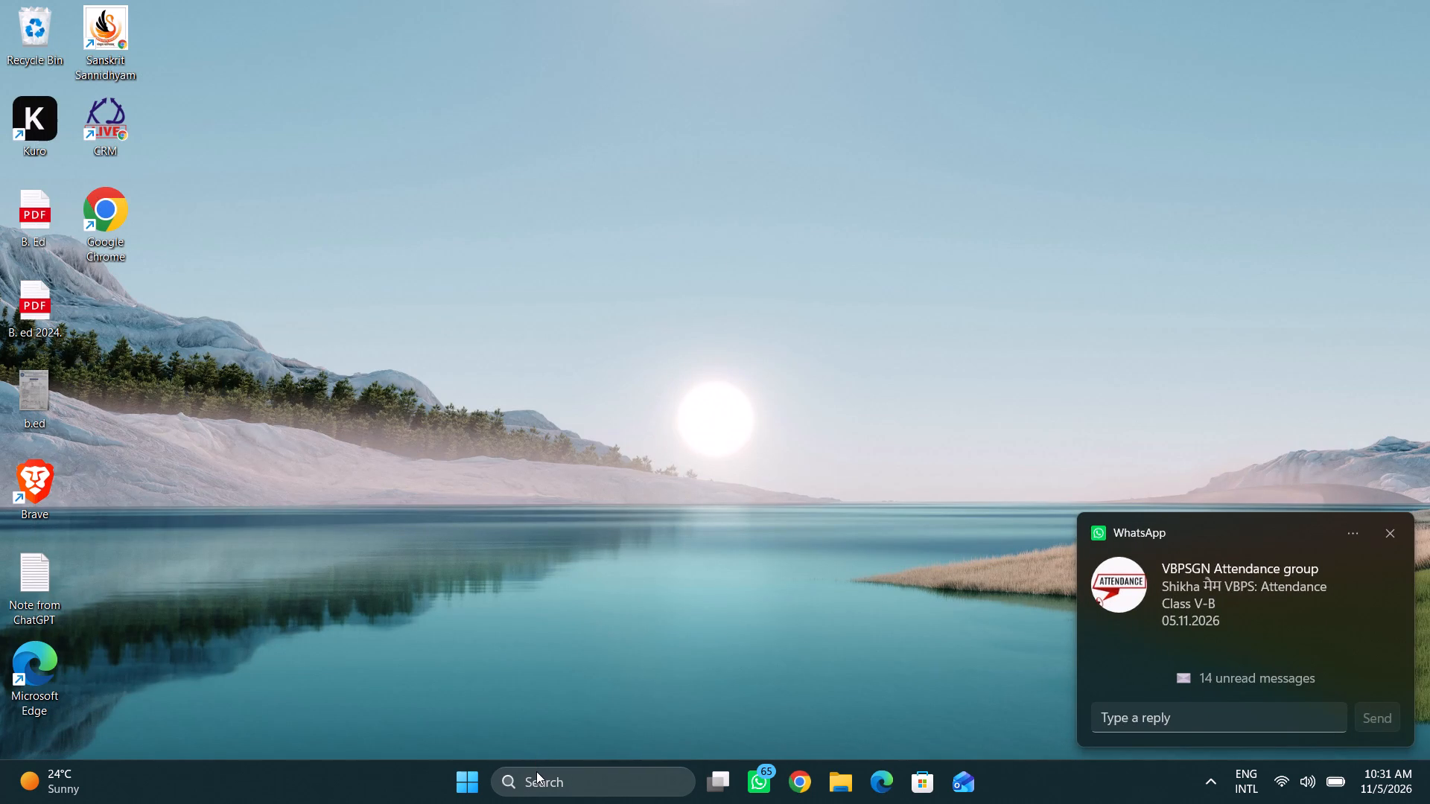
pyautogui.doubleClick(536, 771)
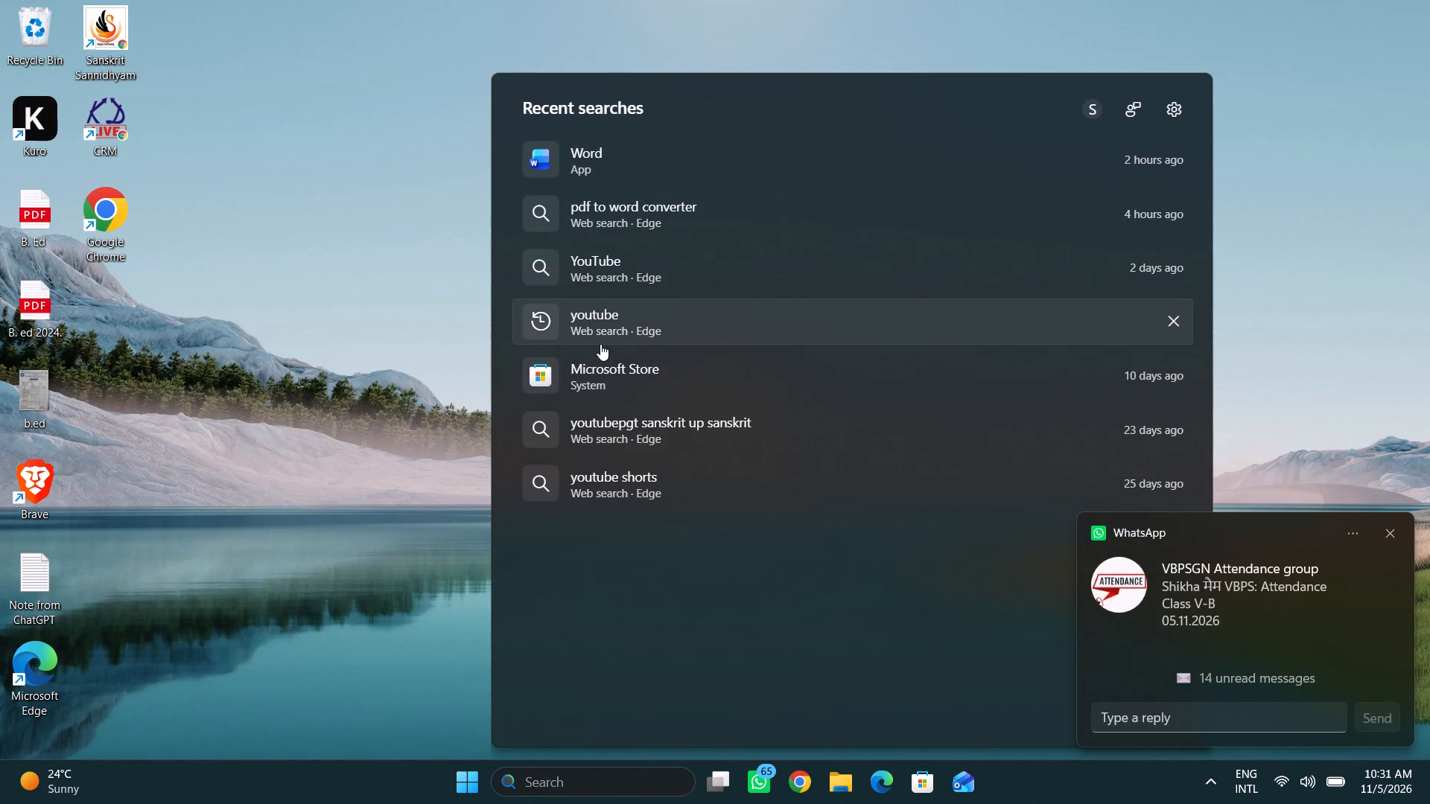
pyautogui.click(584, 172)
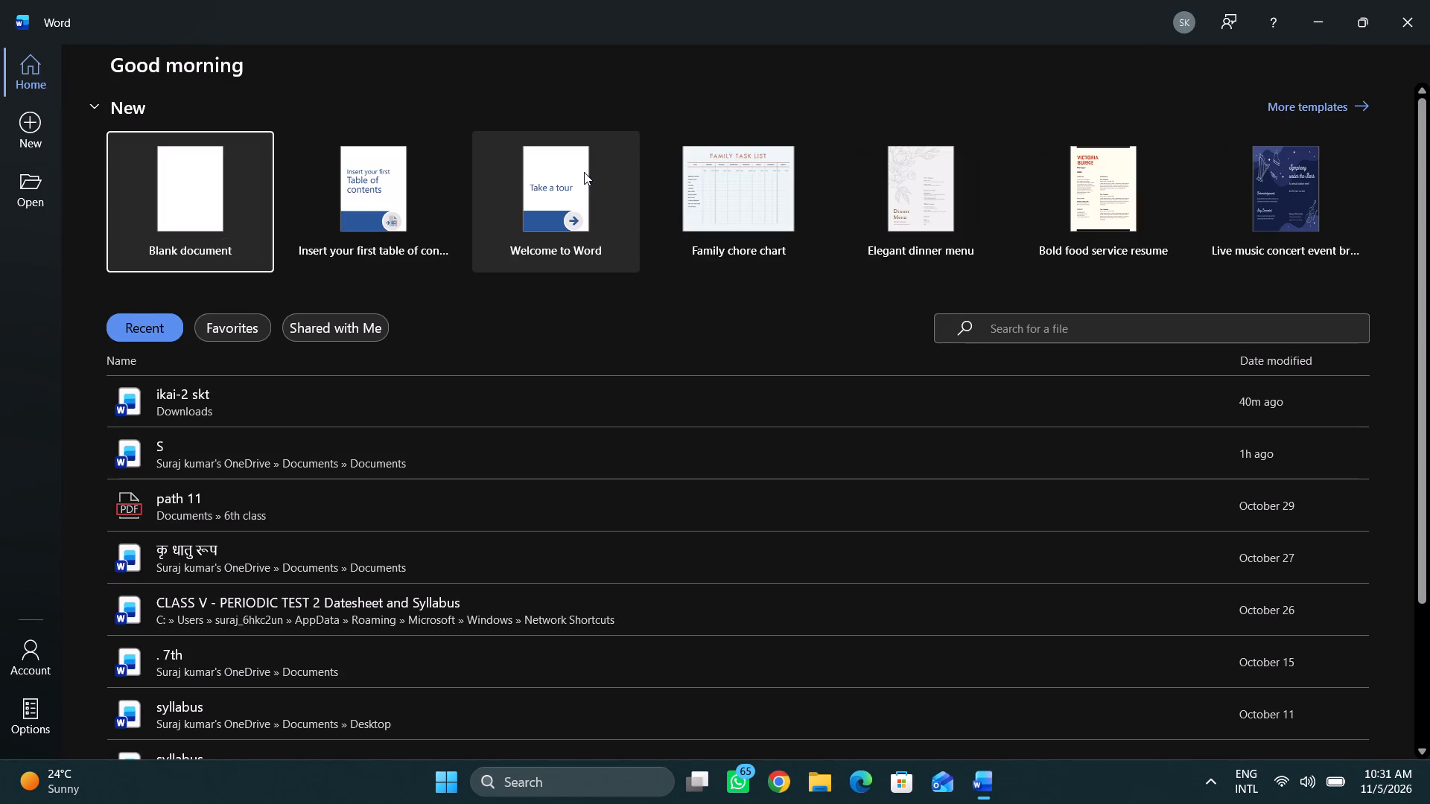
pyautogui.click(407, 398)
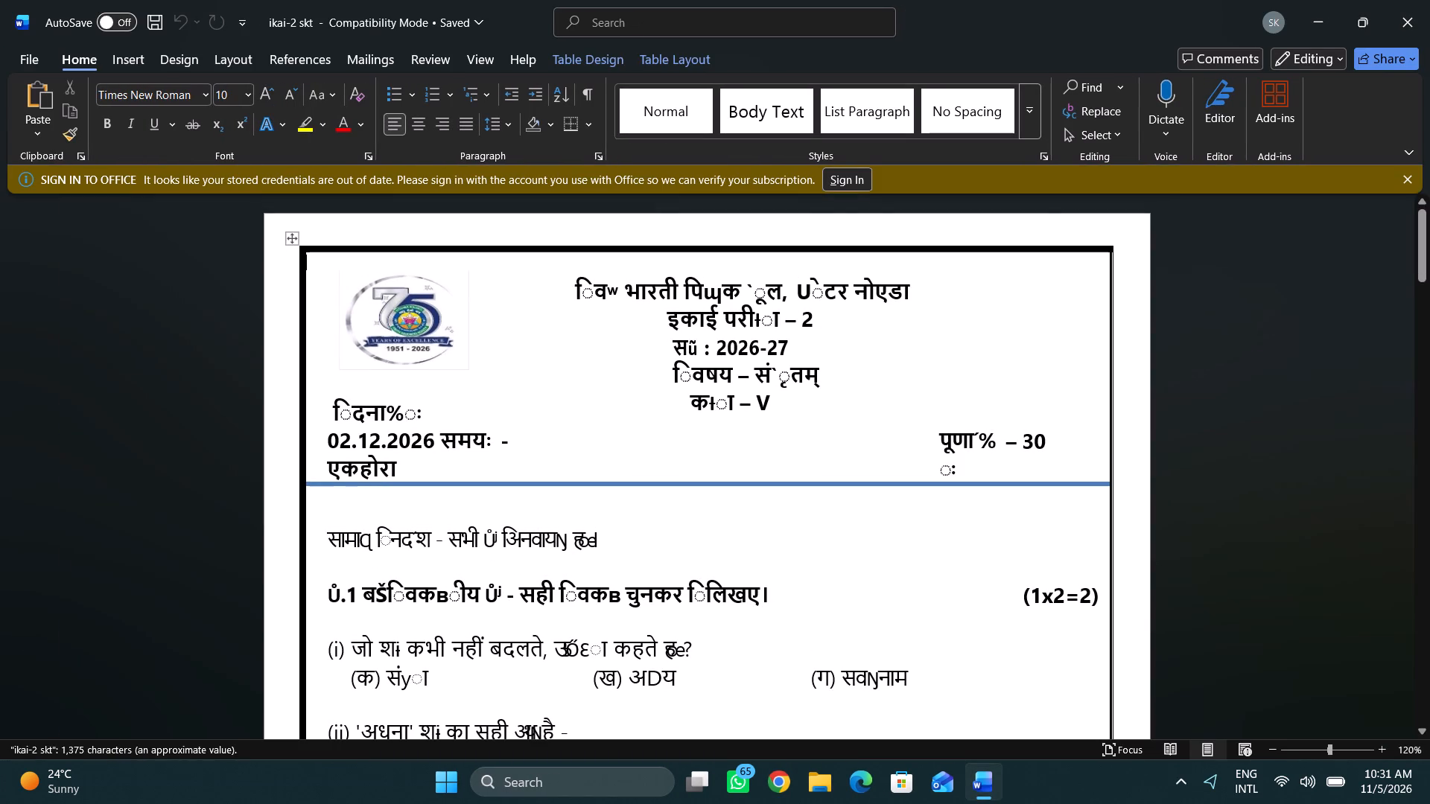
pyautogui.scroll(-12, 719, 348)
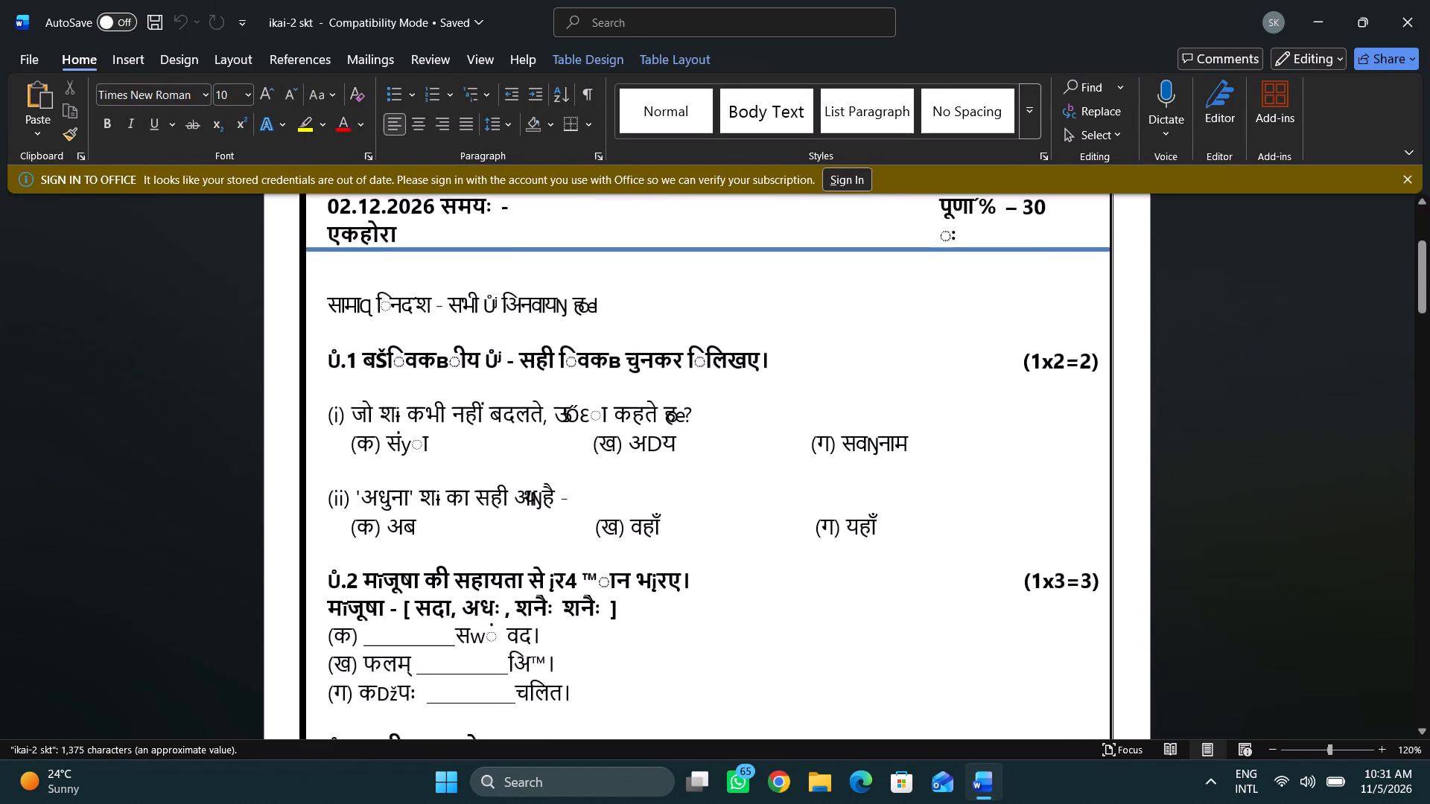
pyautogui.scroll(-3, 719, 348)
pyautogui.scroll(6, 719, 348)
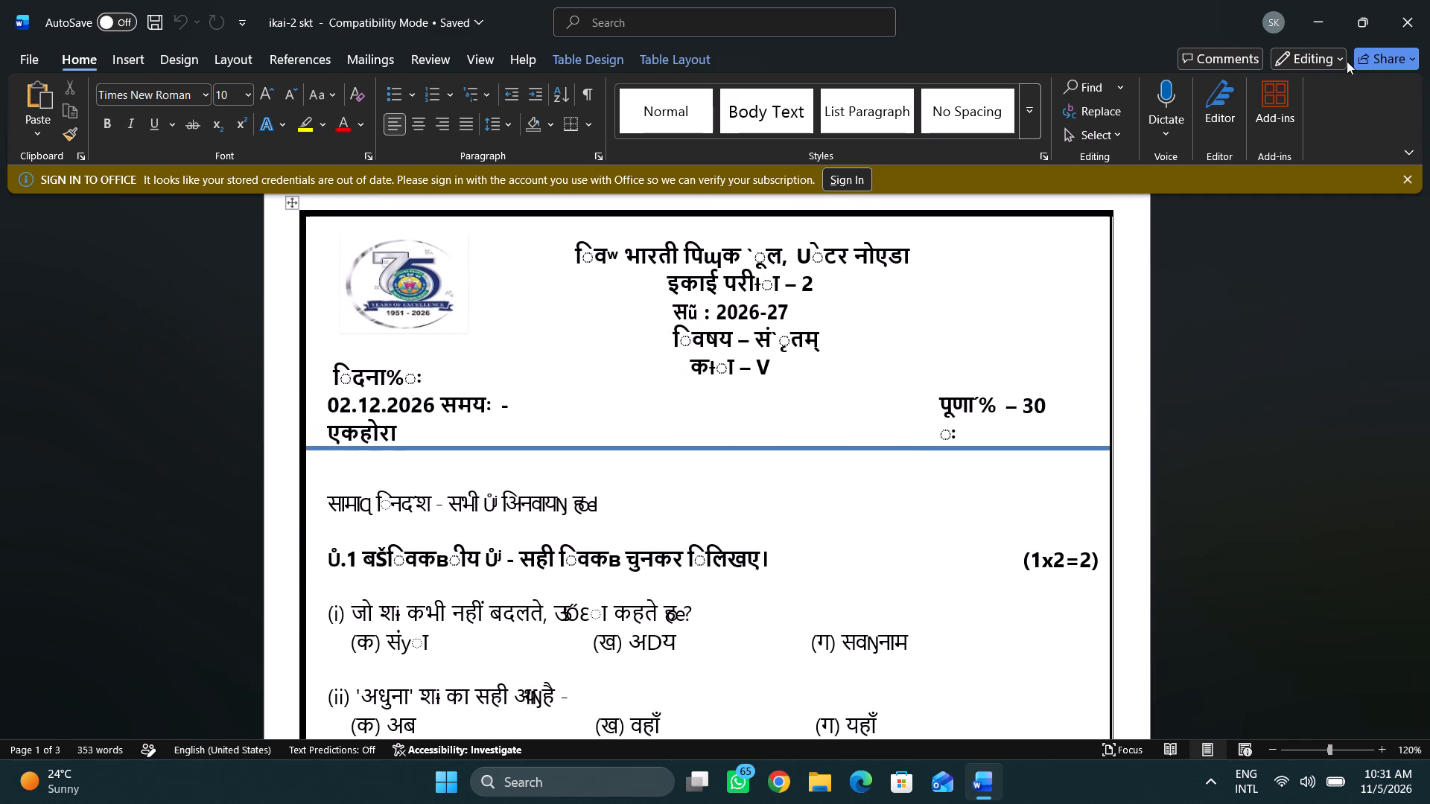
pyautogui.click(1399, 36)
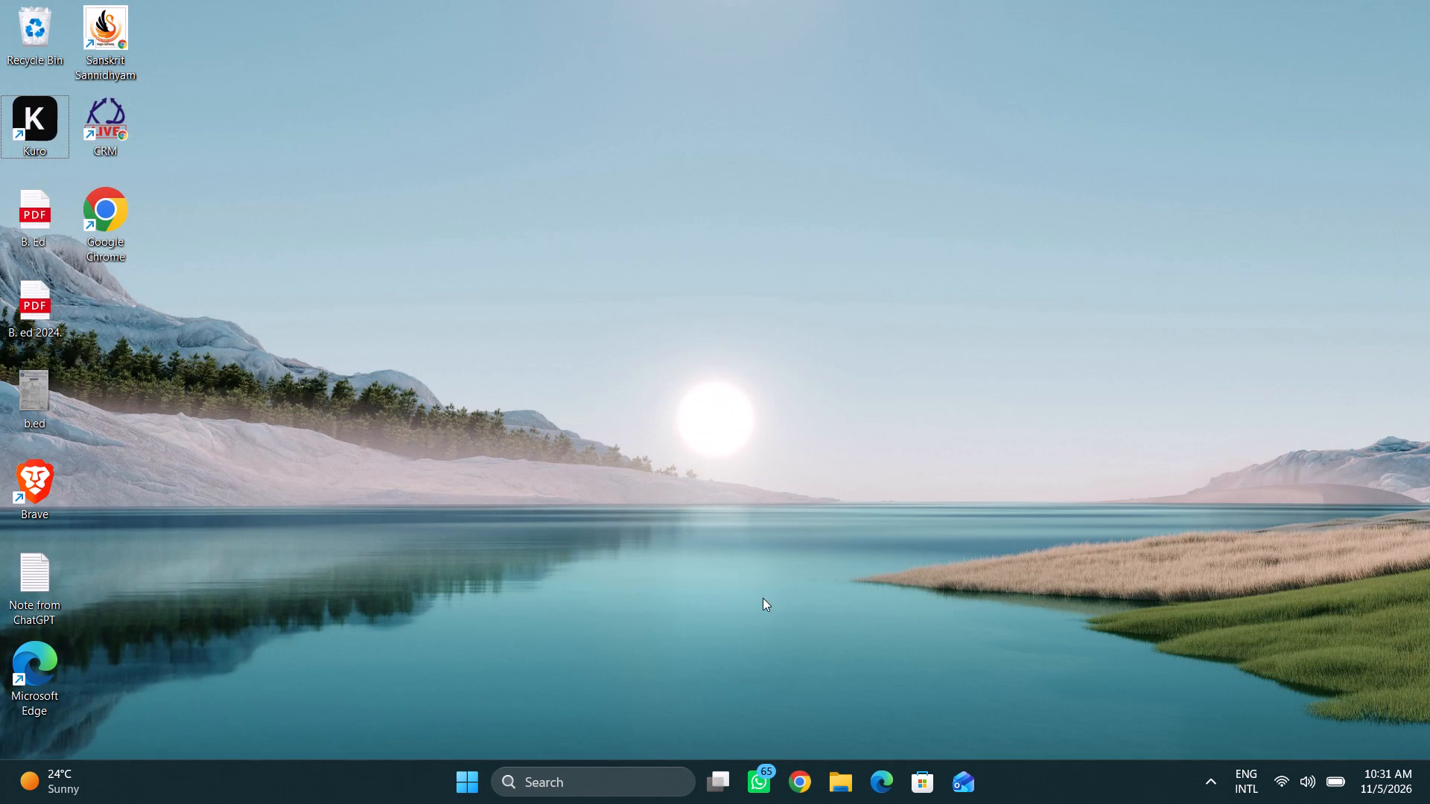
# Open the recent document S in Word, check its page contents, and close it.
pyautogui.click(604, 785)
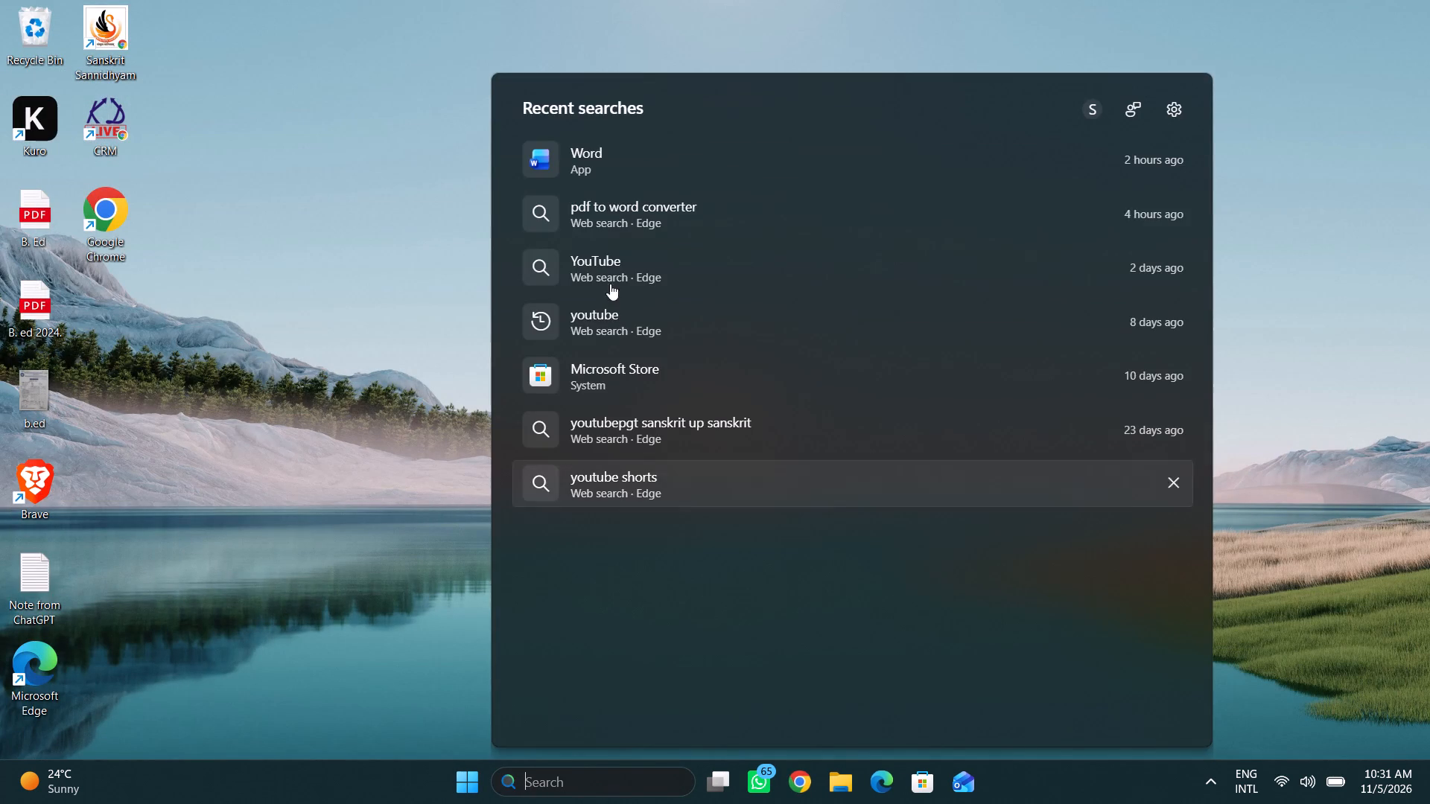
pyautogui.click(615, 166)
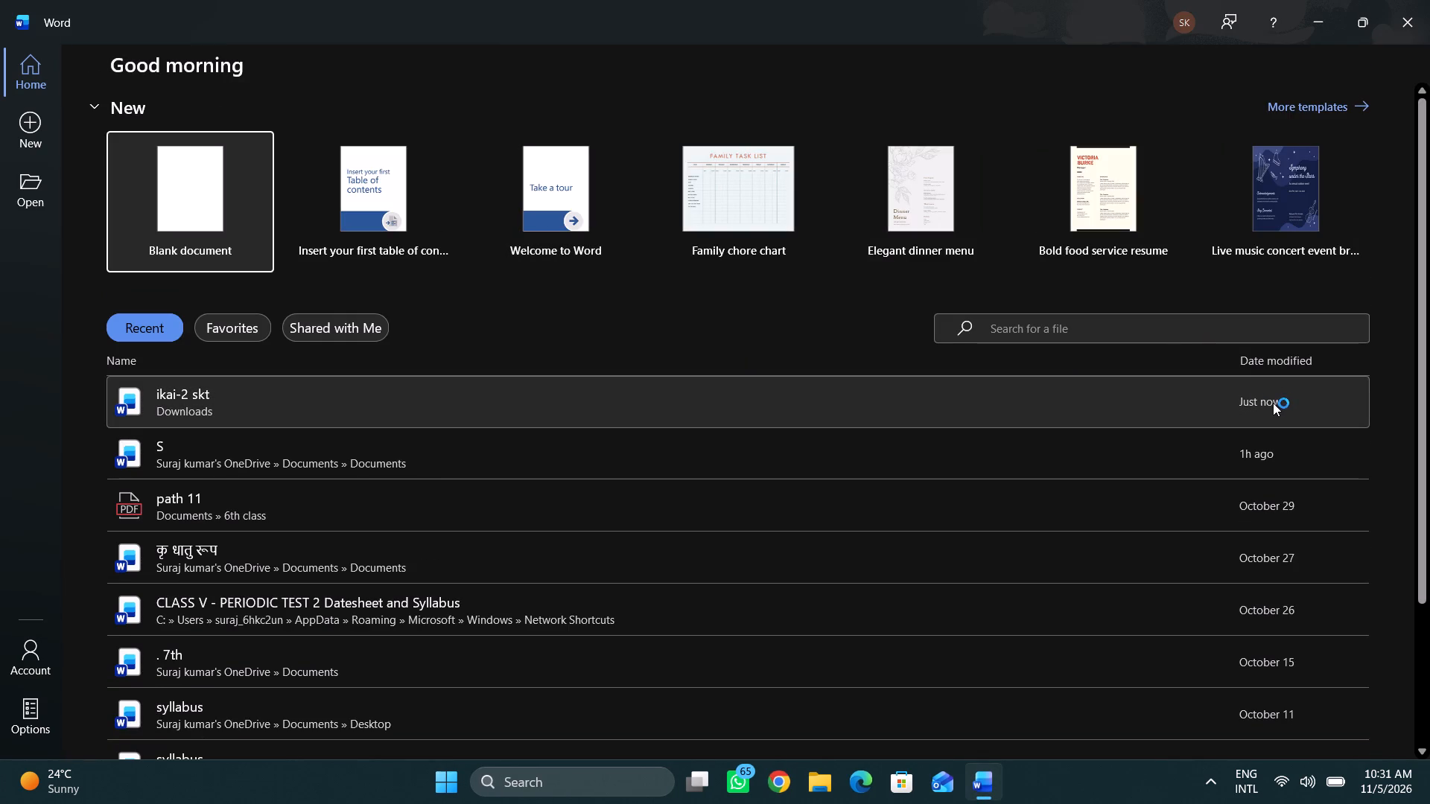
pyautogui.click(851, 468)
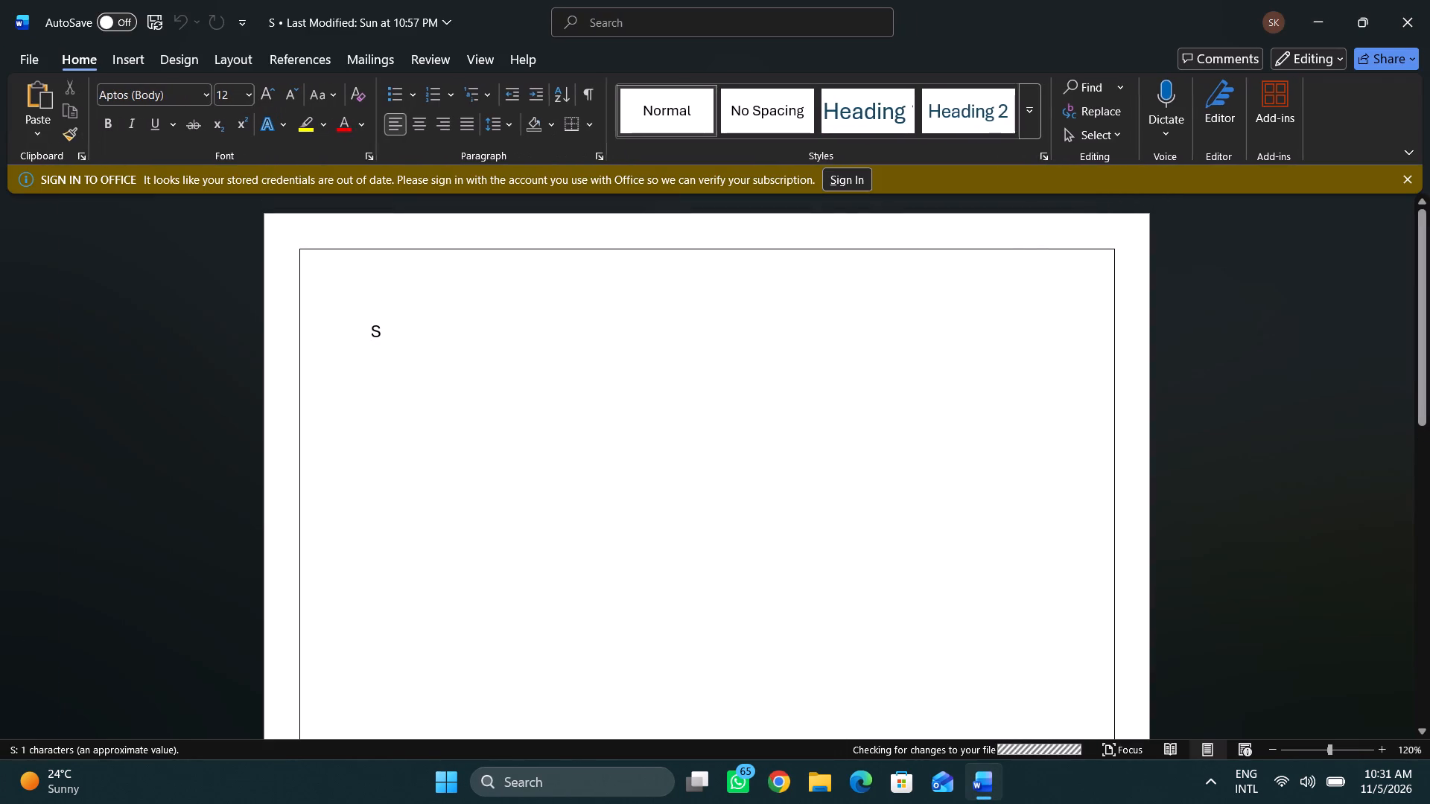
pyautogui.scroll(6, 863, 313)
pyautogui.scroll(-6, 863, 313)
pyautogui.scroll(5, 863, 313)
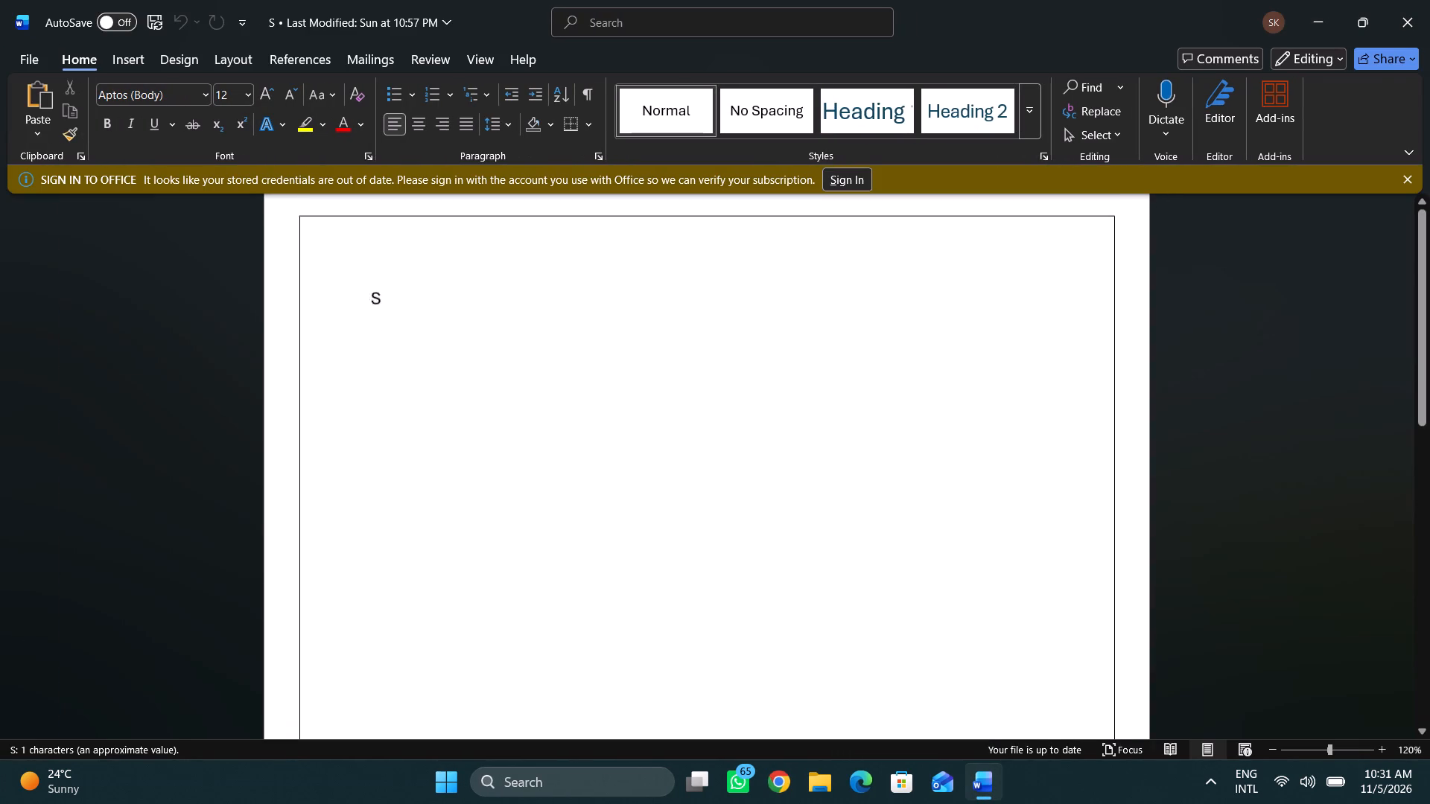
pyautogui.scroll(-17, 863, 313)
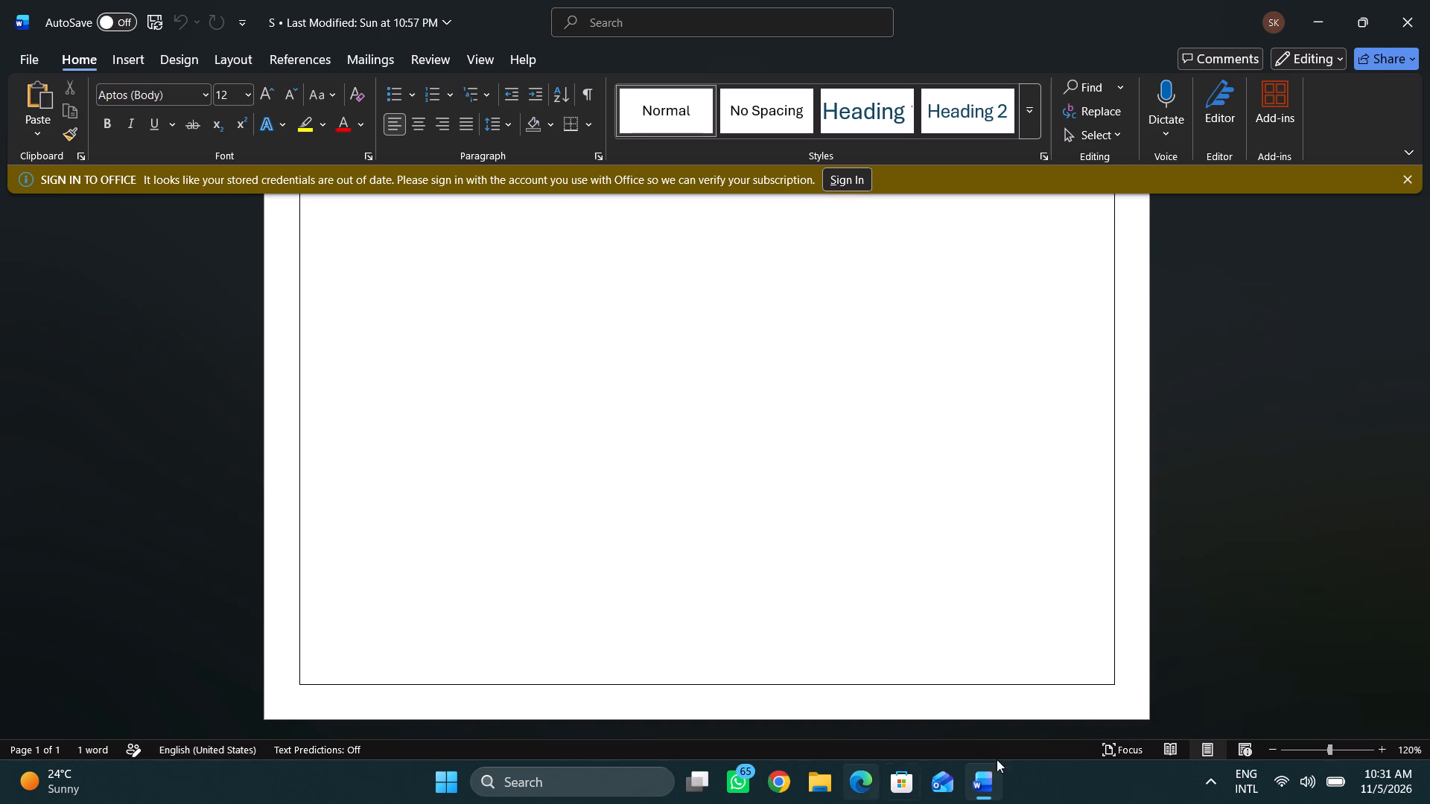
pyautogui.click(976, 796)
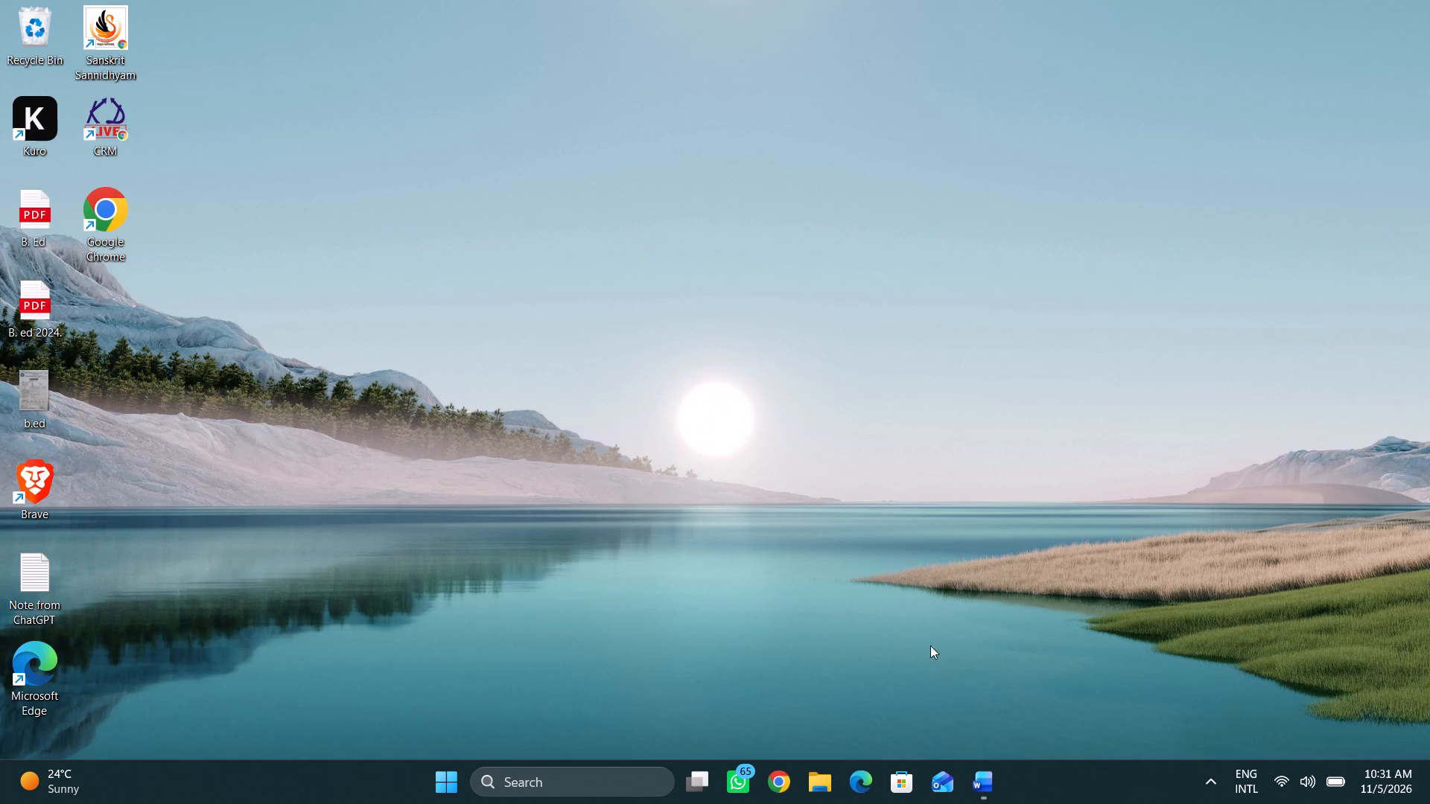
pyautogui.click(989, 772)
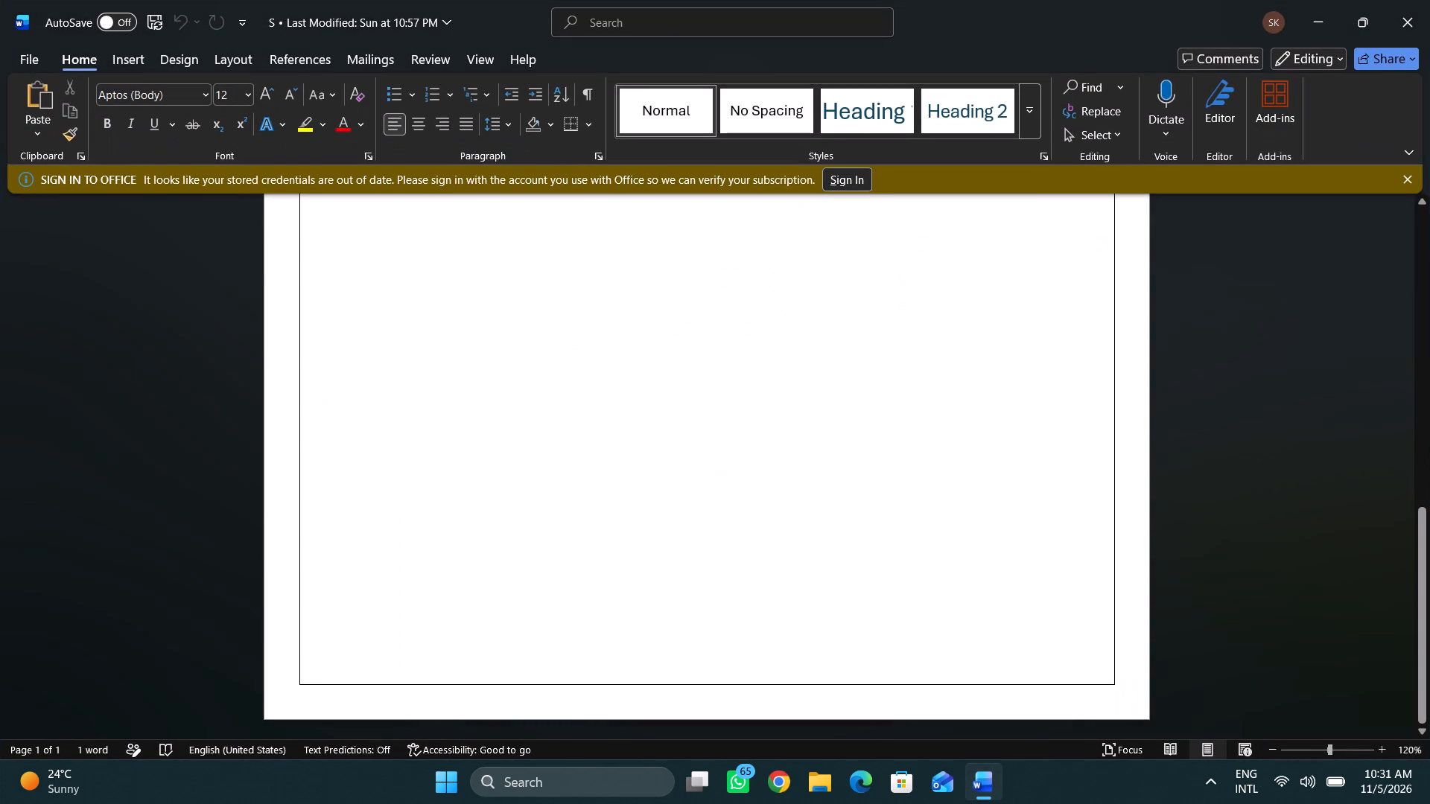
pyautogui.scroll(3, 773, 363)
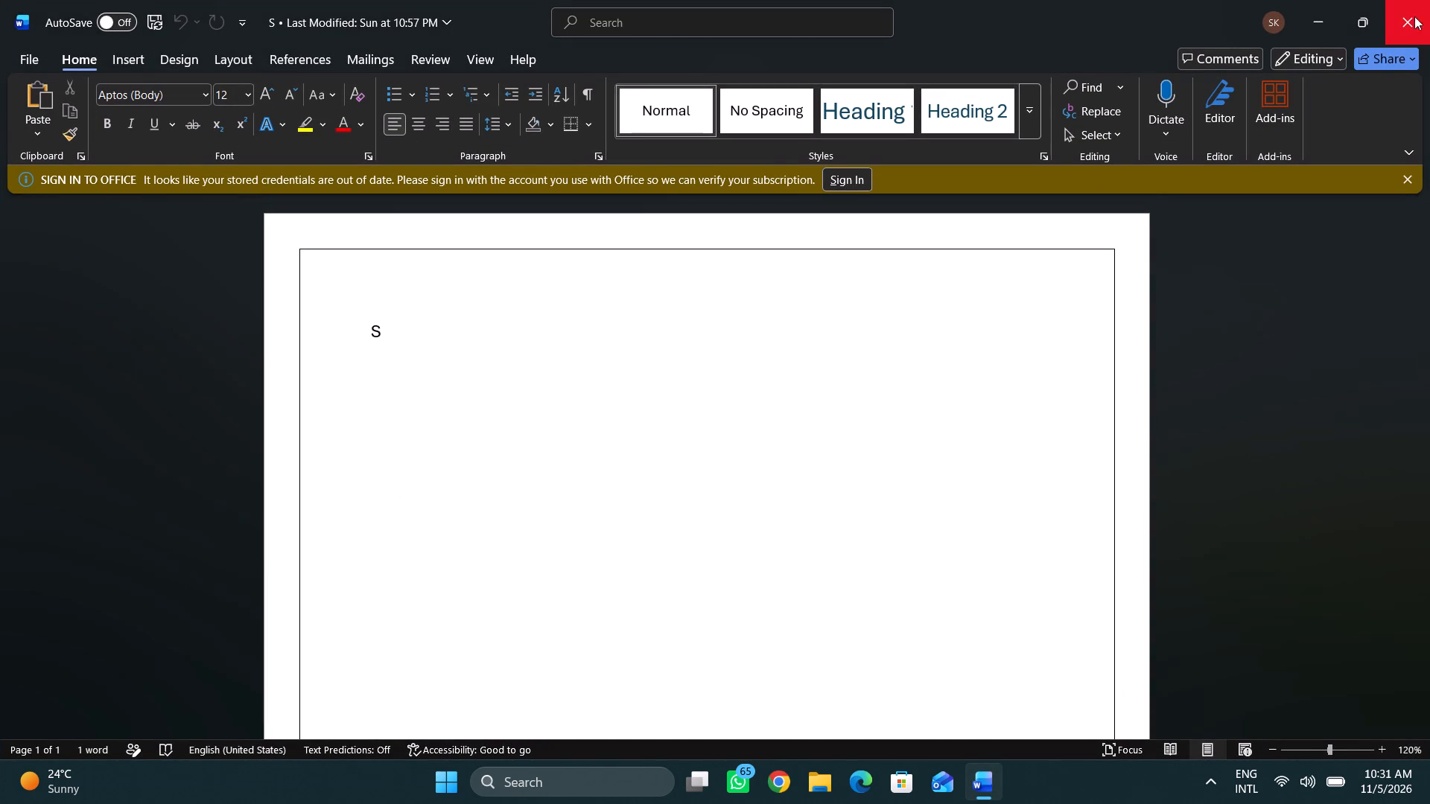
pyautogui.click(1408, 38)
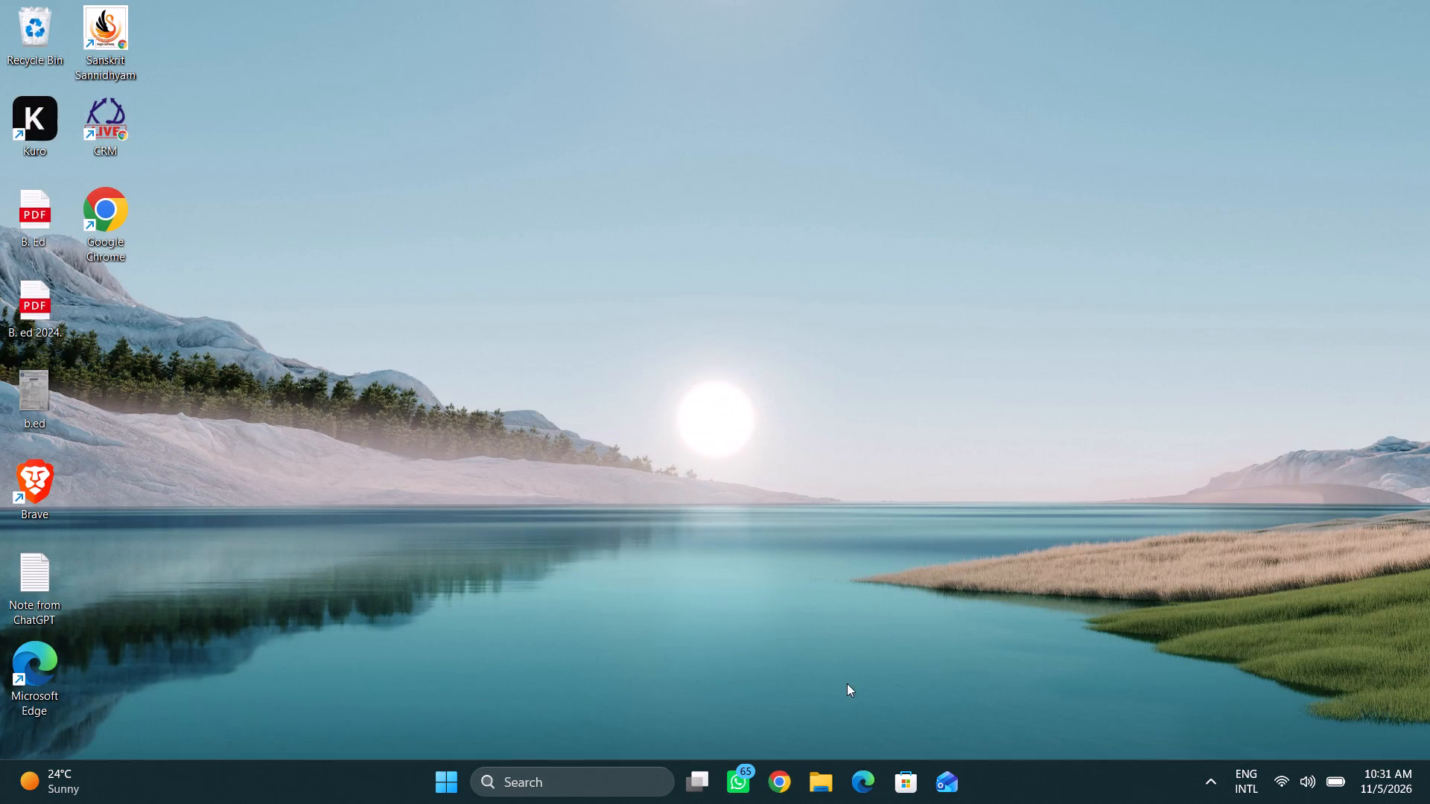
# Open HINDI PAPER FOR CLASS 5 PT 1 from File Explorer's recent files, skim its sections and questions, and close it.
pyautogui.click(839, 778)
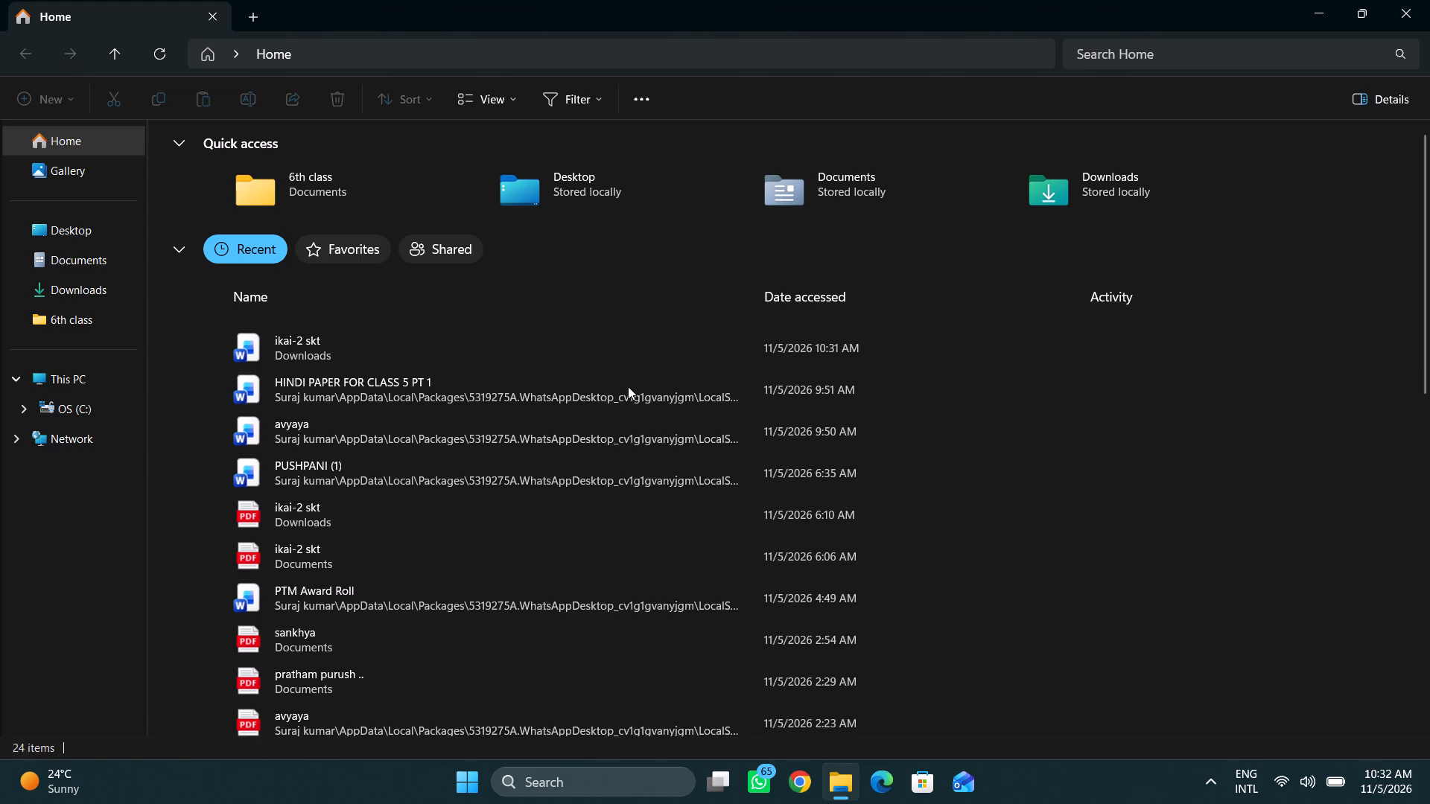
pyautogui.click(628, 386)
pyautogui.click(597, 389)
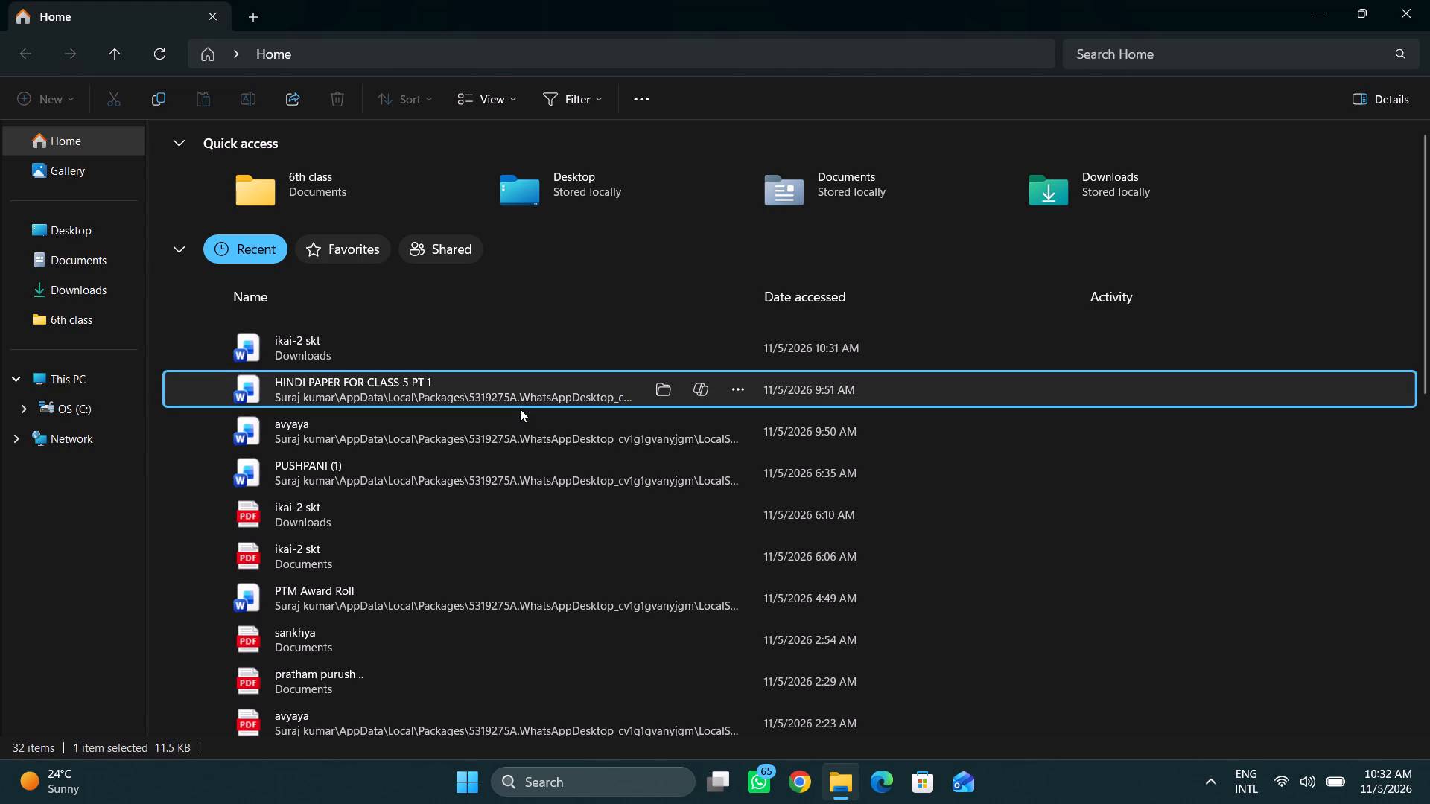
pyautogui.click(520, 398)
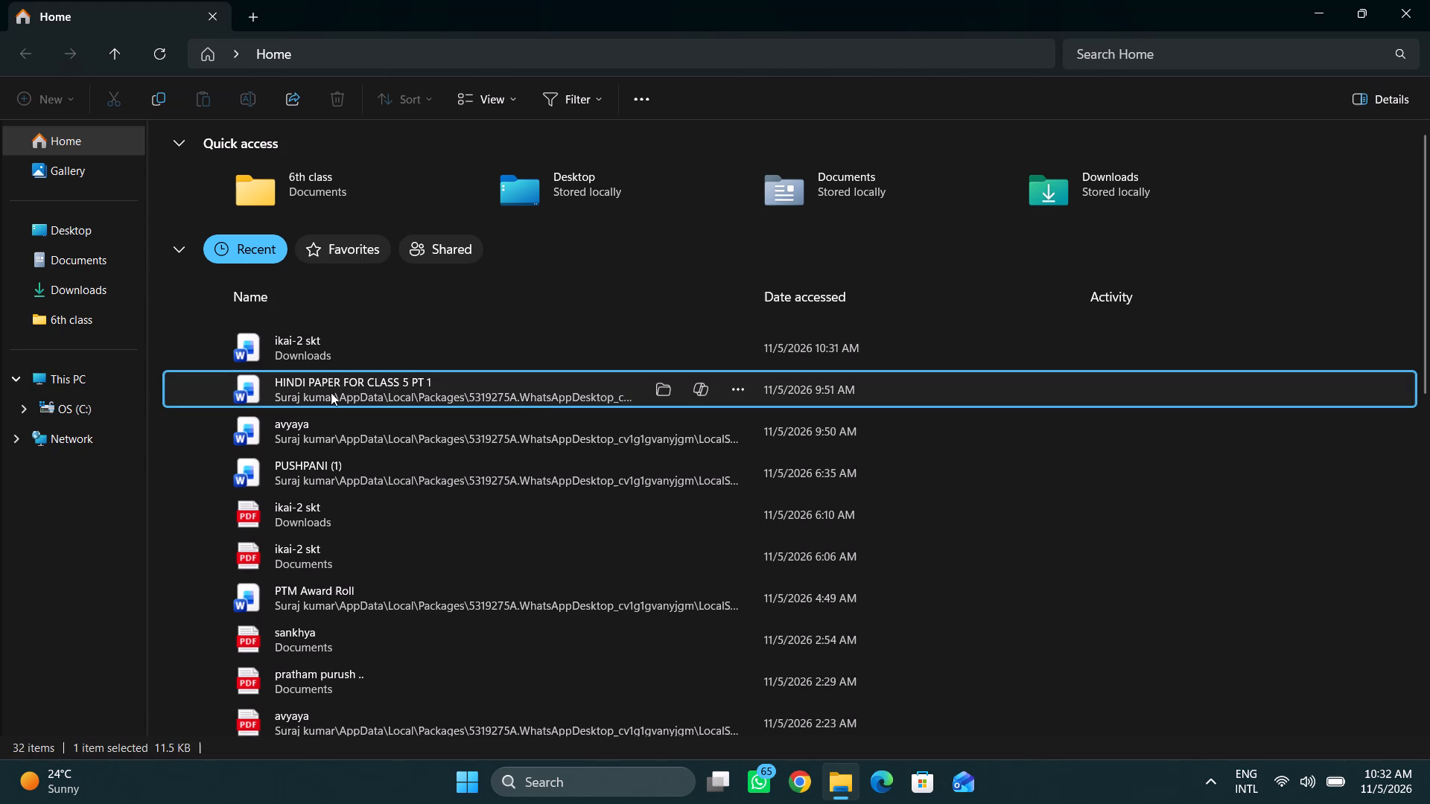
pyautogui.tripleClick(331, 392)
pyautogui.tripleClick(331, 392)
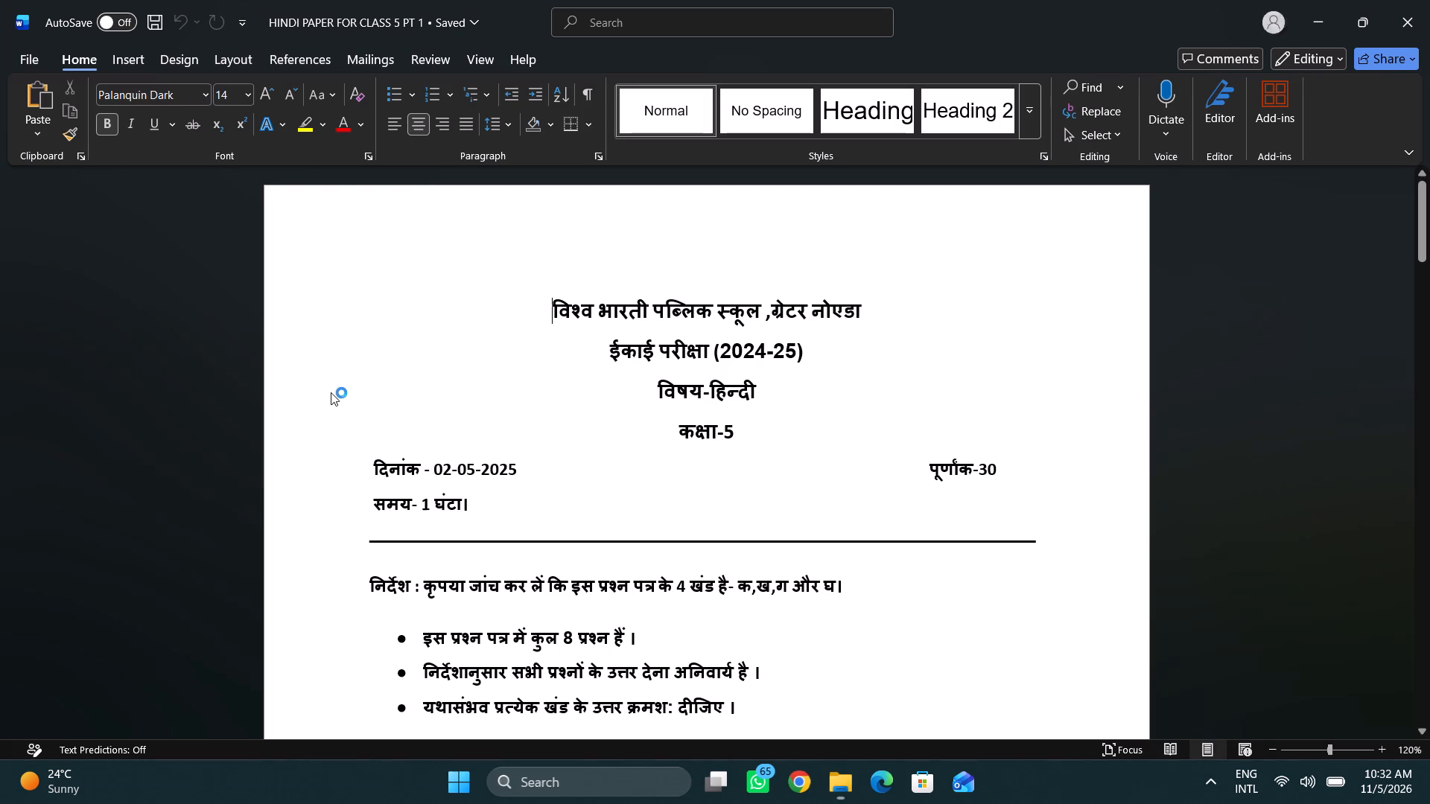
pyautogui.scroll(-4, 461, 428)
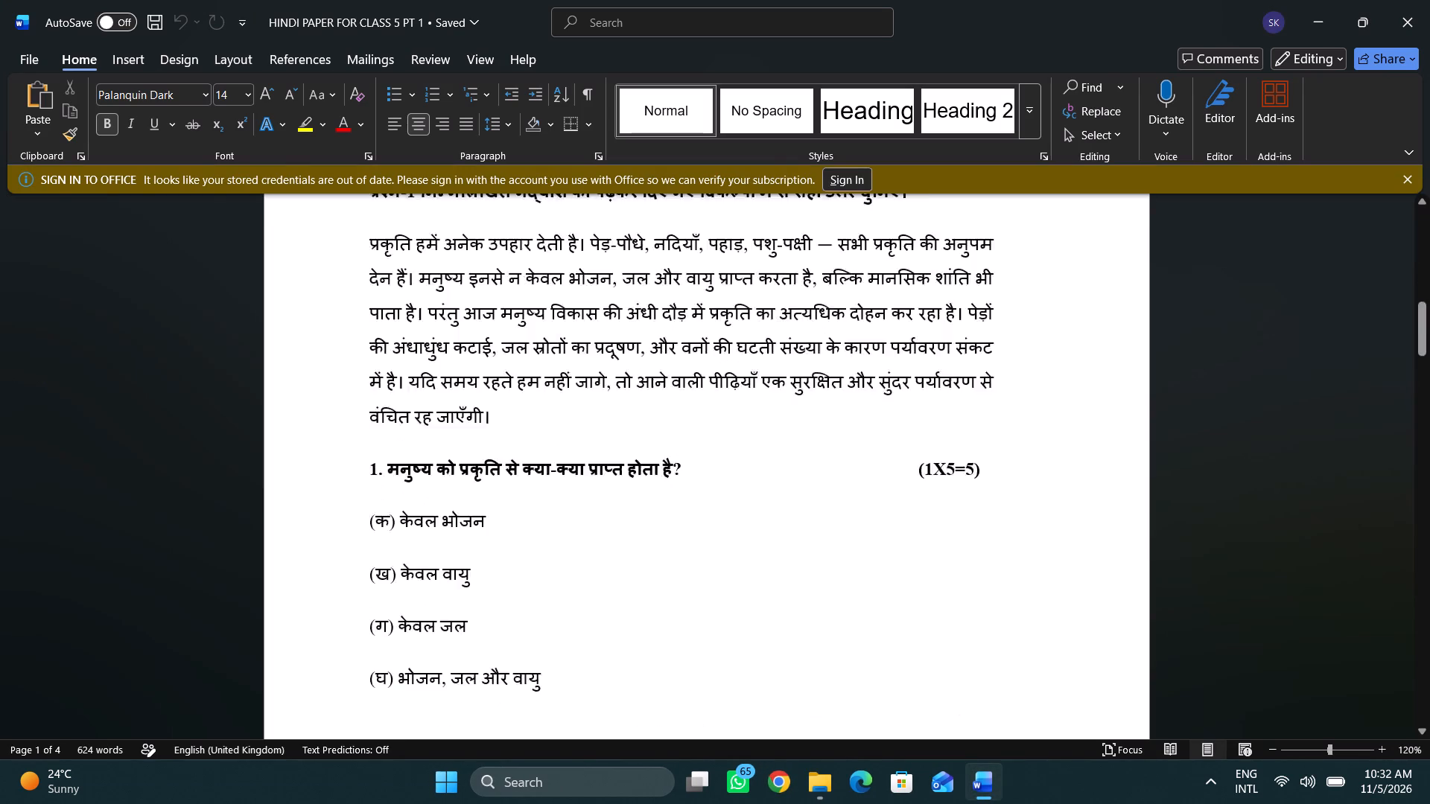
pyautogui.scroll(-7, 461, 428)
pyautogui.scroll(11, 461, 428)
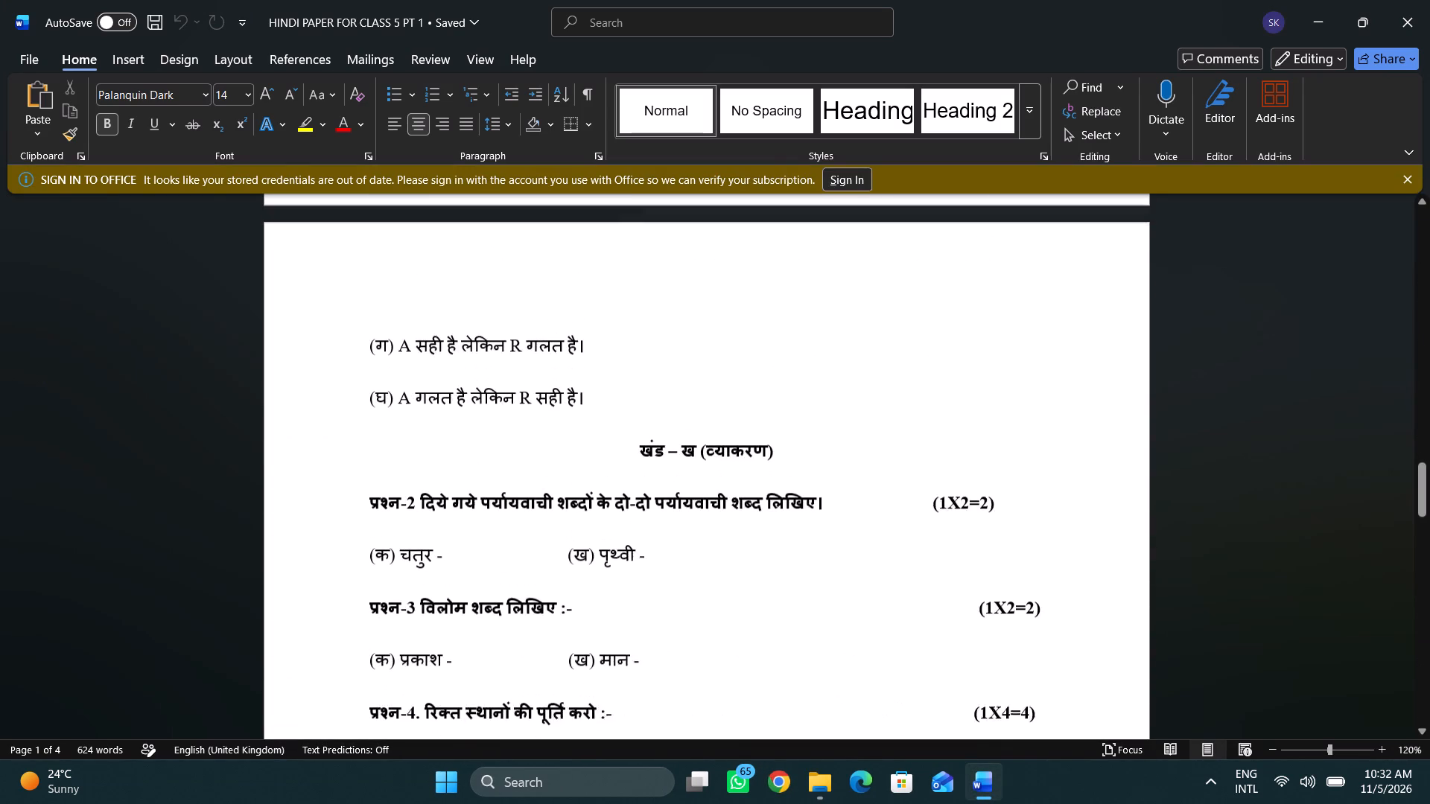
pyautogui.click(1408, 22)
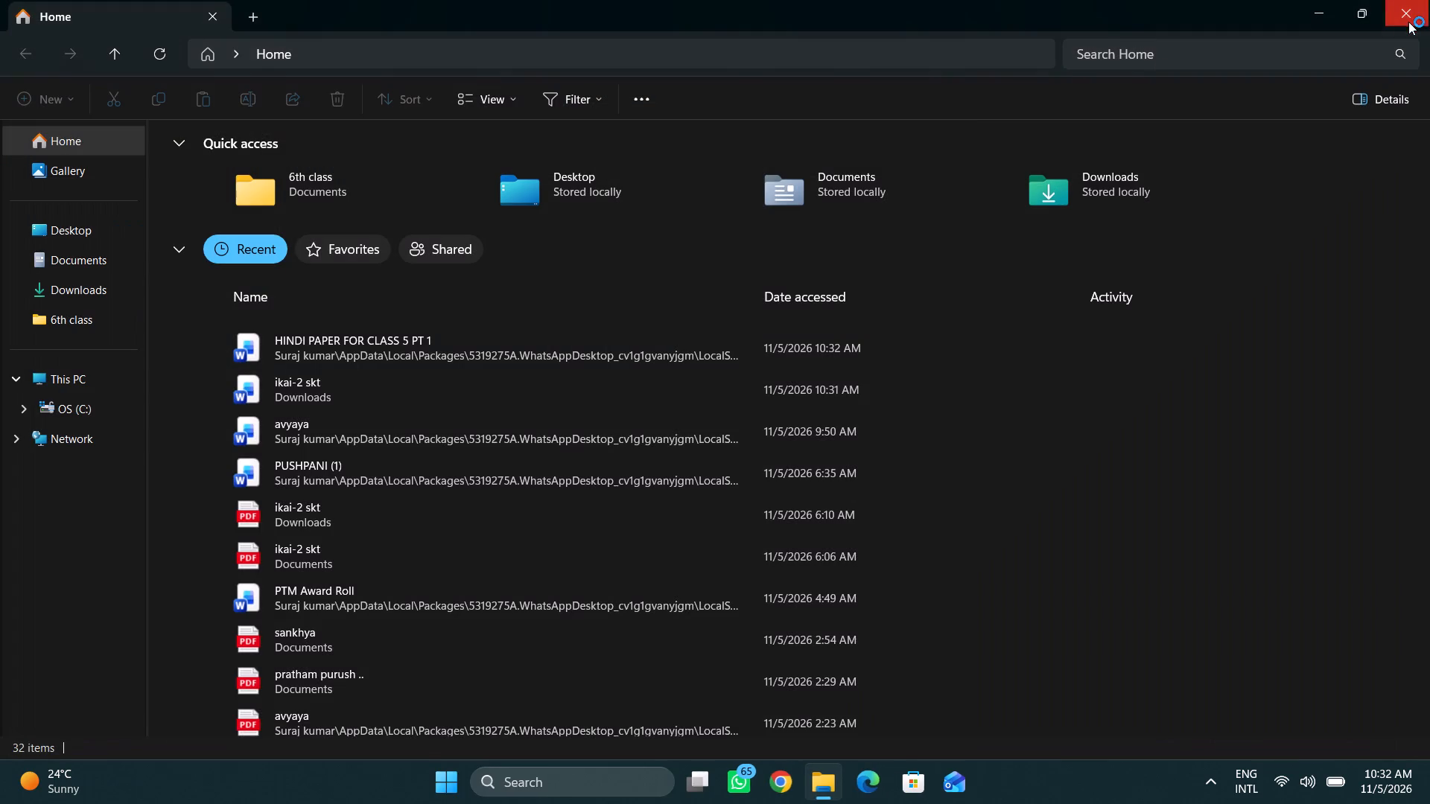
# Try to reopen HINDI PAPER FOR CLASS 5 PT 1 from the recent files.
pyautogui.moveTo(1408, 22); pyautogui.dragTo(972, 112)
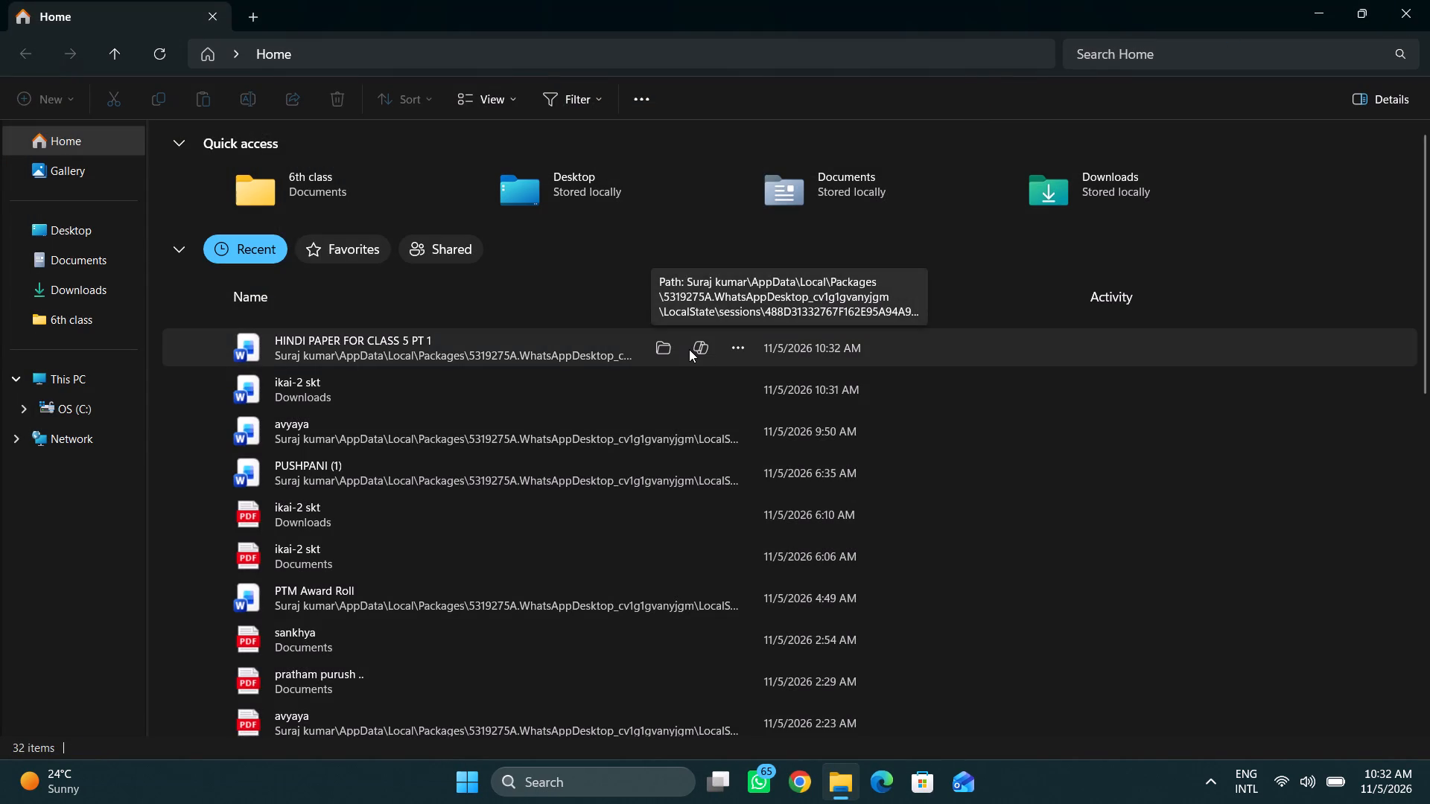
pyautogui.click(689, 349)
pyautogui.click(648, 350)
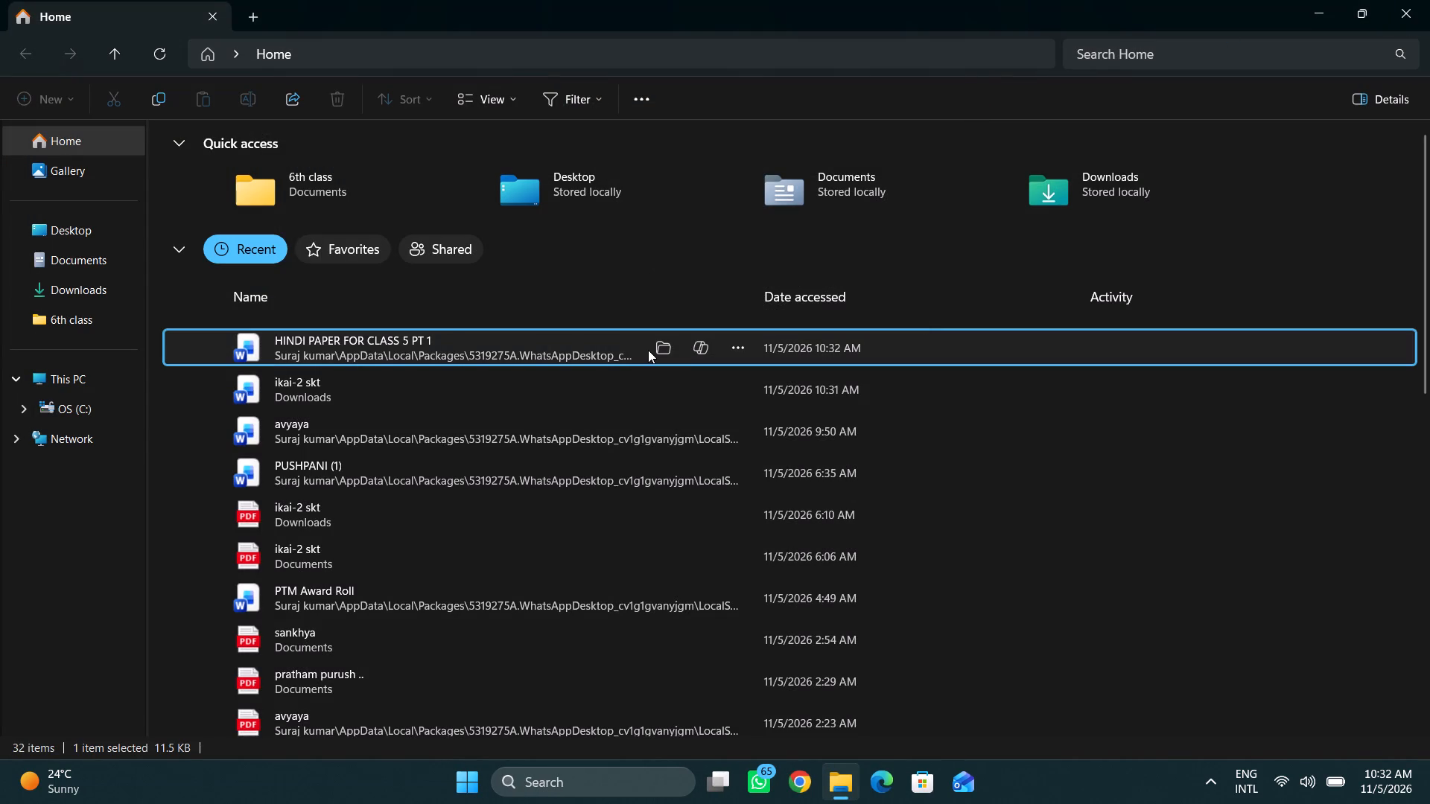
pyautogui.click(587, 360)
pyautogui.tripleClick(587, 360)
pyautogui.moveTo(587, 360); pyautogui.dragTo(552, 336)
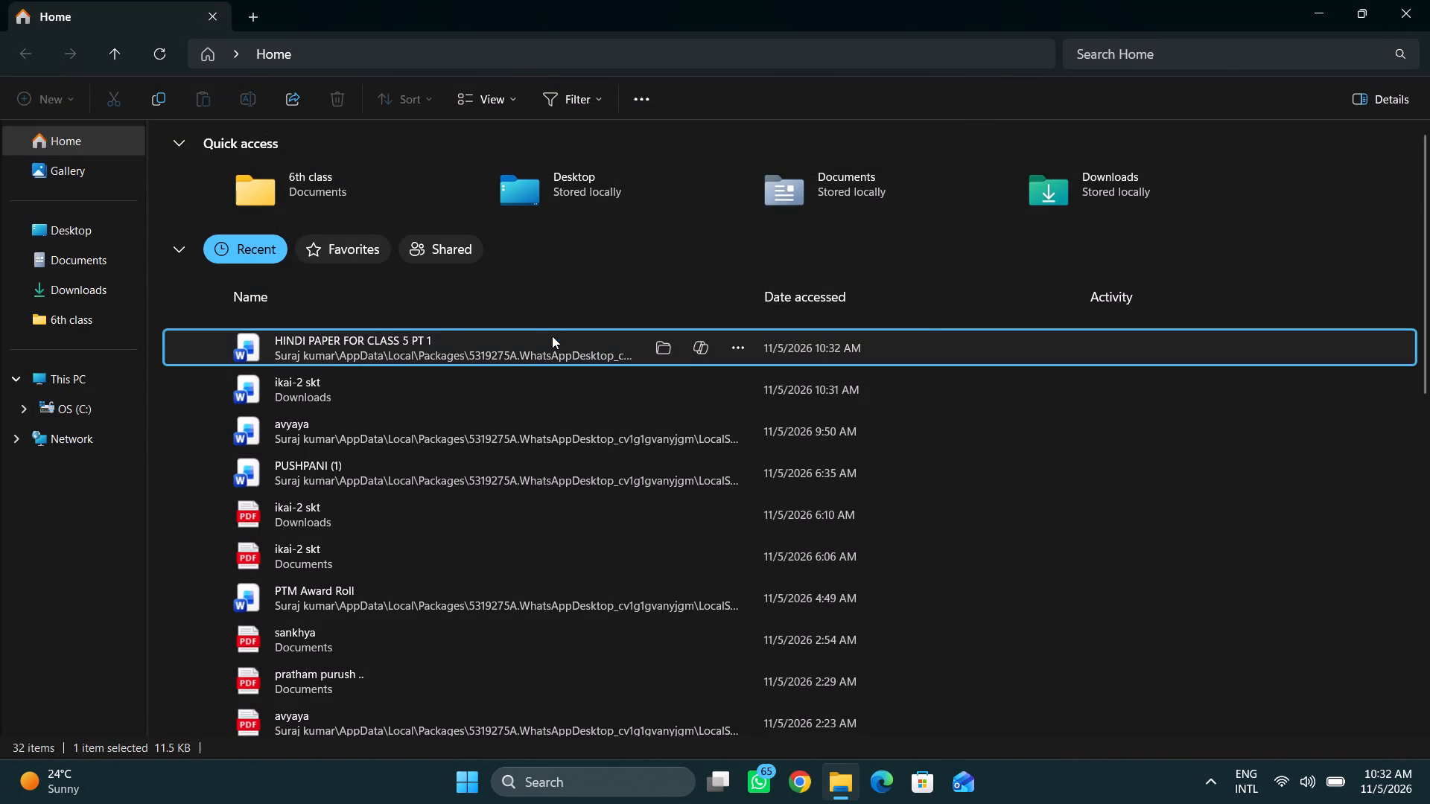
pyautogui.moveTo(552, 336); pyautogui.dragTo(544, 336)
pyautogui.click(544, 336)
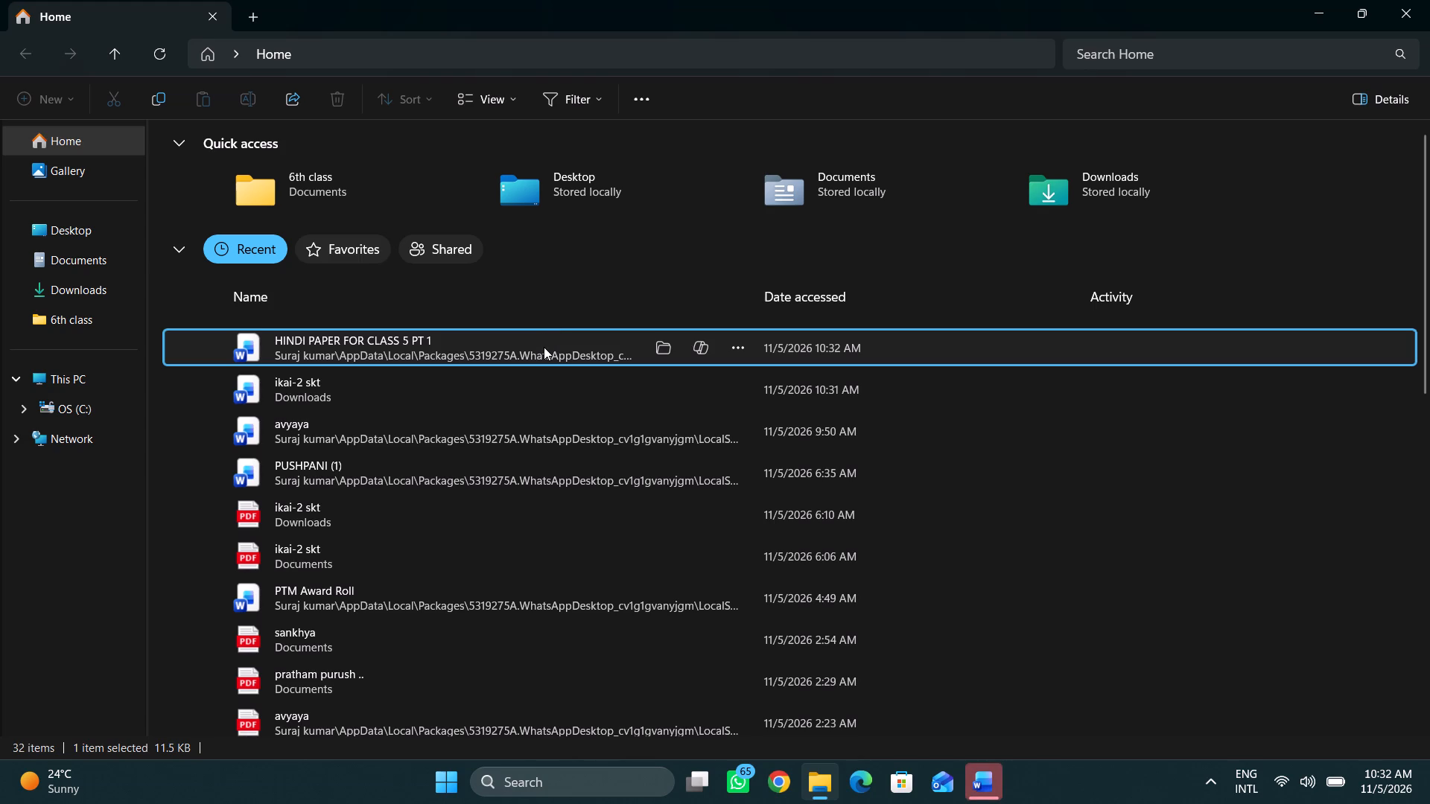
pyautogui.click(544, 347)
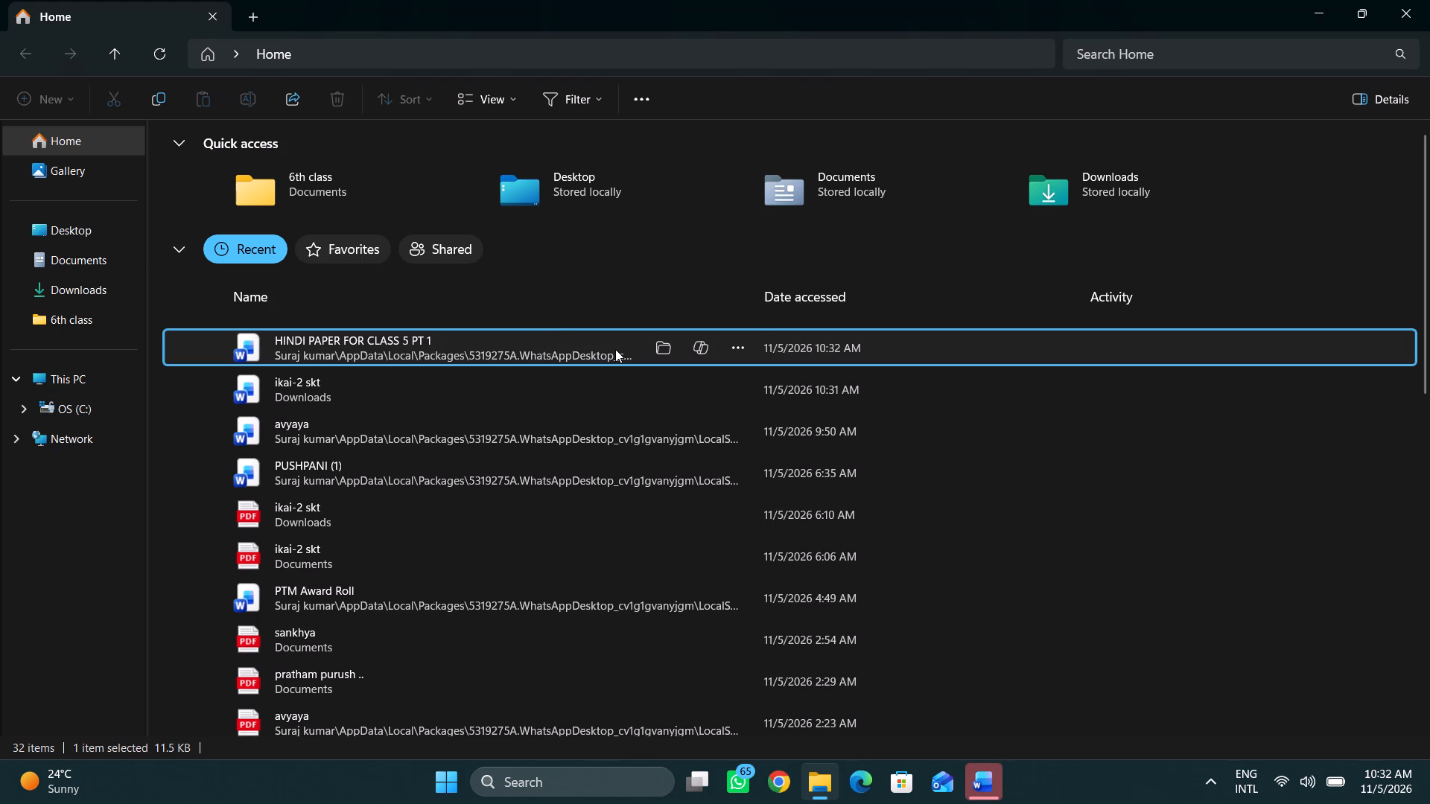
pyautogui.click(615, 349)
# Browse the recent files, open the ikai-2 skt PDF stored in Documents to check its contents, and close it.
pyautogui.scroll(-3, 530, 662)
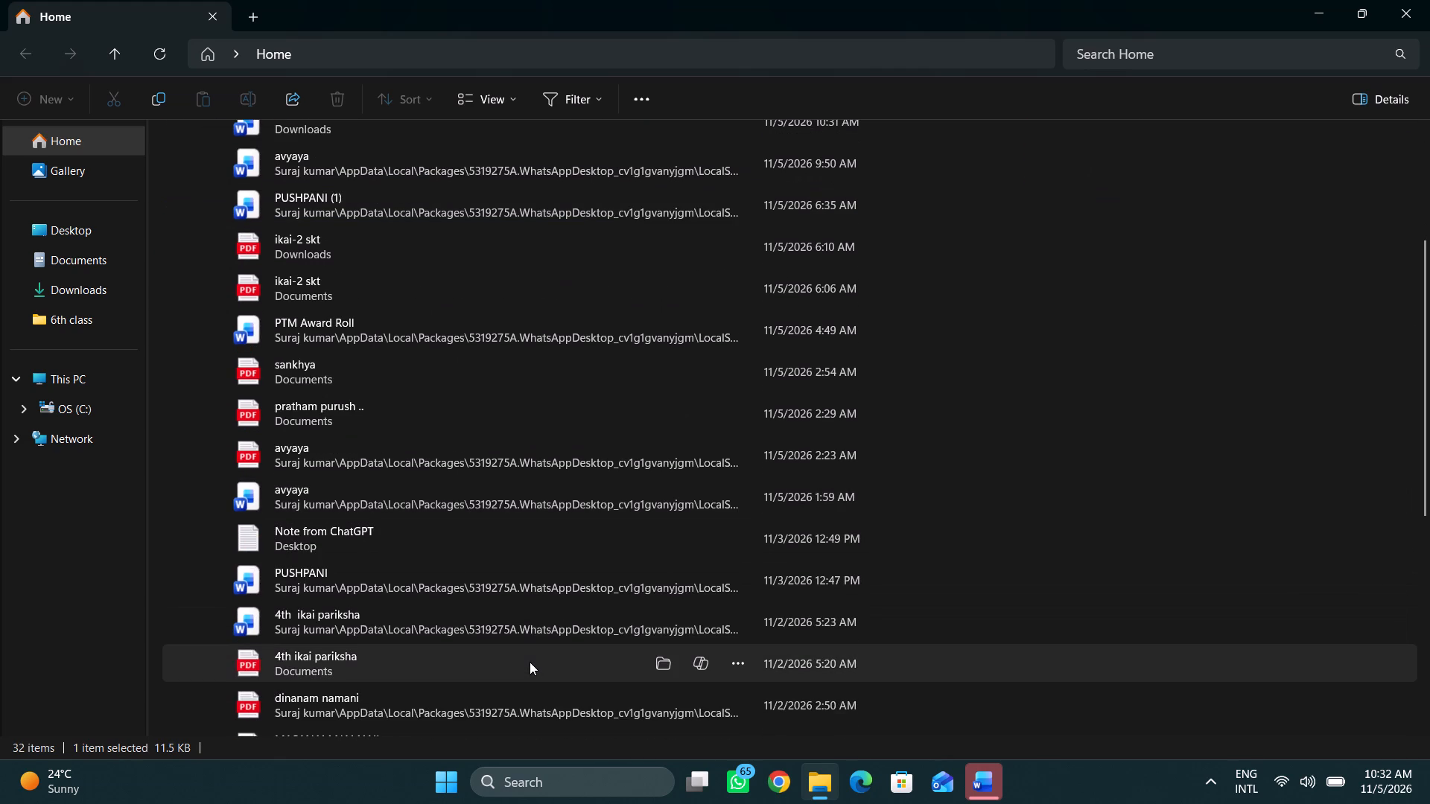
pyautogui.scroll(-1, 530, 662)
pyautogui.scroll(2, 530, 662)
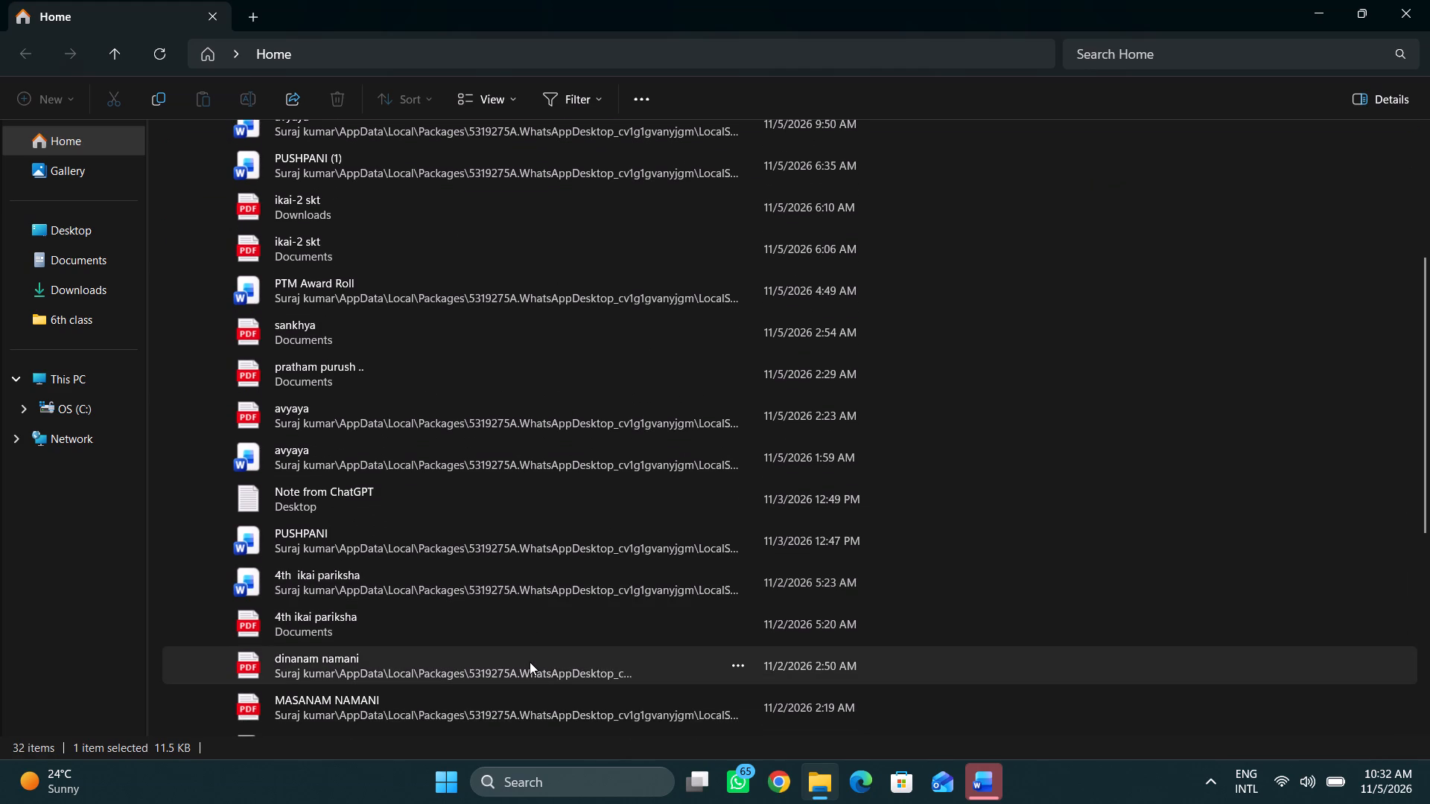
pyautogui.scroll(2, 530, 662)
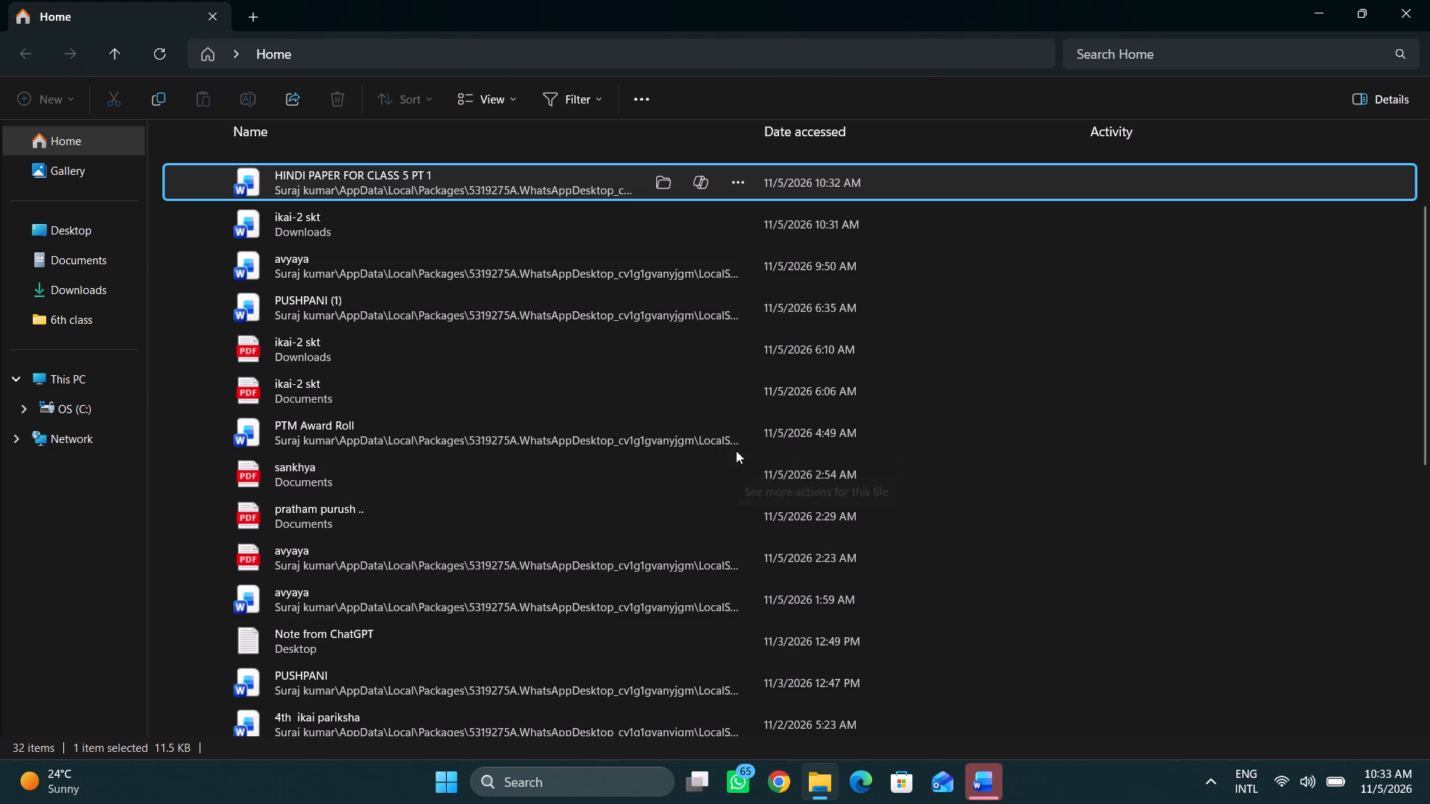
pyautogui.click(746, 403)
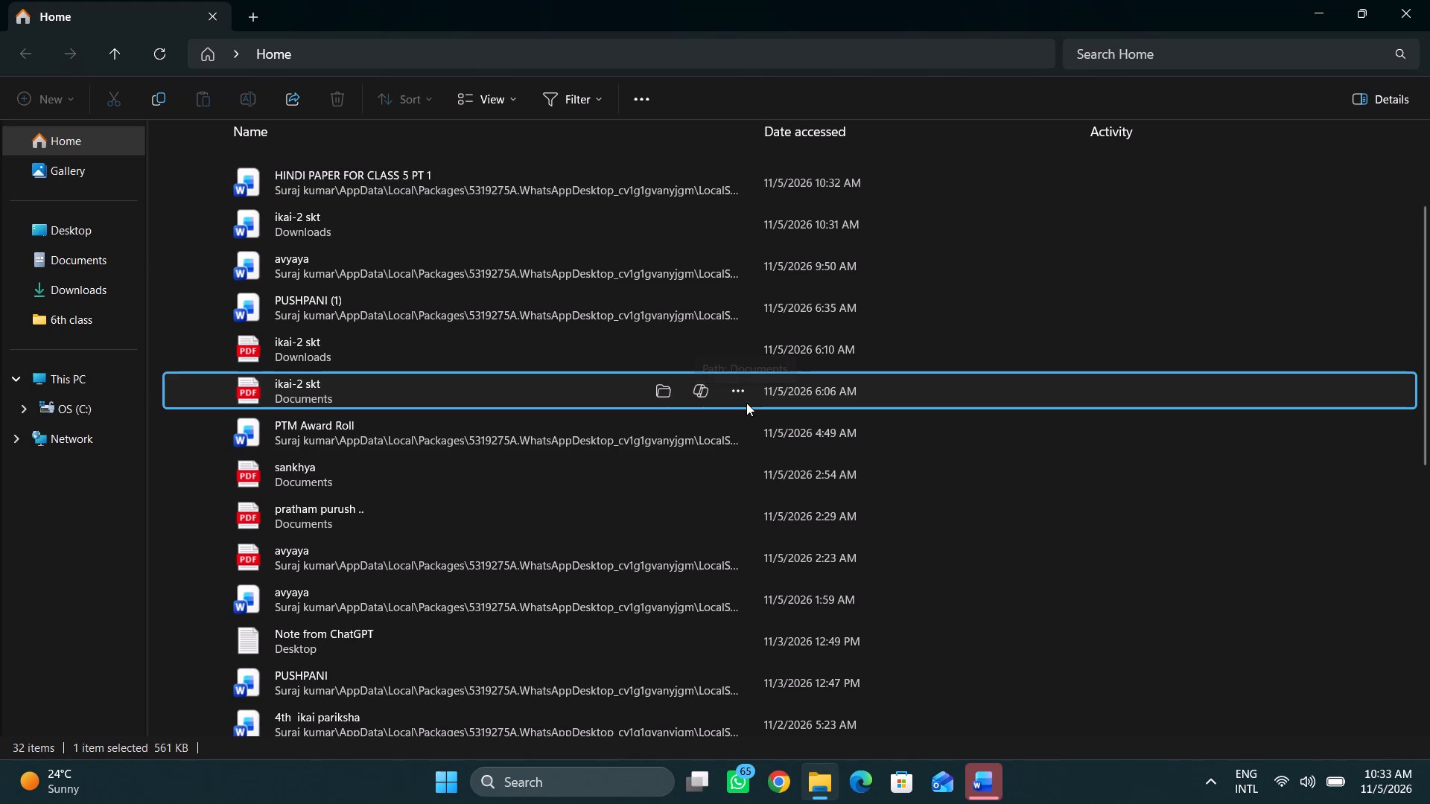
pyautogui.press('Return')
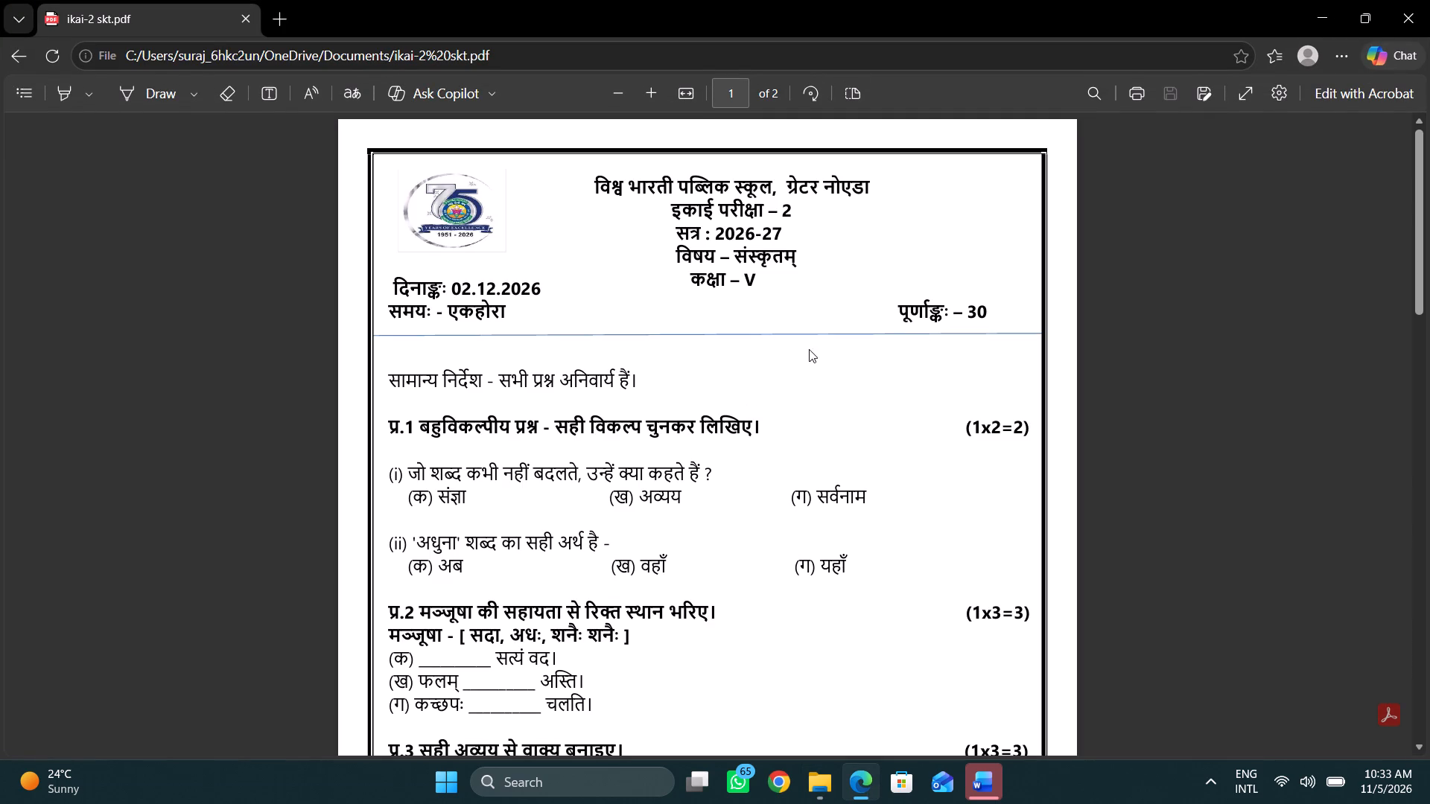
pyautogui.click(1396, 22)
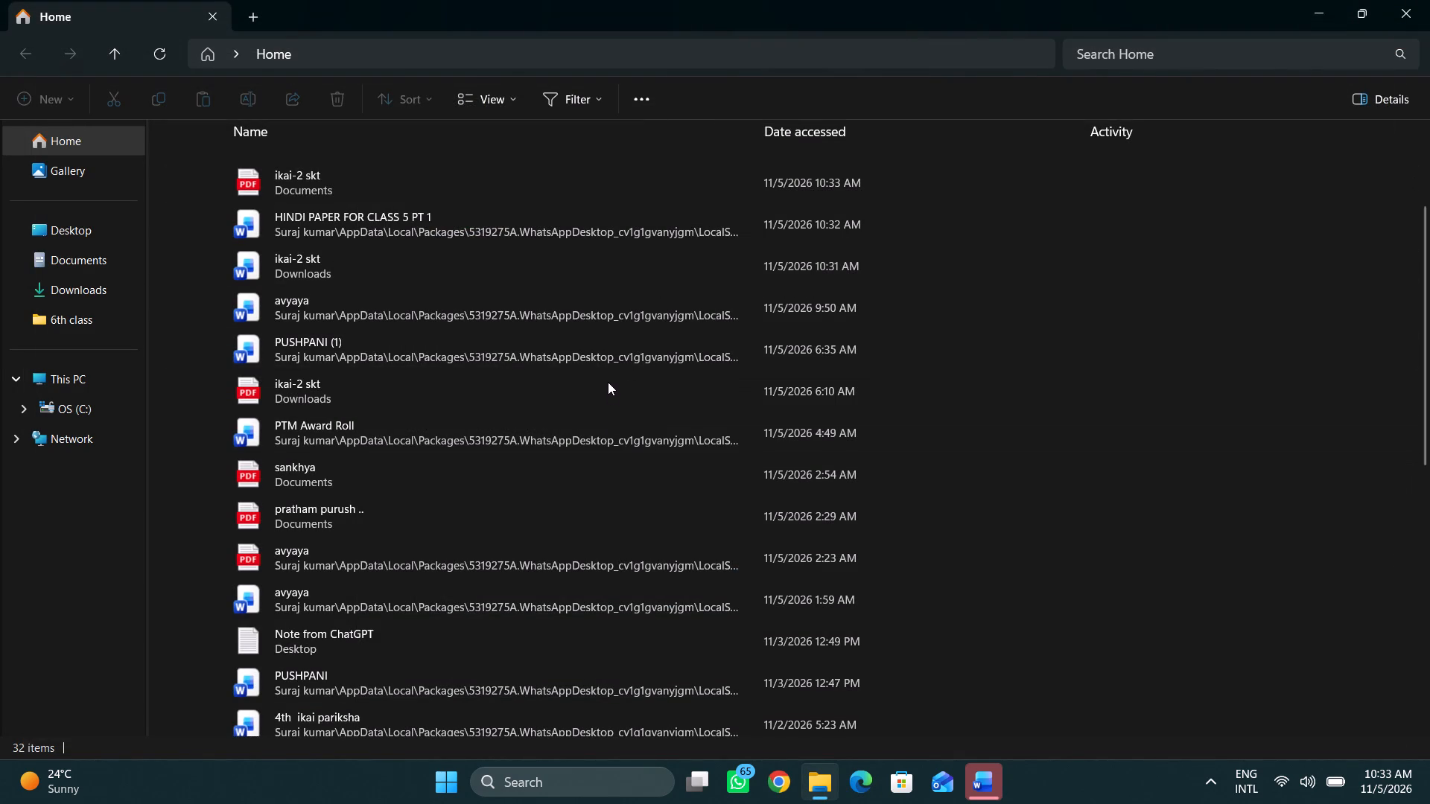
# Open the recent Word document PUSHPANI (1) and look through the poem questions on its first page.
pyautogui.click(627, 340)
pyautogui.click(627, 340)
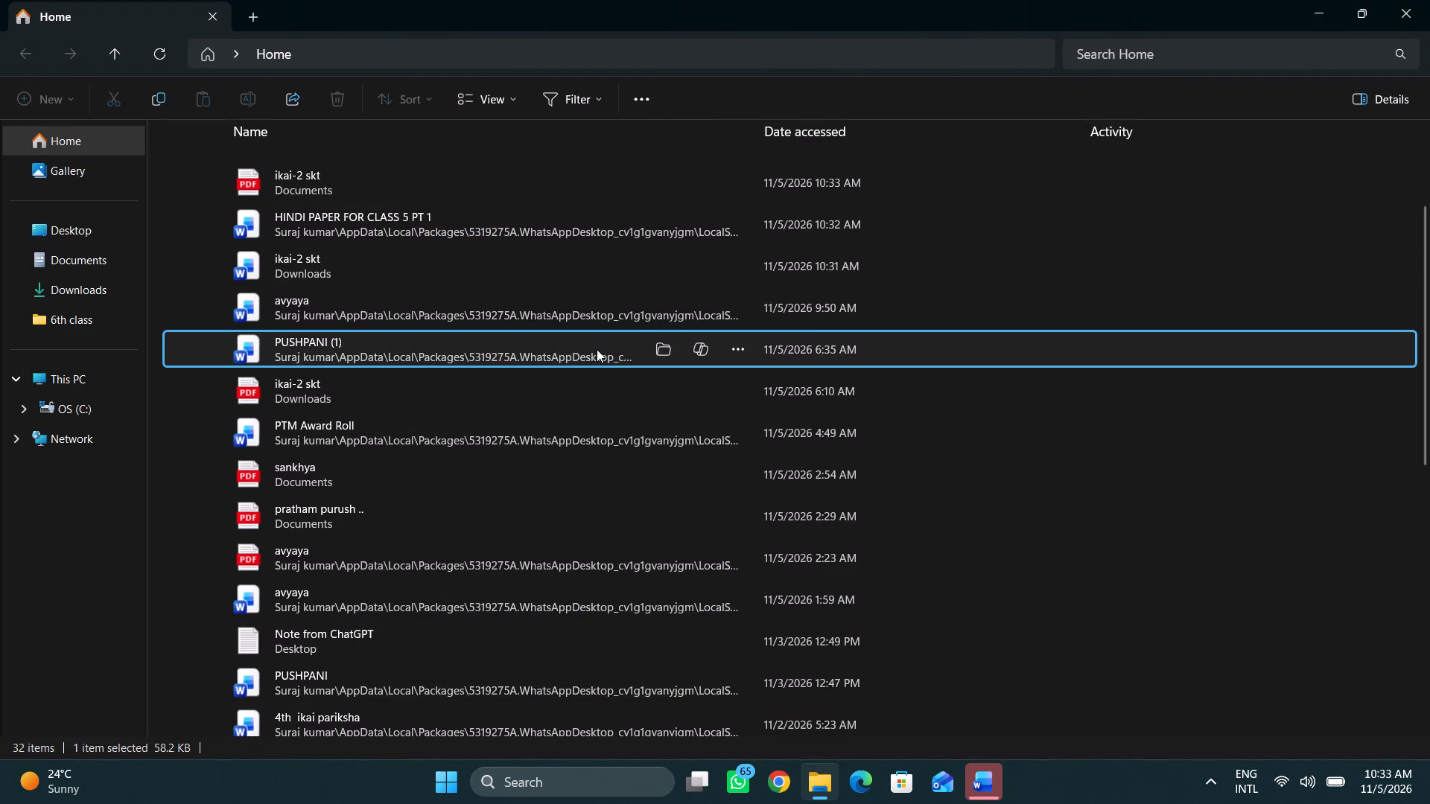
pyautogui.click(597, 349)
pyautogui.click(579, 350)
pyautogui.press('Return')
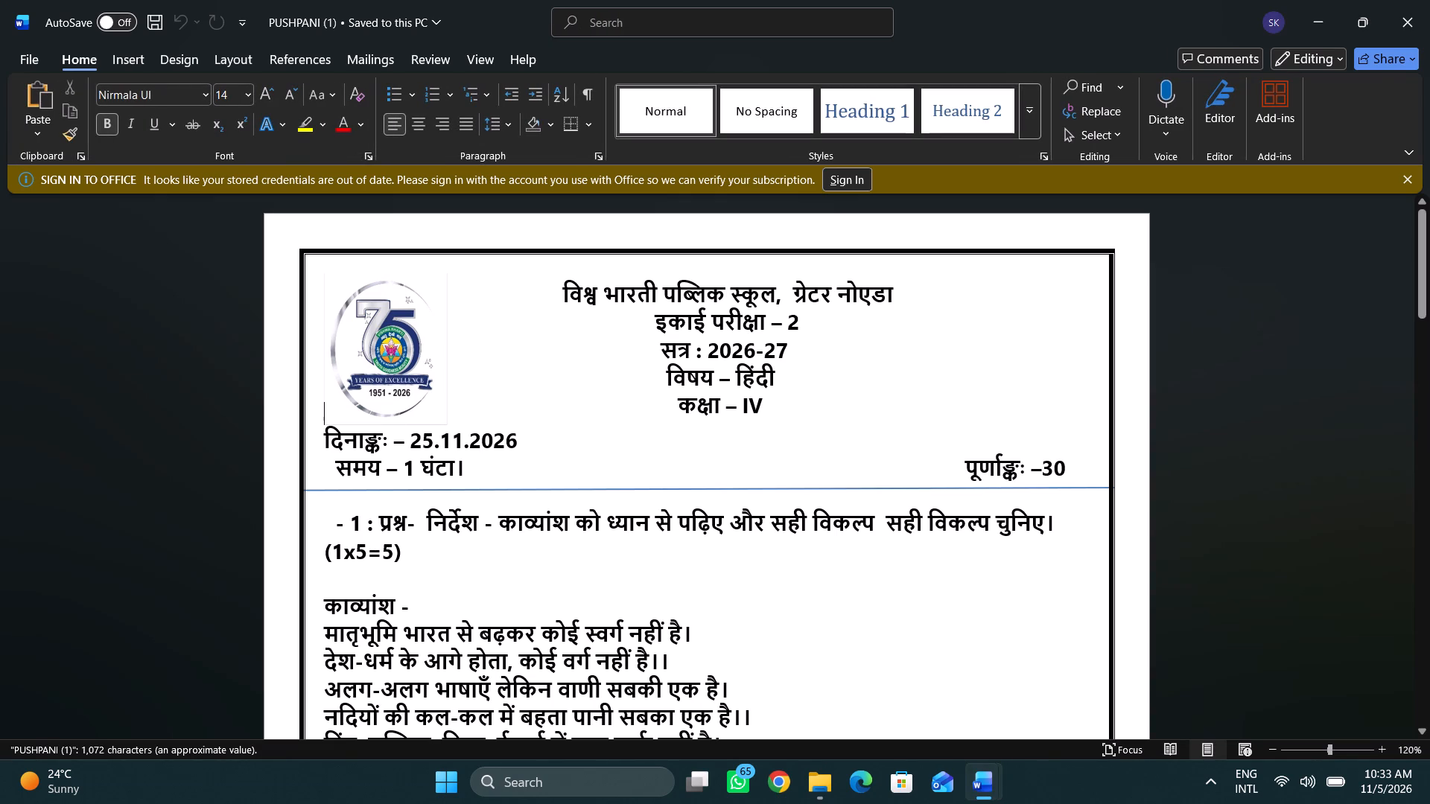
pyautogui.scroll(-2, 620, 405)
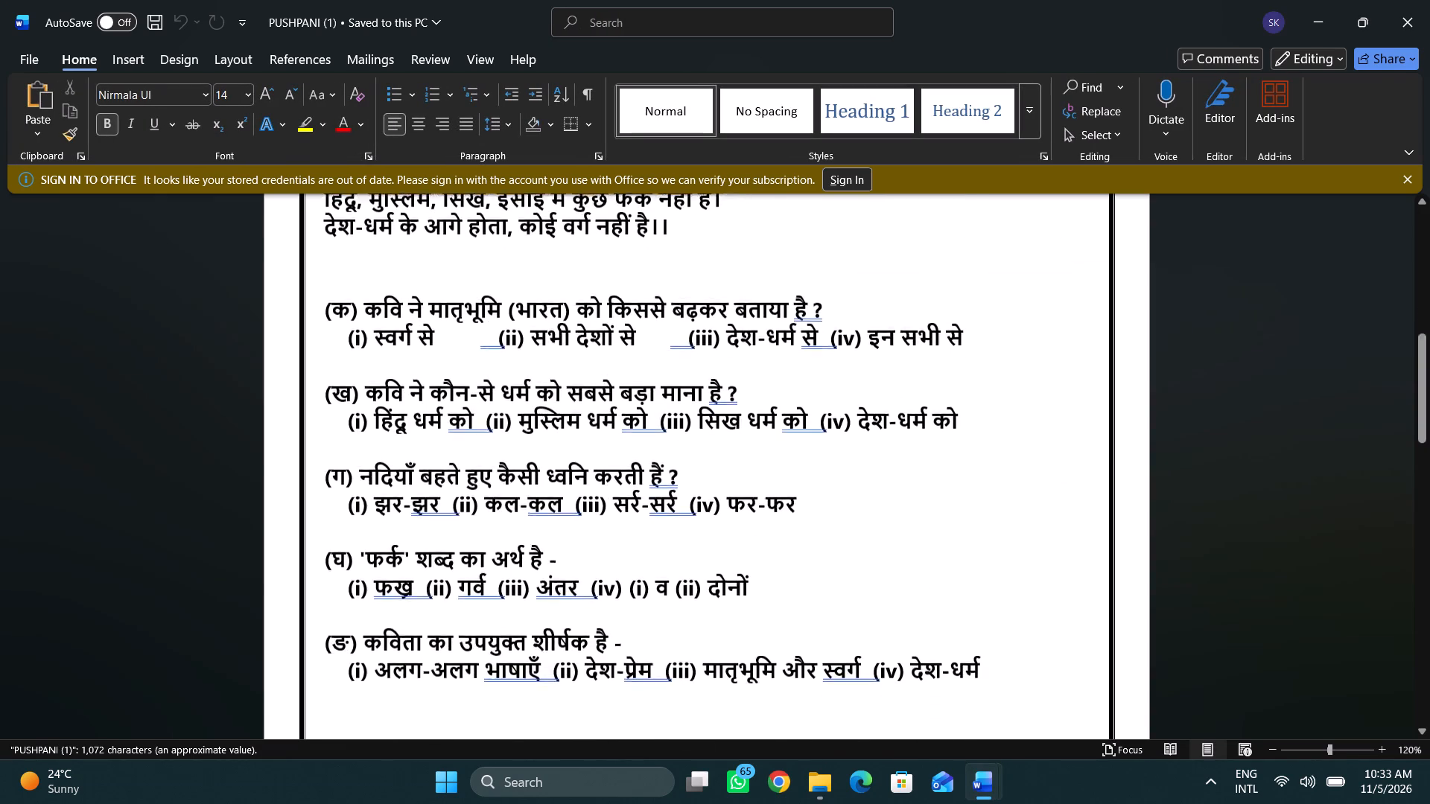
pyautogui.scroll(-1, 620, 405)
pyautogui.scroll(2, 620, 405)
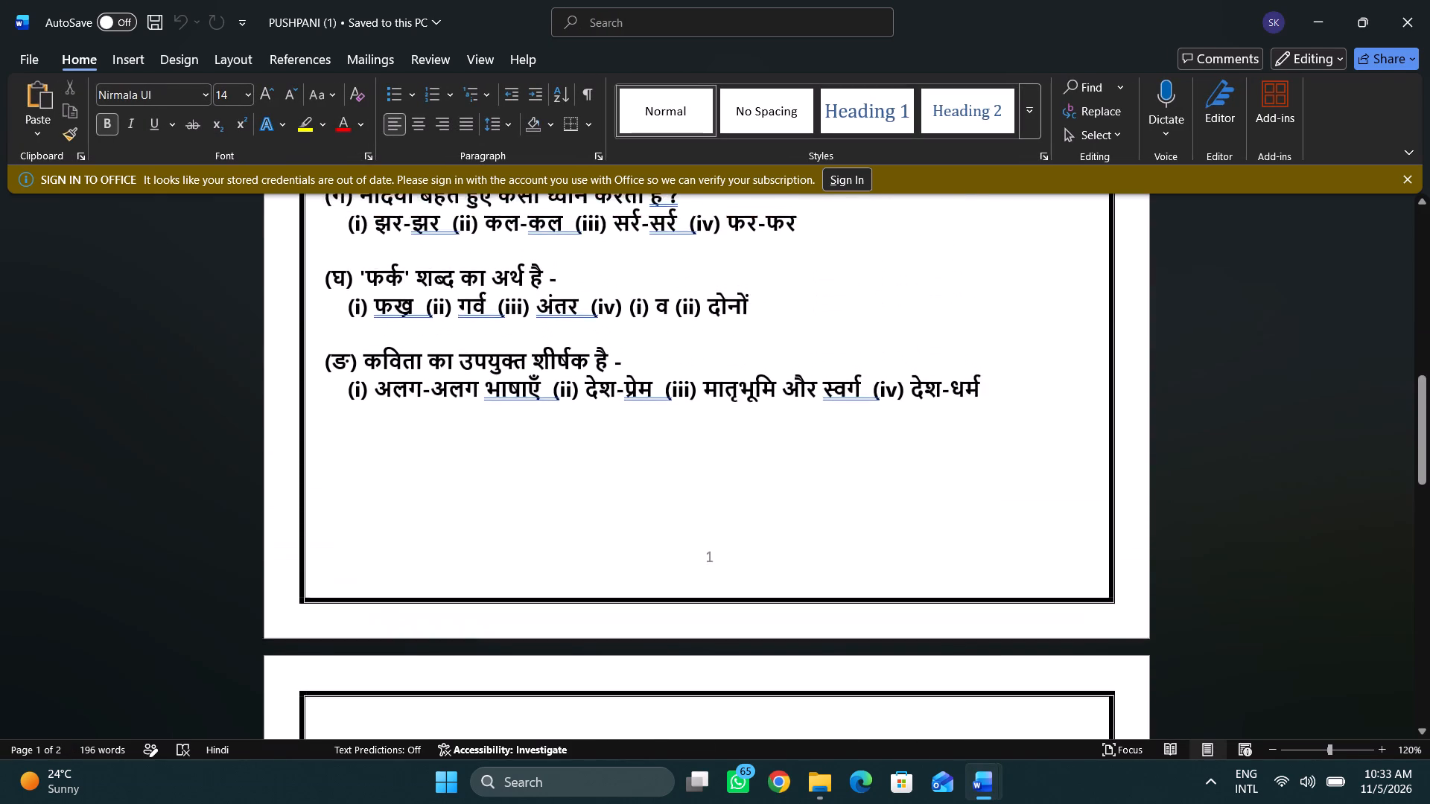
pyautogui.scroll(1, 620, 405)
pyautogui.scroll(-1, 620, 405)
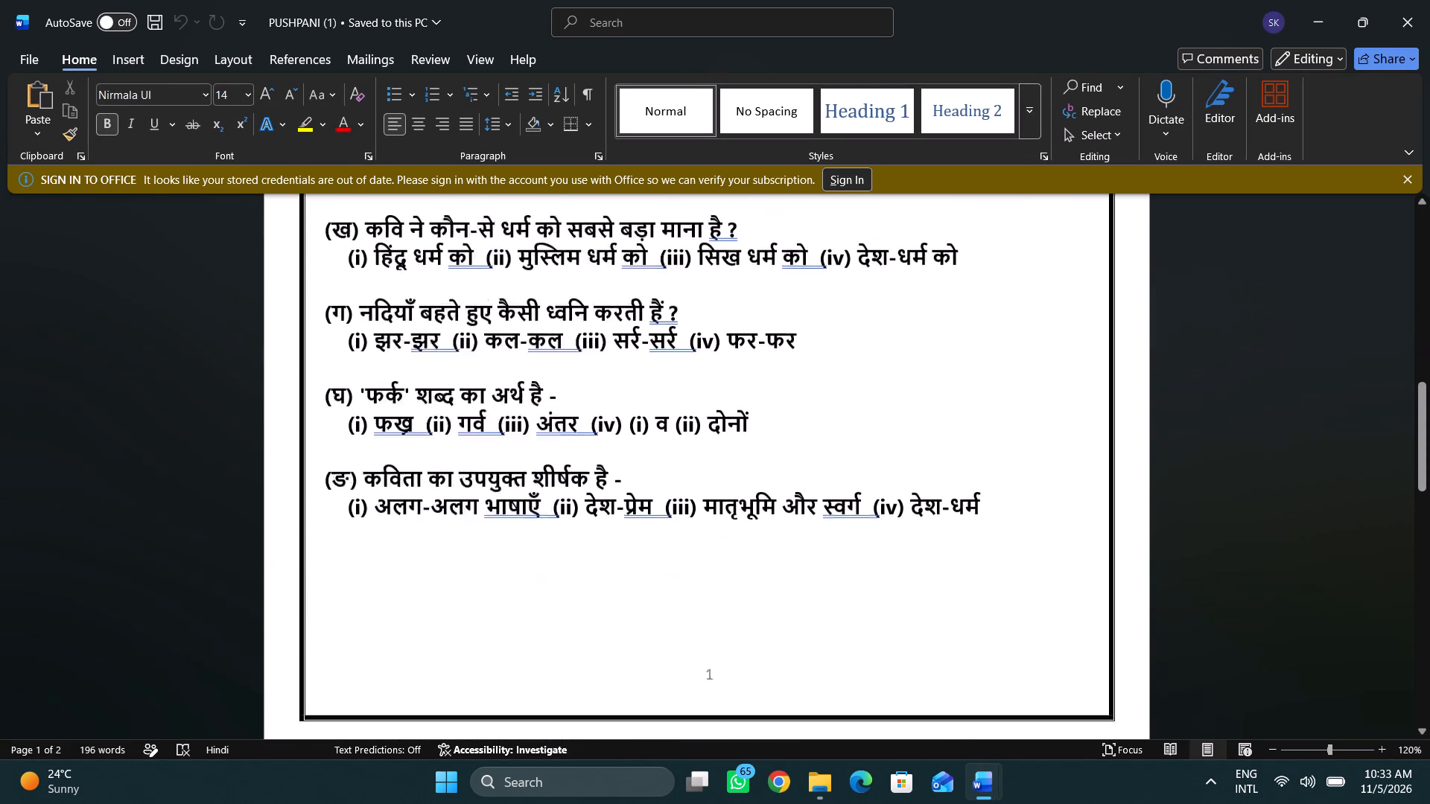
# Check the last poem questions on the first page of PUSHPANI (1) and close the document.
pyautogui.scroll(-1, 620, 405)
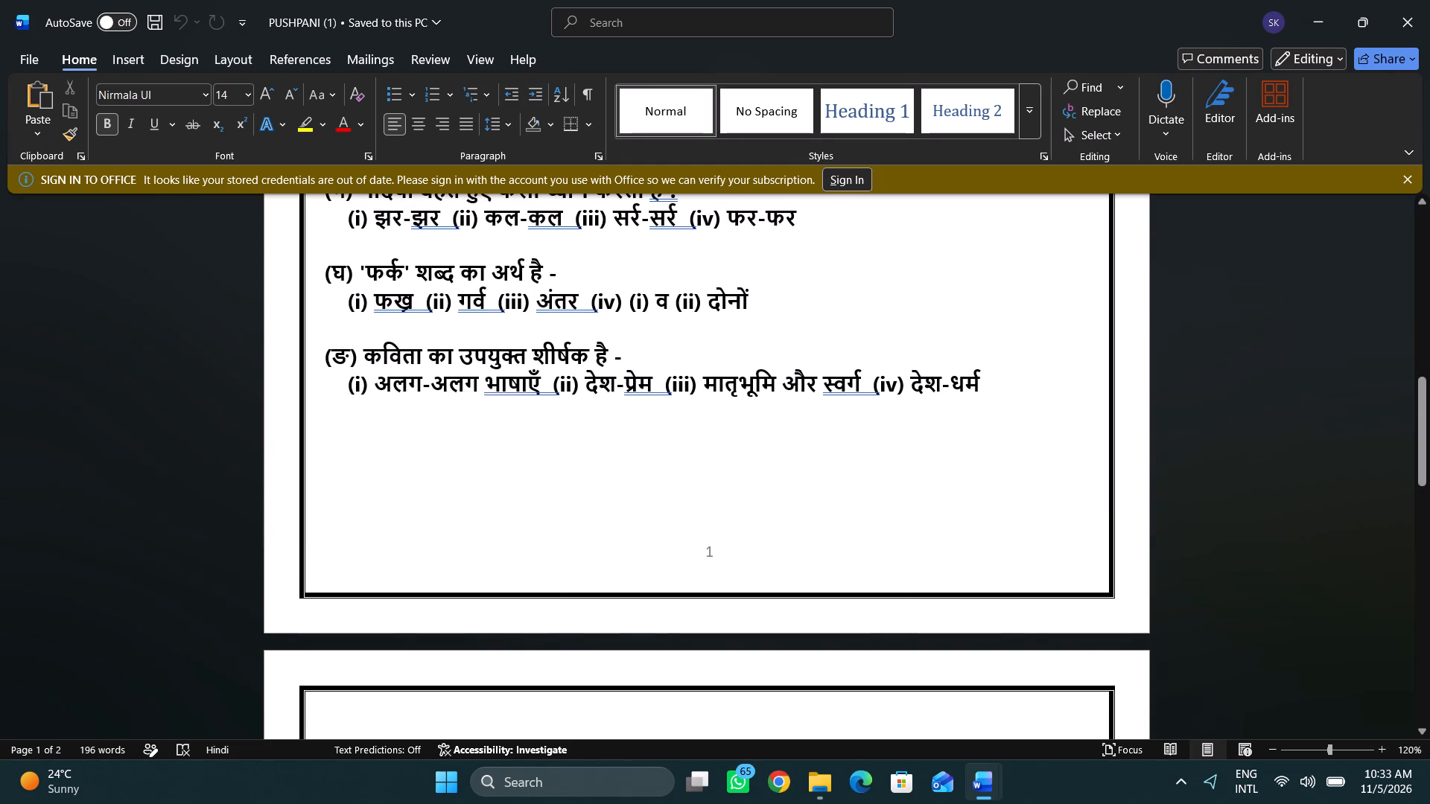
pyautogui.scroll(1, 632, 348)
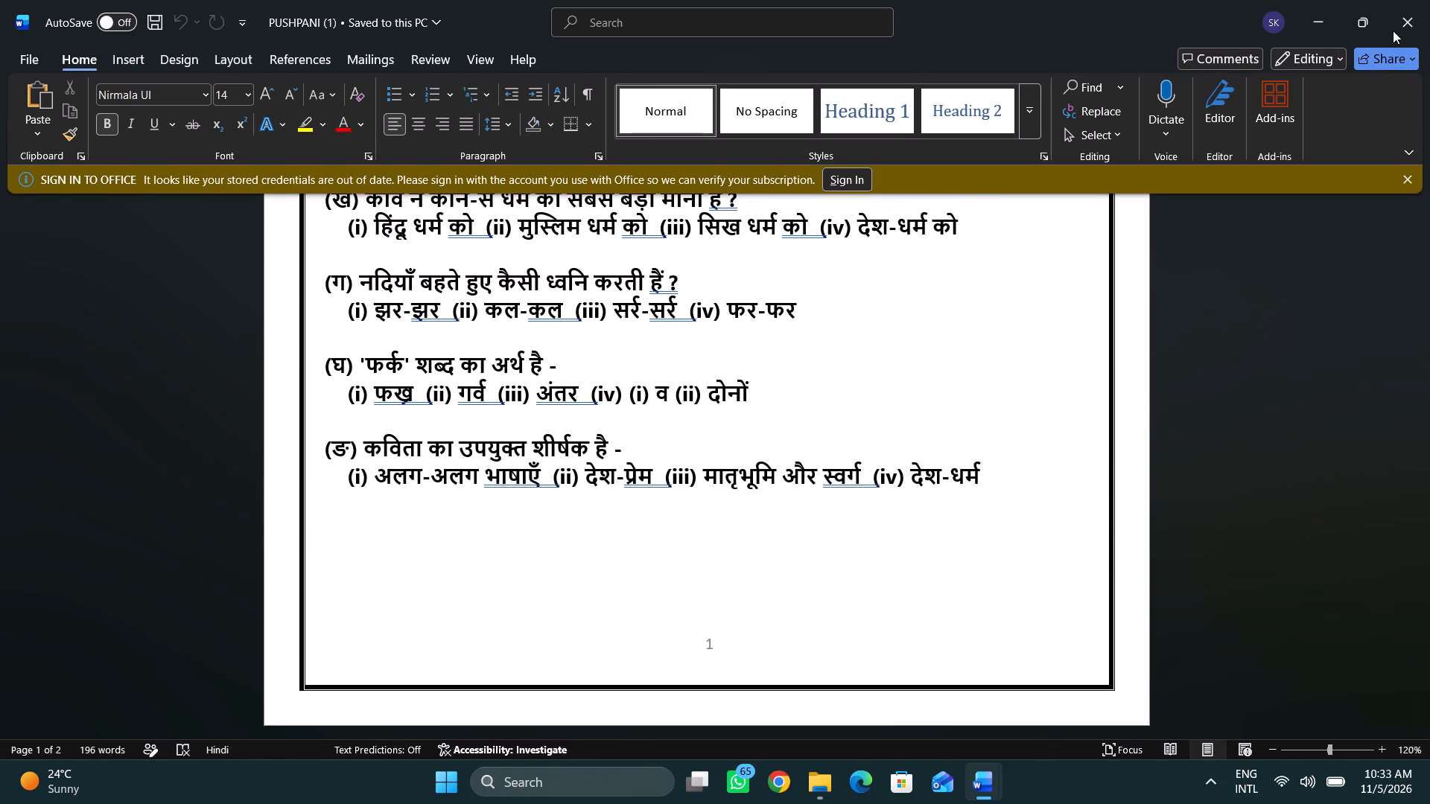
pyautogui.click(1393, 31)
pyautogui.click(1393, 31)
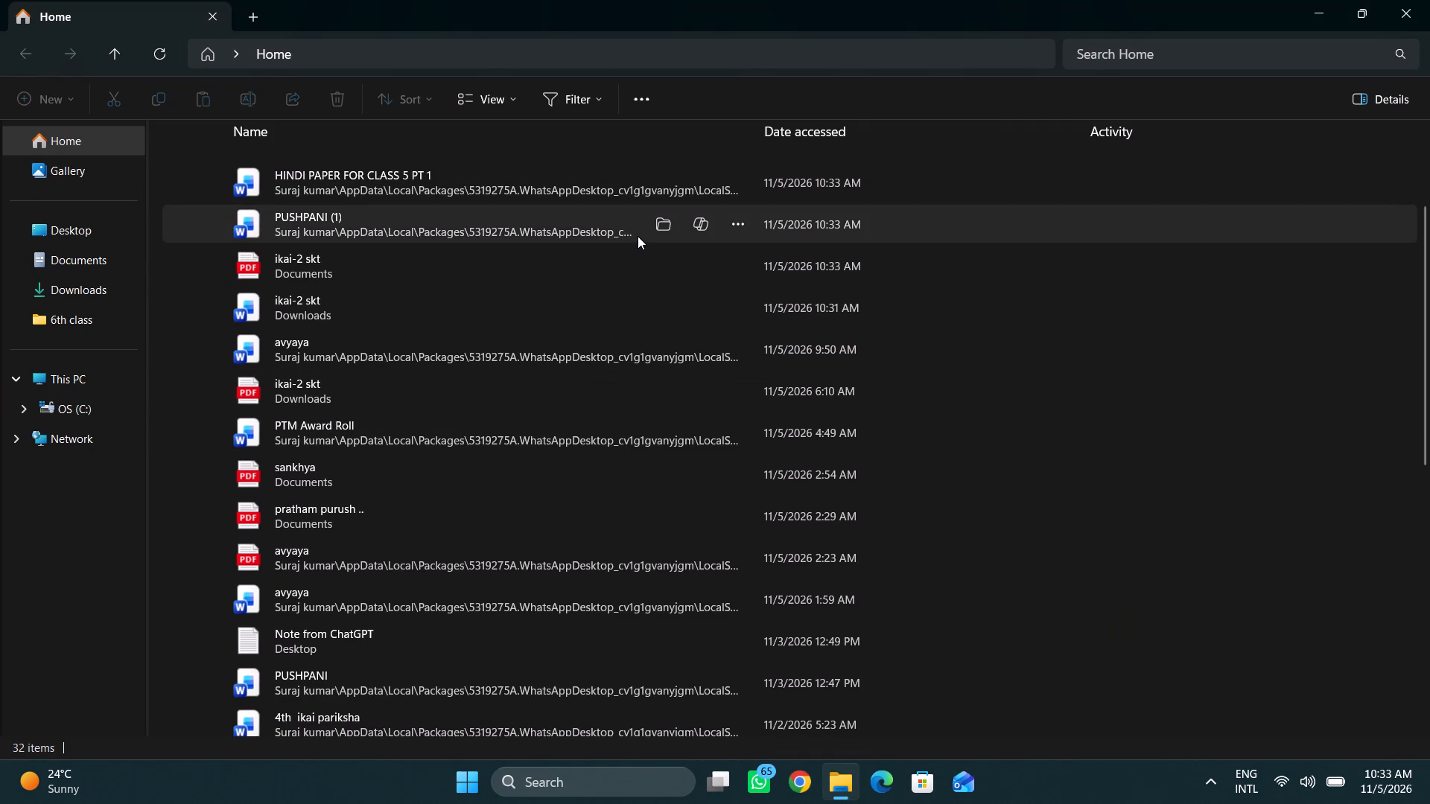
# Open the more recent avyaya Word document from File Explorer's recent files and look over its questions on both pages.
pyautogui.click(582, 383)
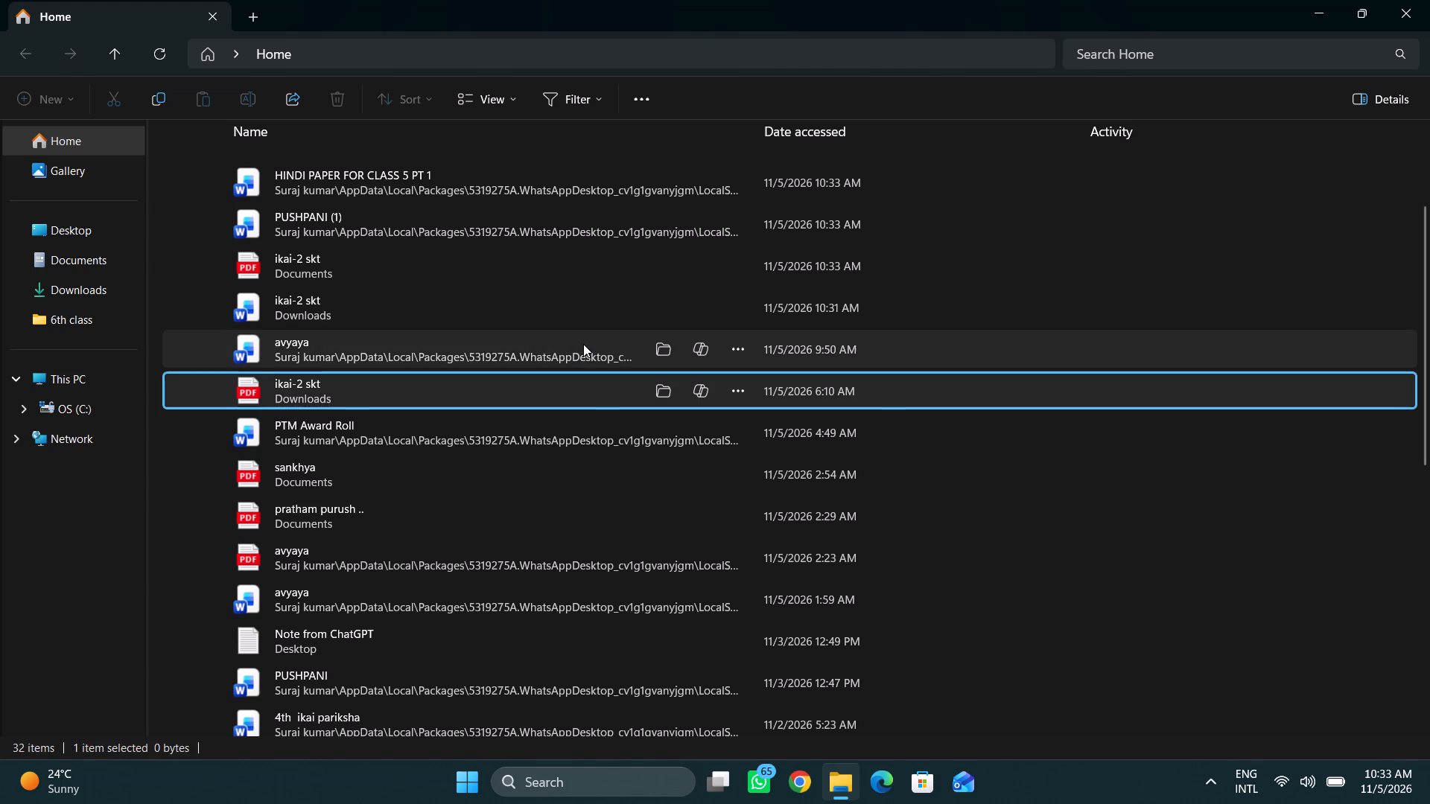
pyautogui.click(582, 353)
pyautogui.click(582, 353)
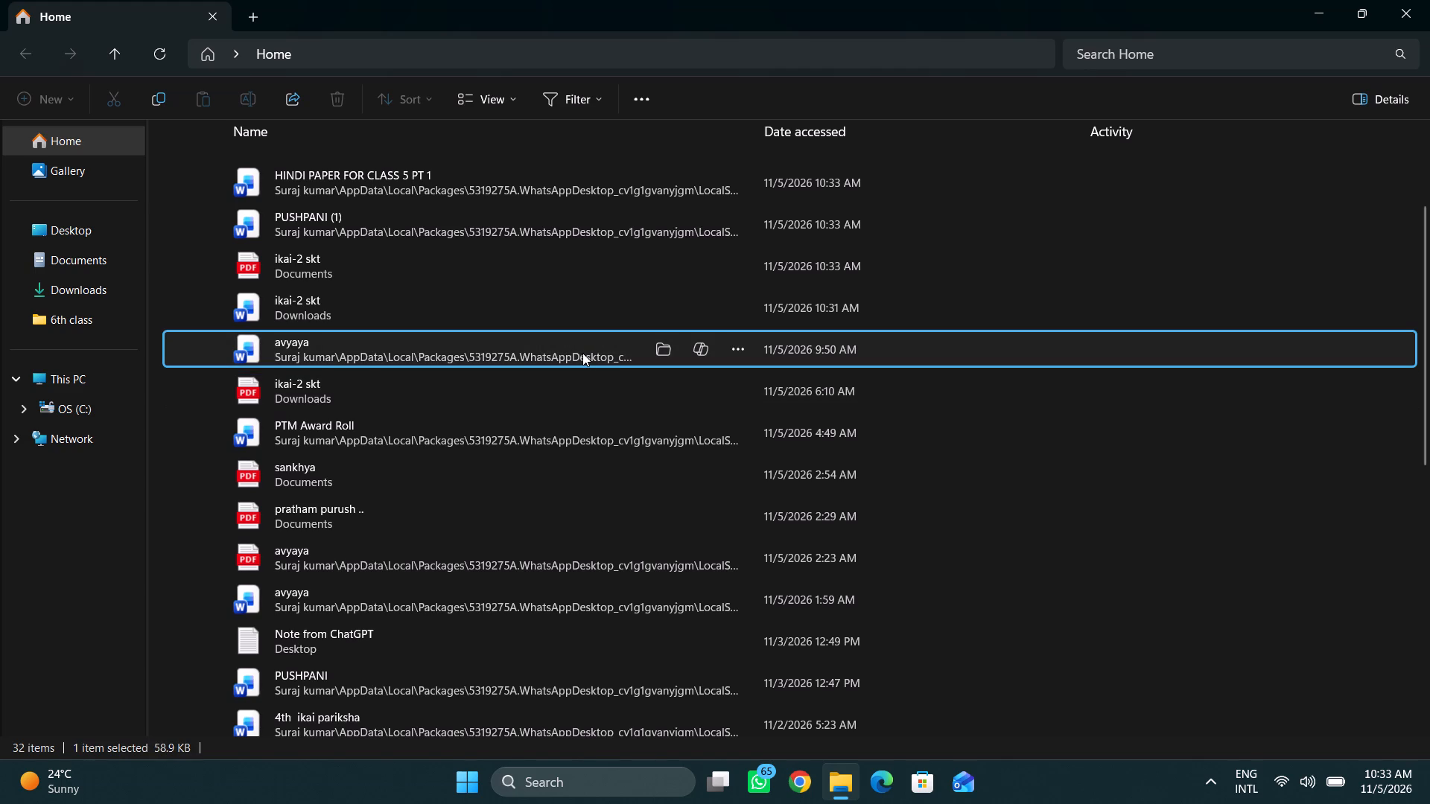
pyautogui.press('Return')
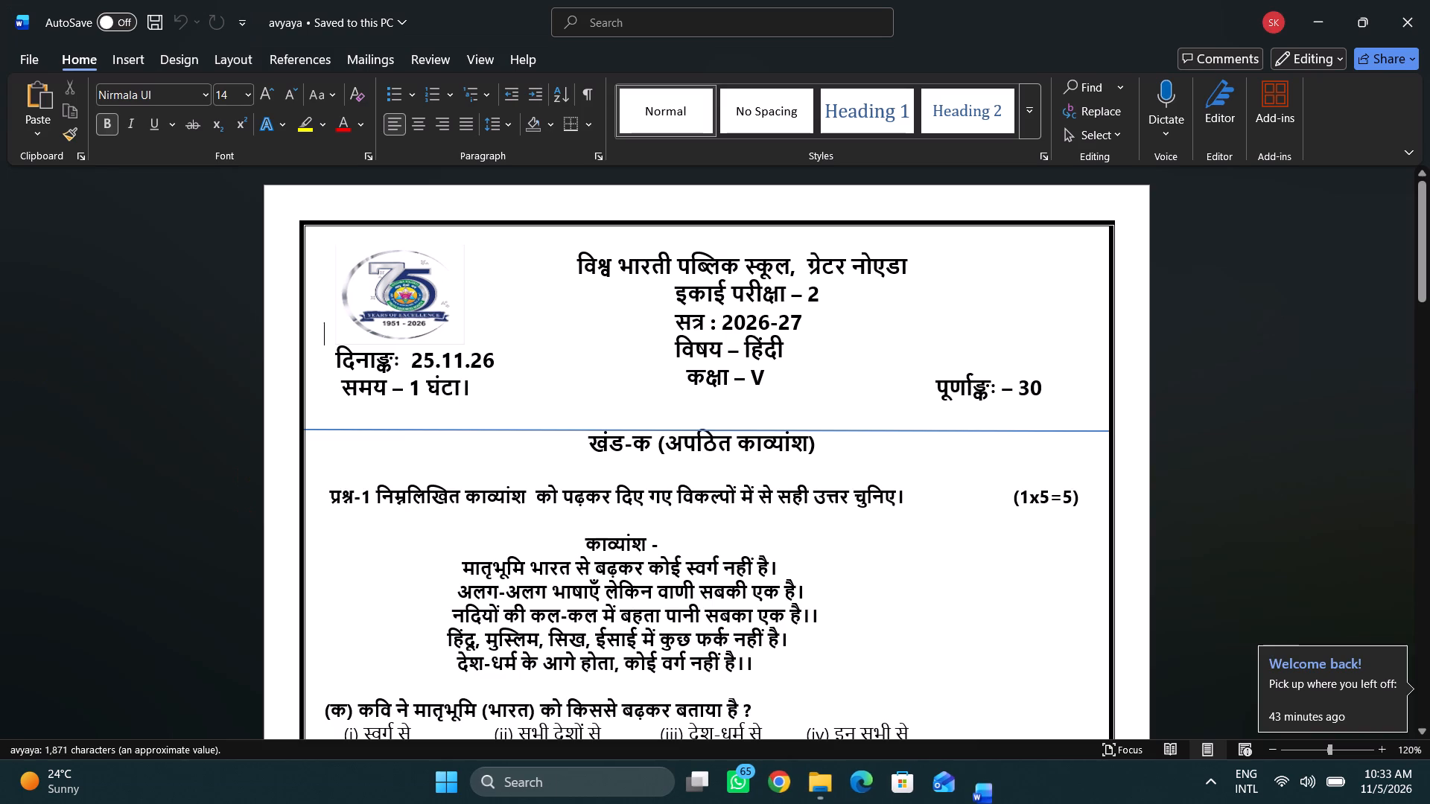
pyautogui.scroll(-4, 611, 421)
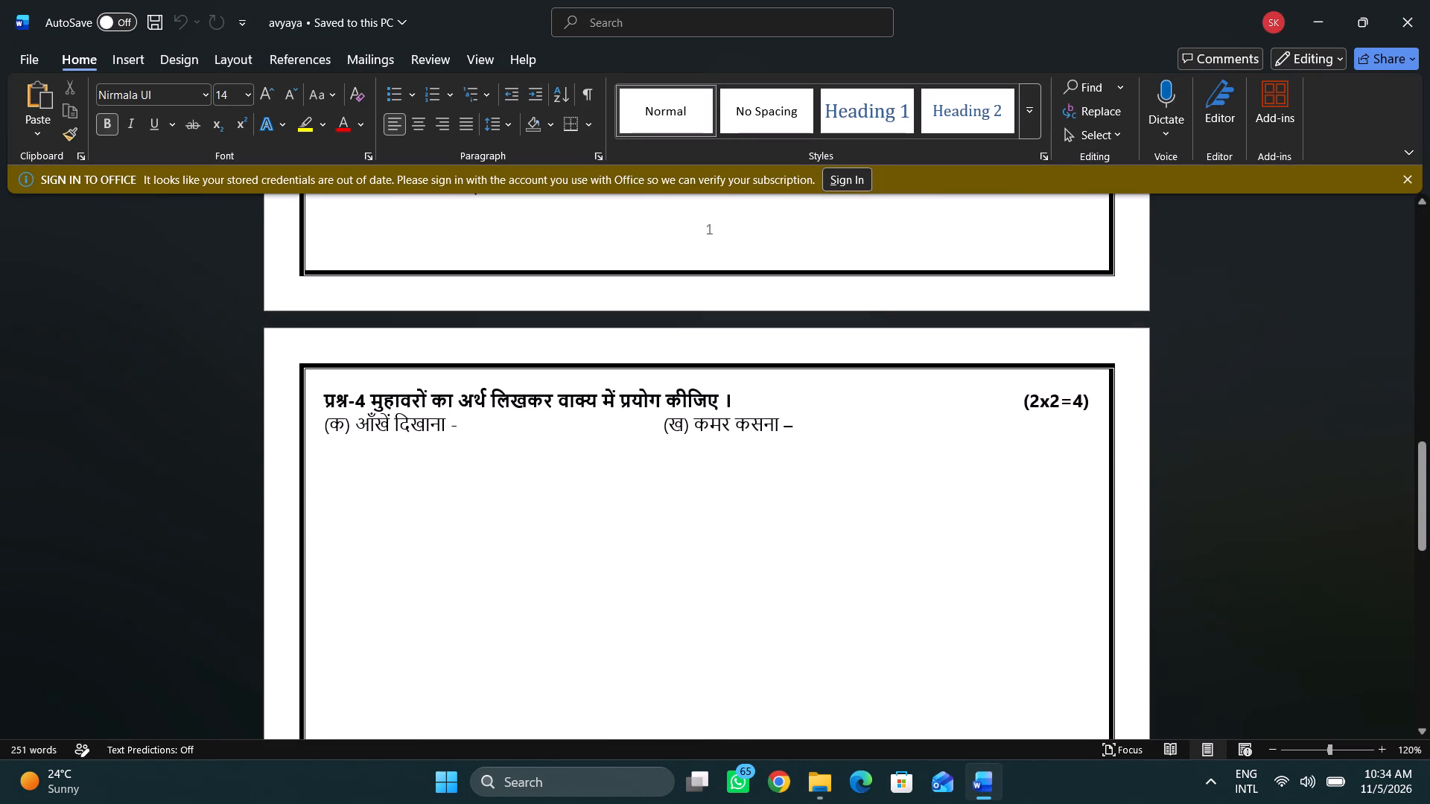
pyautogui.scroll(2, 611, 421)
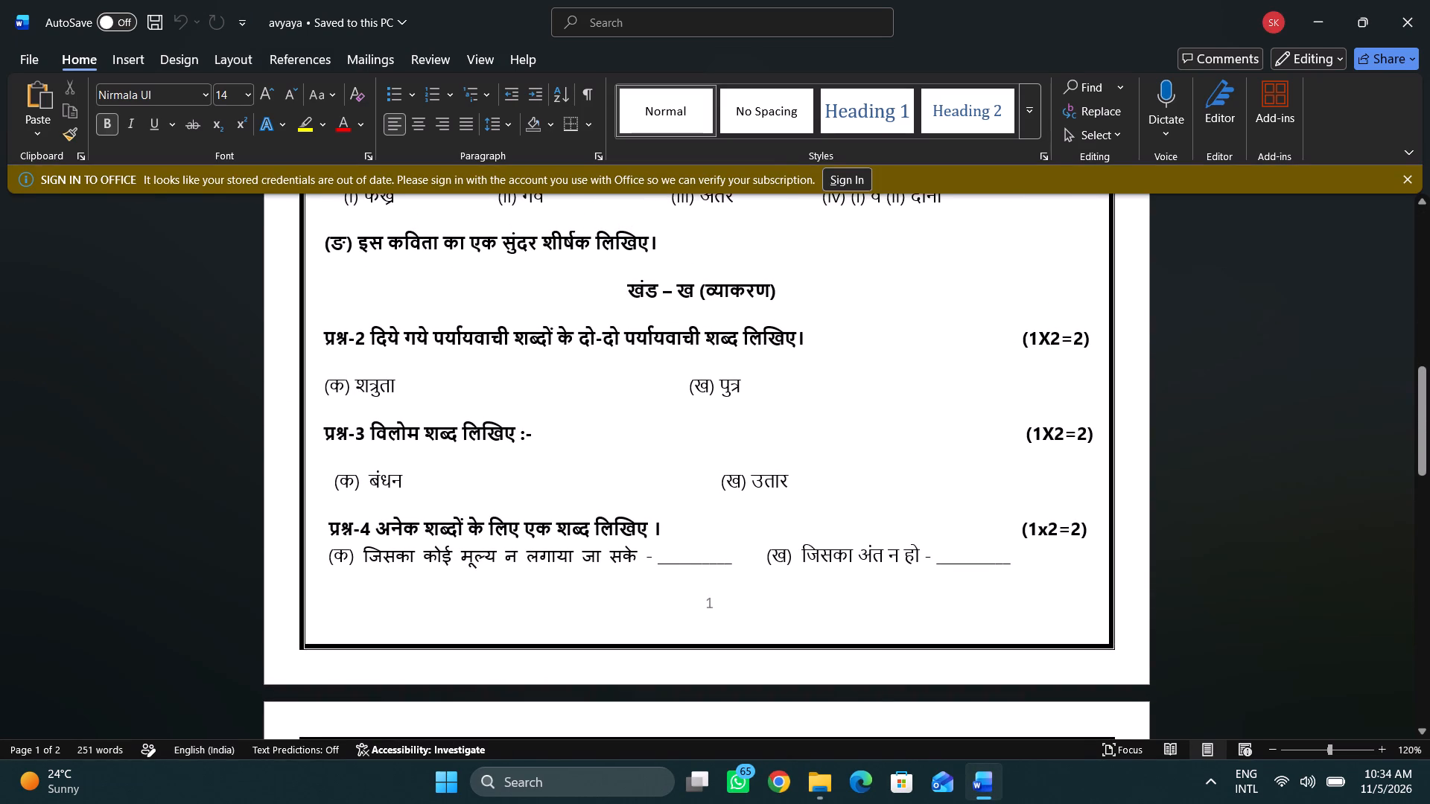
pyautogui.scroll(3, 611, 421)
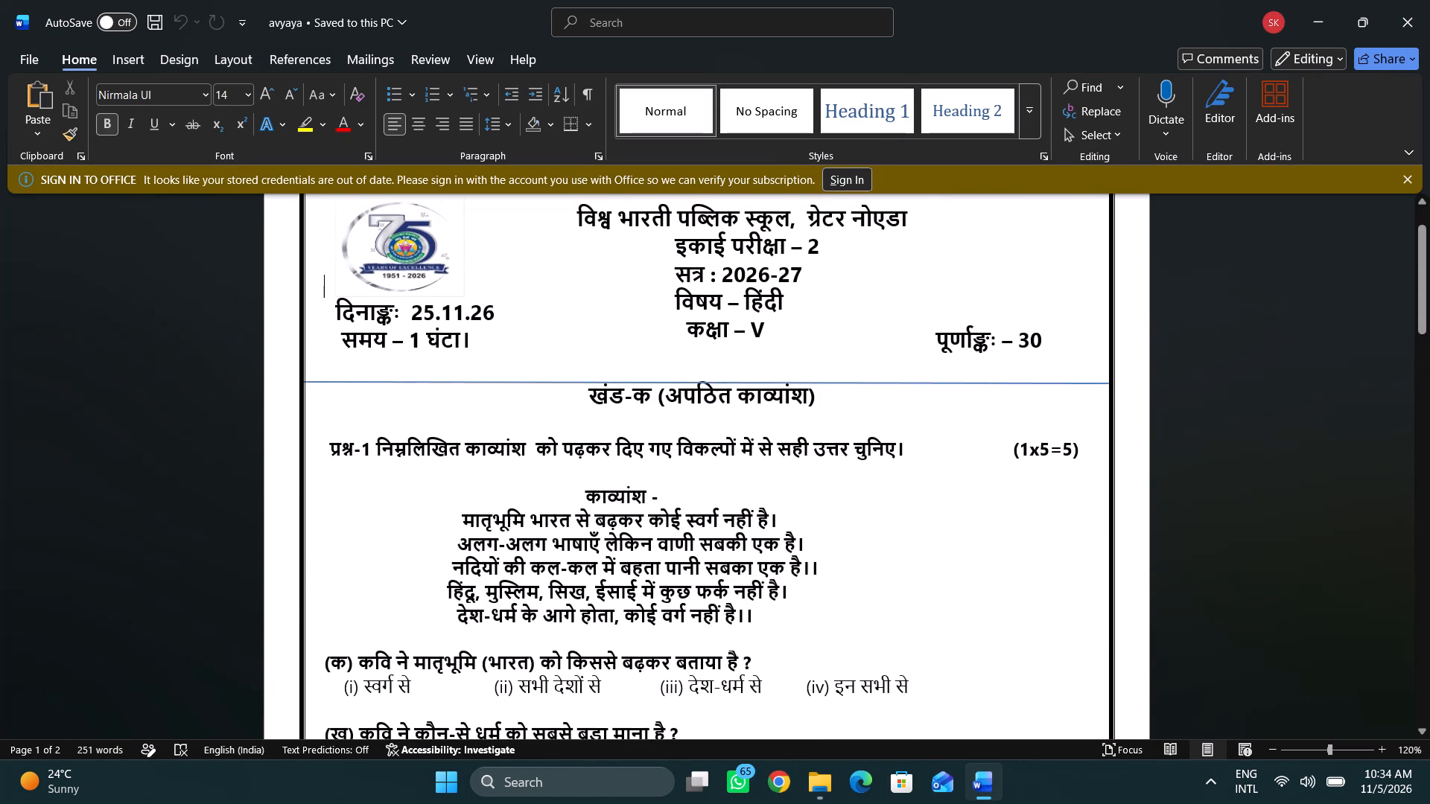
pyautogui.scroll(1, 611, 421)
# Align the starts of the poem lines beginning हिंदू and नदियों with the lines around them by adding leading spaces.
pyautogui.click(448, 583)
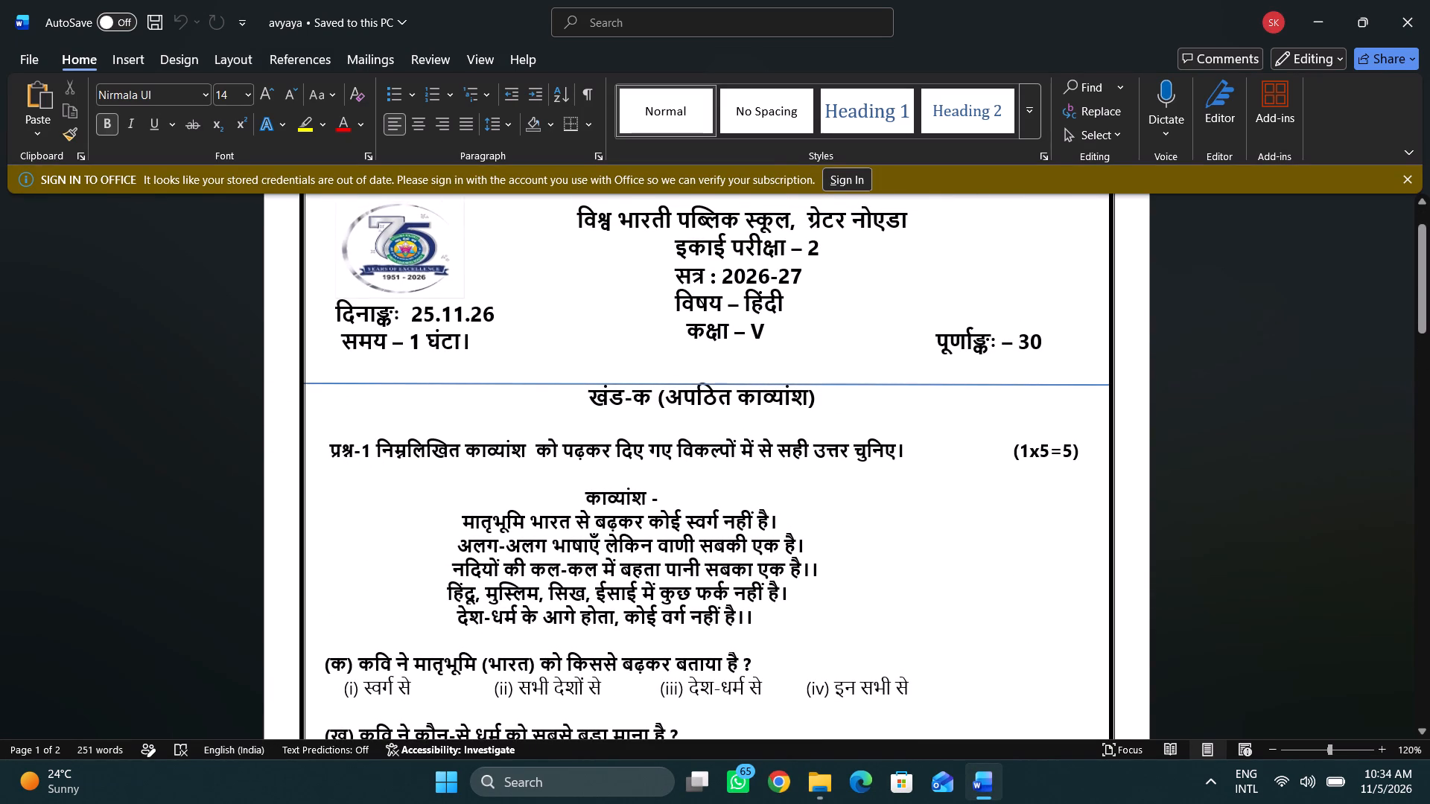
pyautogui.press('space')
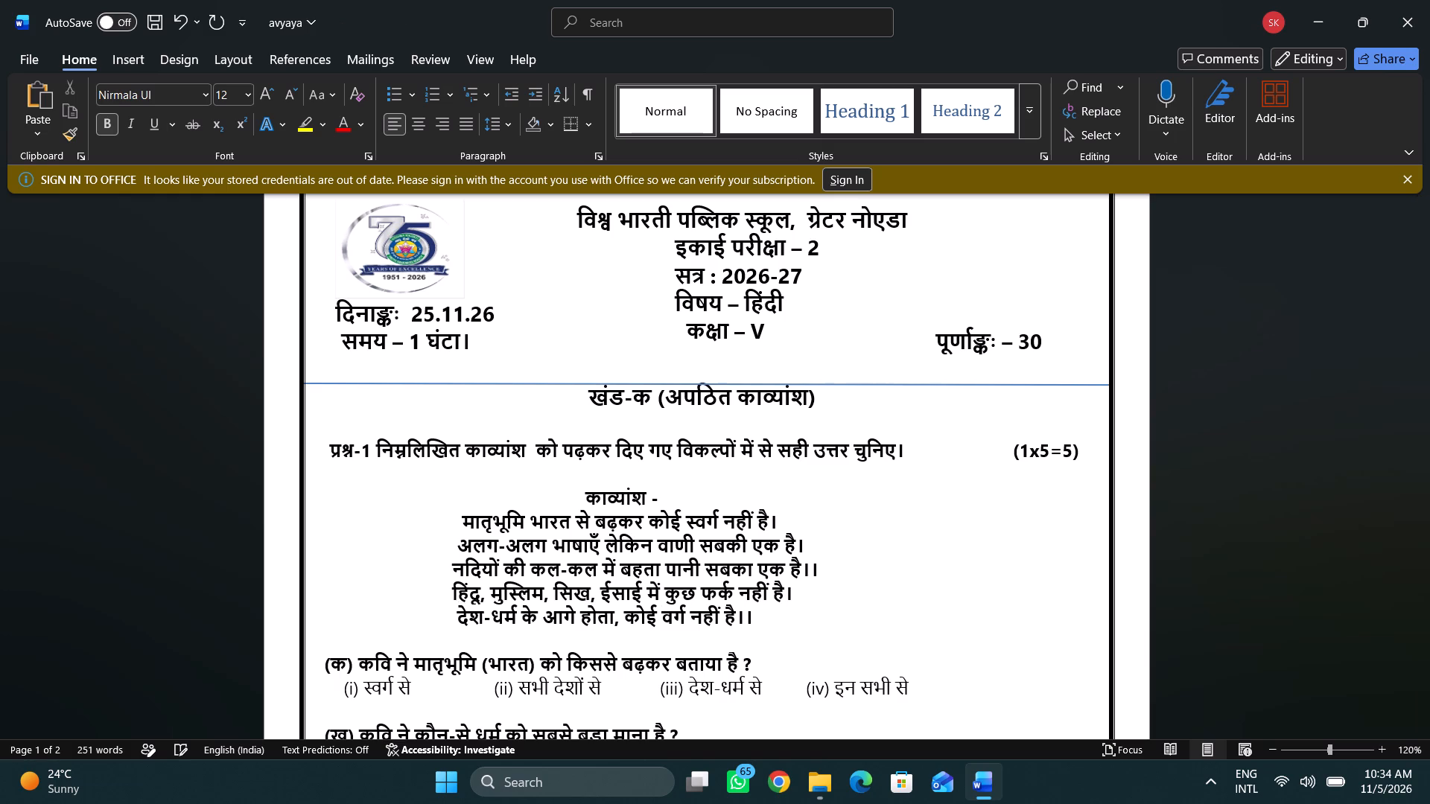
pyautogui.click(451, 561)
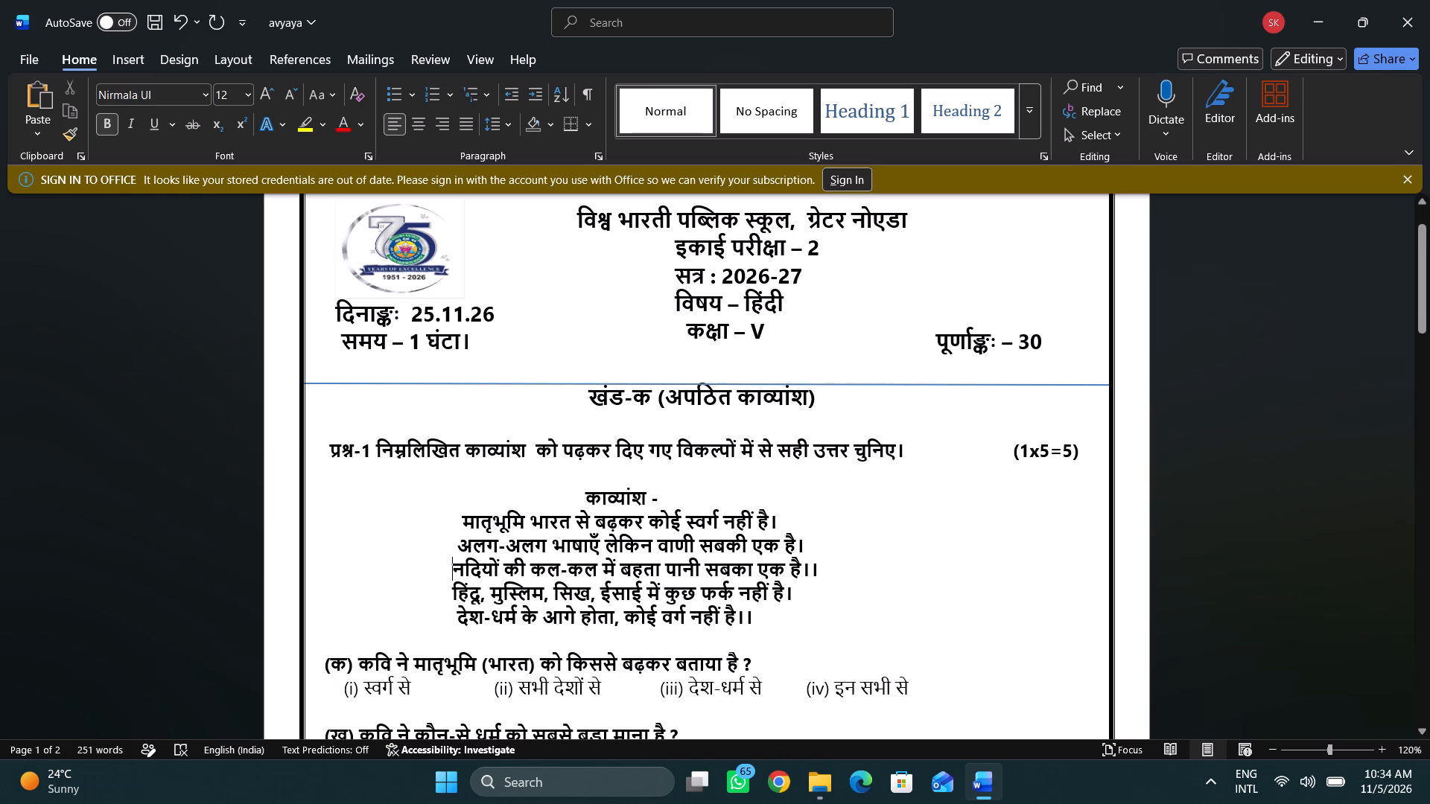
pyautogui.press('space')
pyautogui.click(445, 587)
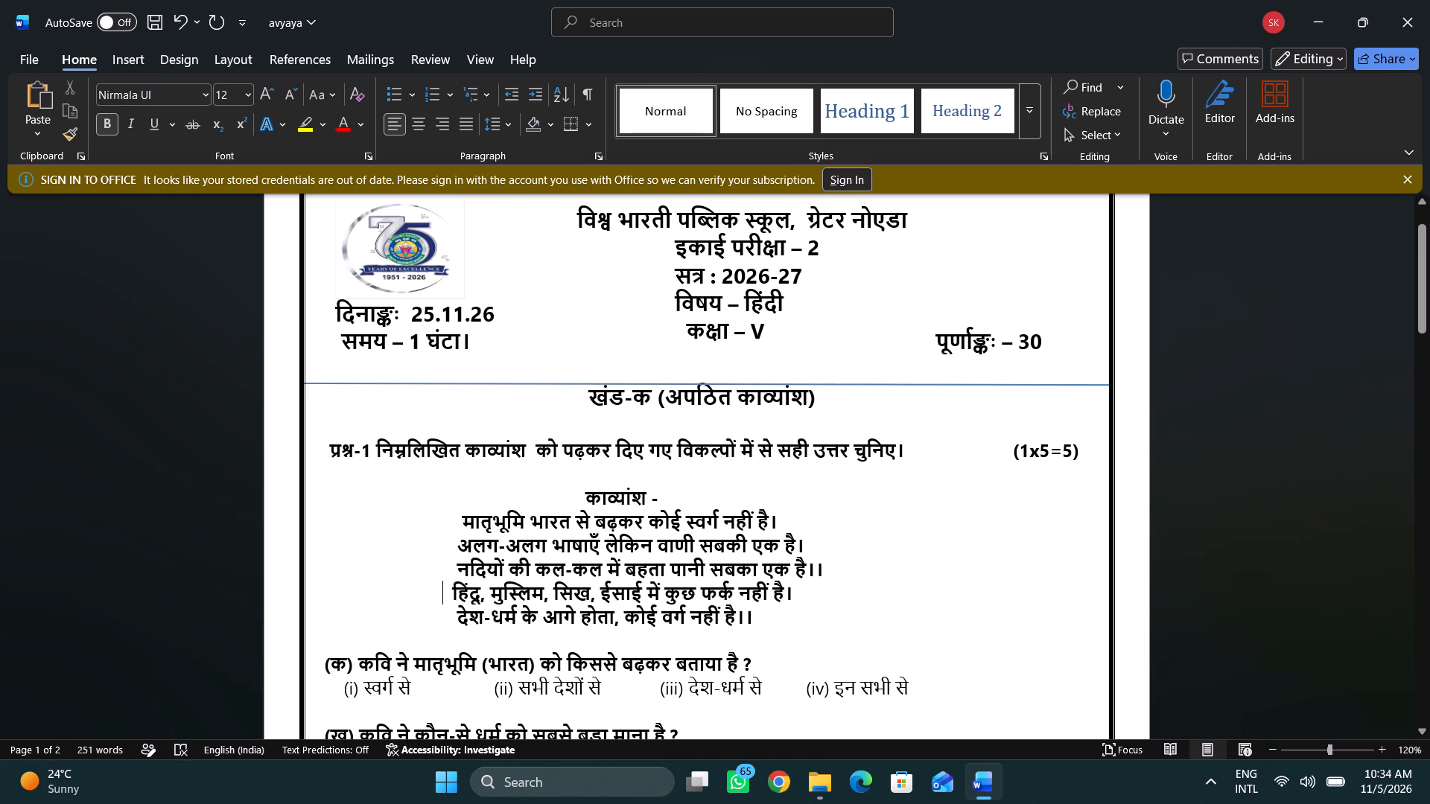